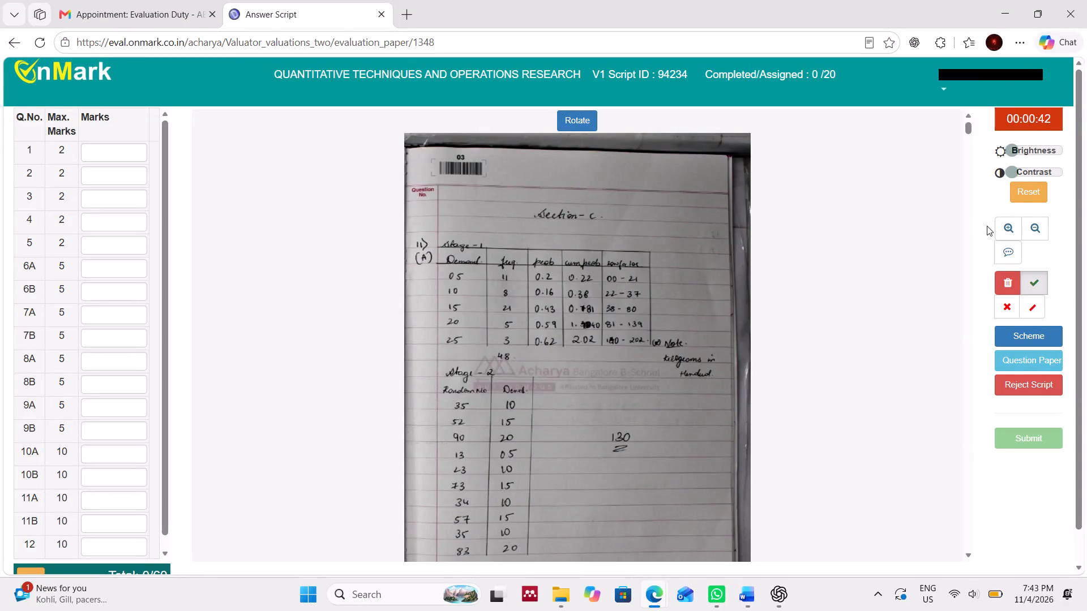
Enlarge the answer script and read the question 11A answer on page 03.
triple_click(1006, 228)
triple_click(1007, 229)
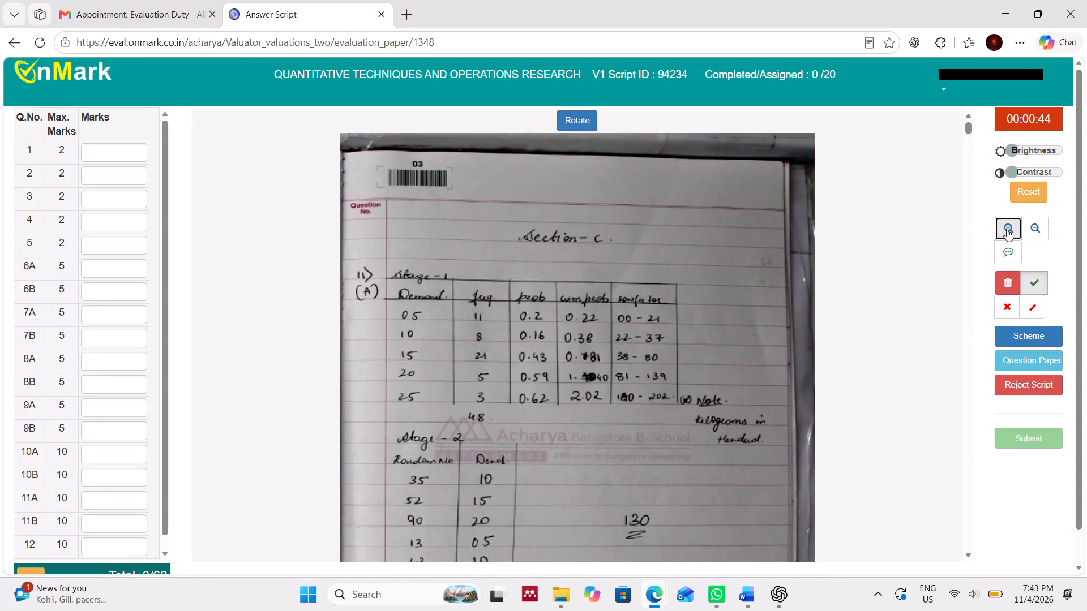
triple_click(1007, 229)
double_click(1006, 229)
left_click(1004, 227)
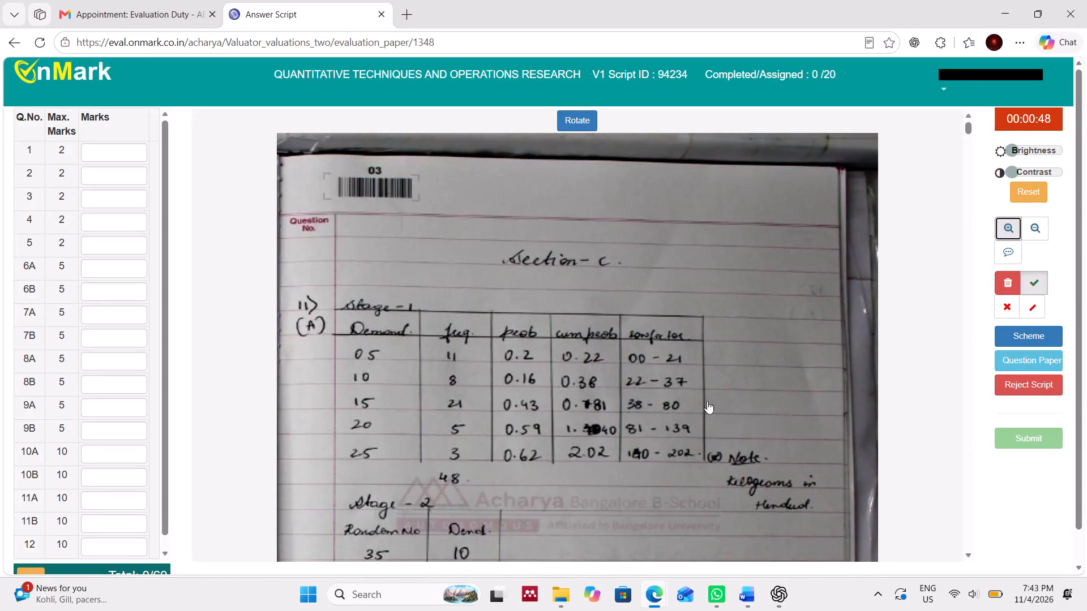
scroll(665, 373, "down", 2)
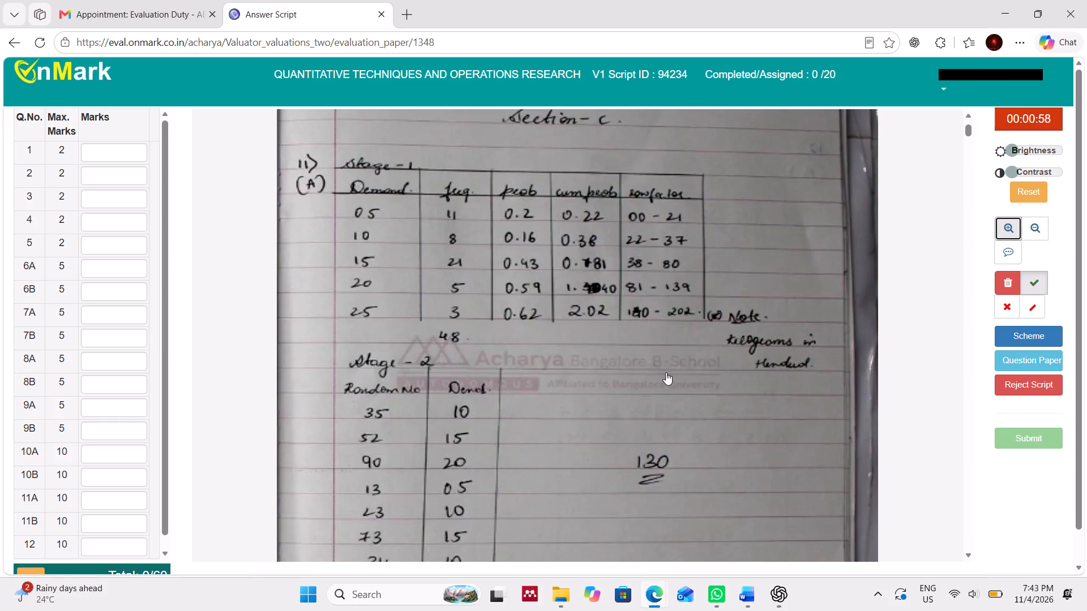
scroll(666, 372, "down", 3)
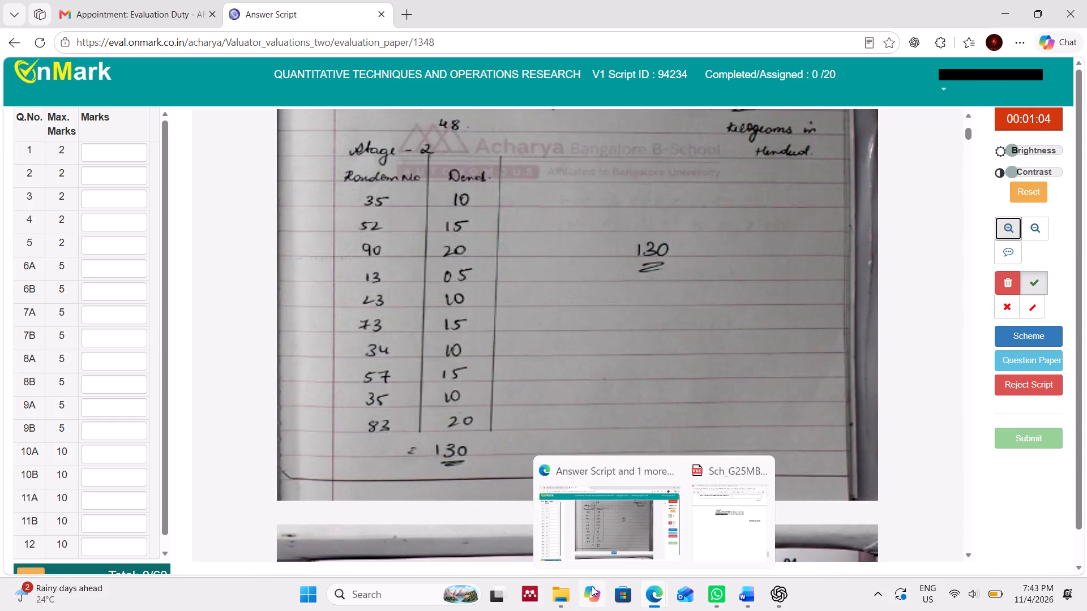
Open the G25MBA206 QTOR marking scheme PDF from the Downloads folder and examine the model answer for question 11A.
left_click(567, 587)
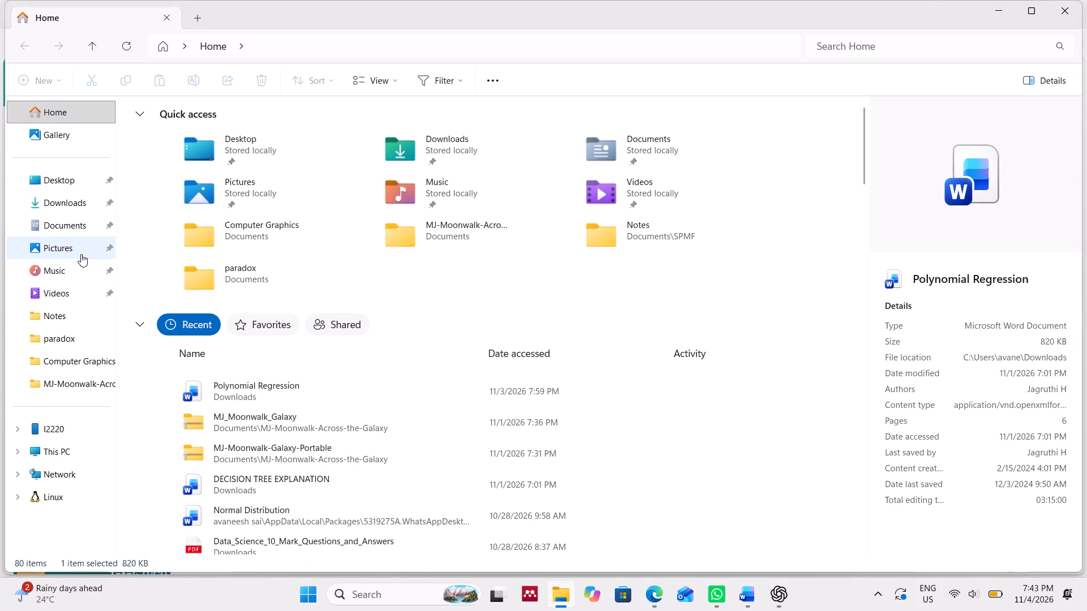
left_click(72, 204)
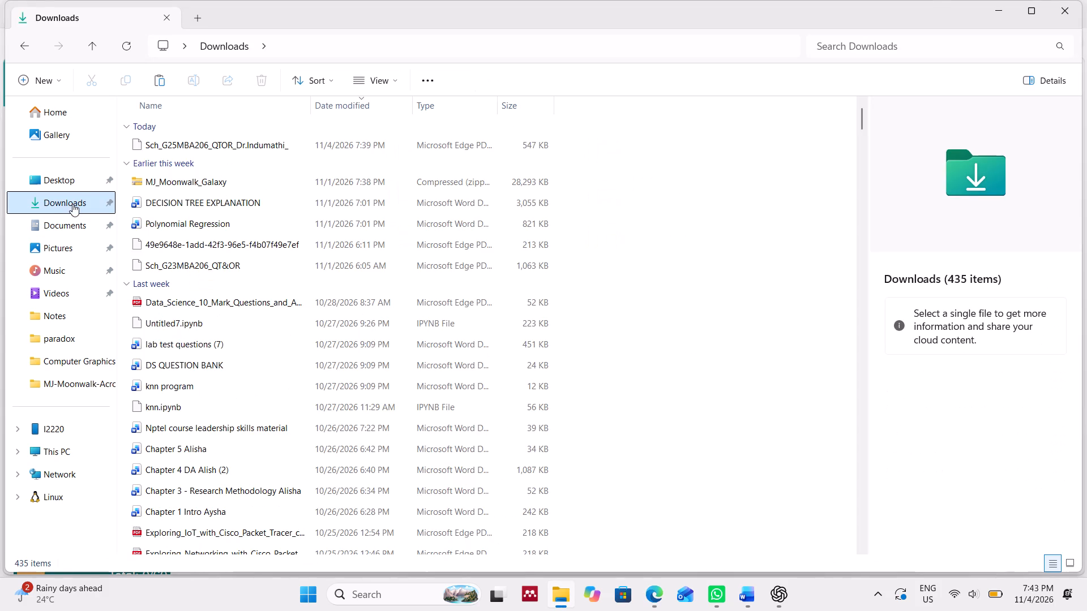
double_click(230, 149)
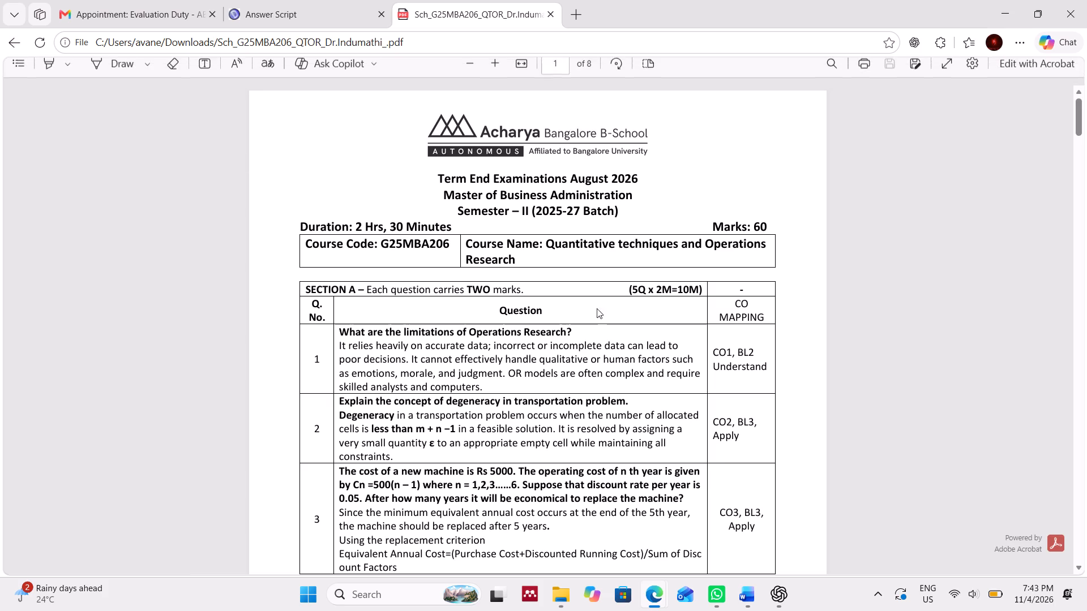
scroll(611, 320, "down", 20)
scroll(611, 320, "down", 14)
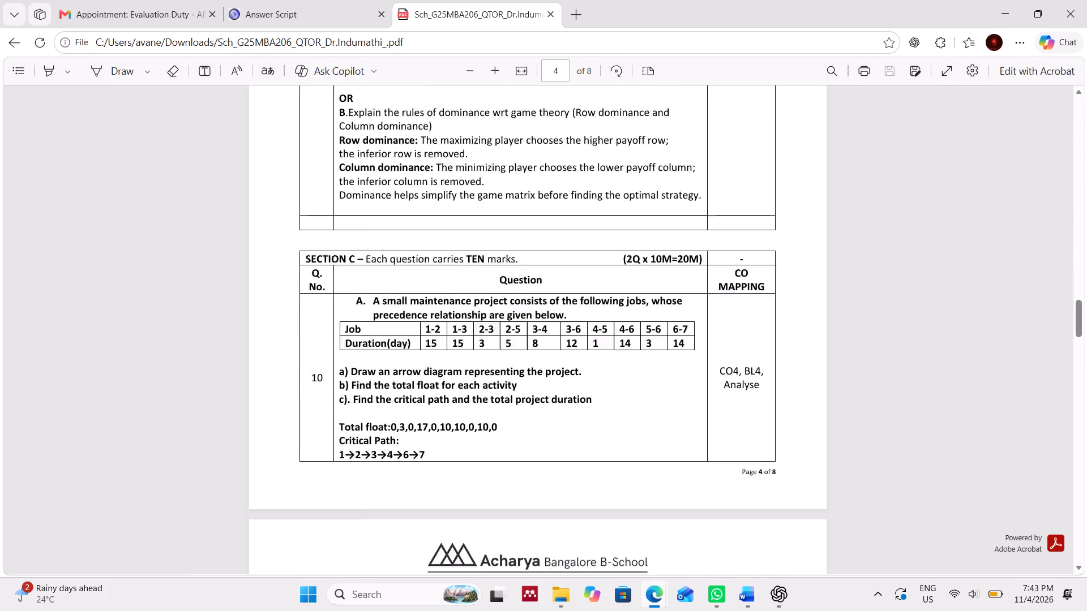
scroll(614, 321, "down", 16)
scroll(614, 321, "up", 2)
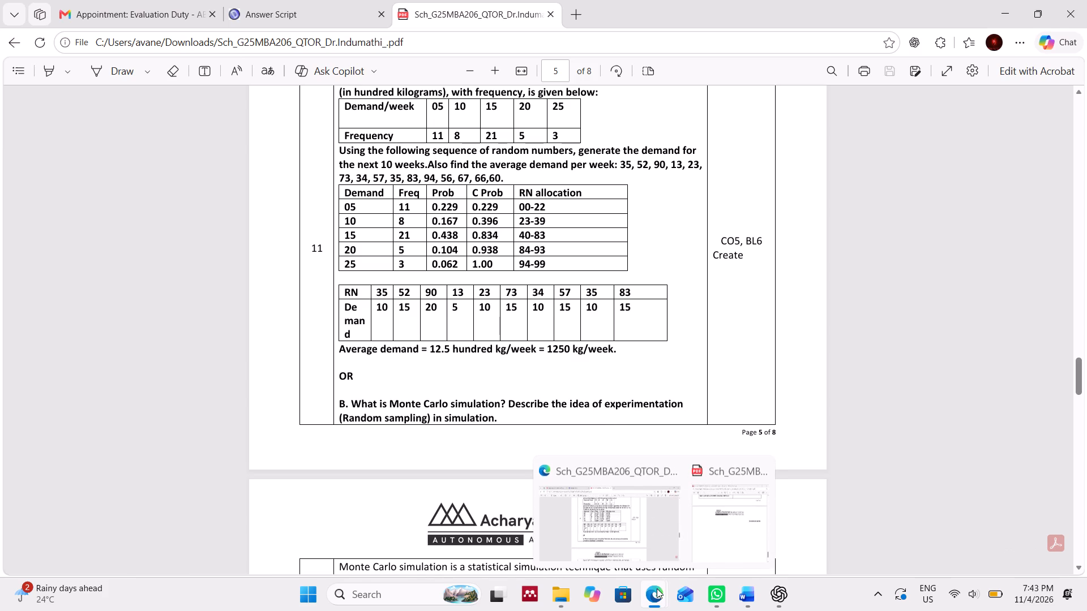
left_click(618, 540)
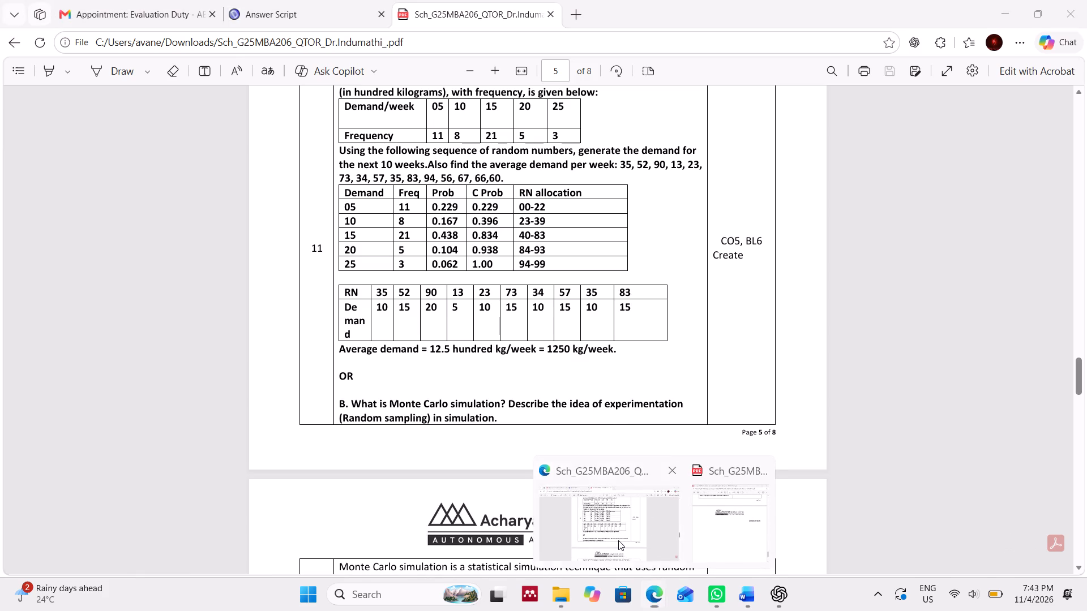
left_click(654, 592)
left_click(623, 506)
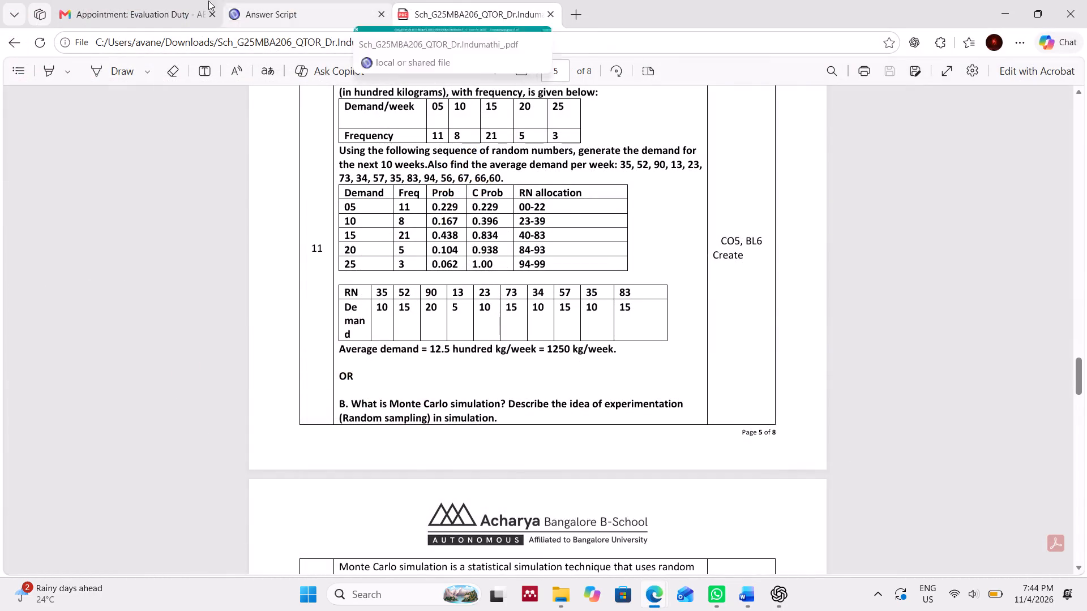
Return to the answer script, recheck the 11A answer and award it 3 marks.
left_click(255, 12)
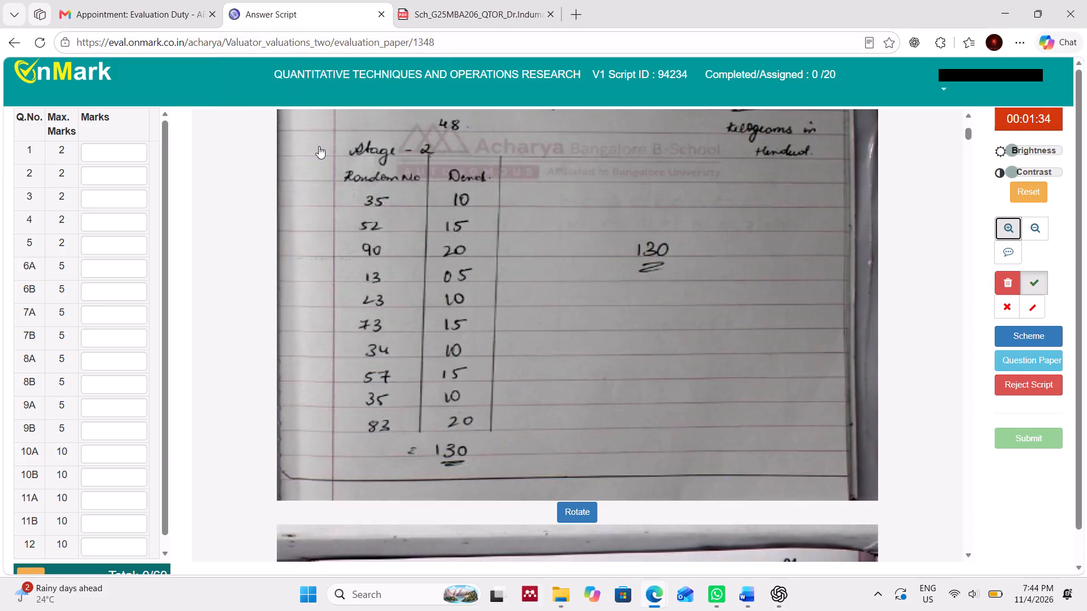
scroll(376, 214, "up", 5)
scroll(375, 213, "down", 9)
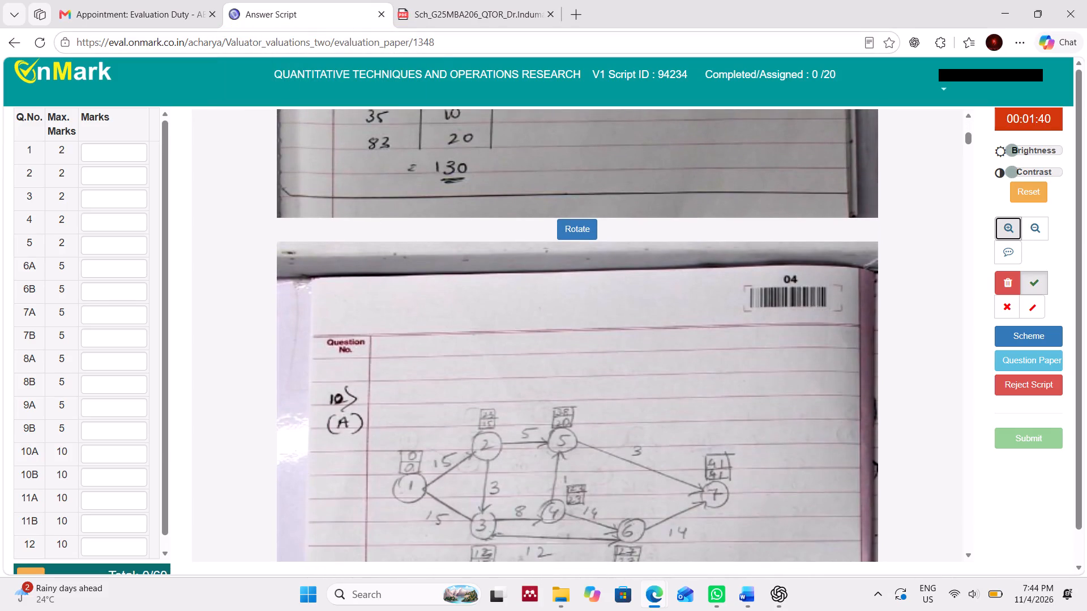
left_click(95, 500)
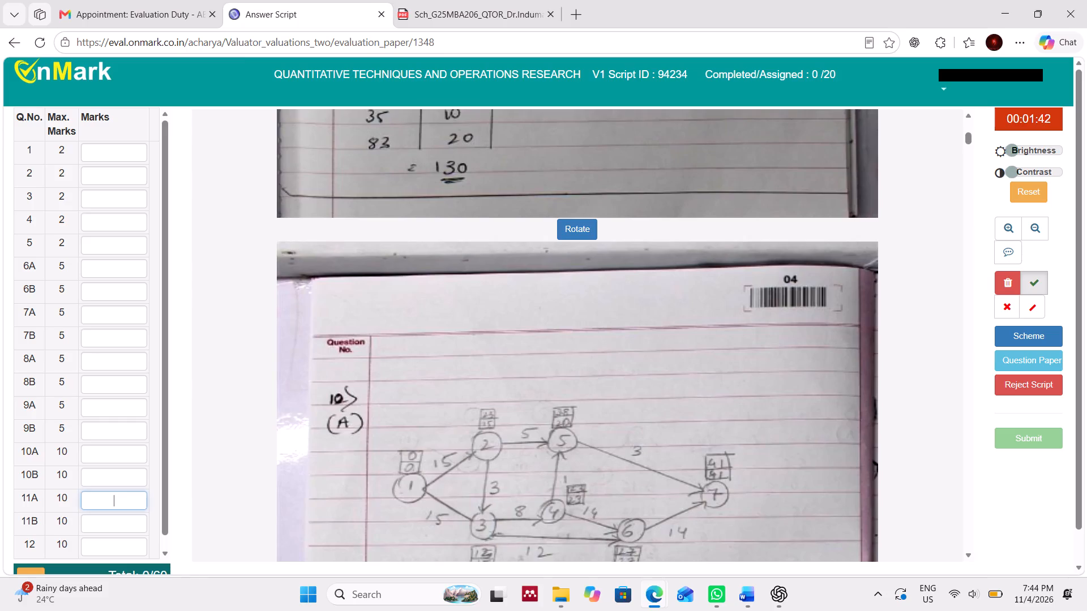
key("3")
Stamp cross marks on the 11A answer on page 03 and the 10A answer on page 04.
scroll(556, 483, "down", 3)
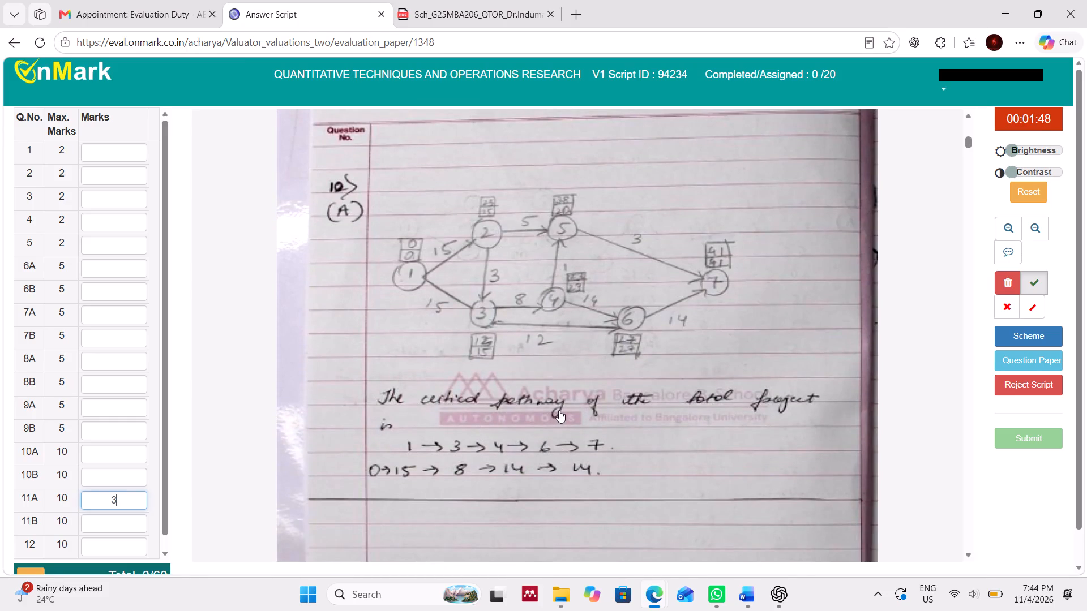
left_click(1012, 305)
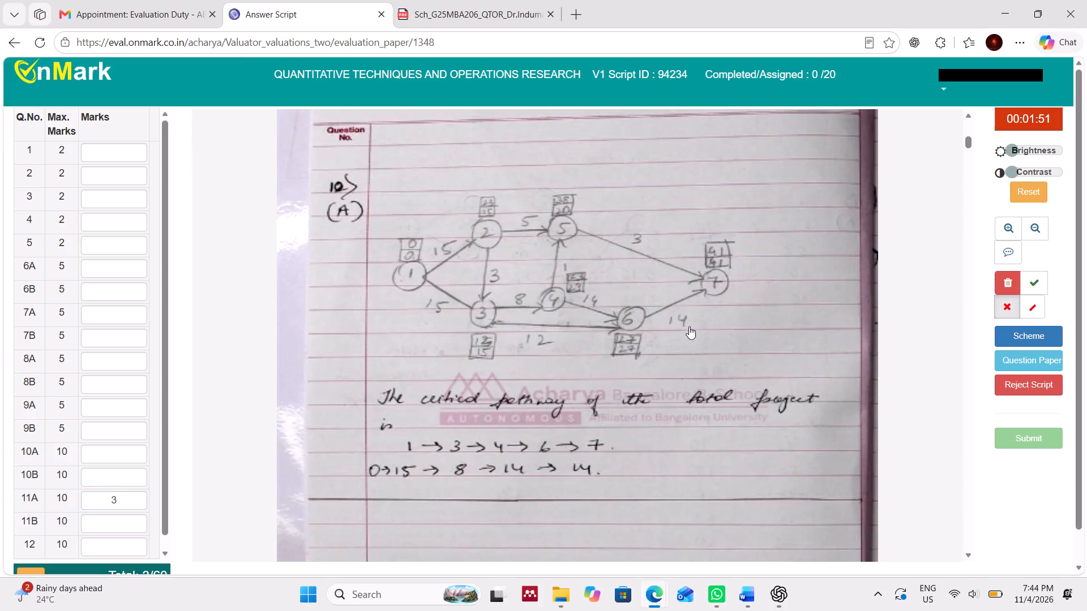
scroll(469, 334, "up", 6)
left_click(488, 211)
scroll(494, 213, "down", 5)
scroll(494, 221, "up", 6)
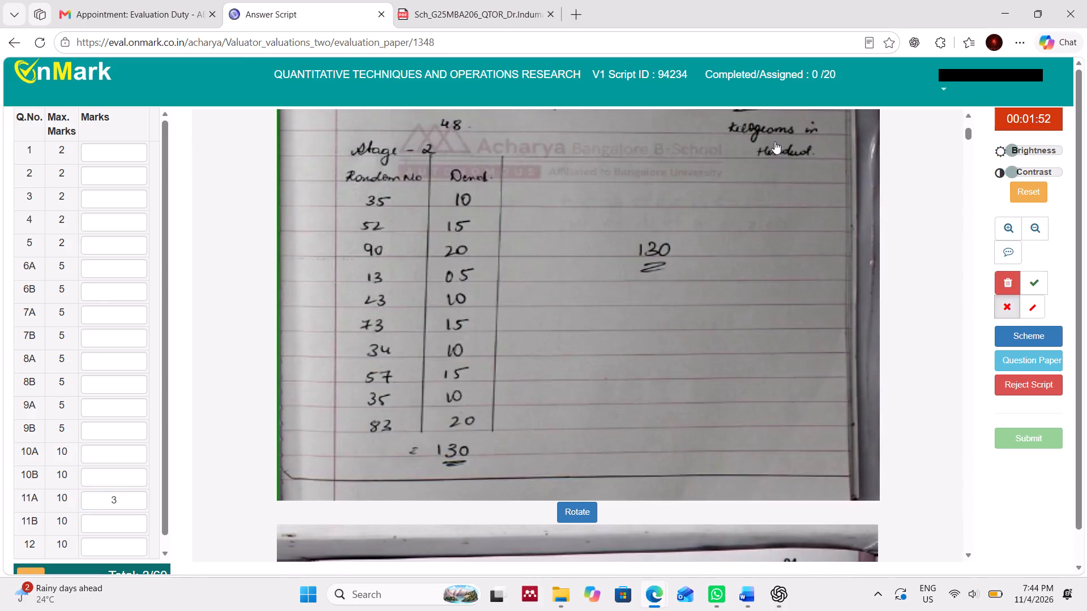
left_click(660, 166)
scroll(507, 242, "up", 6)
left_click(507, 242)
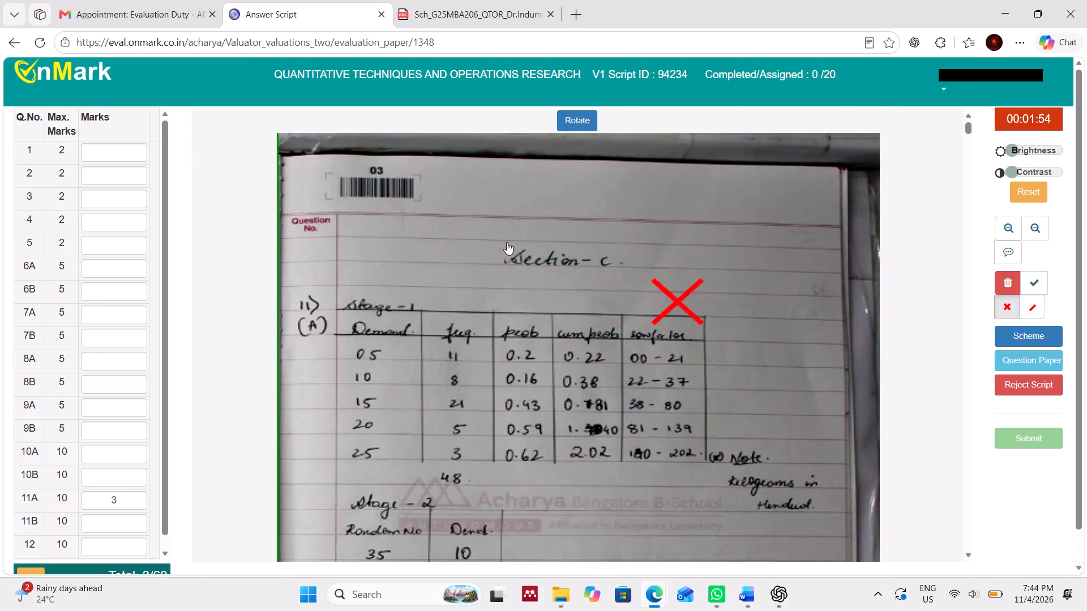
scroll(507, 243, "down", 12)
left_click(509, 263)
Review the 10A network diagram and critical path answer and award it 3 marks.
scroll(509, 263, "down", 6)
scroll(509, 263, "up", 4)
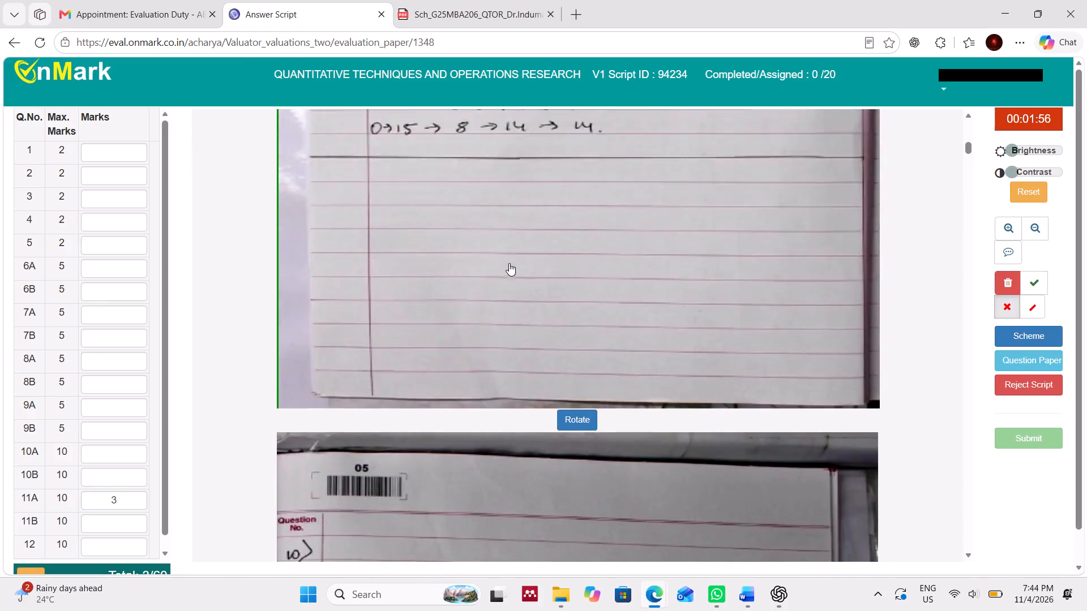
scroll(509, 263, "up", 3)
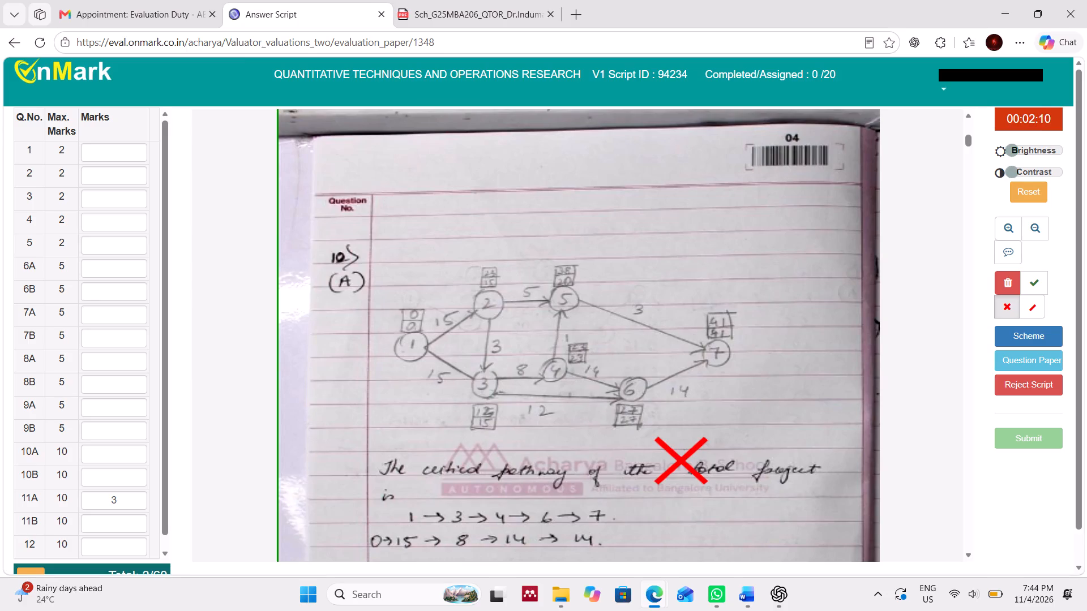
scroll(518, 448, "down", 2)
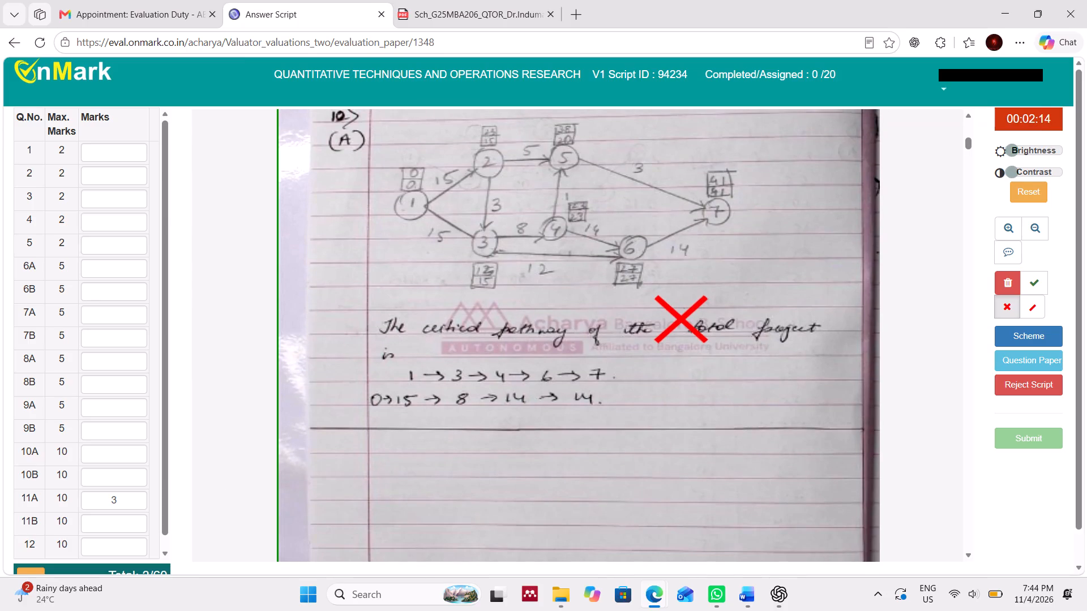
left_click(109, 454)
key("3")
Go through the 10B answer on page 05 and stamp a cross mark on the variance working on page 06.
scroll(545, 363, "down", 9)
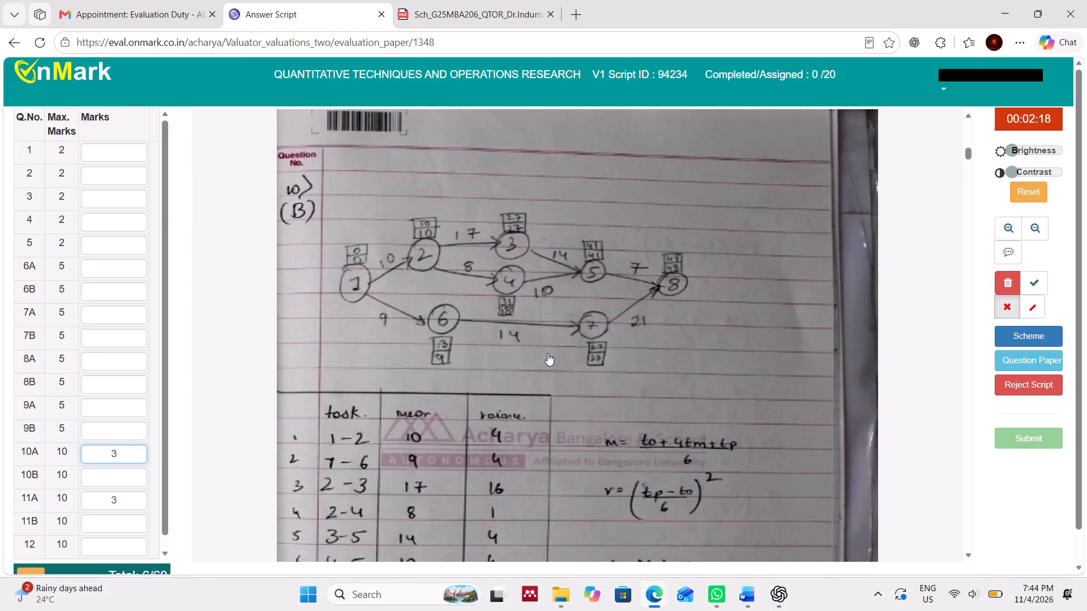
scroll(547, 353, "down", 3)
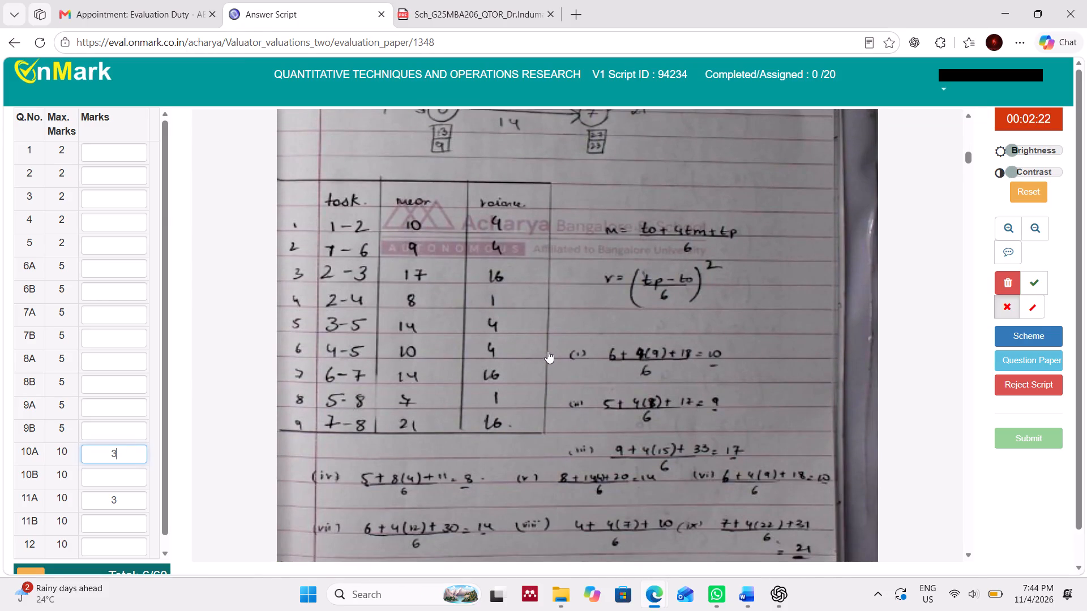
scroll(547, 351, "down", 5)
left_click(547, 351)
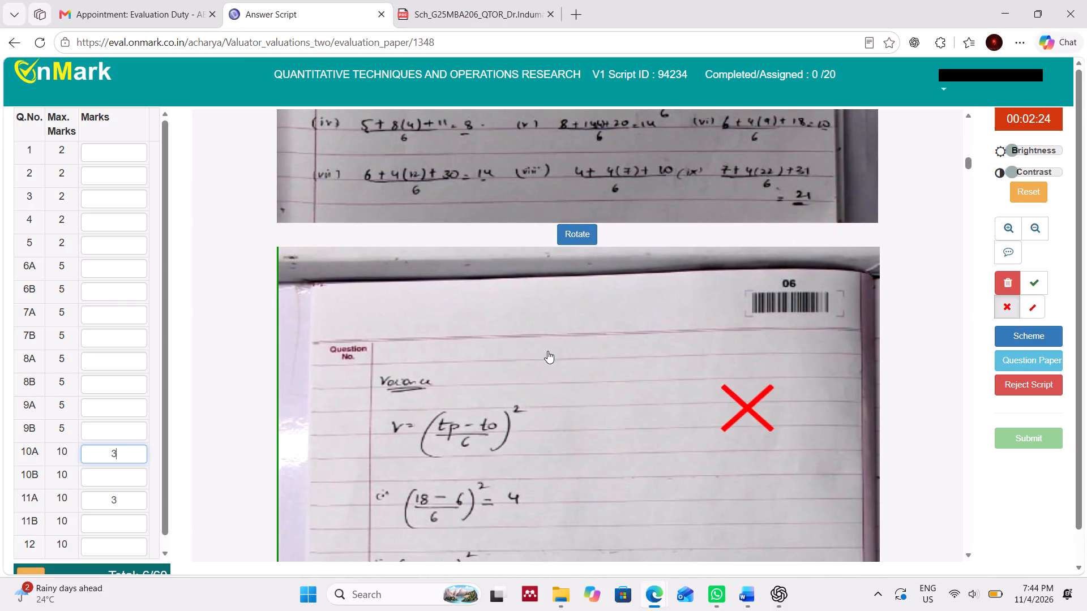
Compare the critical path on page 07 with the marking scheme's network diagram solution for question 10B.
scroll(547, 351, "down", 12)
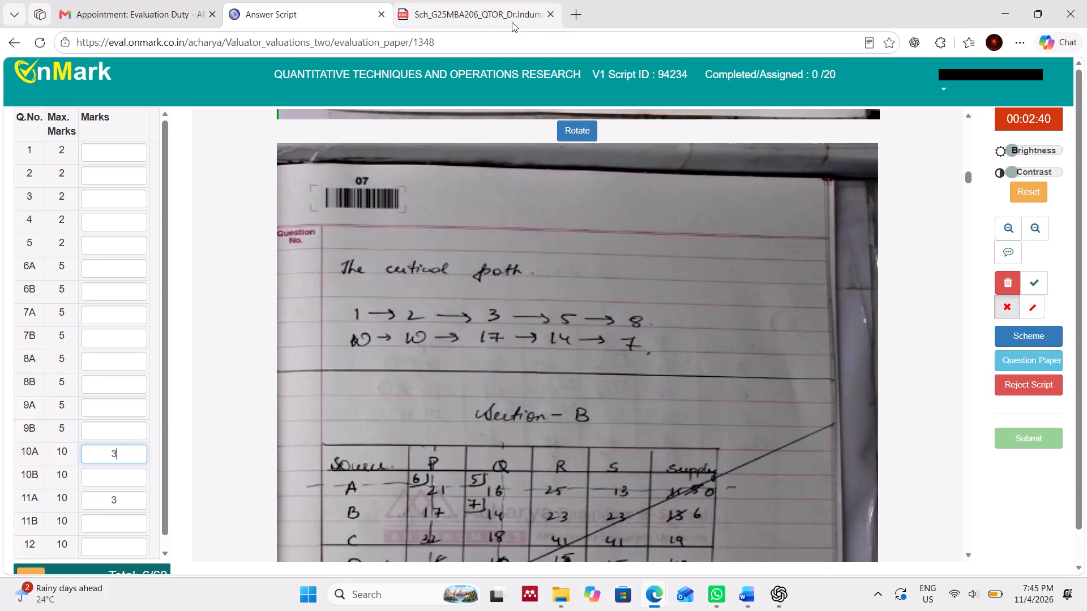
left_click(505, 14)
scroll(553, 342, "down", 5)
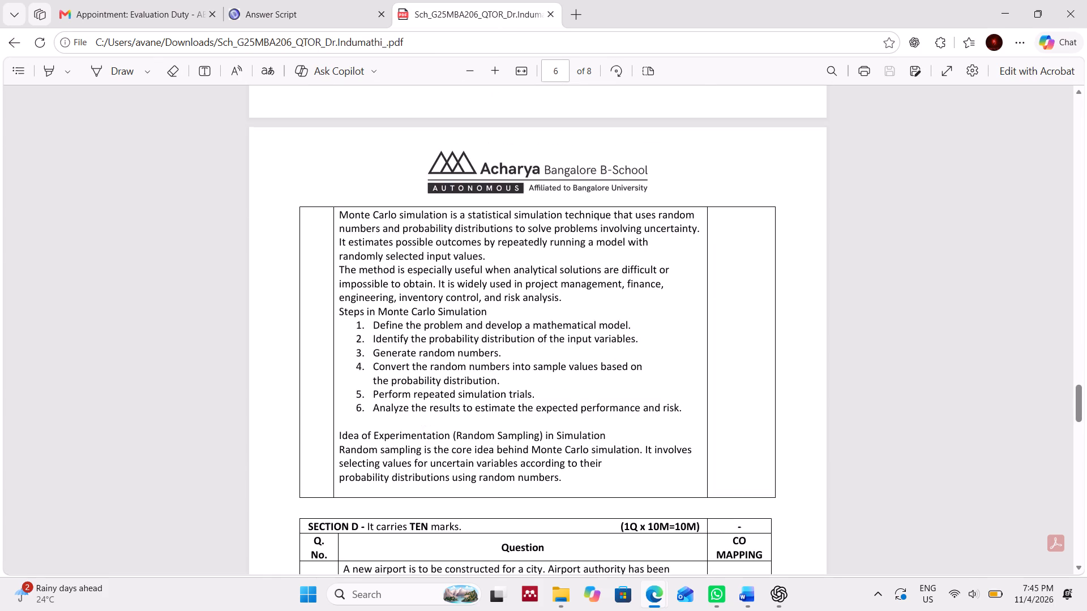
scroll(553, 342, "up", 13)
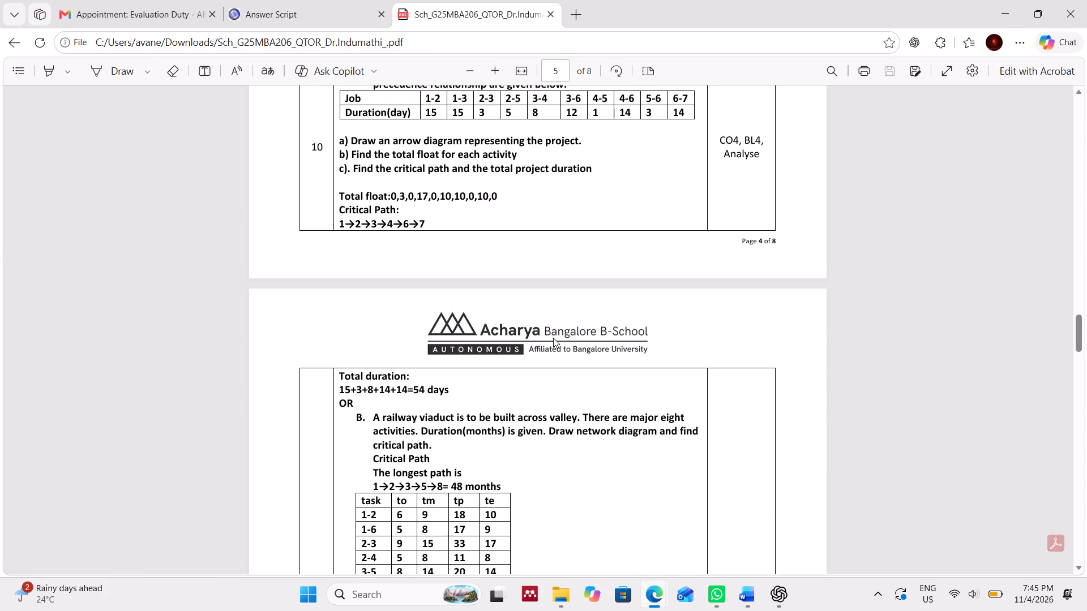
scroll(552, 337, "up", 3)
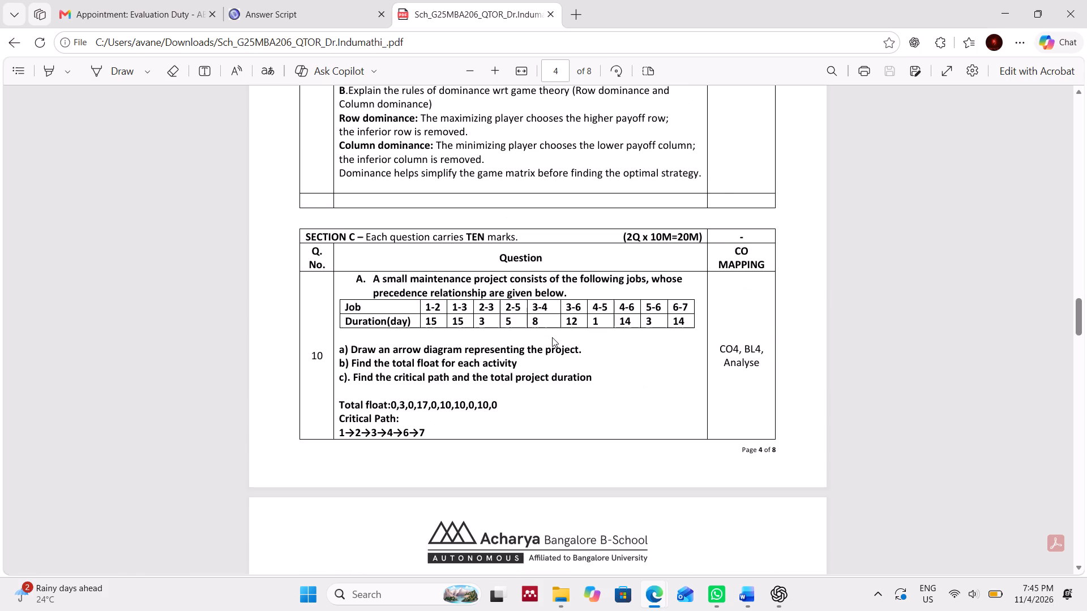
scroll(552, 337, "down", 5)
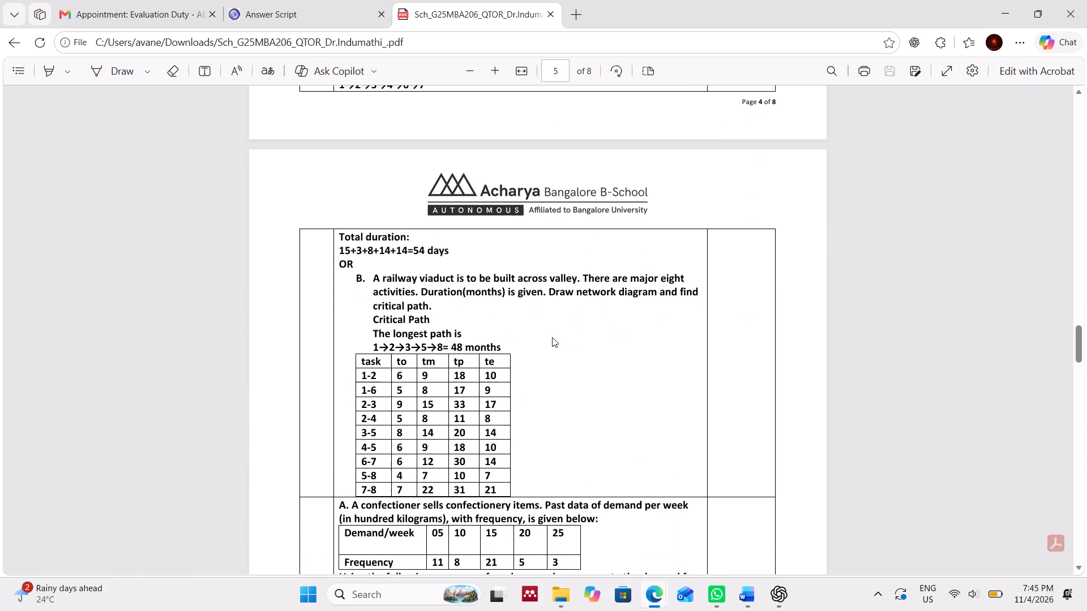
scroll(552, 337, "down", 1)
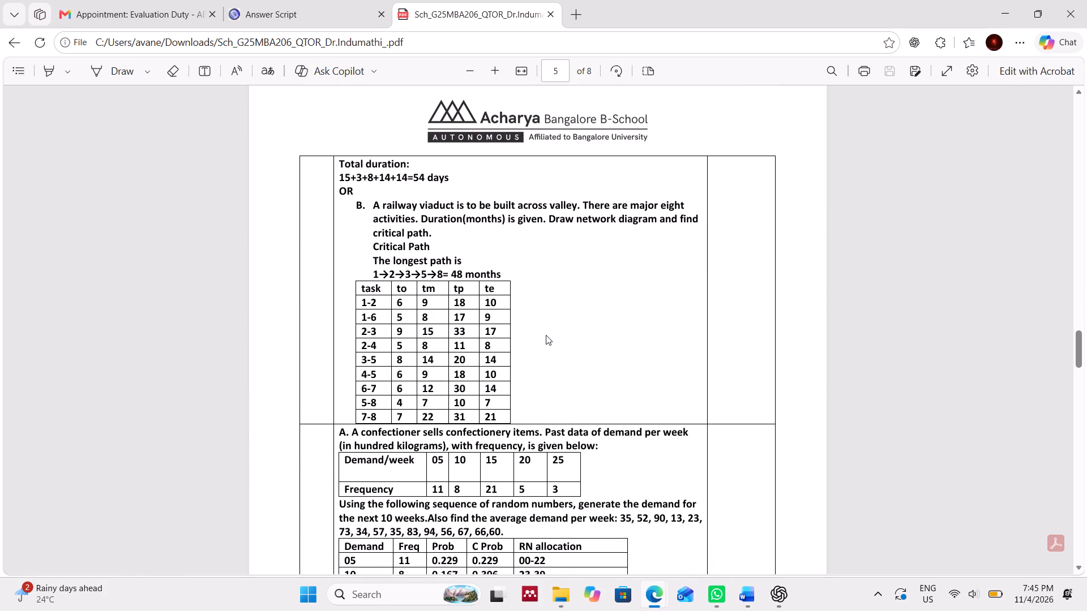
scroll(543, 334, "down", 2)
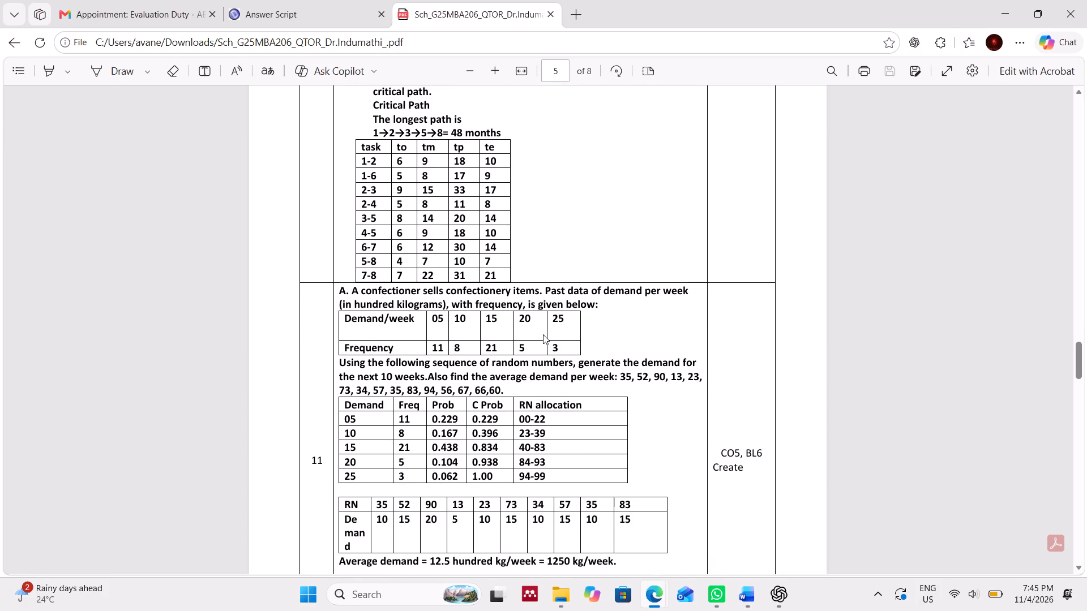
scroll(543, 334, "up", 1)
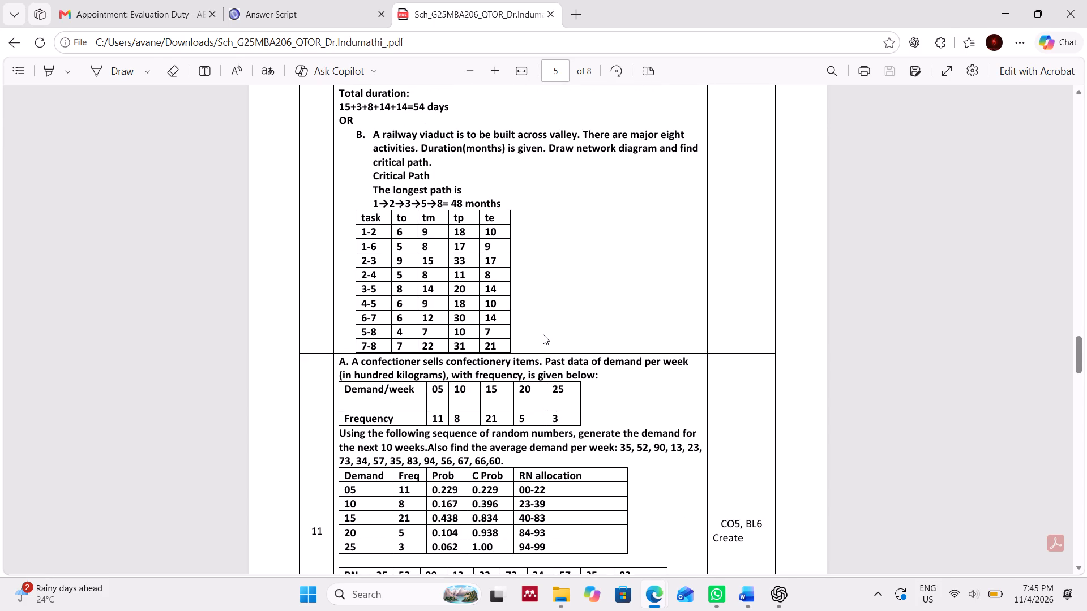
scroll(543, 334, "up", 2)
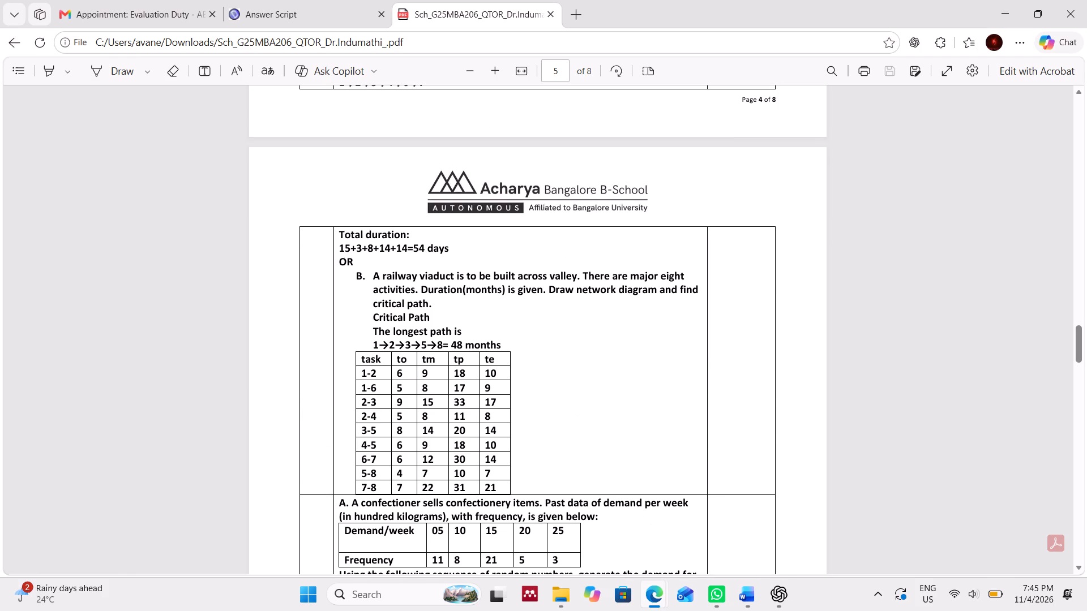
Return to the answer script, recheck the 10B variance, mean and network workings, and award 10B 9 marks.
left_click(293, 16)
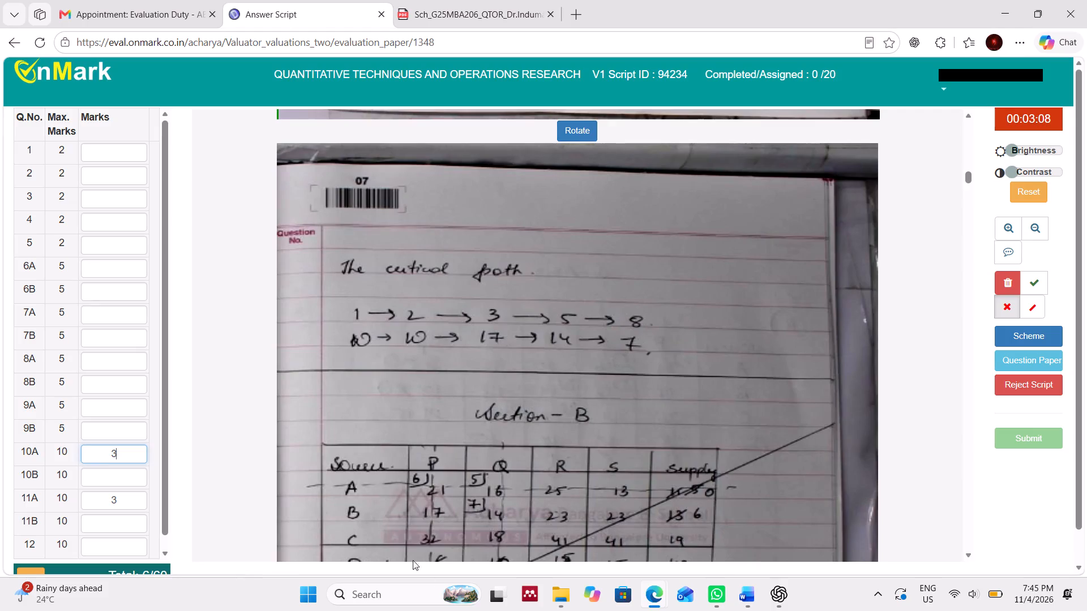
scroll(453, 453, "up", 5)
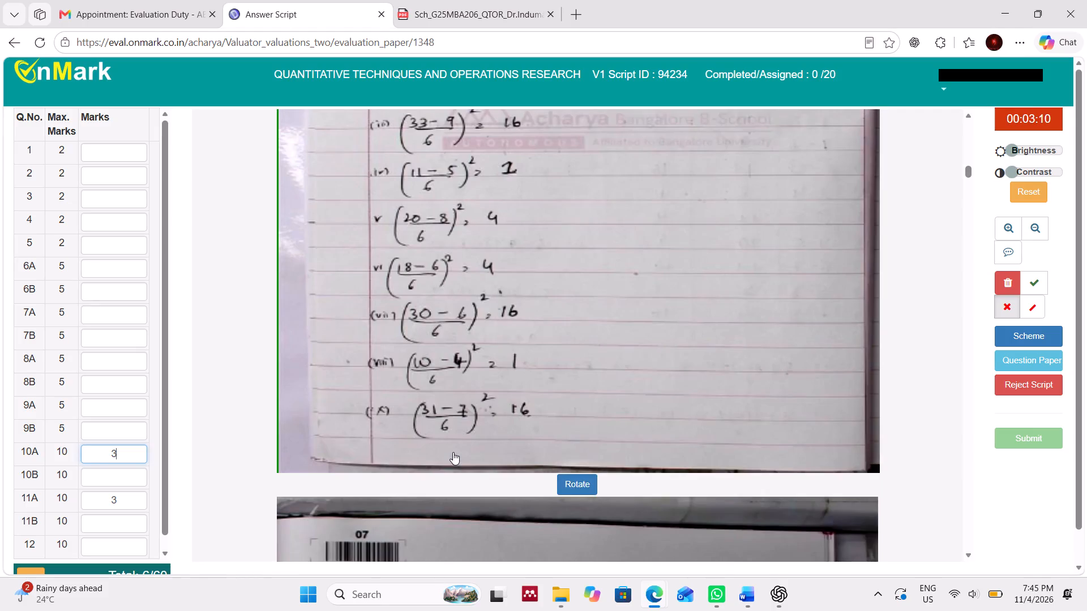
scroll(453, 452, "up", 11)
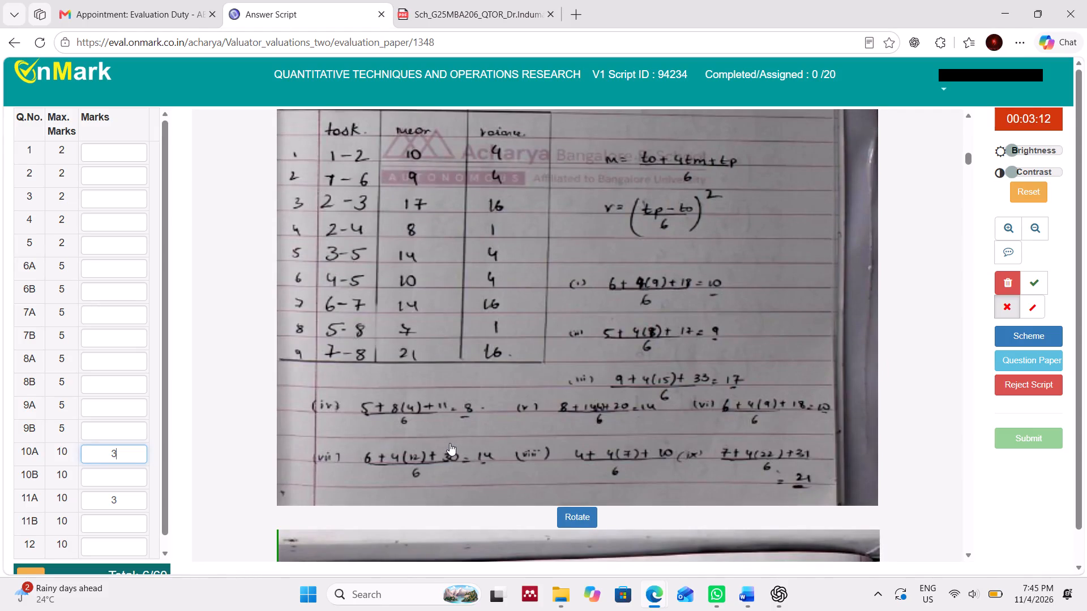
scroll(448, 429, "up", 5)
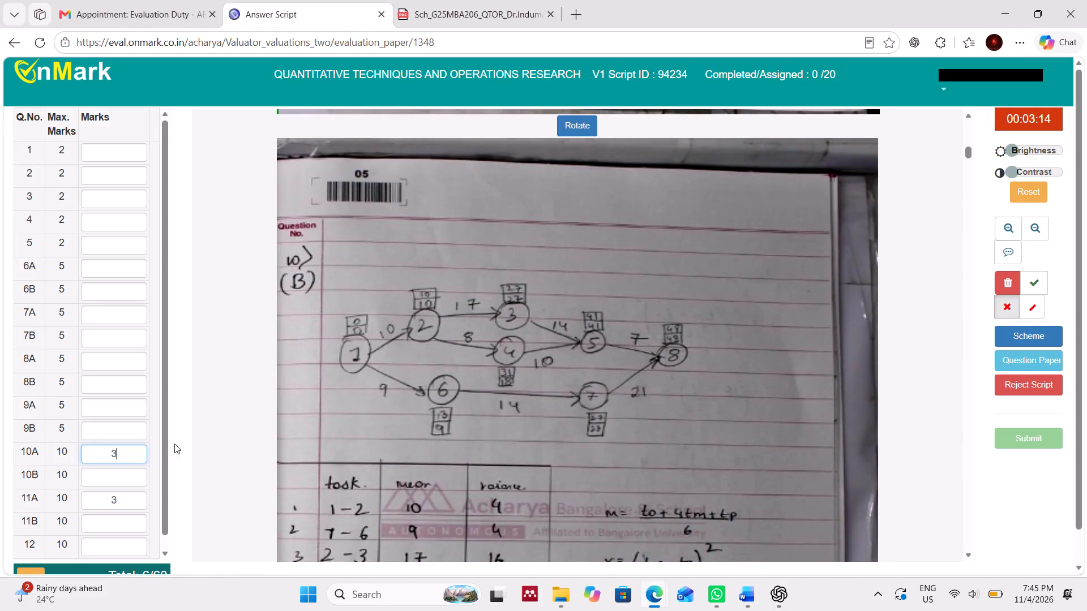
scroll(124, 491, "down", 2)
left_click(114, 460)
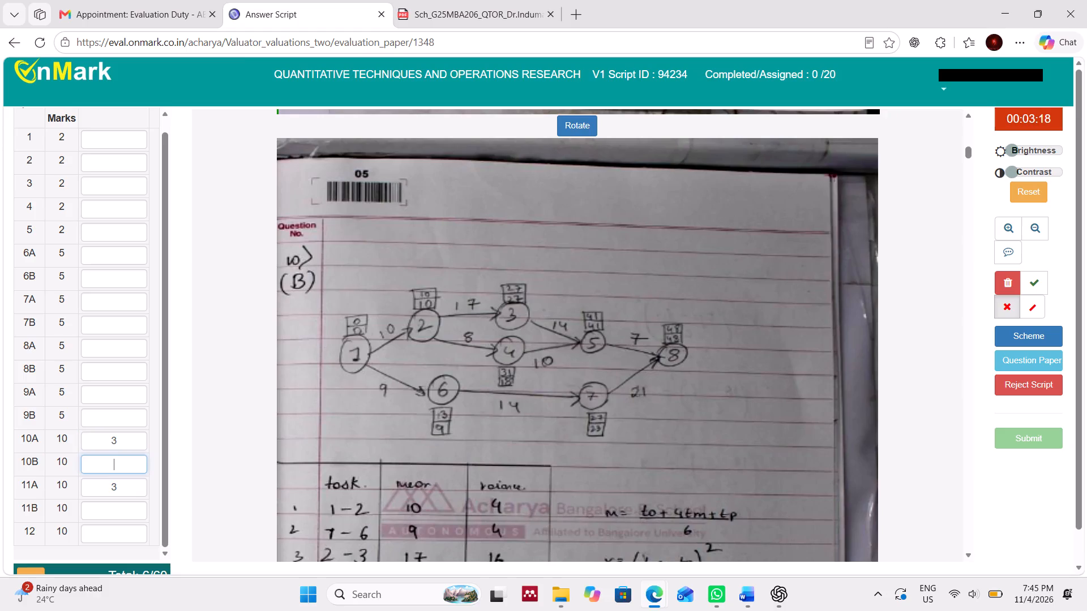
key("9")
Stamp tick marks on the 10B workings and task table on page 05.
scroll(739, 520, "down", 4)
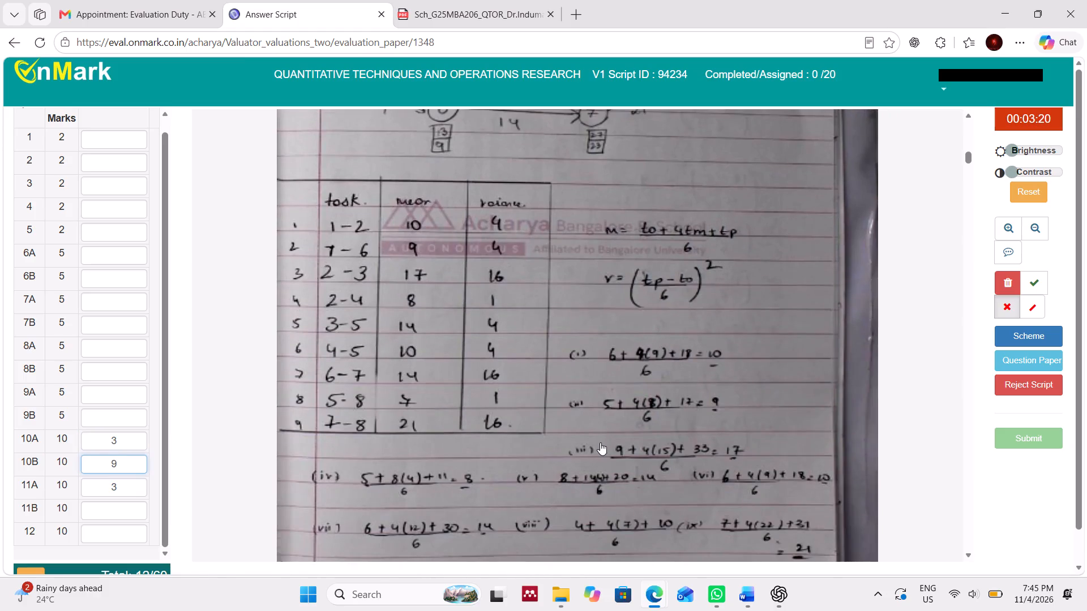
scroll(600, 442, "down", 3)
scroll(1086, 401, "up", 5)
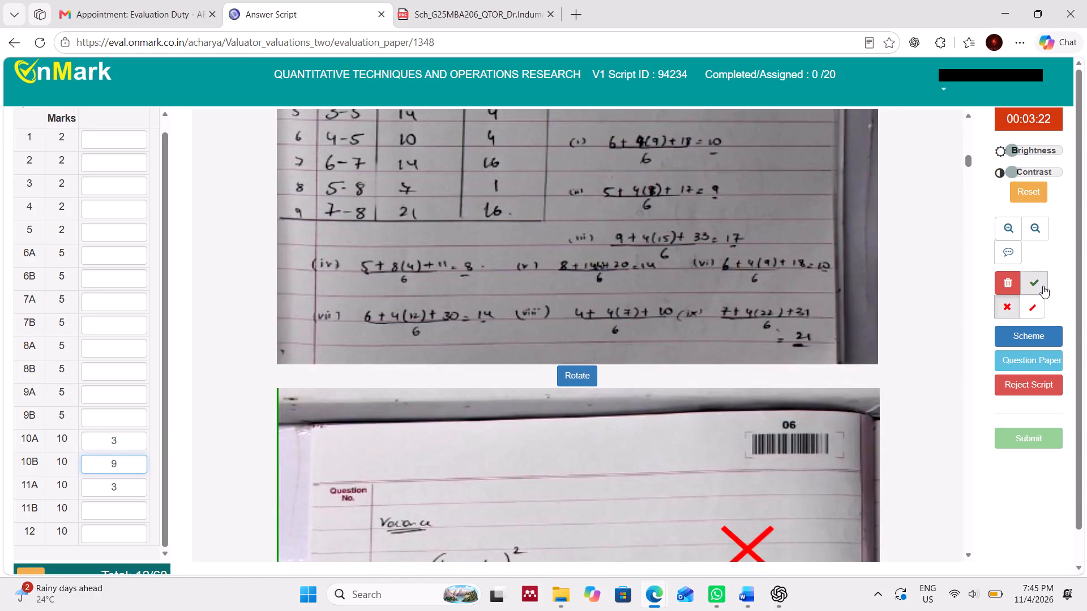
left_click(1043, 286)
left_click(575, 211)
scroll(563, 216, "up", 4)
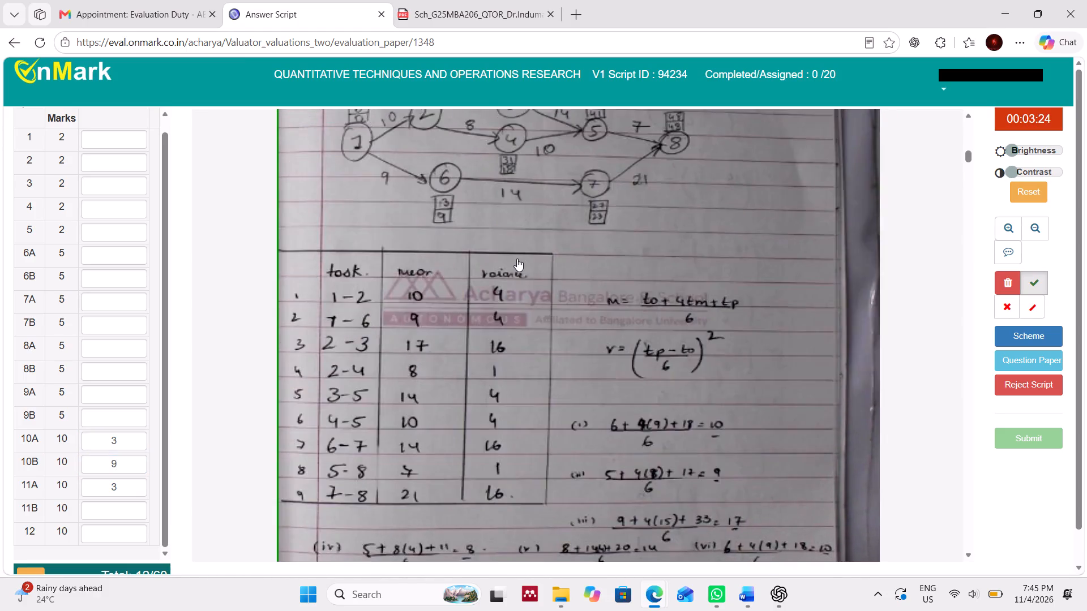
left_click(517, 259)
Stamp a cross mark on the struck-out Section B transportation table on page 07.
scroll(516, 259, "down", 16)
scroll(523, 299, "down", 5)
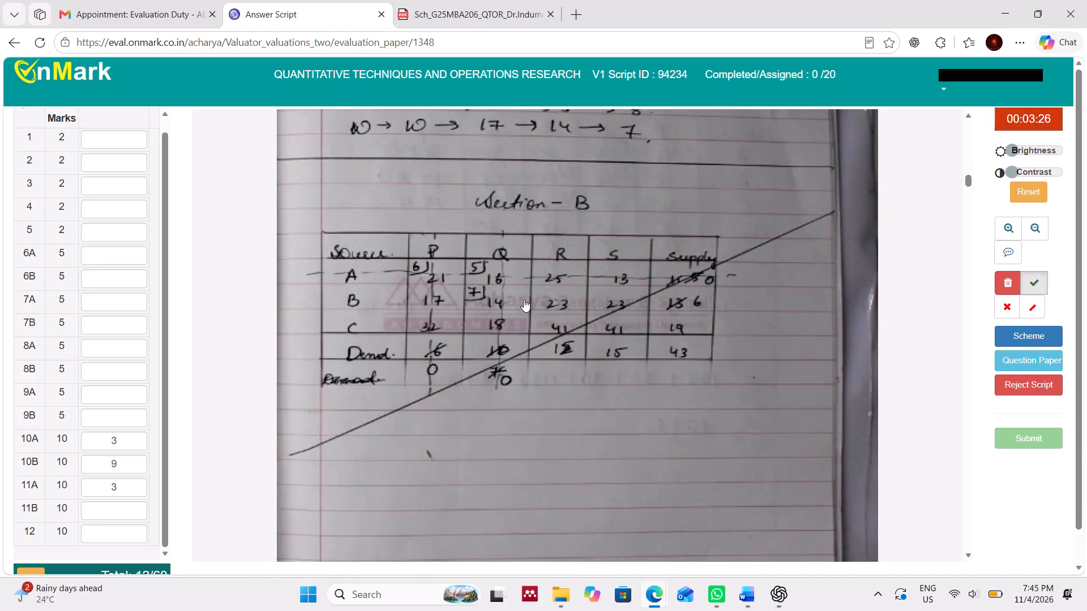
left_click(1006, 299)
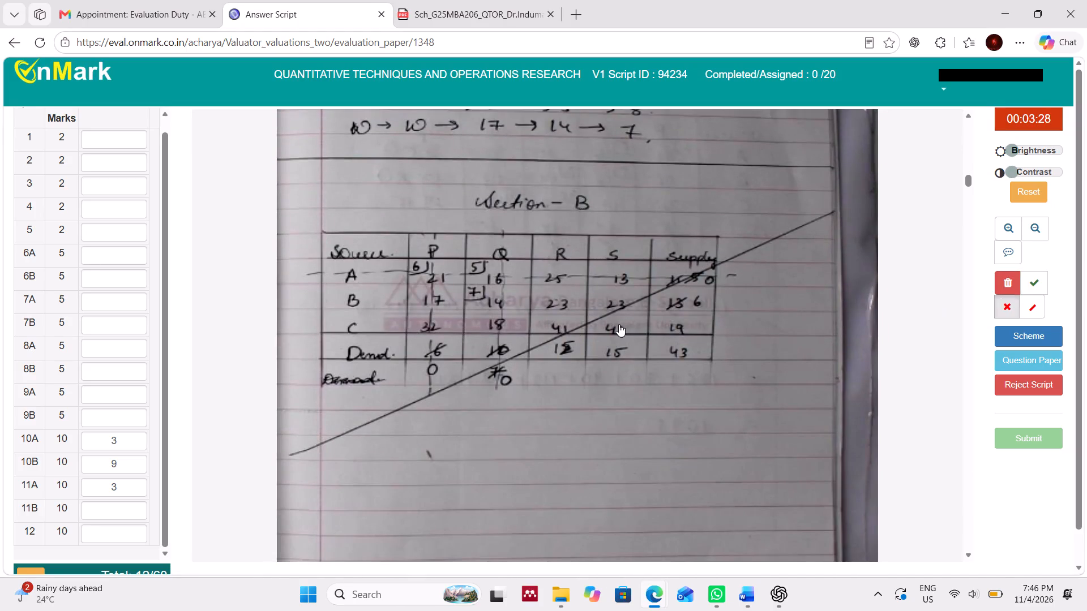
left_click(506, 290)
Examine the 7B transportation answer on page 08 and compare it with the marking scheme's NWCR solution.
scroll(506, 290, "down", 8)
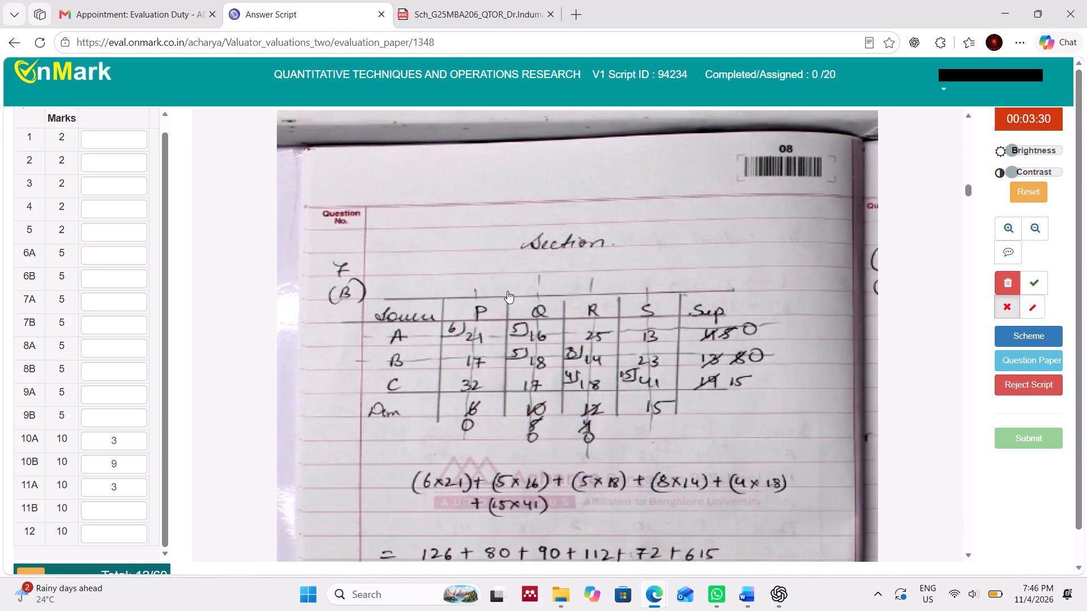
scroll(507, 291, "down", 2)
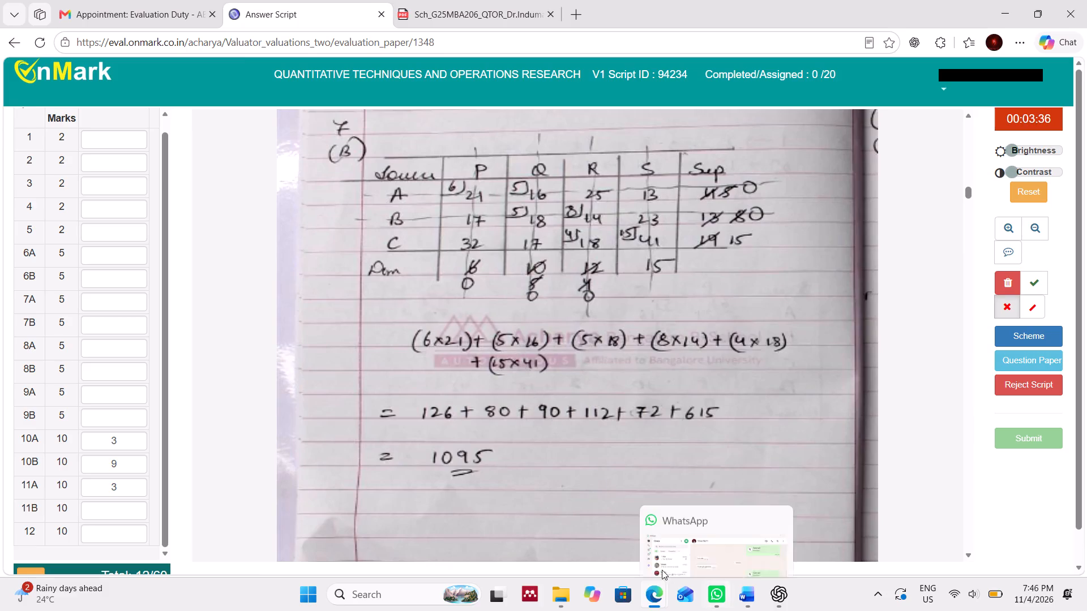
left_click(421, 4)
scroll(467, 253, "up", 11)
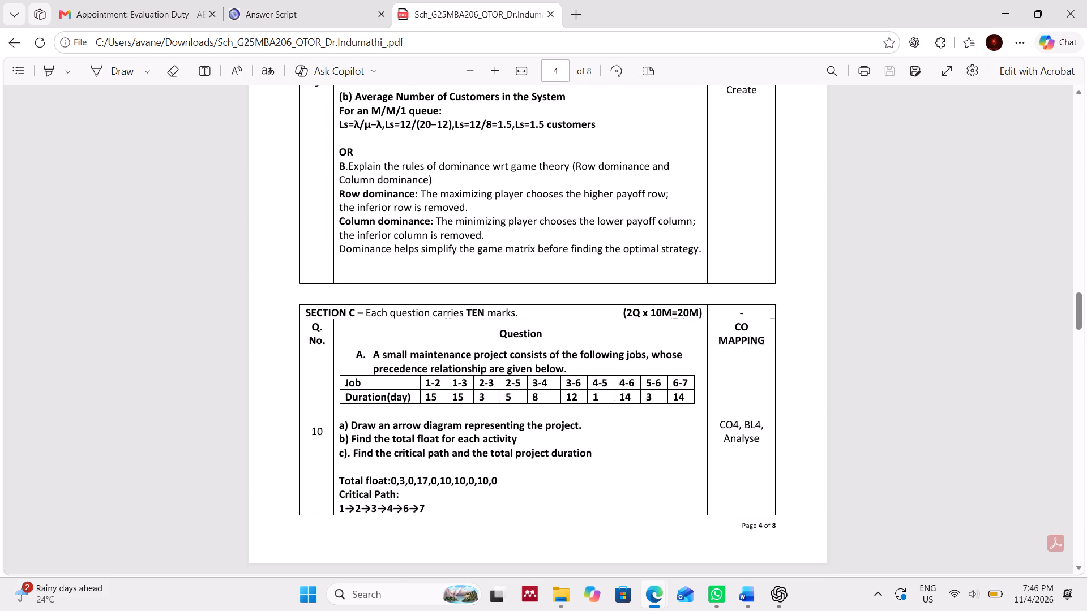
scroll(466, 253, "up", 14)
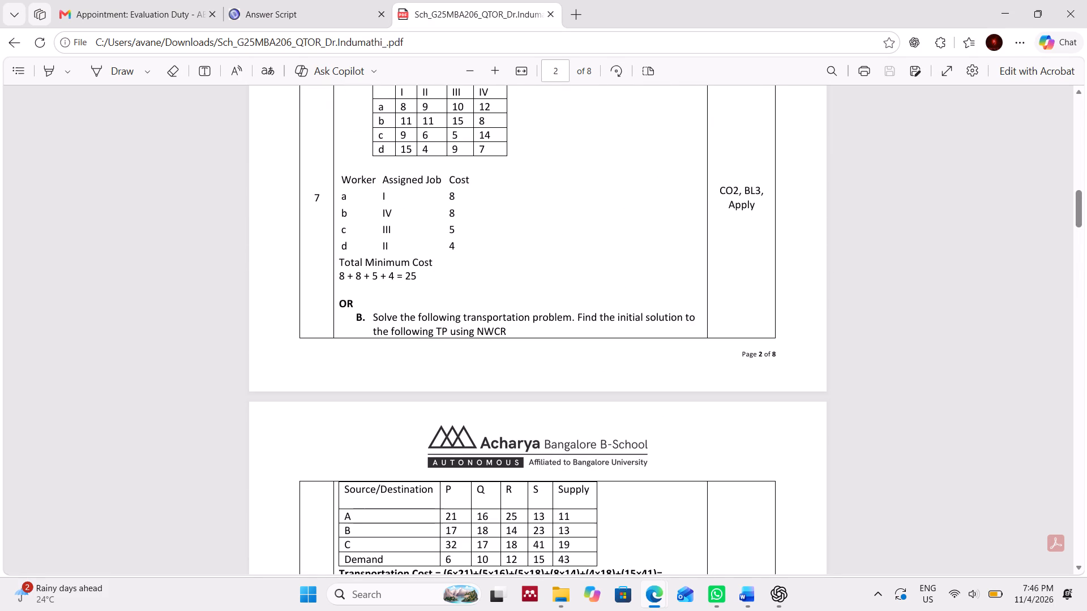
scroll(463, 246, "down", 6)
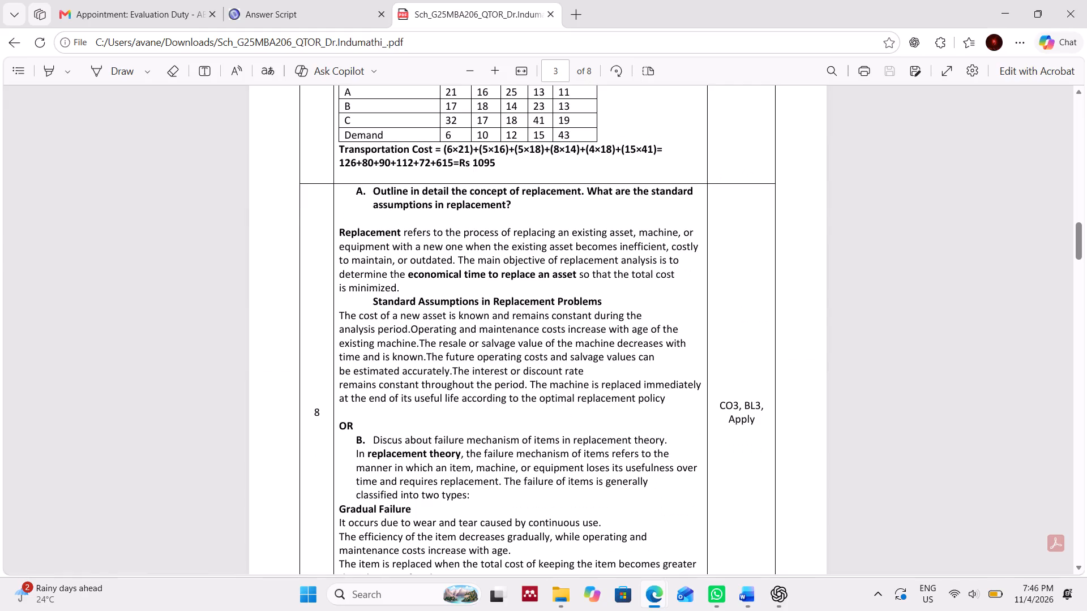
Return to the answer script, award 7B 5 marks and stamp a tick mark on its page.
left_click(318, 7)
left_click(103, 324)
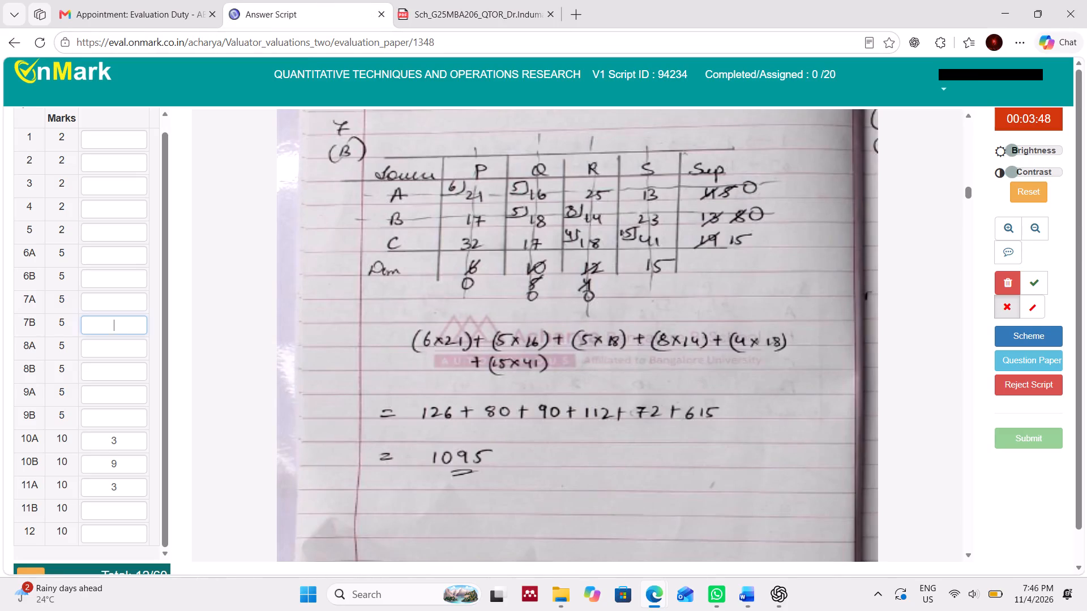
key("5")
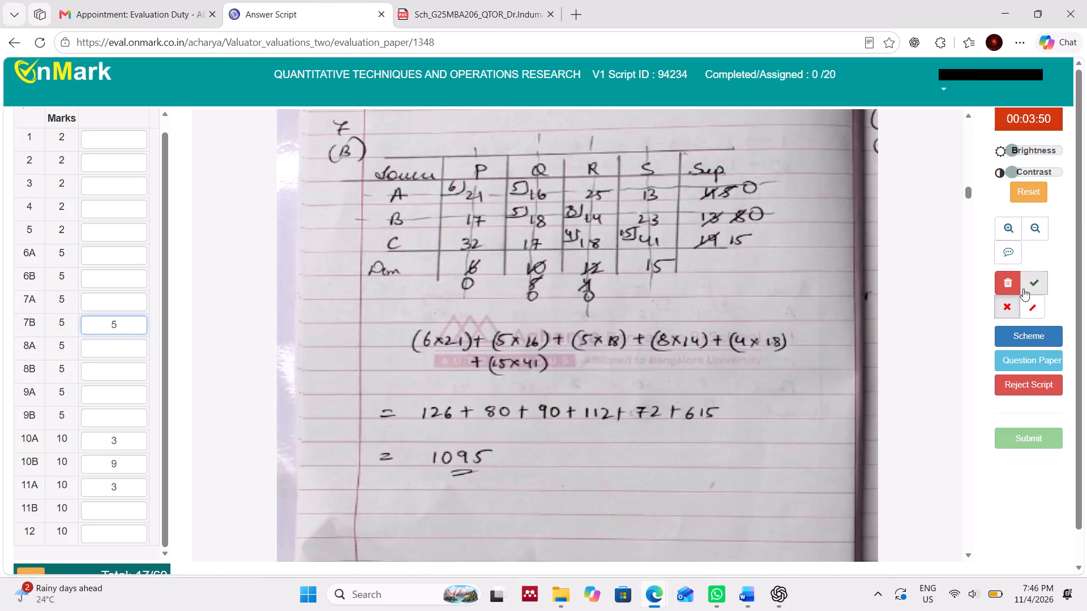
left_click(1032, 281)
left_click(489, 332)
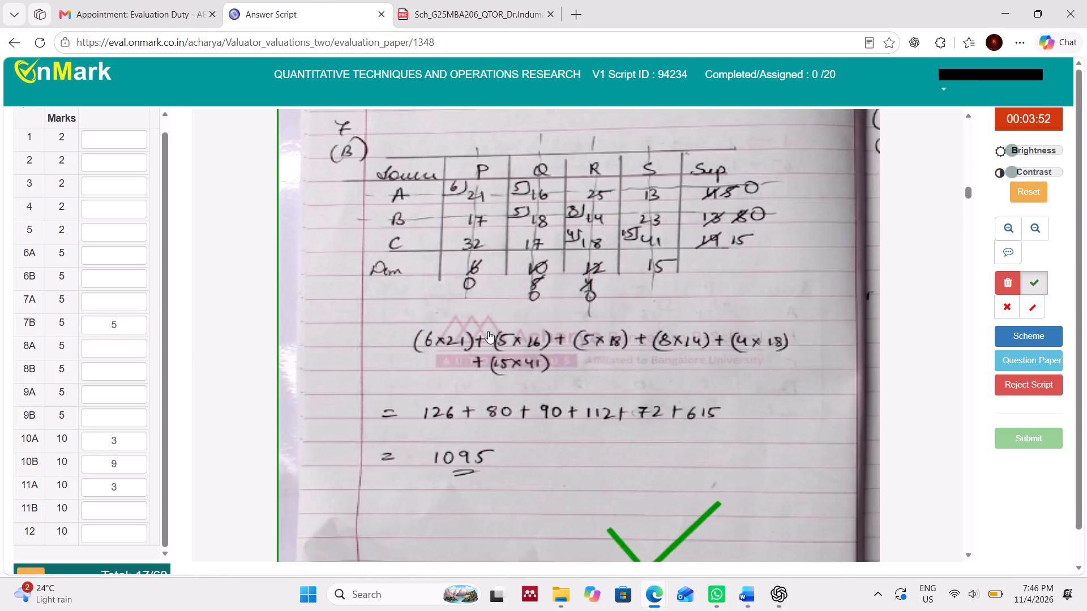
Stamp a cross mark on the incomplete 6B answer and award it 0 marks.
scroll(488, 330, "down", 10)
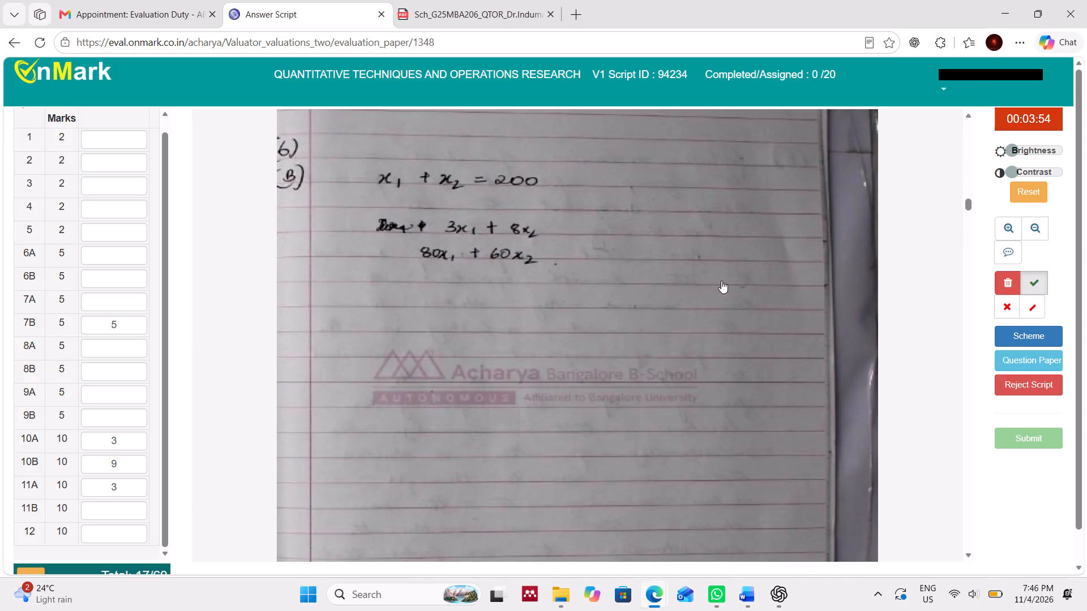
left_click(1003, 307)
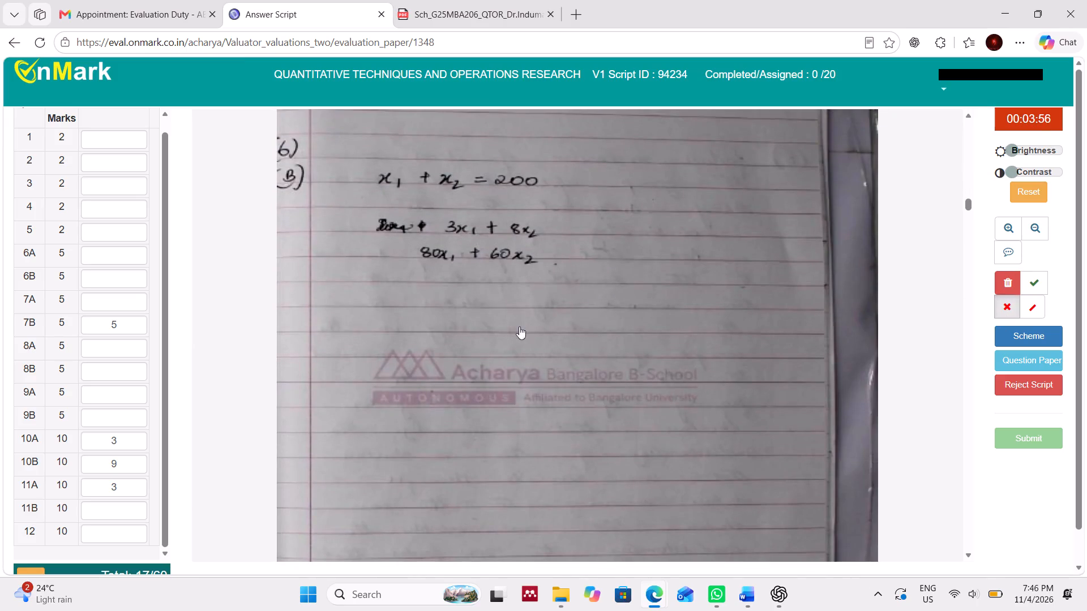
left_click(436, 243)
scroll(435, 244, "down", 11)
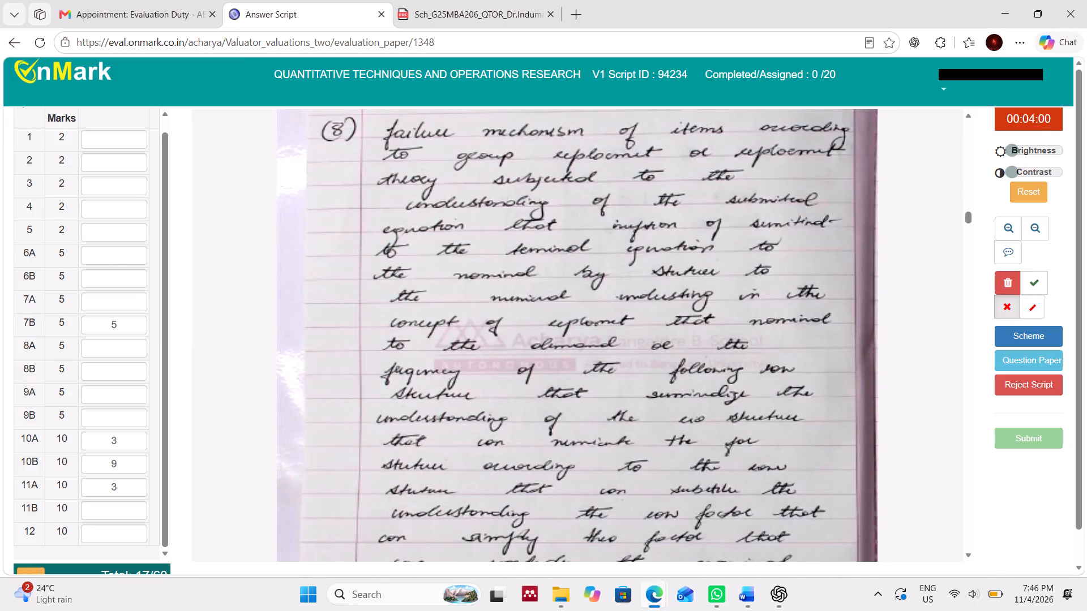
left_click(106, 281)
key("0")
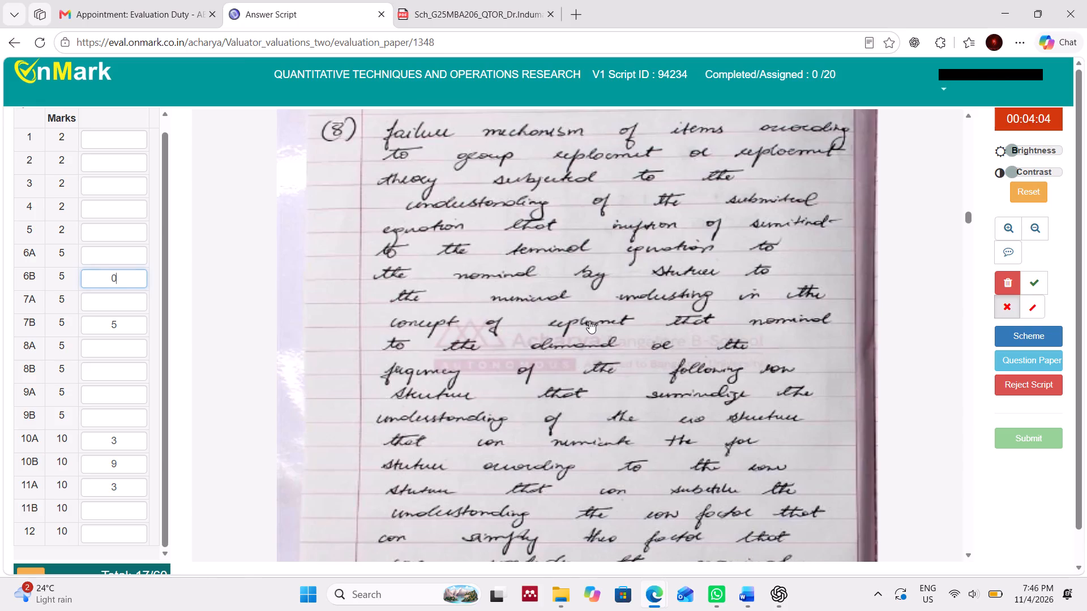
Go through the question 8 failure mechanism answer, stamp cross marks on its pages and enter 2 marks for 8A.
left_click(523, 299)
scroll(523, 299, "down", 11)
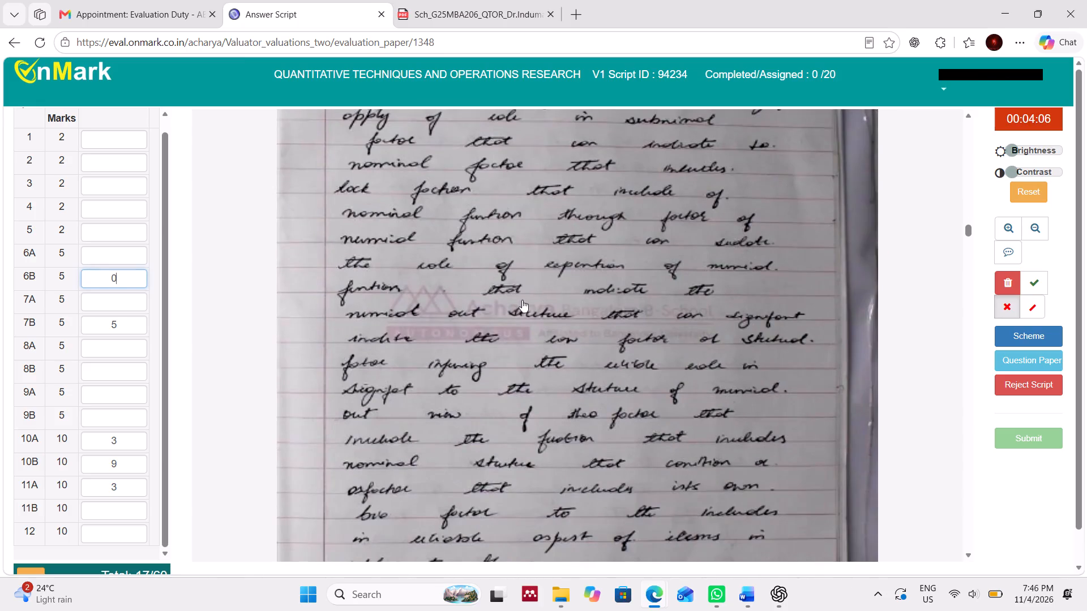
left_click(521, 300)
scroll(521, 300, "down", 12)
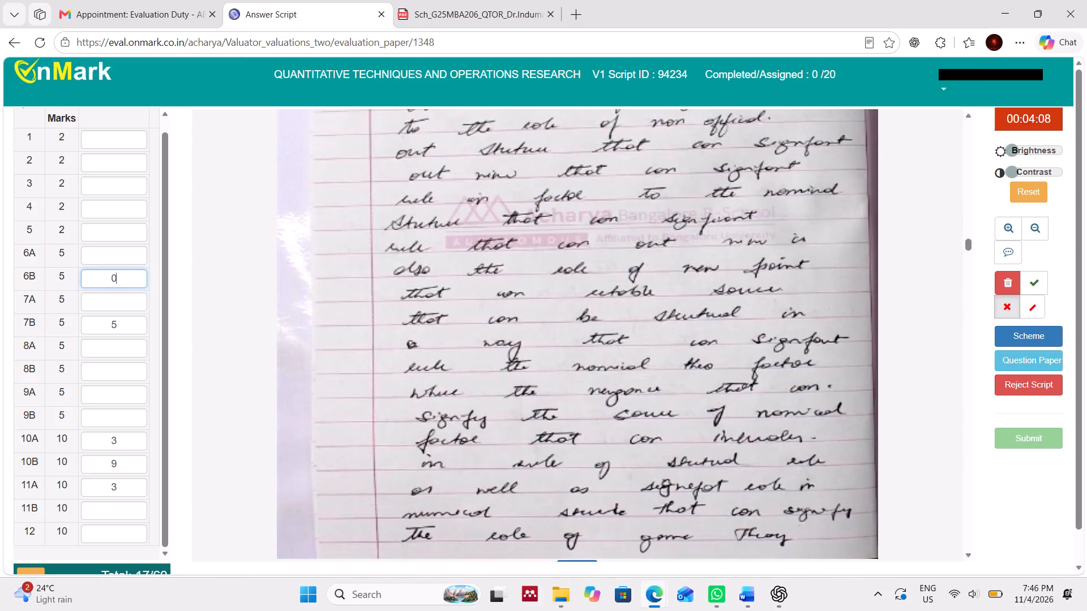
left_click(124, 340)
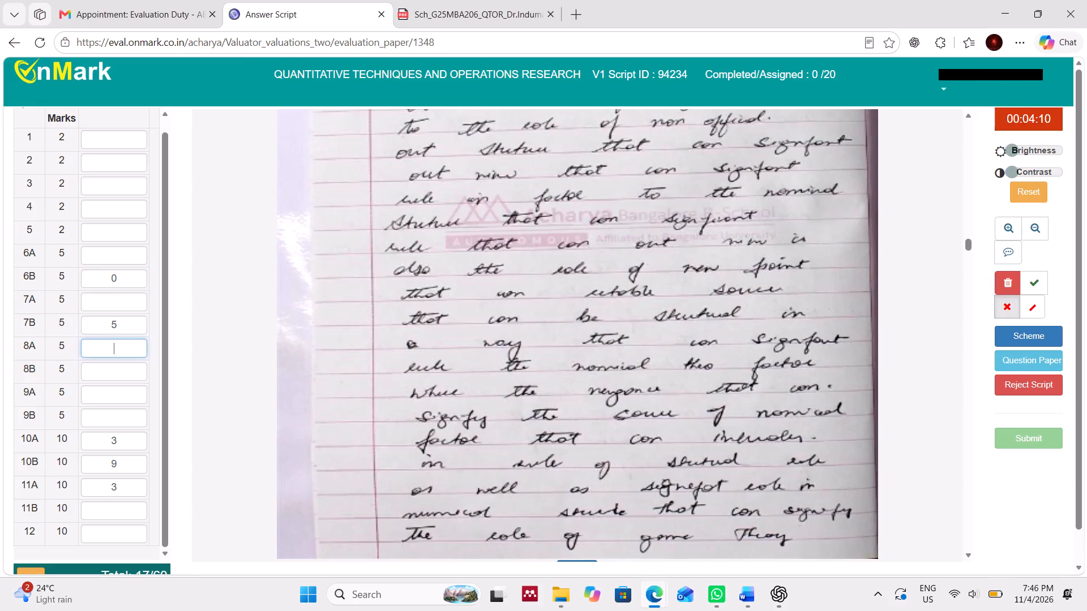
key("2")
Stamp cross marks on pages 12 and 13 of the 9B dominance property answer and award 9B 0 marks.
scroll(660, 339, "up", 4)
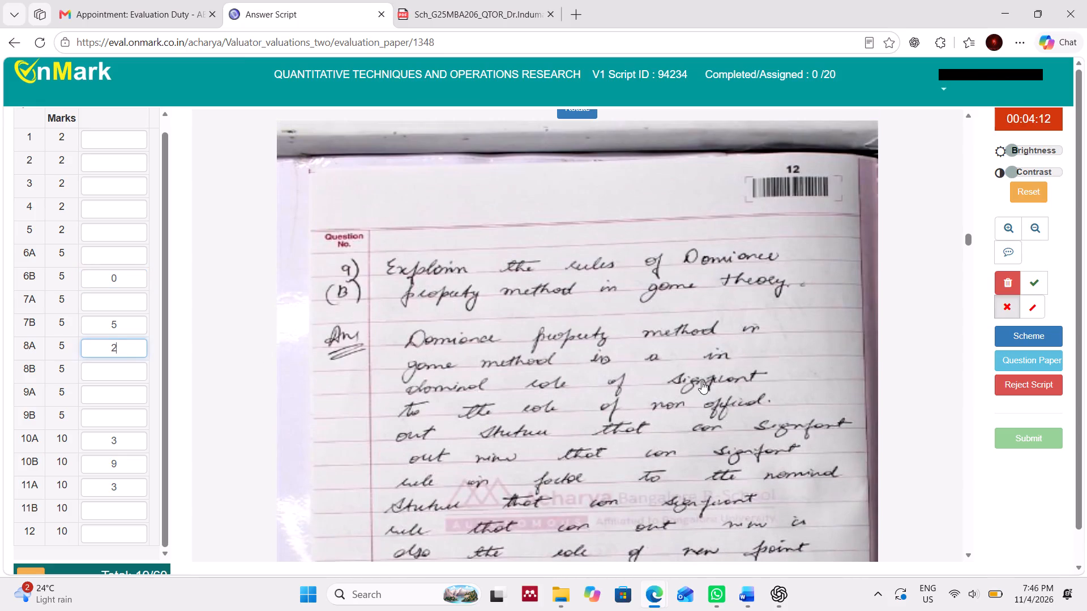
scroll(671, 375, "down", 1)
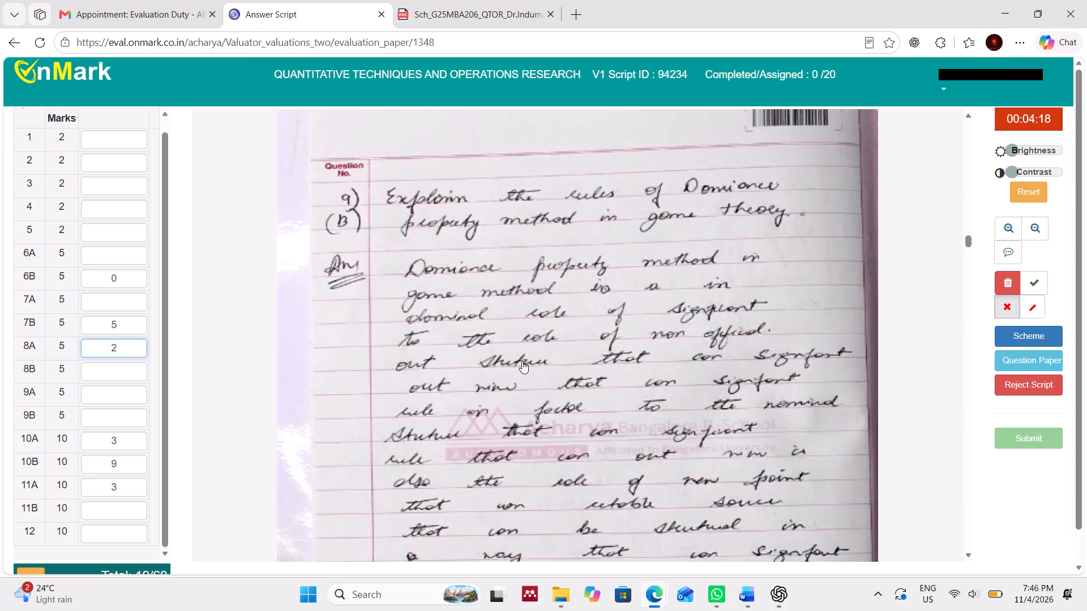
left_click(499, 259)
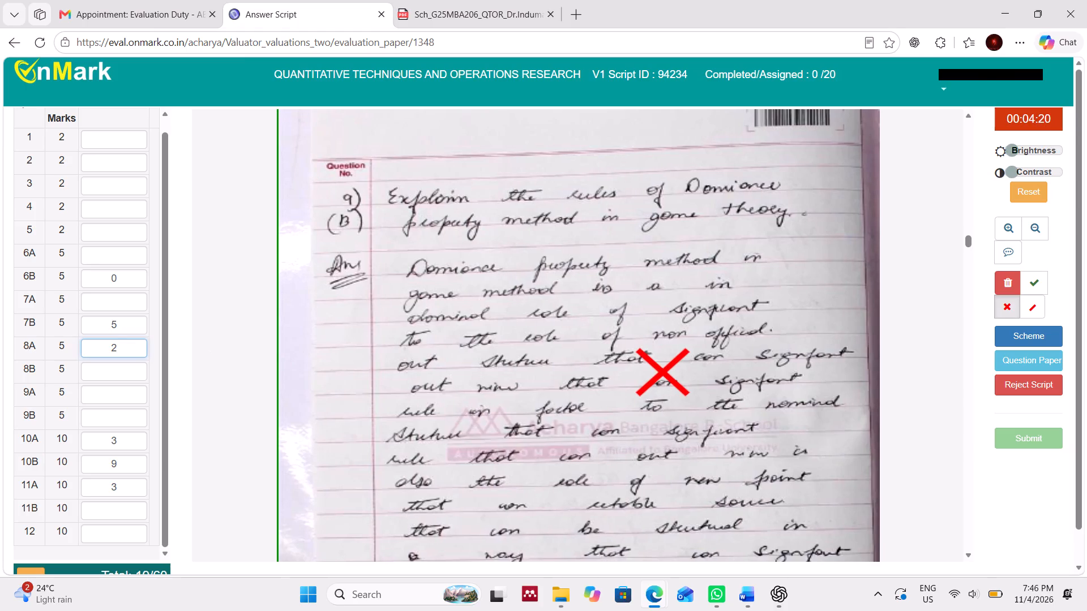
left_click(97, 425)
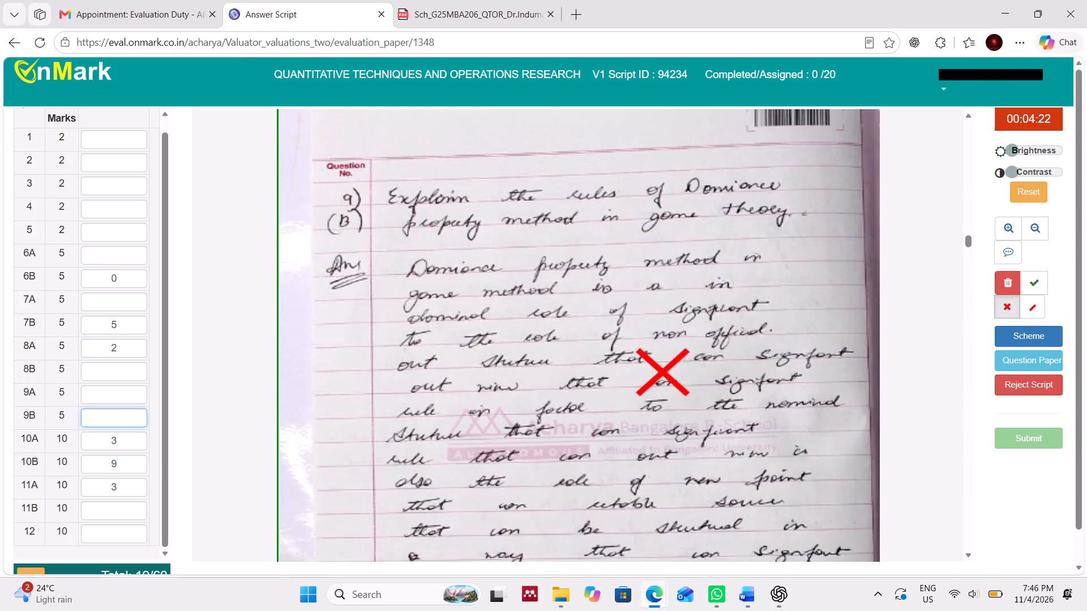
key("0")
scroll(665, 368, "down", 11)
left_click(573, 320)
scroll(573, 319, "down", 6)
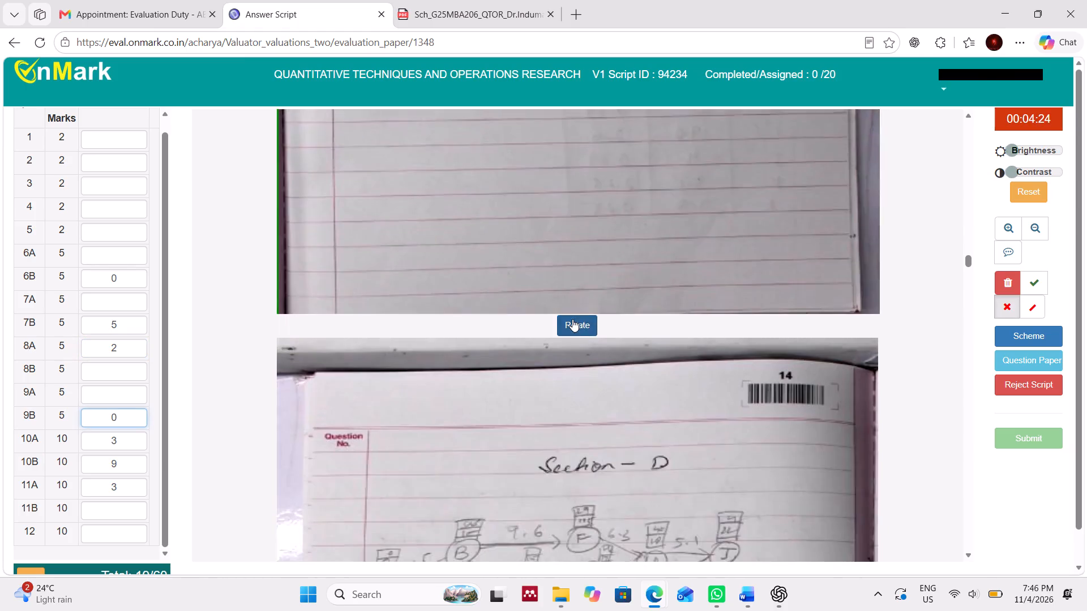
Review the Section D network answer, stamp tick marks on pages 14 and 15, and enter 4 marks for question 12.
scroll(572, 319, "down", 3)
scroll(78, 522, "down", 3)
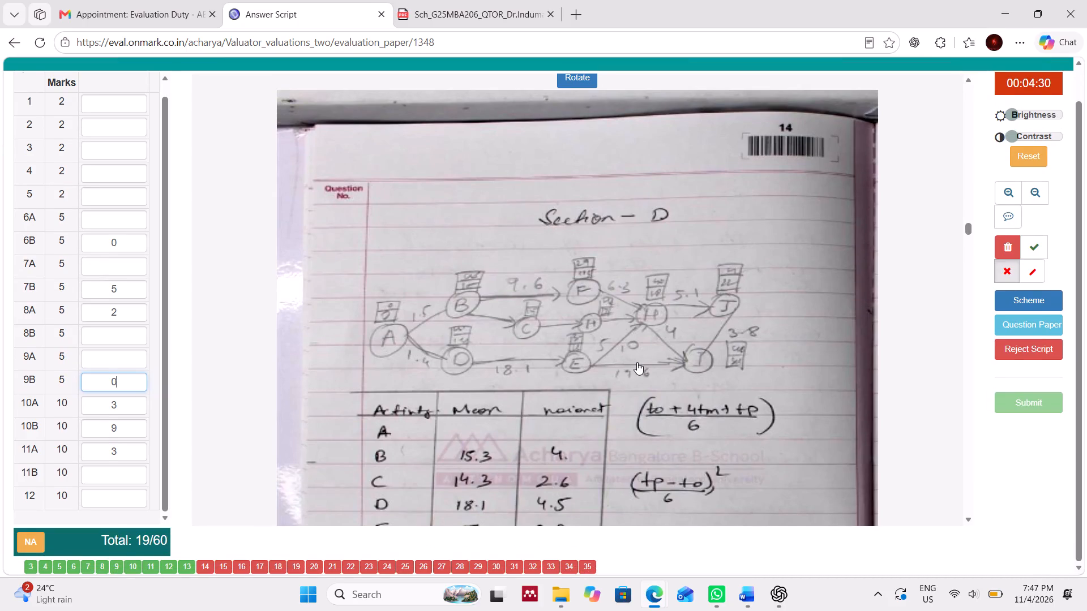
scroll(637, 362, "down", 5)
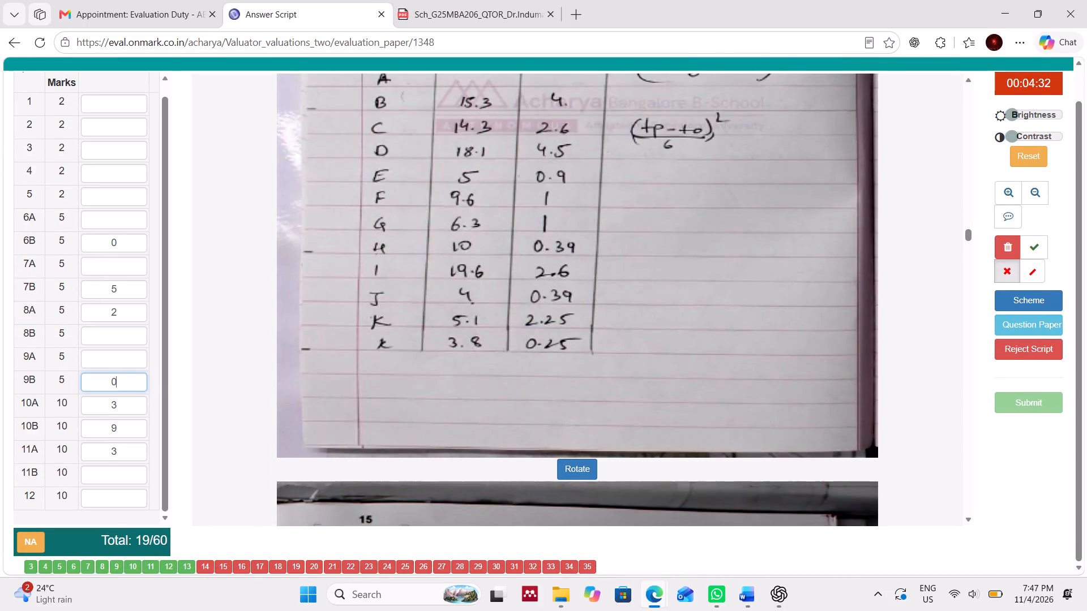
left_click(1029, 245)
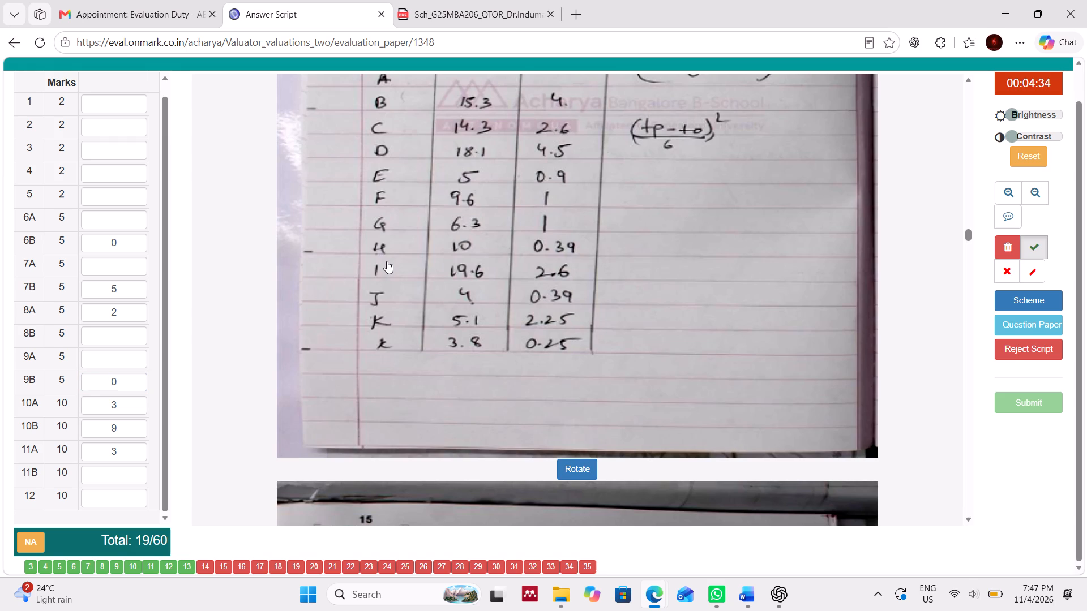
left_click(387, 261)
scroll(388, 261, "down", 5)
left_click(388, 261)
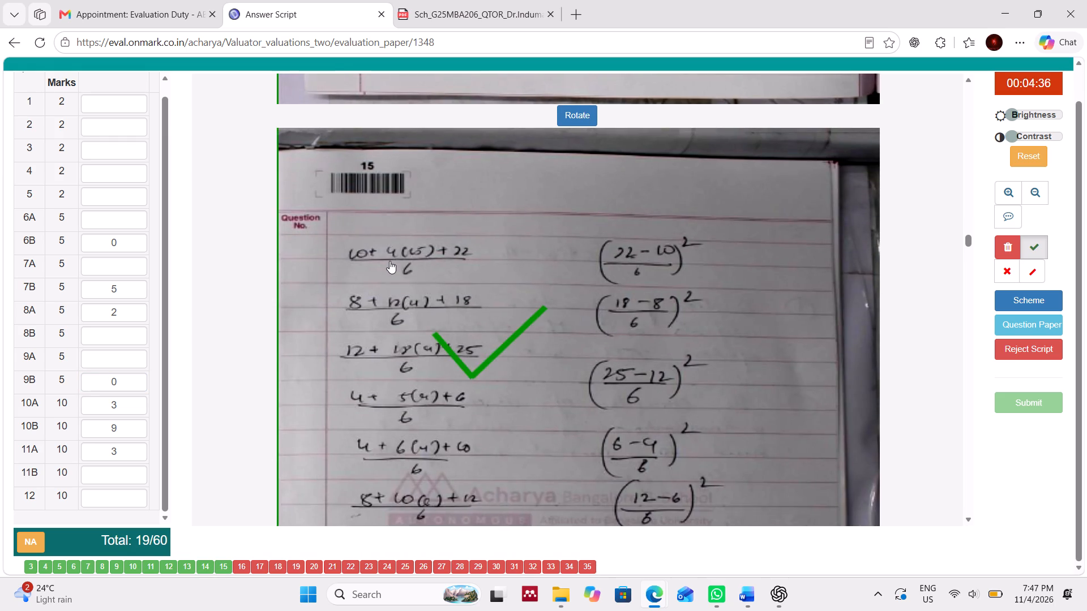
scroll(390, 261, "down", 12)
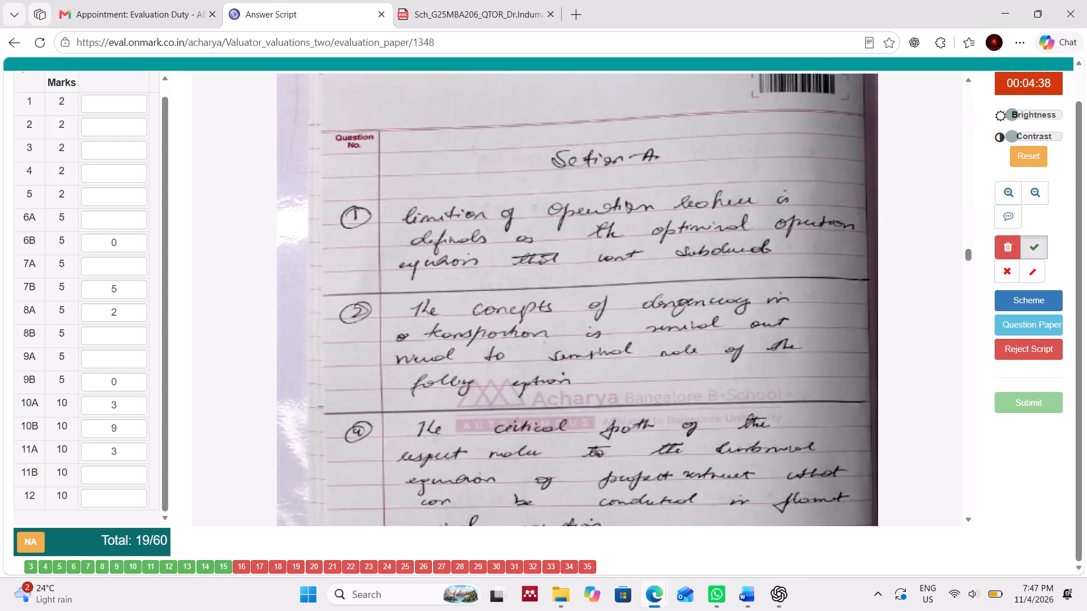
left_click(130, 498)
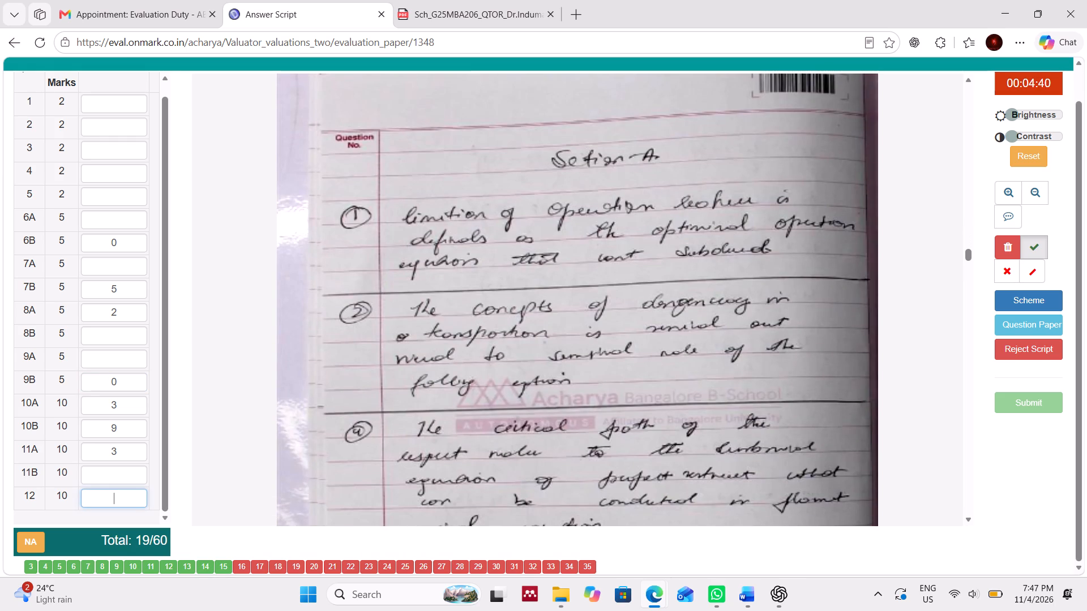
key("4")
Stamp a cross mark on the Section A short answers page and check the remaining answers on it.
left_click(1001, 276)
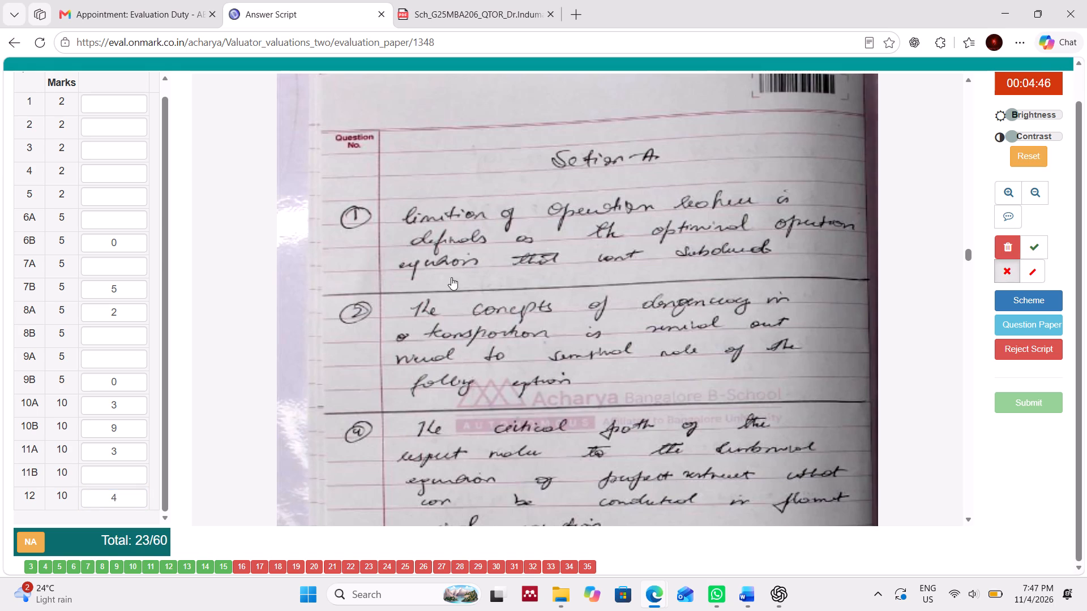
left_click(380, 257)
scroll(386, 296, "down", 2)
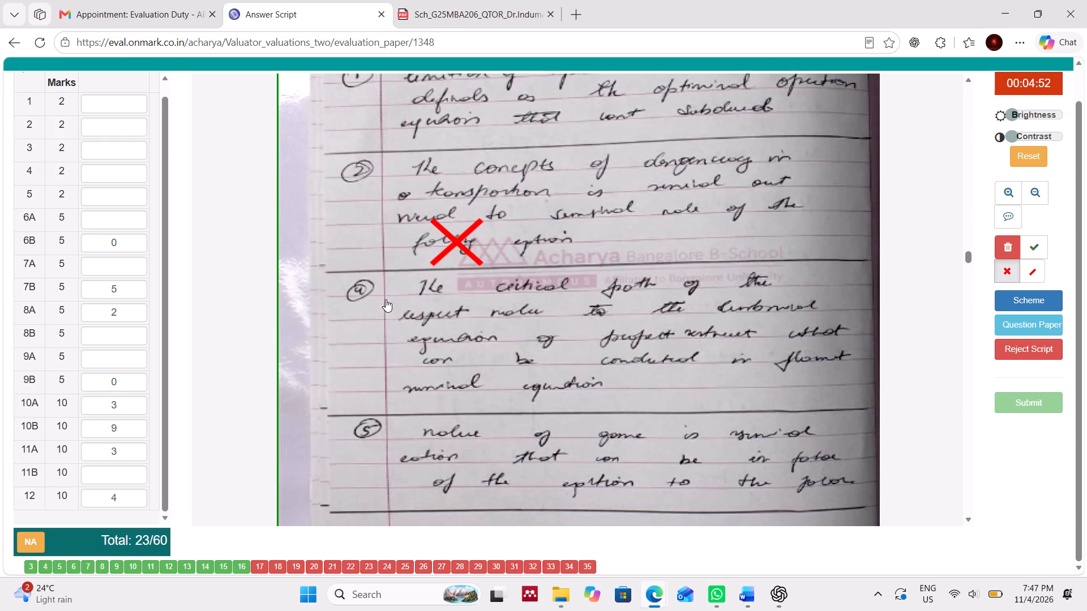
scroll(386, 299, "down", 3)
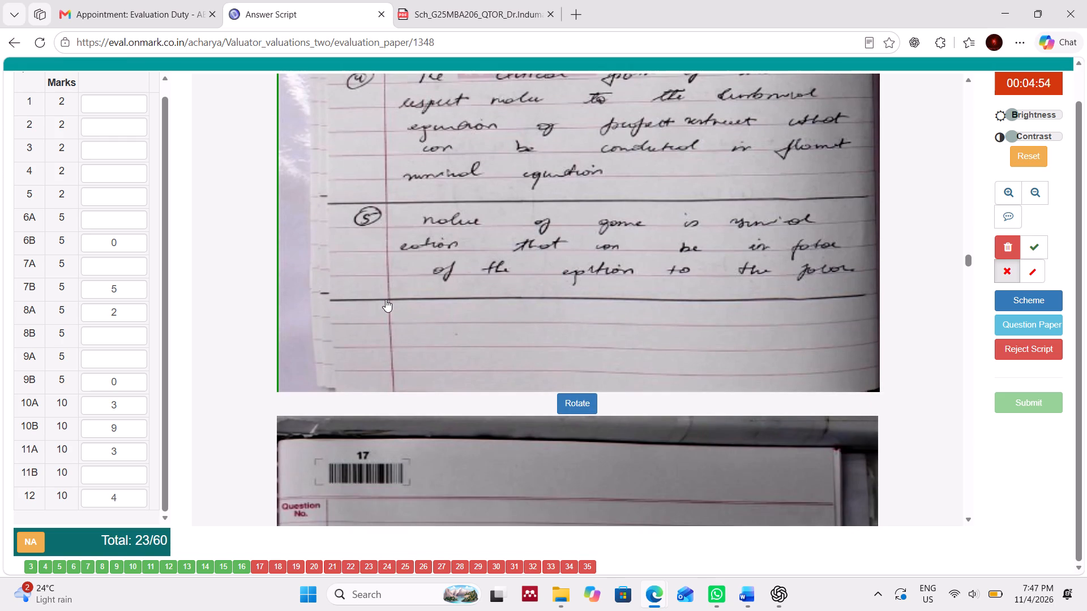
scroll(386, 299, "down", 4)
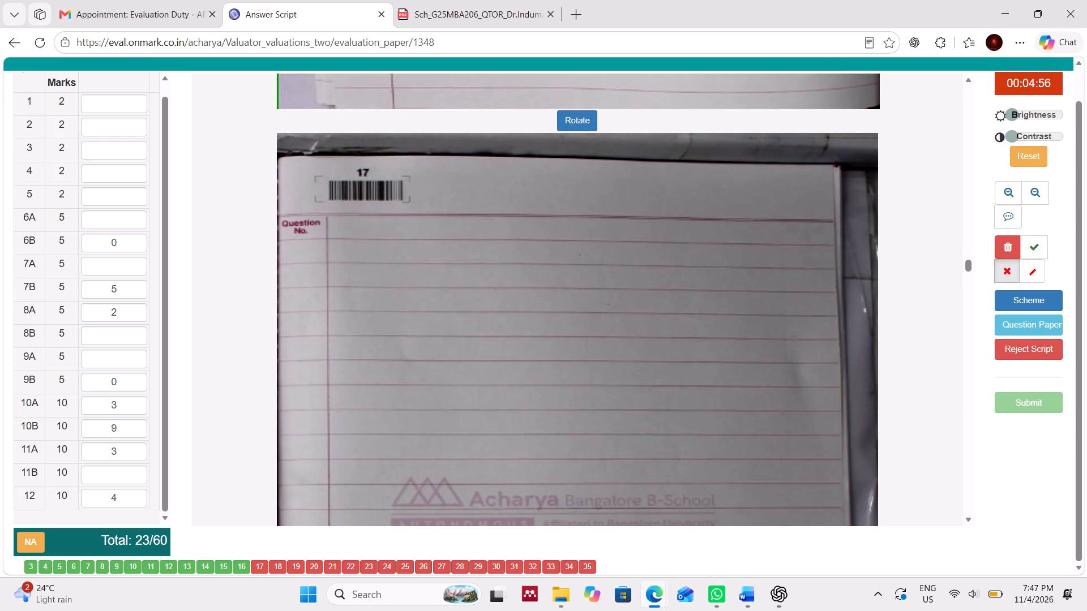
Change the question 12 marks to 5.
left_click(116, 497)
key("BackSpace")
key("5")
Enter 0 marks for each of questions 1 to 5.
scroll(32, 209, "up", 4)
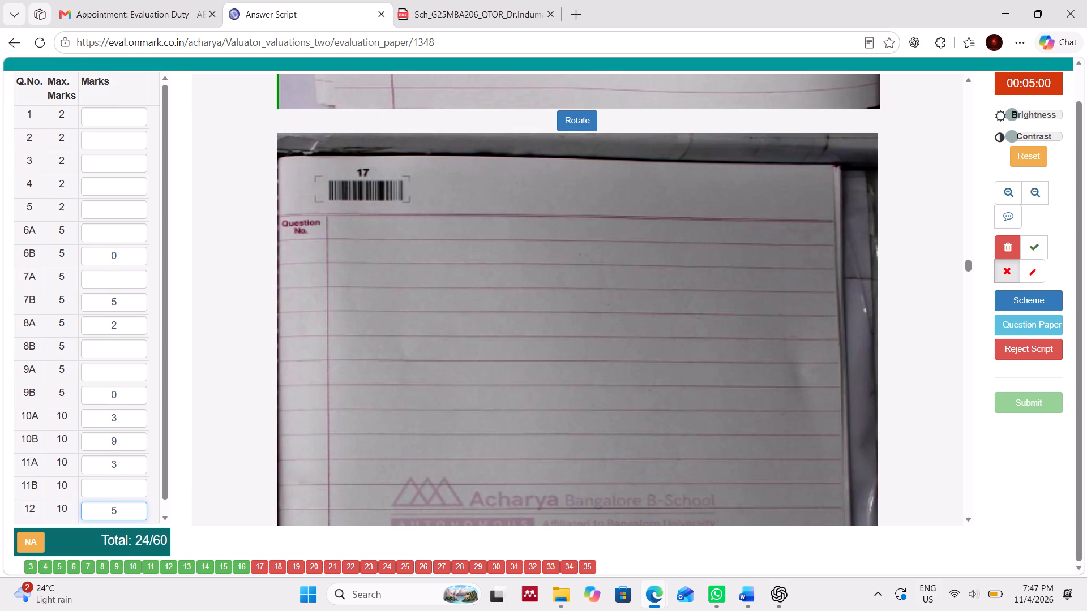
left_click(118, 119)
key("0")
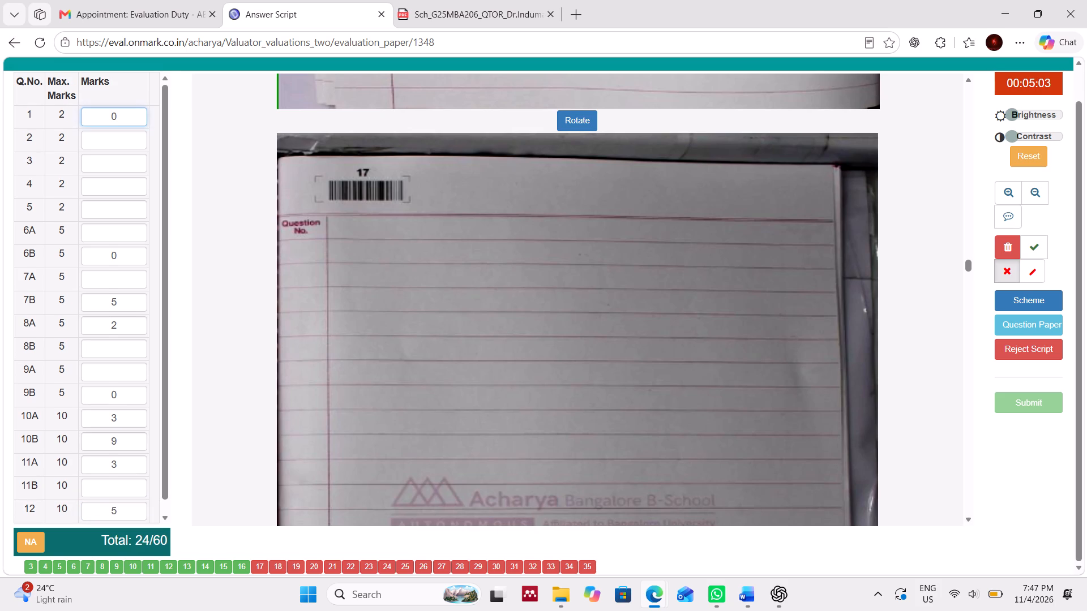
left_click(108, 139)
key("0")
left_click(110, 170)
key("0")
left_click(110, 183)
key("0")
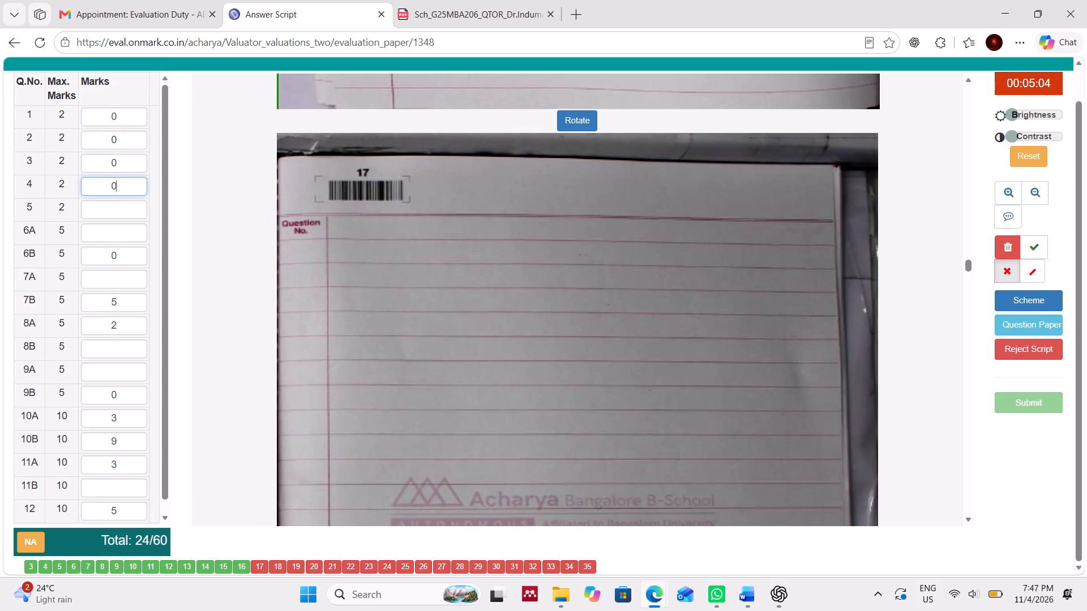
left_click(113, 209)
key("0")
Enter 0 marks for questions 6A, 7A, 8B, 9A and 11B.
left_click(111, 246)
left_click(111, 231)
key("0")
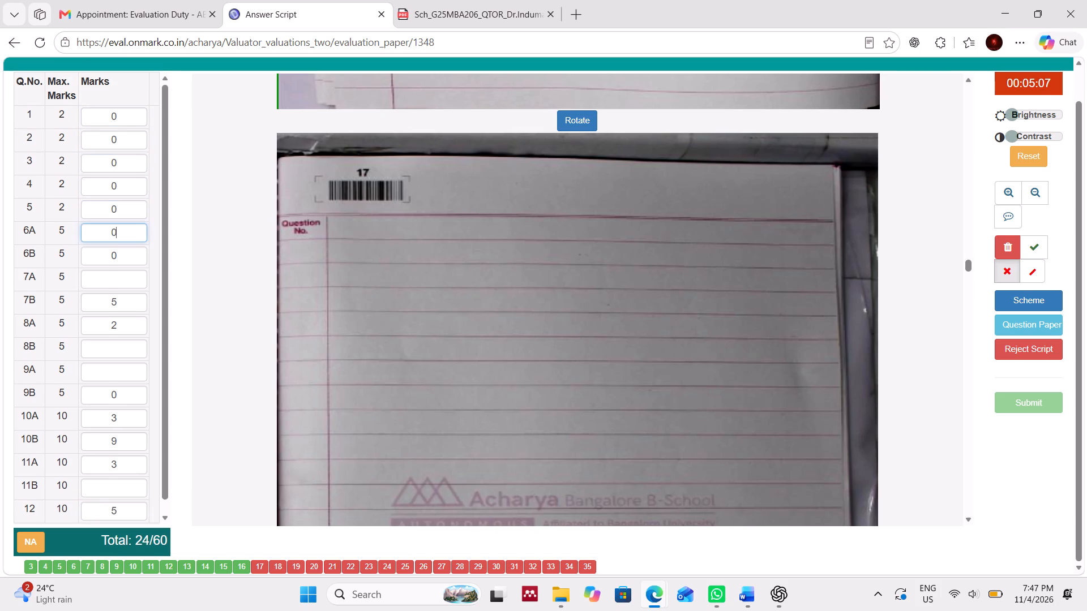
left_click(112, 277)
key("0")
left_click(115, 346)
key("0")
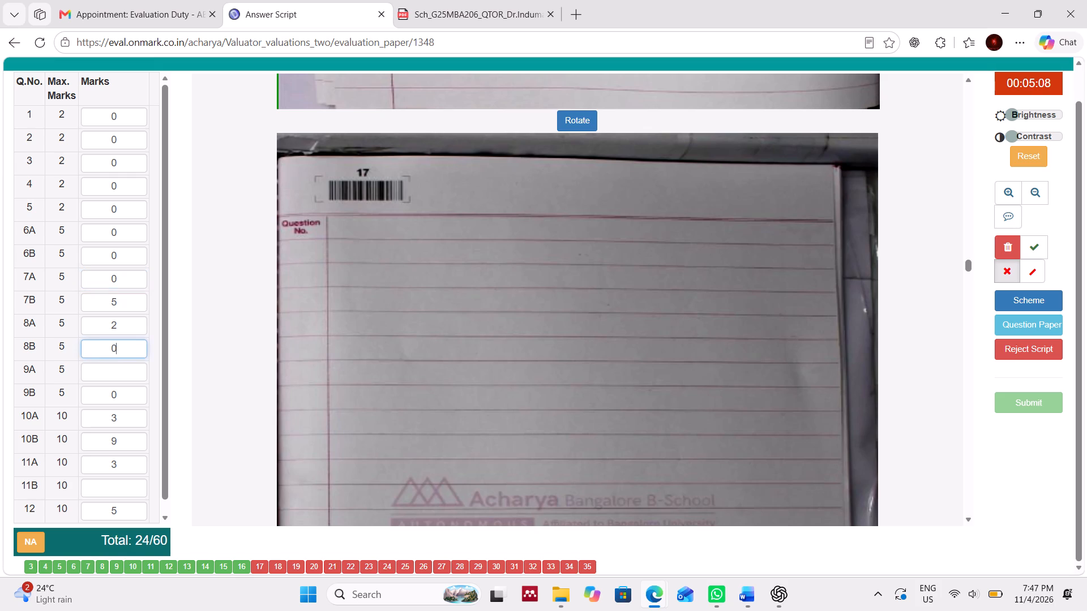
left_click(114, 371)
key("0")
left_click(101, 491)
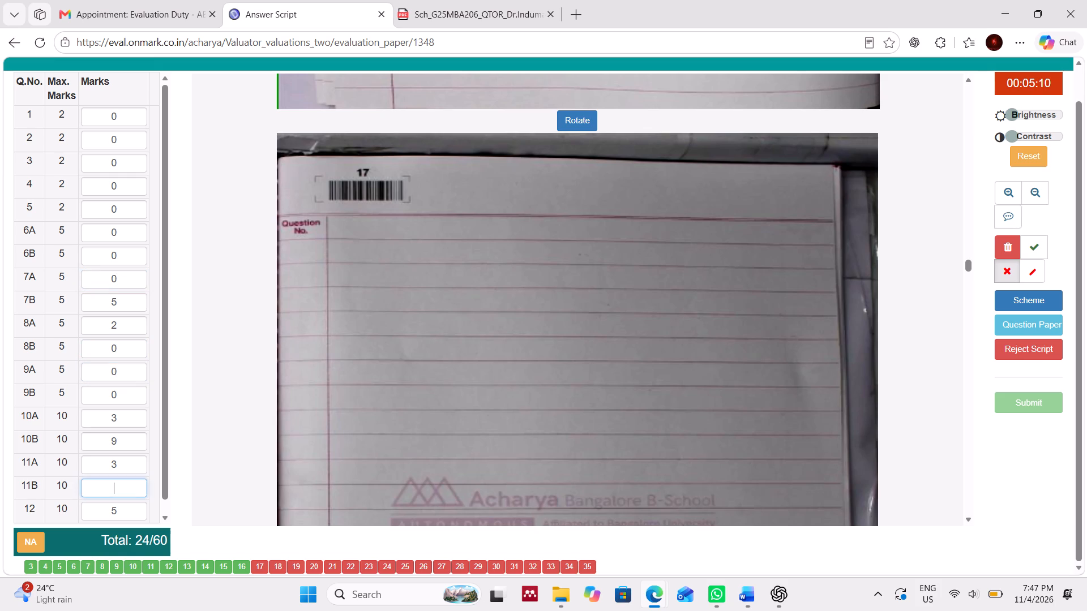
key("0")
Stamp cross marks on the blank and struck-out script pages 17 to 20.
scroll(101, 491, "down", 2)
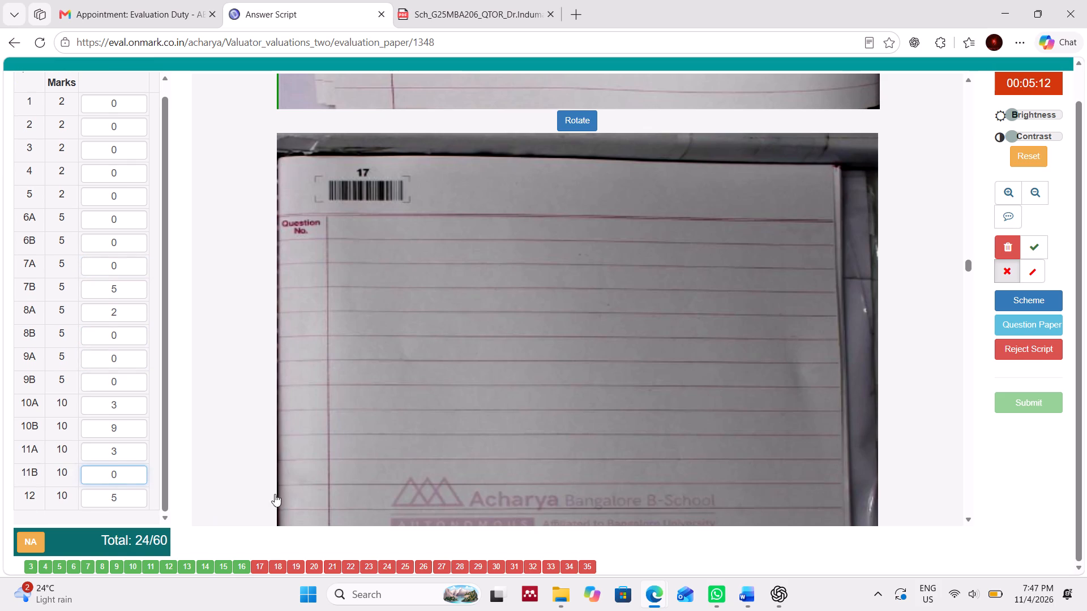
left_click(356, 290)
scroll(364, 291, "down", 6)
scroll(362, 426, "down", 4)
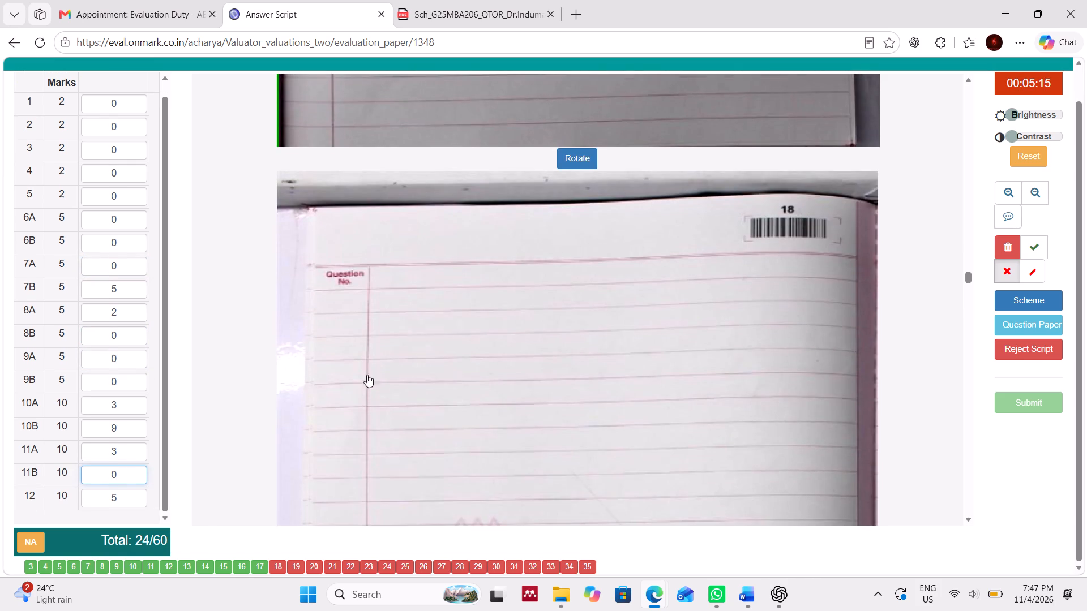
left_click(369, 322)
scroll(369, 322, "down", 6)
left_click(369, 339)
scroll(369, 339, "down", 6)
left_click(361, 250)
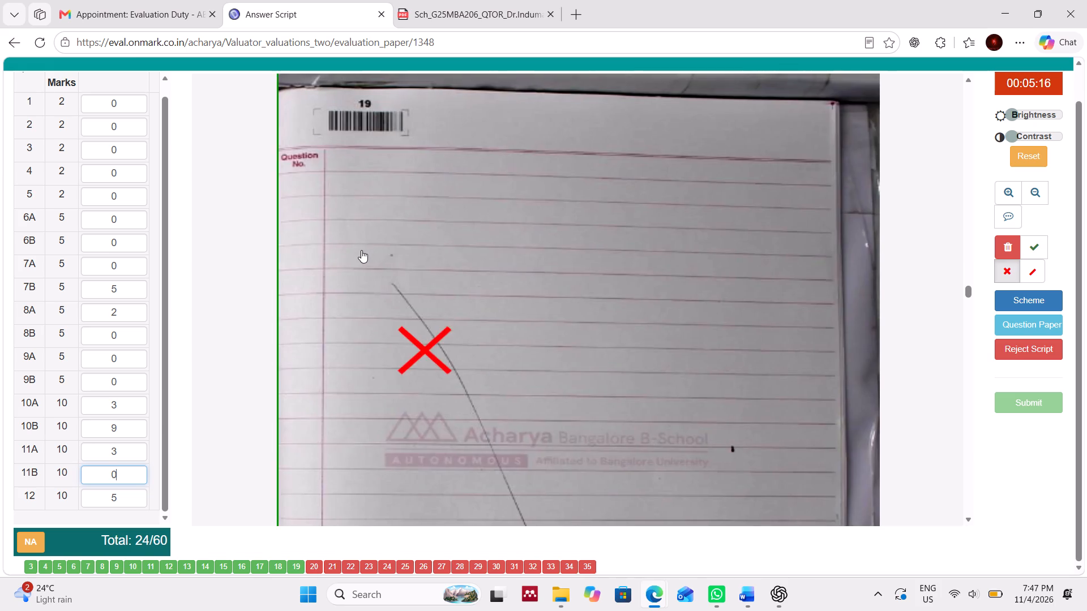
scroll(365, 249, "down", 10)
left_click(371, 254)
scroll(371, 254, "down", 11)
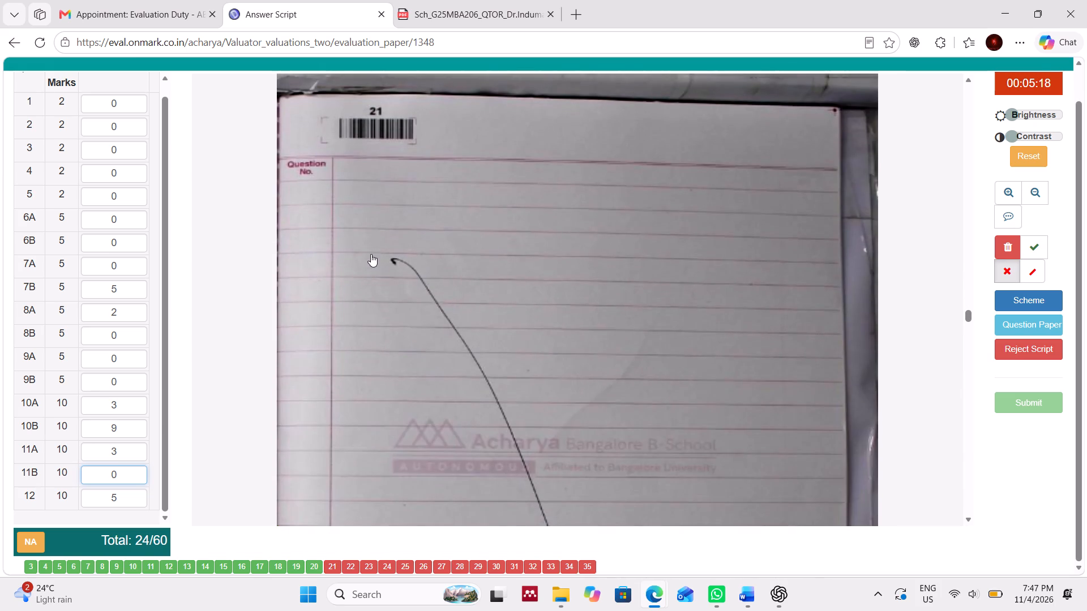
Stamp a cross mark on each of the script pages 21 to 26.
left_click(371, 254)
scroll(371, 254, "down", 11)
left_click(371, 254)
scroll(371, 254, "down", 12)
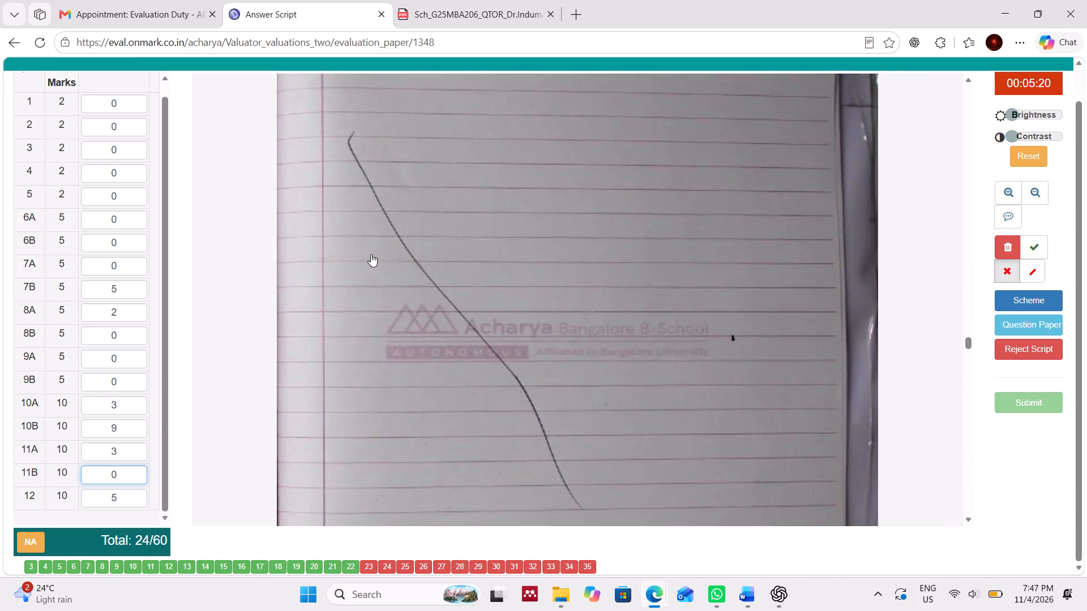
left_click(371, 254)
scroll(371, 254, "down", 12)
left_click(371, 254)
scroll(371, 254, "down", 9)
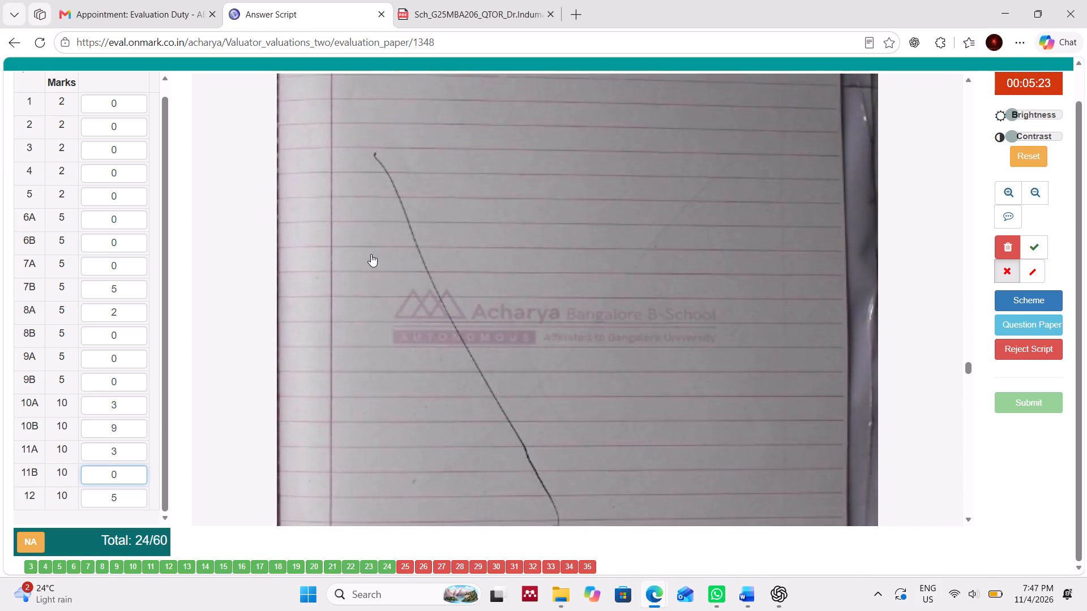
left_click(371, 254)
scroll(371, 254, "down", 12)
left_click(371, 254)
scroll(371, 254, "down", 12)
Stamp a cross mark on each of the script pages 27 to 31.
left_click(371, 254)
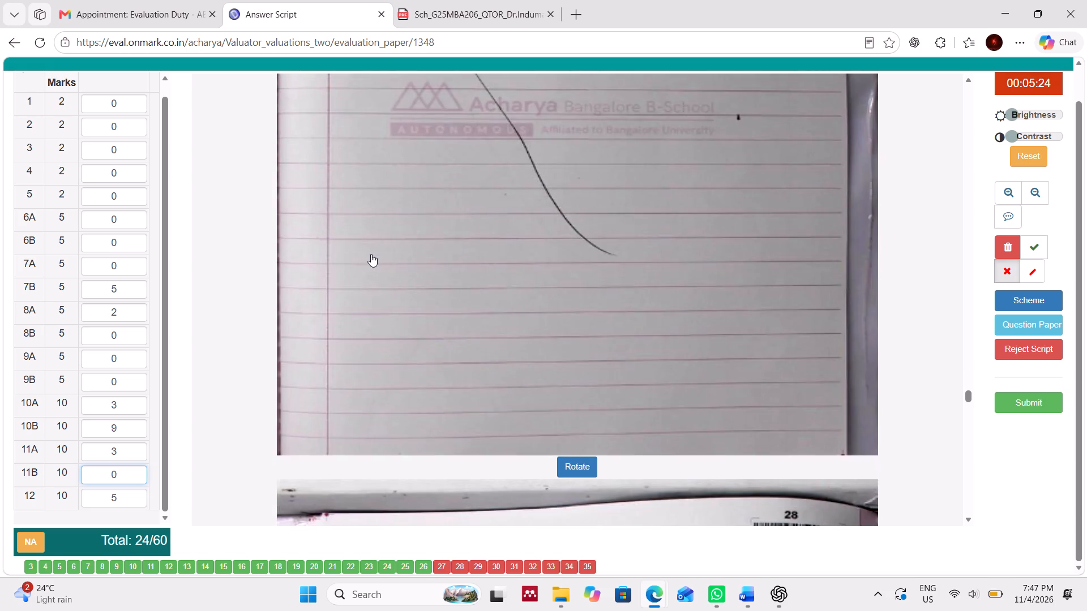
scroll(371, 254, "down", 7)
left_click(371, 254)
scroll(371, 254, "down", 12)
left_click(371, 254)
scroll(371, 254, "down", 7)
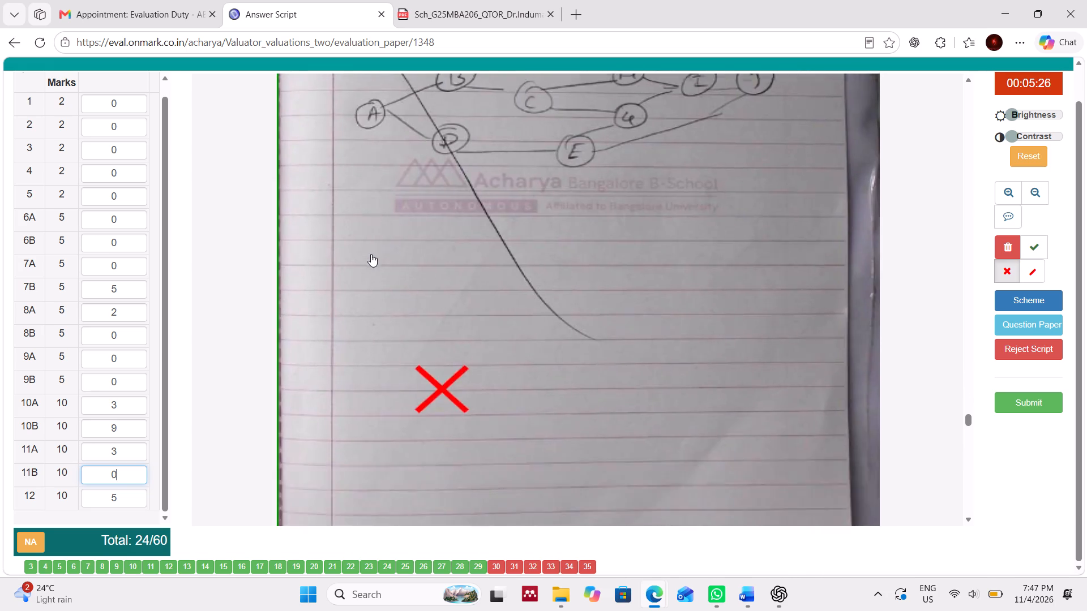
left_click(371, 254)
scroll(371, 254, "down", 11)
left_click(371, 254)
scroll(371, 254, "down", 7)
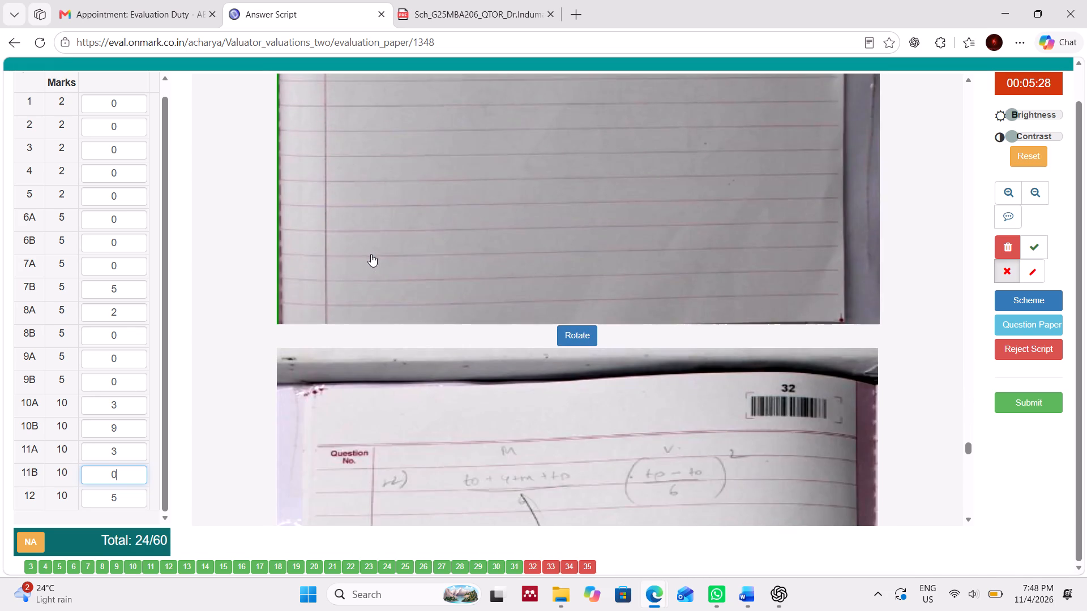
Stamp a cross mark on each of the remaining script pages 32 to 35.
scroll(371, 254, "down", 5)
left_click(371, 254)
scroll(371, 254, "down", 11)
left_click(371, 254)
scroll(371, 254, "down", 2)
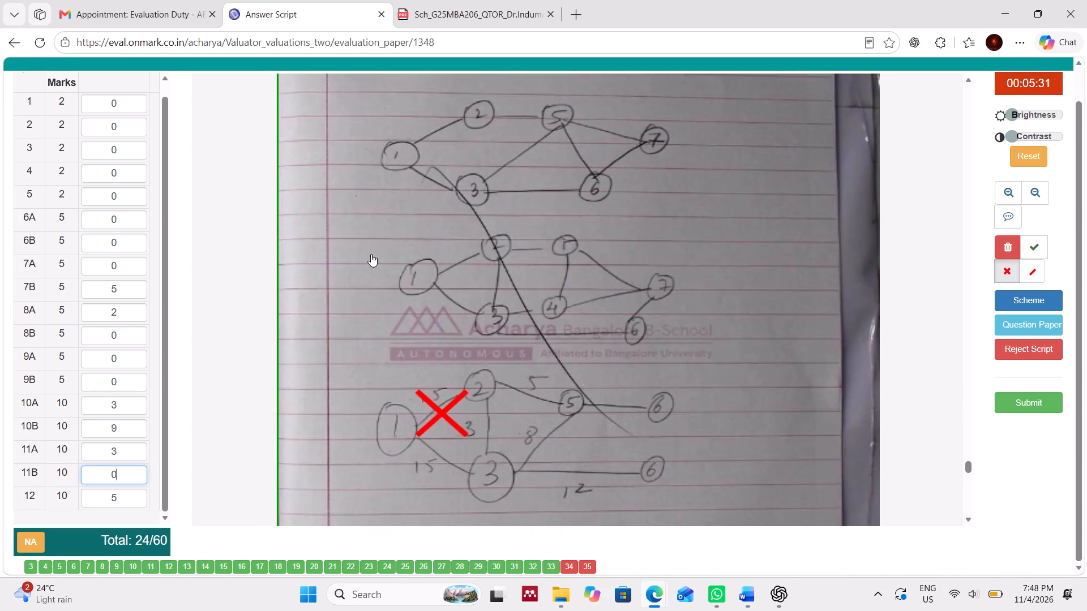
scroll(371, 254, "down", 8)
left_click(371, 254)
scroll(371, 254, "down", 7)
left_click(371, 254)
scroll(371, 254, "down", 8)
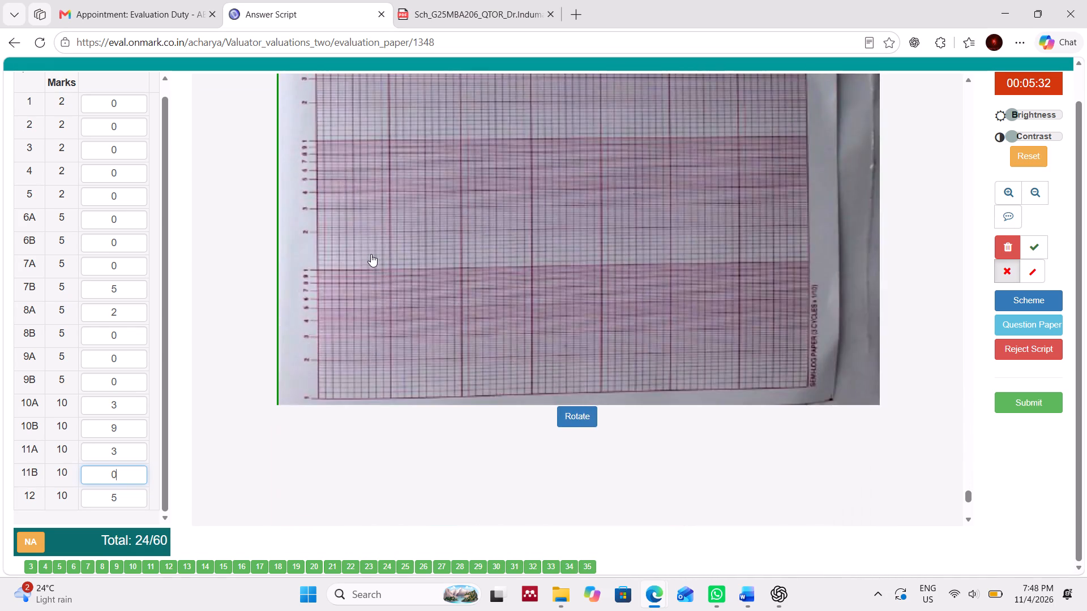
scroll(371, 254, "down", 4)
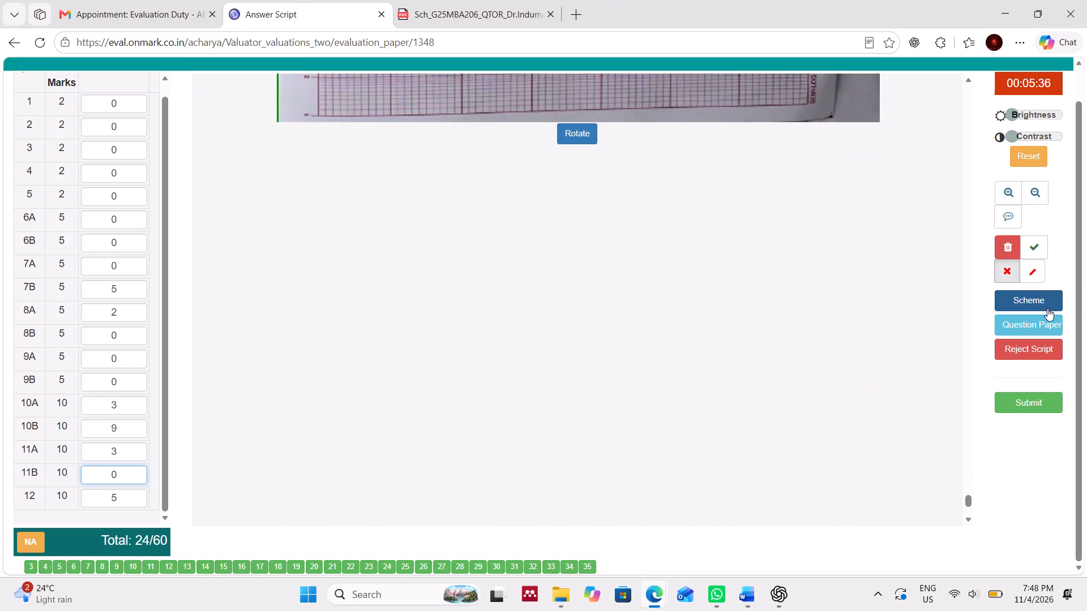
Submit the fully marked answer script as final.
left_click(1036, 407)
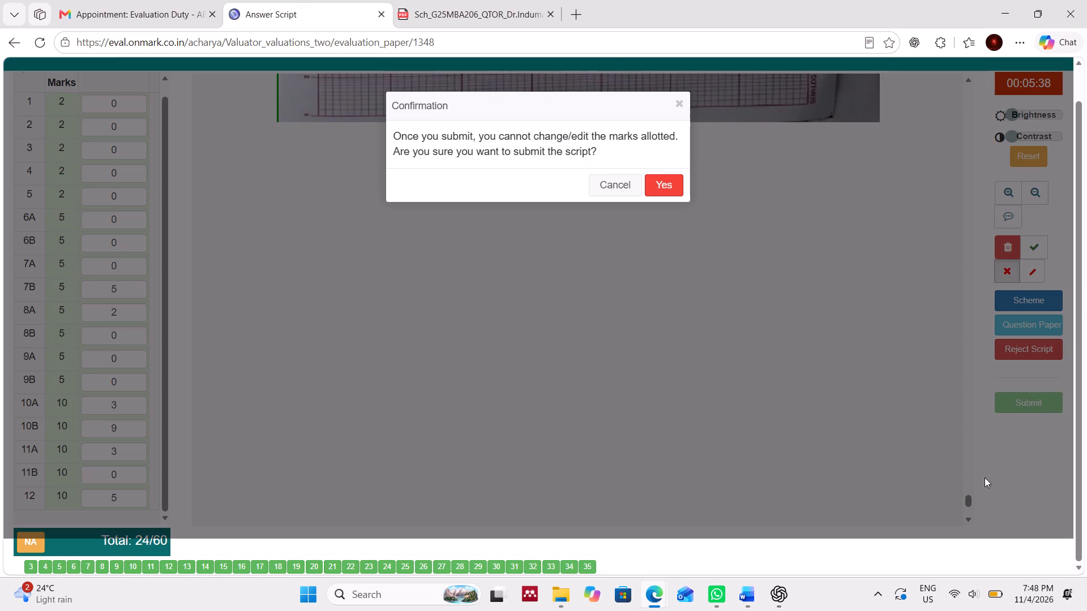
left_click(666, 183)
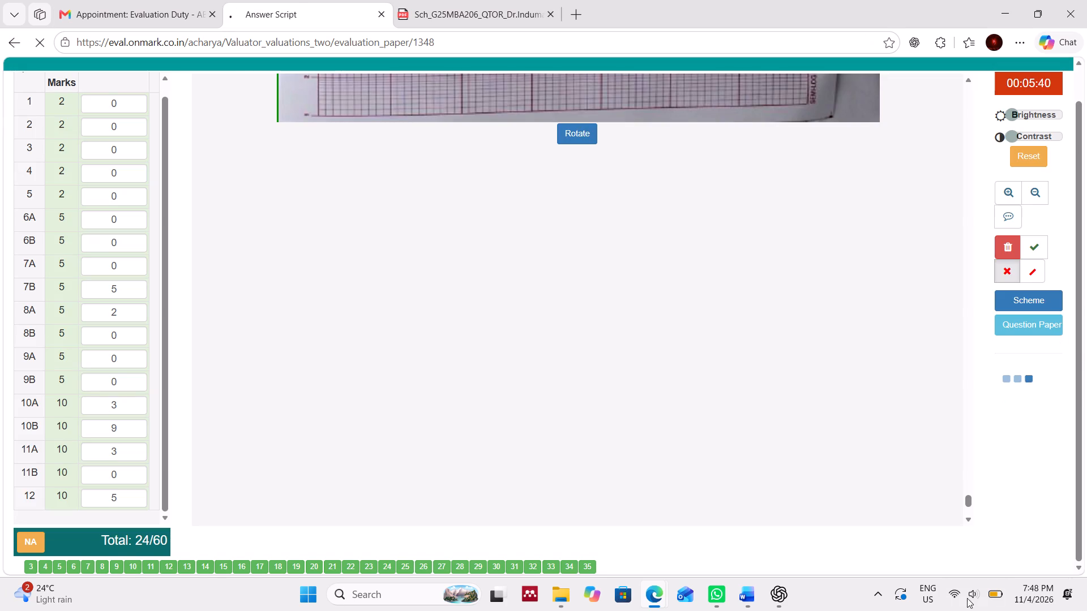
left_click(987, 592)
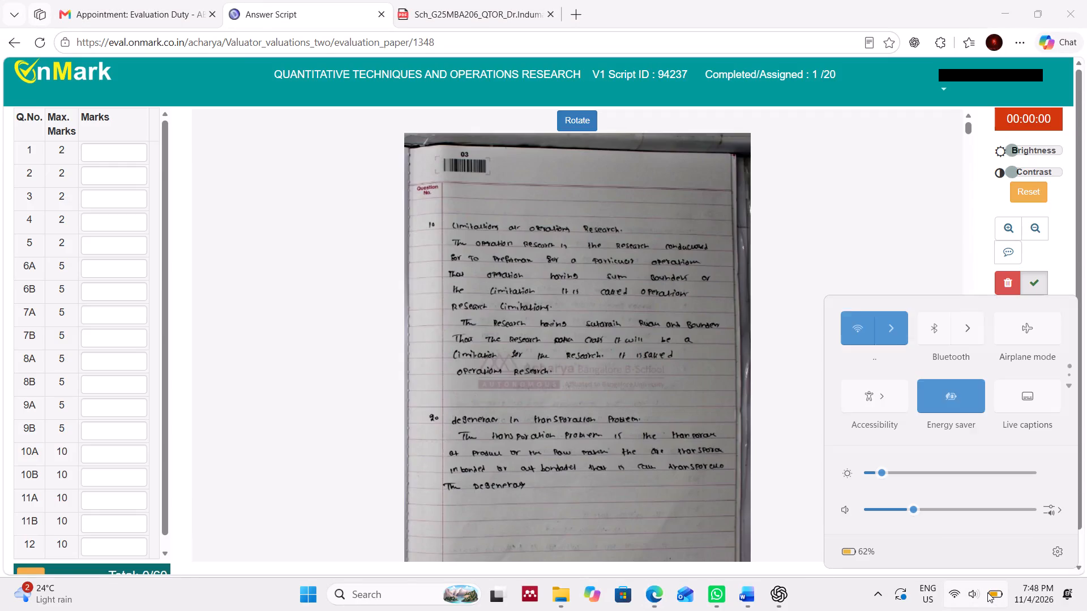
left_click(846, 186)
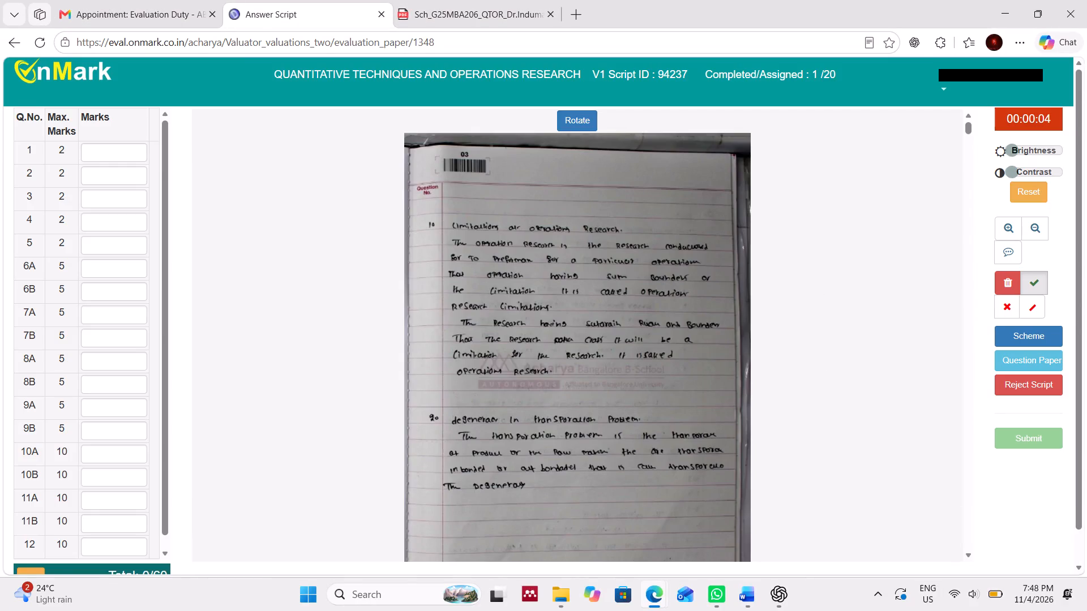
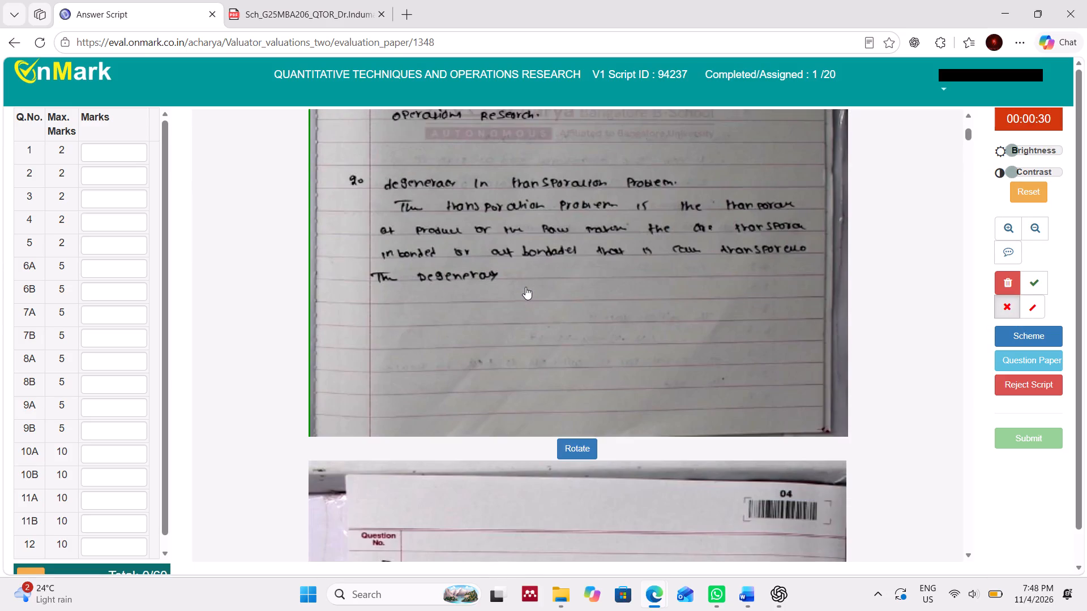
Enter 0 marks for questions 1 and 2.
scroll(525, 286, "down", 5)
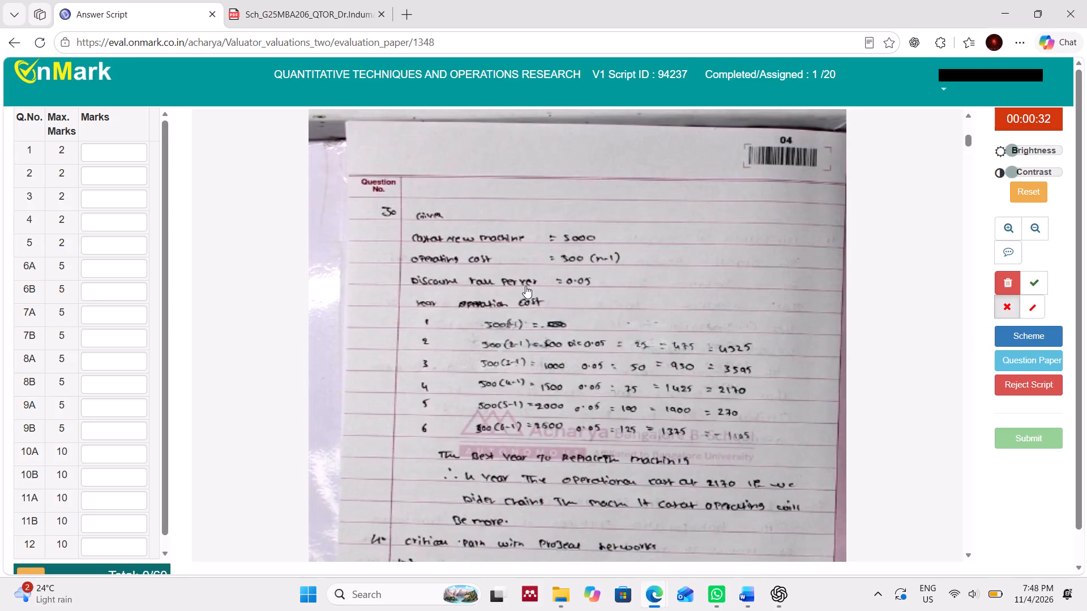
left_click(121, 156)
key("0")
left_click(126, 179)
key("0")
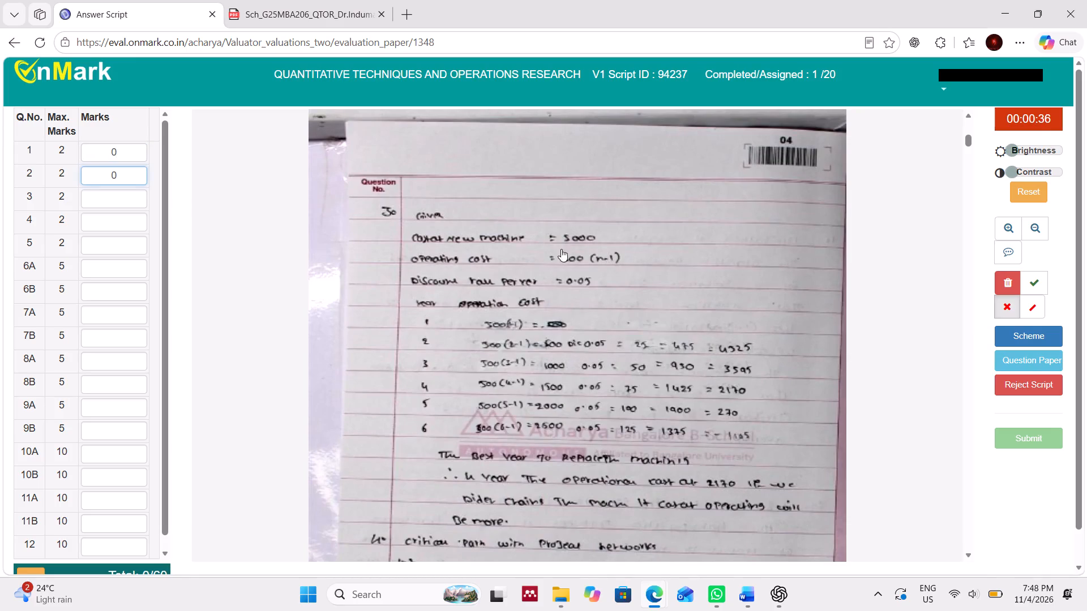
Stamp a cross mark on script page 4 and enter 0 marks for question 3 and 1 mark for question 4.
scroll(637, 261, "down", 3)
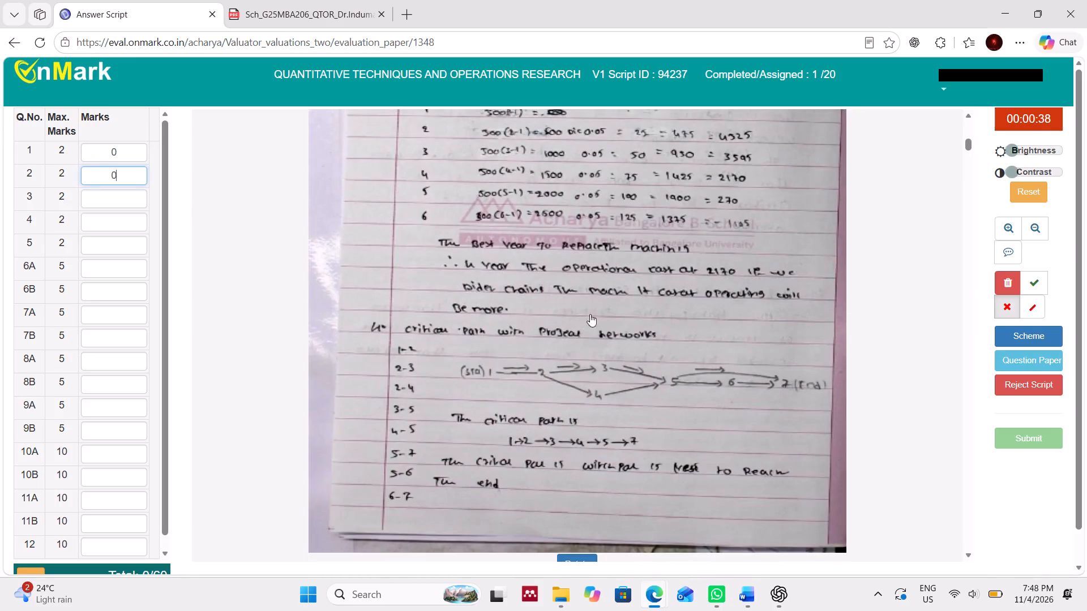
left_click(538, 219)
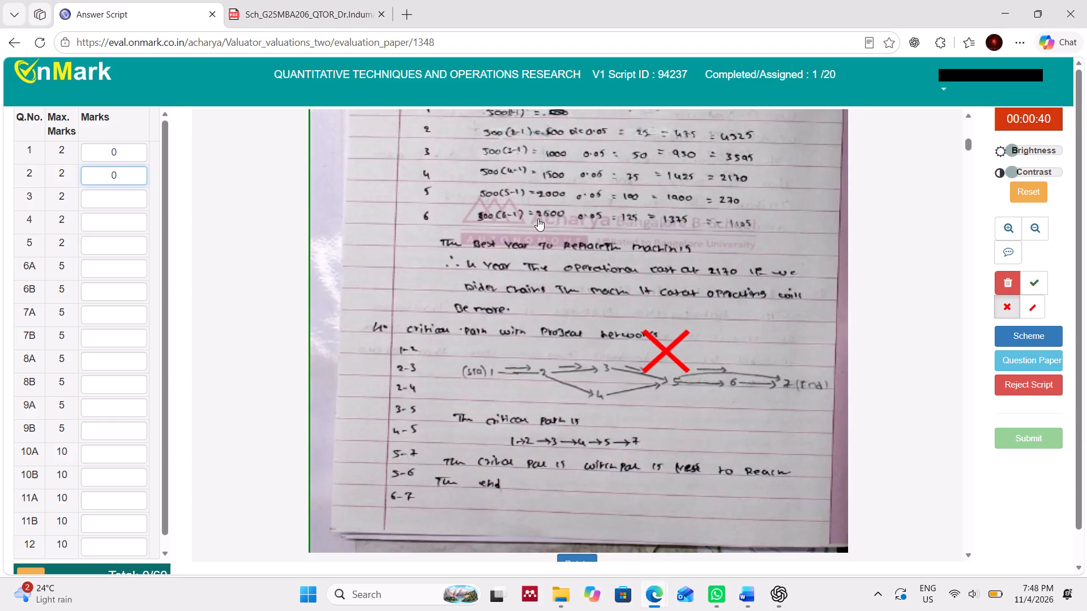
left_click(128, 201)
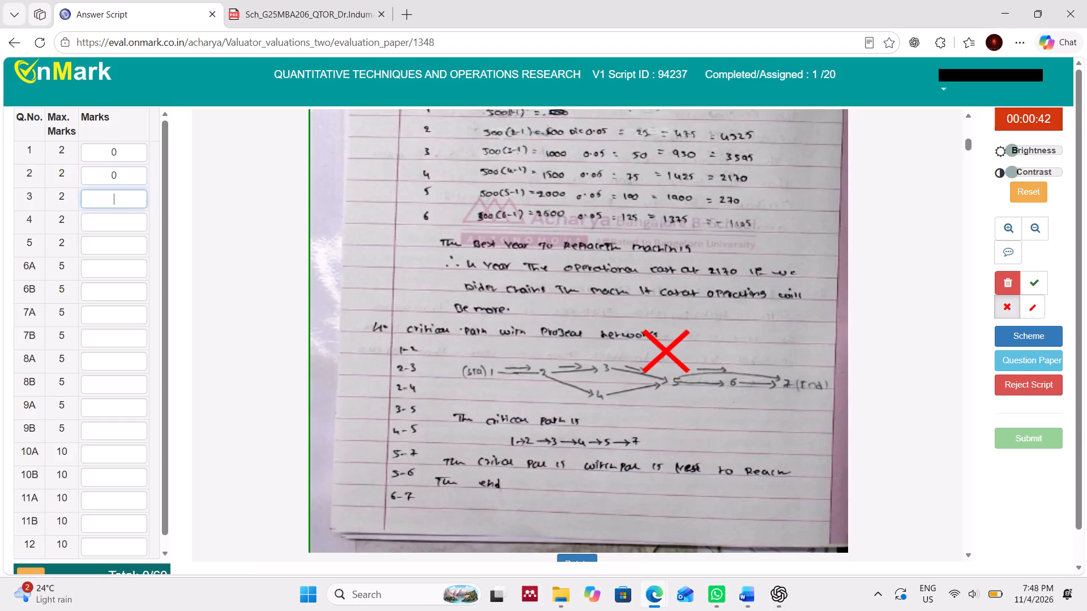
key("0")
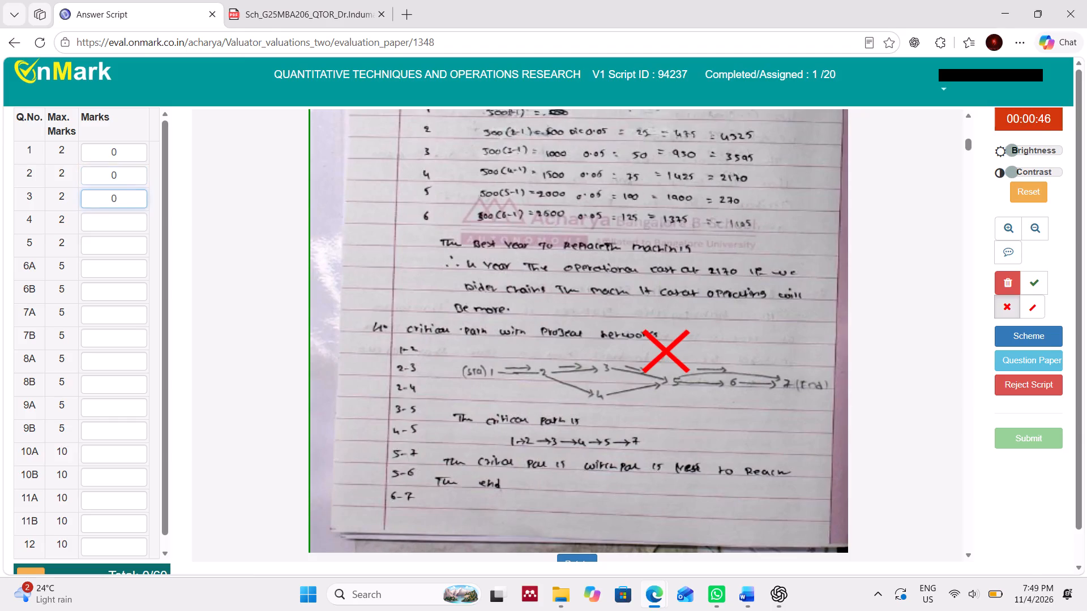
left_click(134, 230)
key("1")
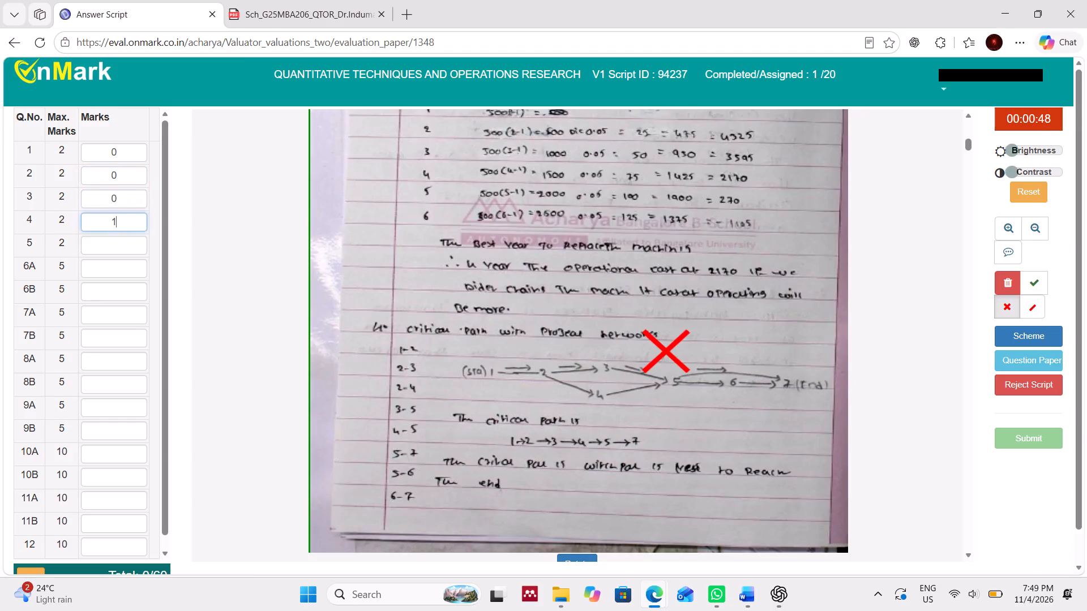
Stamp a cross mark on script page 5 and enter 3 marks for question 6A.
scroll(726, 197, "down", 6)
scroll(658, 226, "down", 1)
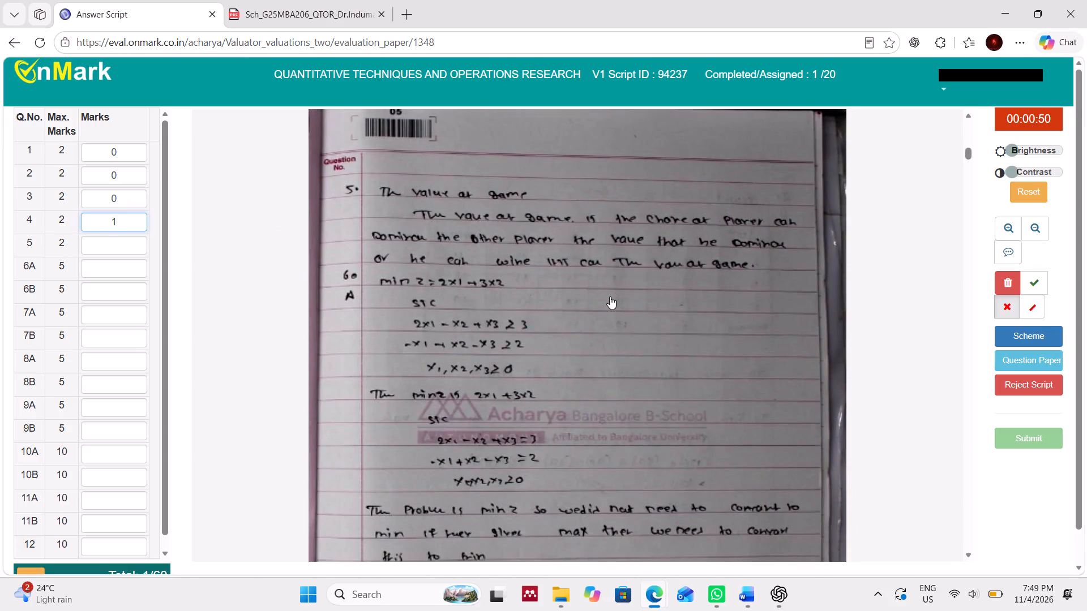
left_click(606, 229)
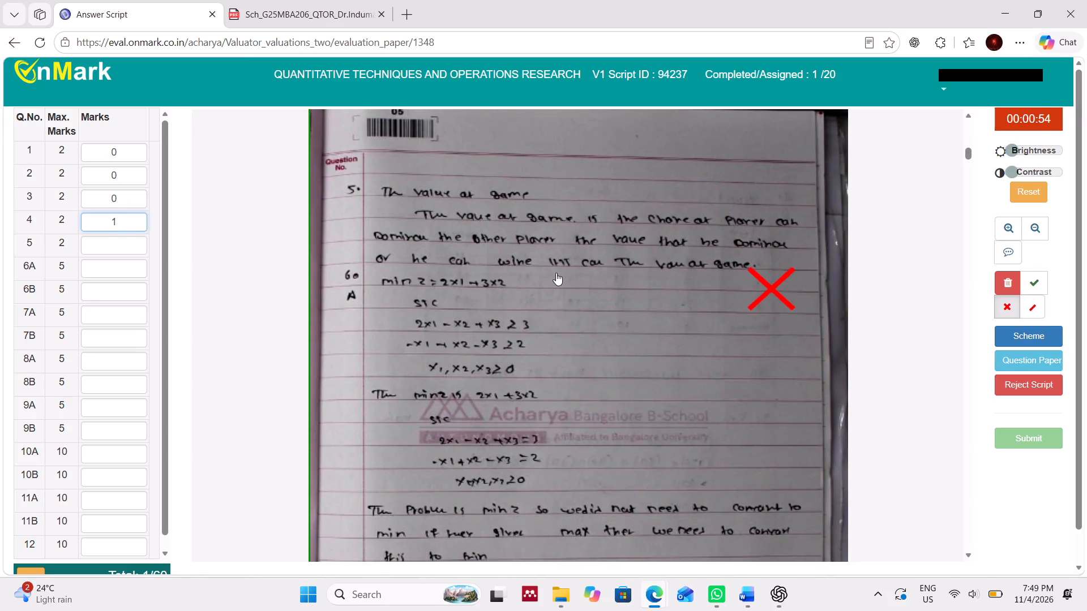
scroll(556, 273, "down", 1)
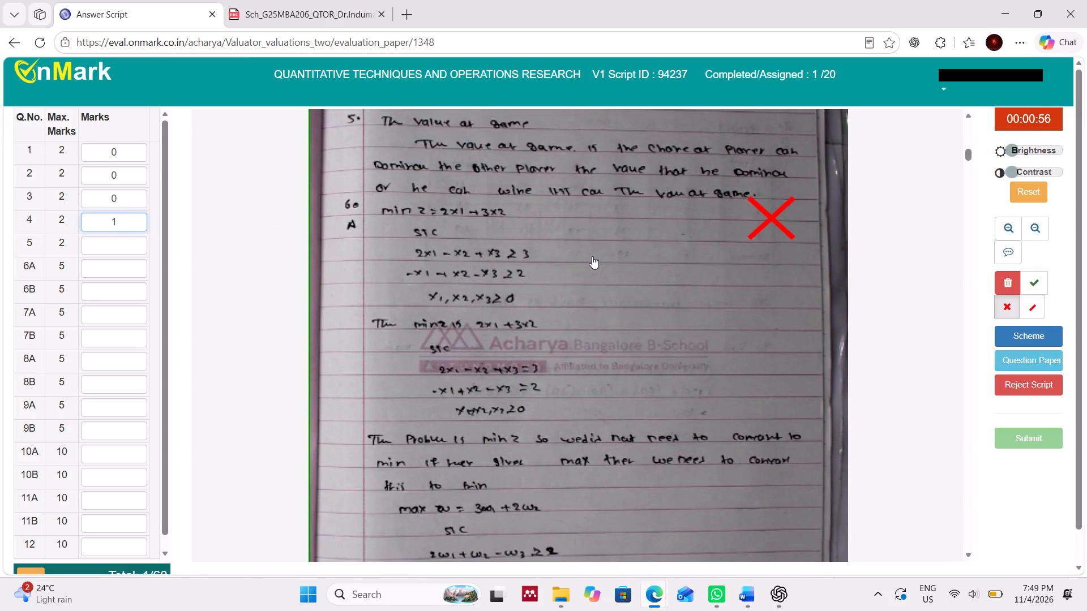
scroll(593, 256, "down", 1)
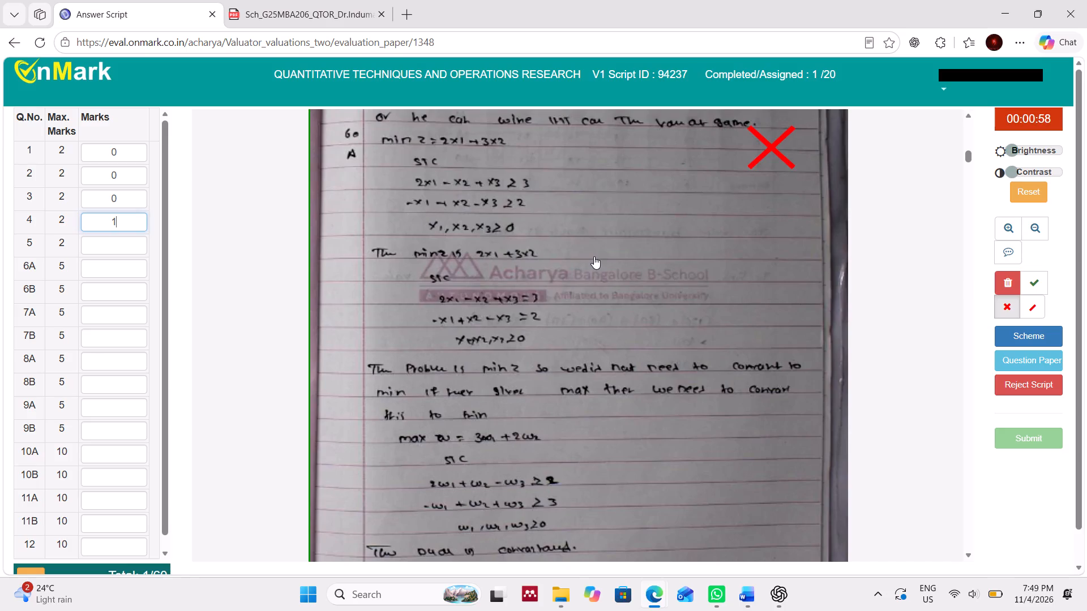
scroll(594, 256, "down", 1)
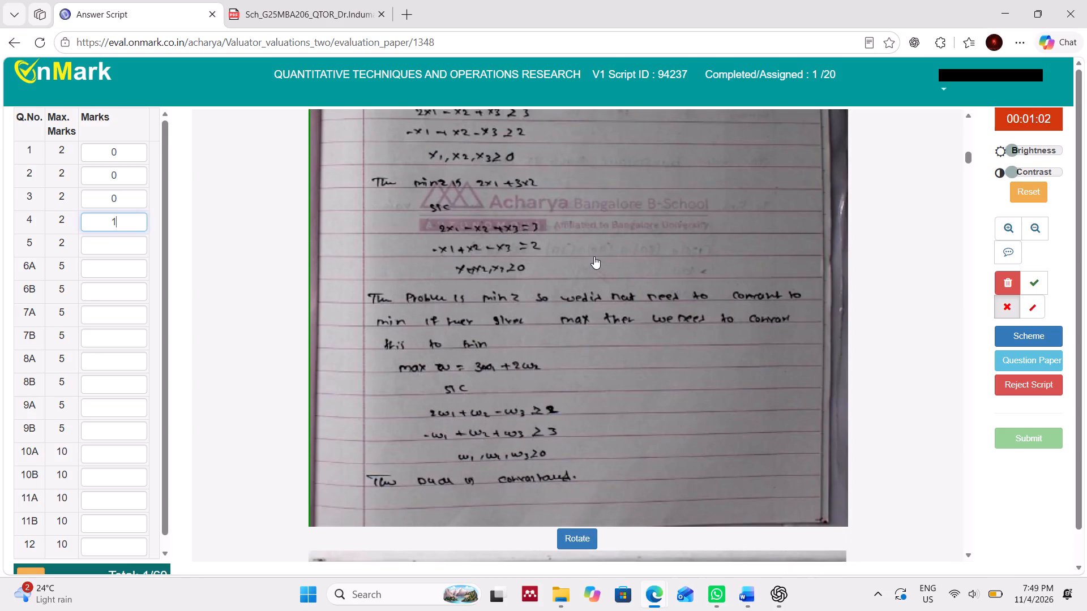
scroll(594, 256, "up", 5)
scroll(594, 256, "down", 2)
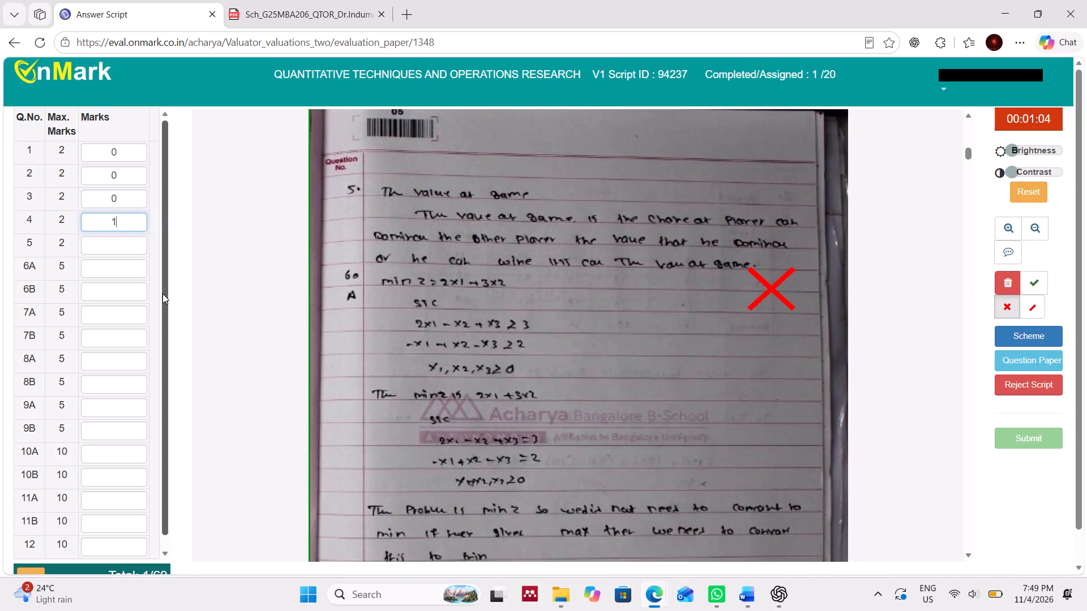
left_click(130, 269)
key("3")
Stamp a tick mark on the transportation problem on script page 6 and enter 5 marks for question 7B.
scroll(483, 248, "down", 6)
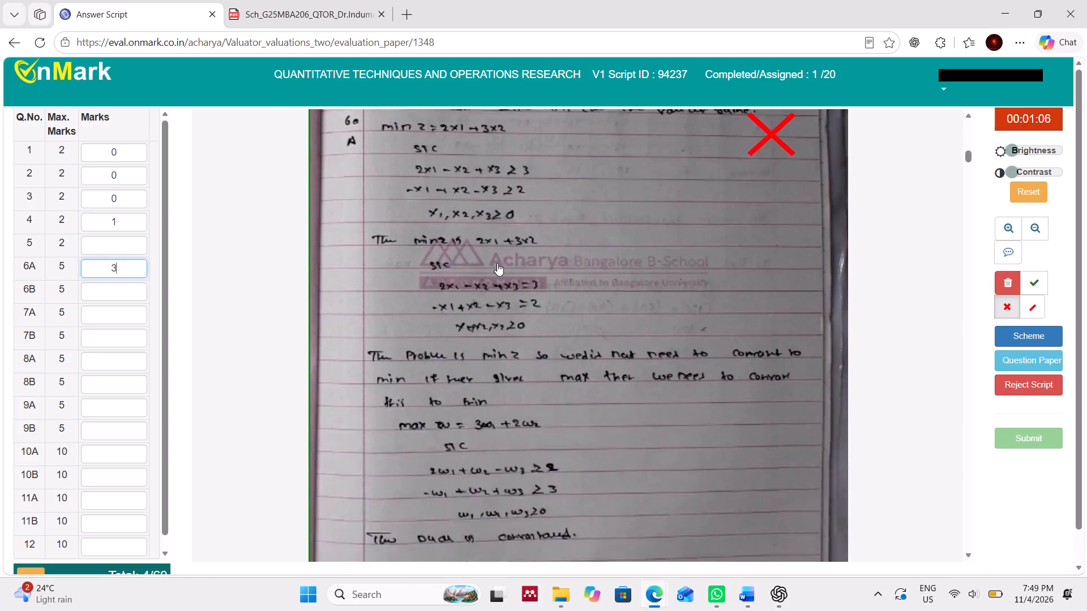
scroll(504, 267, "down", 4)
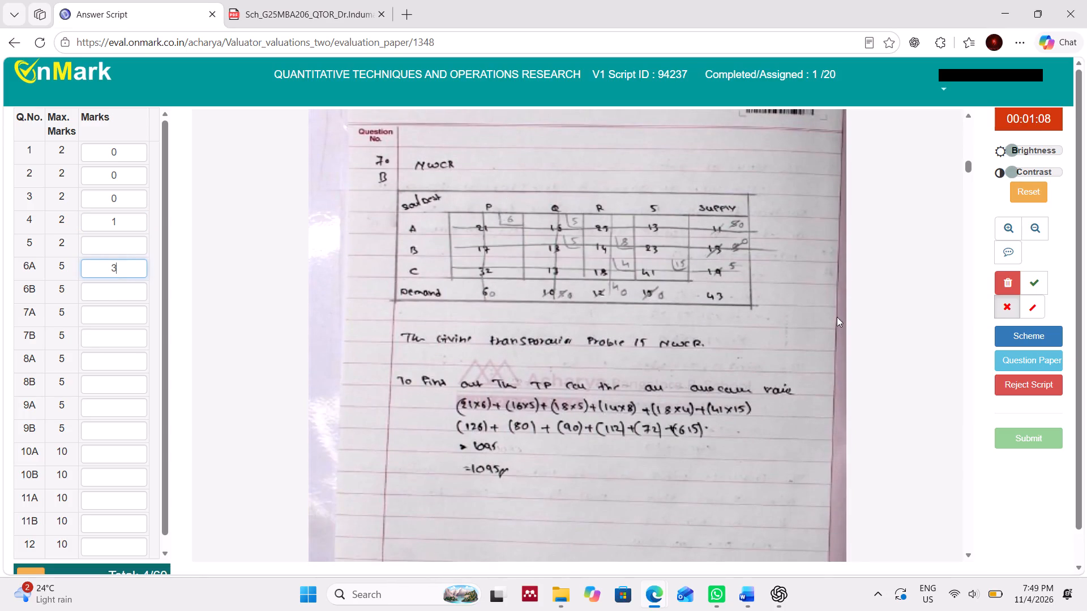
left_click(1039, 277)
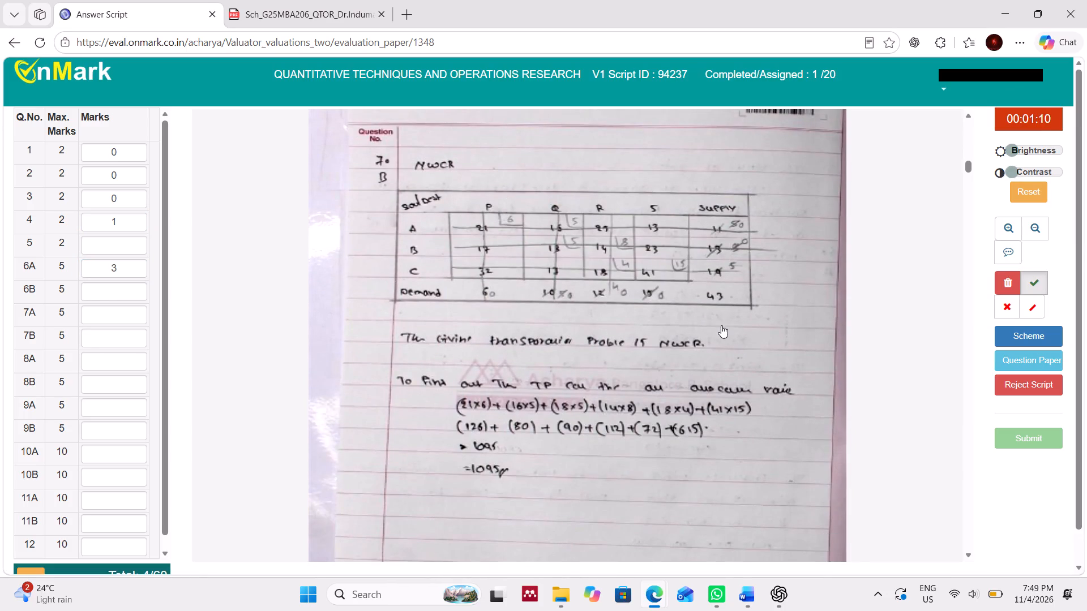
left_click(720, 324)
left_click(520, 275)
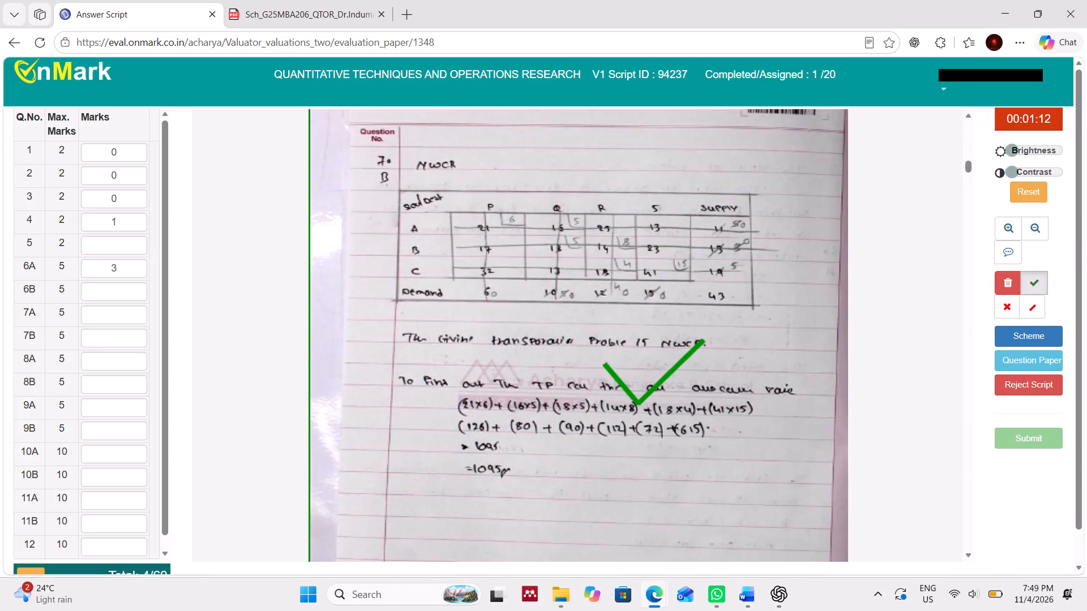
left_click(106, 345)
key("5")
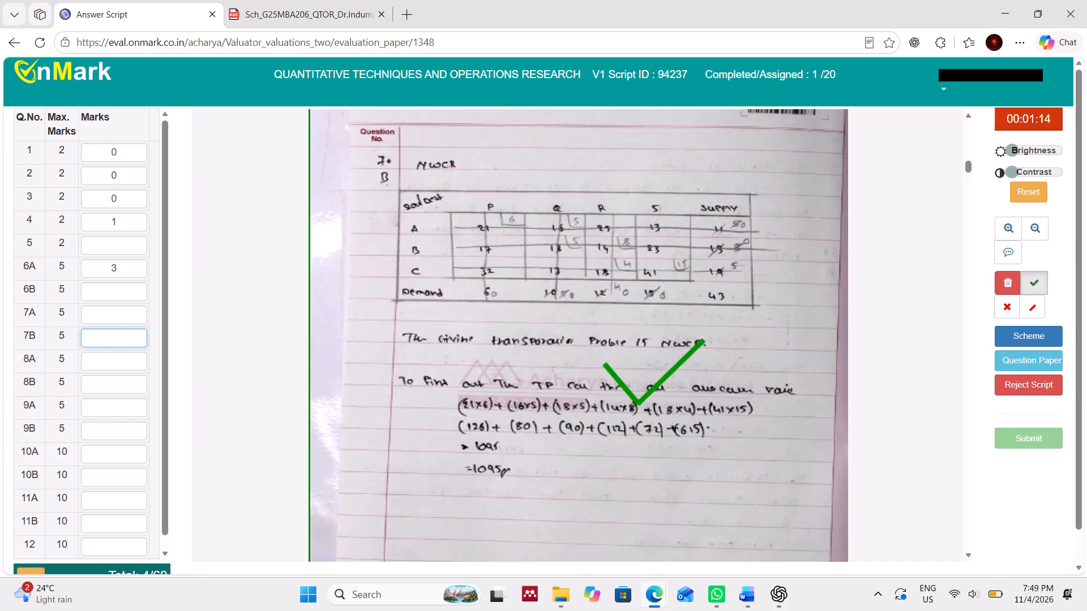
Stamp a tick mark on the arrow diagram page 7 and enter 8 marks for question 10A.
scroll(343, 300, "down", 7)
scroll(475, 307, "down", 3)
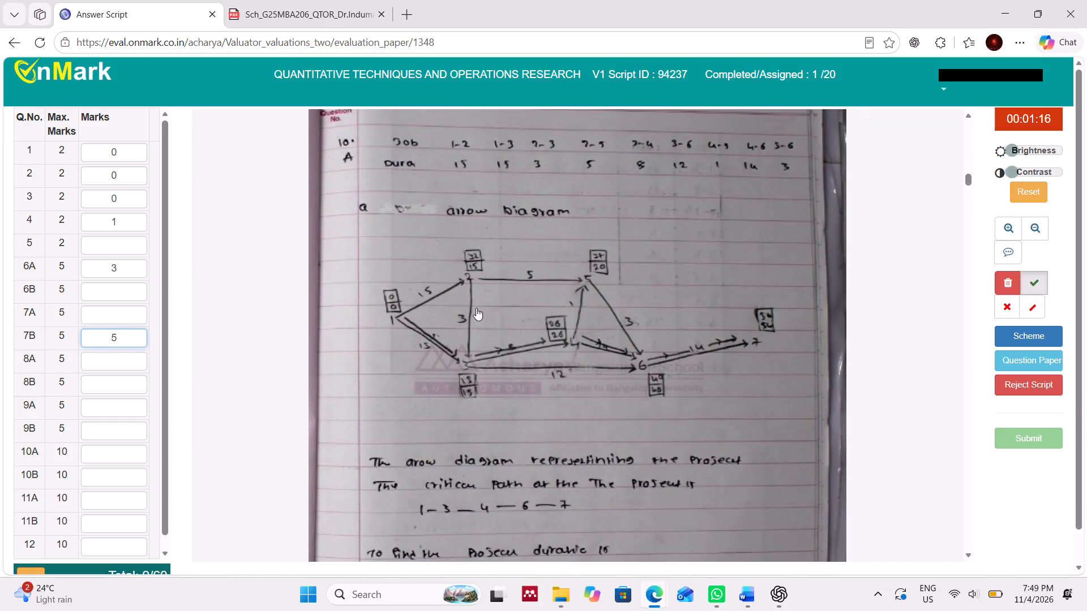
scroll(479, 316, "down", 4)
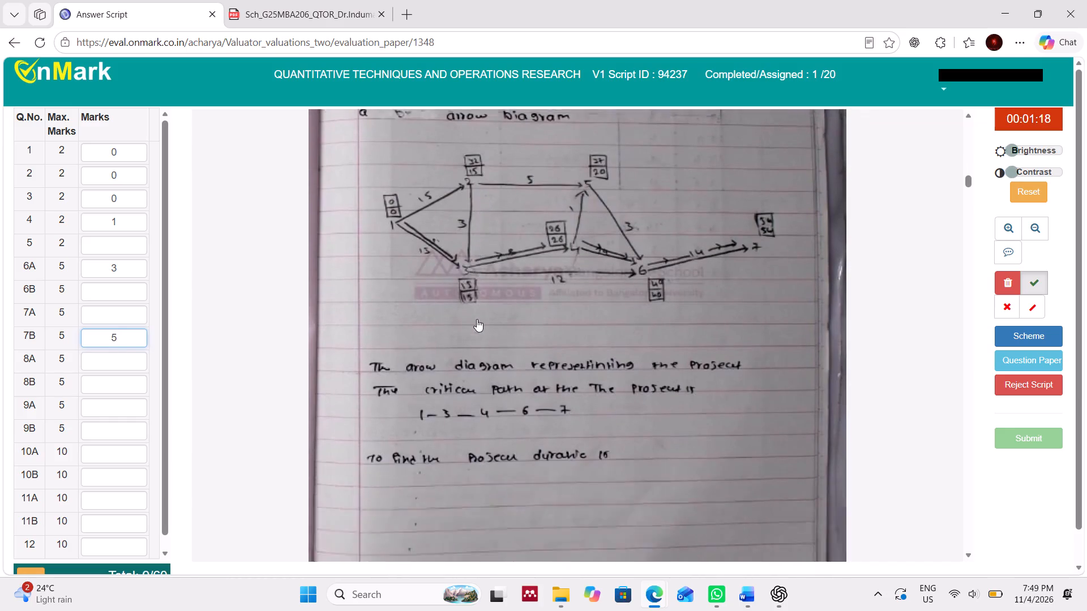
scroll(476, 320, "up", 1)
left_click(463, 218)
scroll(461, 230, "up", 4)
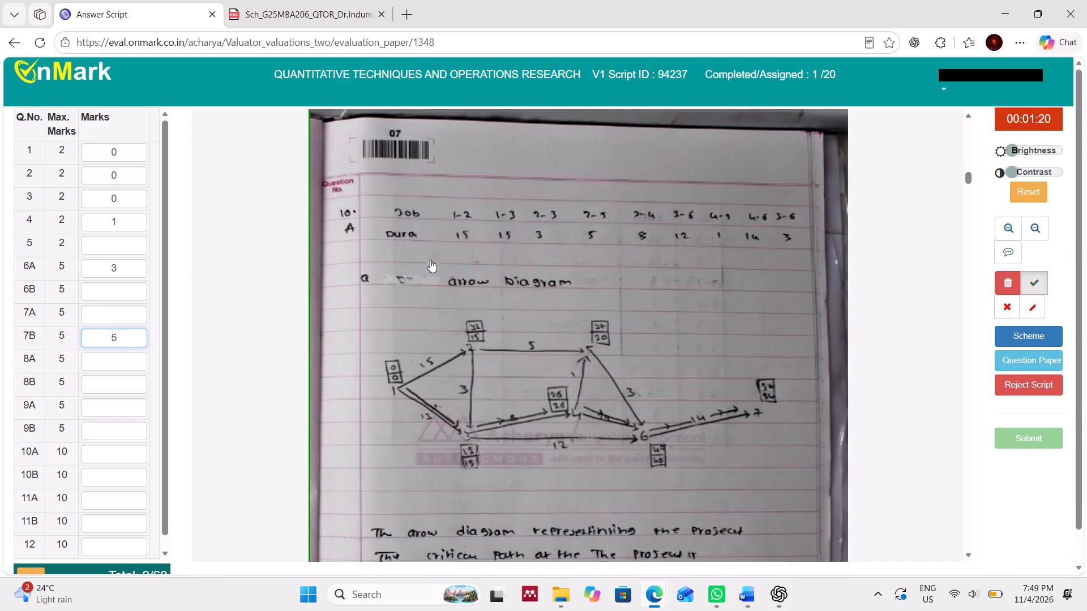
left_click(122, 458)
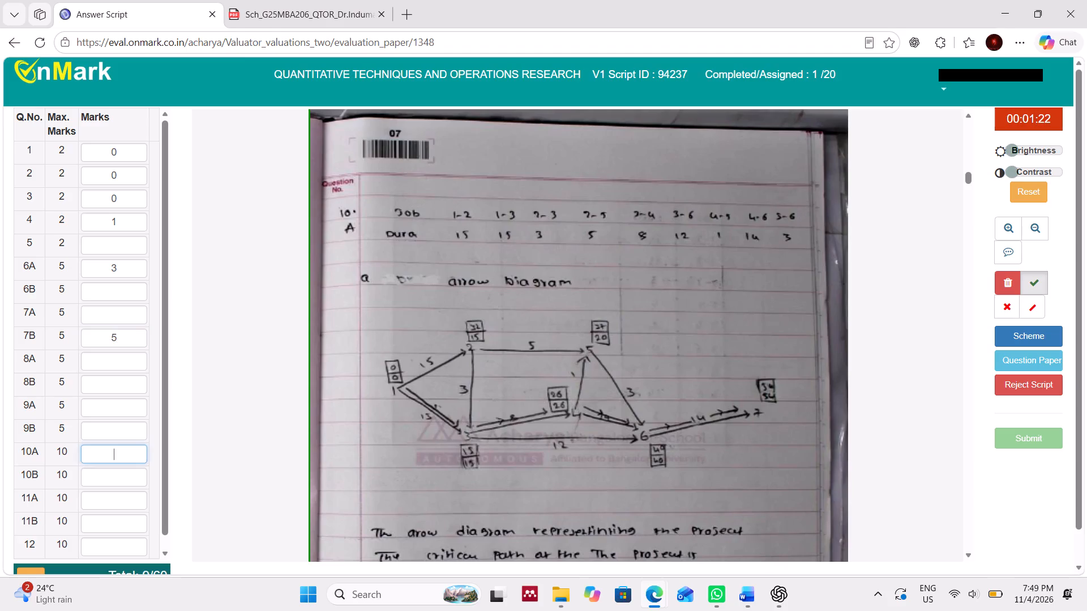
key("8")
Stamp a cross mark on each of the script pages 8, 9 and 10.
scroll(506, 359, "down", 9)
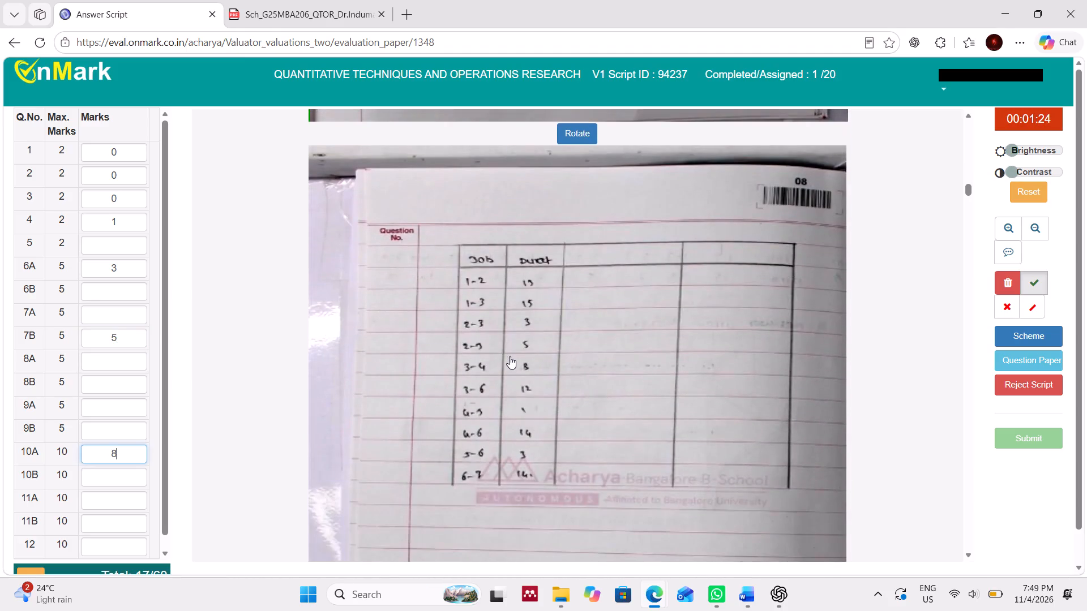
left_click(1008, 305)
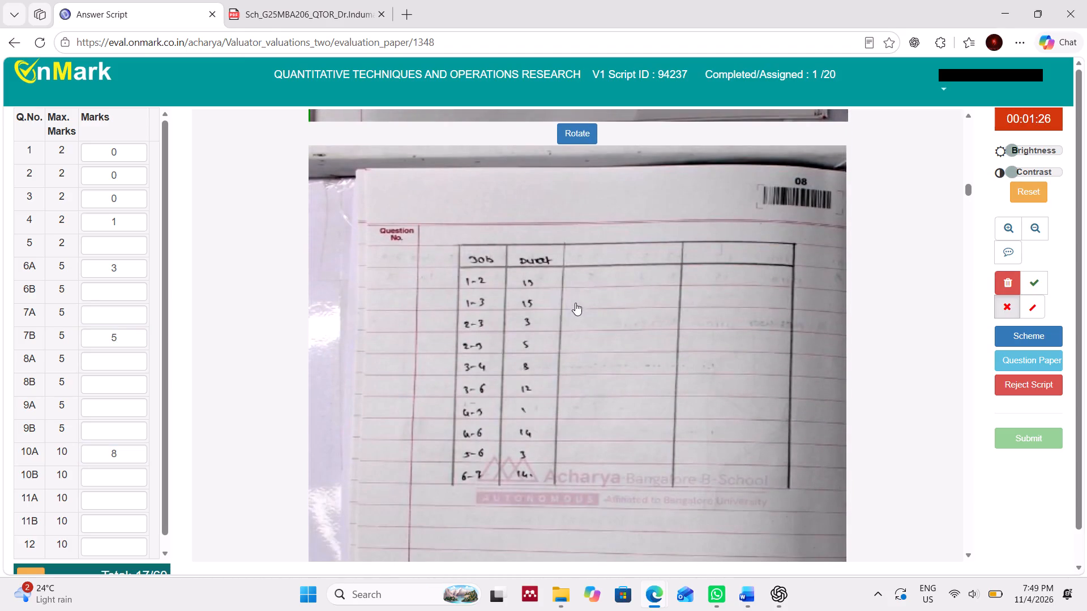
left_click(575, 300)
scroll(575, 300, "down", 11)
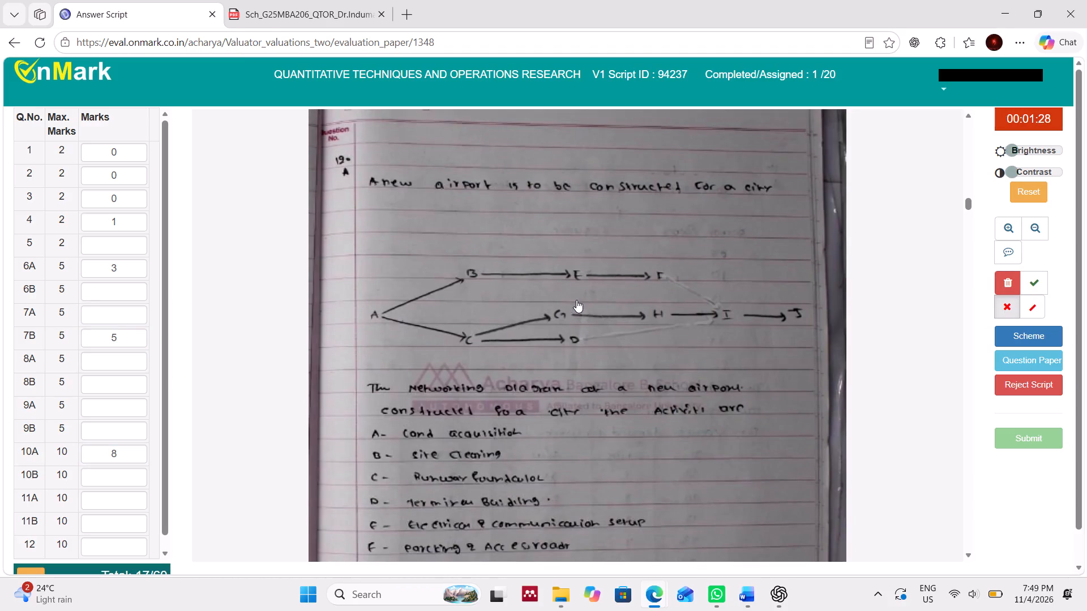
left_click(544, 244)
scroll(544, 244, "down", 7)
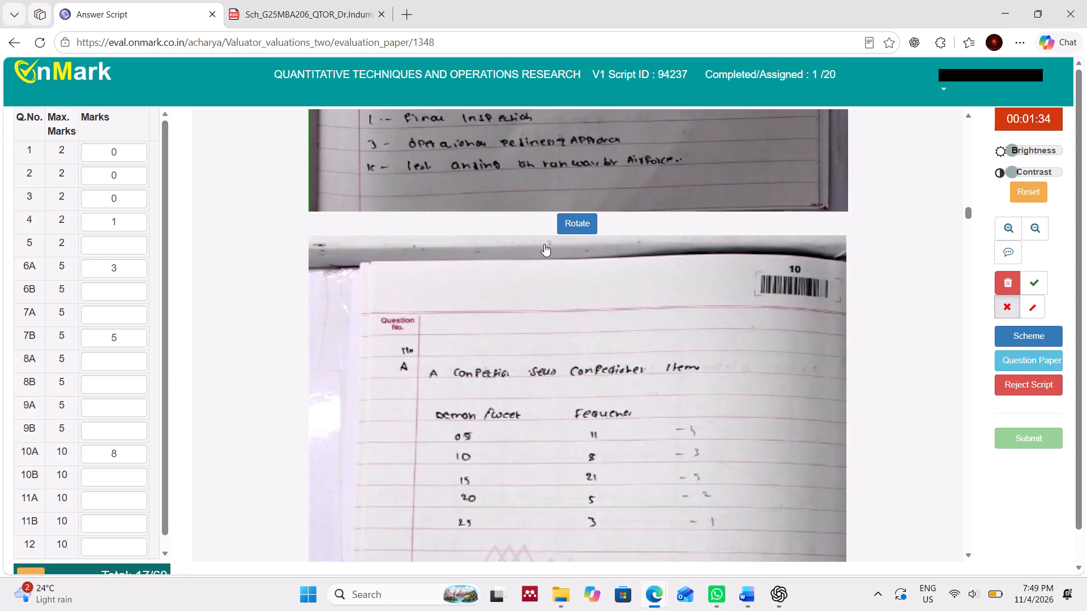
scroll(544, 244, "down", 5)
left_click(544, 244)
Recheck the airport network diagram answer on script page 9 and enter 1 mark for question 12.
scroll(544, 244, "up", 5)
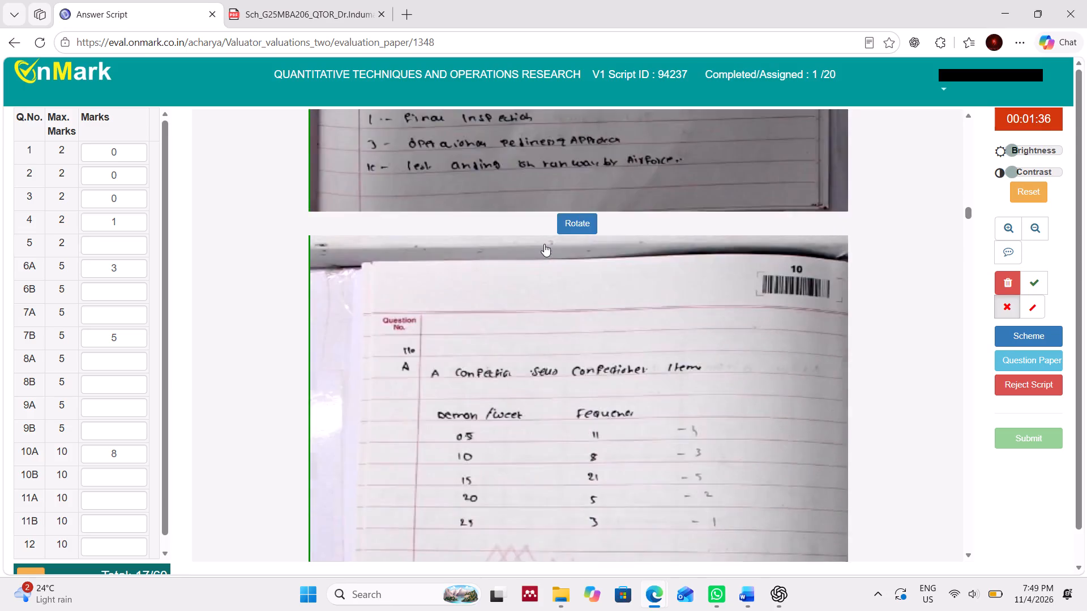
scroll(544, 244, "up", 10)
scroll(544, 244, "down", 4)
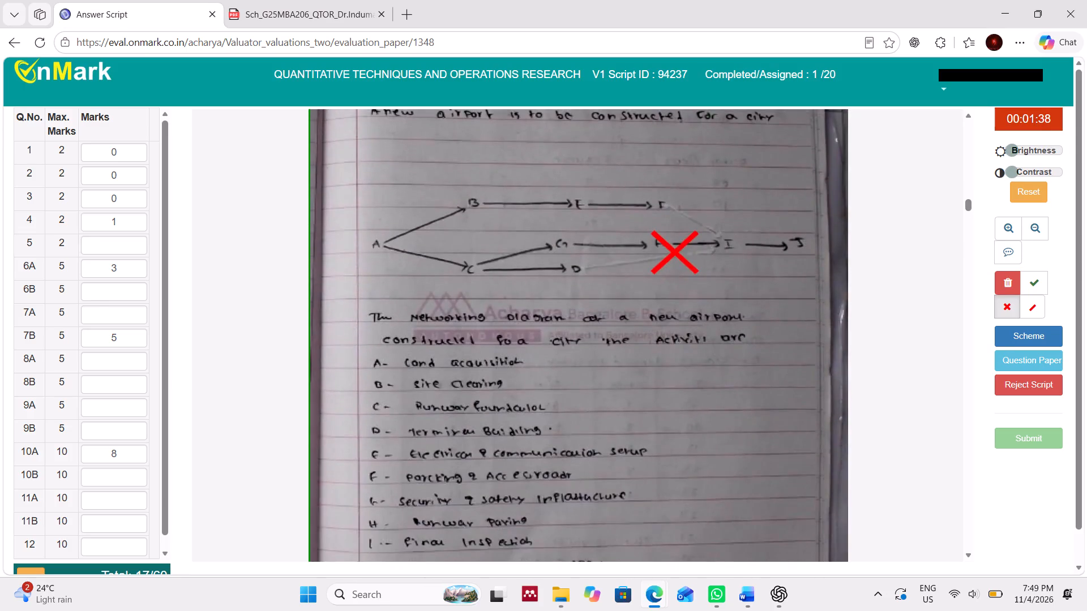
scroll(266, 402, "down", 6)
scroll(181, 491, "down", 5)
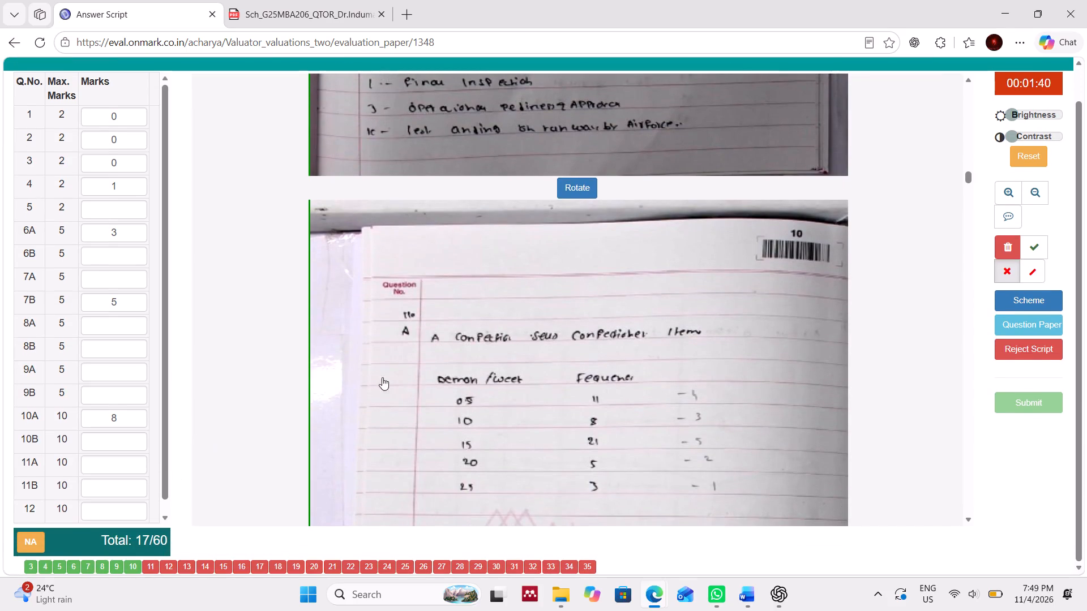
scroll(483, 337, "up", 5)
scroll(571, 275, "up", 7)
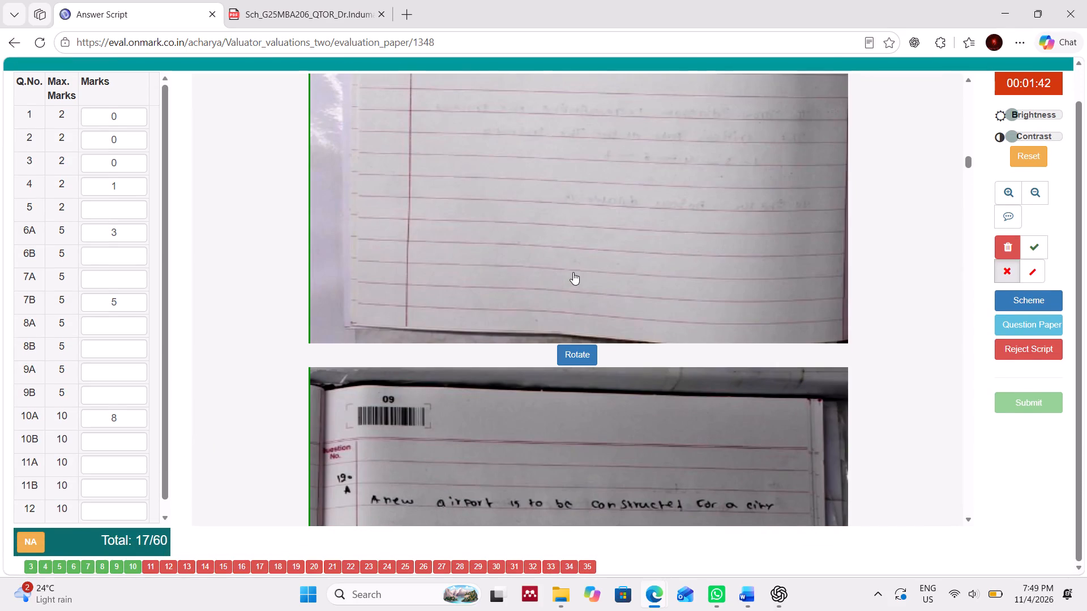
scroll(121, 436, "down", 3)
left_click(108, 494)
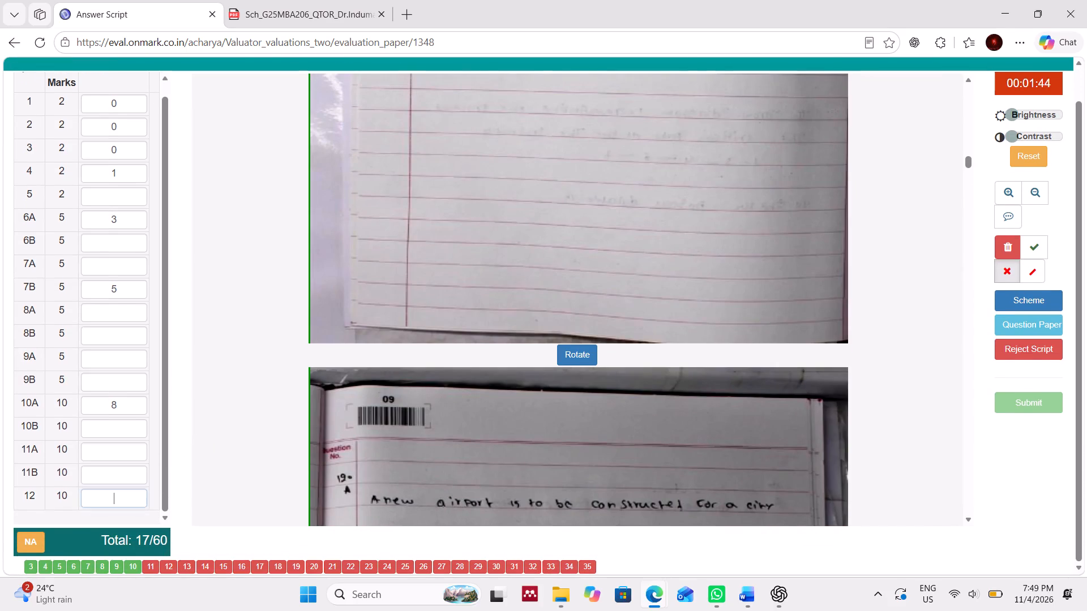
key("1")
Stamp a cross mark on the failure mechanism answer on script page 11 and enter 1 mark for question 8A.
scroll(553, 429, "down", 11)
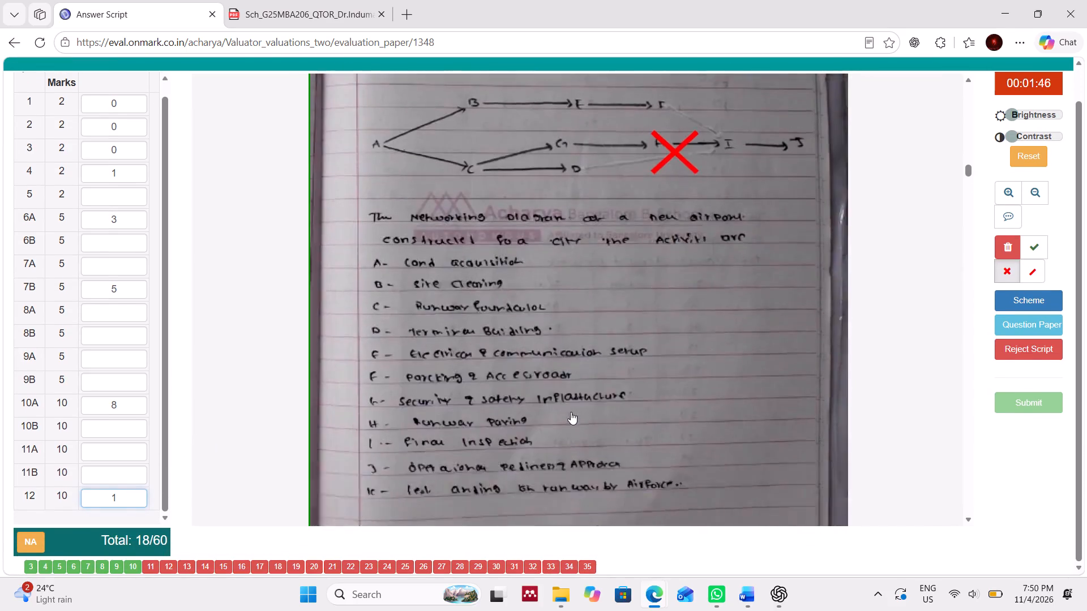
scroll(566, 372, "down", 5)
scroll(565, 356, "up", 2)
scroll(565, 356, "down", 3)
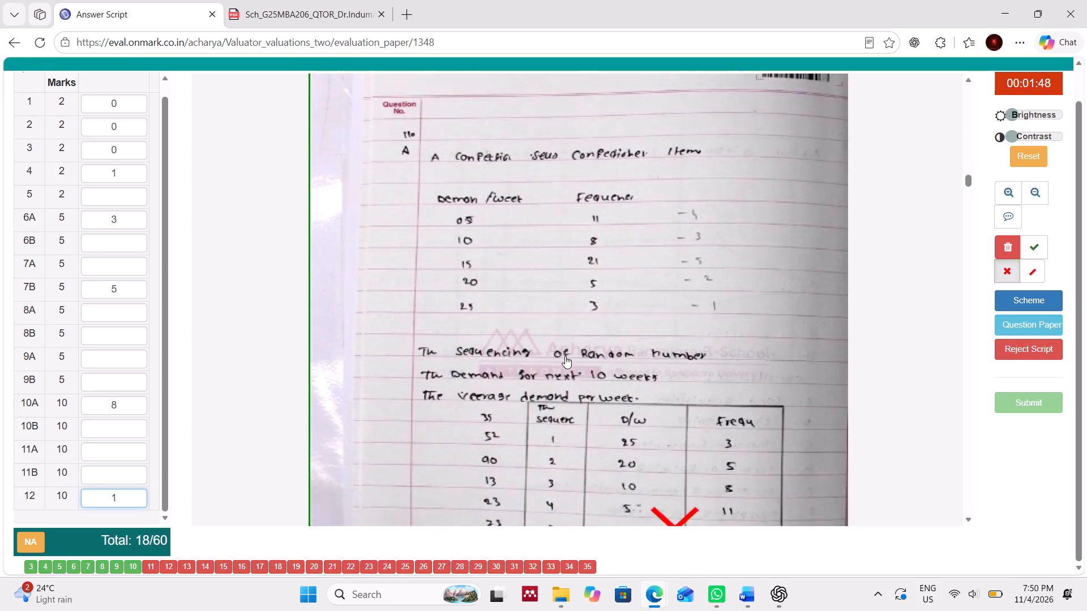
scroll(565, 356, "down", 7)
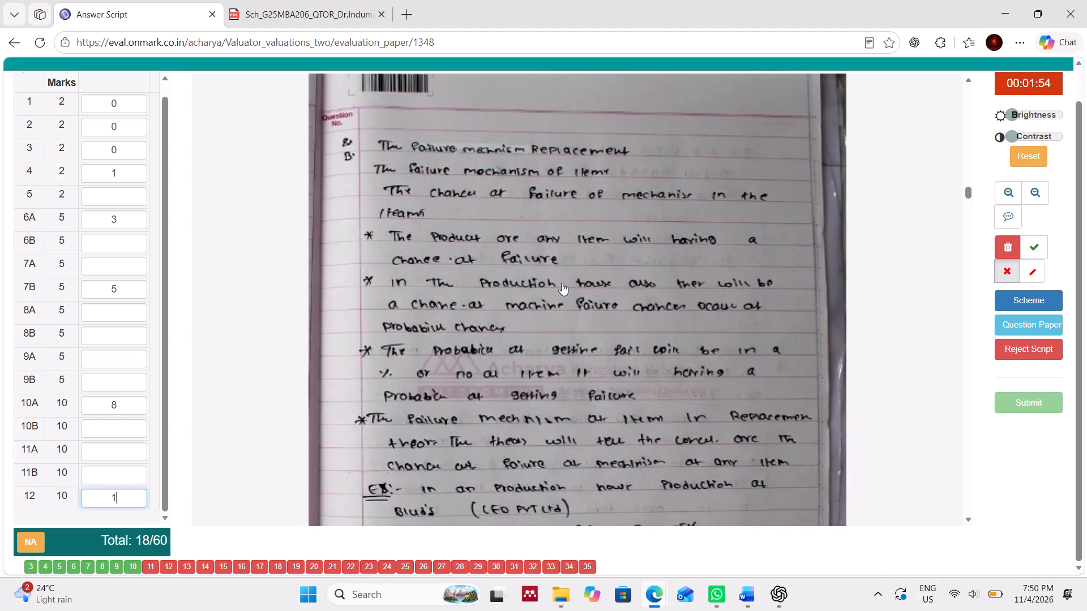
left_click(567, 223)
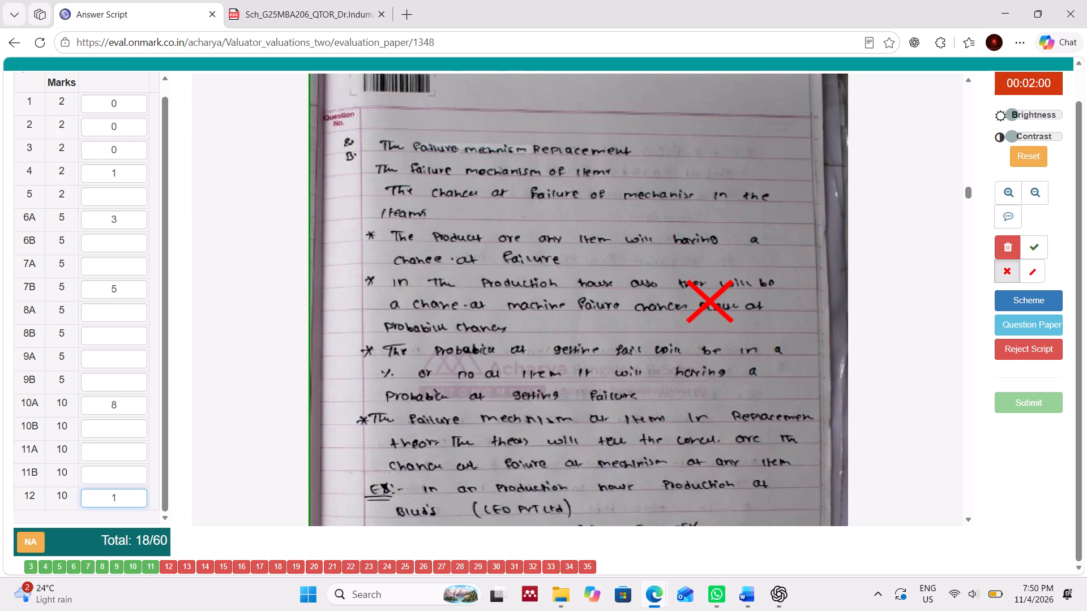
left_click(116, 305)
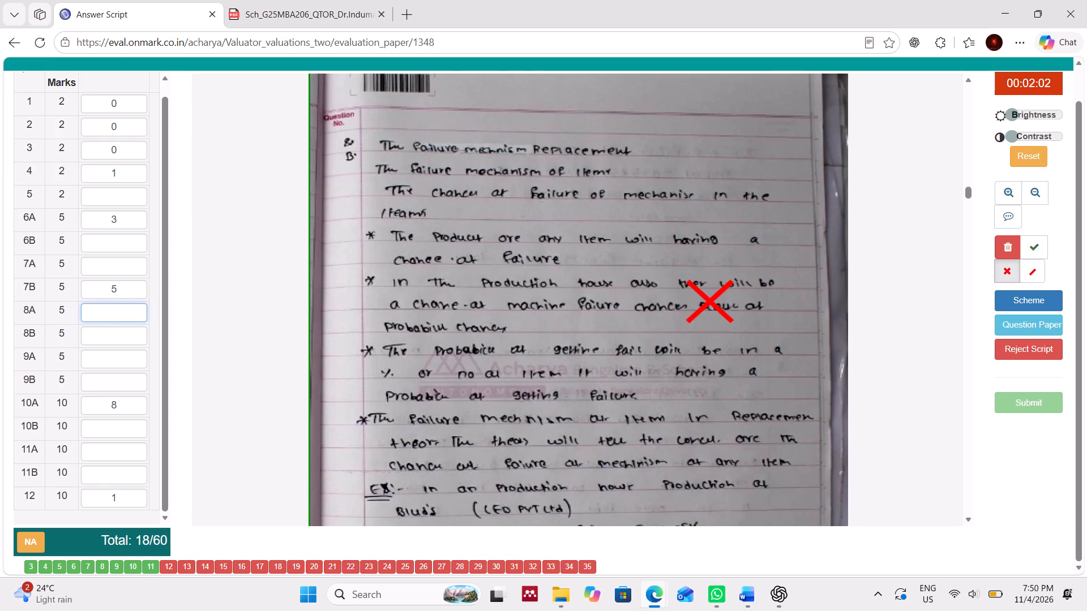
key("1")
Stamp a cross mark on script page 12 with the dominance property answer and enter 1 mark for question 9B.
scroll(425, 311, "down", 11)
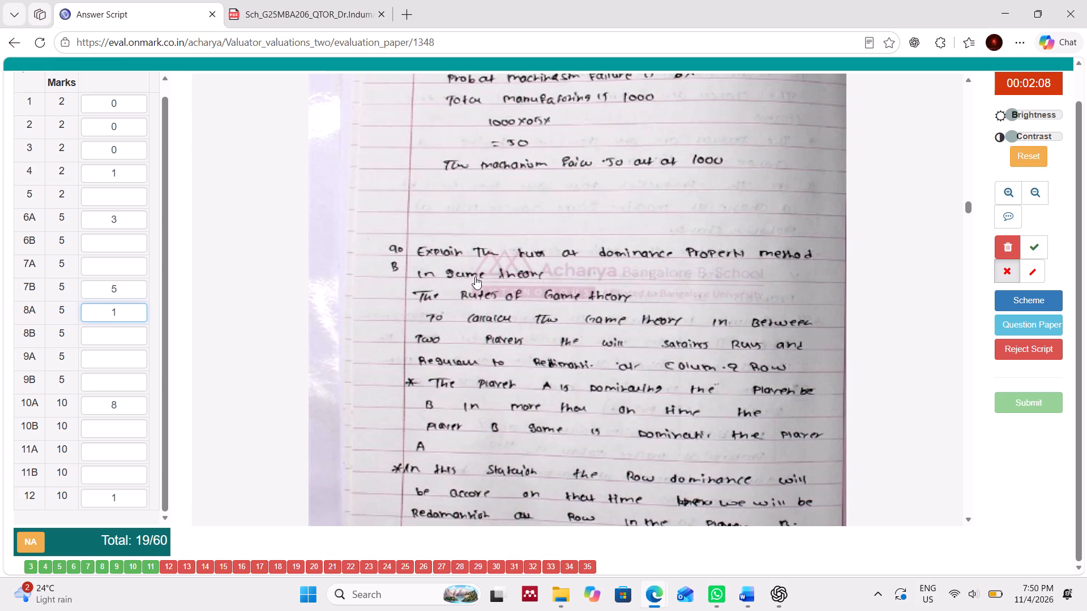
scroll(475, 277, "down", 1)
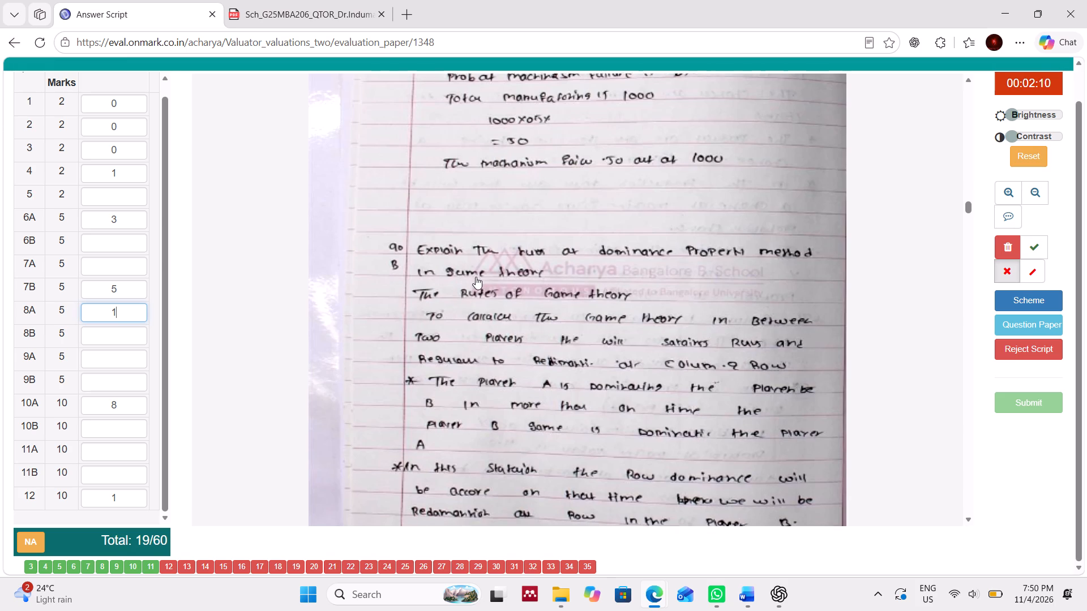
scroll(476, 277, "down", 1)
left_click(476, 277)
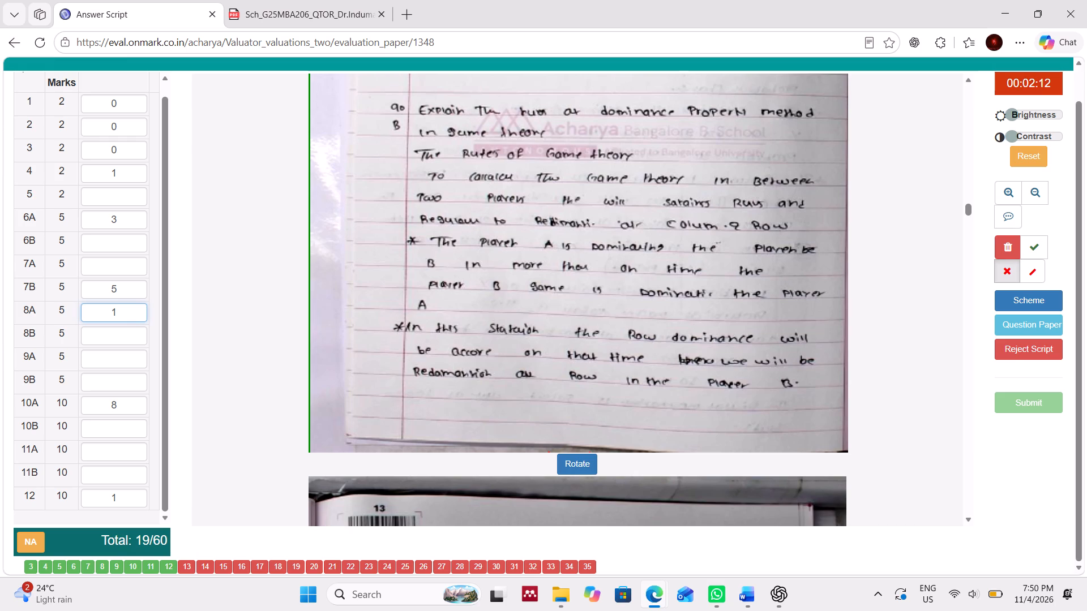
left_click(99, 376)
key("1")
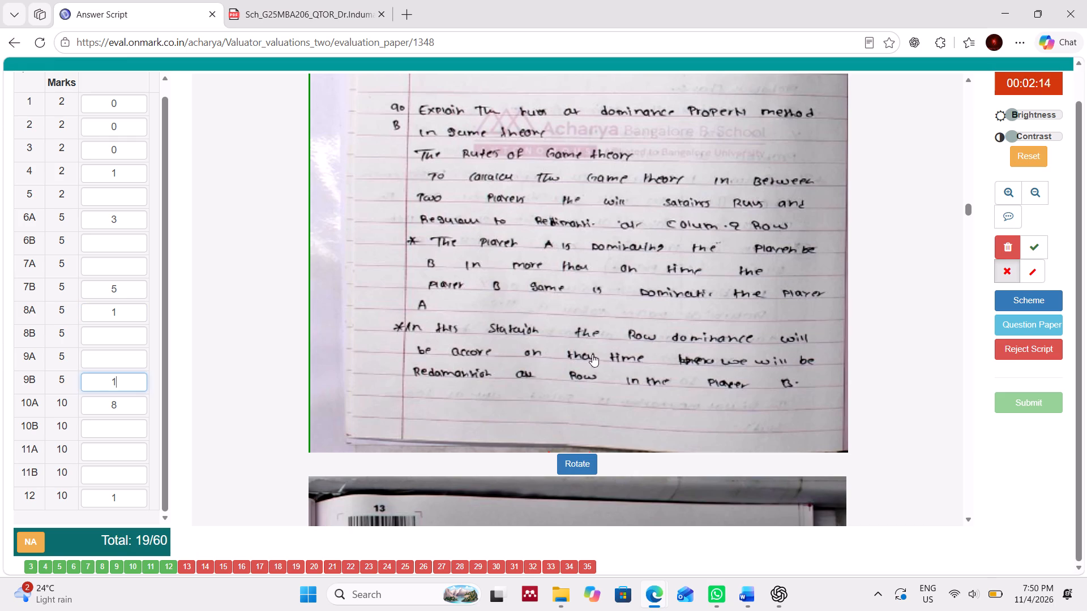
Review the rest of the dominance answer on pages 13 and 14, stamp a cross on page 14, and set question 9B to 2 marks.
scroll(611, 348, "down", 6)
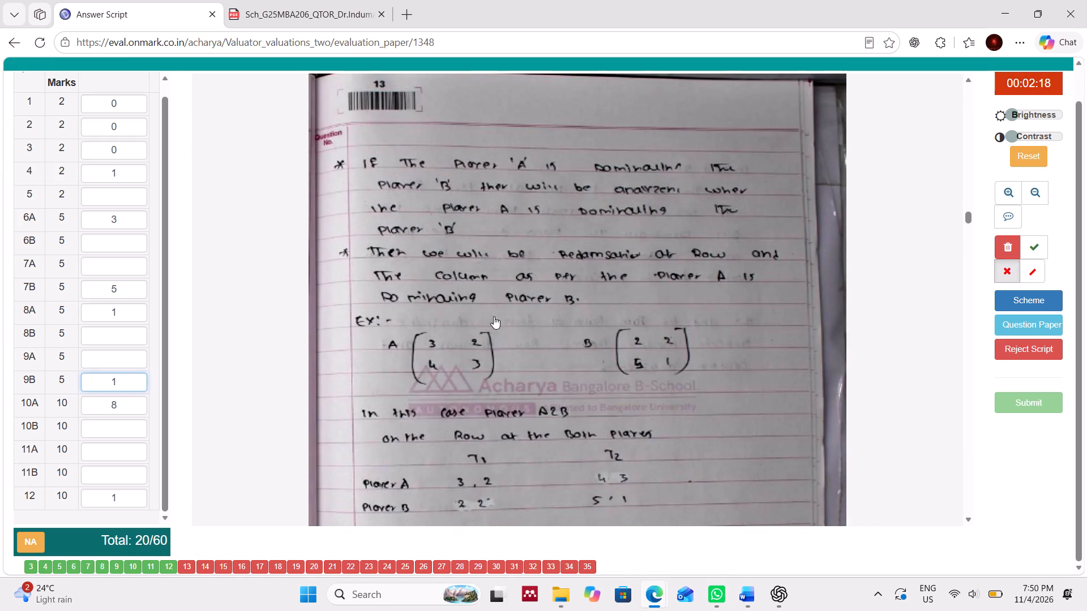
scroll(462, 322, "down", 5)
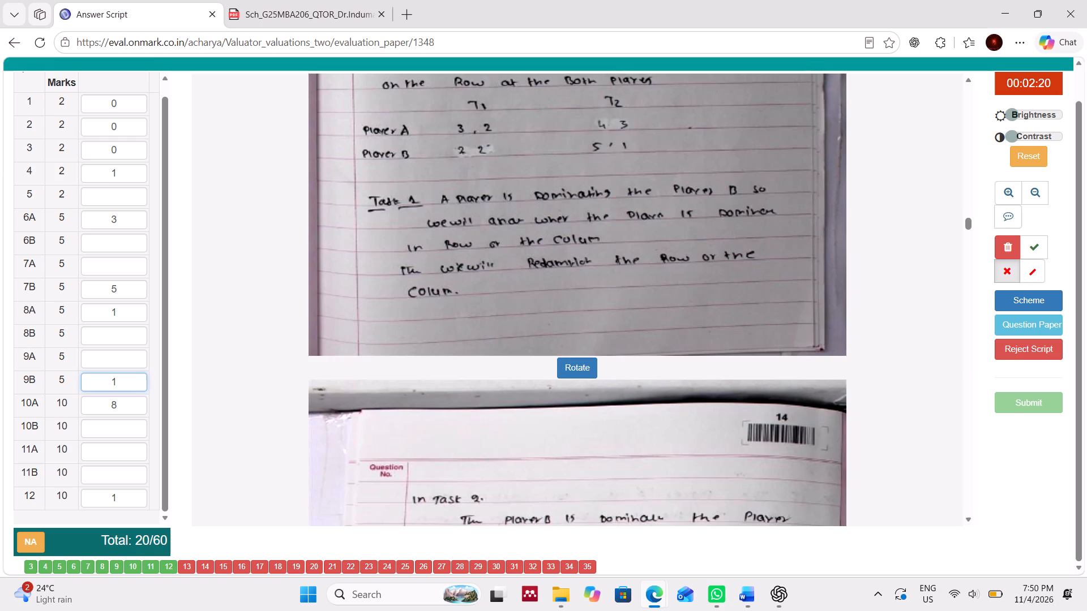
key("BackSpace")
scroll(528, 317, "up", 5)
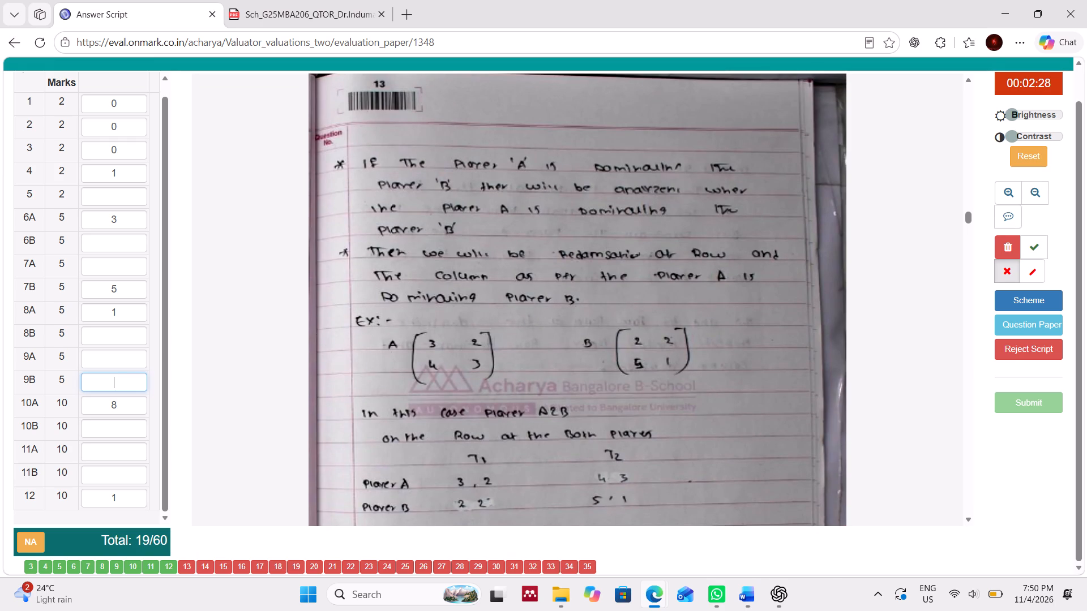
key("1")
scroll(365, 335, "down", 5)
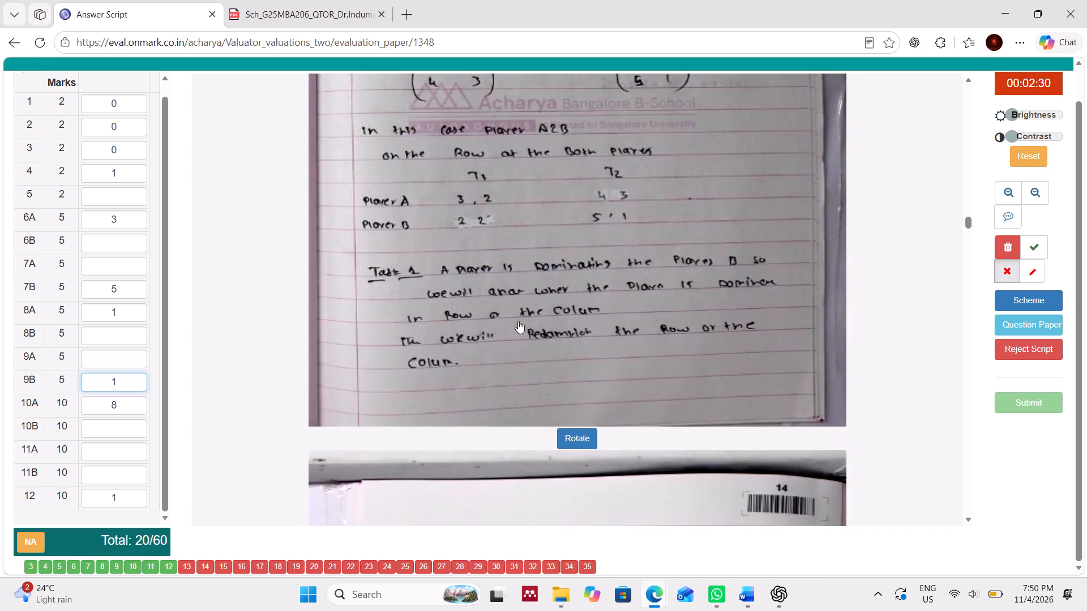
scroll(518, 321, "down", 4)
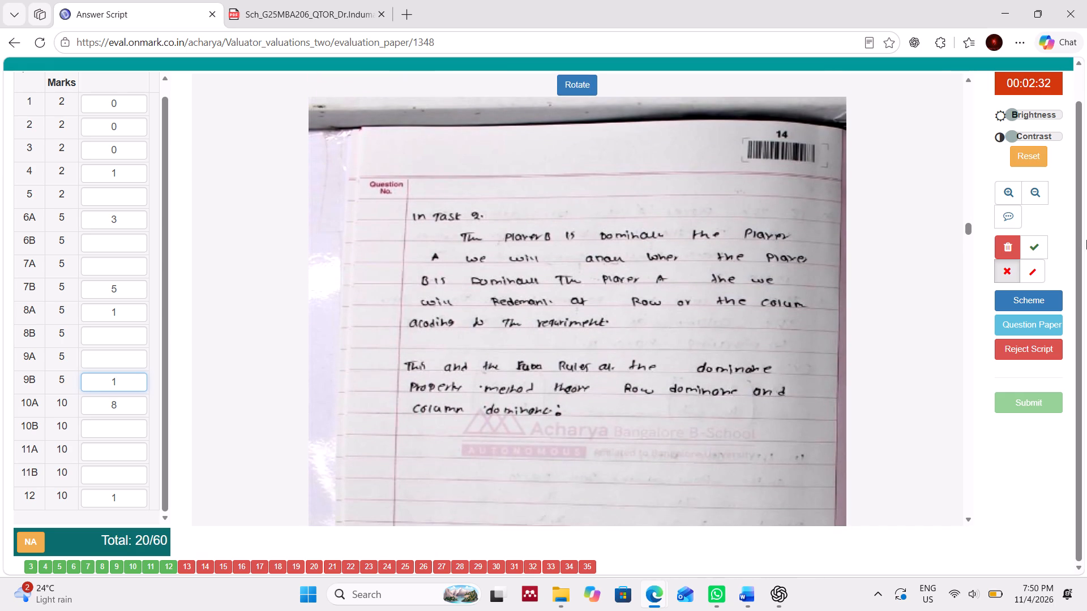
left_click(1008, 265)
left_click(528, 282)
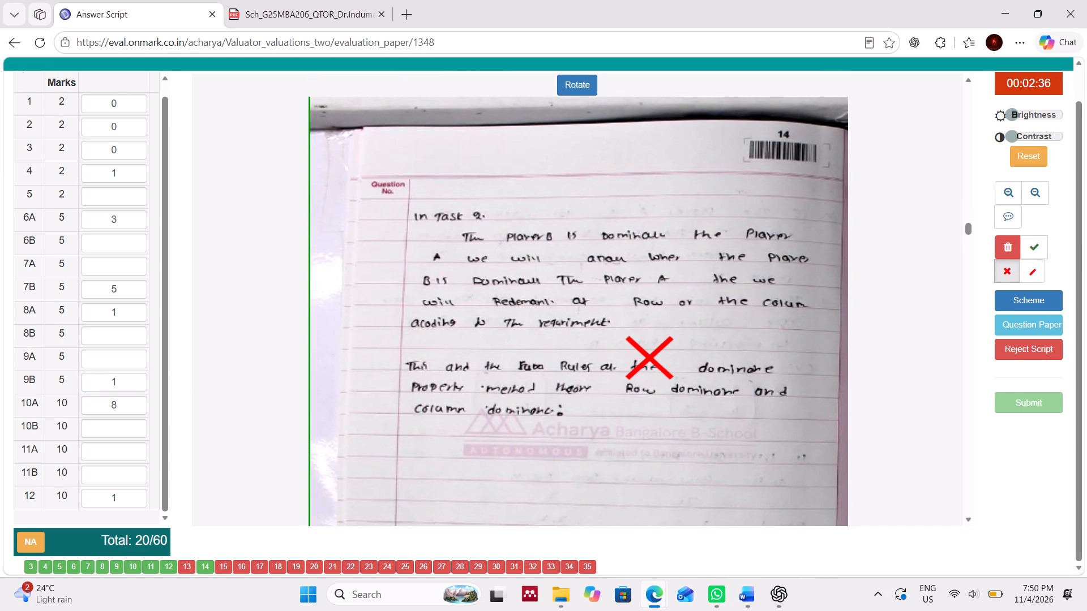
left_click(135, 382)
key("BackSpace")
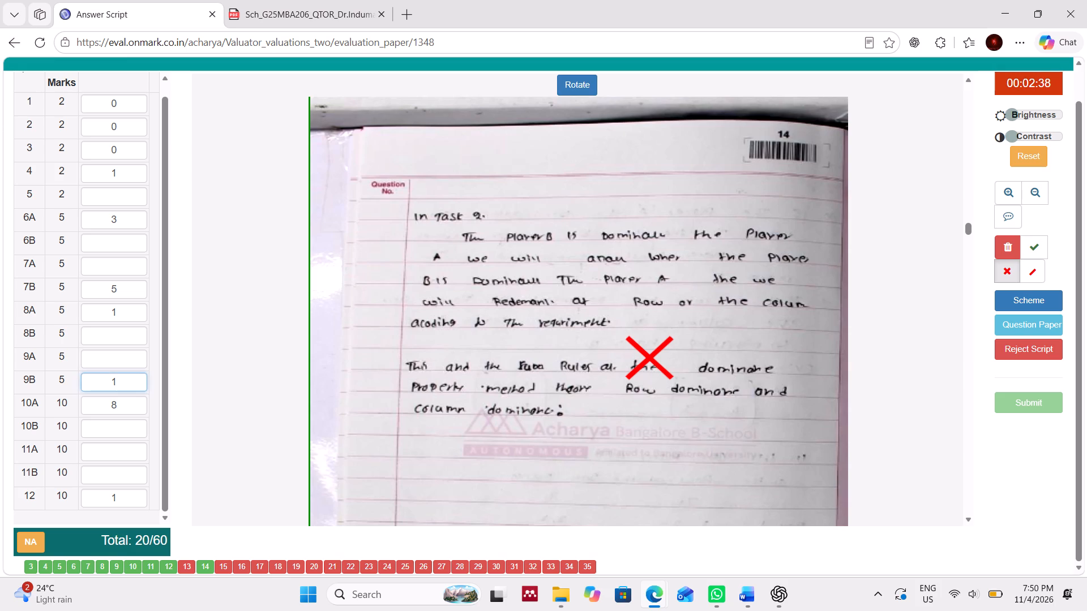
key("2")
Stamp two cross marks on the critical path answer on script page 15 and enter 2 marks for question 10B.
scroll(405, 392, "down", 7)
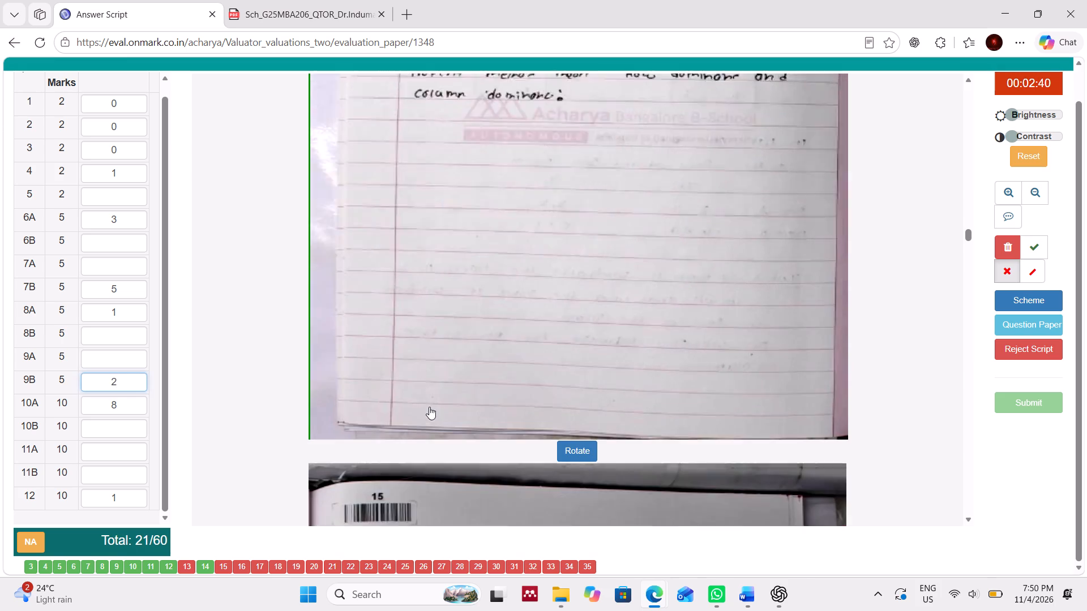
scroll(451, 384, "down", 2)
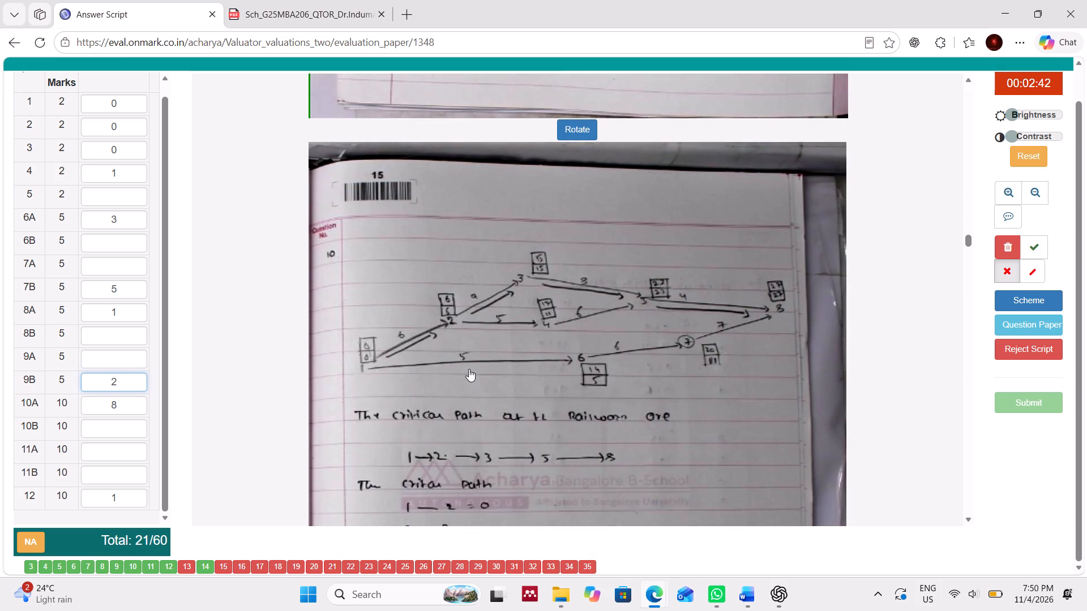
scroll(470, 368, "down", 2)
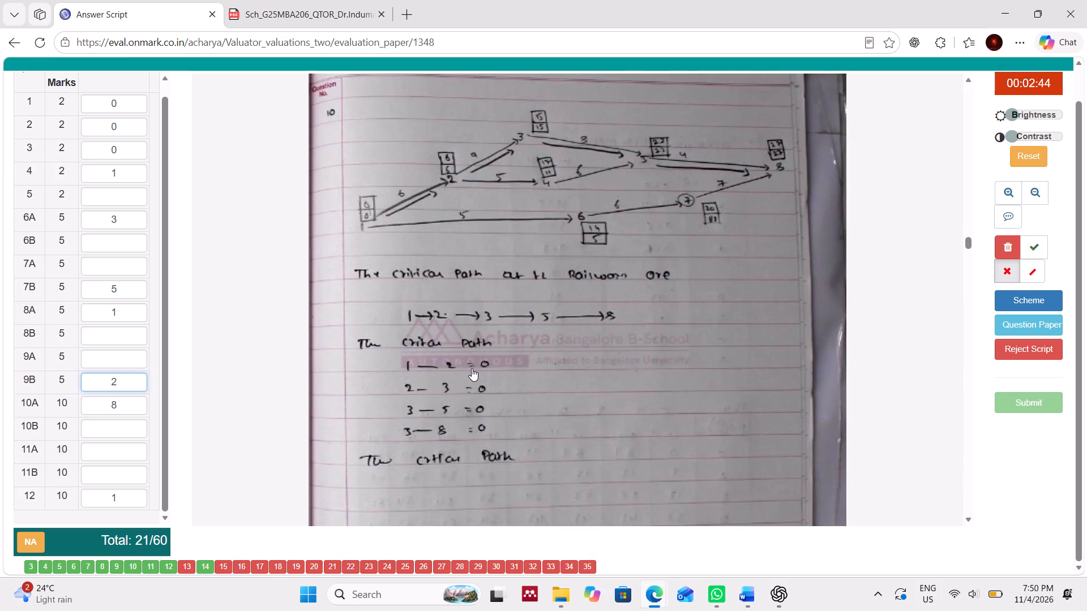
left_click(461, 271)
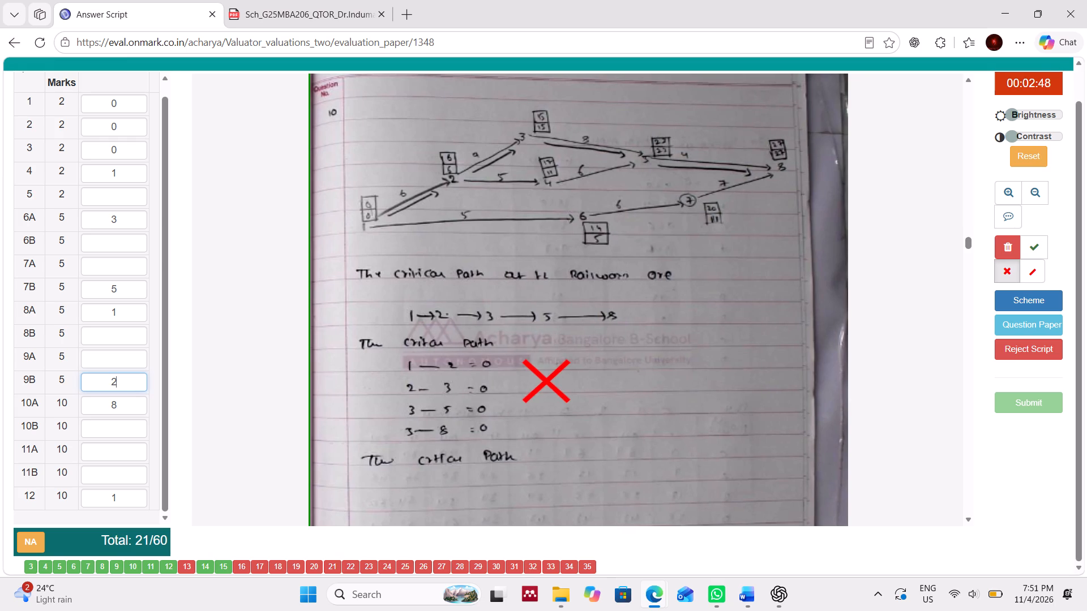
left_click(95, 436)
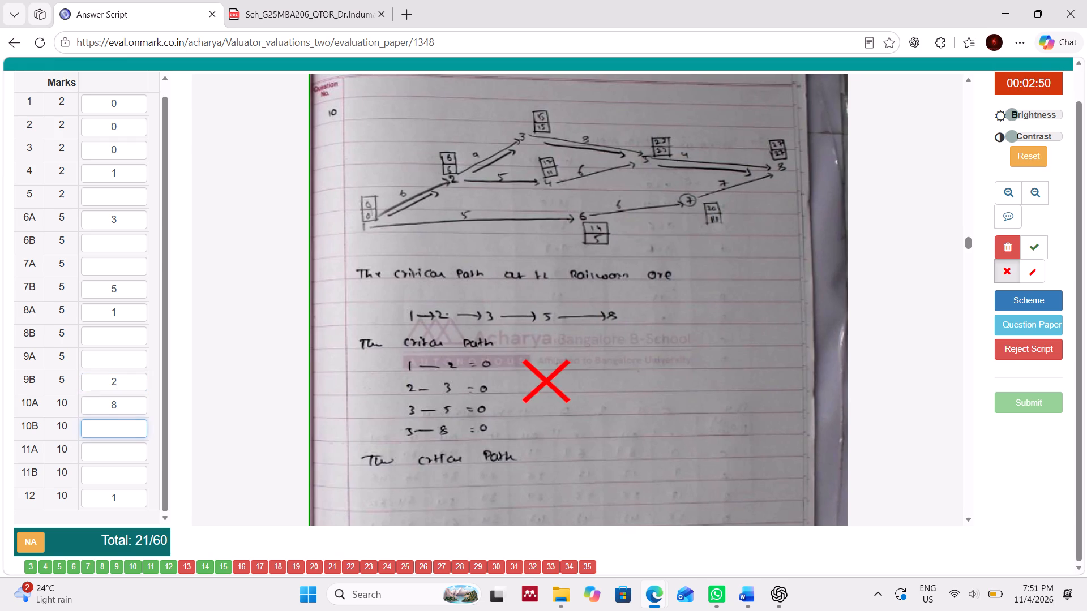
key("2")
left_click(369, 377)
Stamp a cross mark on the optimum assignment answer on script page 16 and enter 2 marks for question 7A.
scroll(530, 351, "down", 4)
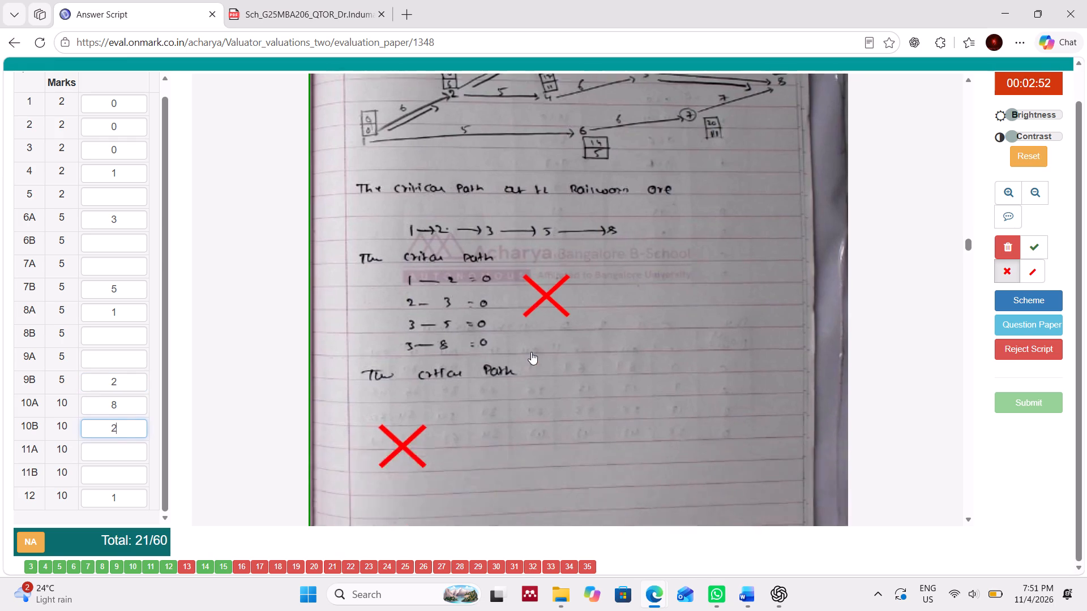
scroll(533, 352, "down", 5)
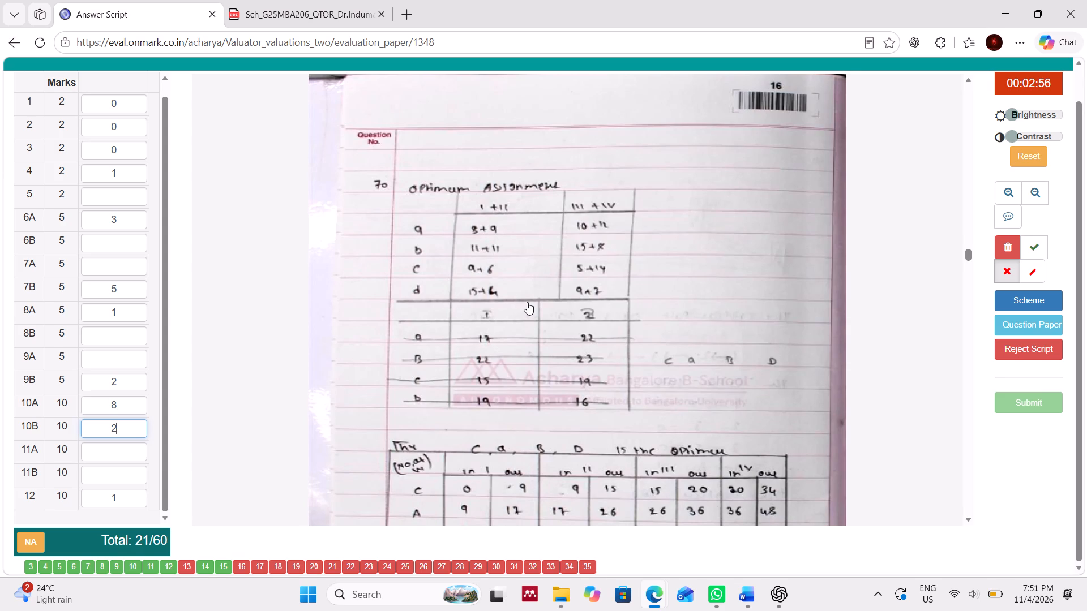
scroll(527, 302, "down", 1)
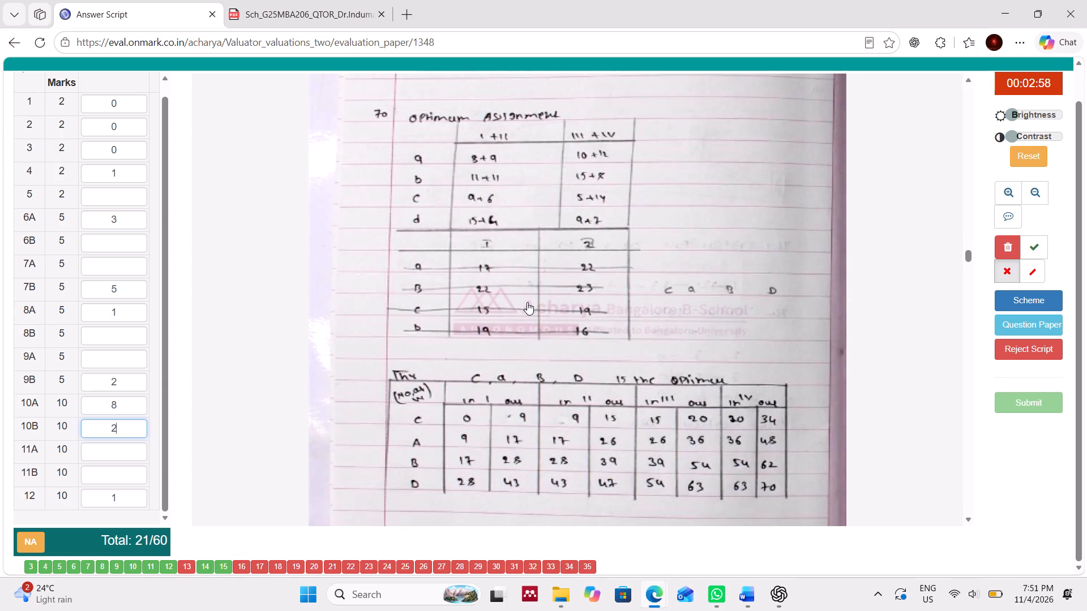
scroll(527, 302, "down", 1)
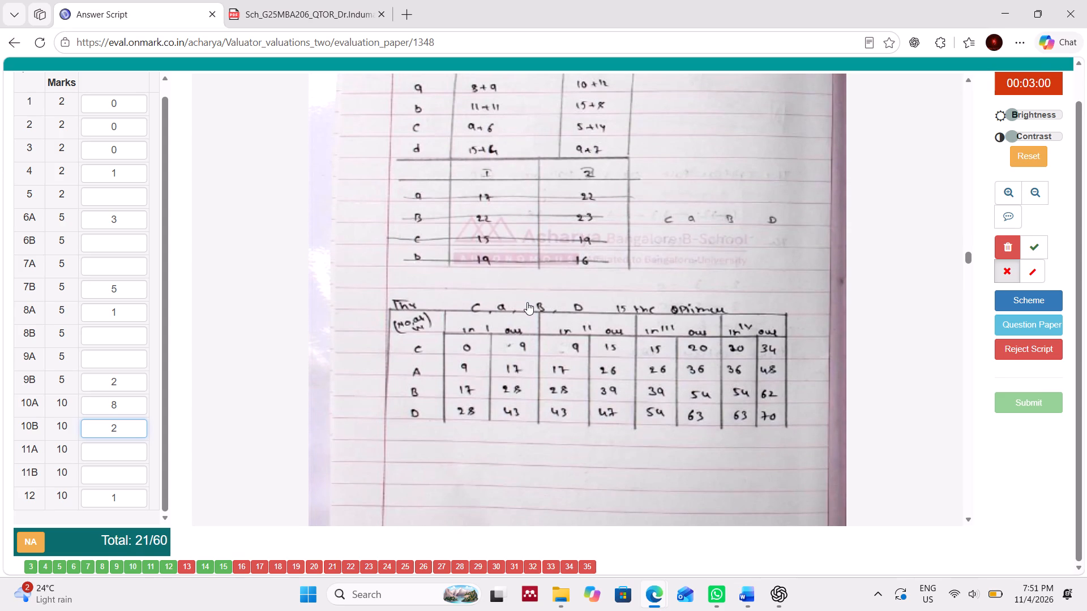
scroll(527, 302, "up", 2)
left_click(527, 302)
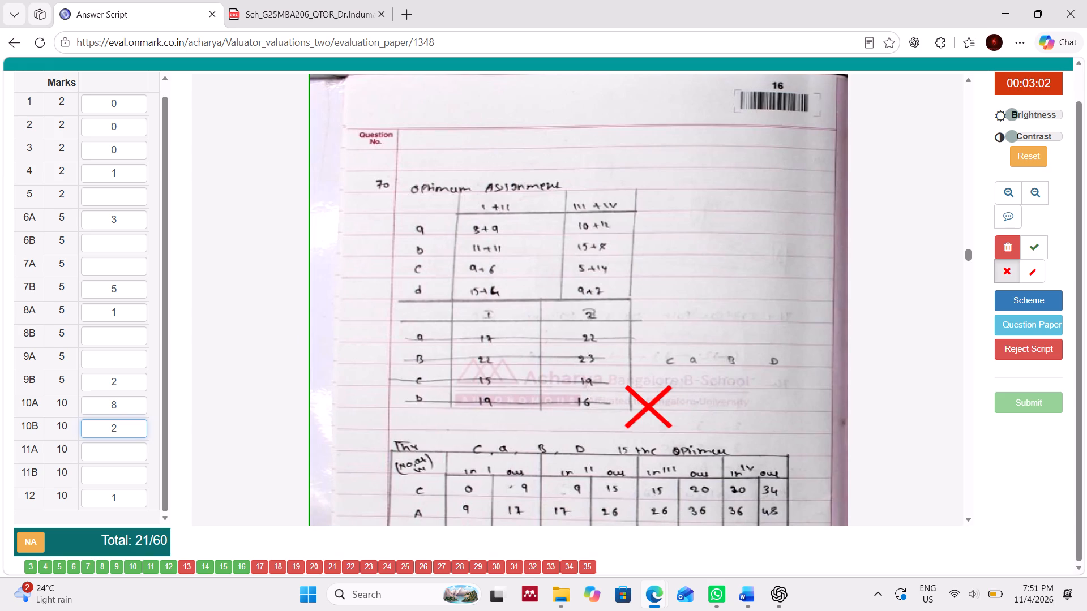
left_click(113, 265)
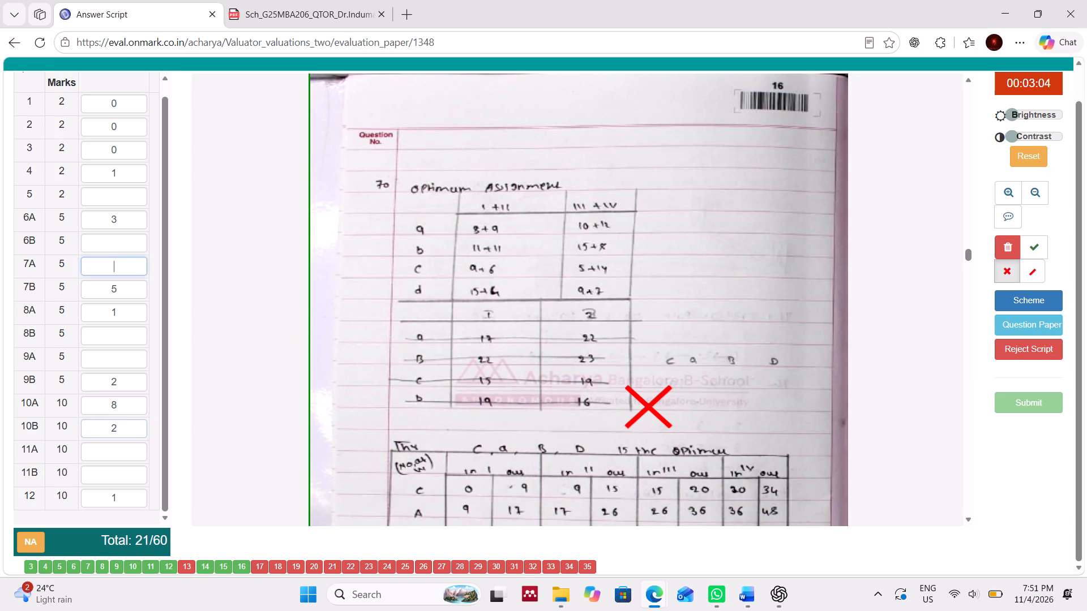
key("2")
Stamp a cross mark on each of the blank script pages 17 to 20.
scroll(423, 249, "down", 8)
scroll(462, 315, "down", 5)
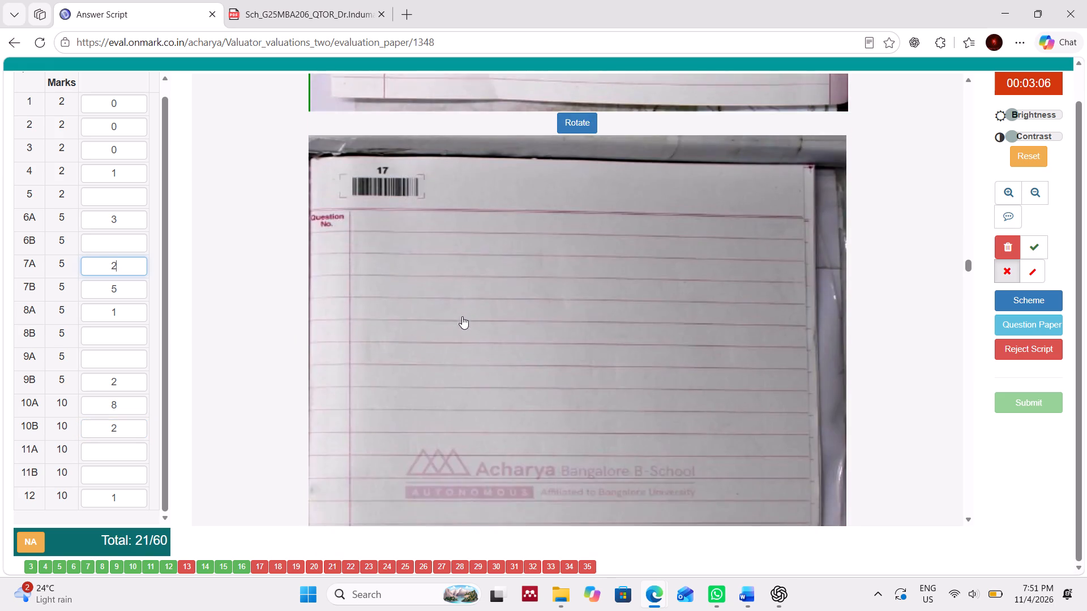
left_click(489, 188)
scroll(490, 186, "down", 10)
left_click(494, 190)
scroll(494, 188, "down", 6)
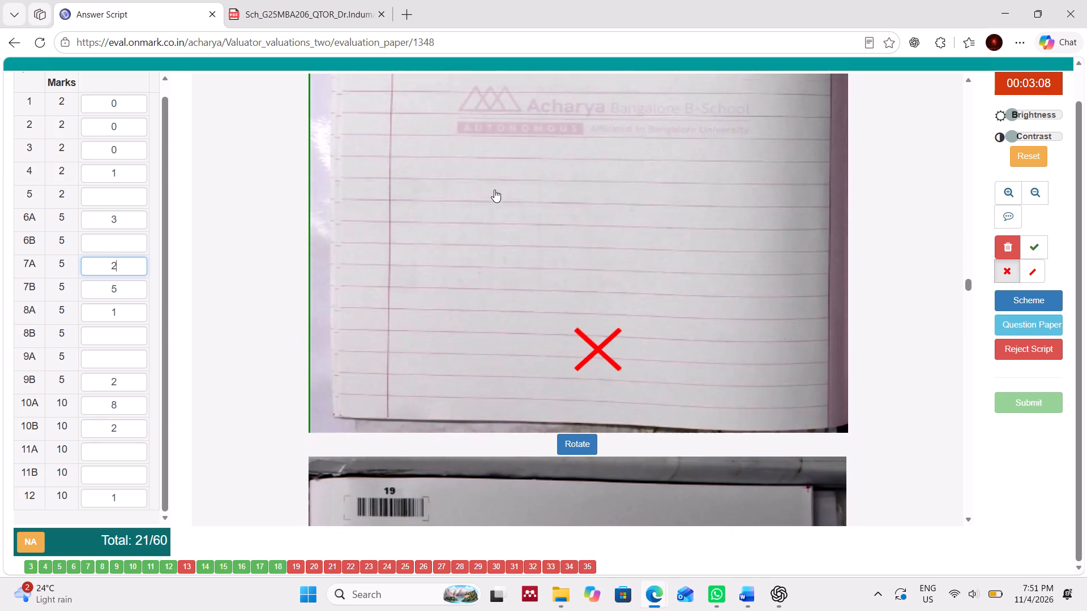
scroll(494, 190, "down", 1)
left_click(485, 213)
scroll(485, 213, "down", 13)
left_click(489, 214)
Stamp a cross mark on each of the blank script pages 21 to 25.
scroll(490, 214, "down", 7)
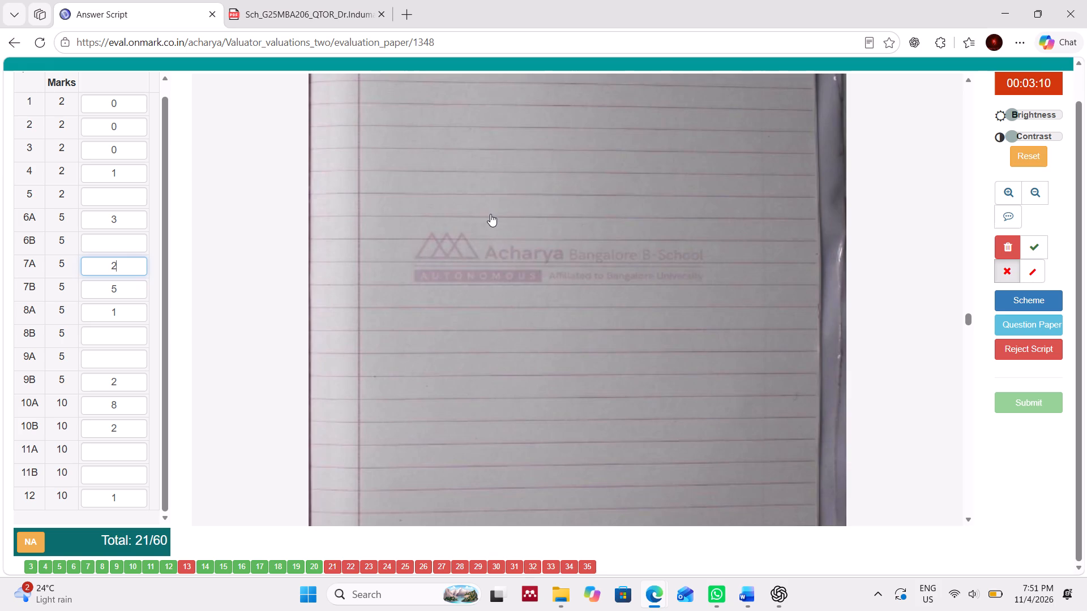
left_click(490, 214)
scroll(490, 214, "down", 8)
left_click(491, 214)
scroll(491, 214, "down", 10)
left_click(493, 214)
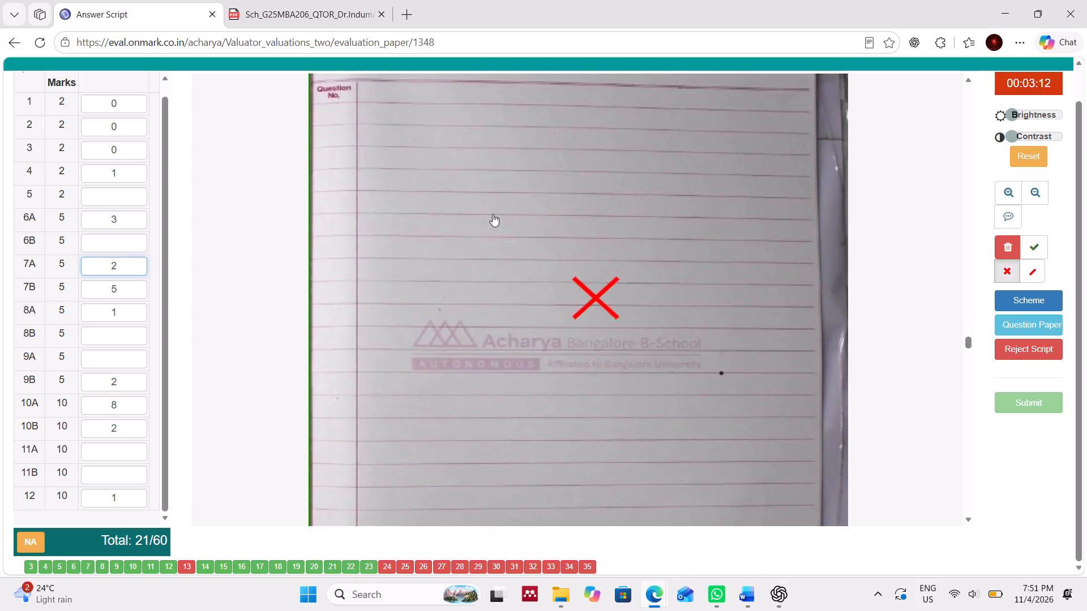
scroll(493, 214, "down", 12)
left_click(493, 216)
scroll(493, 216, "down", 8)
left_click(493, 216)
Stamp a cross mark on each of the blank script pages 26 to 31.
scroll(493, 216, "down", 7)
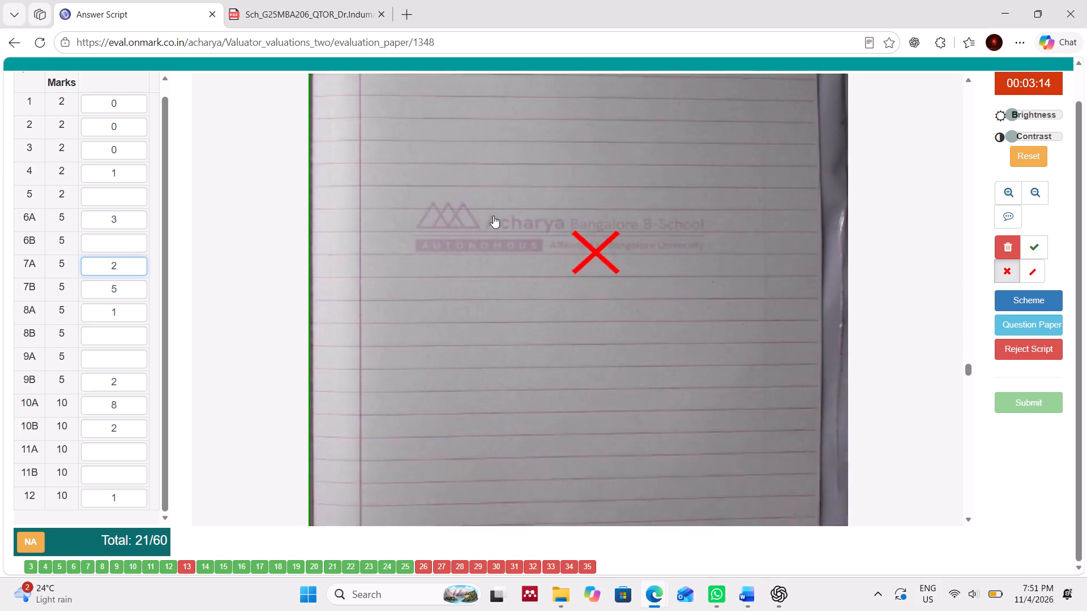
left_click(493, 216)
scroll(493, 216, "down", 11)
left_click(493, 216)
scroll(493, 216, "down", 8)
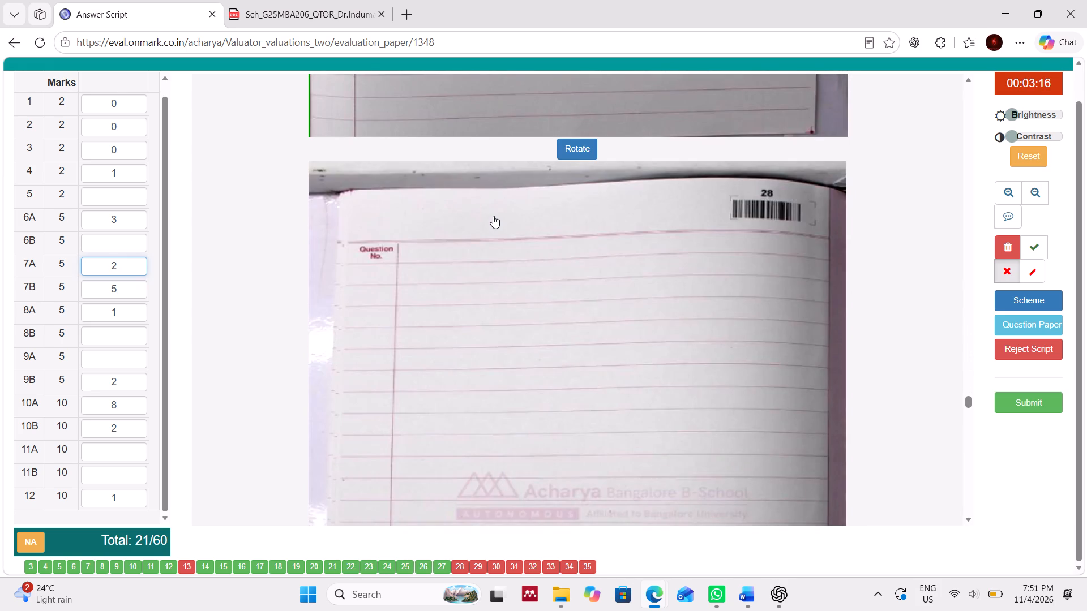
left_click(493, 216)
scroll(493, 216, "down", 13)
left_click(493, 216)
scroll(493, 216, "down", 7)
left_click(493, 216)
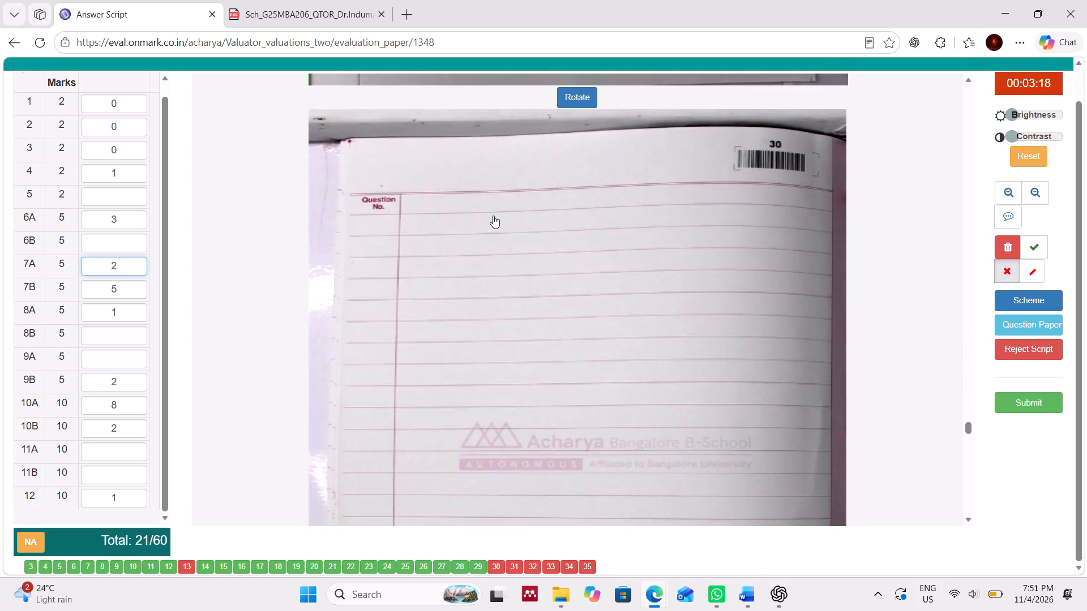
scroll(493, 216, "down", 8)
left_click(493, 216)
left_click(487, 276)
scroll(487, 276, "down", 10)
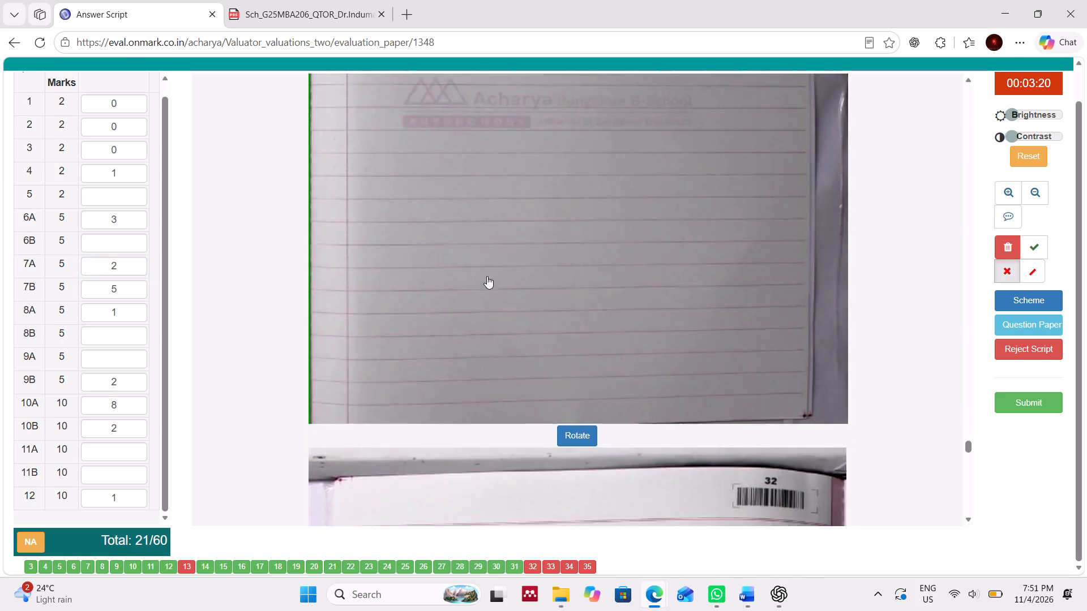
Stamp a cross mark on each of the remaining blank script pages 32 to 35.
left_click(487, 276)
scroll(488, 276, "down", 11)
left_click(488, 276)
scroll(488, 276, "down", 8)
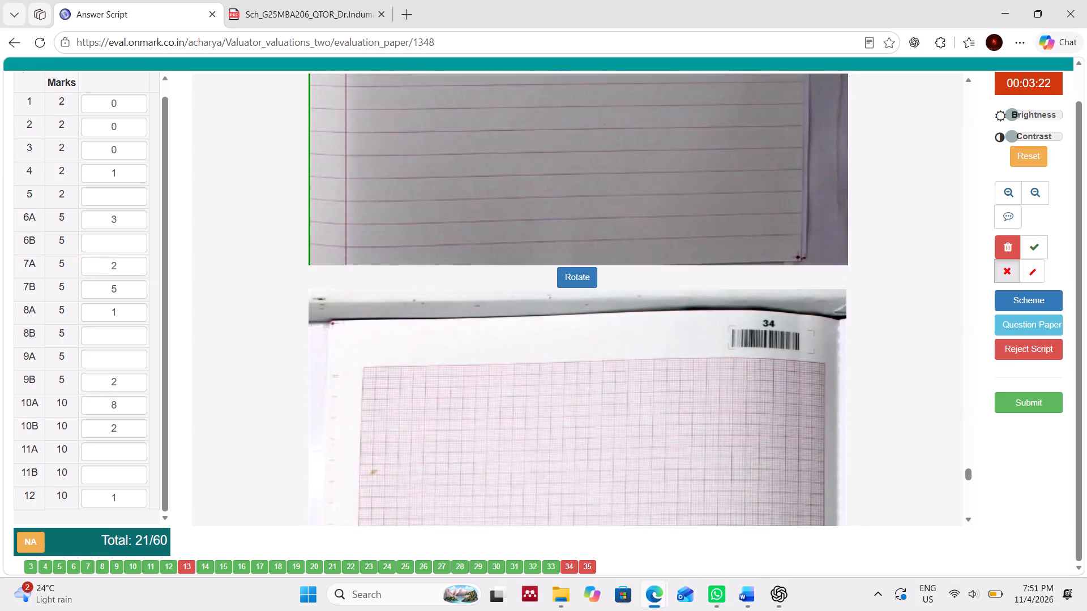
scroll(488, 276, "down", 3)
left_click(488, 276)
scroll(488, 276, "down", 11)
left_click(489, 275)
scroll(489, 274, "down", 8)
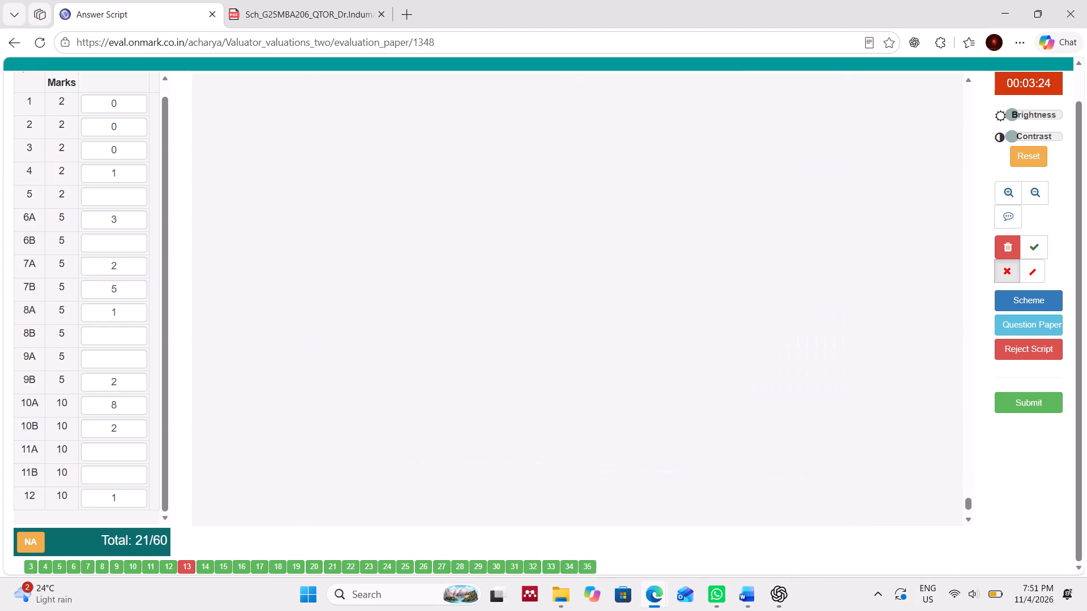
Go back to the unannotated script page 13 and stamp a tick mark on its game theory dominance answer.
left_click(194, 568)
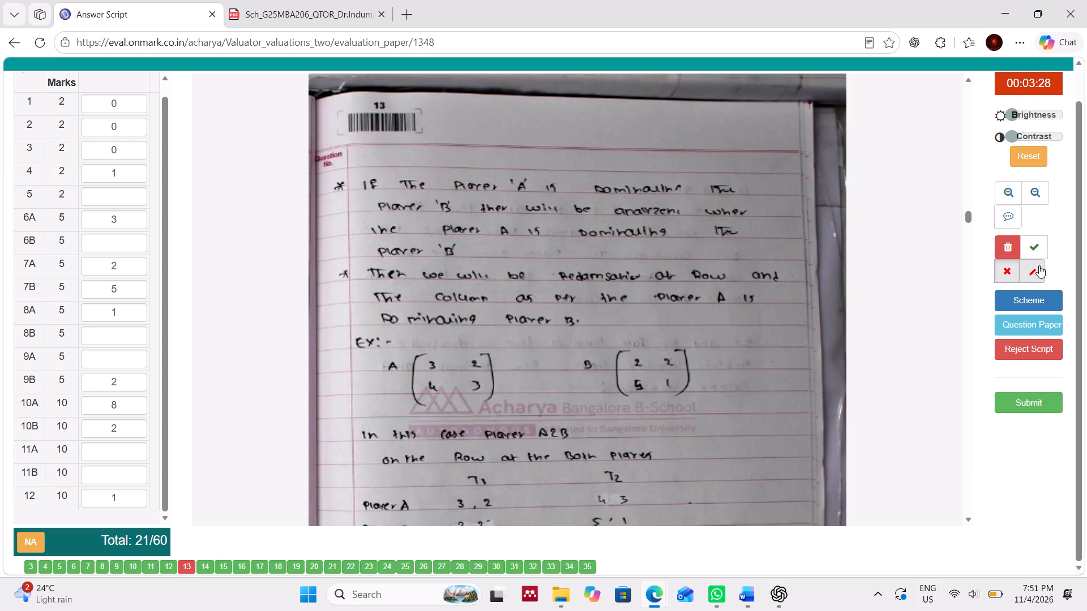
left_click(1038, 249)
left_click(564, 334)
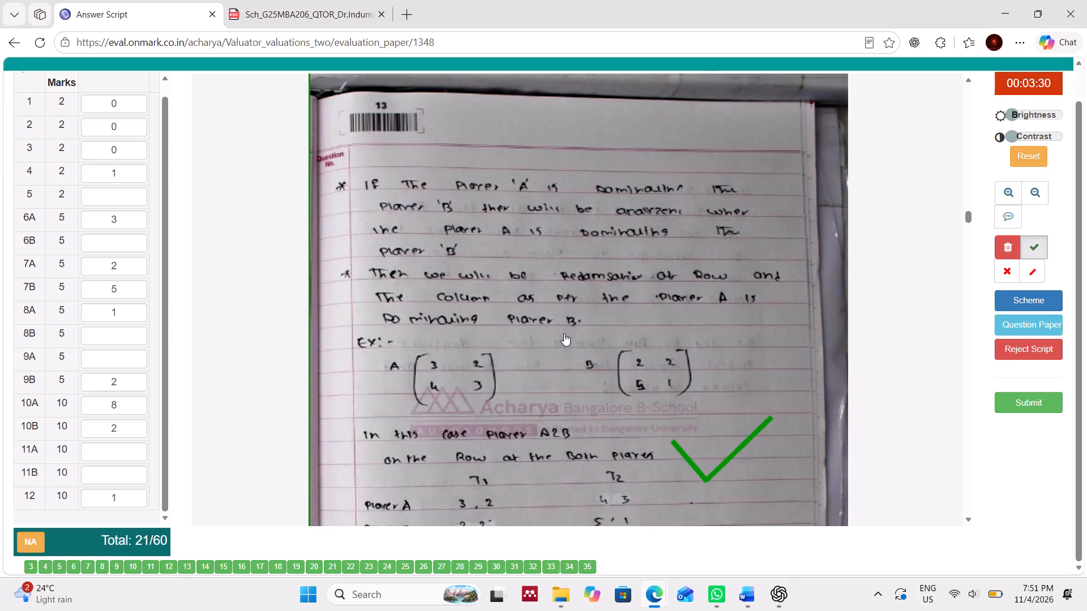
Review the start of the dominance property answer and set the marks for question 9B to 3.
scroll(562, 337, "up", 12)
scroll(562, 337, "down", 5)
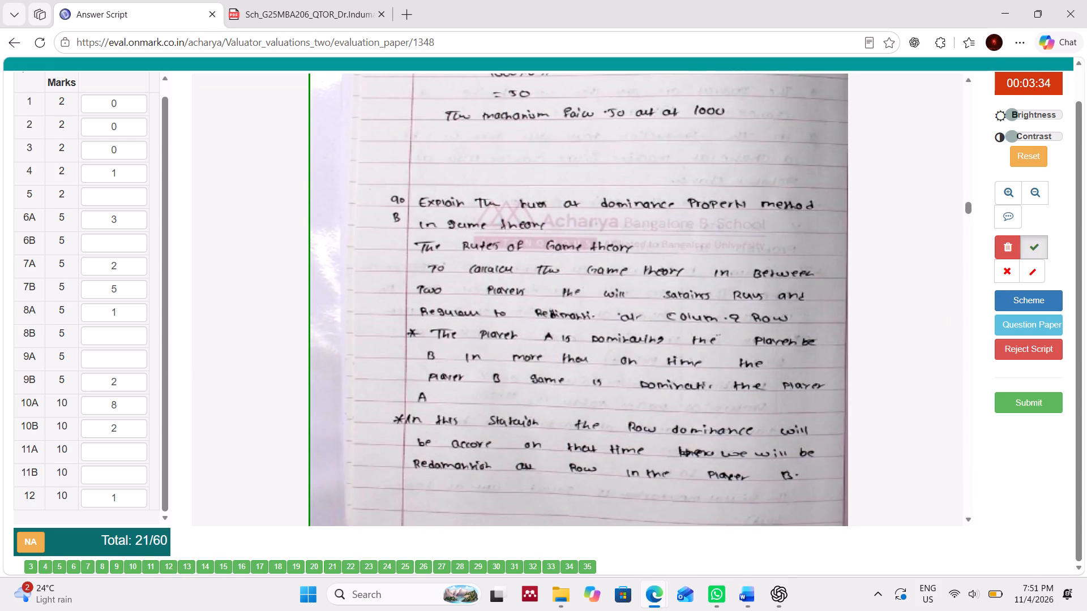
left_click(121, 381)
key("BackSpace")
key("3")
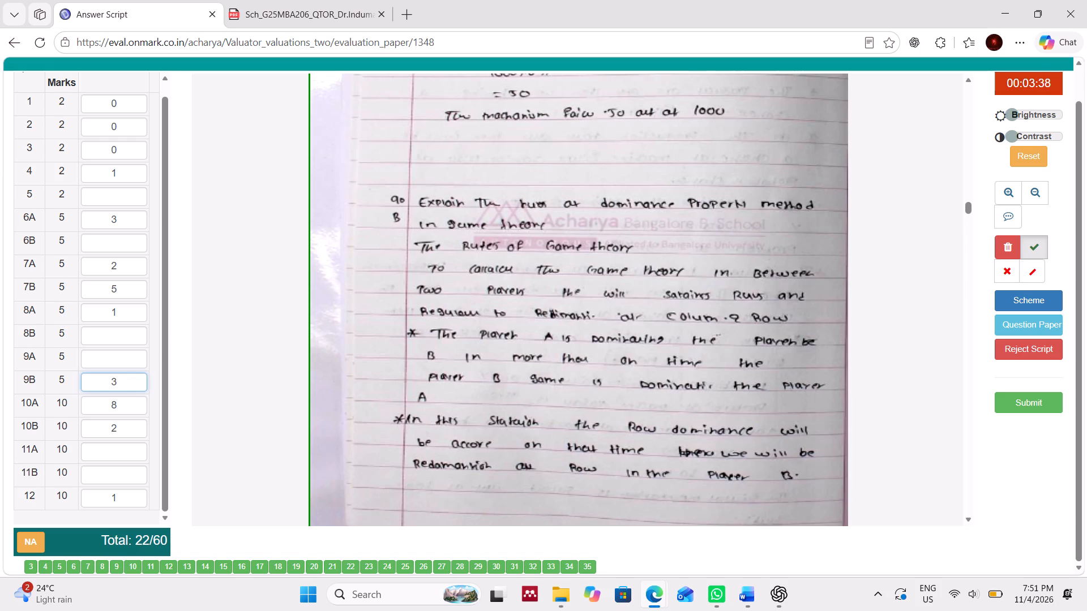
Set the marks to 0 for question 5, 4 for question 6A and 0 for question 6B.
left_click(121, 195)
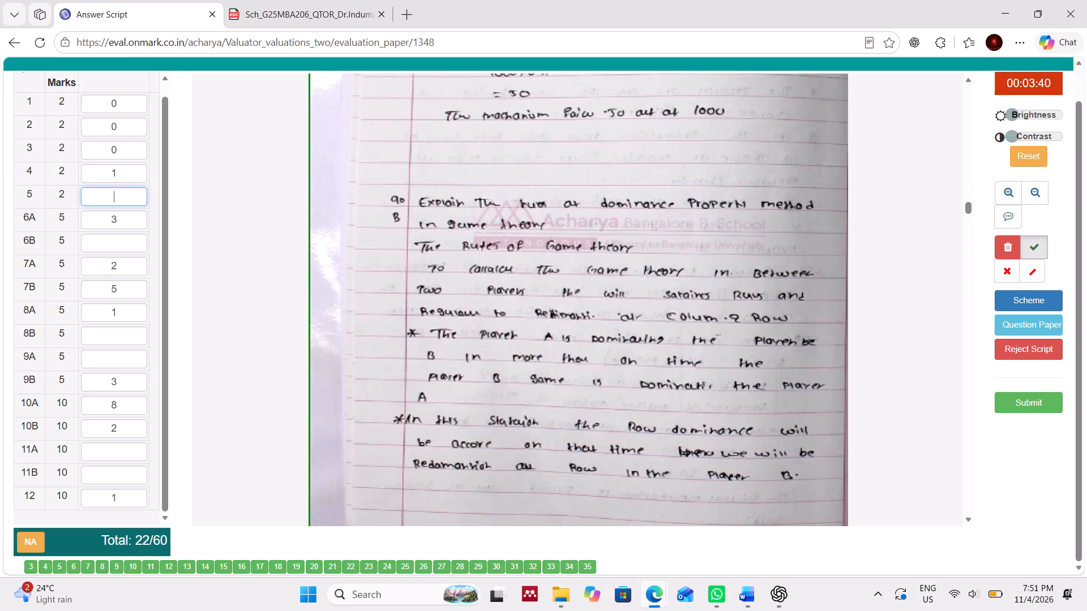
key("0")
left_click(123, 223)
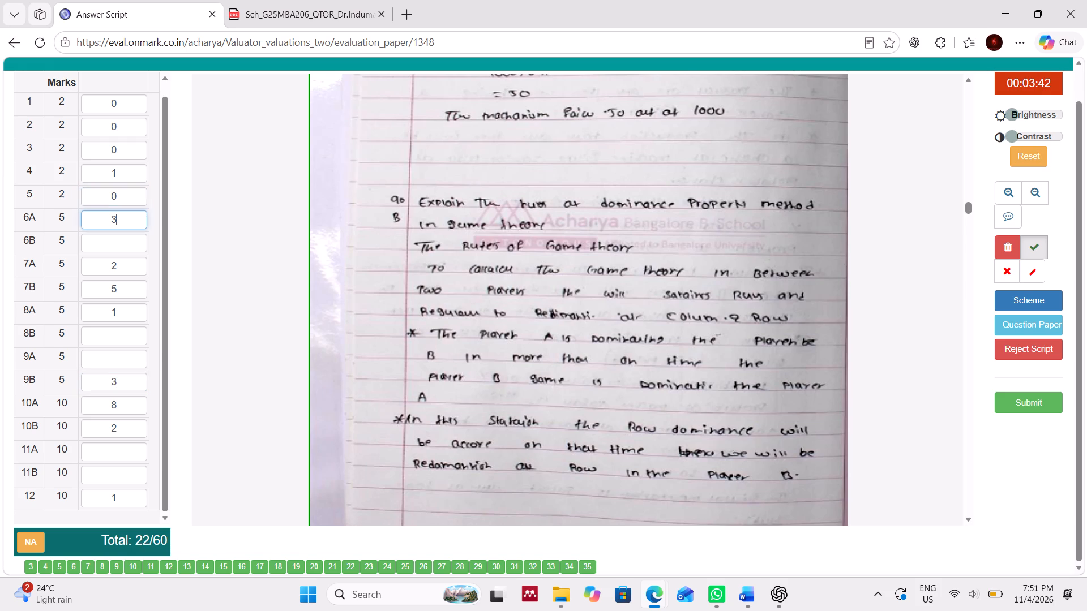
key("BackSpace")
key("4")
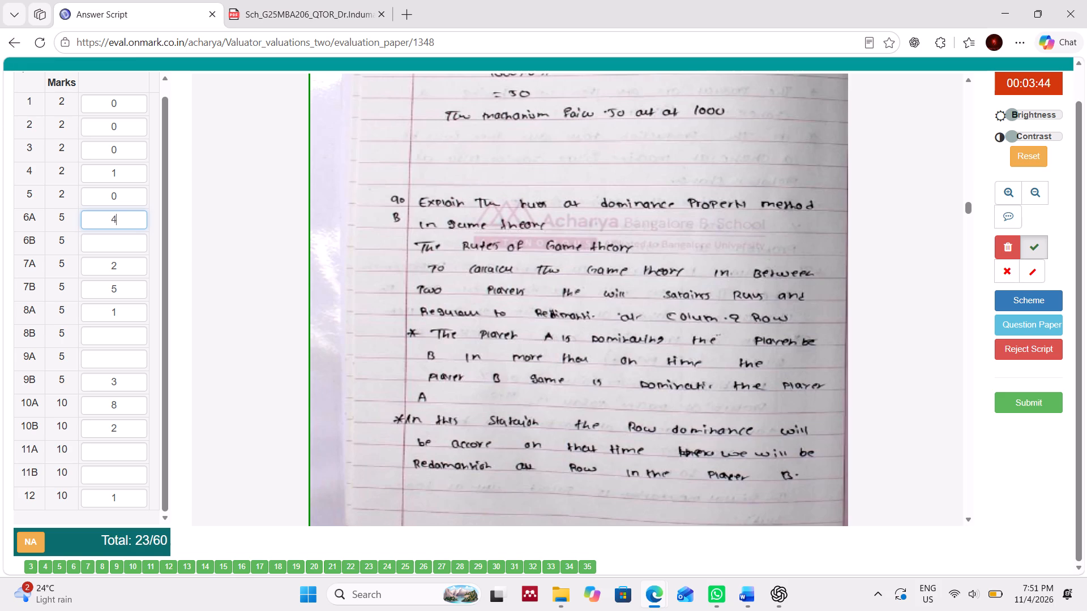
left_click(126, 247)
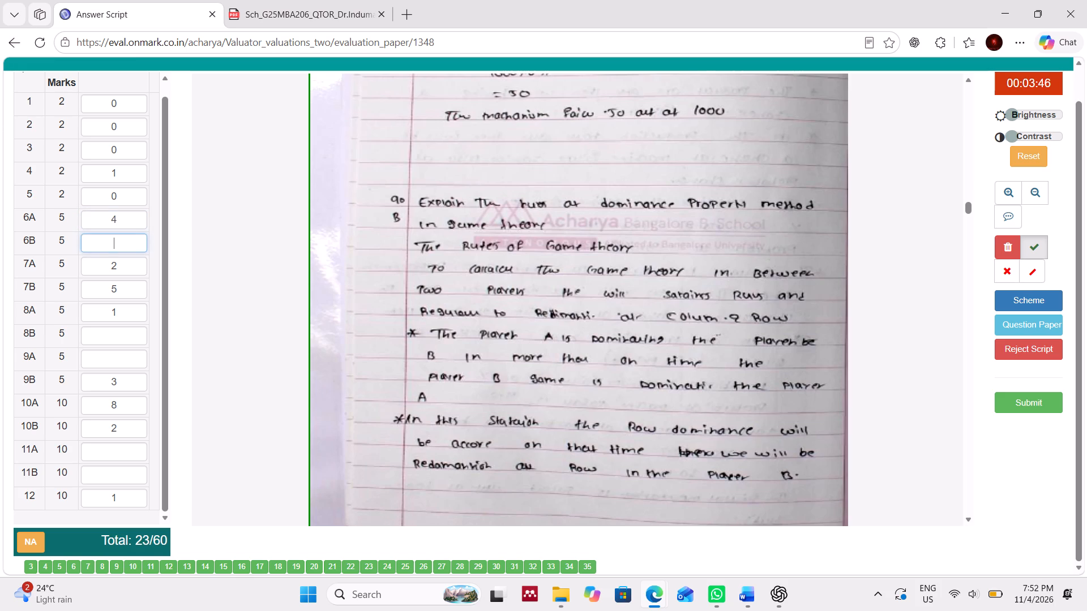
key("0")
left_click(125, 264)
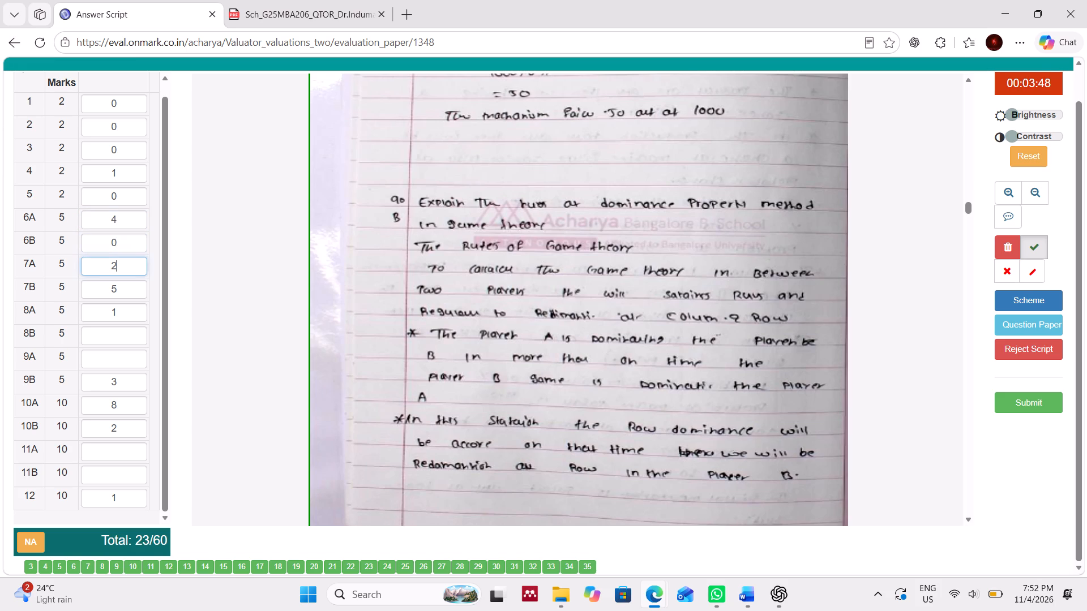
Set the marks to 2 for question 8A and 0 for questions 8B and 9A.
left_click(125, 312)
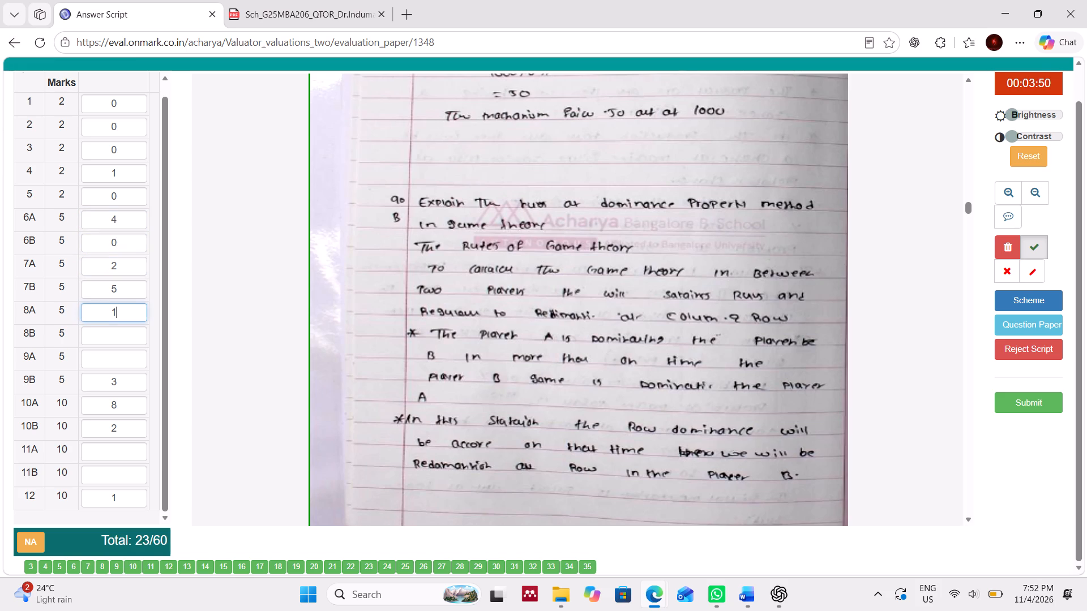
key("BackSpace")
key("2")
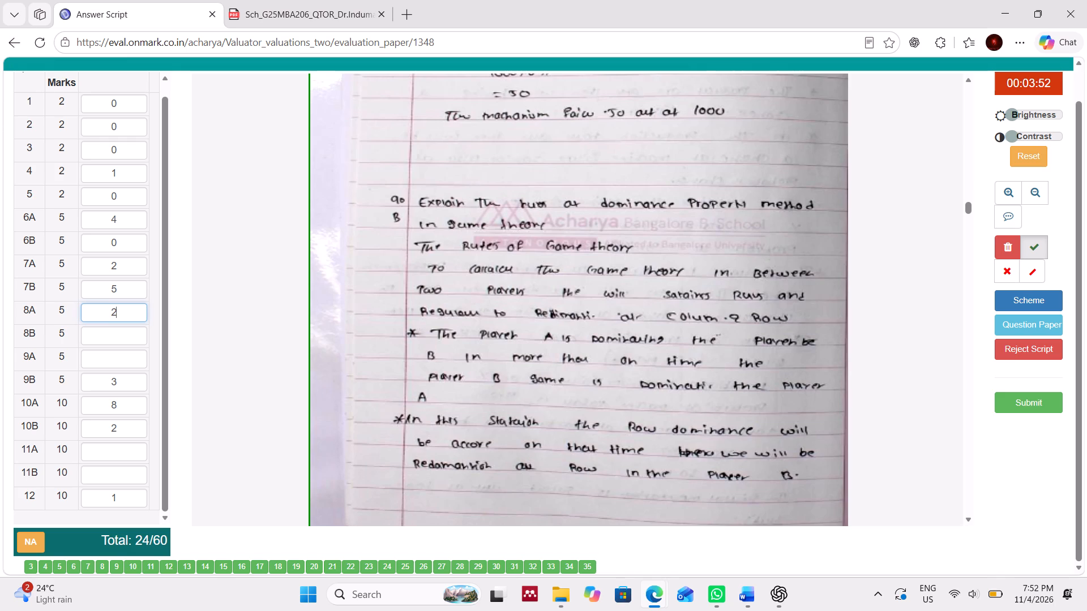
left_click(112, 340)
key("0")
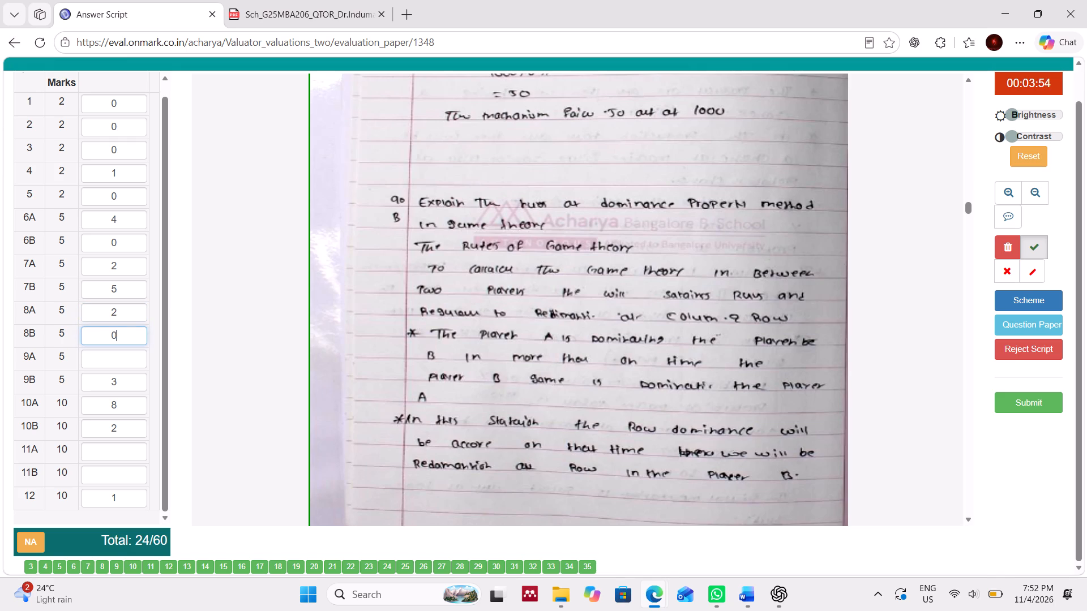
left_click(106, 363)
key("0")
Enter 0 marks for the unanswered questions 11A and 11B.
left_click(119, 441)
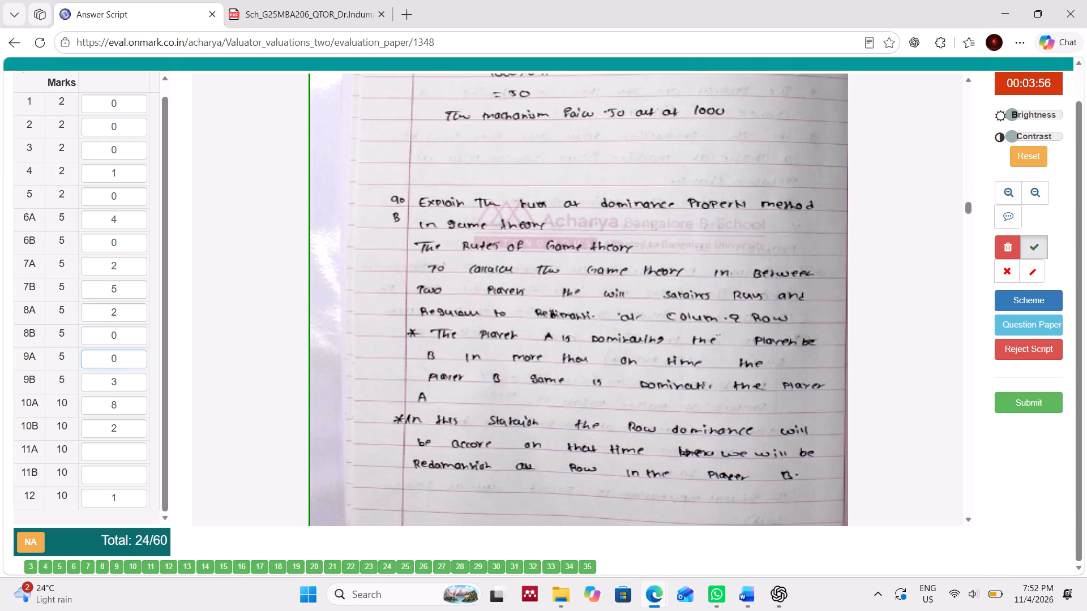
left_click(120, 451)
key("0")
left_click(118, 471)
key("0")
scroll(118, 480, "down", 3)
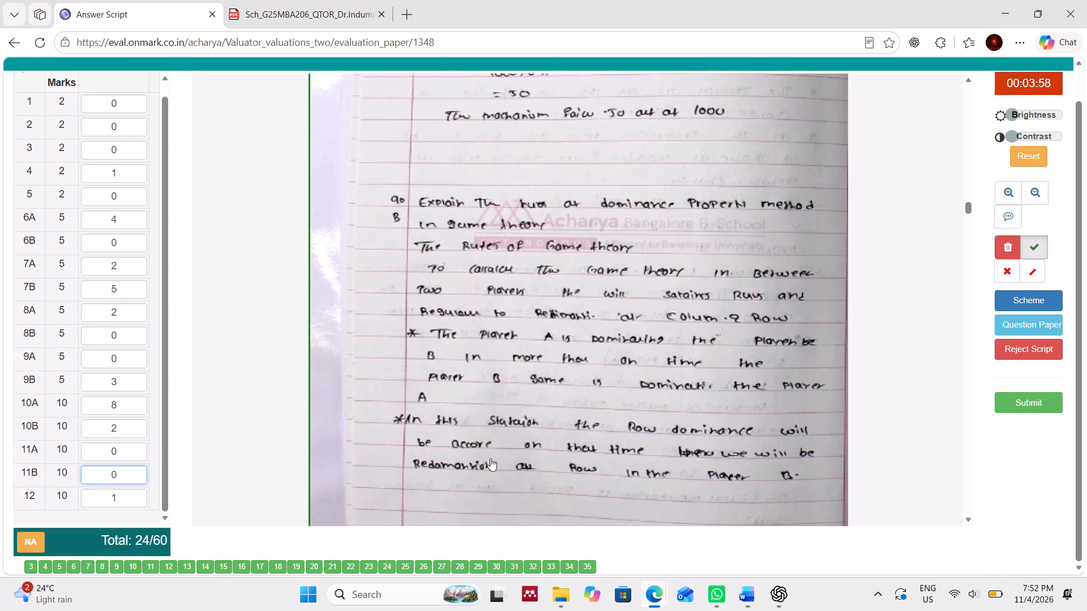
Submit the fully marked and annotated script for final evaluation.
left_click(1028, 401)
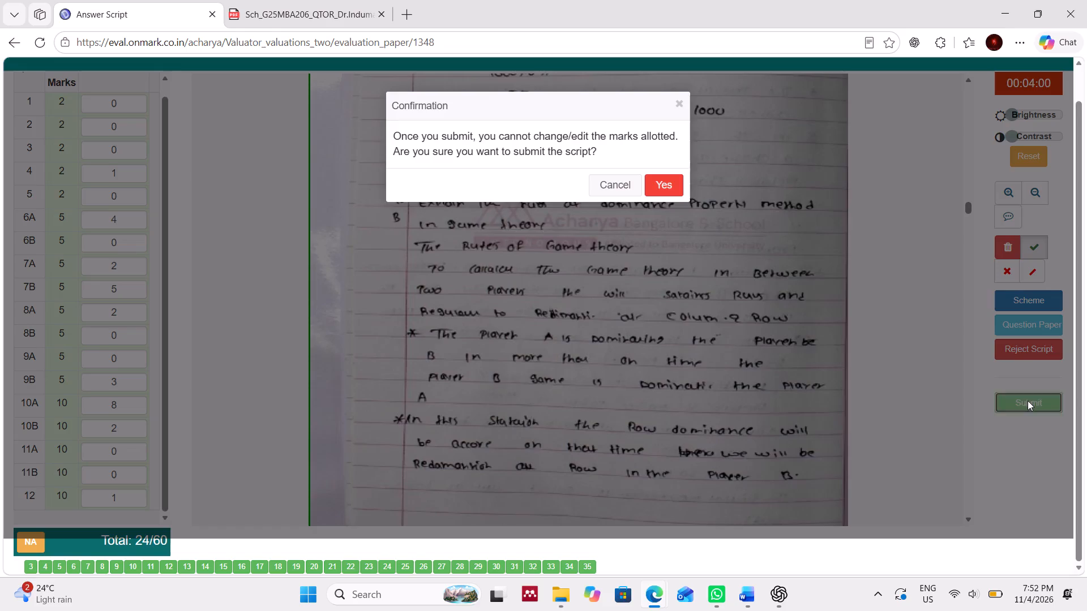
left_click(670, 179)
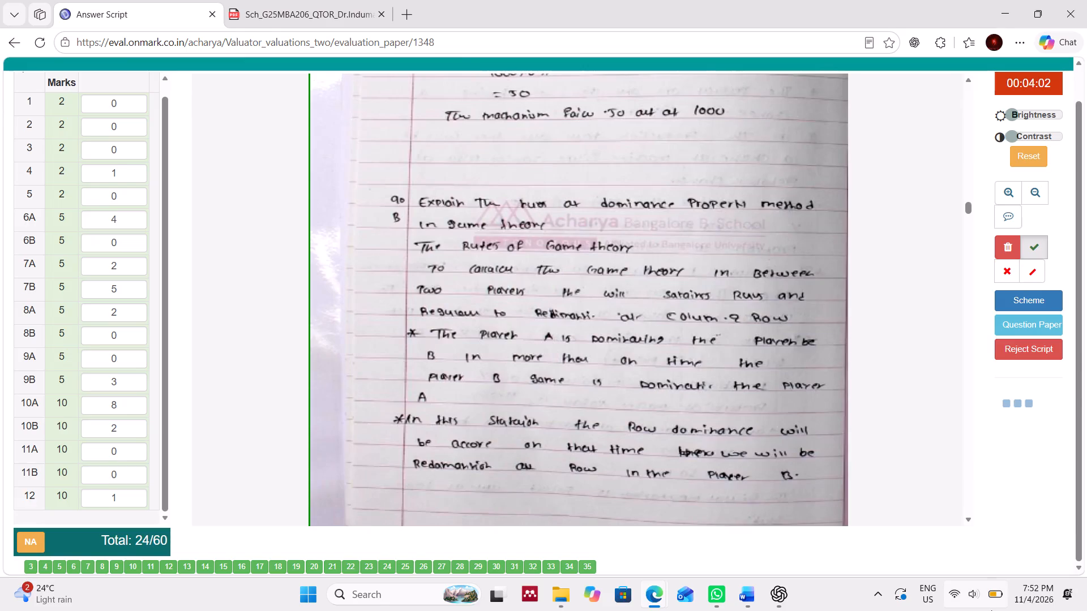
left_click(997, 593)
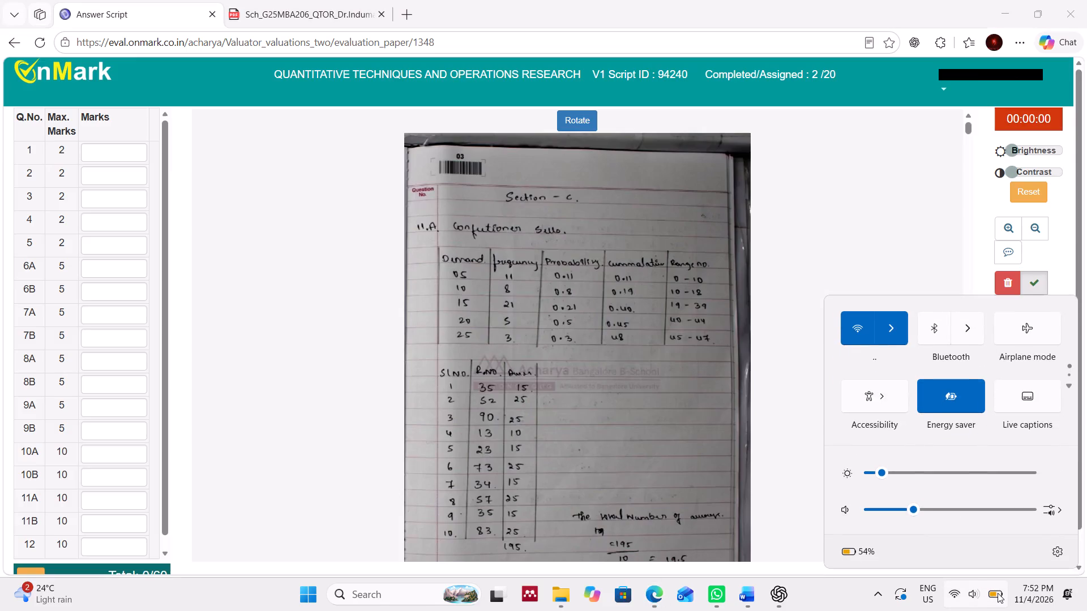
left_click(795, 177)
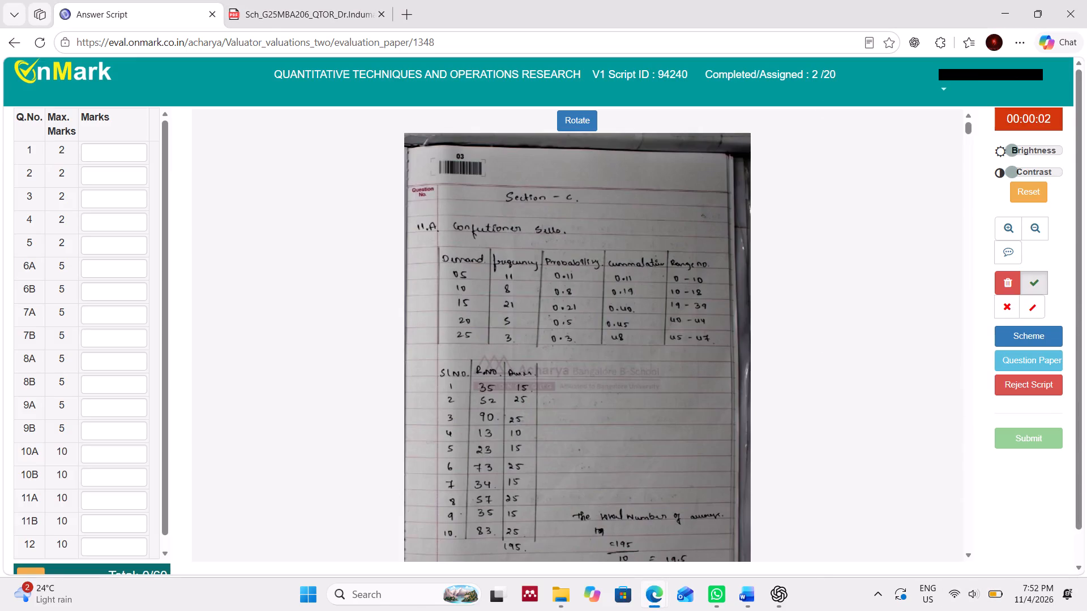
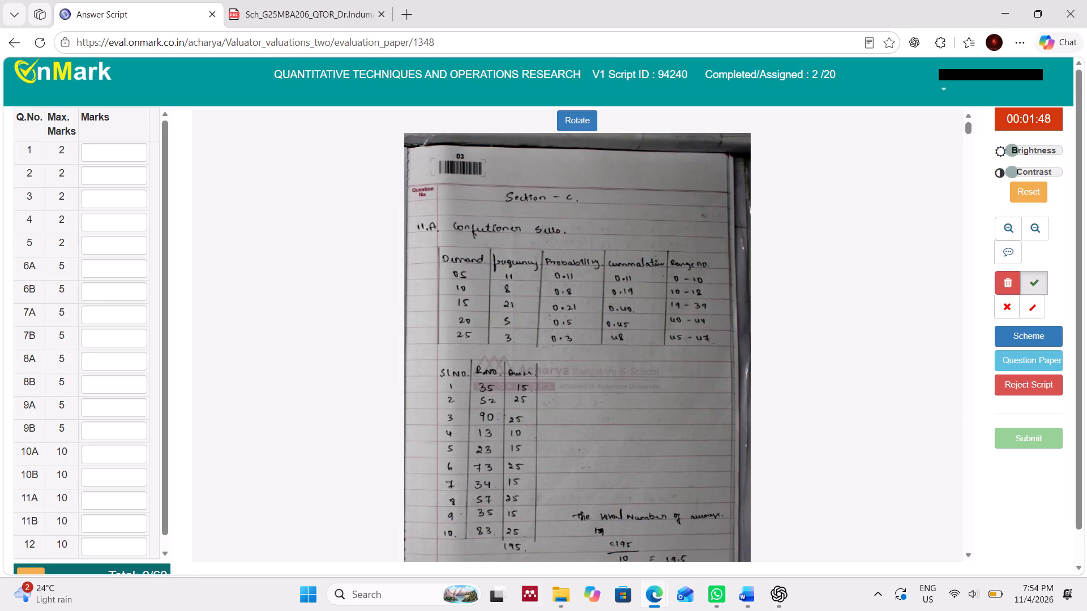
Review the question 11A answer on page 3, annotate it with a cross and enter 2 marks for 11A.
left_click(1005, 225)
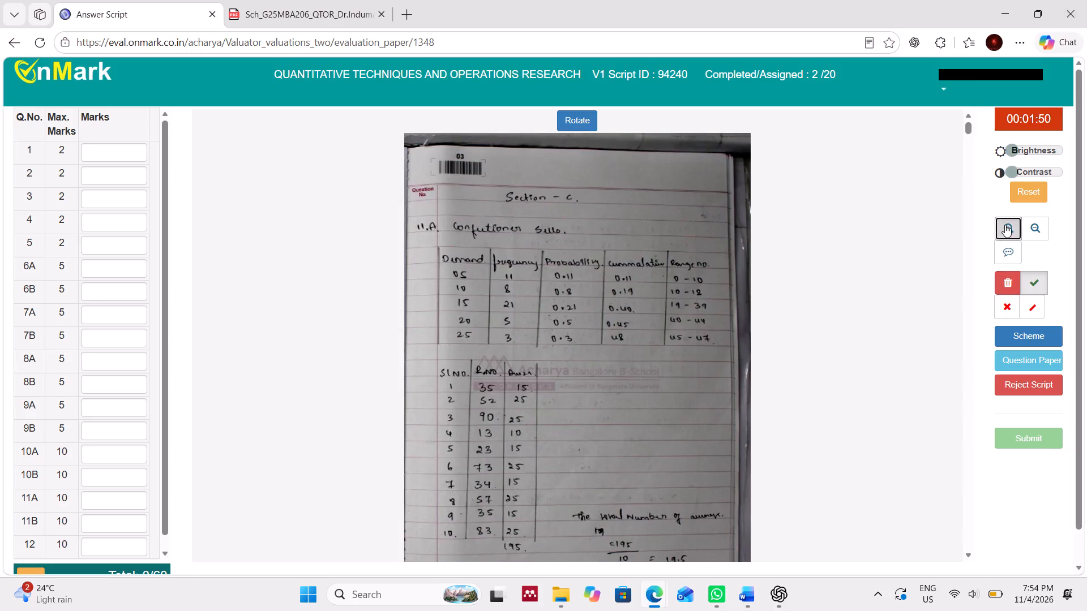
triple_click(1005, 225)
left_click(1005, 225)
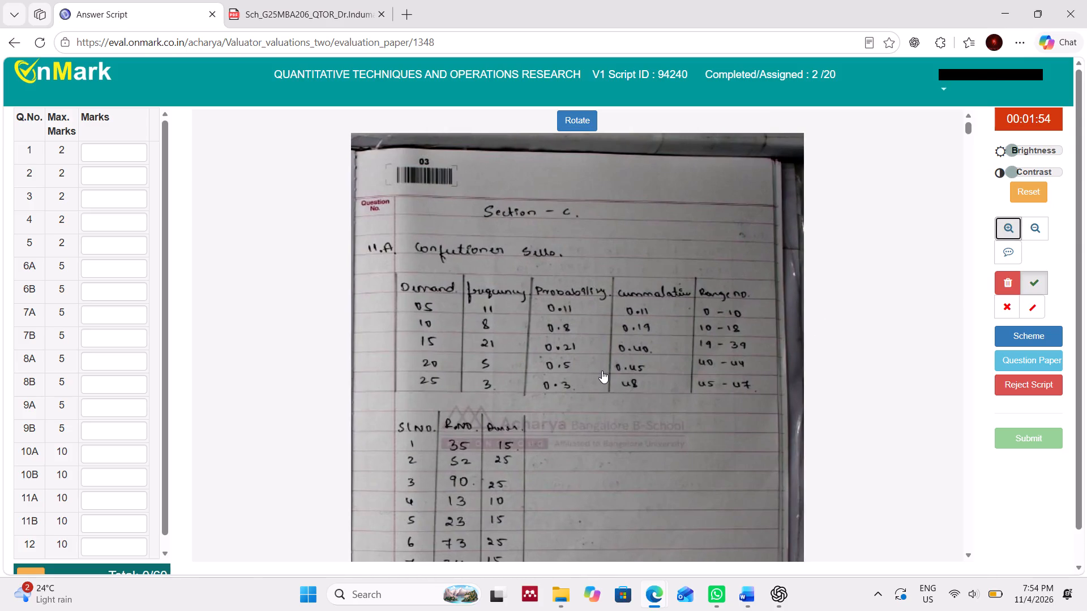
scroll(602, 371, "down", 2)
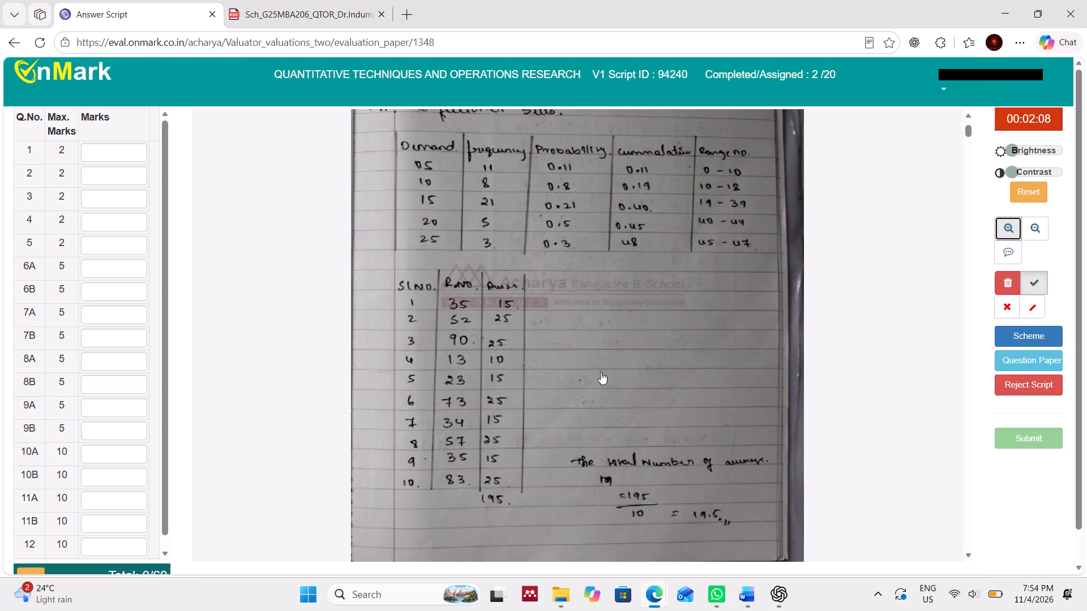
left_click(1003, 304)
scroll(625, 332, "up", 2)
left_click(564, 428)
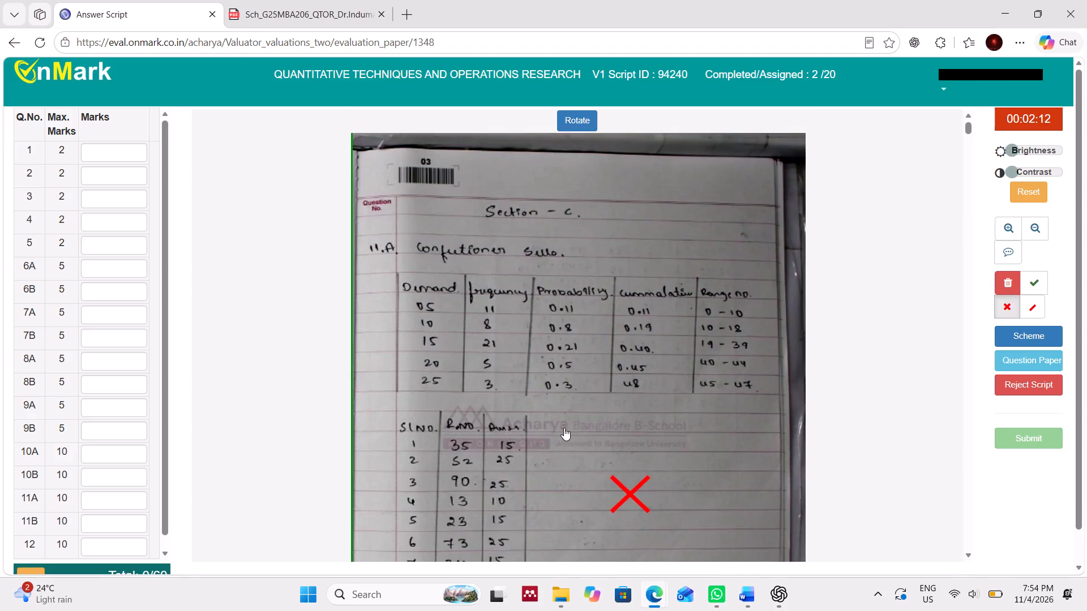
scroll(564, 428, "down", 12)
scroll(570, 401, "up", 4)
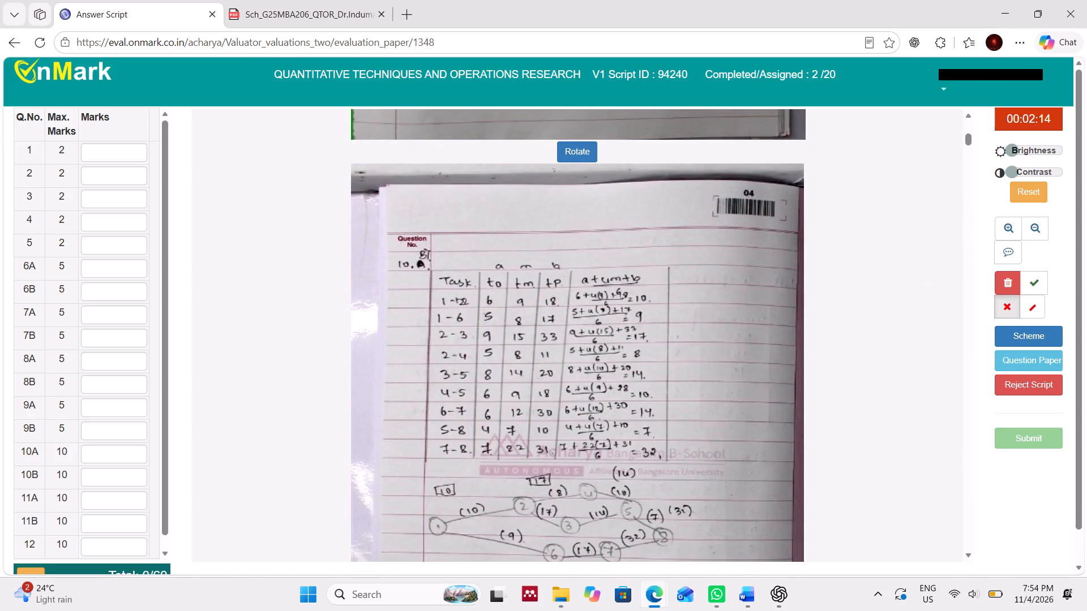
left_click(103, 502)
key("2")
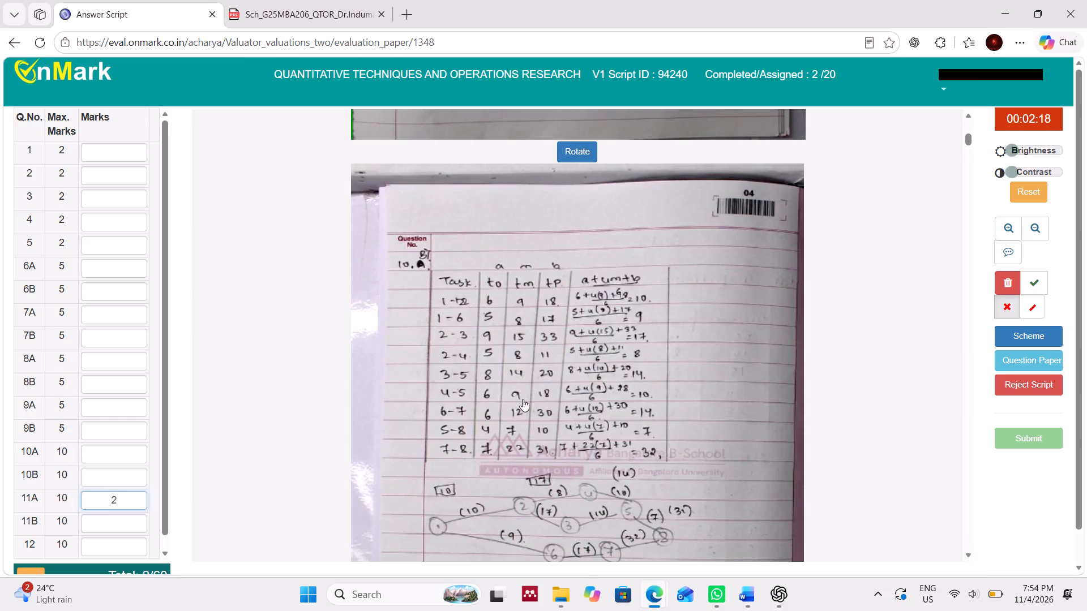
Annotate the network problem answer on page 4 with a cross and enter 3 marks for question 10A.
scroll(704, 375, "down", 2)
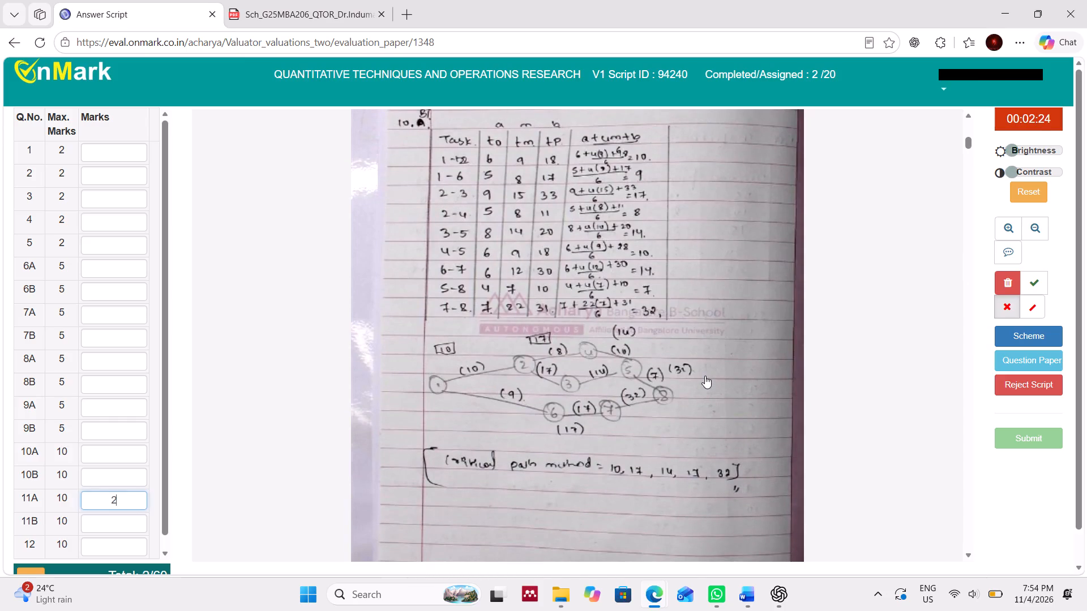
left_click(627, 364)
left_click(118, 456)
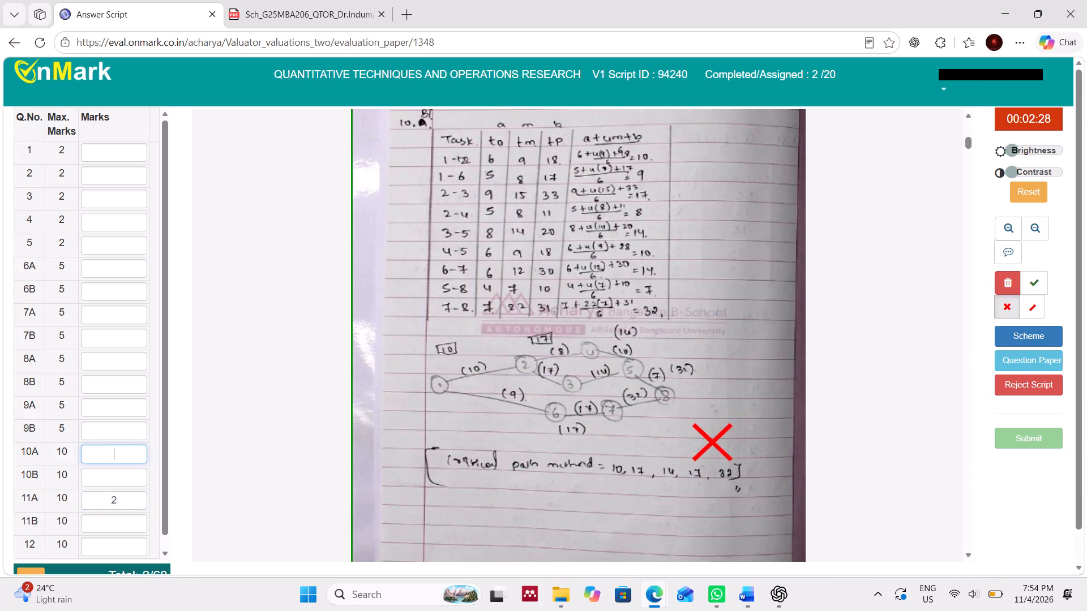
key("3")
Annotate the assignment problem answer on page 5 with a cross and enter 0 marks for question 7A.
scroll(353, 450, "down", 7)
scroll(417, 450, "down", 1)
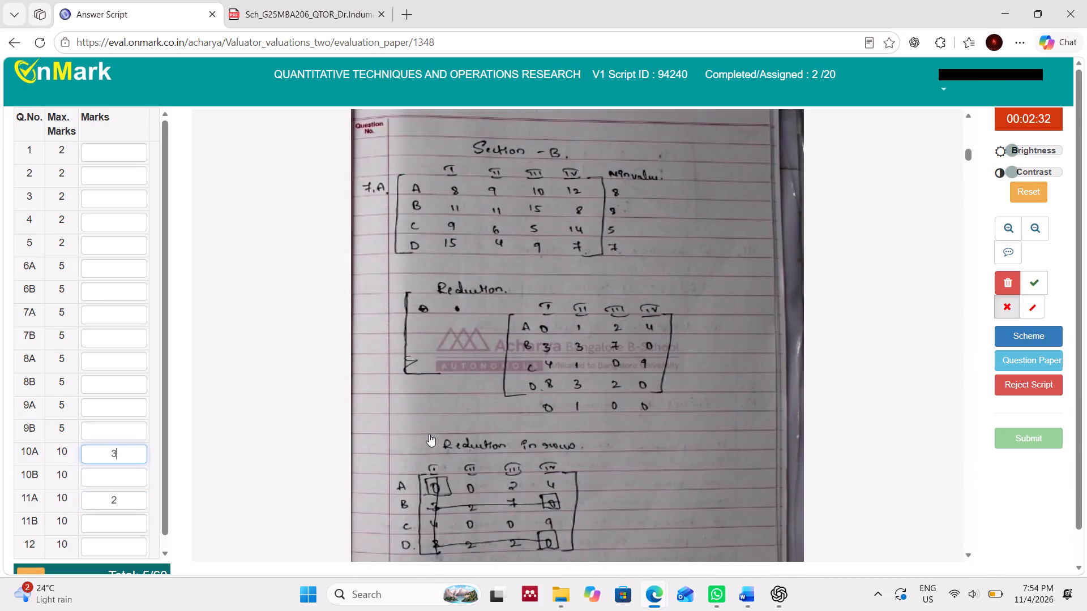
scroll(430, 433, "down", 2)
left_click(456, 315)
scroll(457, 315, "down", 6)
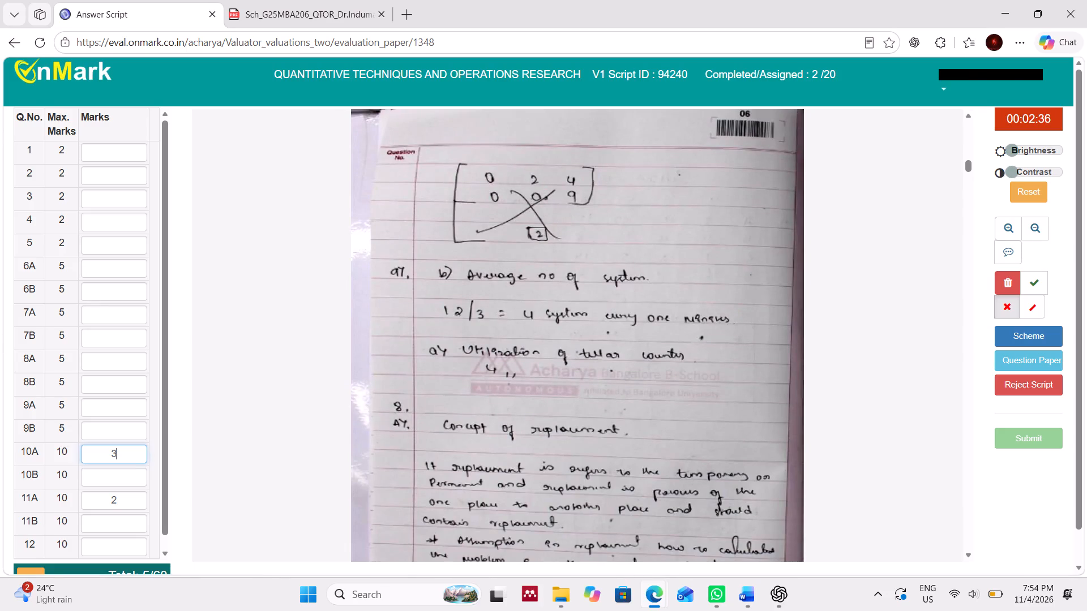
left_click(88, 320)
key("0")
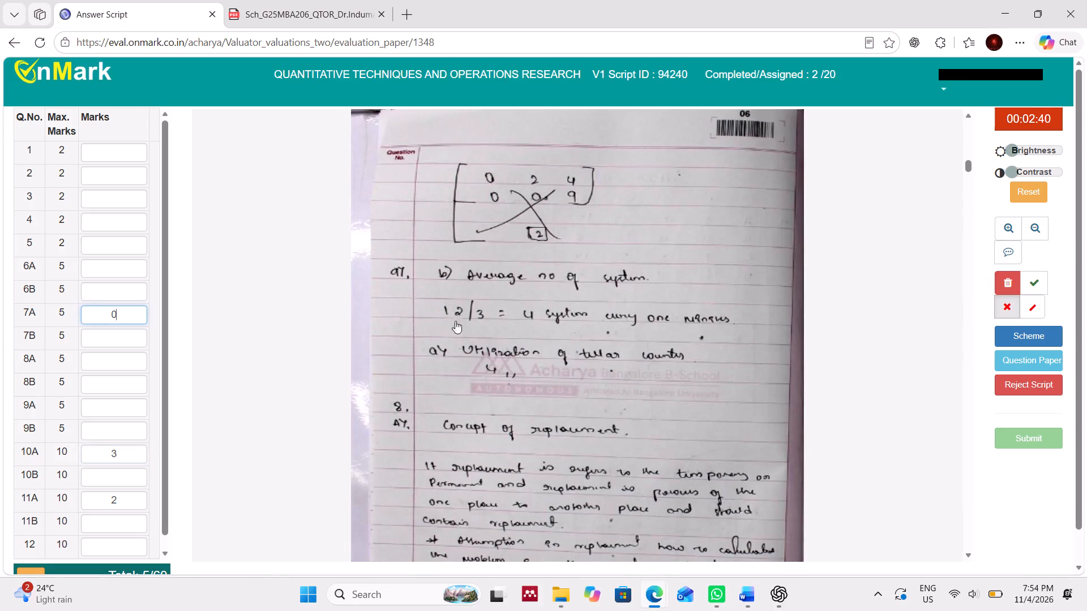
Annotate page 6 with two crosses and enter 1 mark for question 8A on the concept of replacement.
left_click(470, 317)
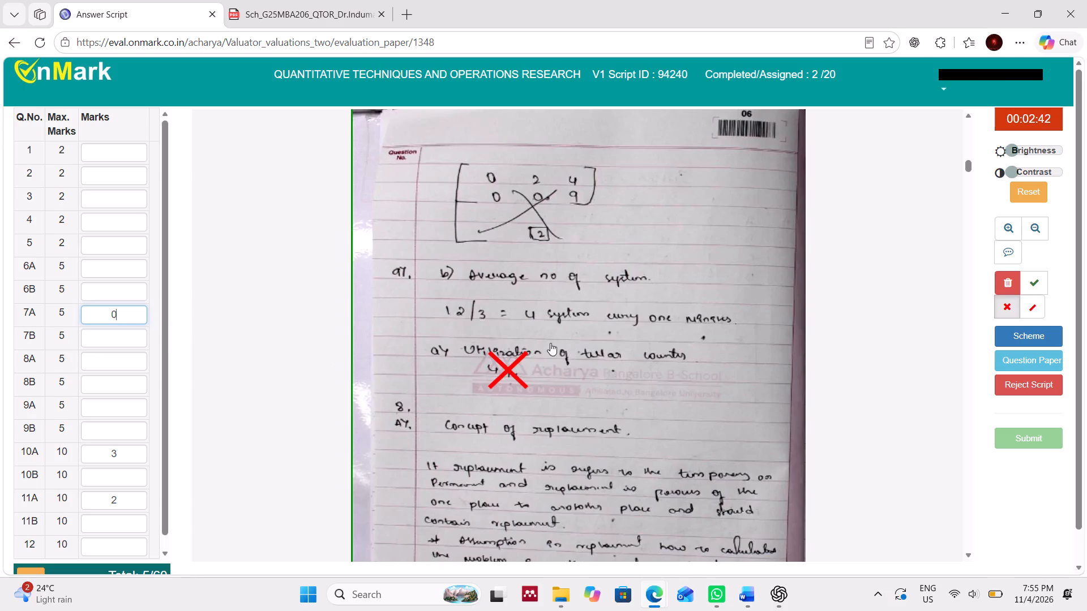
scroll(555, 342, "down", 2)
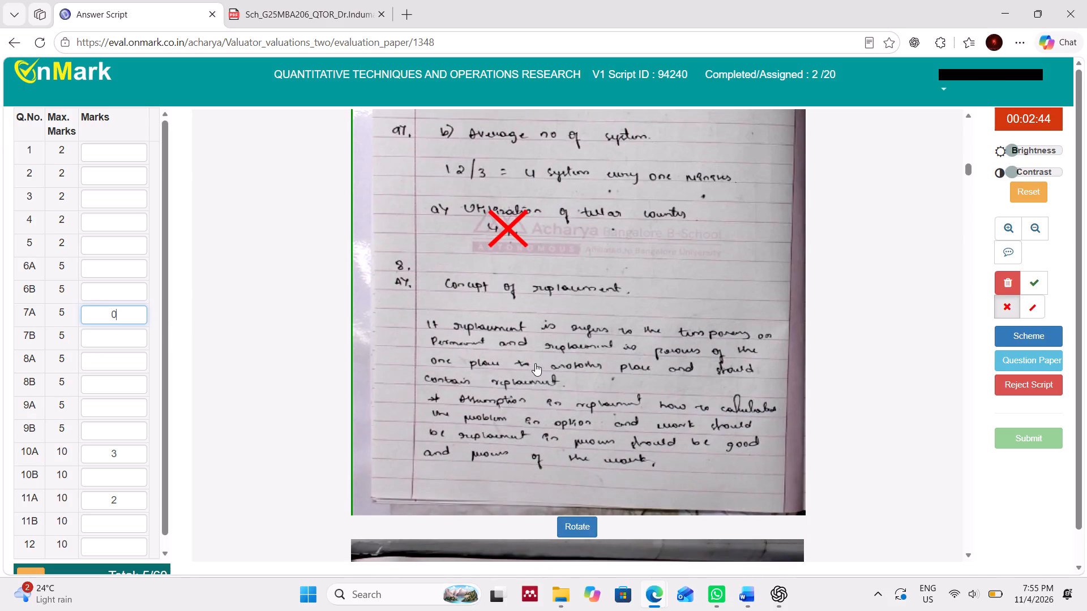
scroll(535, 363, "down", 3)
left_click(532, 197)
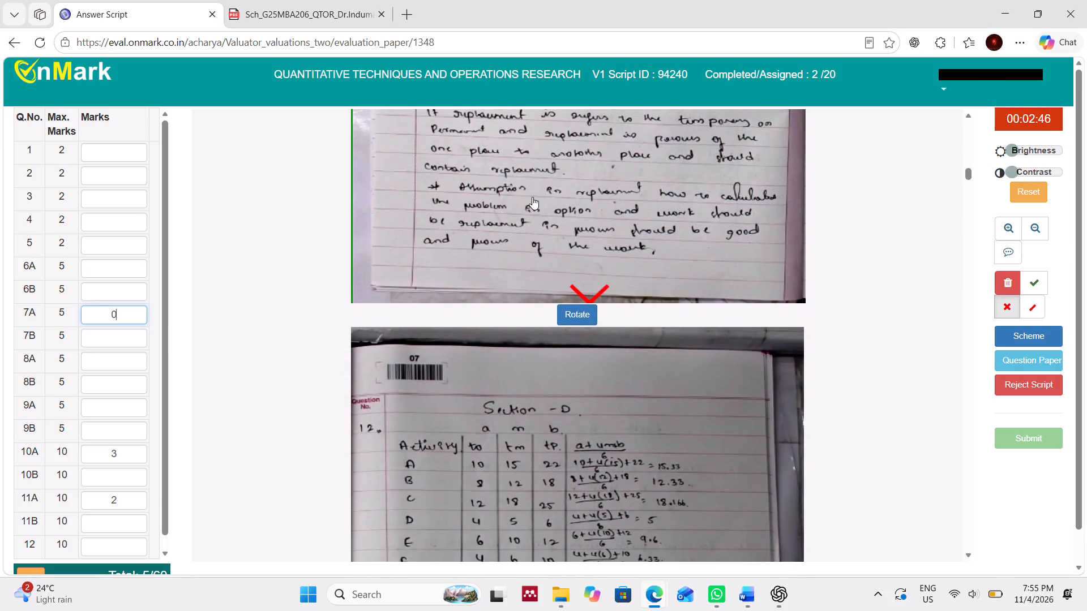
scroll(502, 303, "up", 3)
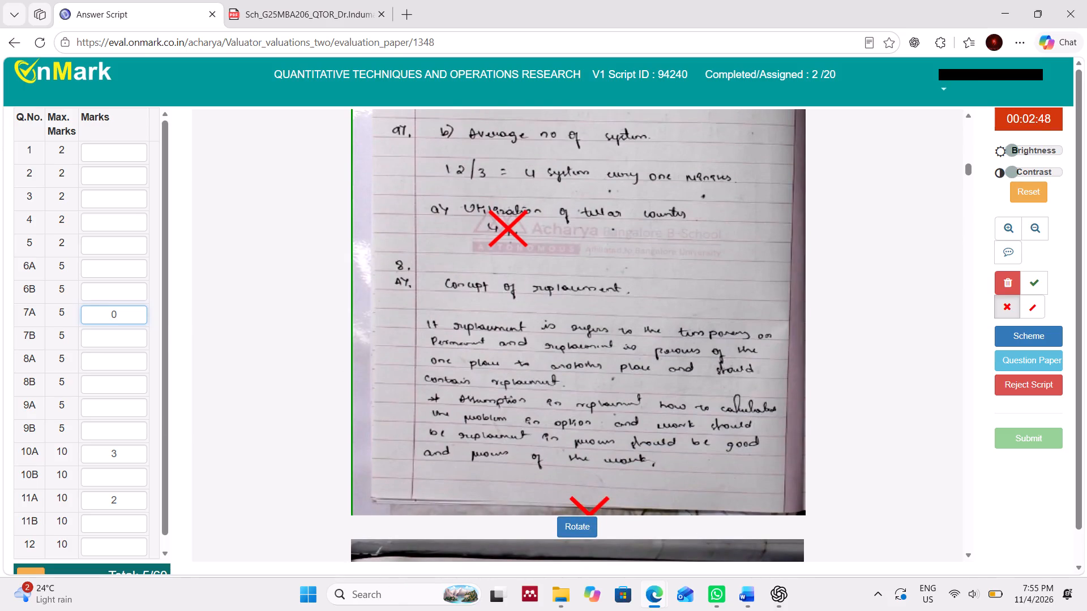
left_click(96, 367)
key("1")
Annotate the Section D answer on page 7 with a cross and enter 3 marks for question 12.
scroll(575, 322, "down", 5)
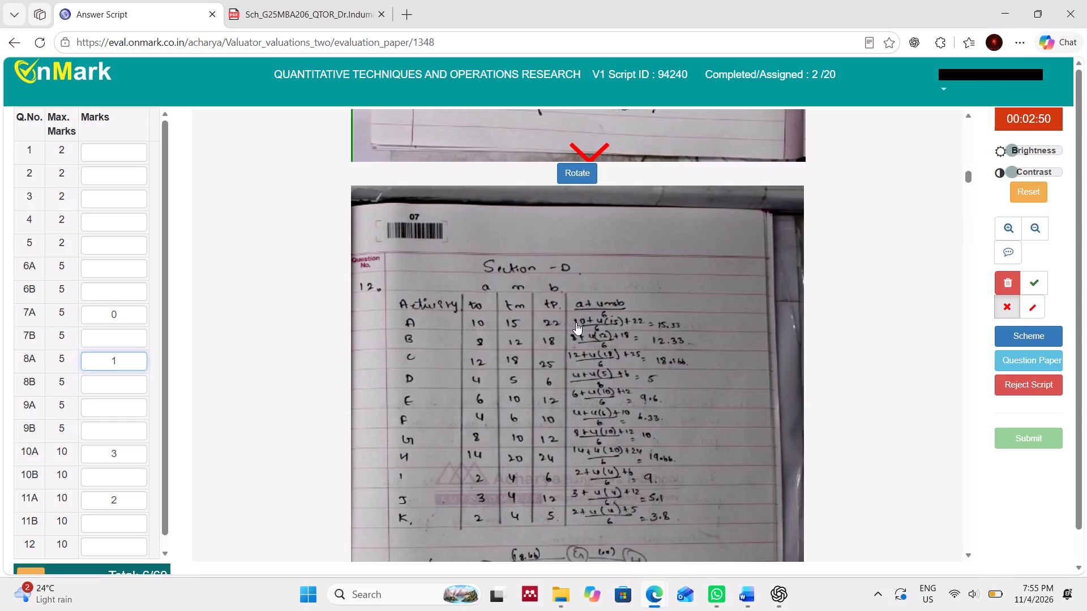
scroll(576, 322, "down", 2)
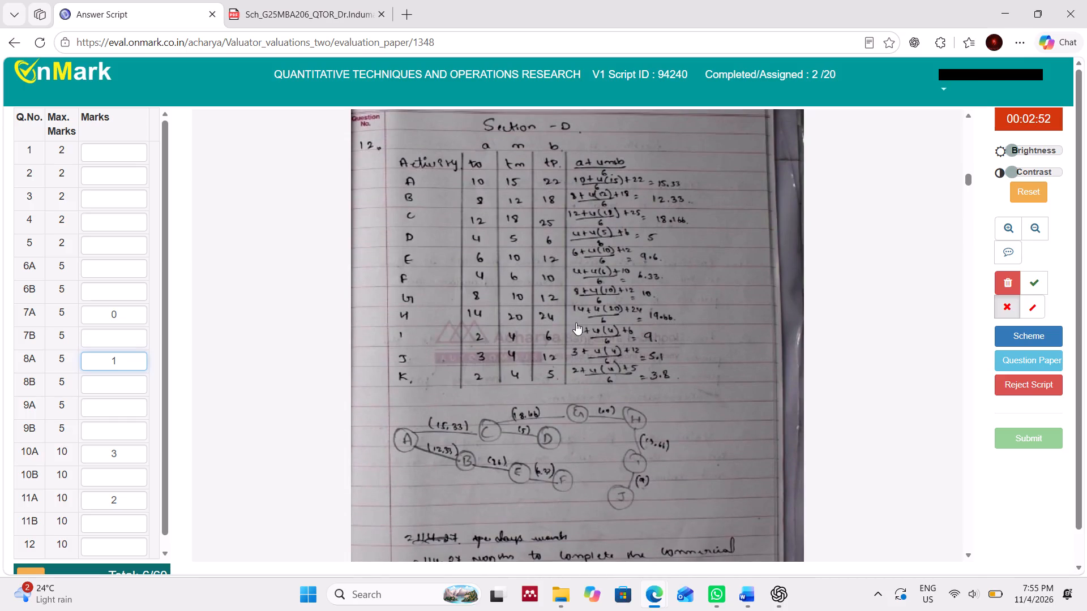
left_click(543, 393)
scroll(543, 393, "down", 6)
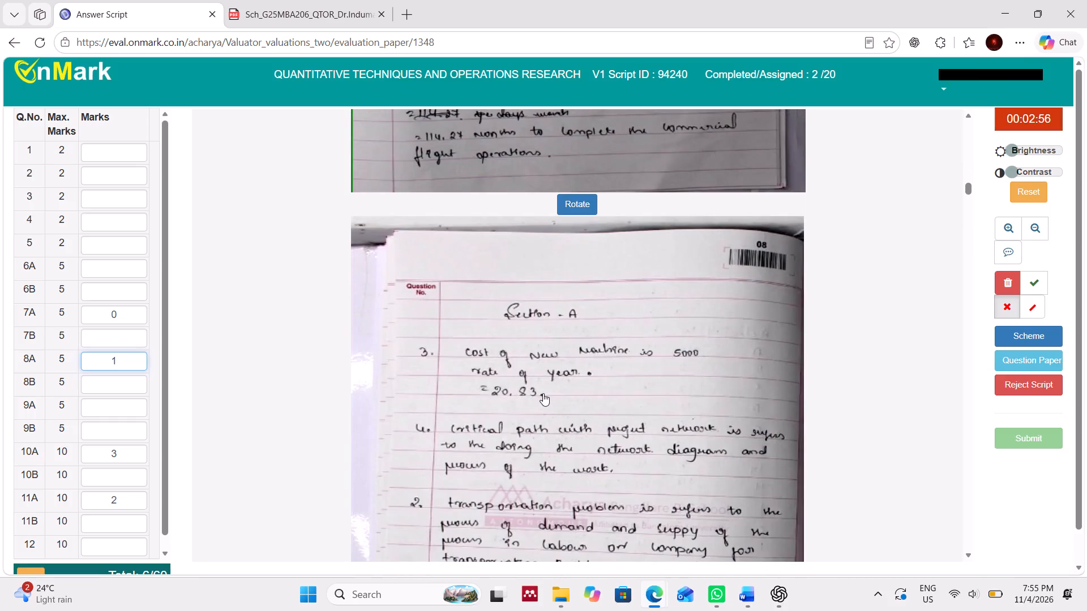
scroll(543, 393, "down", 1)
left_click(106, 534)
left_click(111, 551)
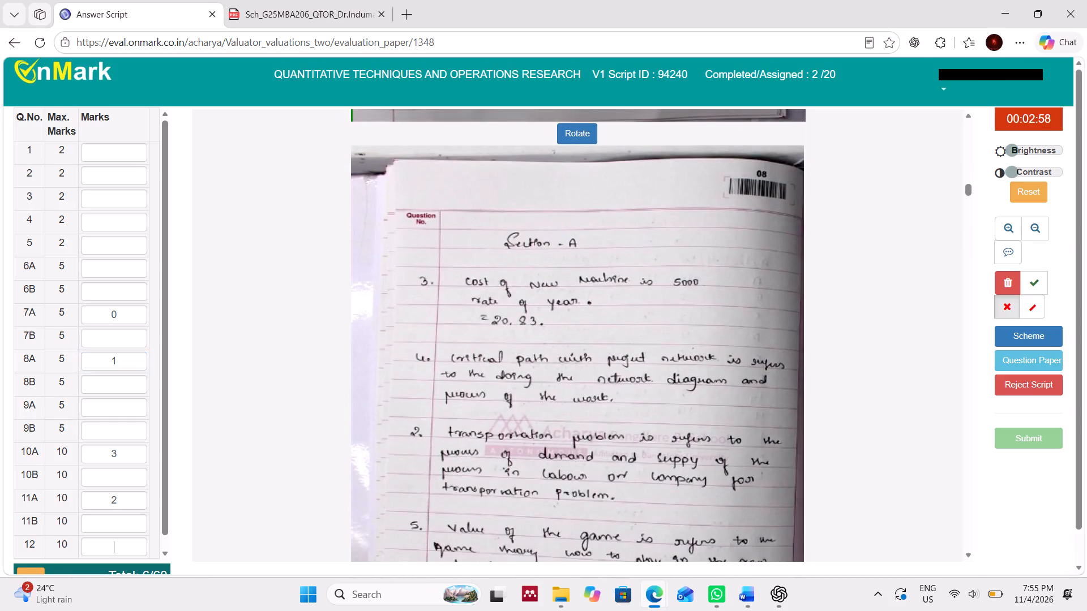
key("3")
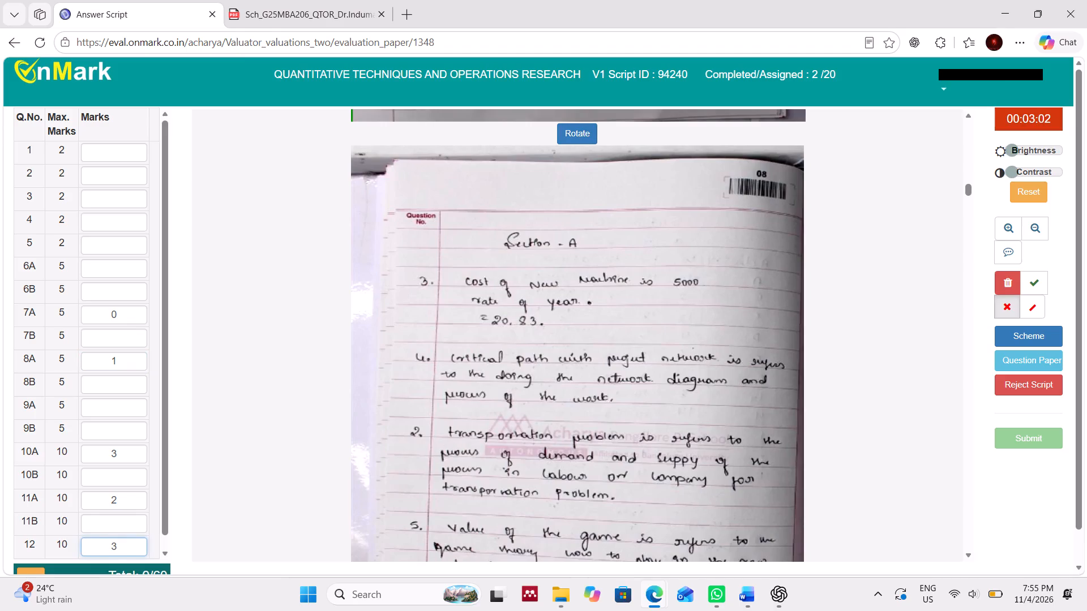
Annotate the Section A answers on page 8 with a cross and enter 0 marks for each of questions 1 to 5.
left_click(104, 199)
key("0")
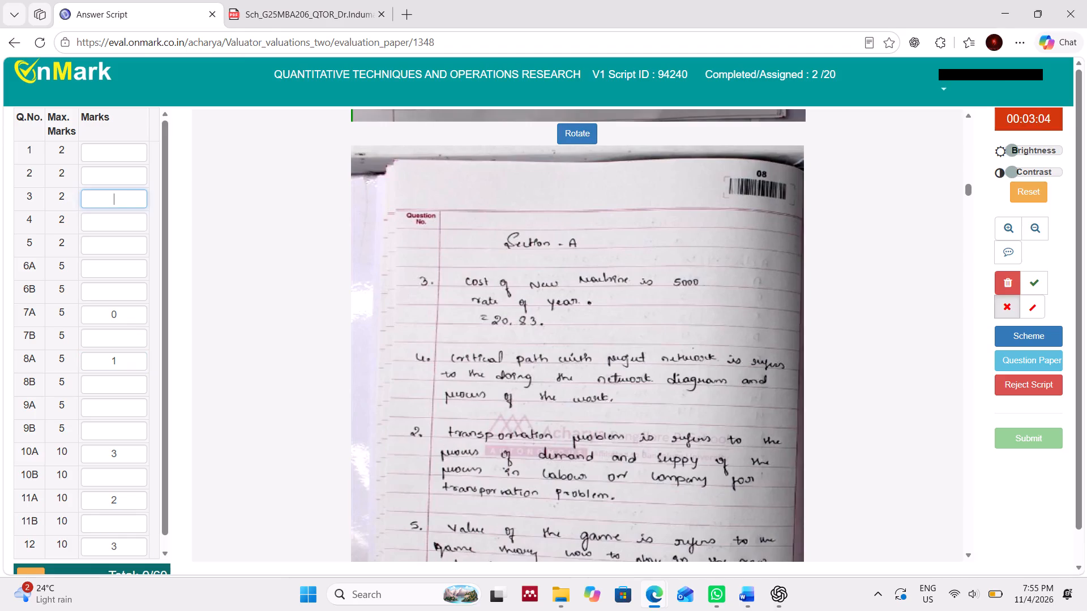
left_click(497, 316)
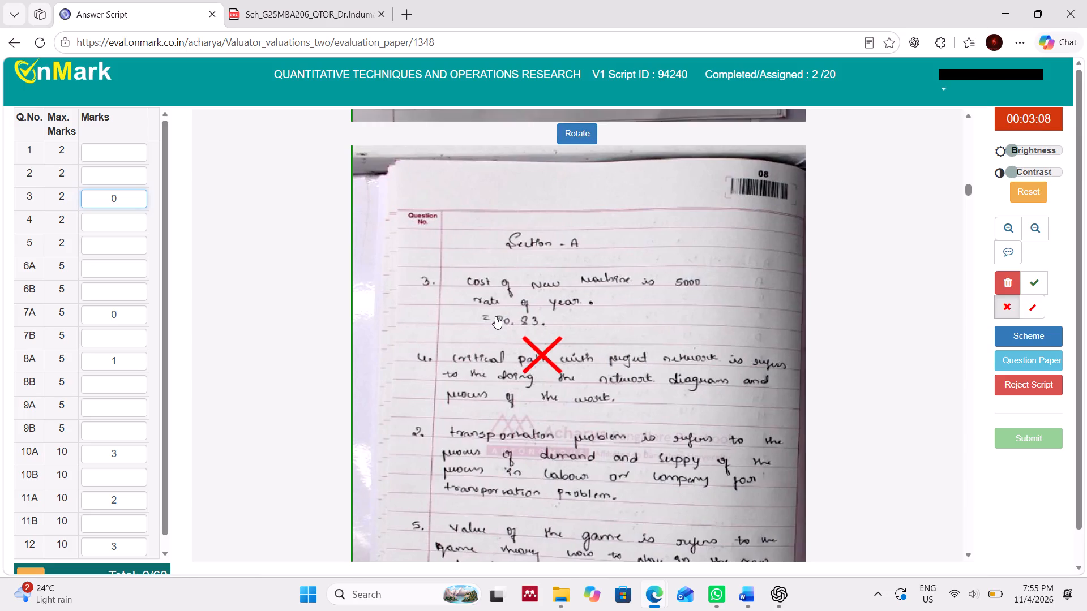
scroll(495, 316, "down", 1)
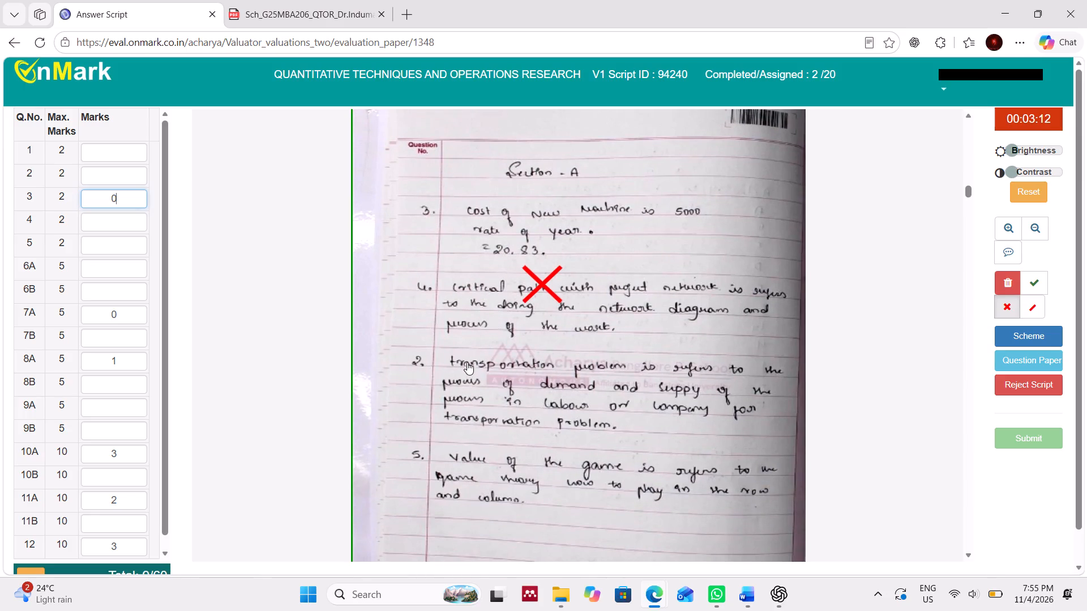
left_click(121, 150)
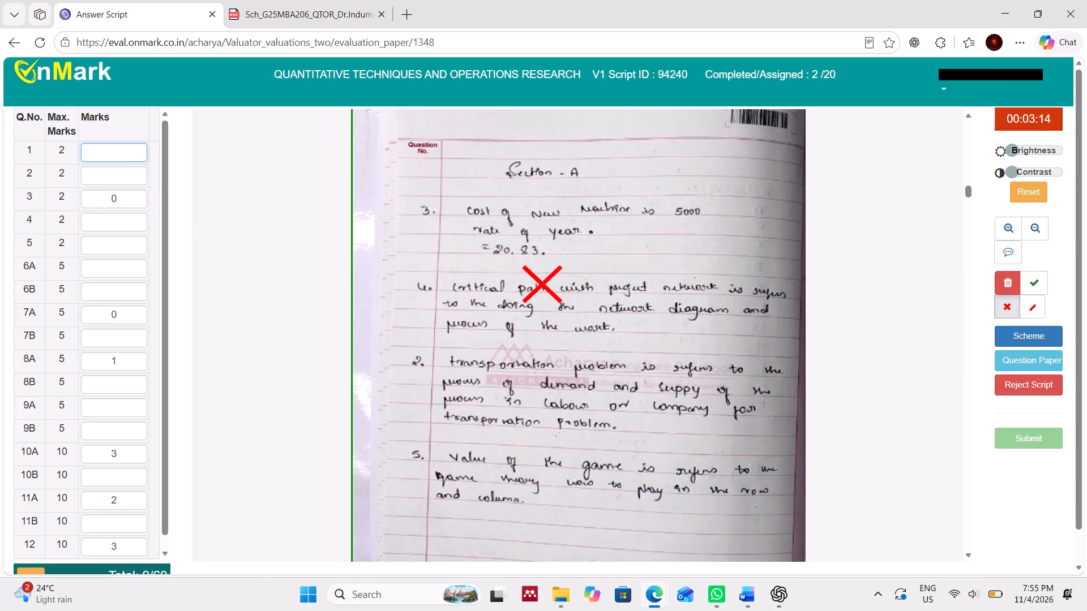
key("0")
left_click(127, 181)
key("0")
left_click(125, 219)
key("0")
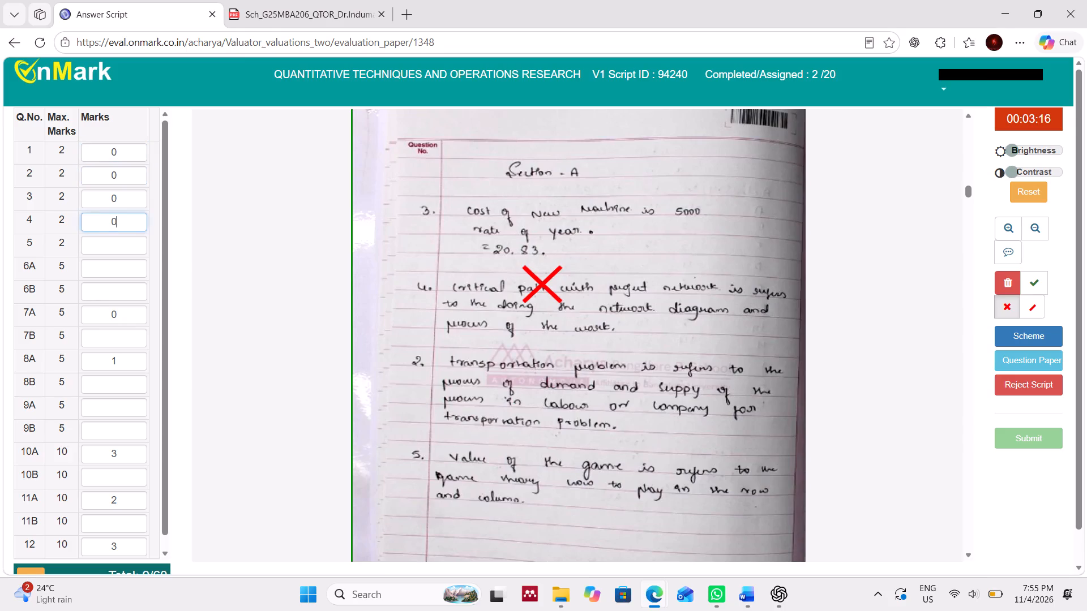
left_click(123, 239)
key("0")
Annotate the dual formulation answer on page 9 with a cross and enter 0 marks for question 6A.
scroll(543, 284, "down", 8)
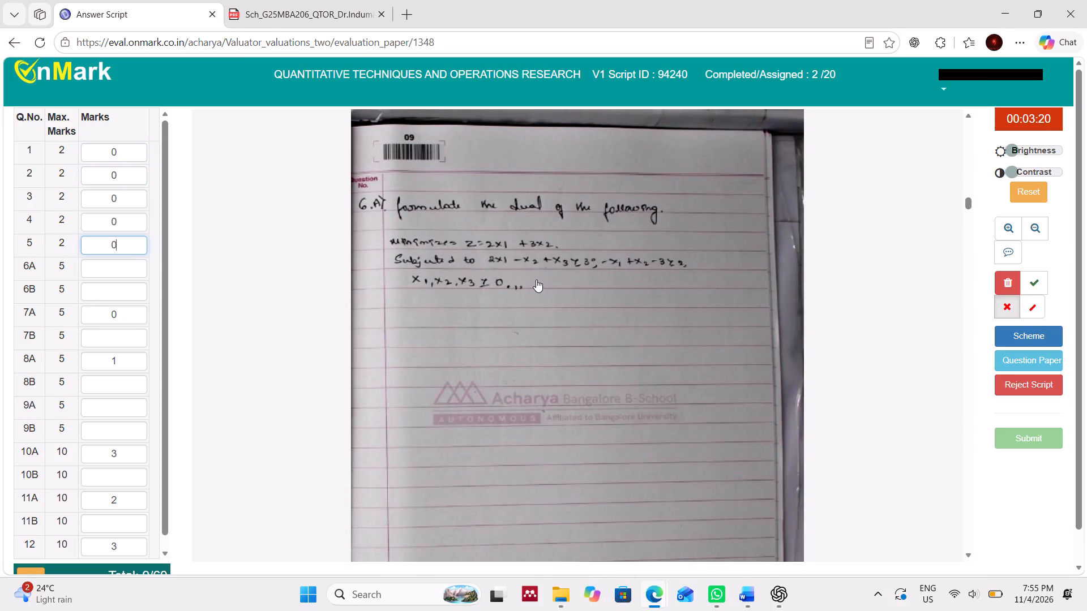
left_click(536, 279)
left_click(138, 275)
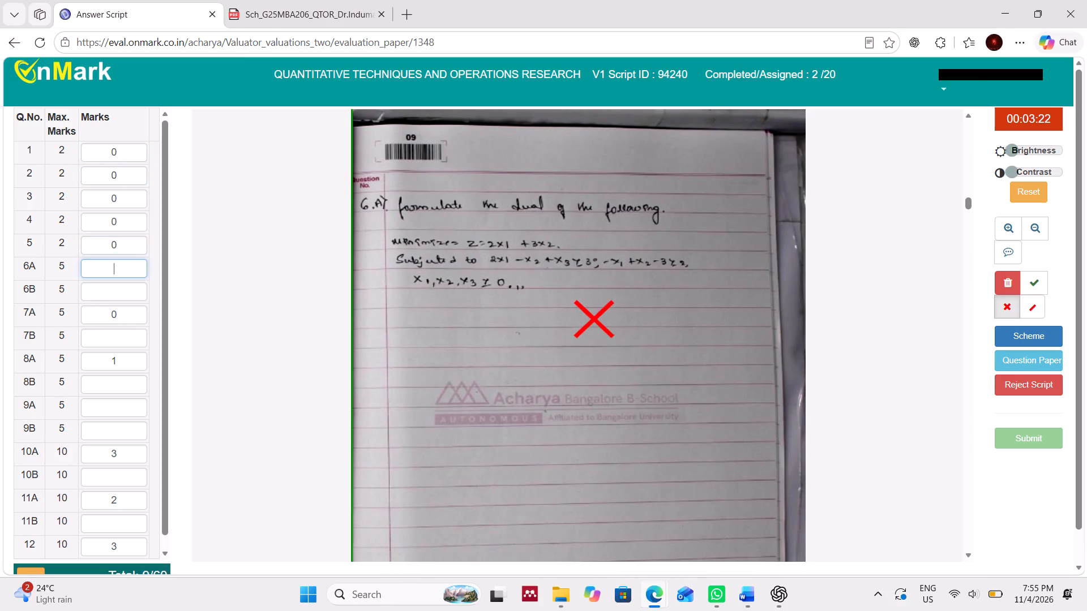
key("0")
Annotate each of the blank pages 10 to 15 with a cross.
scroll(438, 299, "down", 8)
left_click(438, 298)
scroll(440, 298, "down", 5)
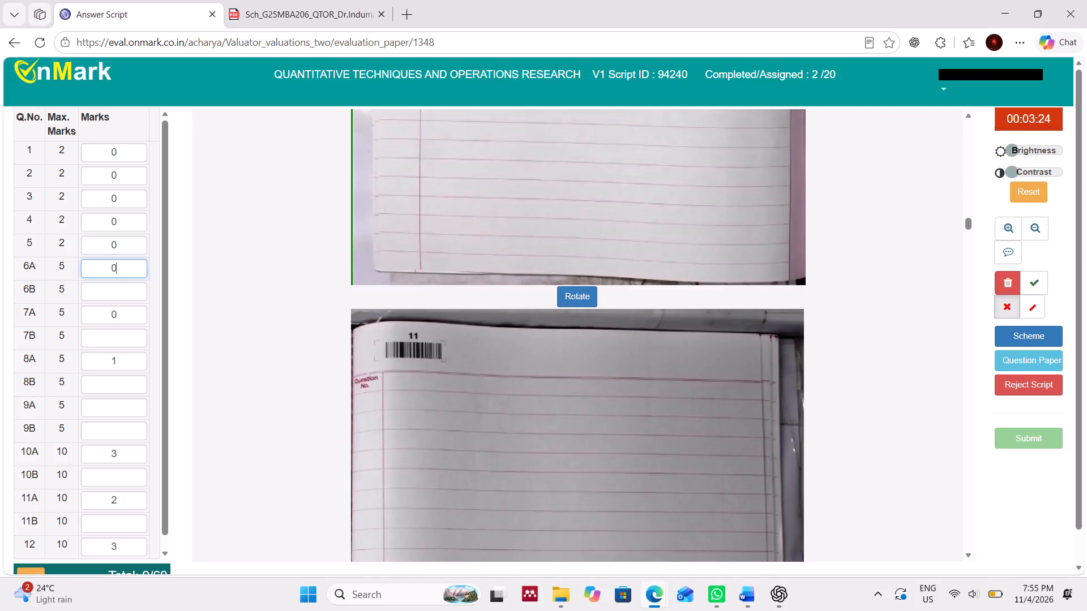
scroll(442, 296, "down", 2)
left_click(442, 295)
scroll(440, 295, "down", 12)
left_click(438, 294)
scroll(438, 294, "down", 10)
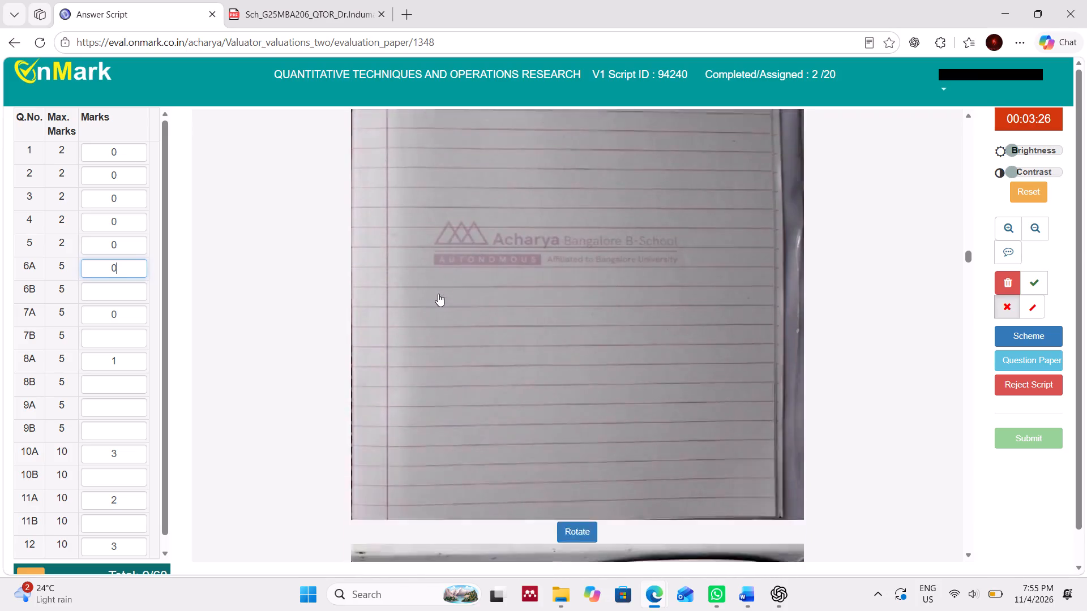
left_click(438, 293)
scroll(438, 293, "down", 7)
left_click(439, 292)
scroll(439, 292, "down", 6)
left_click(439, 292)
scroll(439, 292, "down", 8)
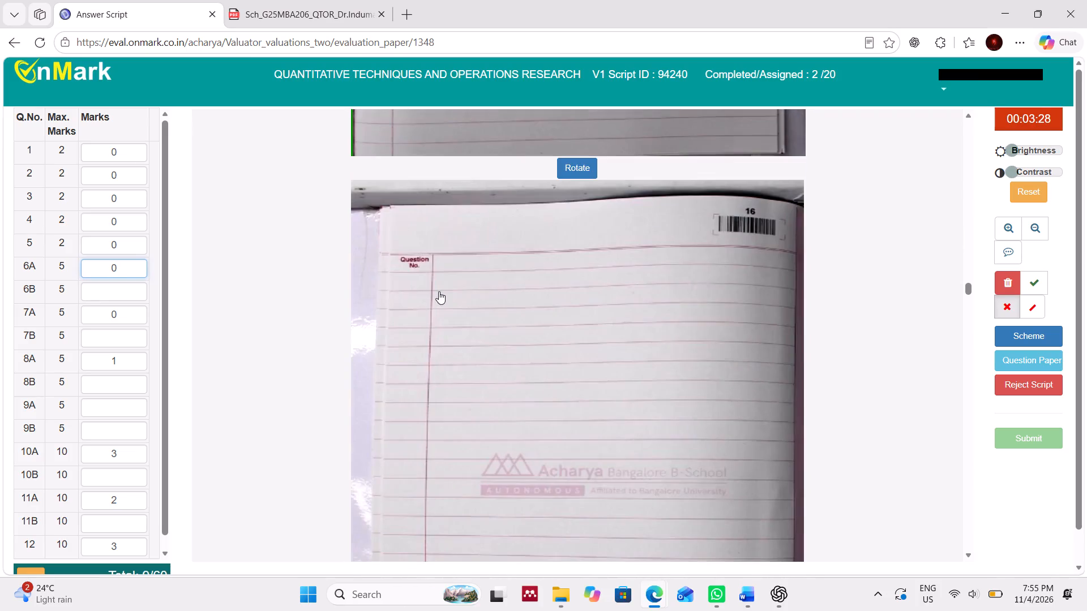
Annotate each of the blank pages 16 to 20 with a cross.
left_click(439, 291)
scroll(439, 291, "down", 7)
left_click(440, 291)
scroll(440, 291, "down", 12)
left_click(438, 291)
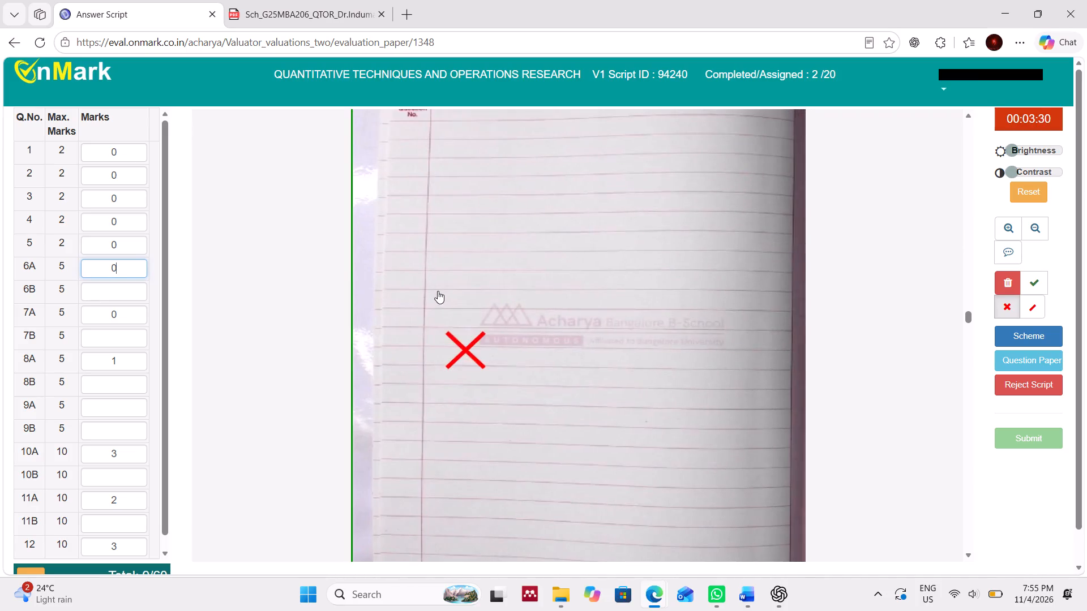
scroll(437, 290, "down", 7)
left_click(437, 290)
scroll(437, 290, "down", 7)
left_click(437, 290)
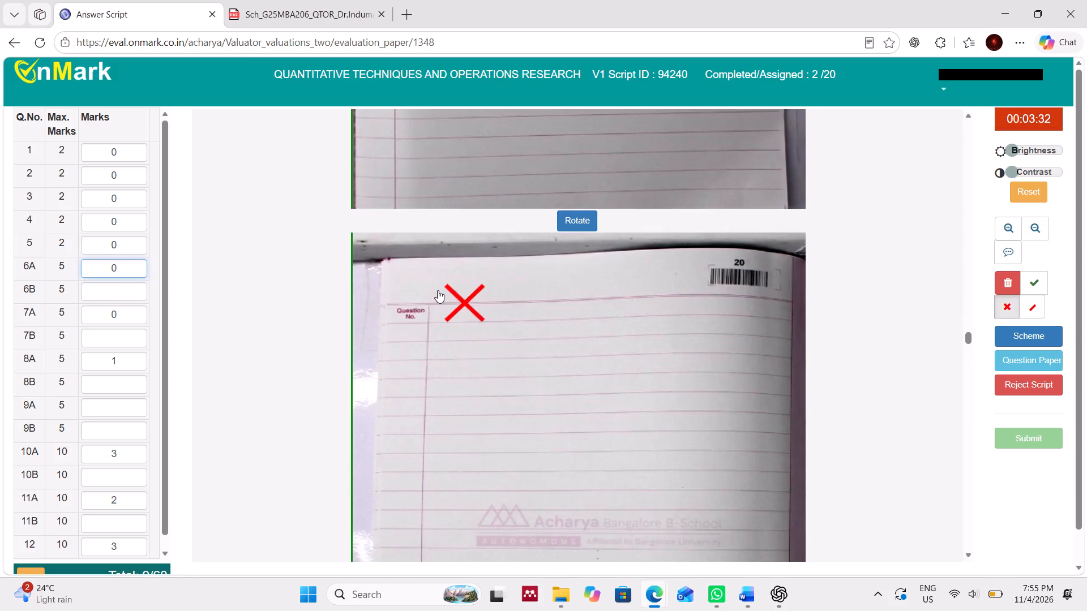
Annotate each of the blank pages 21 to 25 with a cross.
scroll(438, 290, "down", 7)
left_click(439, 354)
scroll(441, 355, "down", 7)
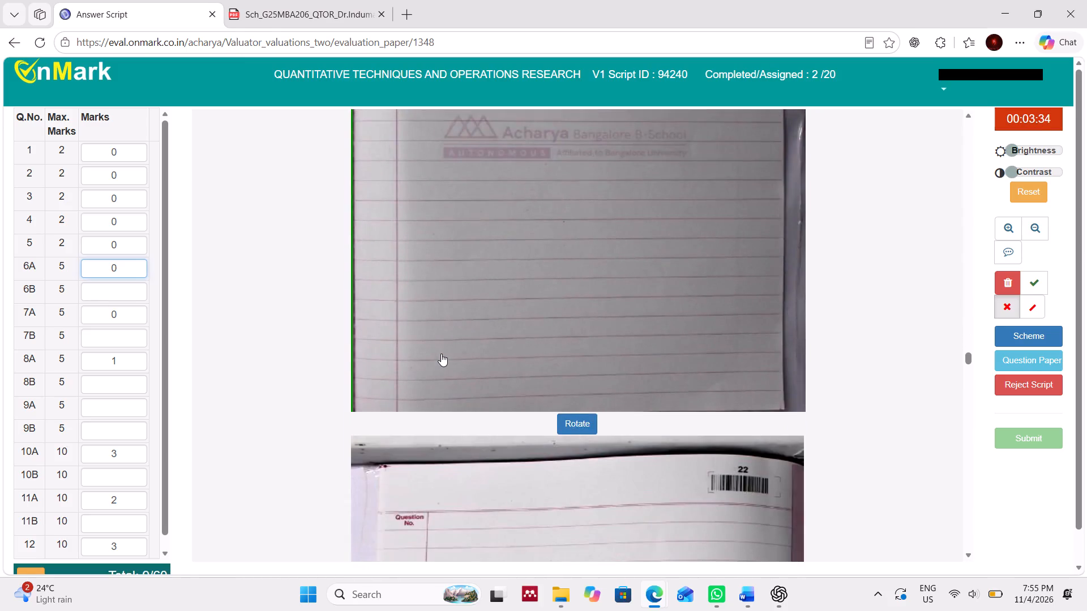
scroll(441, 353, "down", 5)
left_click(438, 346)
scroll(438, 341, "down", 13)
left_click(437, 339)
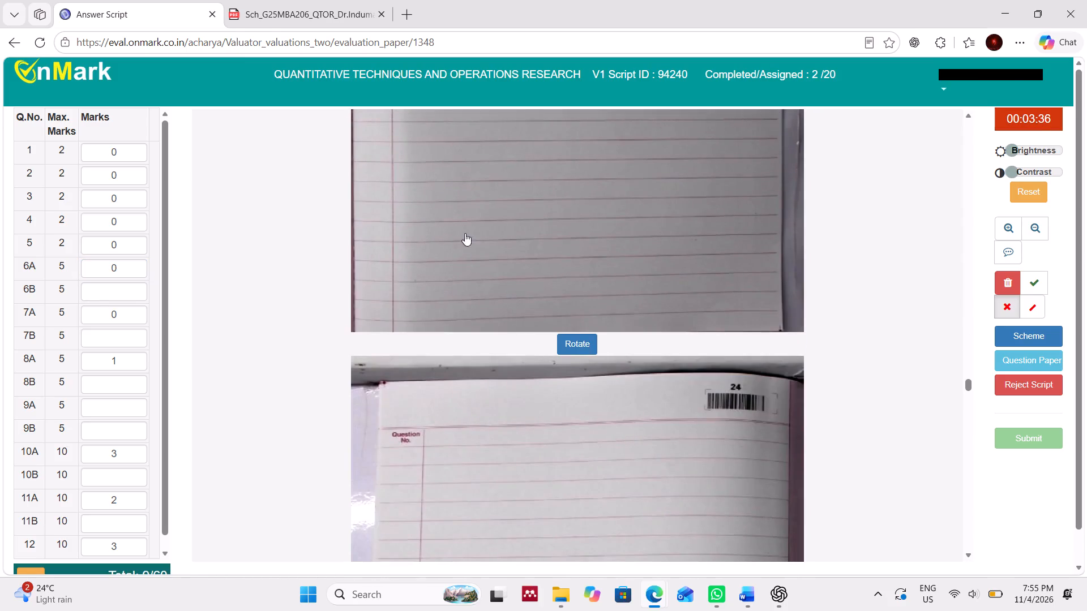
scroll(467, 223, "up", 4)
left_click(467, 222)
scroll(468, 223, "down", 12)
left_click(470, 189)
scroll(473, 193, "down", 7)
left_click(473, 231)
Annotate each of the blank pages 26 to 30 with a cross.
scroll(473, 231, "down", 7)
left_click(472, 277)
scroll(472, 277, "down", 6)
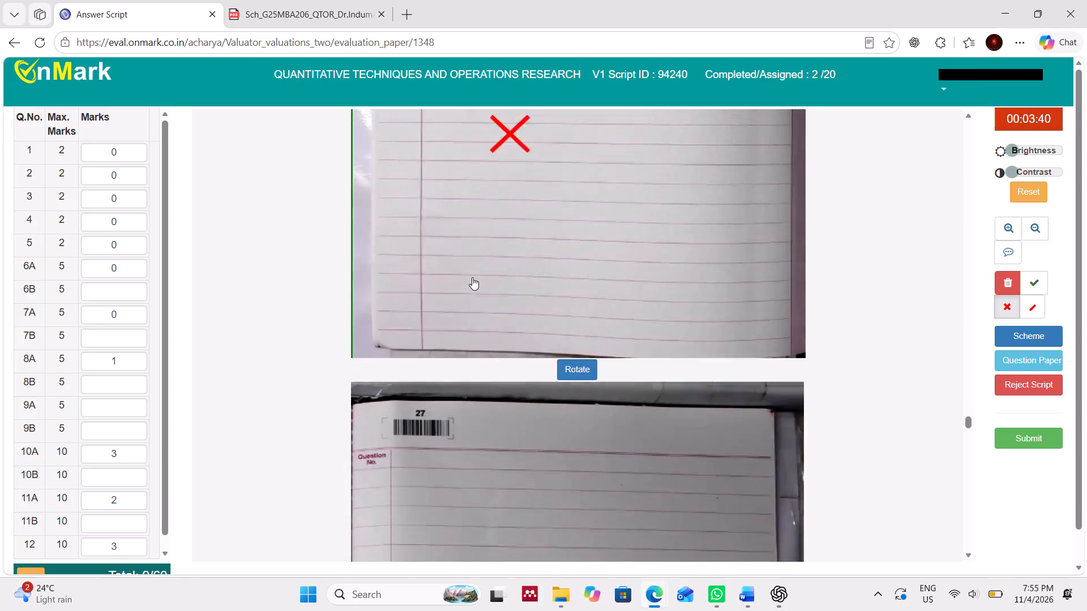
left_click(472, 277)
scroll(472, 277, "down", 12)
left_click(473, 216)
scroll(474, 216, "down", 5)
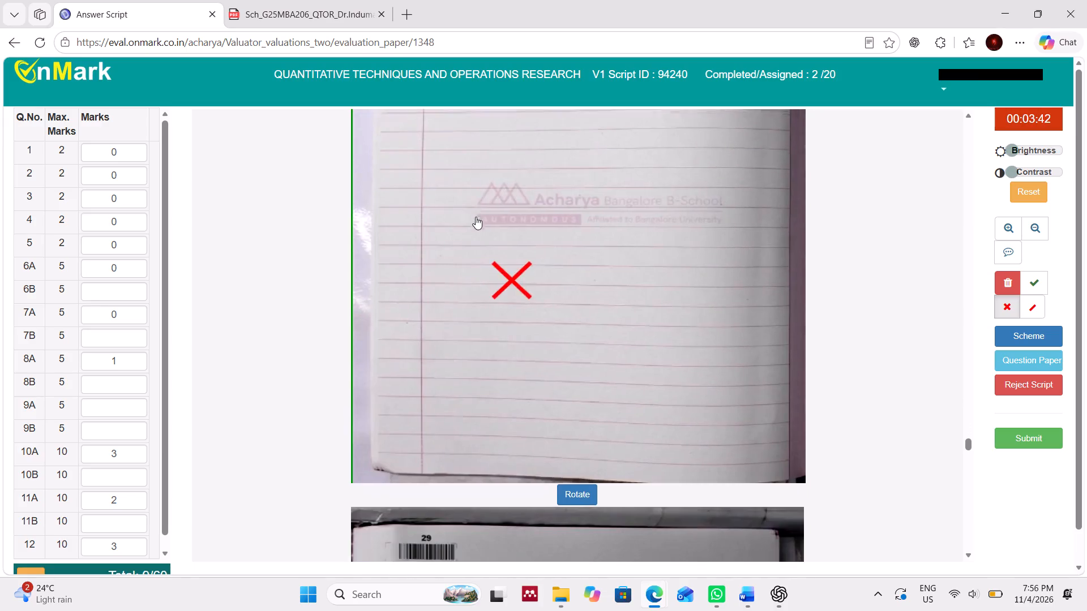
scroll(476, 217, "down", 1)
left_click(474, 248)
scroll(474, 248, "down", 7)
left_click(475, 250)
Annotate each of the remaining blank pages 31 to 35, including the graph sheets, with a cross.
scroll(475, 250, "down", 7)
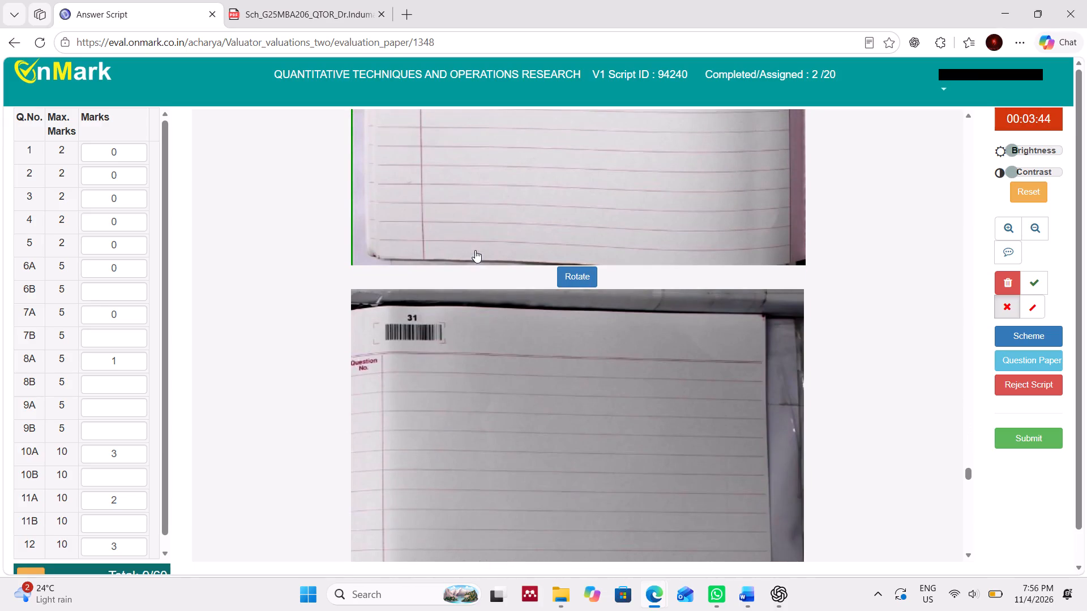
left_click(473, 308)
scroll(473, 308, "down", 11)
left_click(476, 240)
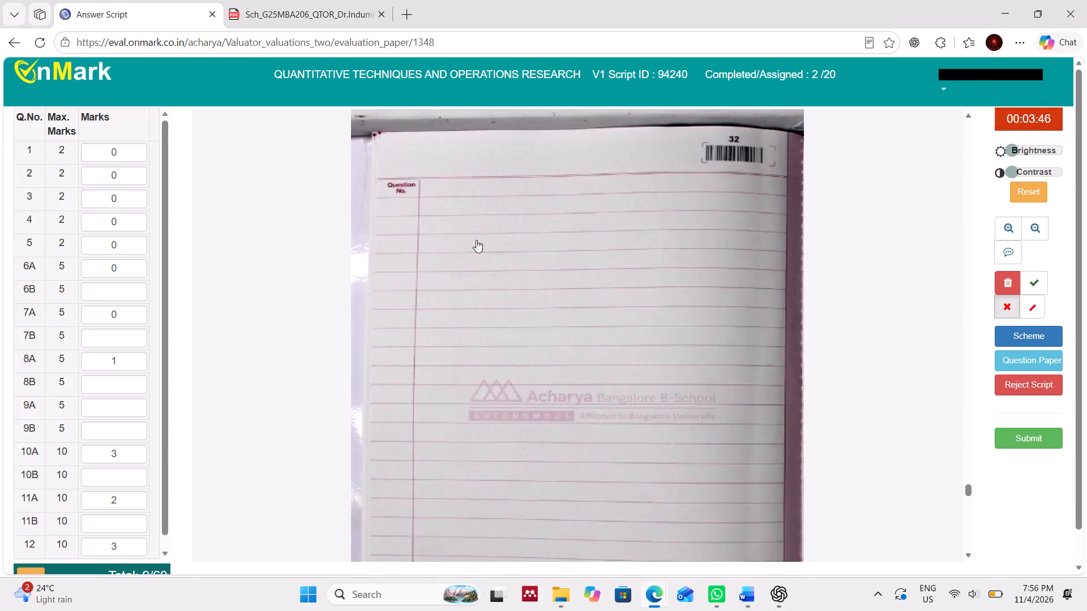
scroll(478, 240, "down", 7)
left_click(481, 241)
scroll(481, 241, "down", 12)
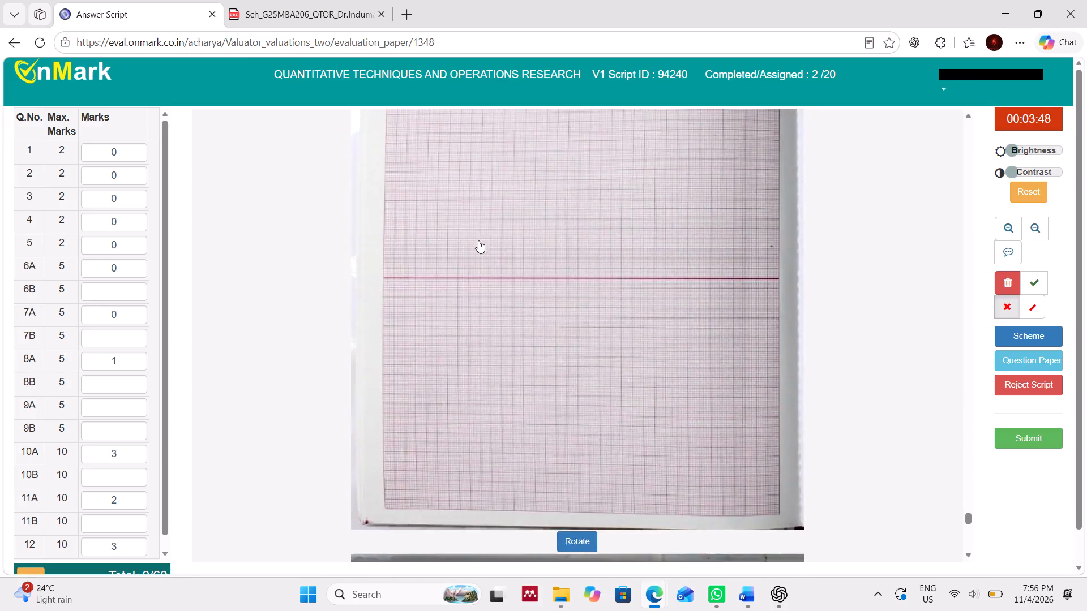
left_click(478, 240)
scroll(478, 240, "down", 7)
left_click(479, 240)
scroll(482, 241, "down", 13)
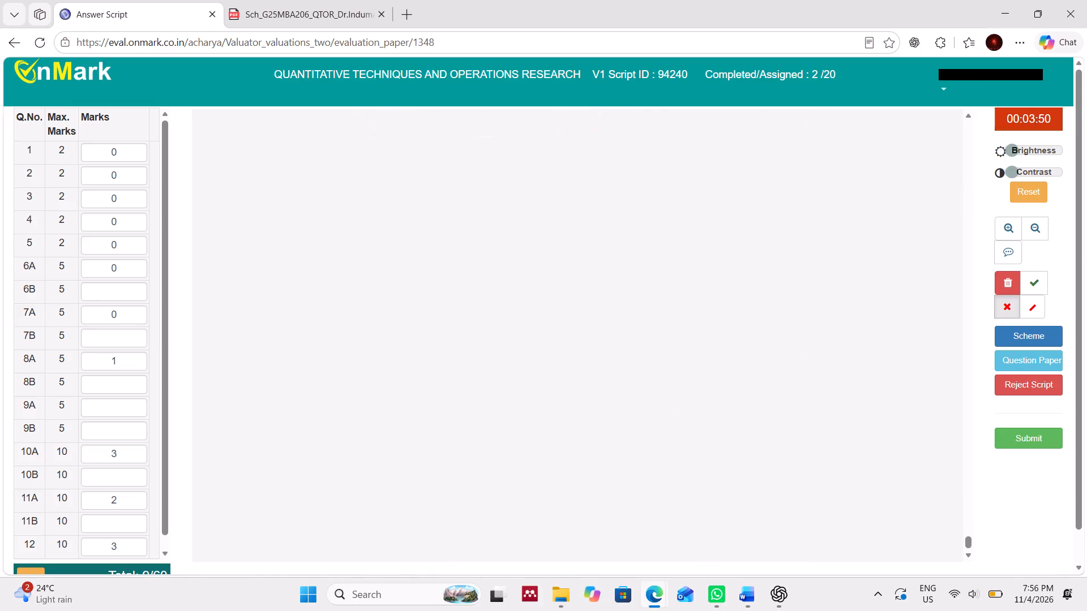
Enter 0 marks for each of the unmarked questions 6B, 7B, 8B, 9A and 9B.
left_click(126, 293)
key("0")
left_click(132, 327)
left_click(132, 332)
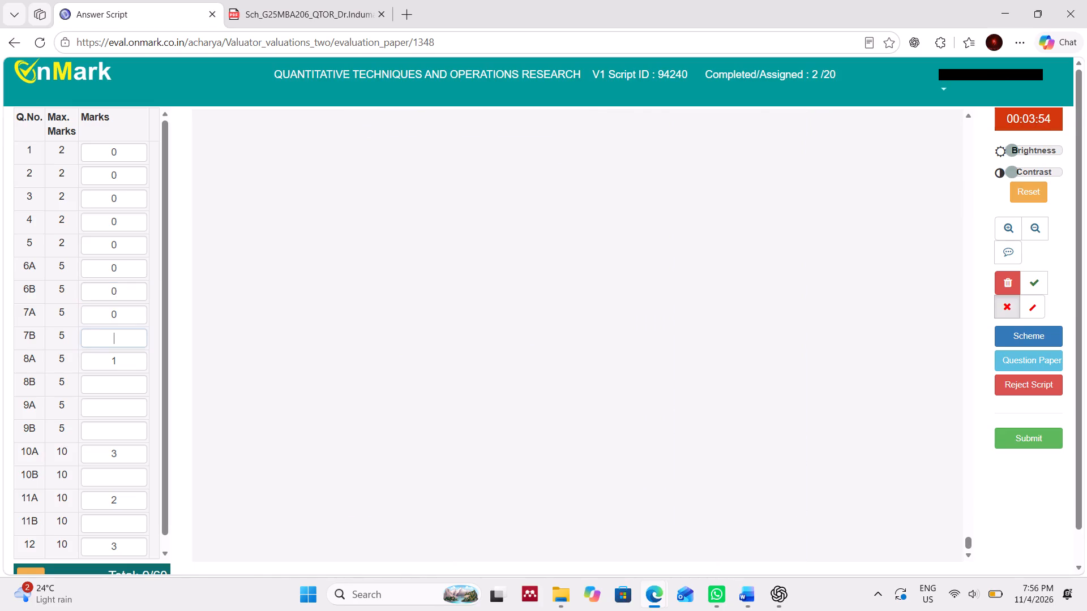
key("0")
left_click(127, 378)
key("0")
left_click(122, 410)
key("0")
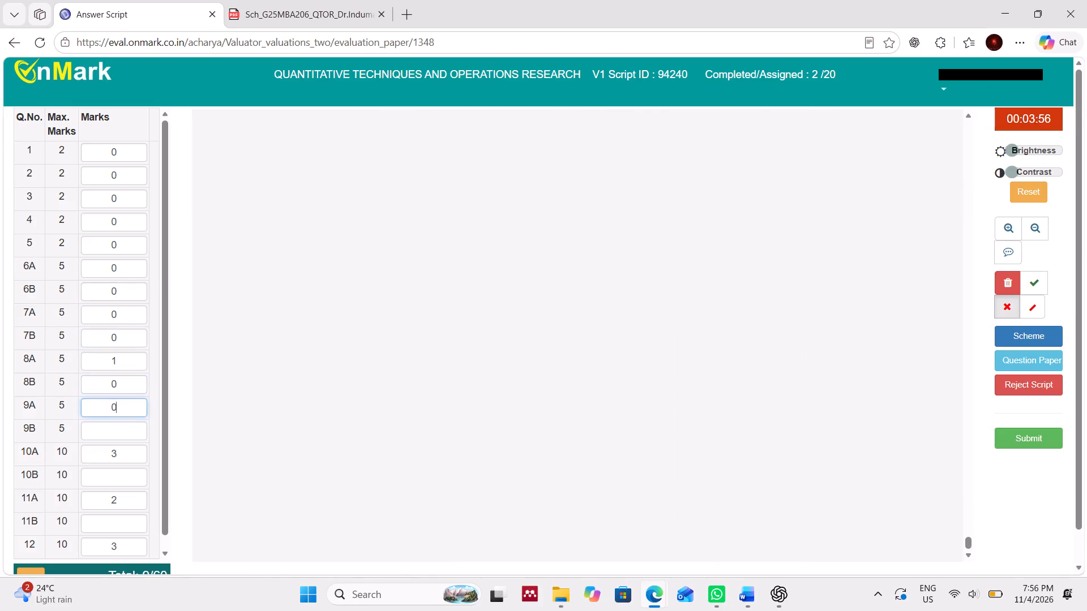
left_click(122, 440)
left_click(119, 432)
key("0")
Enter 0 marks for each of the unmarked questions 10B and 11B.
left_click(118, 480)
key("0")
scroll(119, 475, "down", 4)
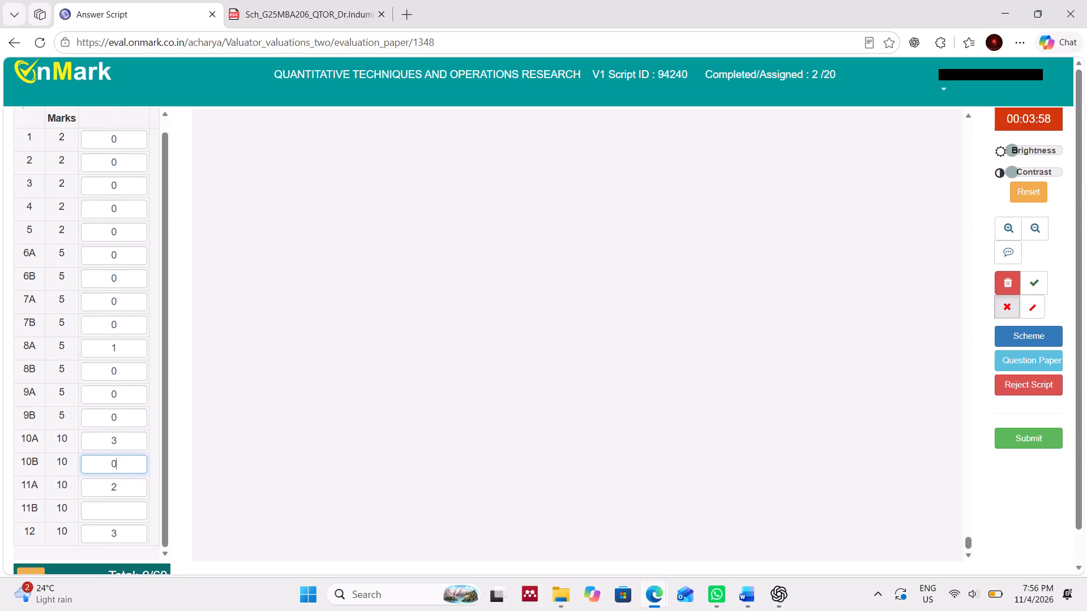
left_click(114, 510)
scroll(117, 505, "down", 4)
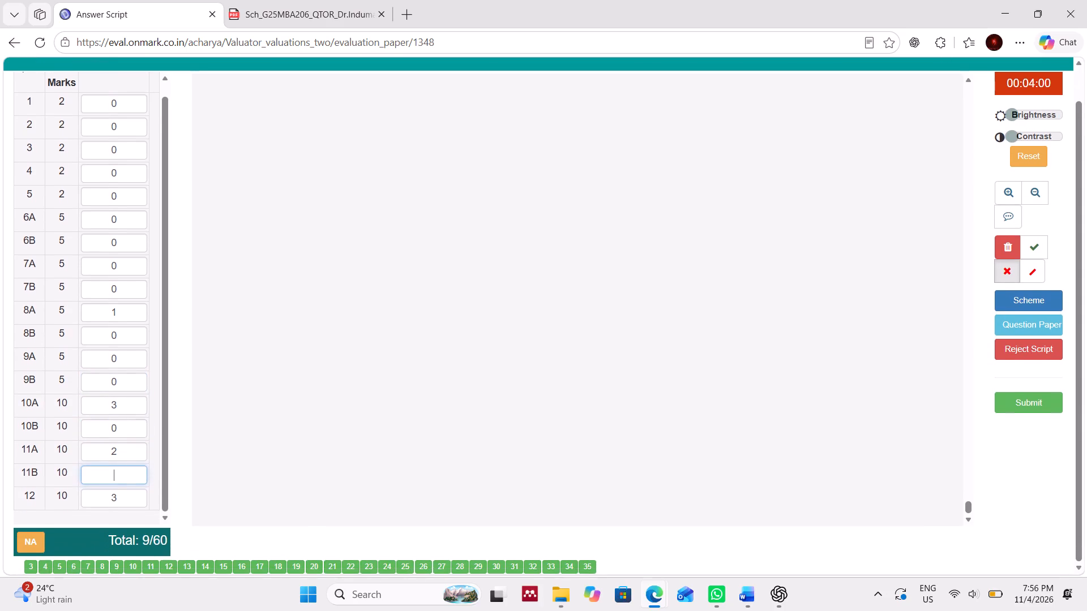
left_click(119, 476)
key("0")
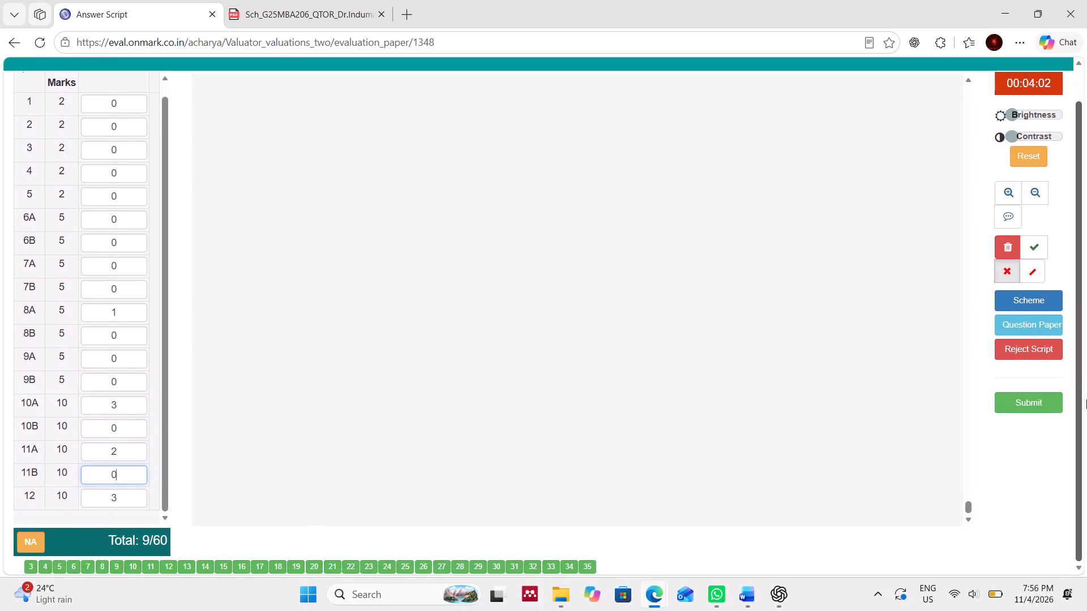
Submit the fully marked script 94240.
left_click(1018, 397)
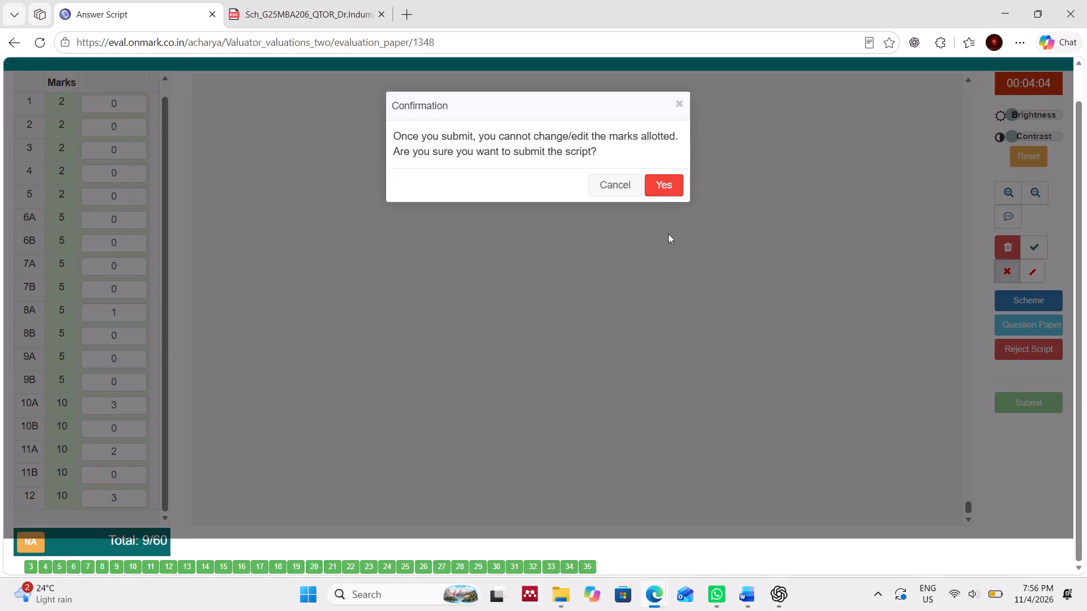
left_click(660, 183)
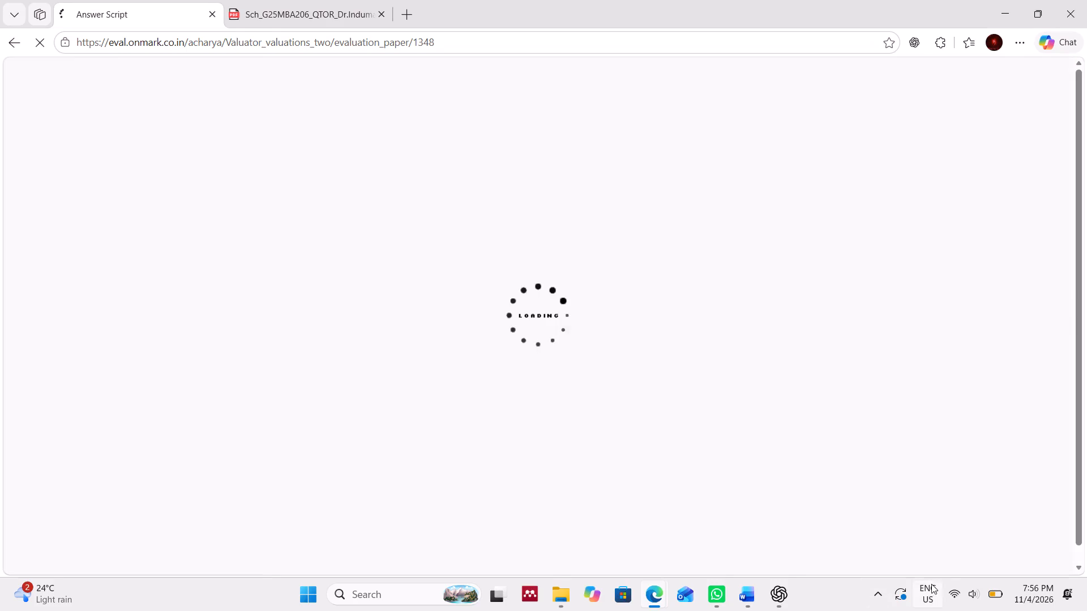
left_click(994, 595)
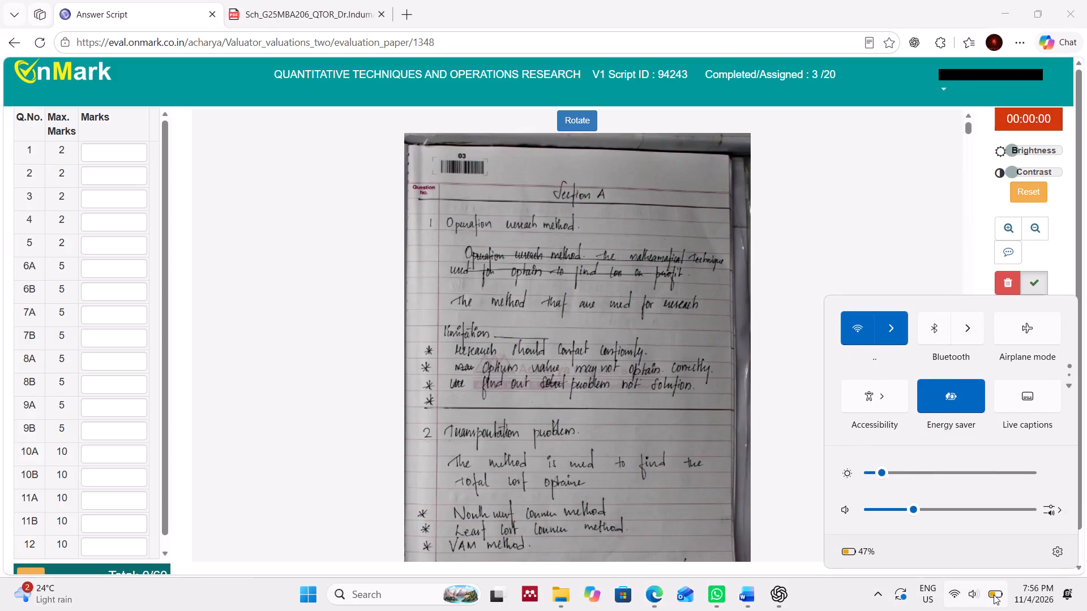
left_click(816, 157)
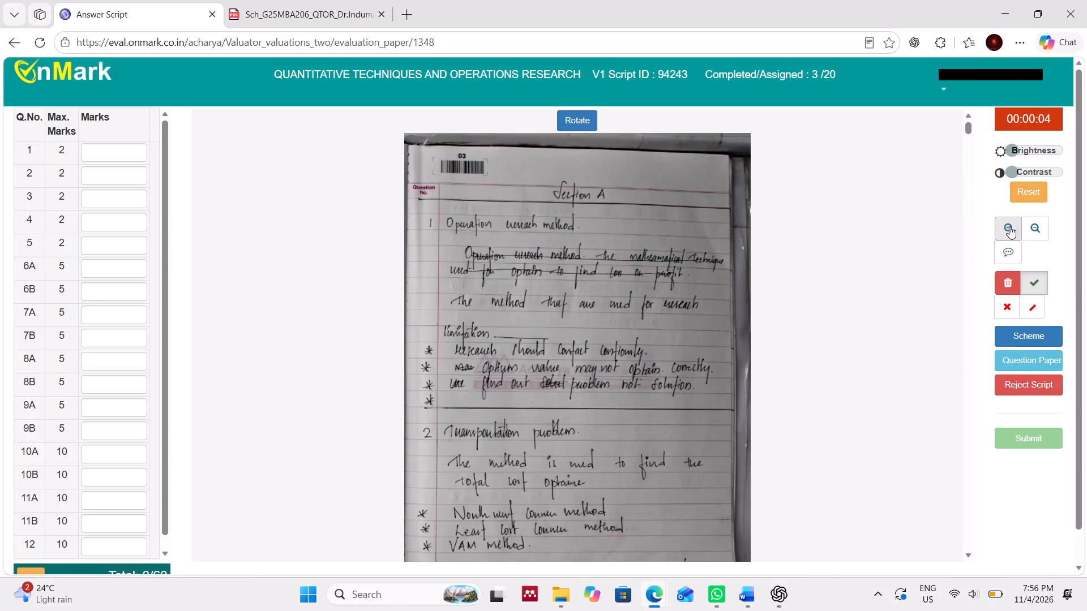
triple_click(1009, 226)
triple_click(1009, 226)
left_click(1009, 226)
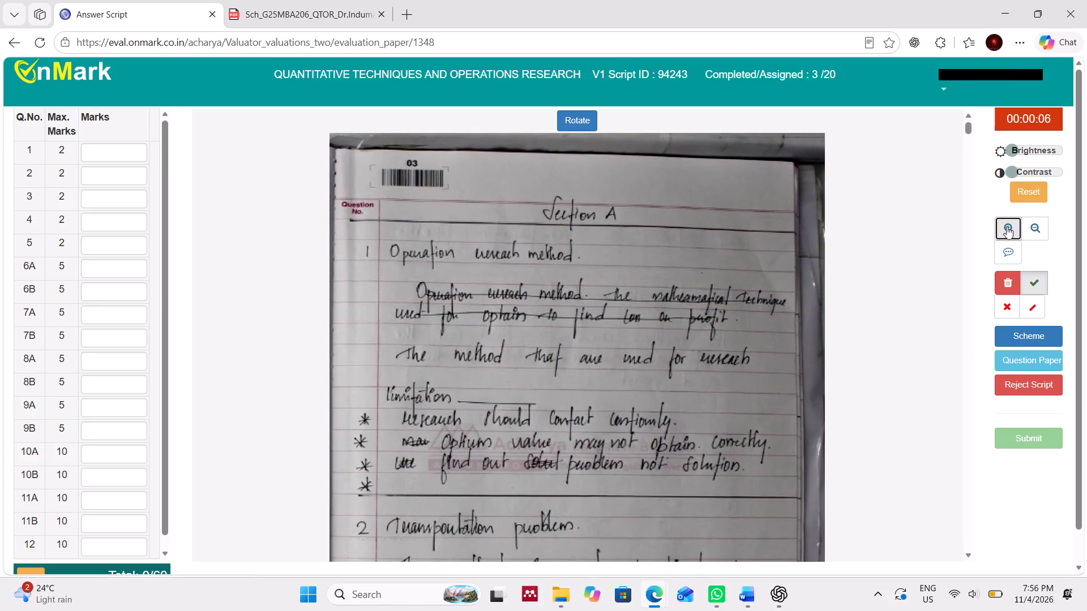
left_click(1007, 226)
left_click(1007, 226)
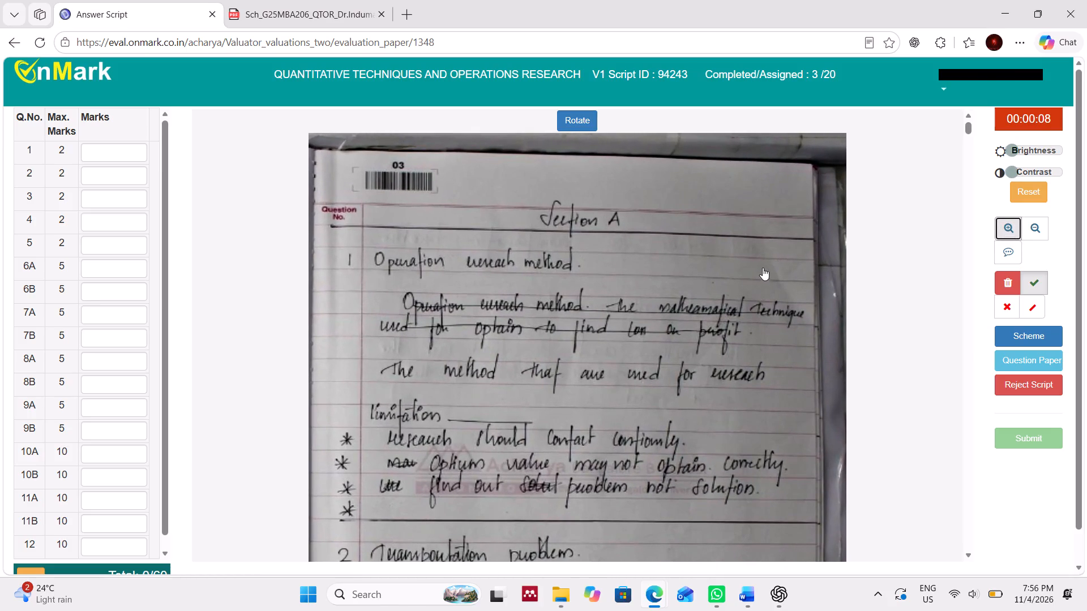
scroll(668, 293, "down", 2)
scroll(664, 259, "up", 1)
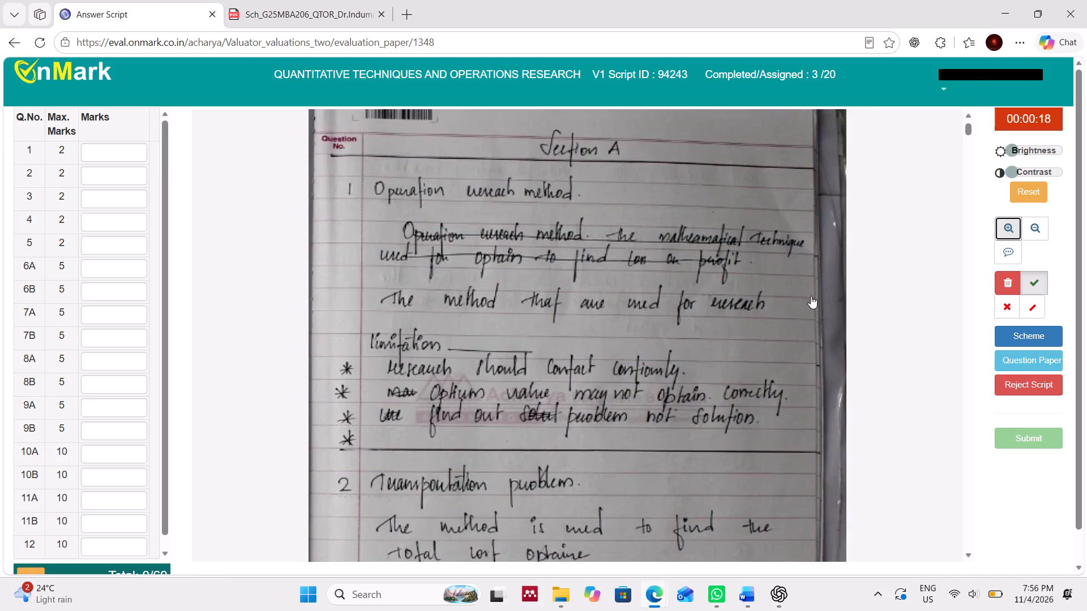
left_click(996, 308)
left_click(542, 281)
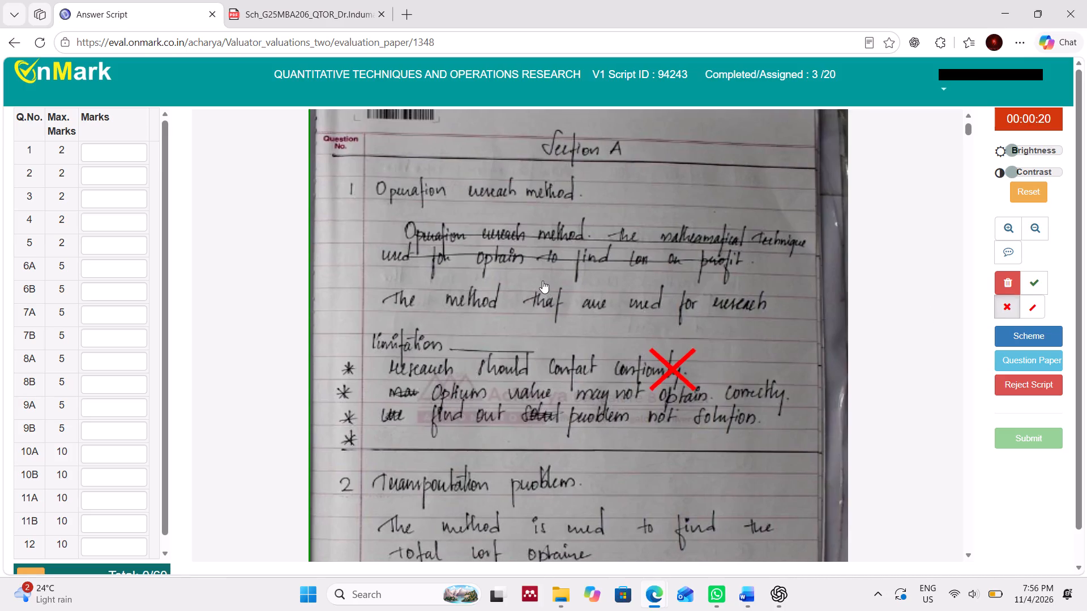
scroll(542, 281, "down", 2)
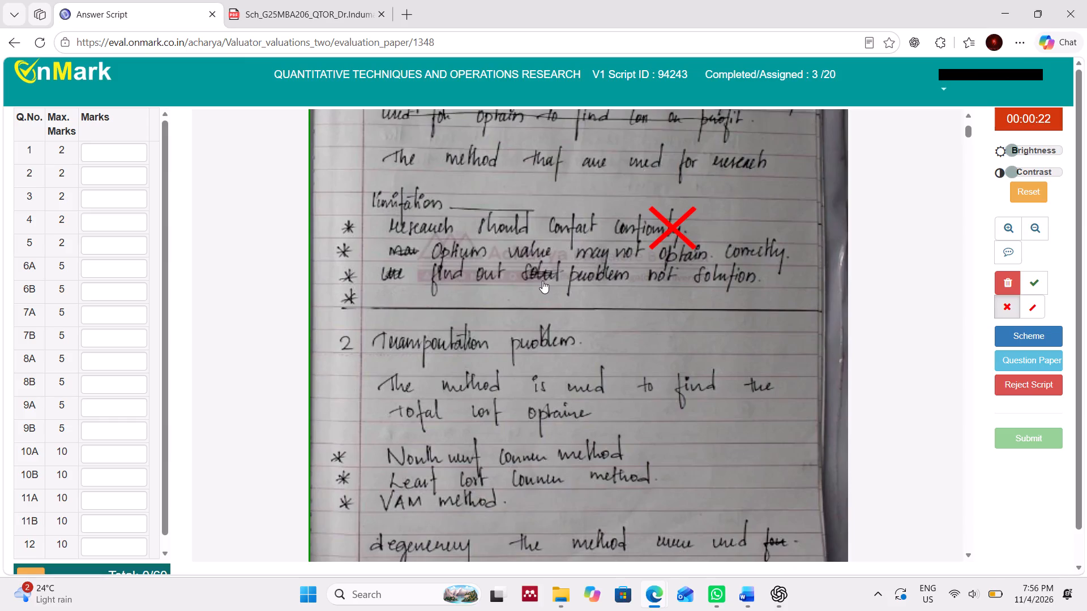
scroll(542, 281, "down", 3)
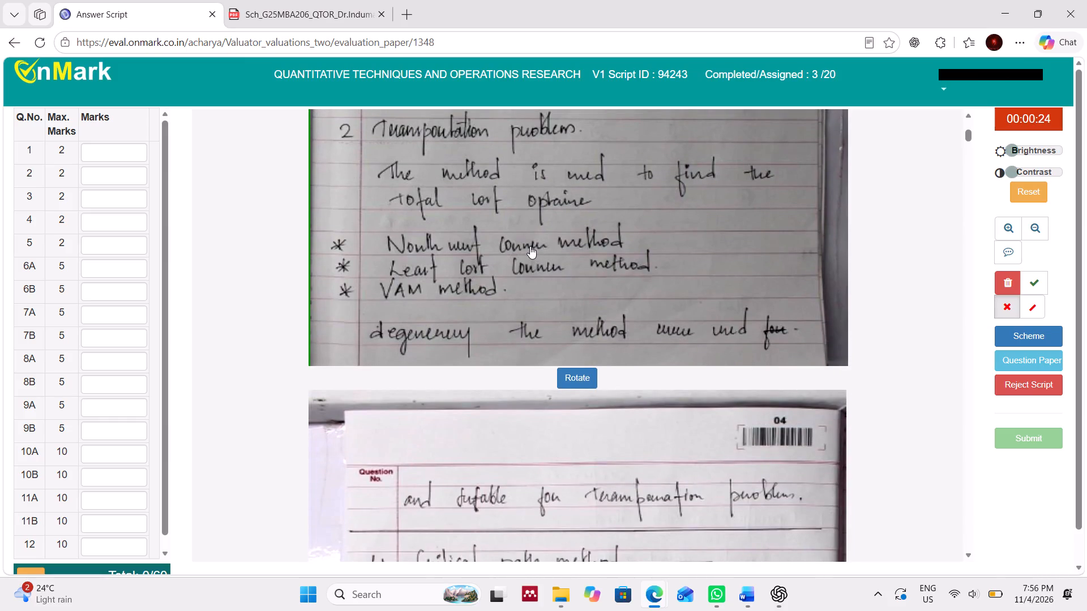
left_click(523, 218)
Annotate the critical path answer on page 4 and the machine replacement answer on page 5 with a cross each.
scroll(523, 217, "down", 4)
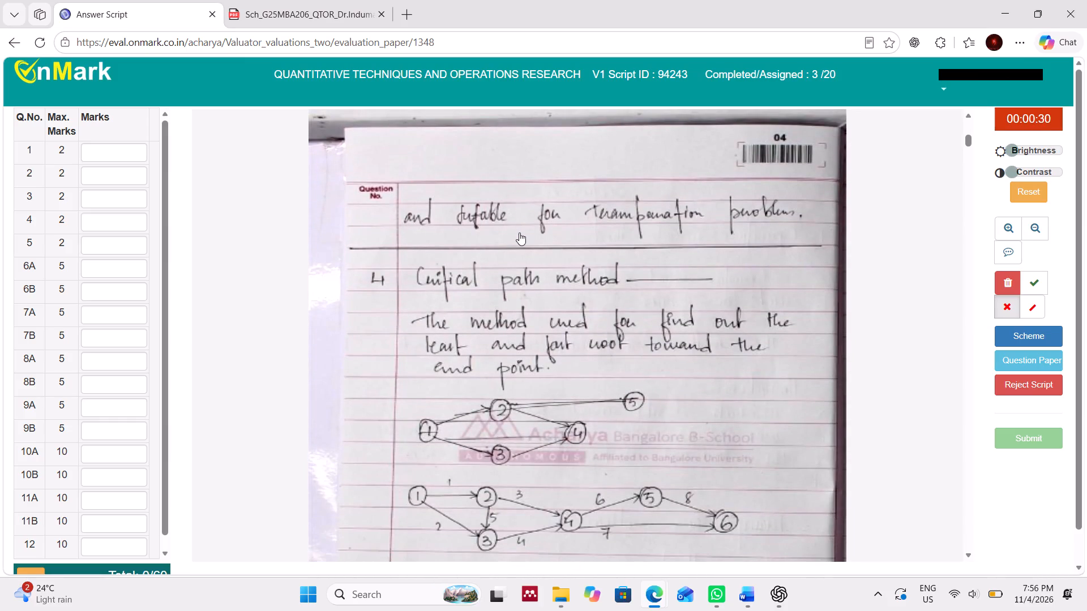
scroll(532, 299, "down", 1)
left_click(527, 291)
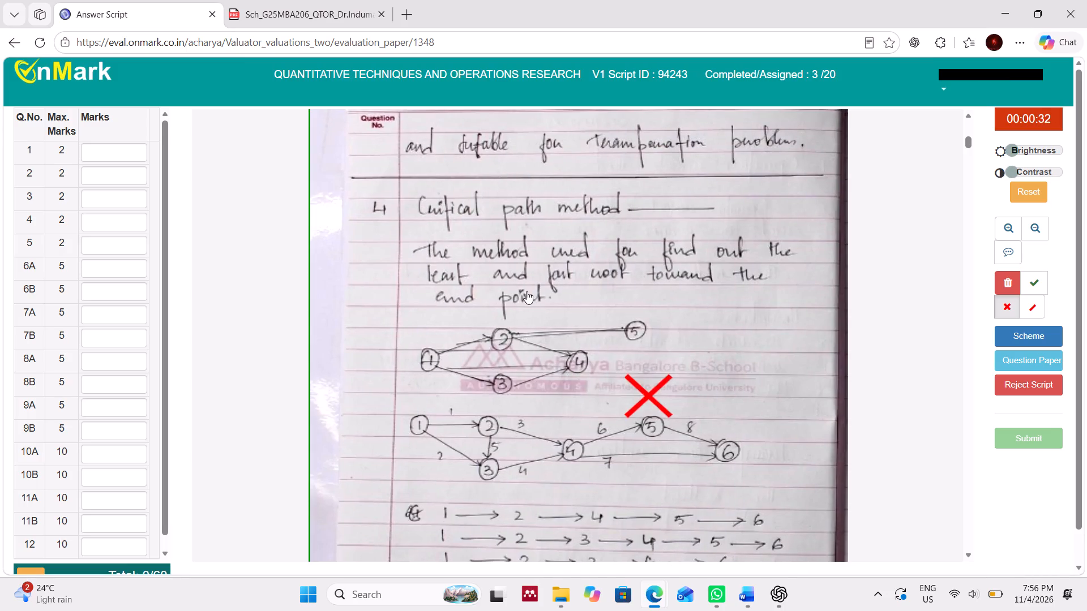
scroll(527, 291, "down", 9)
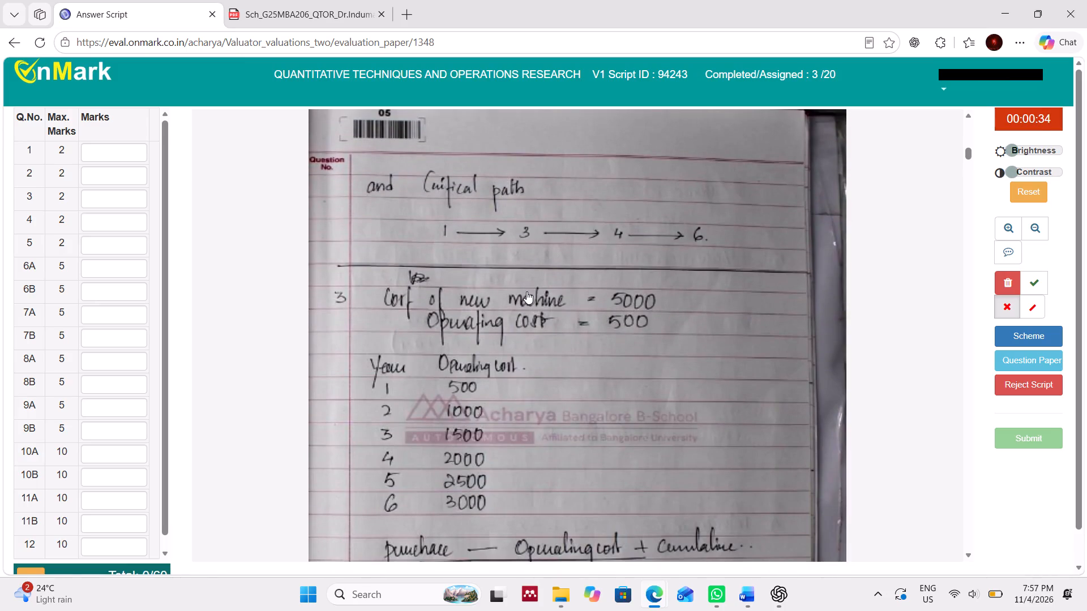
scroll(527, 291, "down", 3)
left_click(514, 210)
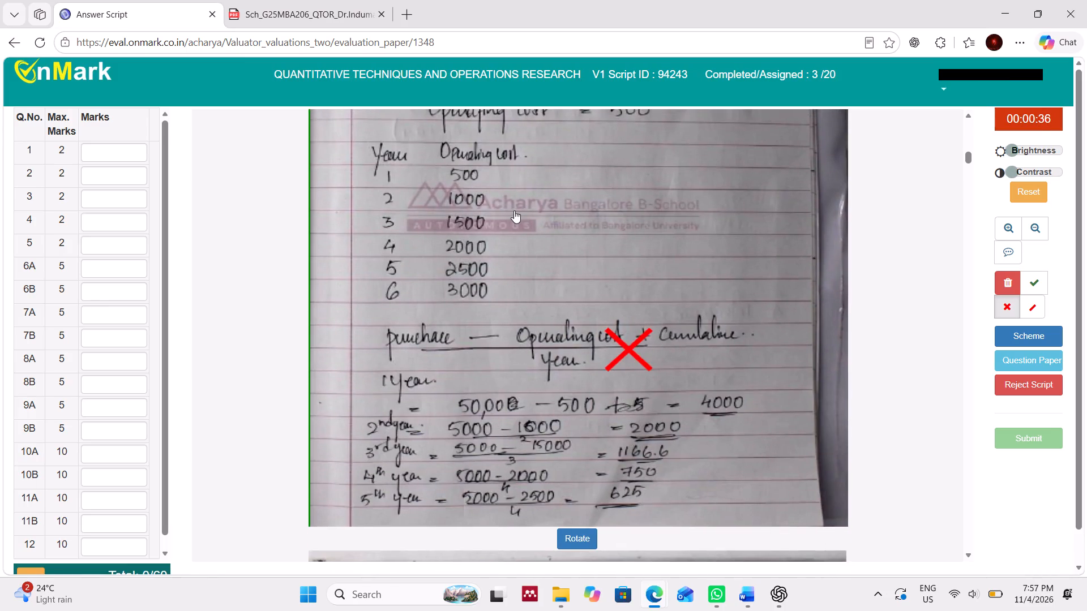
Enter the Section A marks: 0 for each of questions 1 to 3, 1 for question 4 and 2 for question 5.
scroll(514, 210, "down", 6)
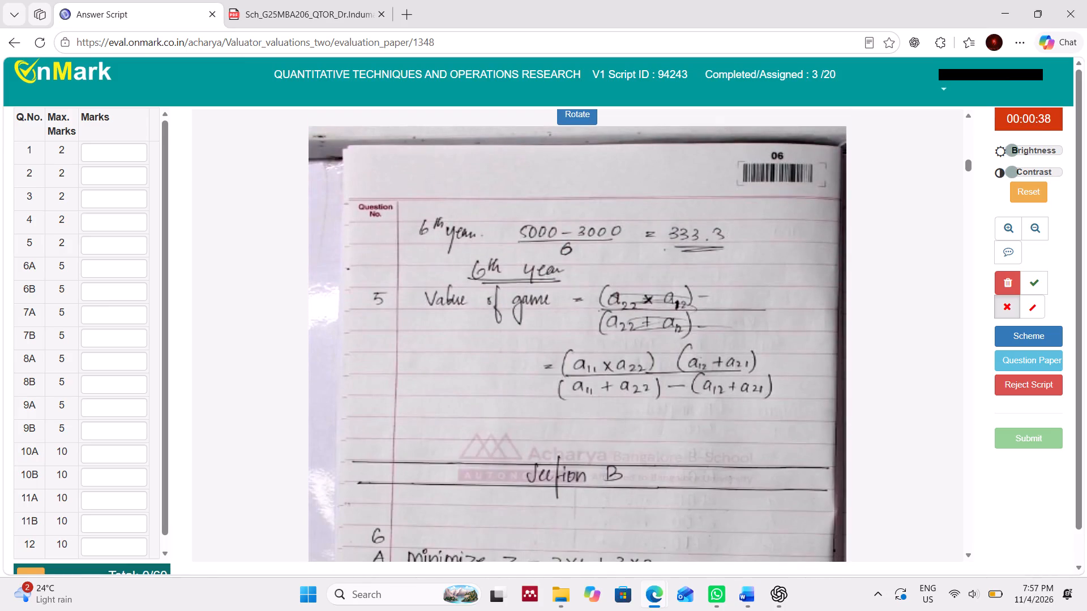
left_click(119, 160)
key("0")
left_click(129, 172)
key("0")
left_click(127, 192)
key("0")
left_click(123, 216)
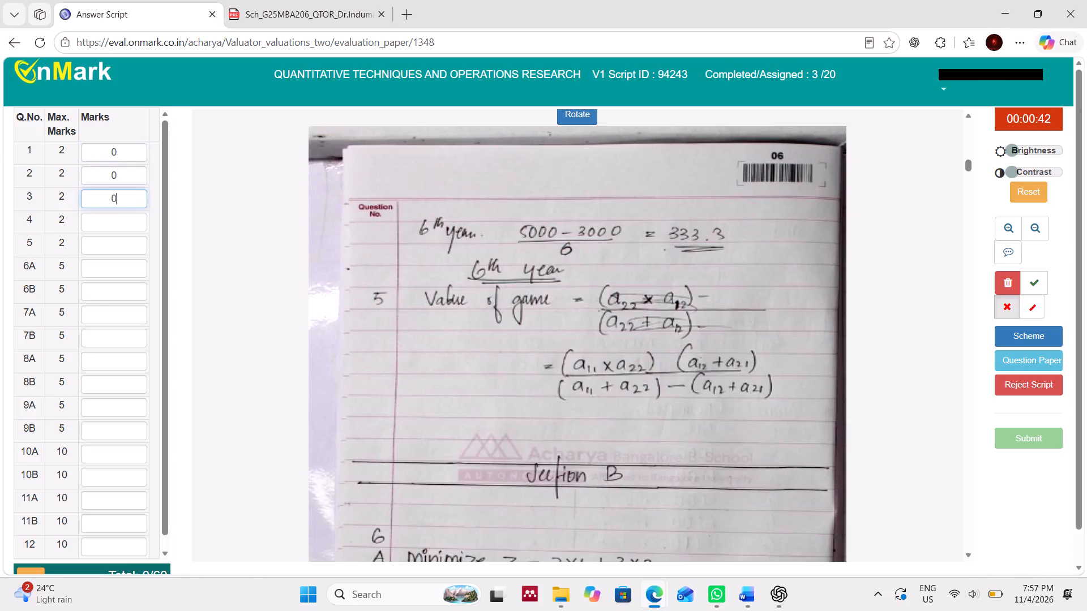
key("1")
left_click(123, 227)
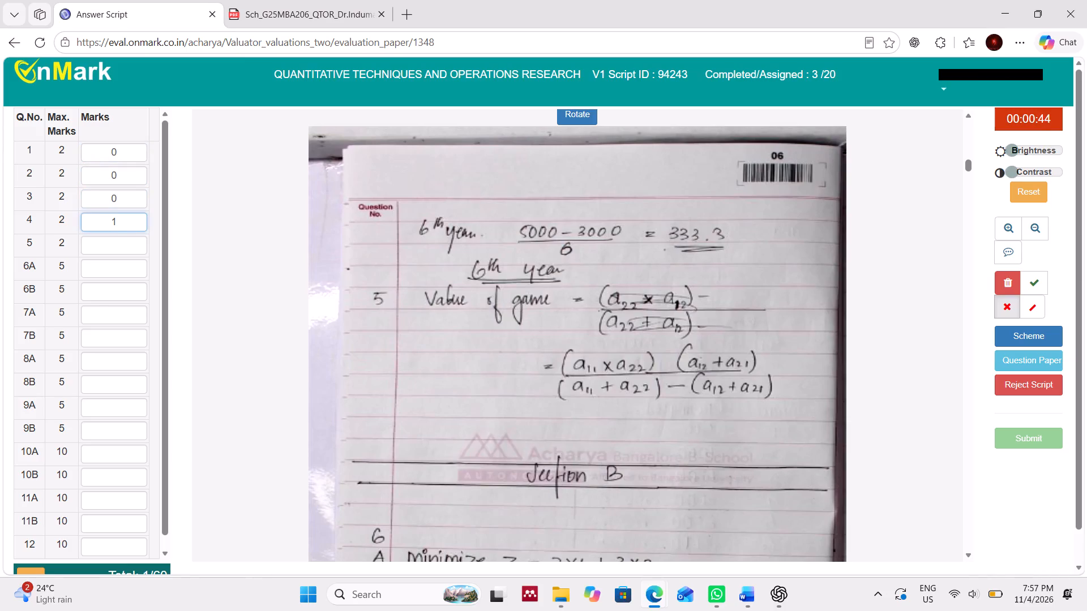
left_click(125, 248)
key("2")
scroll(415, 238, "down", 4)
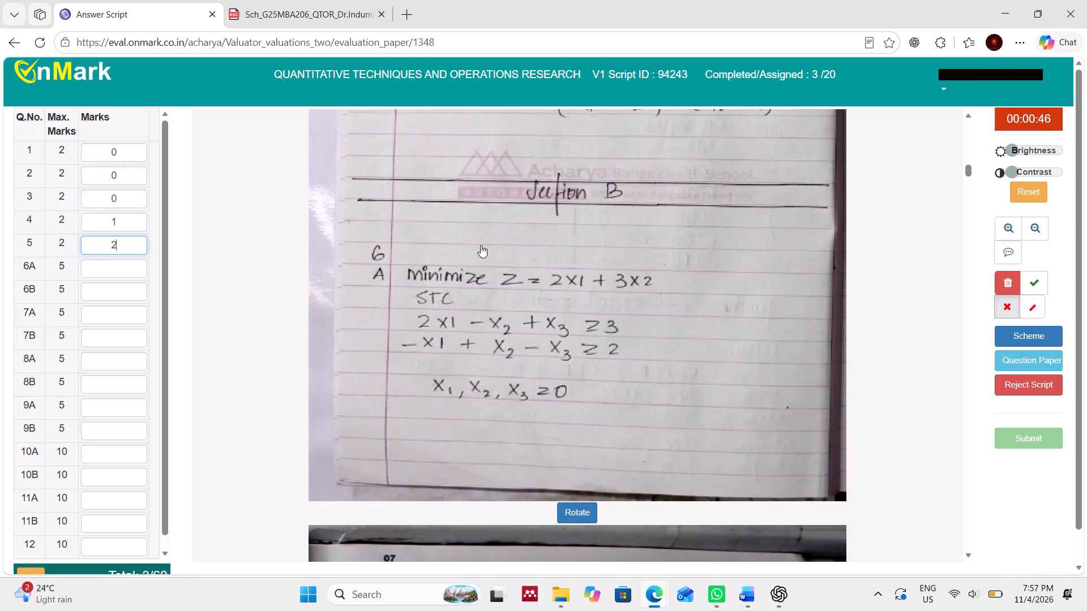
Annotate the question 6A dual conversion answer on pages 6 and 7 with a tick each and award it 5 marks.
scroll(502, 242, "down", 2)
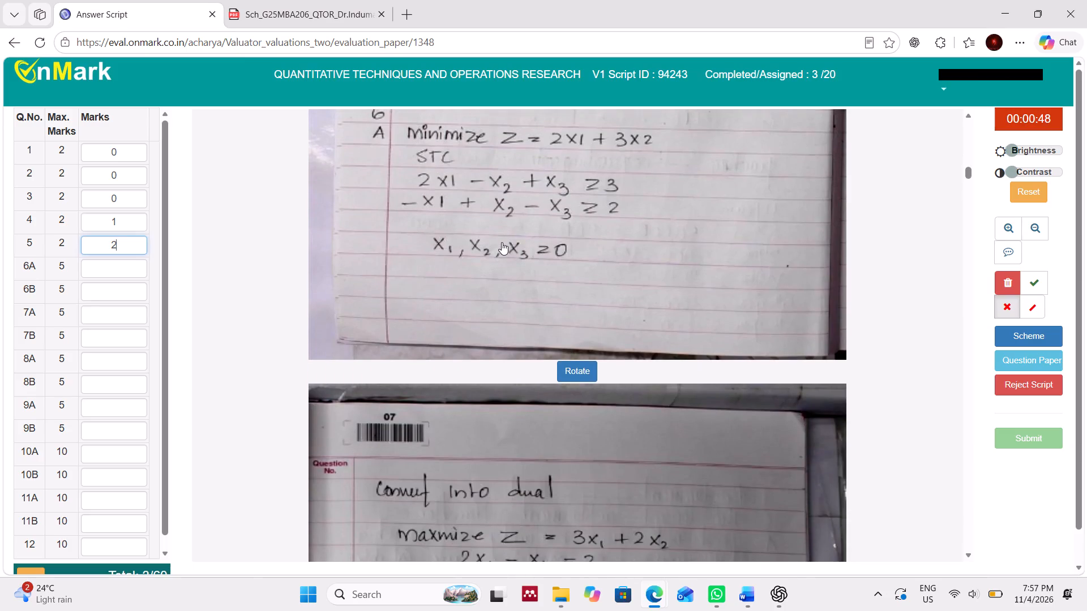
scroll(502, 242, "down", 1)
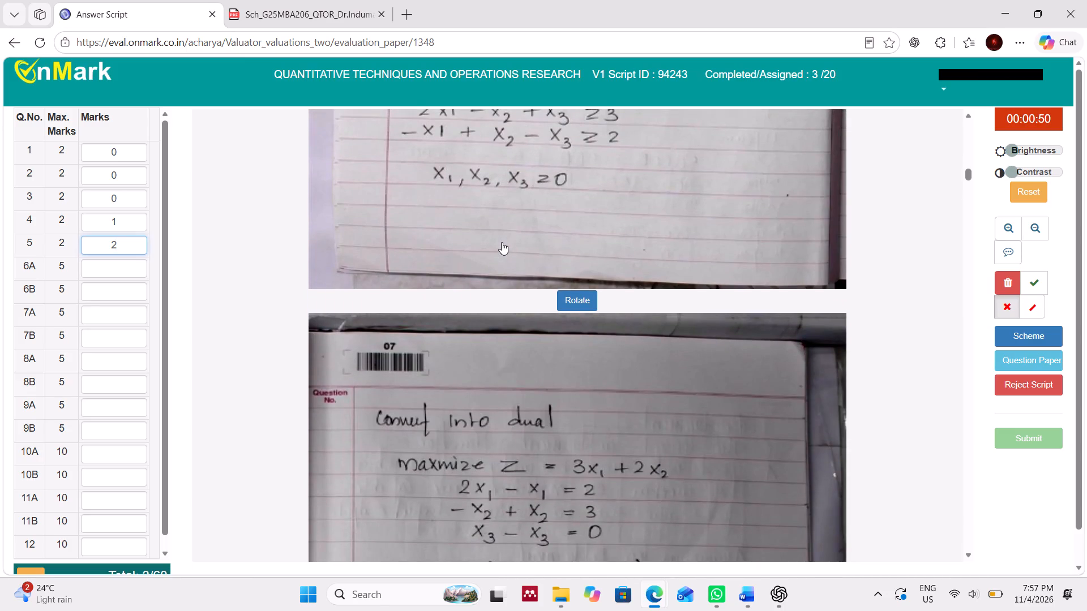
scroll(502, 242, "up", 1)
scroll(502, 242, "down", 2)
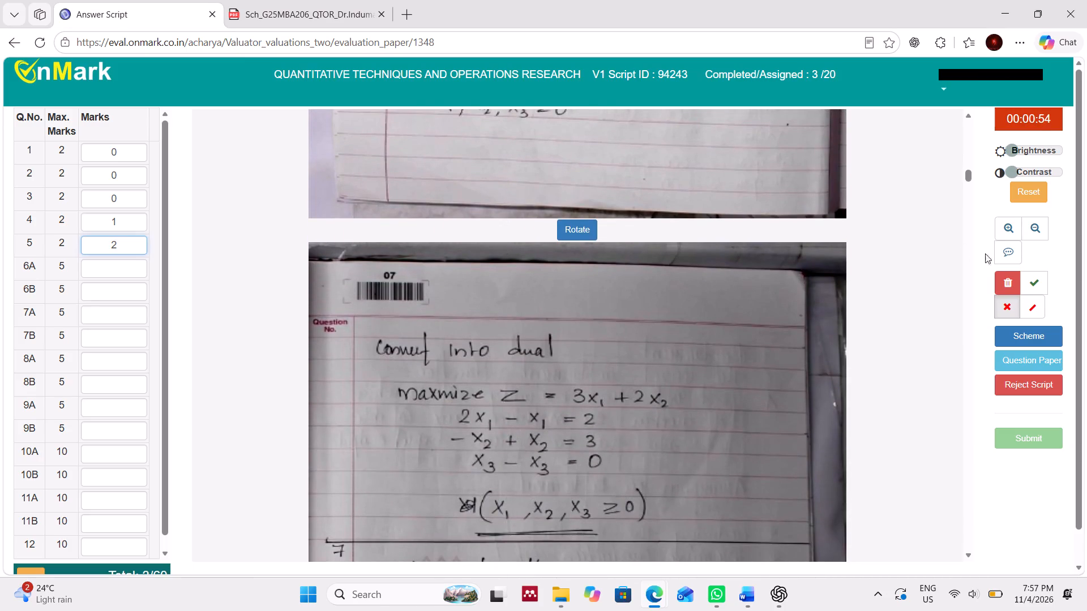
left_click(1029, 278)
scroll(323, 267, "up", 4)
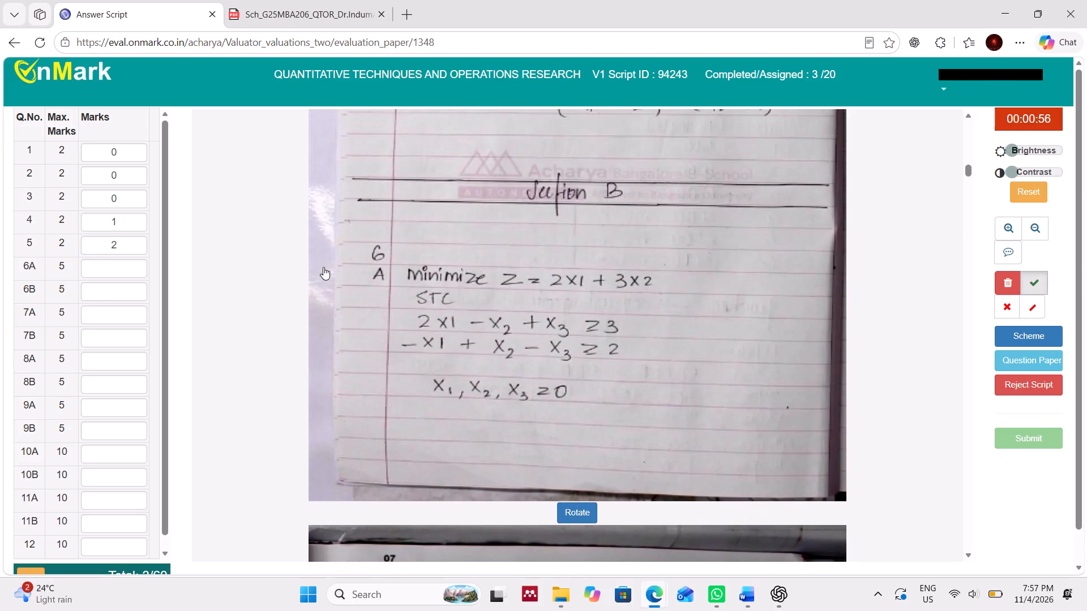
left_click(421, 308)
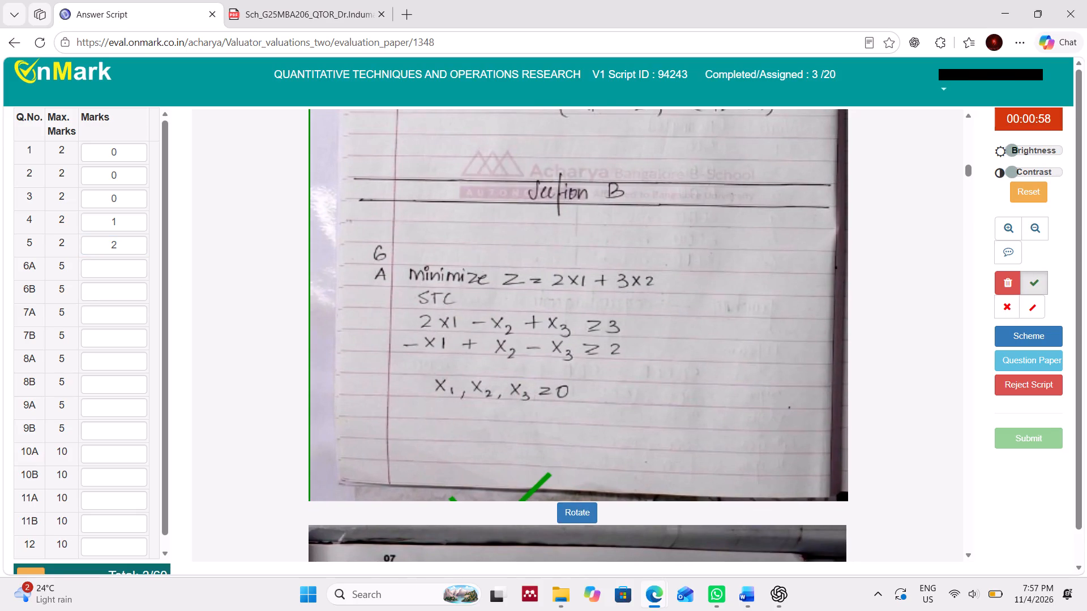
left_click(110, 267)
key("5")
scroll(545, 292, "down", 7)
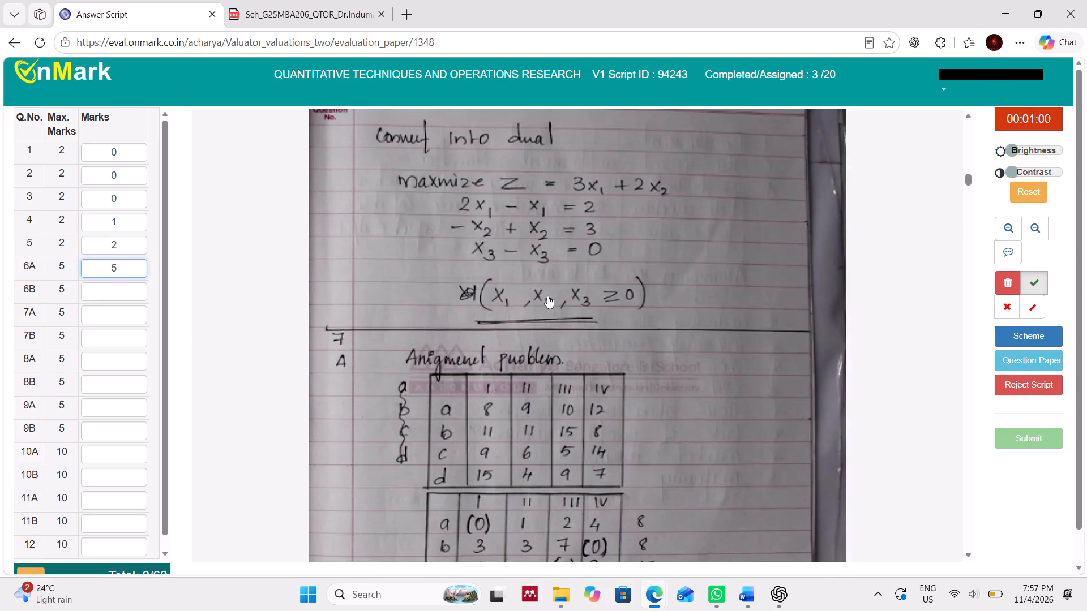
left_click(517, 196)
Annotate the assignment problem answer on page 7 with a tick and award 3 marks for question 7A.
scroll(517, 196, "down", 2)
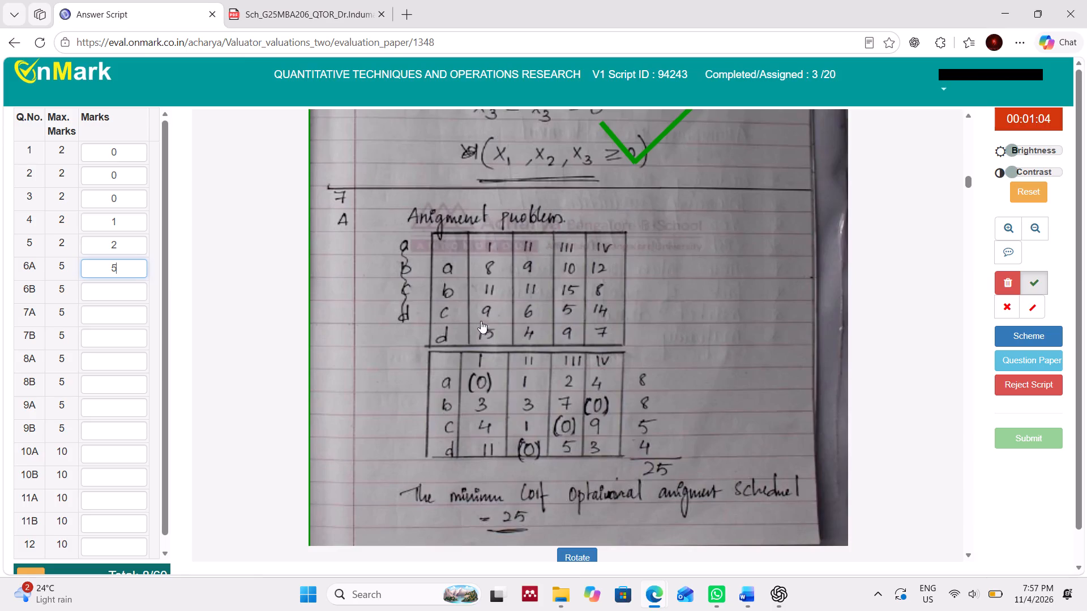
left_click(465, 305)
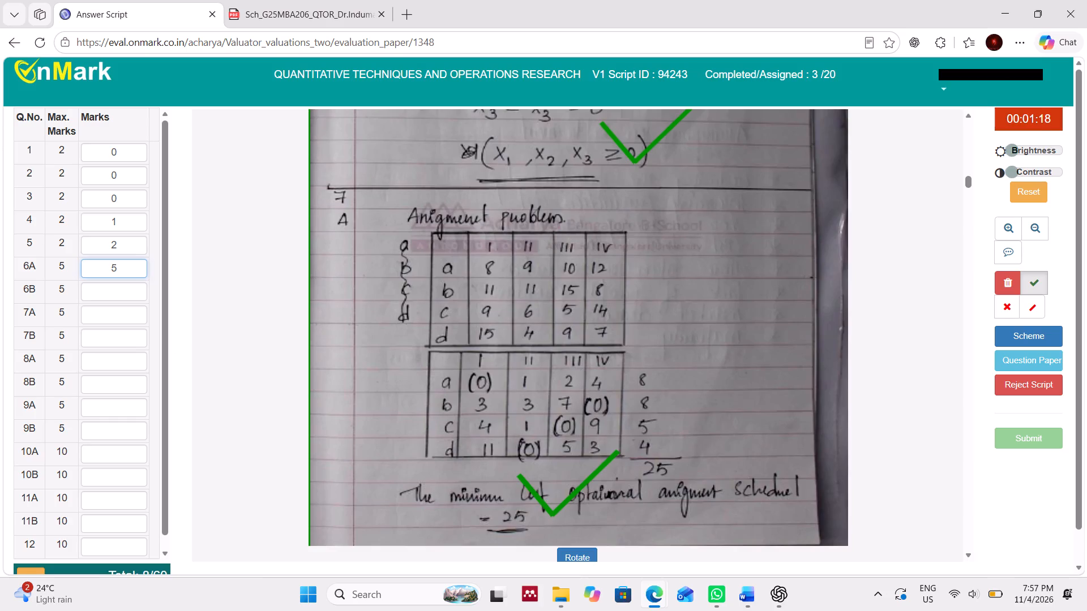
left_click(129, 318)
key("3")
Annotate the replacement answer on page 8 with a tick and award 2 marks for question 8A.
scroll(623, 256, "down", 6)
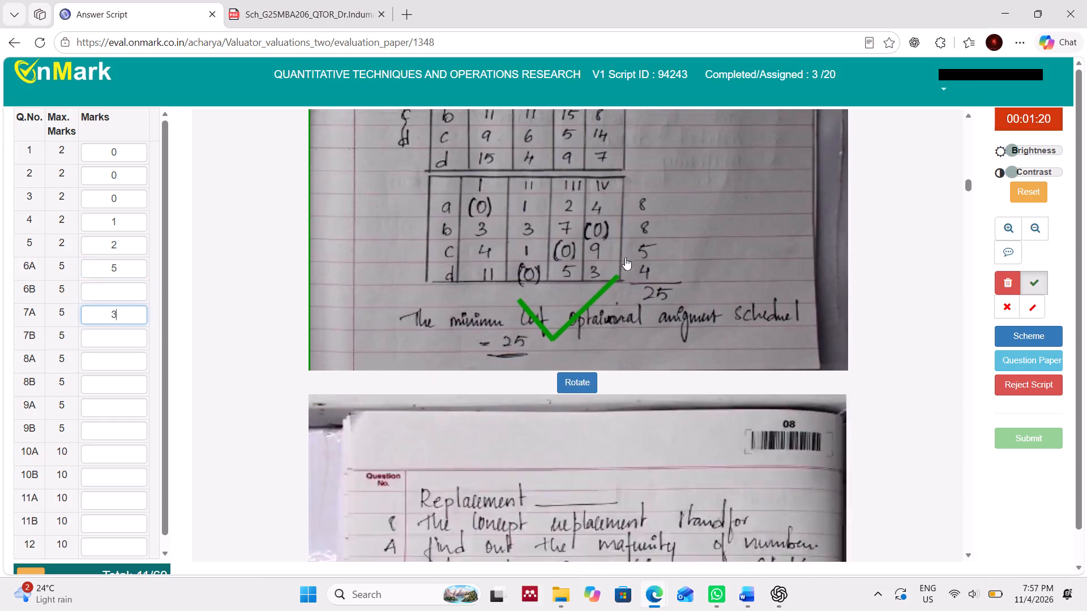
scroll(596, 296, "down", 1)
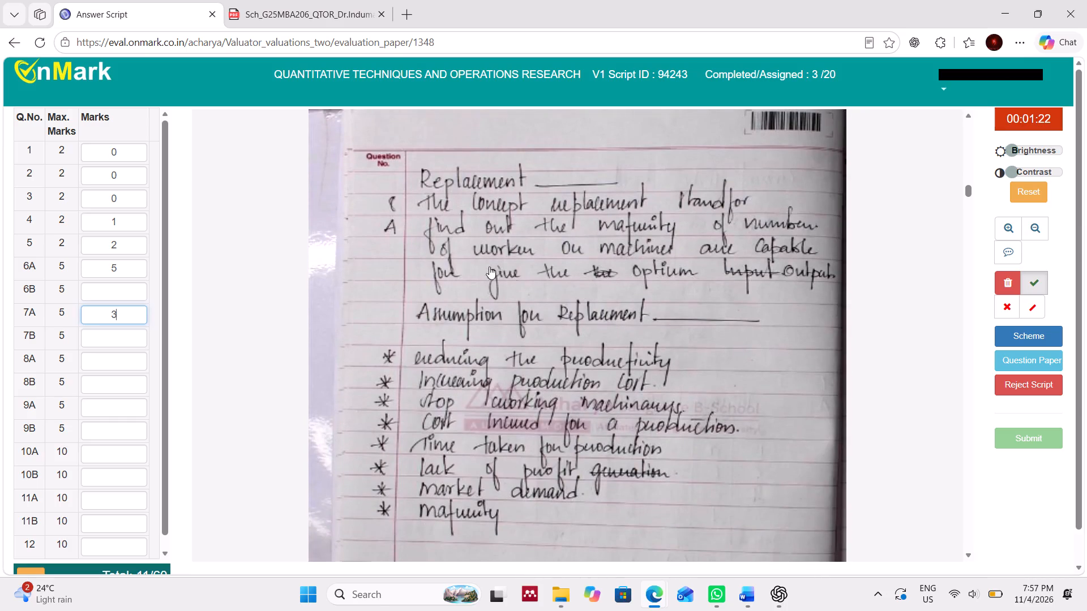
left_click(483, 264)
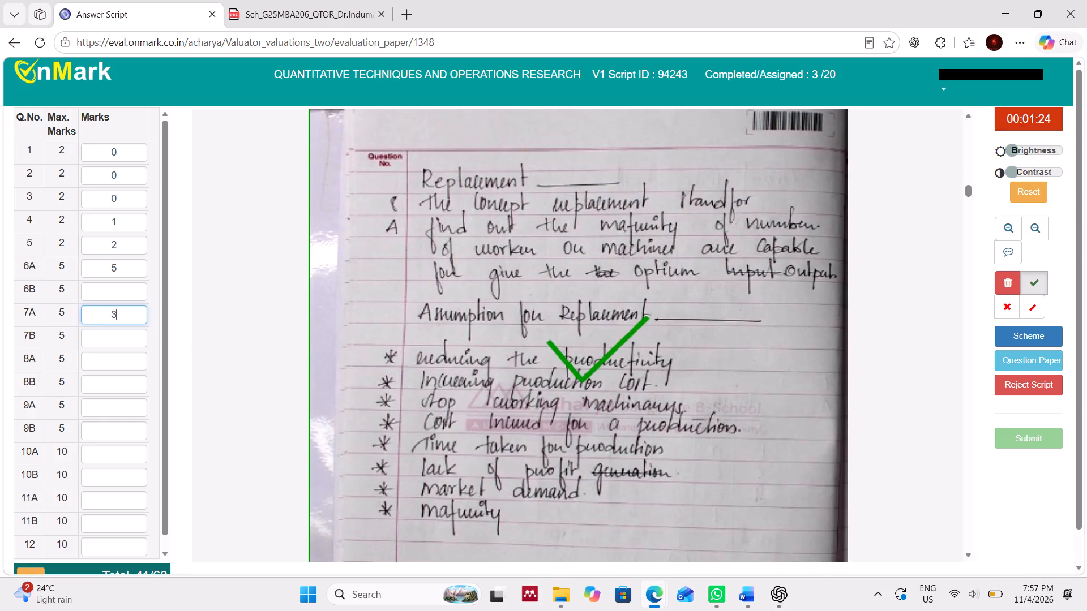
left_click(117, 356)
key("2")
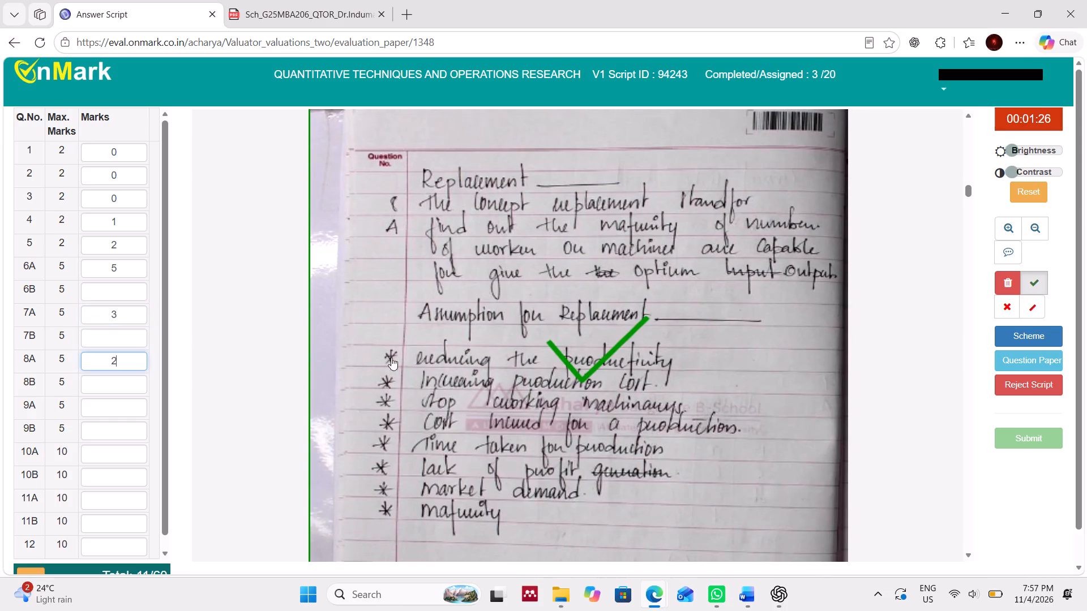
Annotate the struck-out dominance property working on page 9 with a cross.
scroll(466, 343, "down", 10)
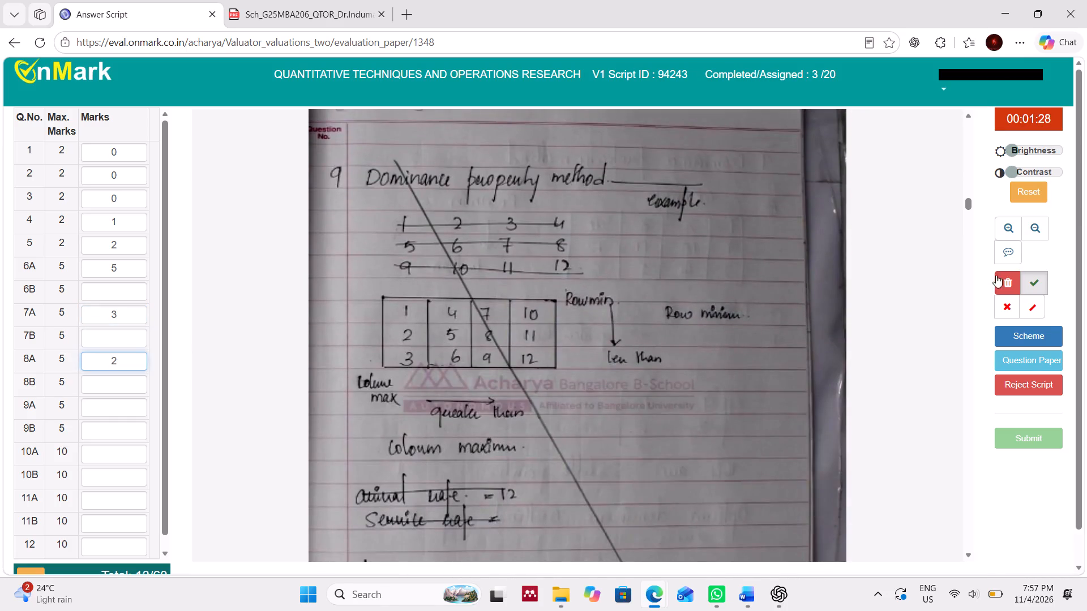
left_click(1007, 296)
left_click(515, 287)
Annotate the question 9B dominance property answer on pages 10 and 11 with a cross each and award it 1 mark.
scroll(515, 287, "down", 9)
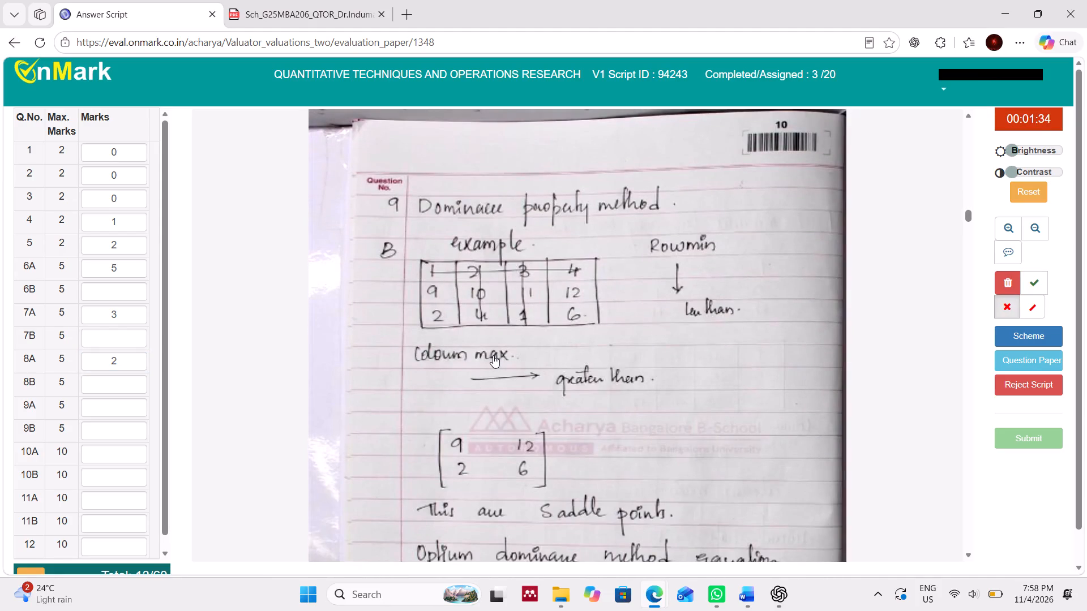
scroll(493, 355, "down", 2)
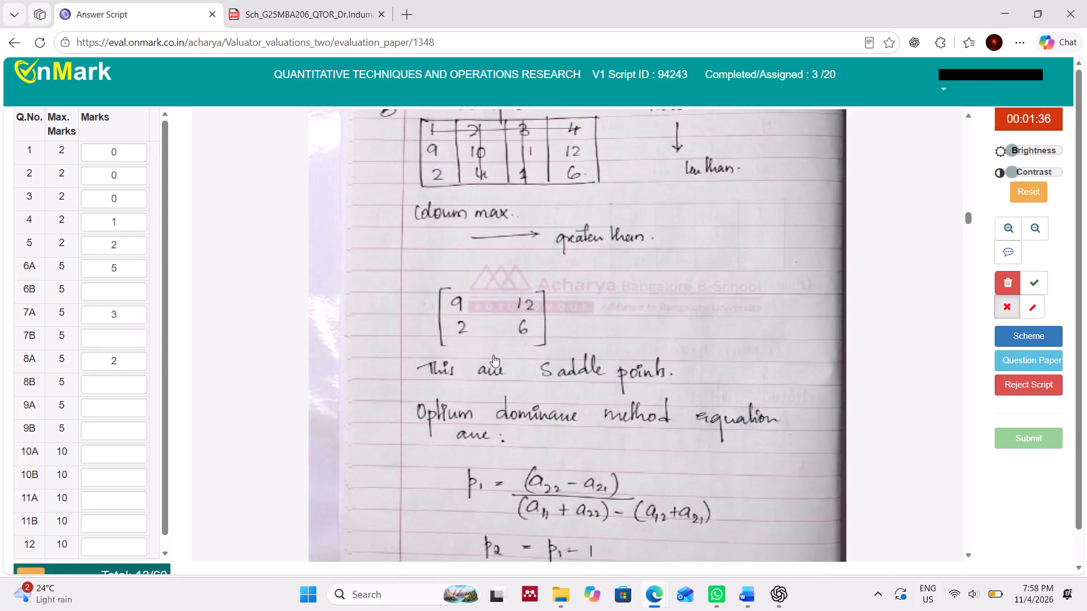
scroll(491, 346, "up", 2)
left_click(472, 369)
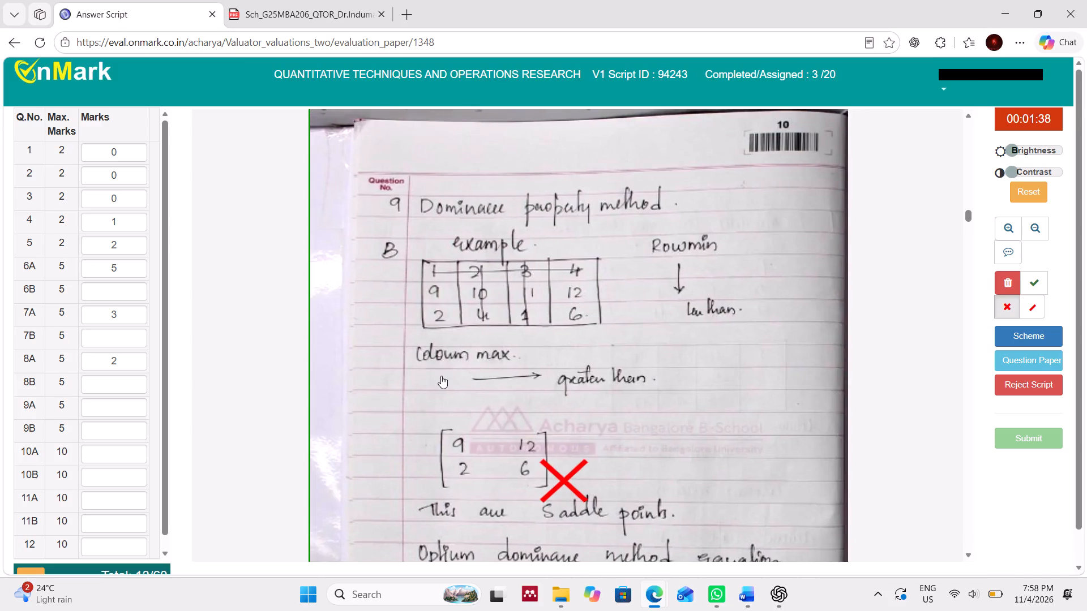
left_click(95, 437)
key("1")
scroll(476, 384, "down", 9)
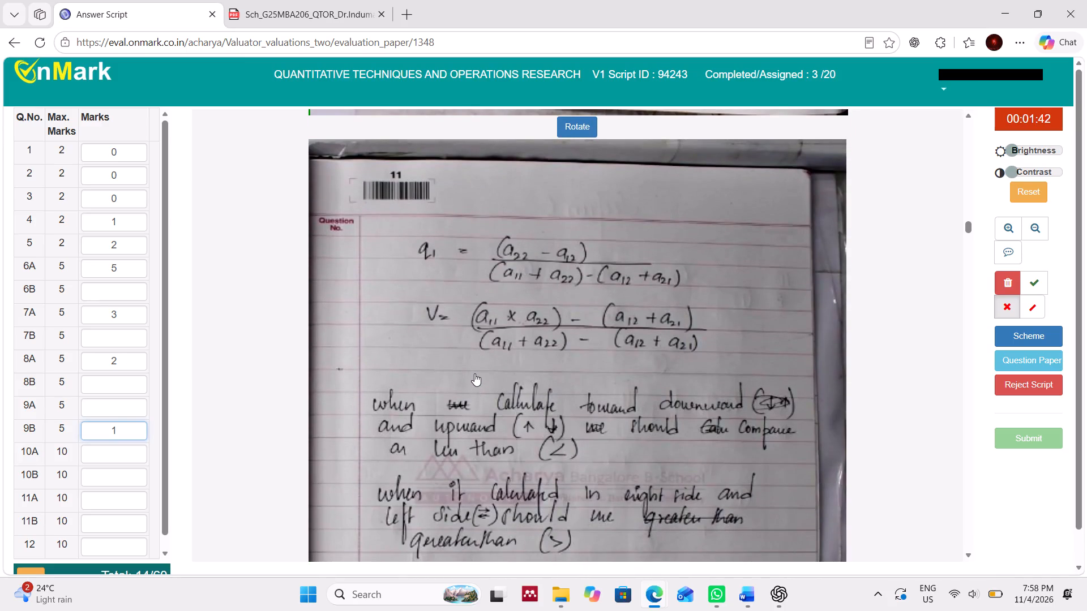
left_click(474, 373)
Annotate the question 10B critical path network on page 12 and the time calculations on page 13 with a tick each.
scroll(474, 373, "down", 6)
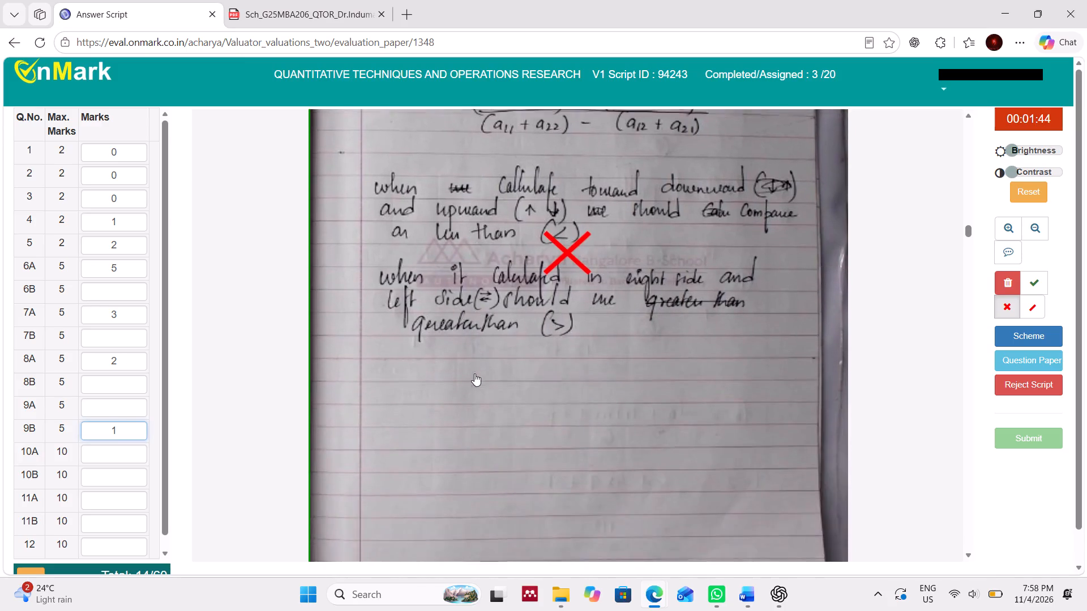
scroll(474, 373, "down", 7)
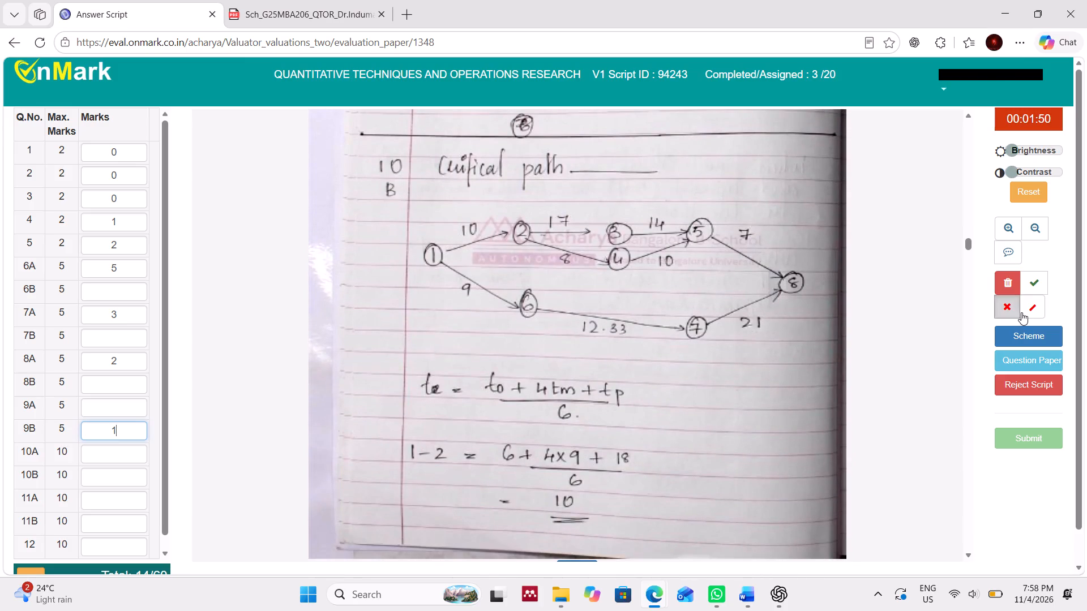
left_click(1031, 285)
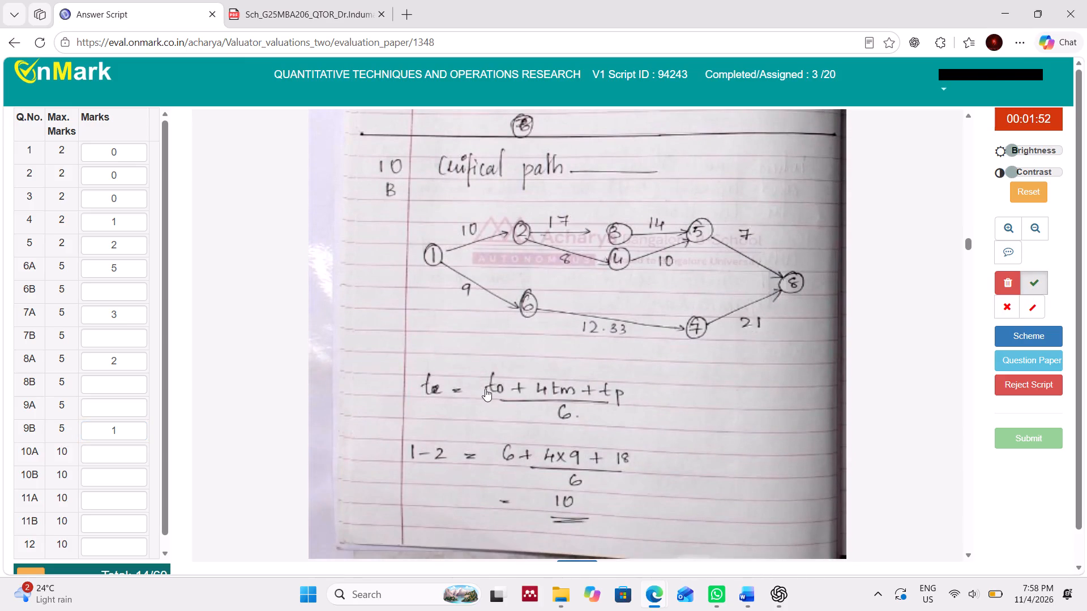
left_click(485, 389)
scroll(485, 389, "down", 10)
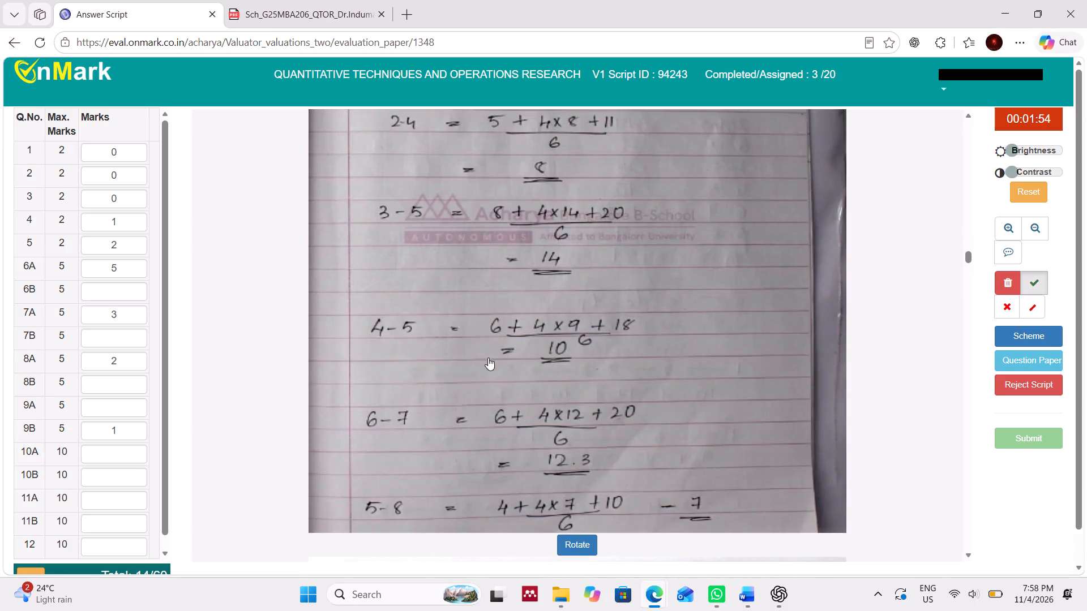
left_click(472, 286)
Review the question 10B working across its pages and annotate the critical path conclusion on page 15 with a tick.
scroll(472, 286, "down", 6)
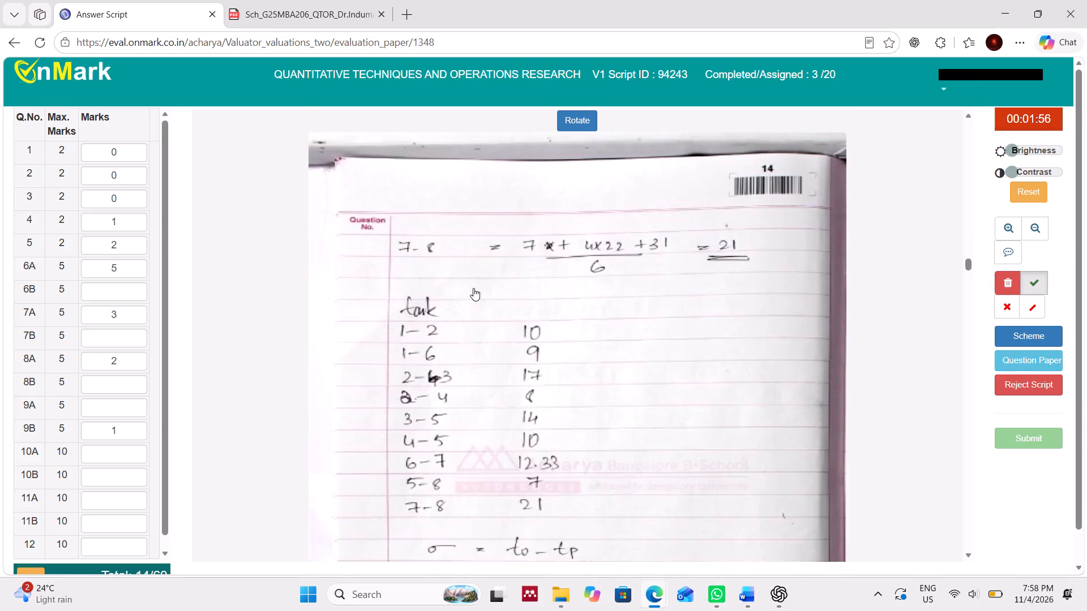
scroll(473, 288, "up", 6)
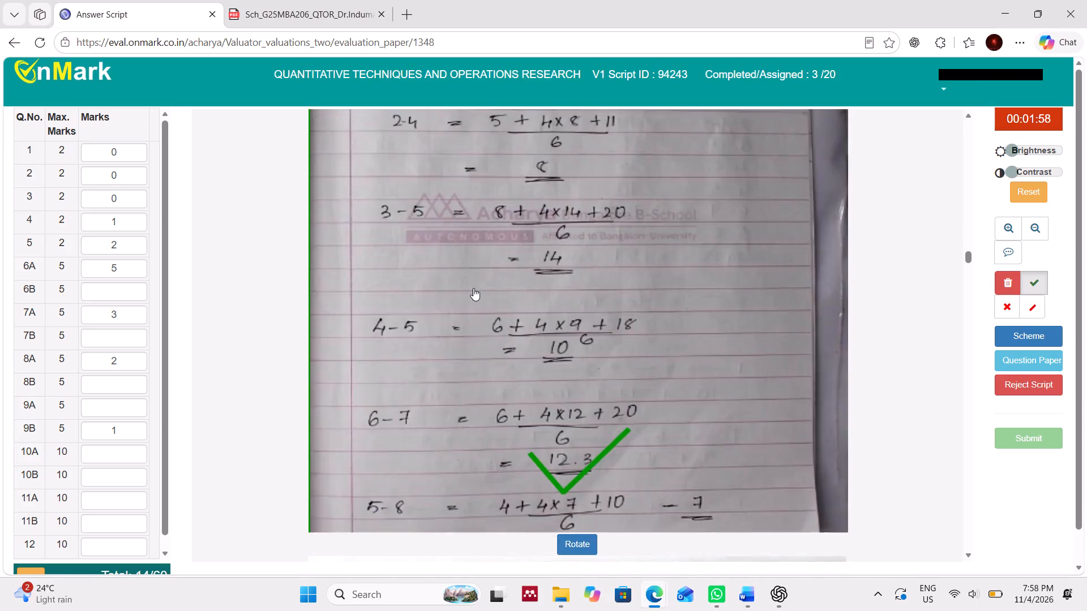
scroll(473, 288, "up", 11)
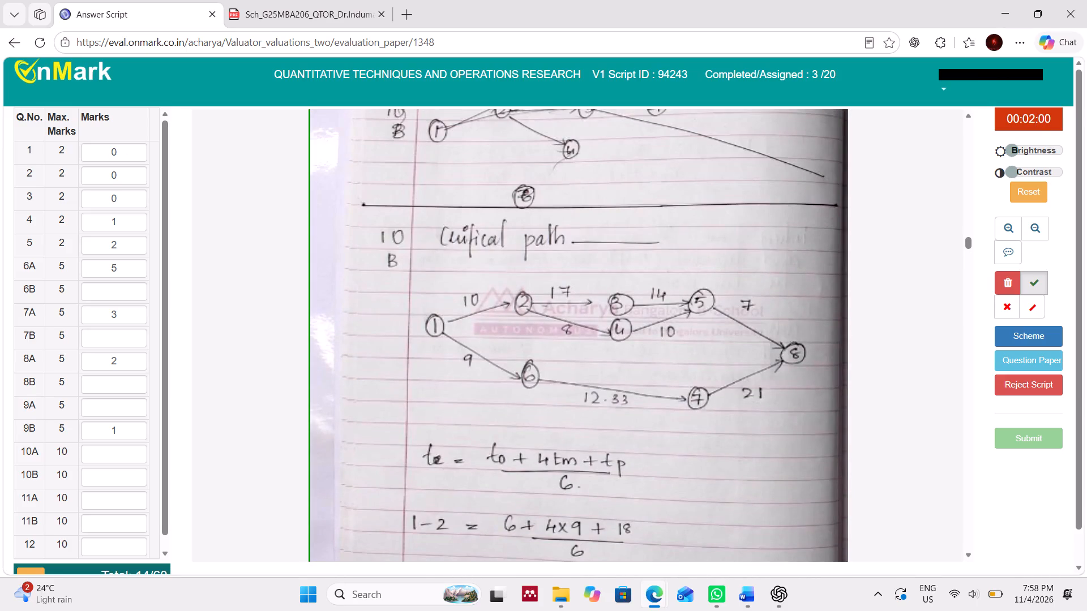
scroll(111, 448, "down", 2)
scroll(667, 352, "down", 4)
scroll(673, 301, "down", 9)
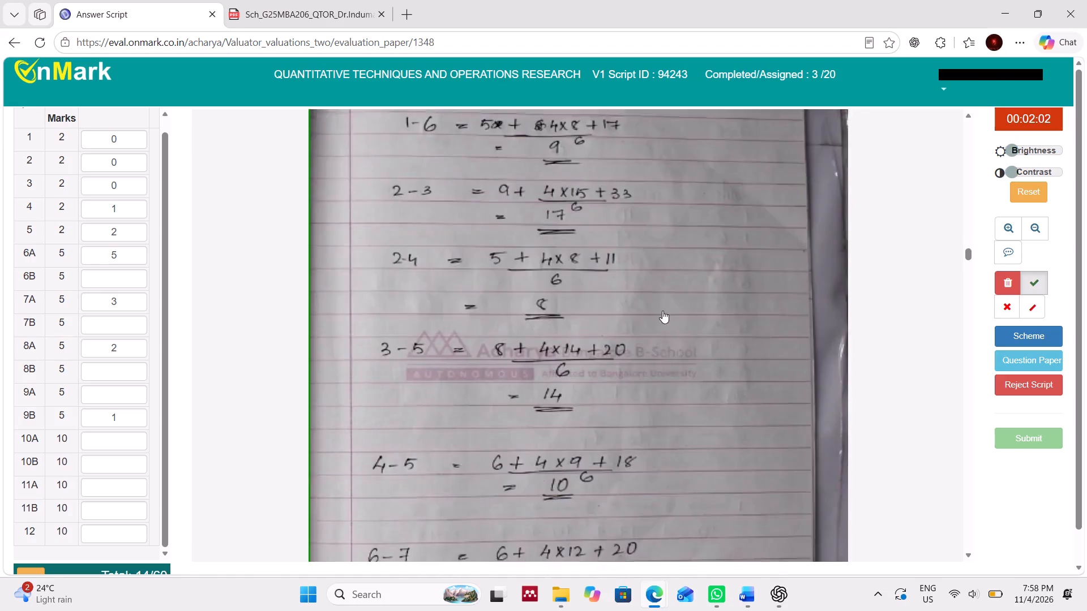
scroll(662, 311, "down", 13)
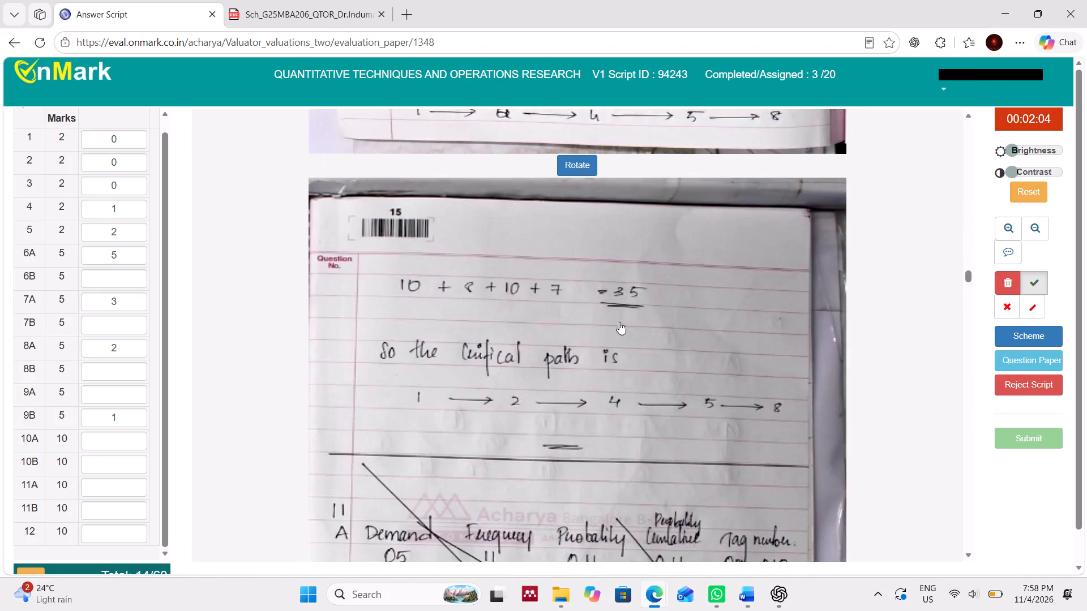
left_click(541, 297)
Add a cross to the question 10B answer on page 15 and on page 14, and award it 4 marks.
left_click(1005, 304)
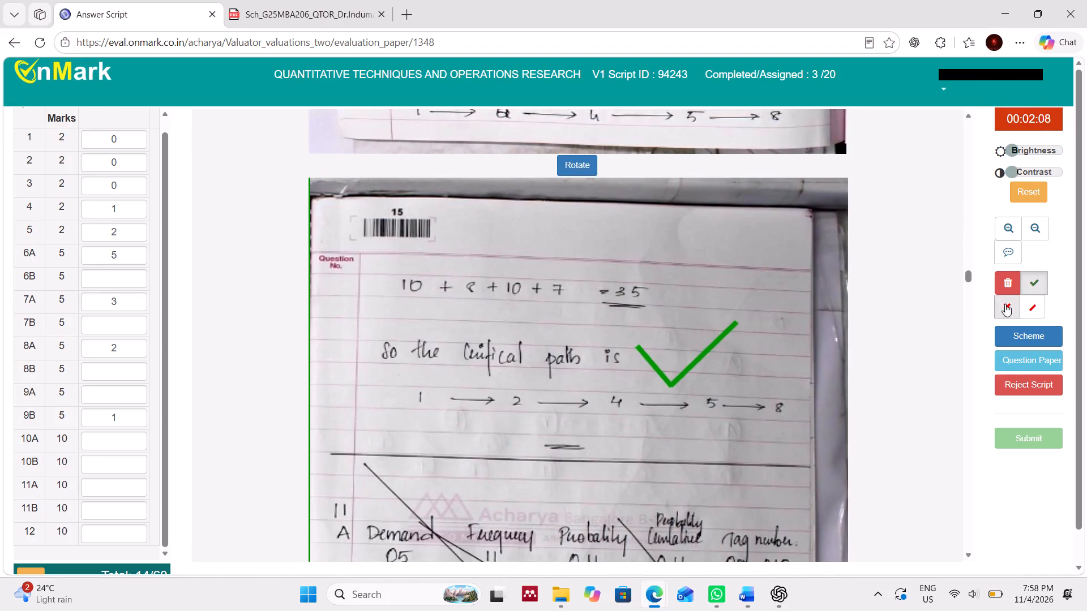
left_click(538, 278)
scroll(537, 277, "up", 5)
left_click(537, 277)
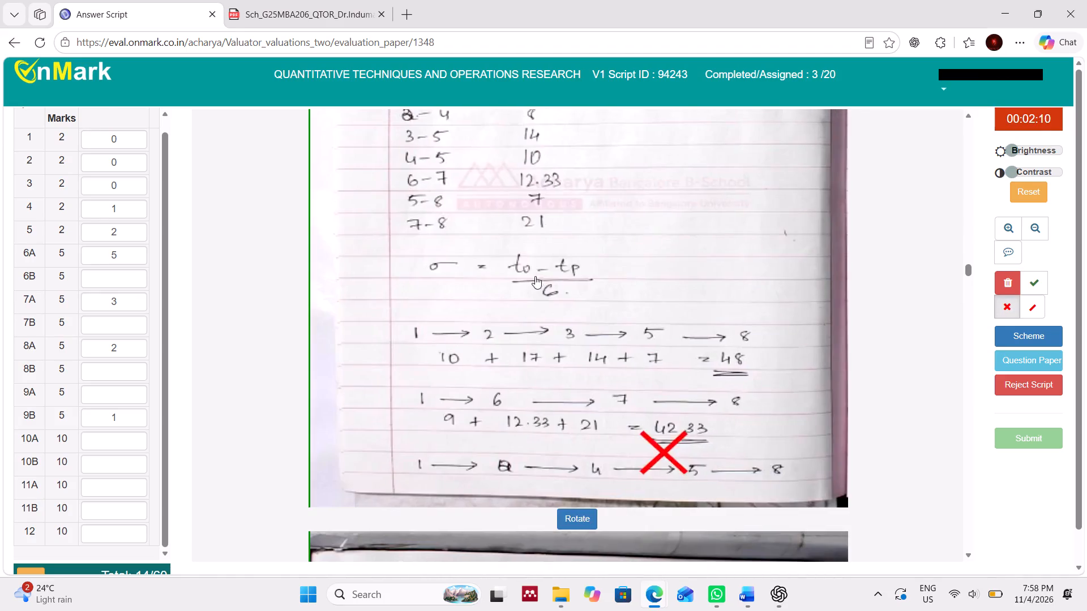
left_click(86, 468)
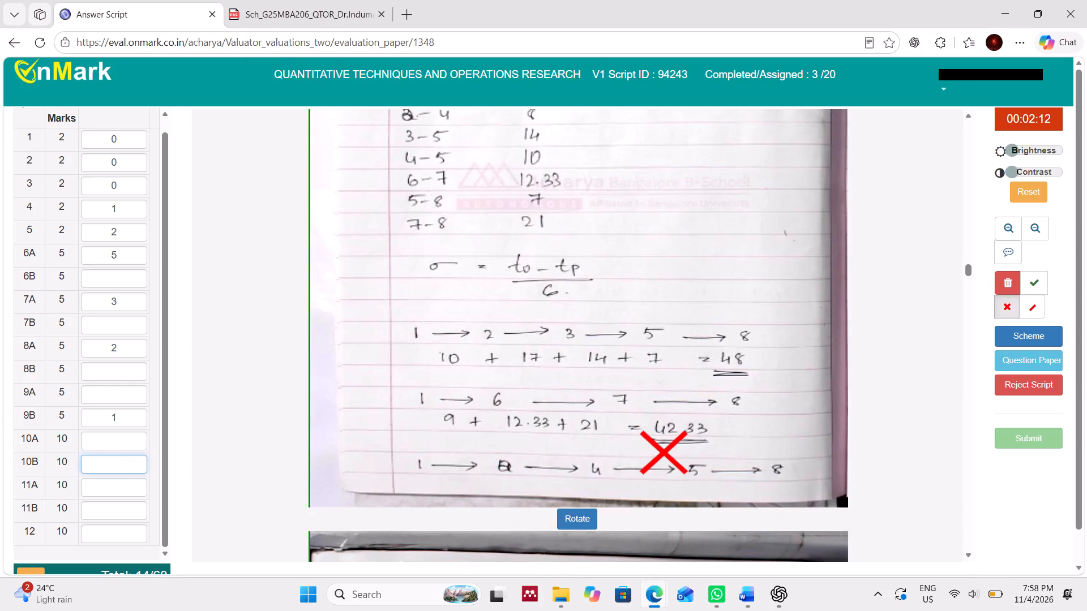
key("4")
Annotate the struck-out question 11A working on page 15 and the struck-out question 12 network on page 16 with a cross each.
scroll(562, 394, "down", 5)
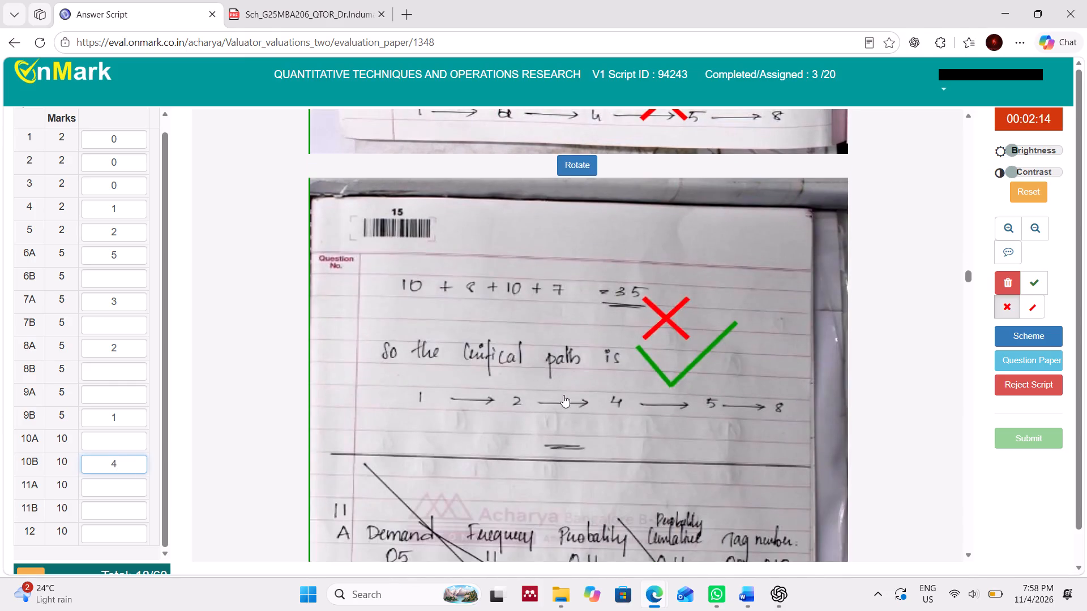
scroll(564, 395, "down", 7)
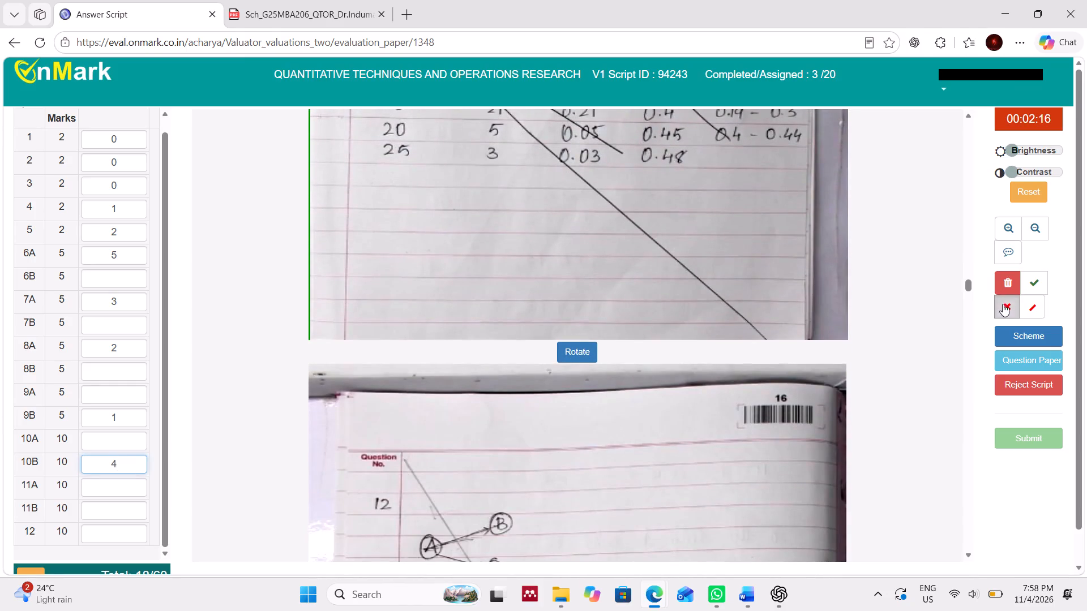
left_click(1003, 304)
left_click(379, 174)
scroll(394, 200, "down", 5)
left_click(404, 253)
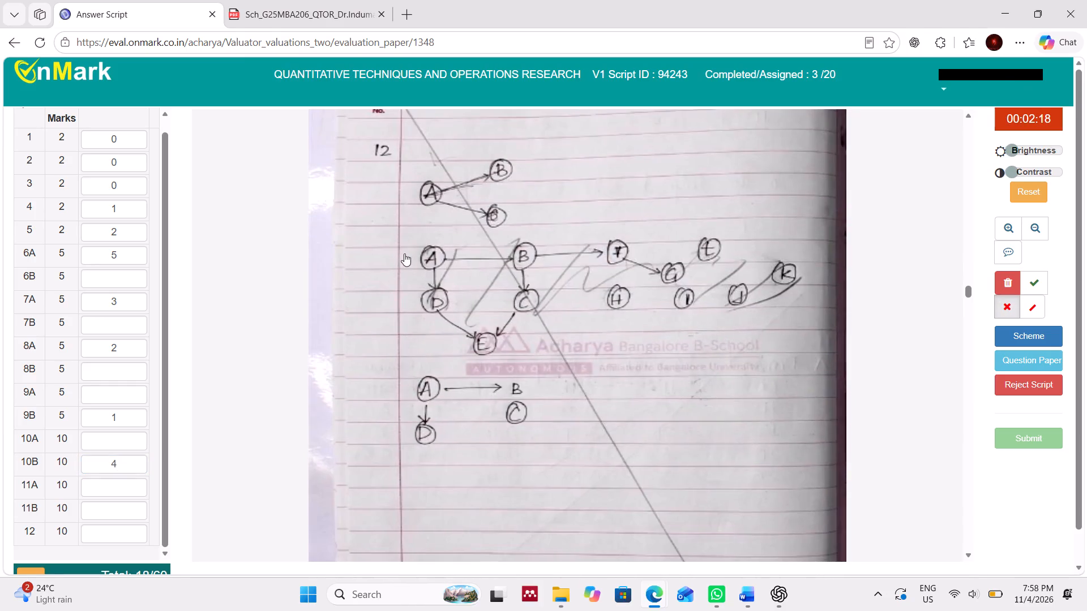
Annotate the question 12 critical path answer on page 17 with a cross.
scroll(405, 253, "down", 11)
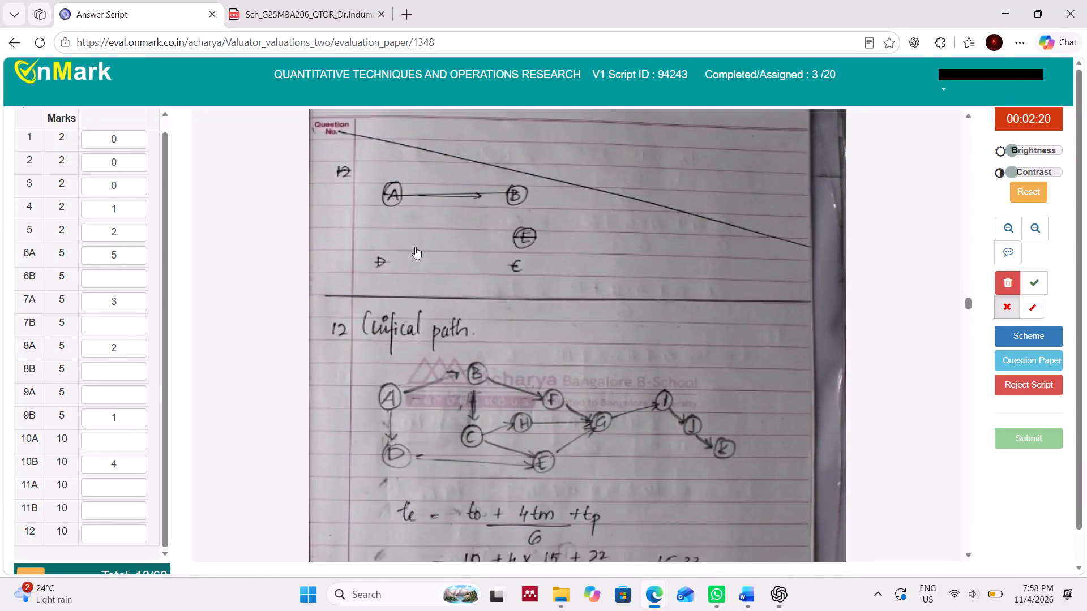
scroll(415, 247, "down", 1)
left_click(416, 287)
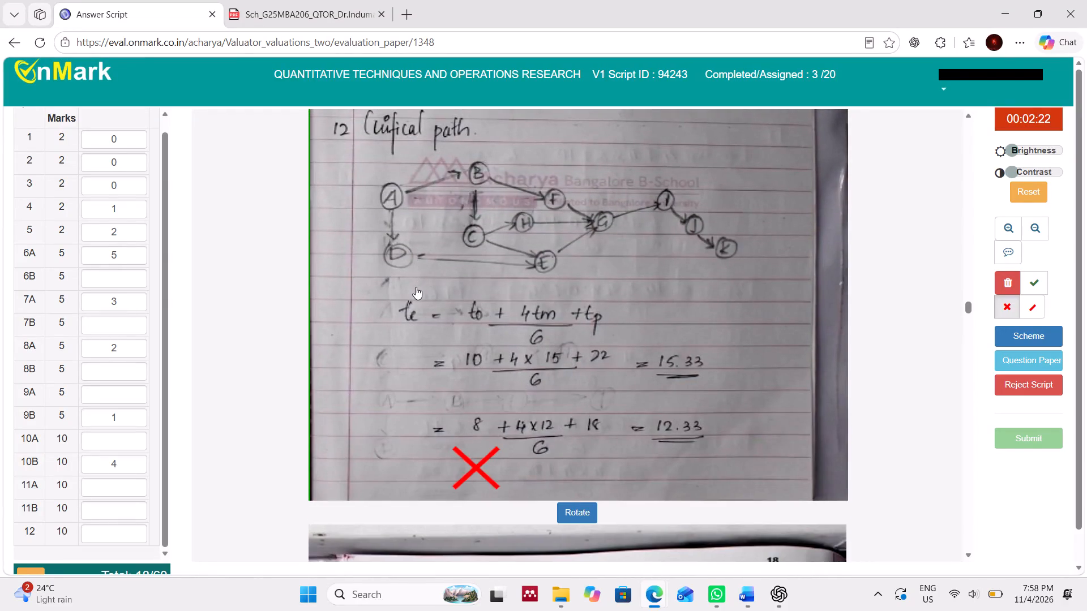
Annotate the question 12 calculations on pages 18 and 19 with a cross each and award question 12 4 marks.
scroll(416, 287, "down", 6)
left_click(416, 287)
scroll(416, 287, "down", 6)
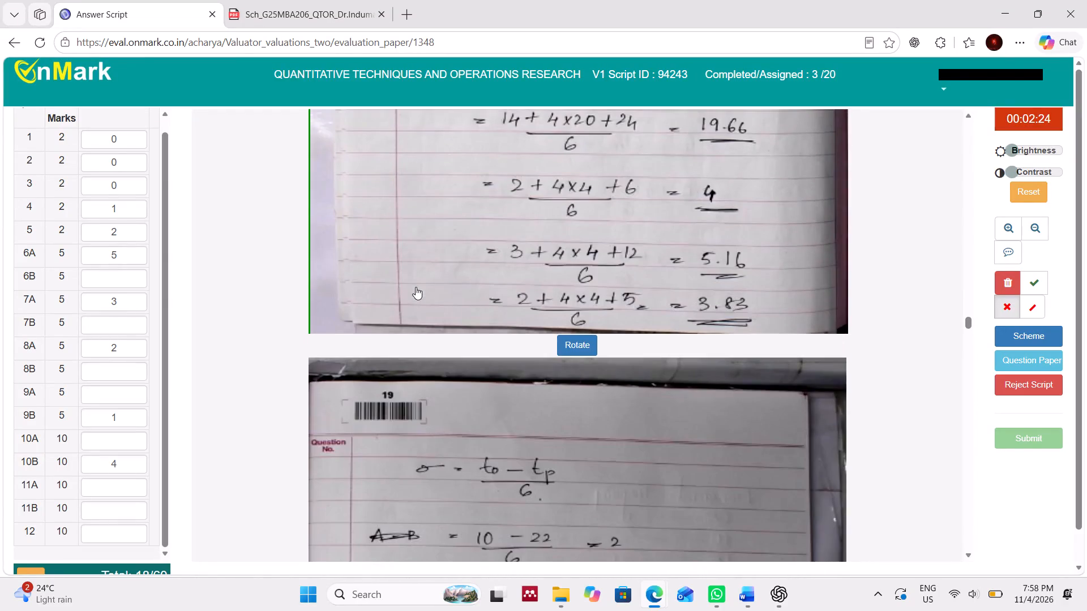
scroll(416, 287, "down", 4)
left_click(416, 287)
scroll(416, 287, "down", 11)
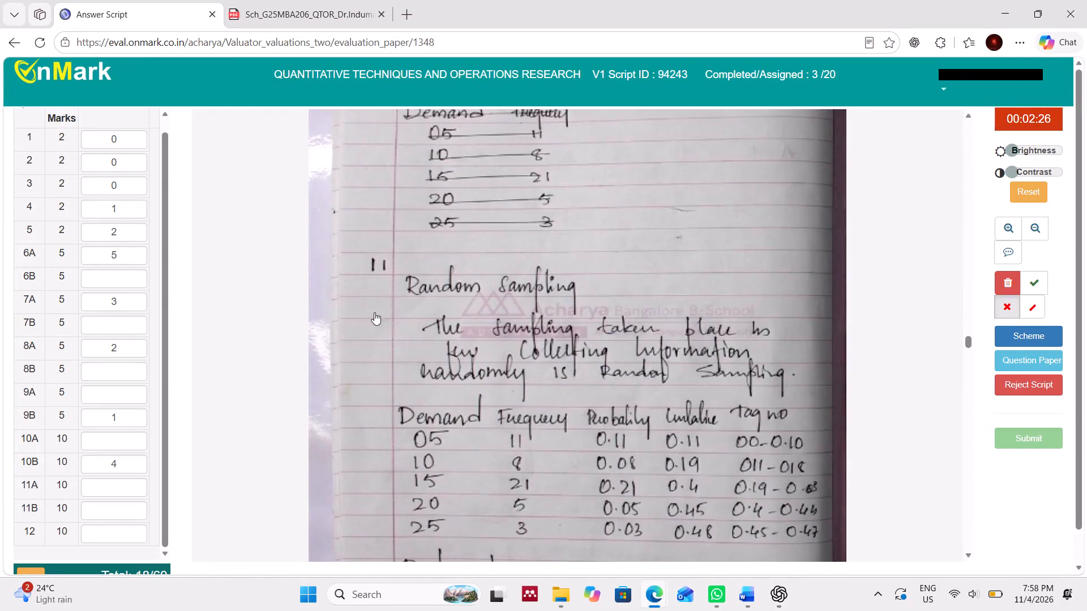
left_click(115, 533)
key("4")
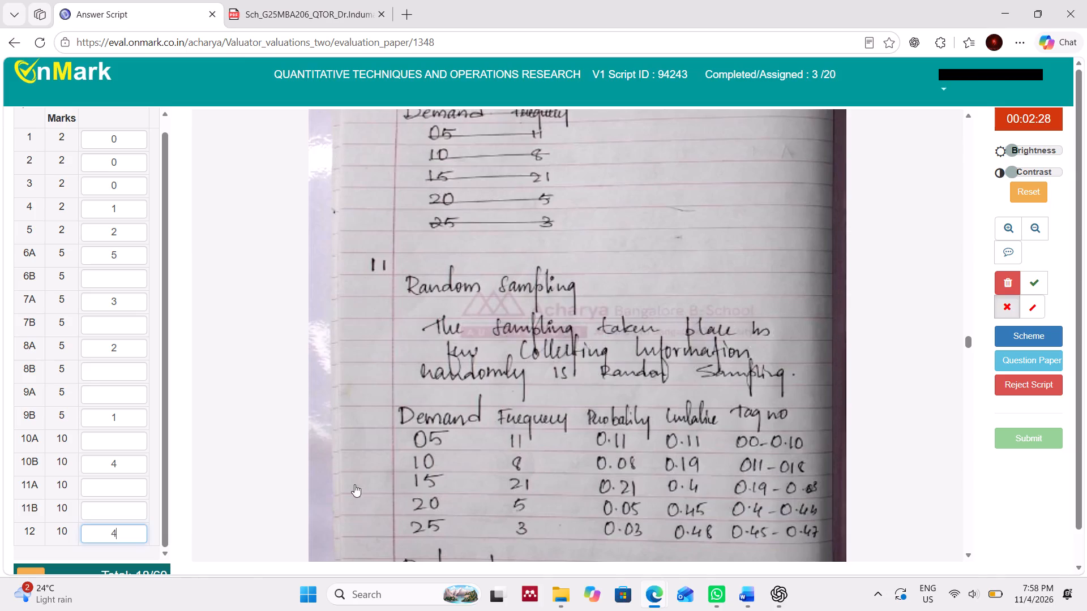
Annotate the random sampling answer on page 20 with a cross and award question 11A 2 marks.
scroll(537, 383, "down", 2)
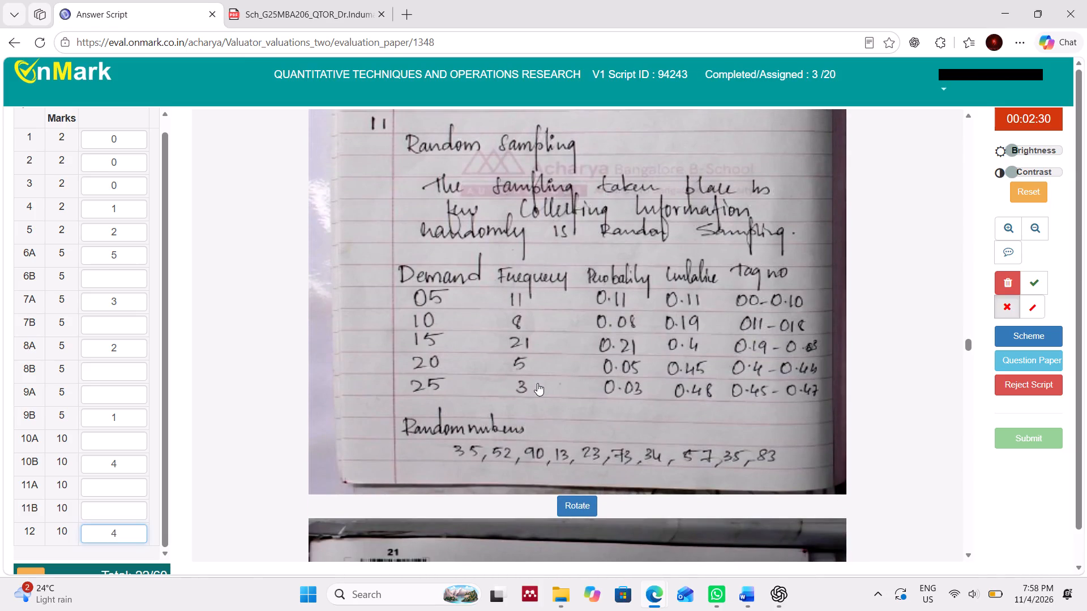
left_click(529, 290)
scroll(529, 290, "down", 6)
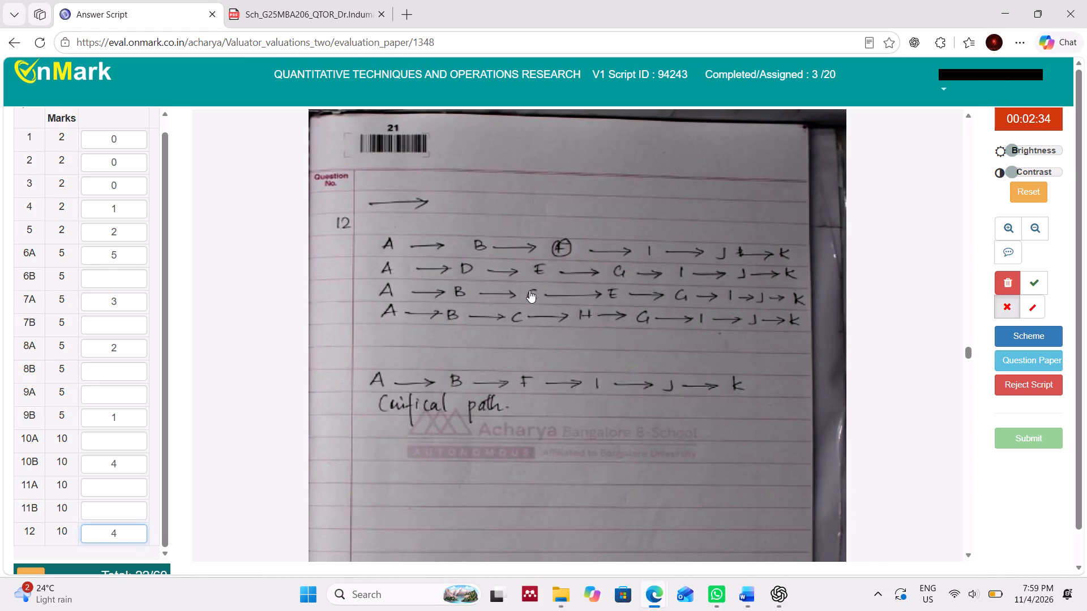
scroll(529, 290, "up", 5)
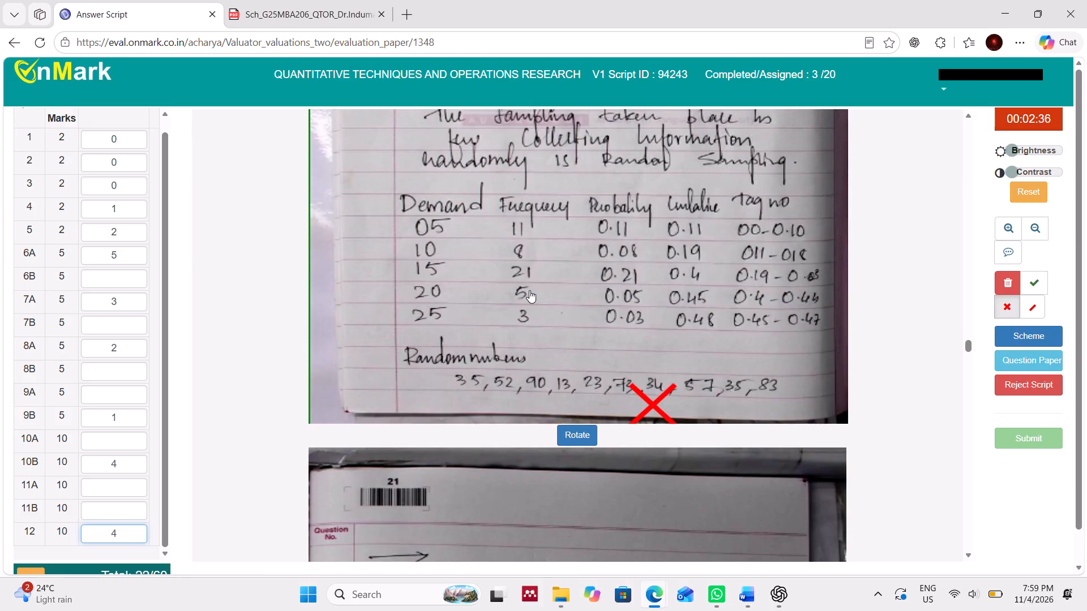
scroll(529, 290, "up", 4)
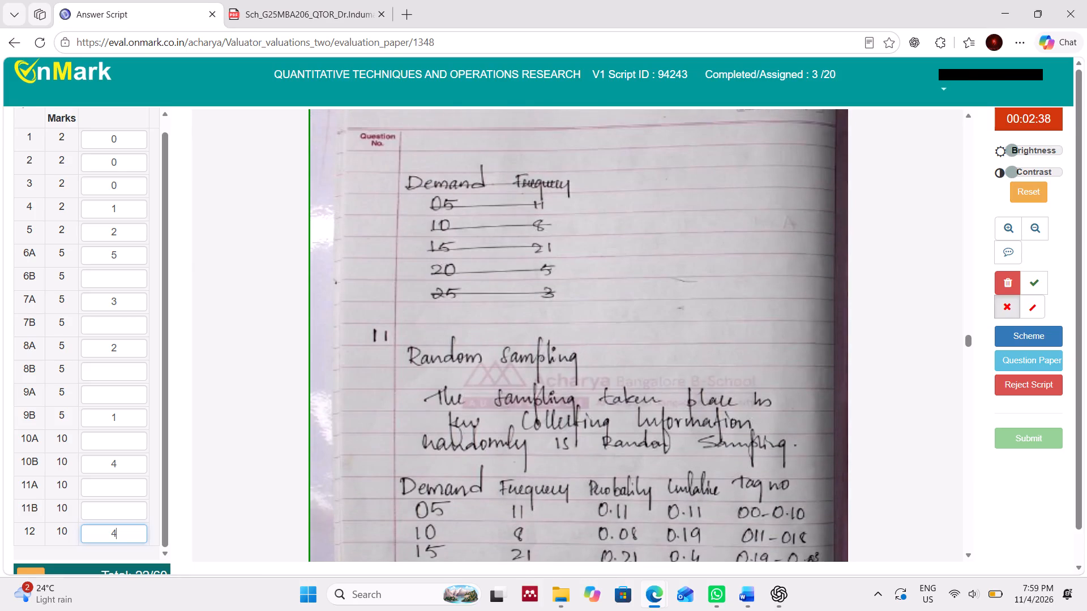
left_click(110, 494)
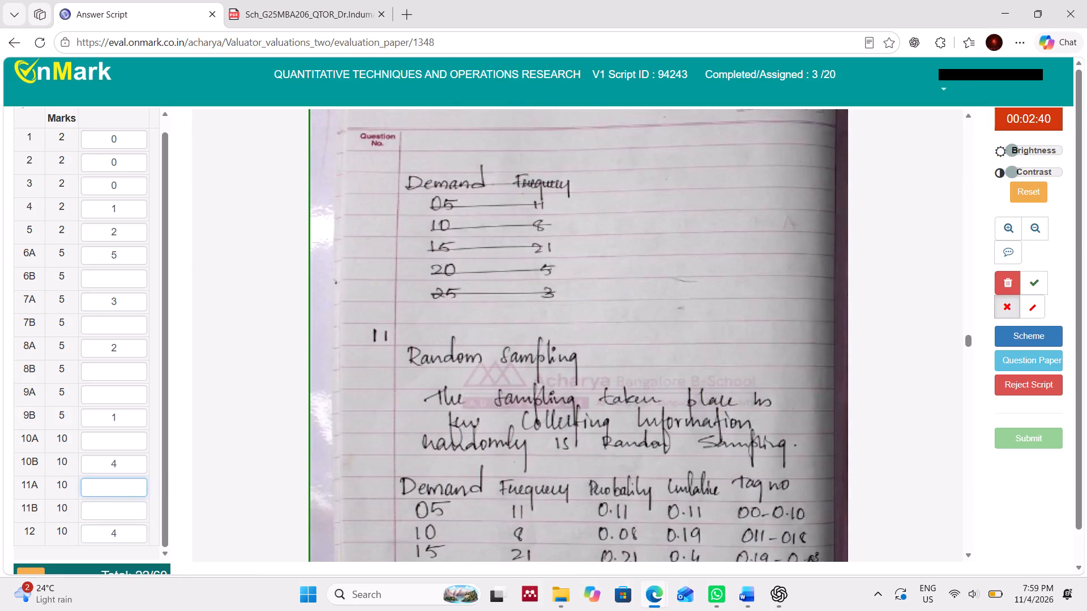
key("2")
Annotate the question 12 critical path listing on page 21 with a cross.
scroll(651, 408, "down", 5)
scroll(594, 425, "down", 3)
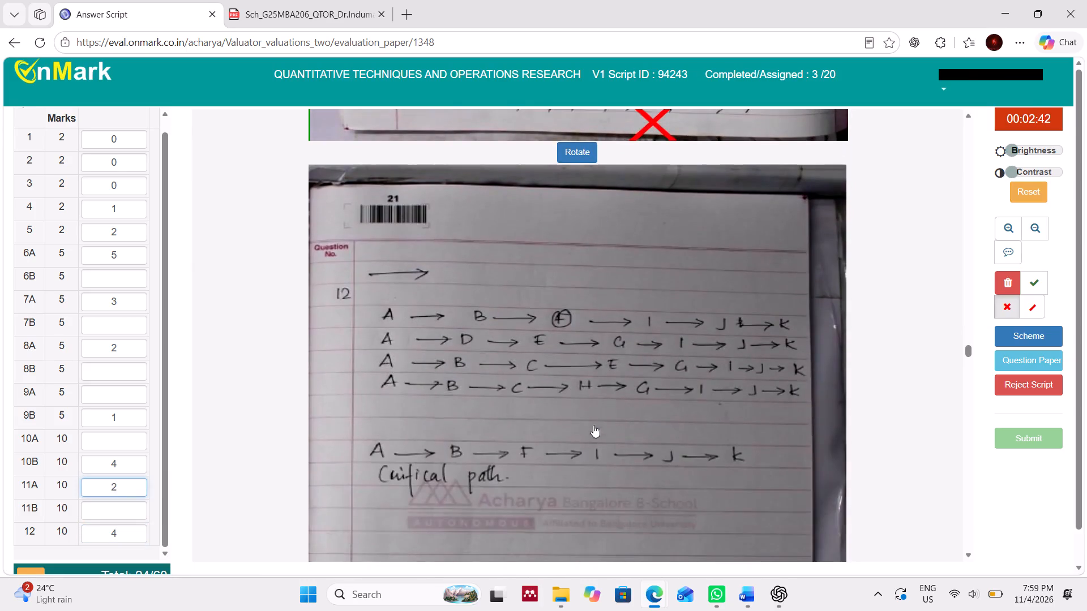
left_click(515, 376)
scroll(132, 517, "down", 5)
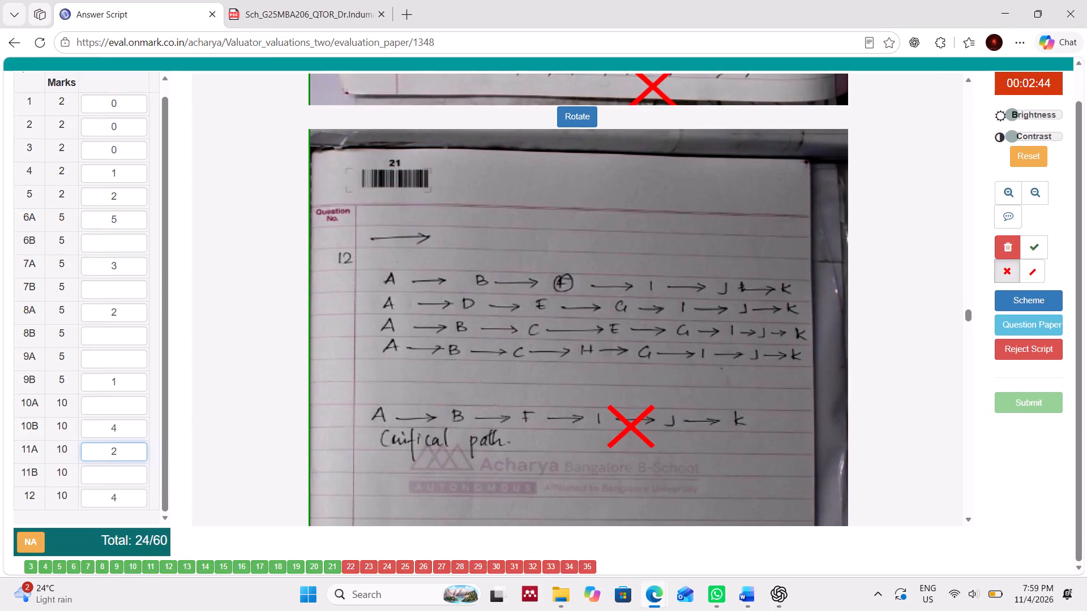
Enter 0 marks for the unanswered questions 6B, 7B, 8B, 9A, 10A and 11B.
scroll(440, 382, "up", 4)
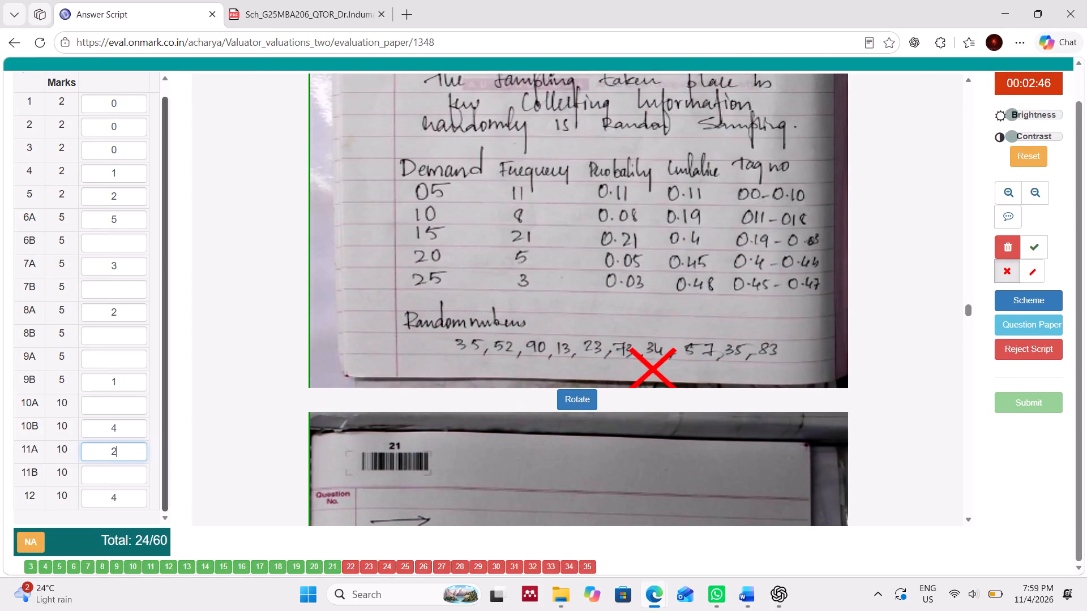
left_click(134, 247)
key("0")
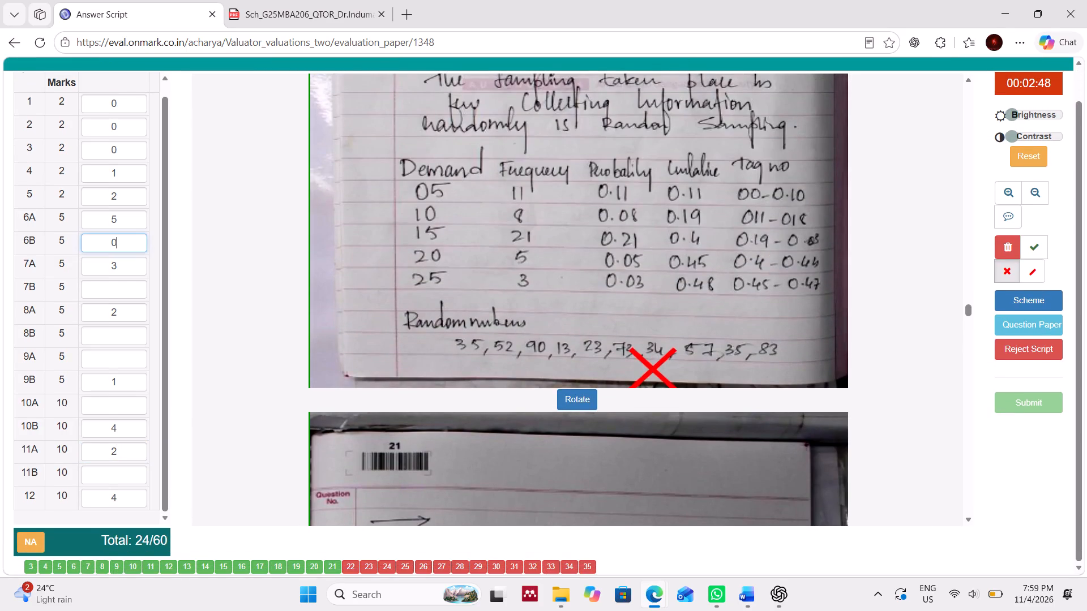
left_click(134, 287)
key("0")
left_click(130, 332)
key("0")
left_click(126, 367)
key("0")
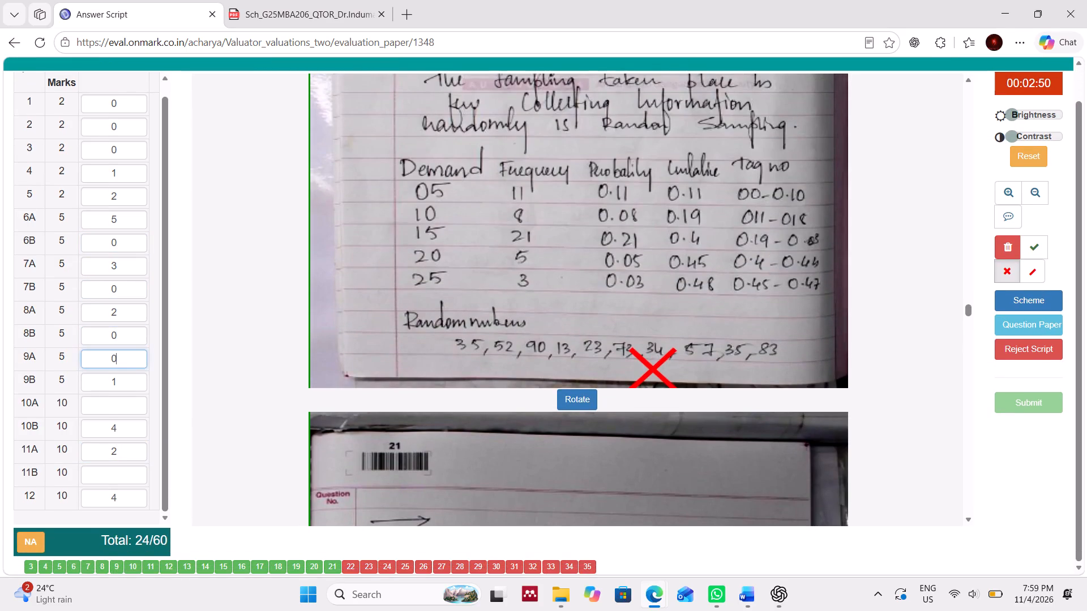
left_click(124, 402)
key("0")
left_click(117, 473)
key("0")
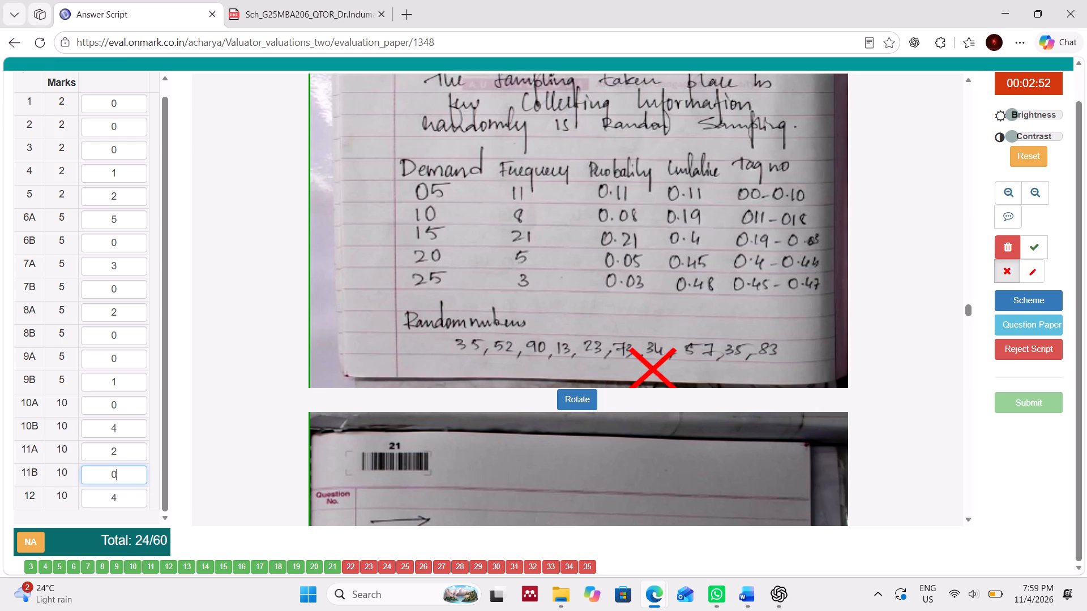
Annotate the blank pages 22 to 26 with a cross each.
scroll(114, 501, "down", 3)
scroll(378, 474, "down", 9)
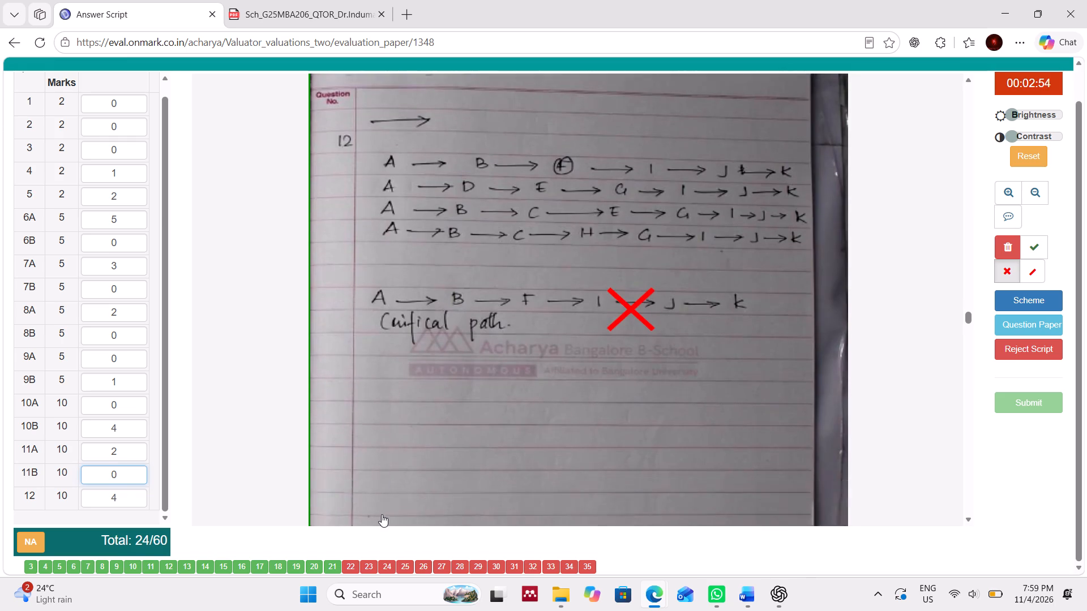
scroll(446, 416, "down", 5)
left_click(456, 239)
scroll(457, 239, "down", 7)
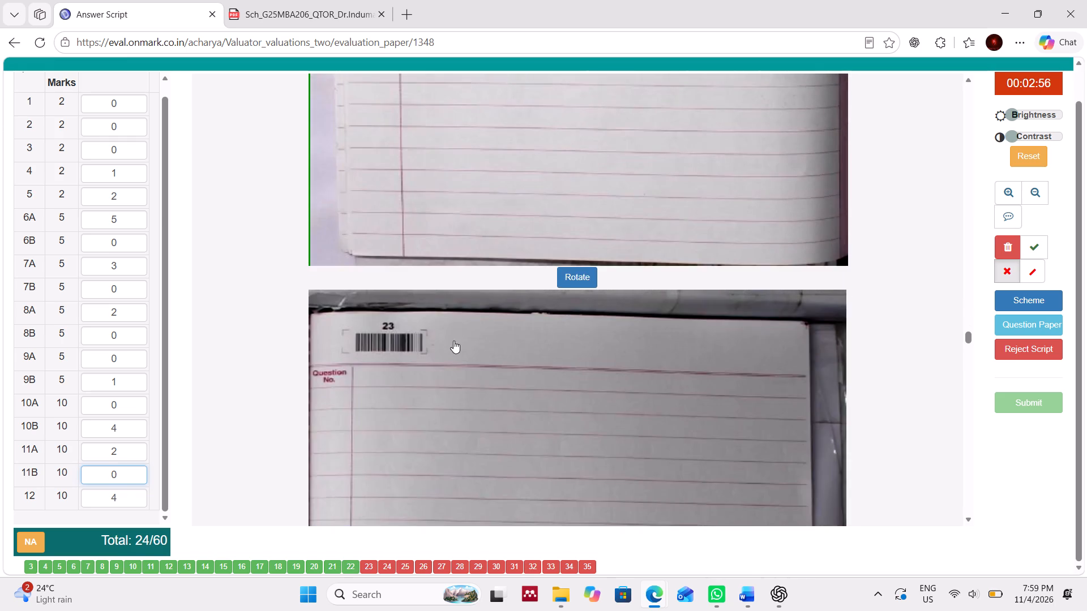
scroll(454, 342, "down", 5)
left_click(454, 167)
scroll(463, 169, "down", 12)
left_click(465, 171)
scroll(465, 171, "down", 7)
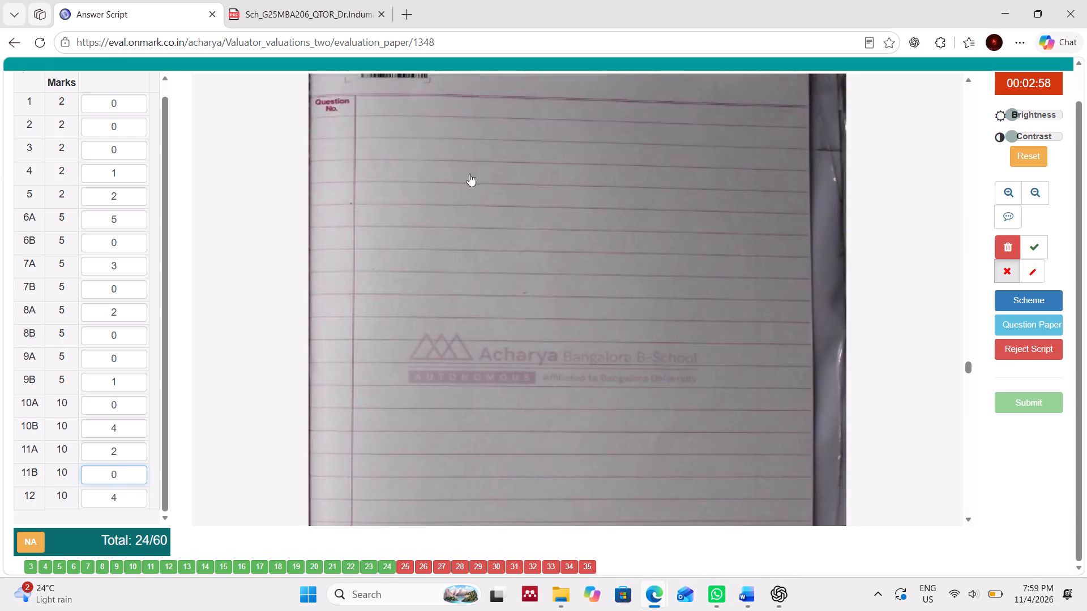
left_click(468, 222)
scroll(468, 223, "down", 9)
left_click(468, 223)
scroll(468, 223, "down", 5)
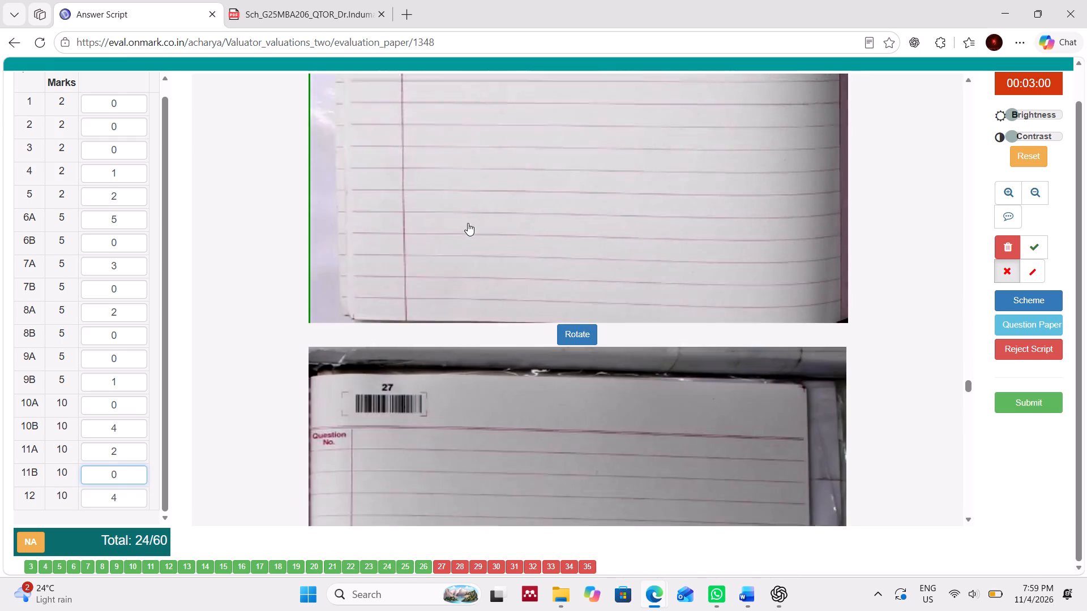
Annotate the blank pages 27 to 30 with a cross each.
scroll(468, 223, "down", 4)
left_click(468, 222)
scroll(468, 222, "down", 11)
left_click(467, 222)
scroll(467, 222, "down", 7)
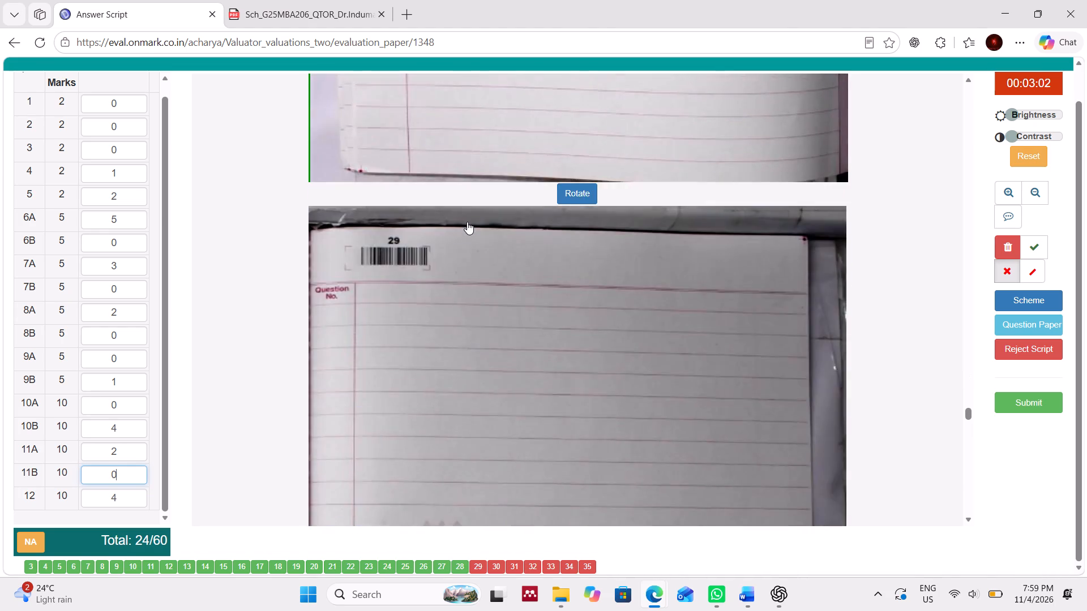
scroll(467, 222, "down", 4)
left_click(467, 222)
scroll(467, 222, "down", 8)
left_click(467, 222)
scroll(467, 222, "down", 8)
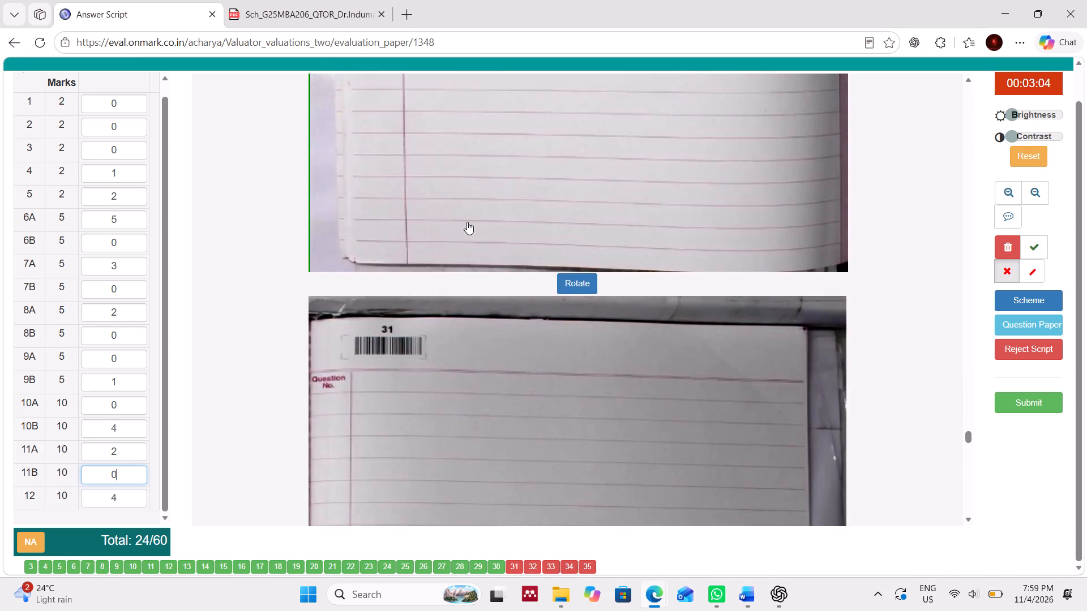
Annotate the remaining blank pages 31 to 35, including the unused graph sheet, with a cross each.
scroll(467, 222, "down", 2)
left_click(467, 222)
scroll(467, 222, "down", 10)
left_click(467, 222)
scroll(467, 222, "down", 10)
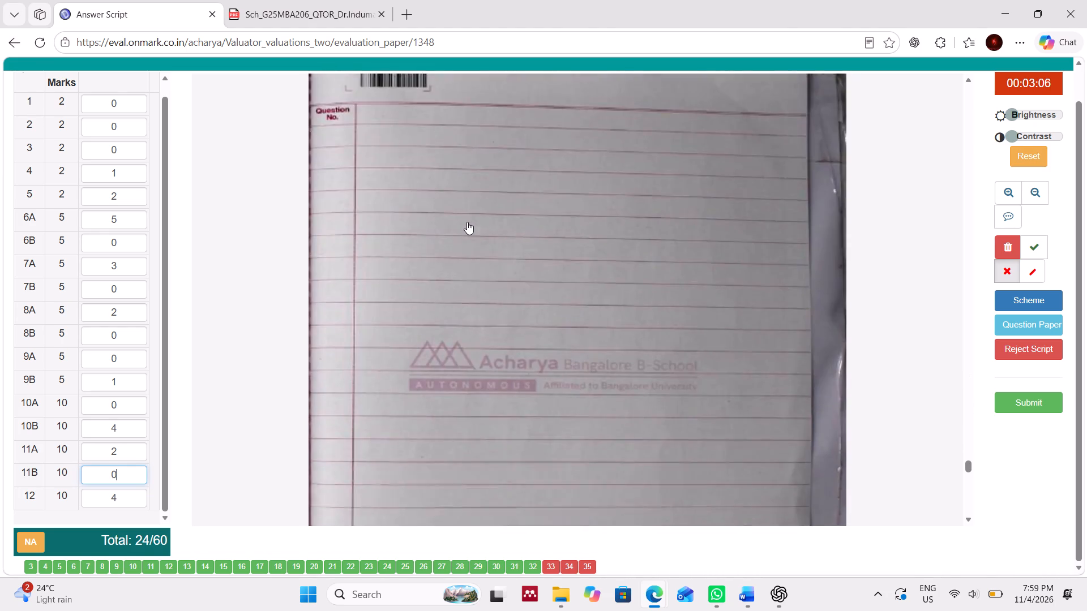
left_click(467, 222)
scroll(467, 222, "down", 12)
left_click(467, 222)
scroll(467, 222, "down", 7)
left_click(467, 222)
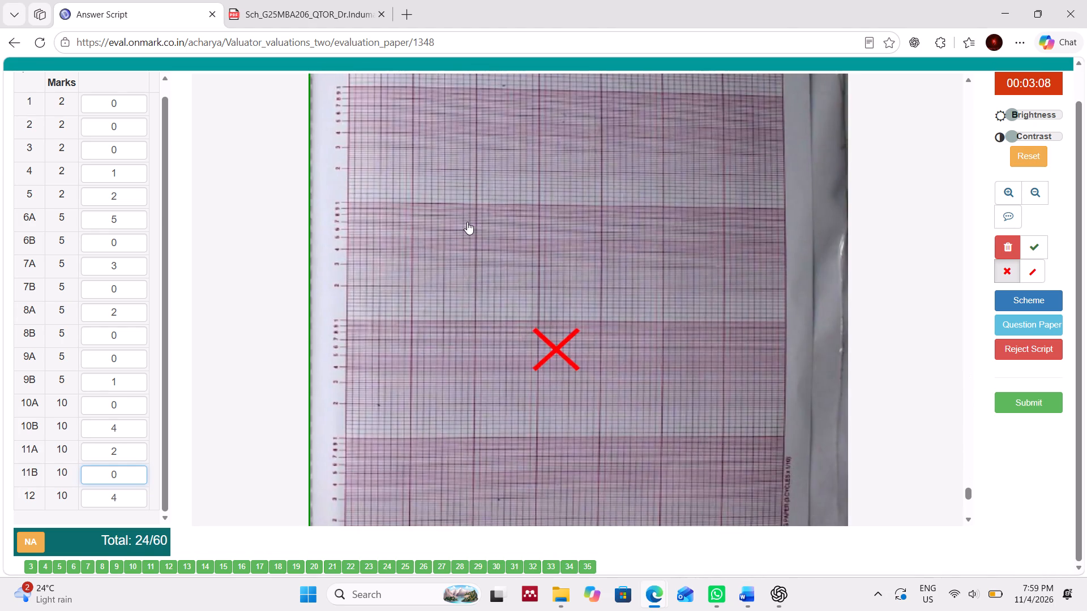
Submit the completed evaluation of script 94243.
scroll(467, 222, "down", 7)
scroll(159, 447, "up", 12)
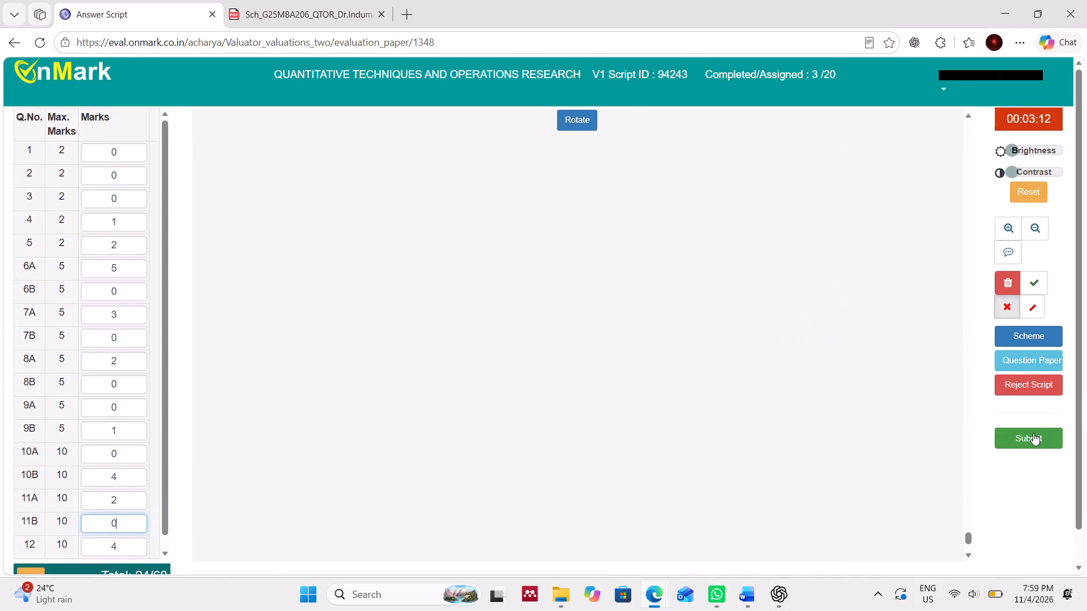
left_click(1033, 433)
left_click(657, 214)
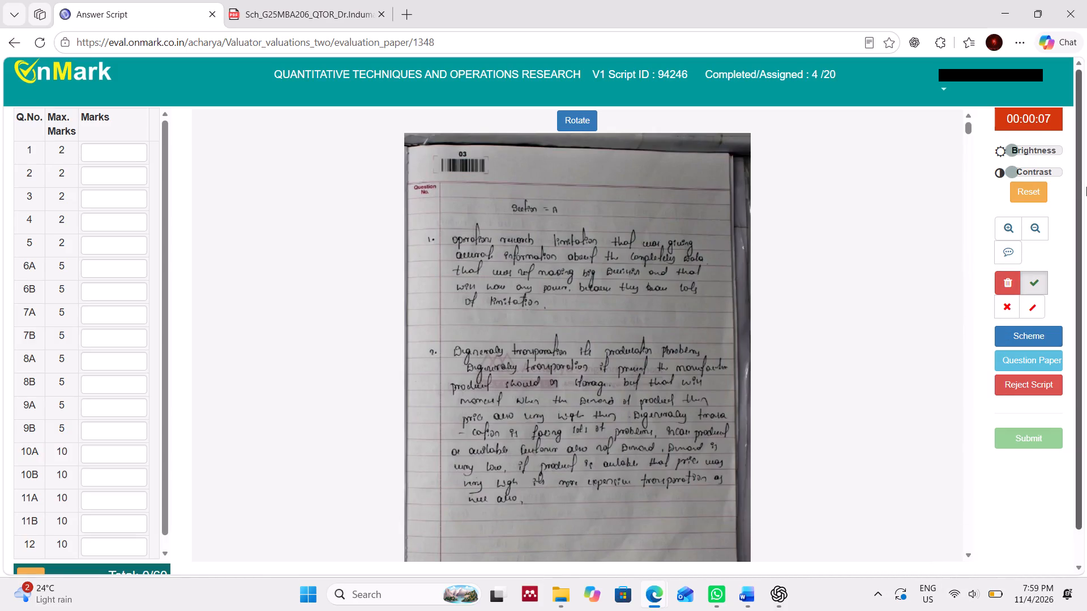
triple_click(1012, 226)
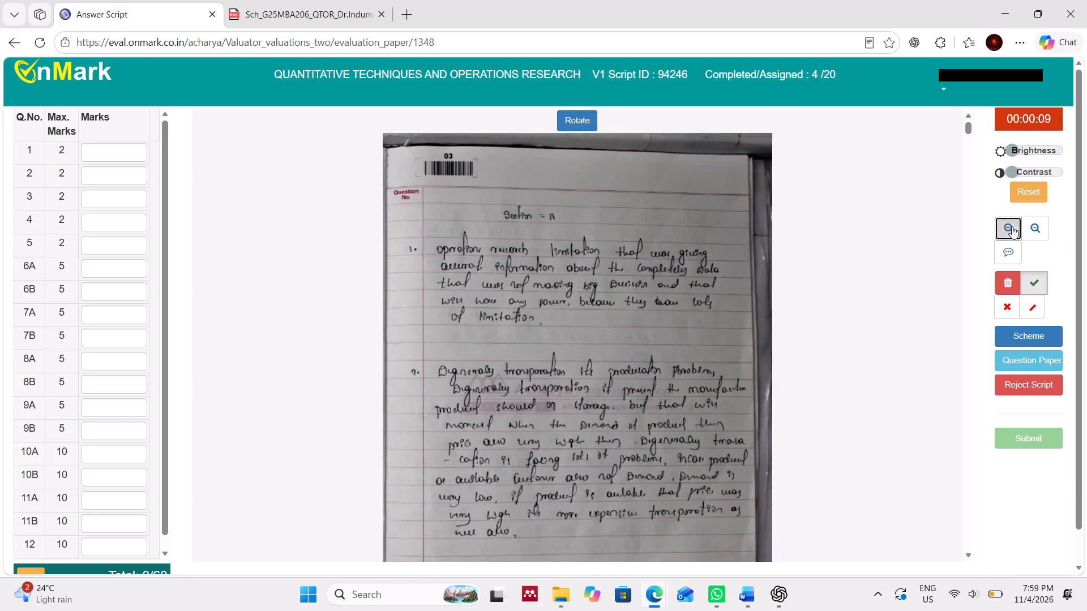
triple_click(1012, 226)
triple_click(1012, 226)
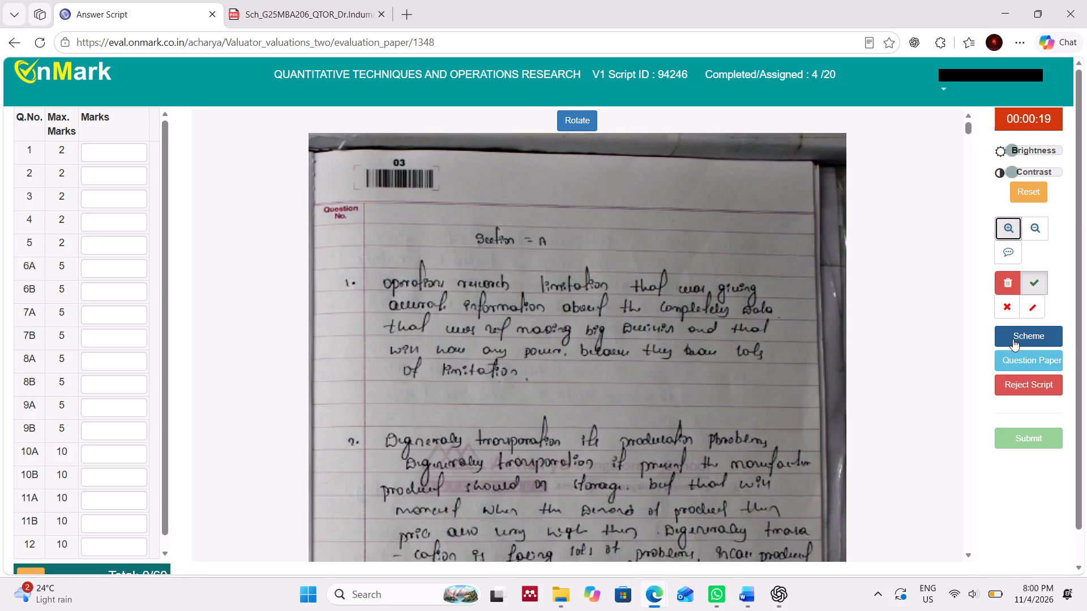
left_click(1004, 303)
left_click(565, 261)
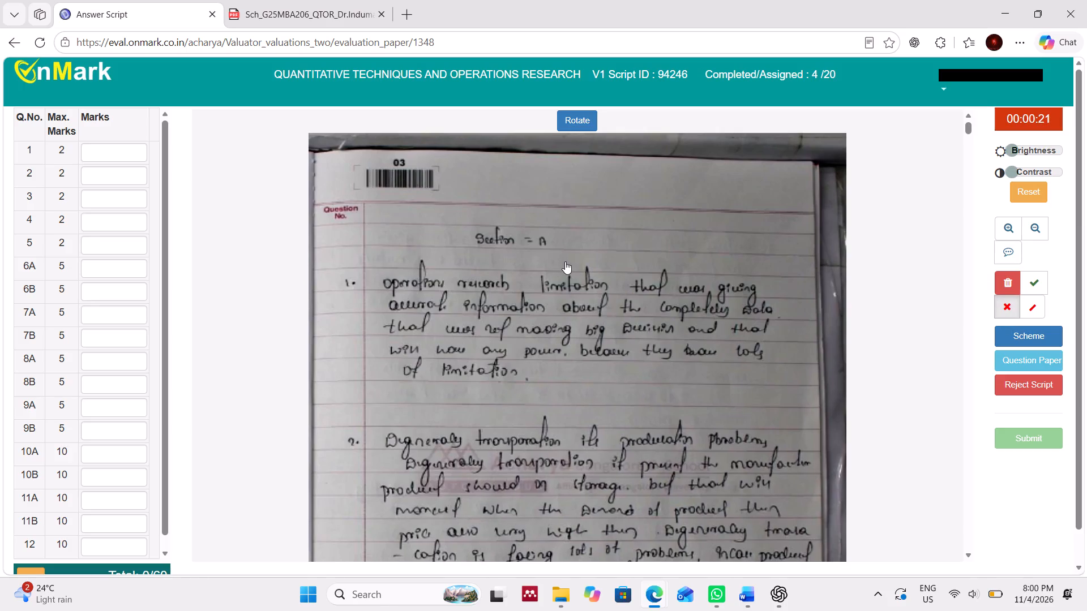
scroll(565, 261, "down", 4)
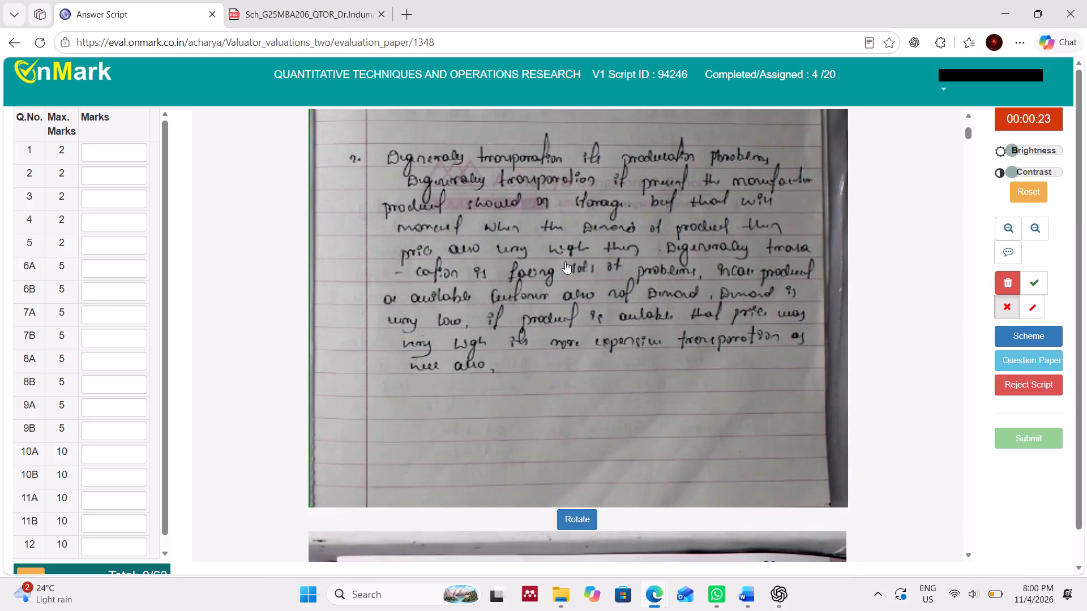
left_click(535, 201)
scroll(535, 201, "down", 2)
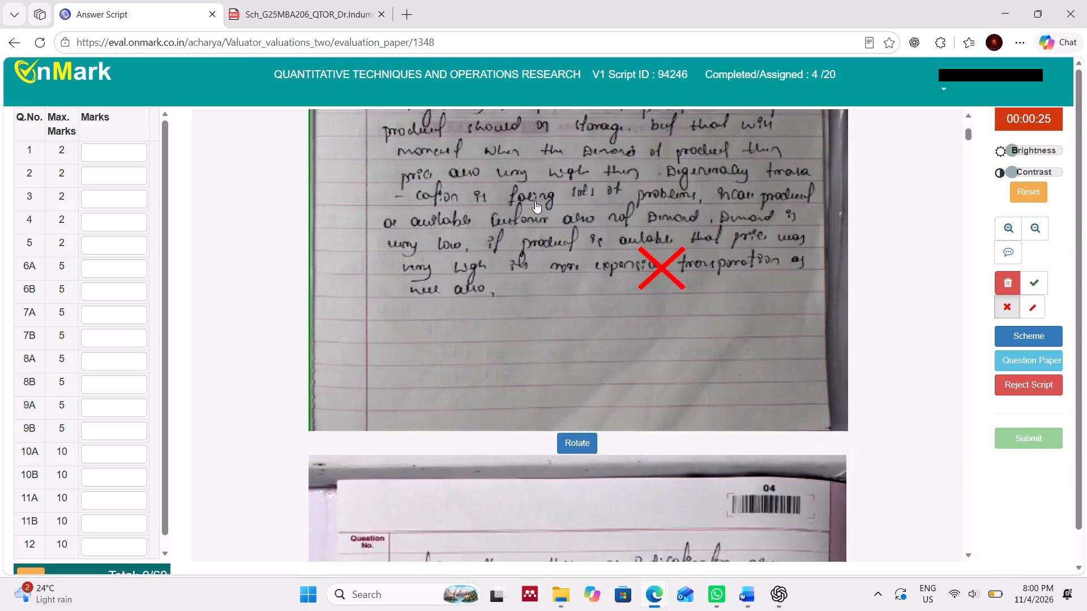
Annotate the question 4 and question 5 answers on page 4 with a cross each.
scroll(535, 201, "down", 3)
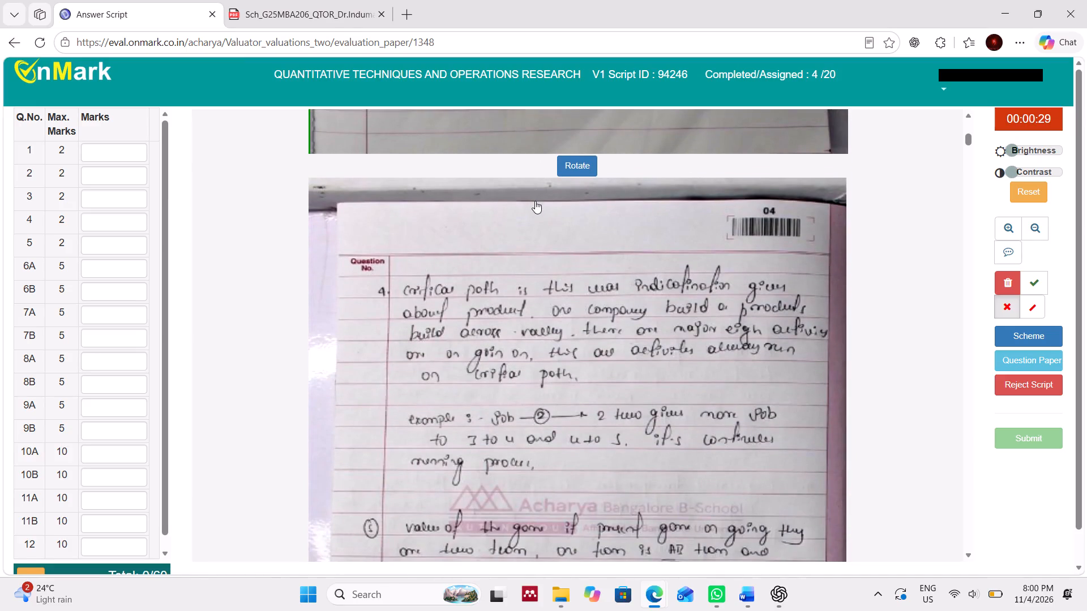
left_click(525, 345)
scroll(525, 344, "down", 6)
scroll(527, 344, "up", 1)
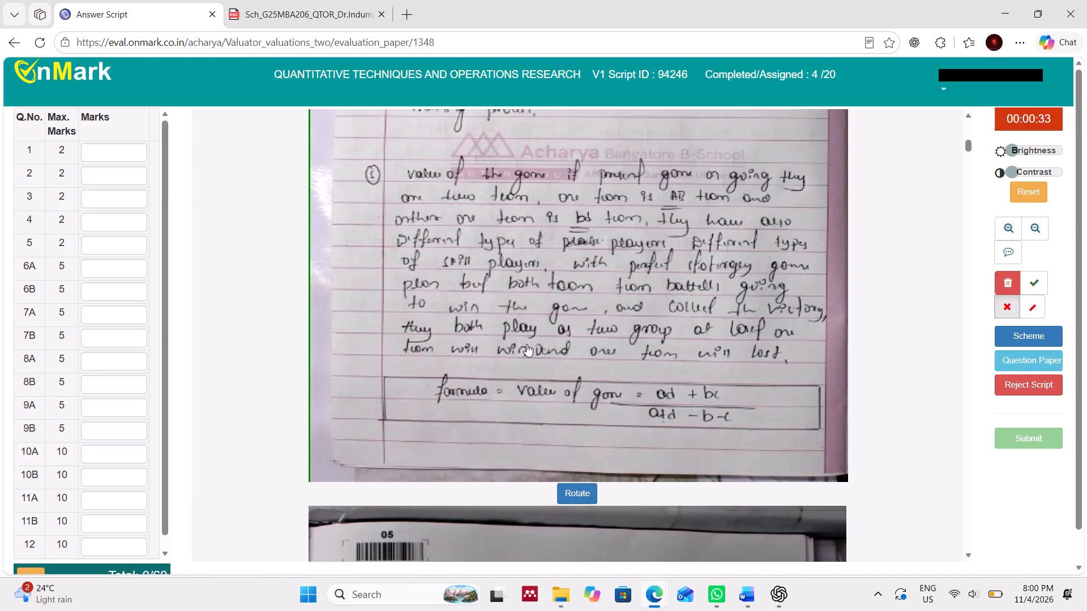
left_click(531, 268)
scroll(536, 282, "down", 5)
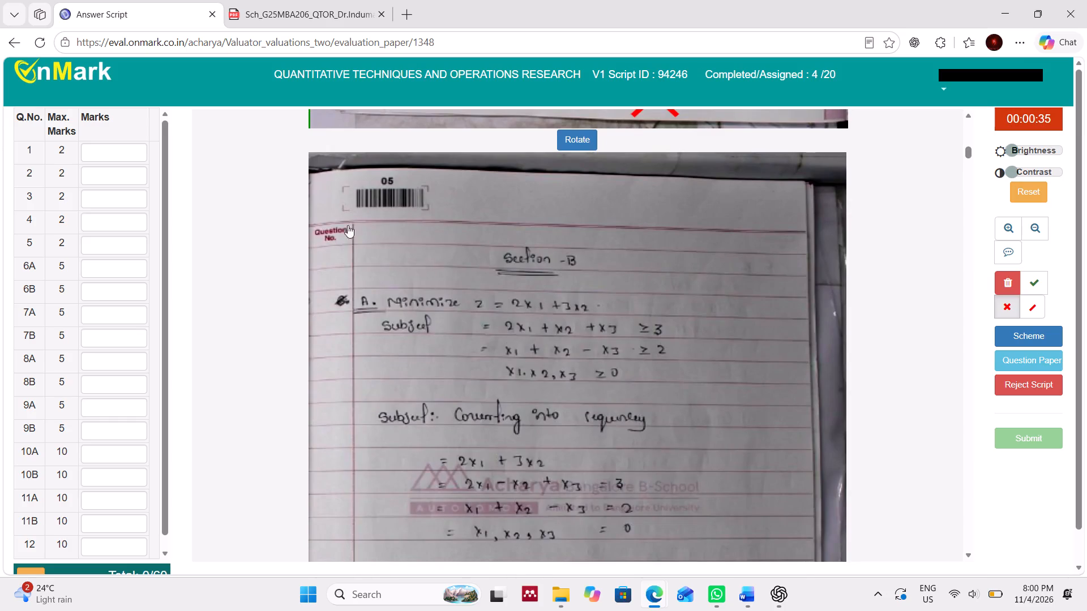
Enter 0 marks for each of questions 1 to 4 and 1 mark for question 5.
left_click(120, 153)
key("0")
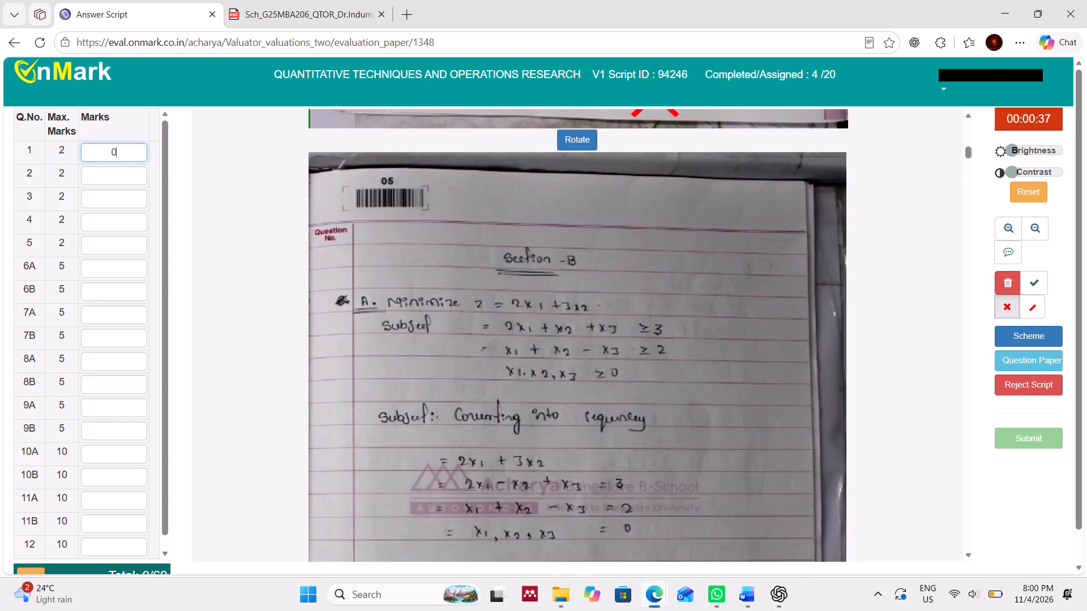
left_click(123, 179)
key("0")
left_click(123, 197)
key("0")
left_click(123, 218)
key("0")
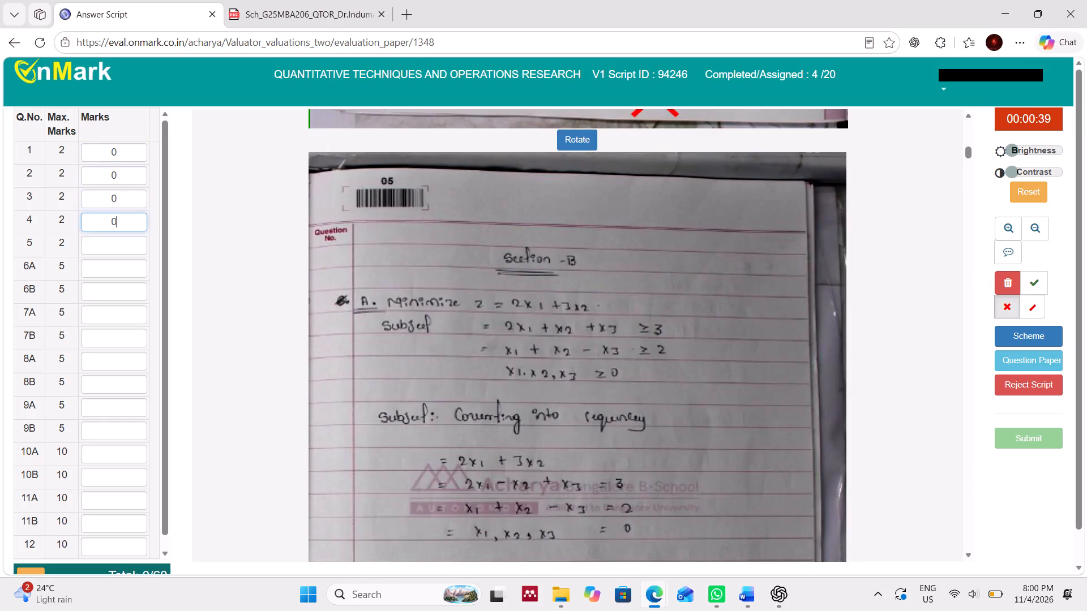
left_click(123, 240)
key("1")
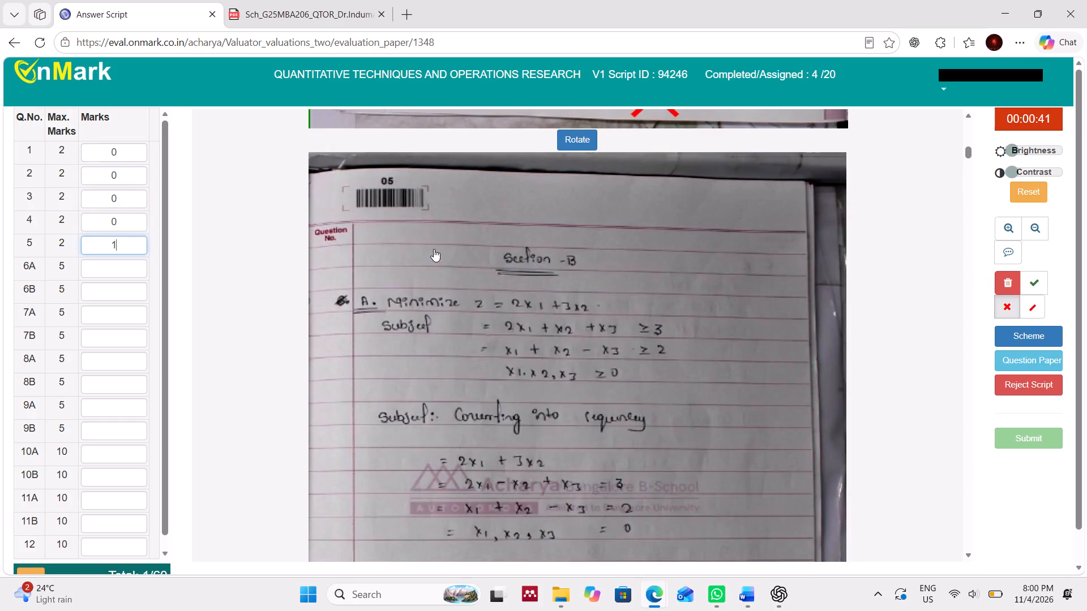
Annotate the question 6A answer on page 5 with a cross and enter 0 marks for 6A.
scroll(435, 250, "down", 1)
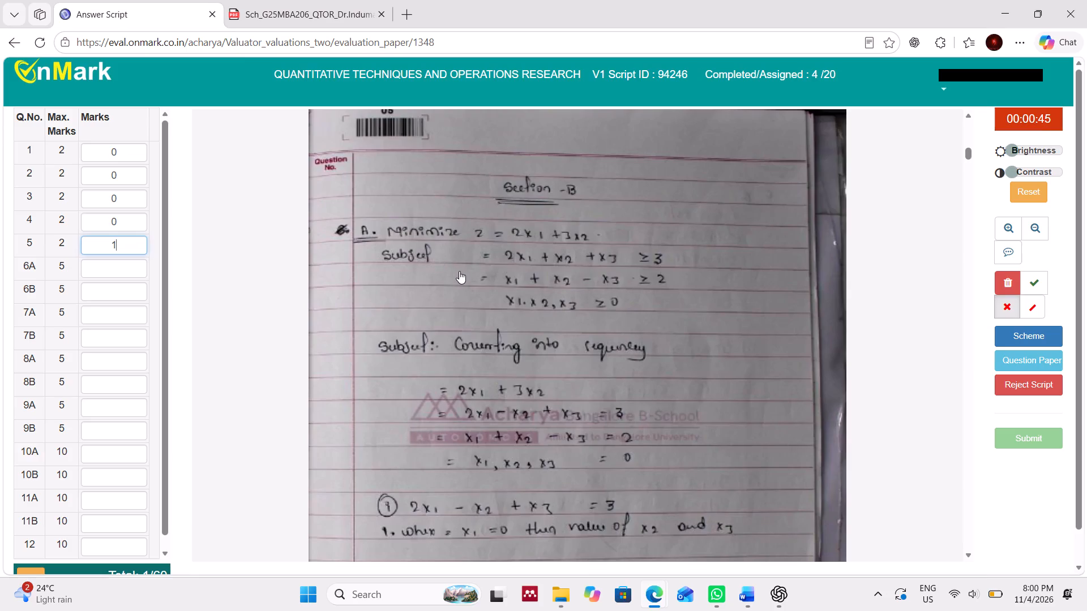
scroll(459, 271, "down", 2)
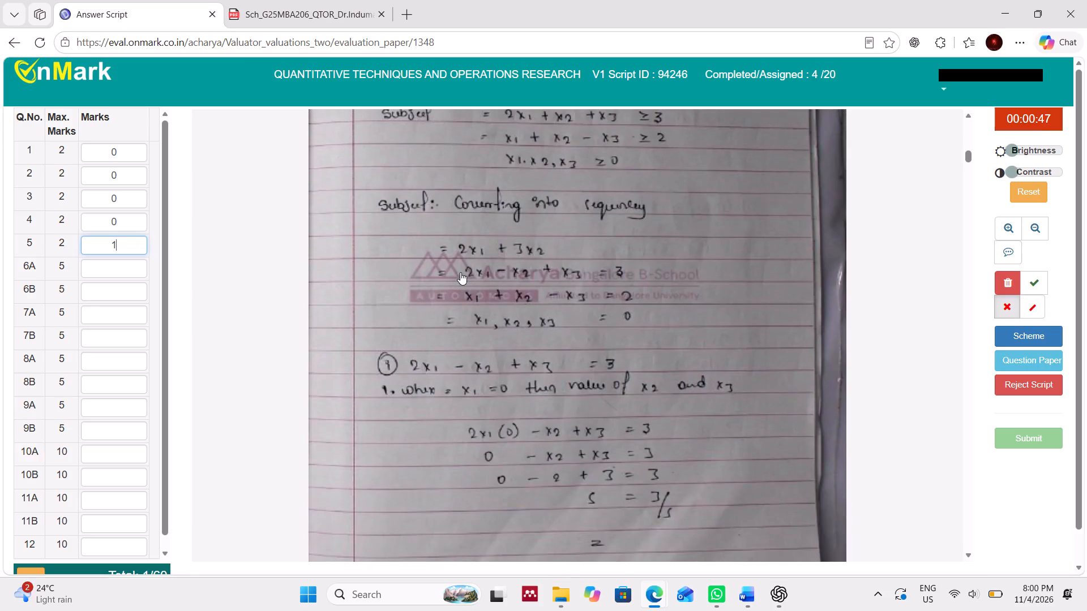
left_click(475, 249)
scroll(475, 249, "up", 4)
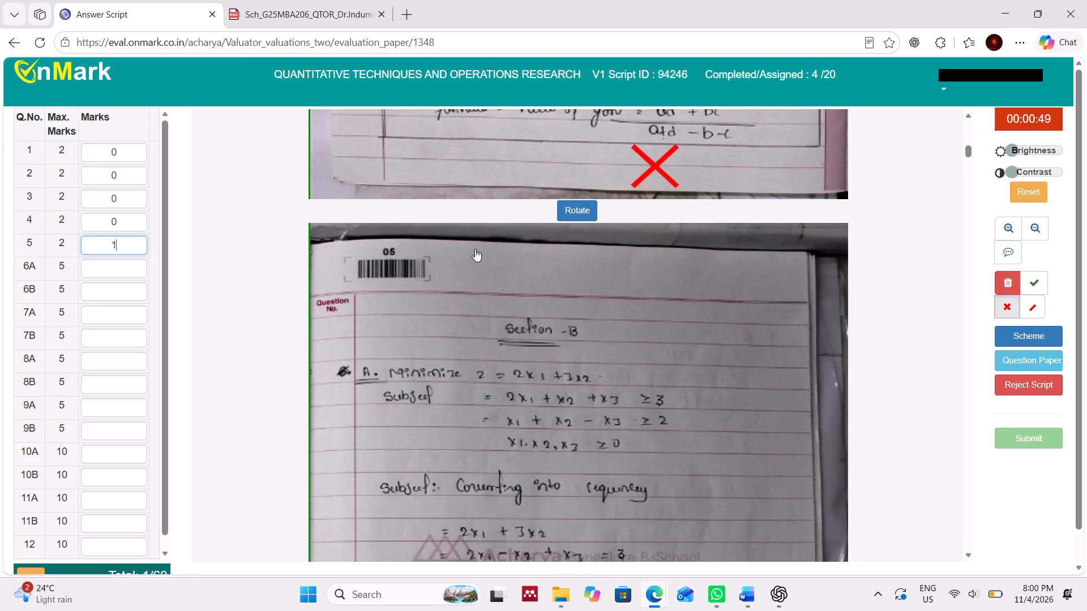
scroll(475, 249, "down", 11)
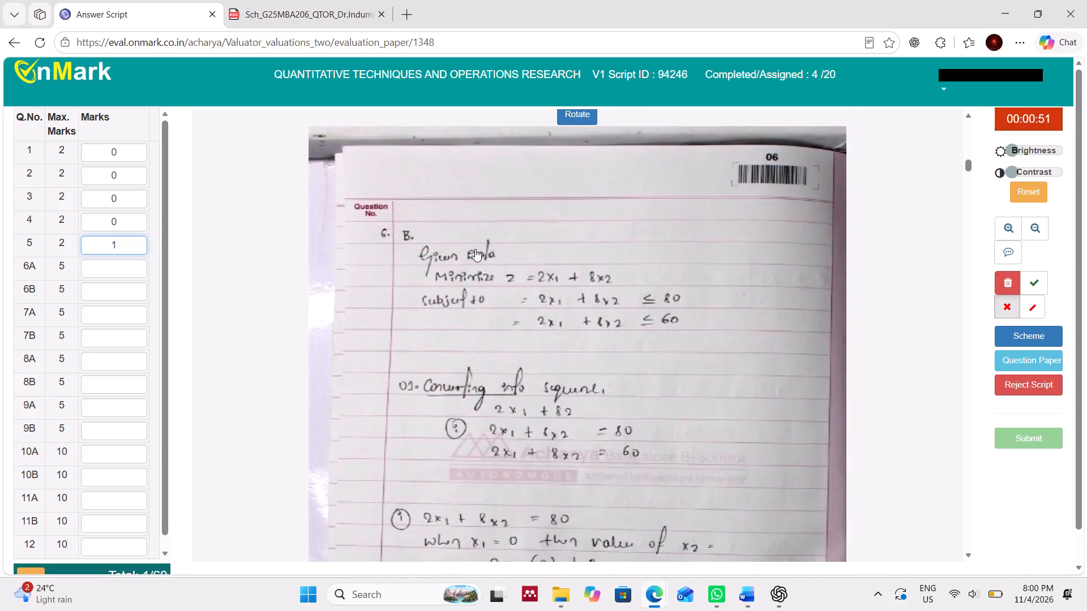
left_click(108, 273)
key("0")
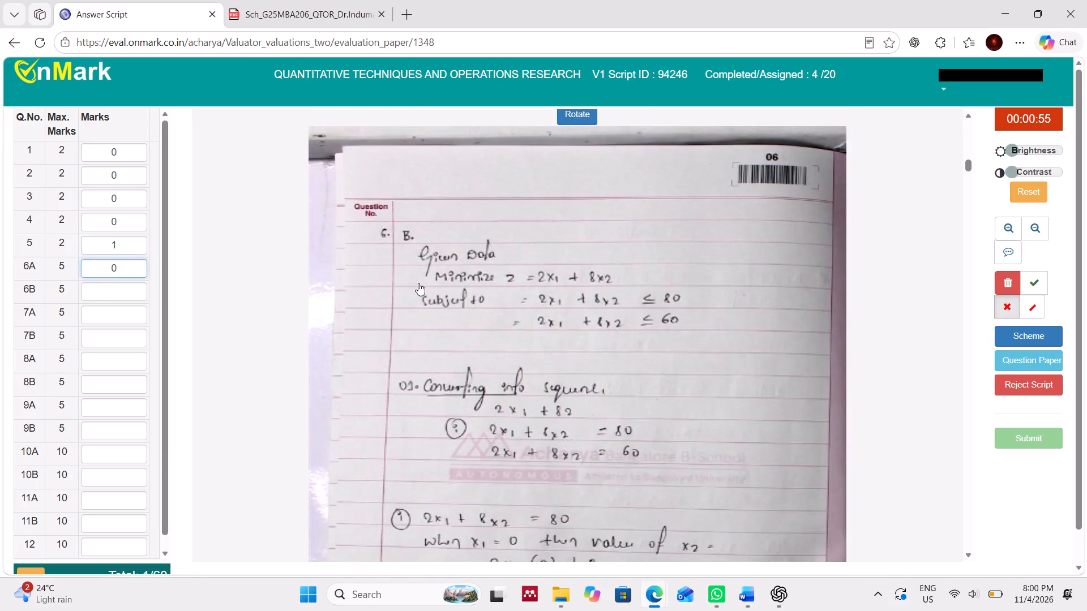
Annotate the question 6B answer on page 6 with a cross and enter 0 marks for 6B.
scroll(420, 283, "down", 1)
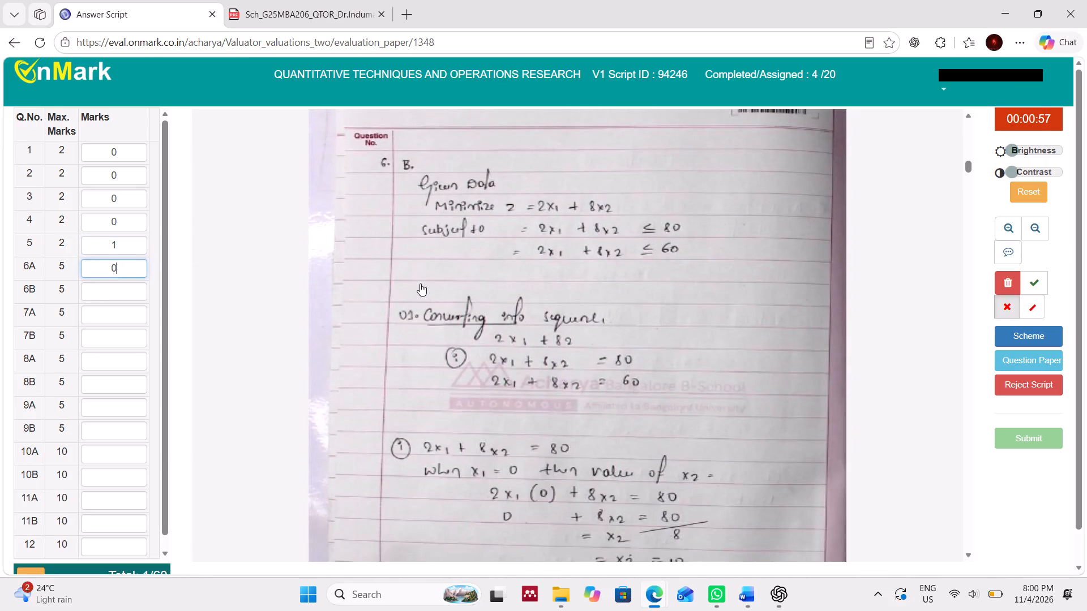
scroll(420, 283, "down", 2)
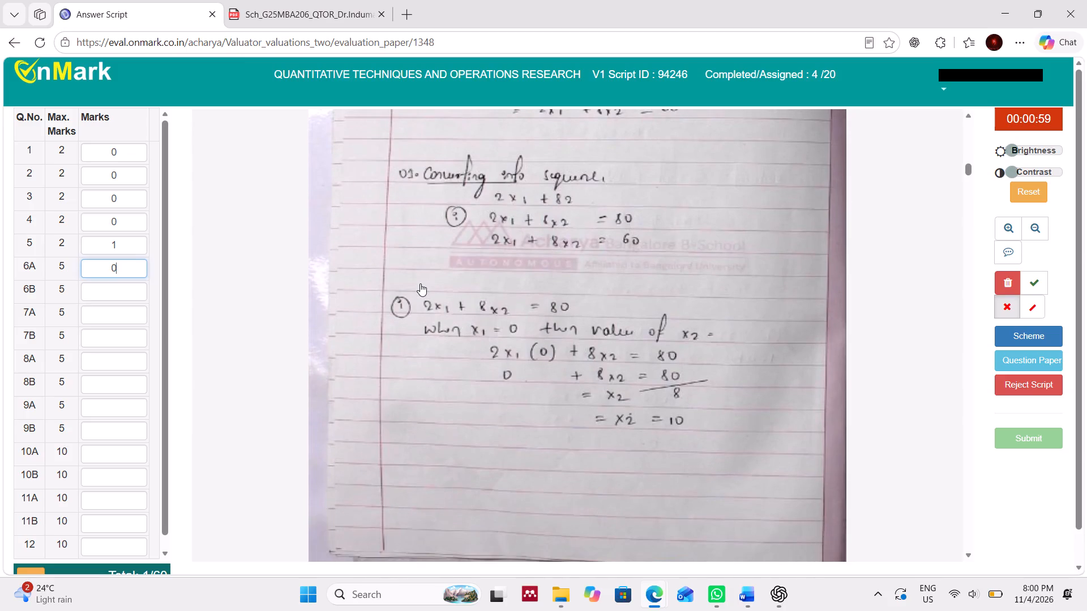
left_click(420, 283)
scroll(420, 282, "down", 5)
scroll(301, 325, "down", 1)
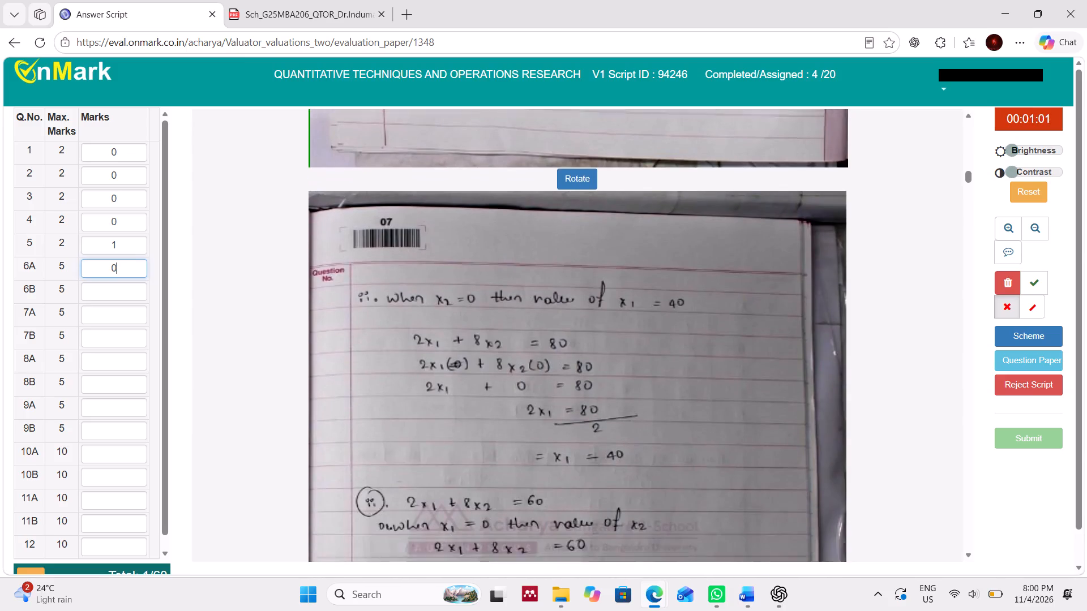
scroll(299, 325, "down", 2)
left_click(130, 292)
key("0")
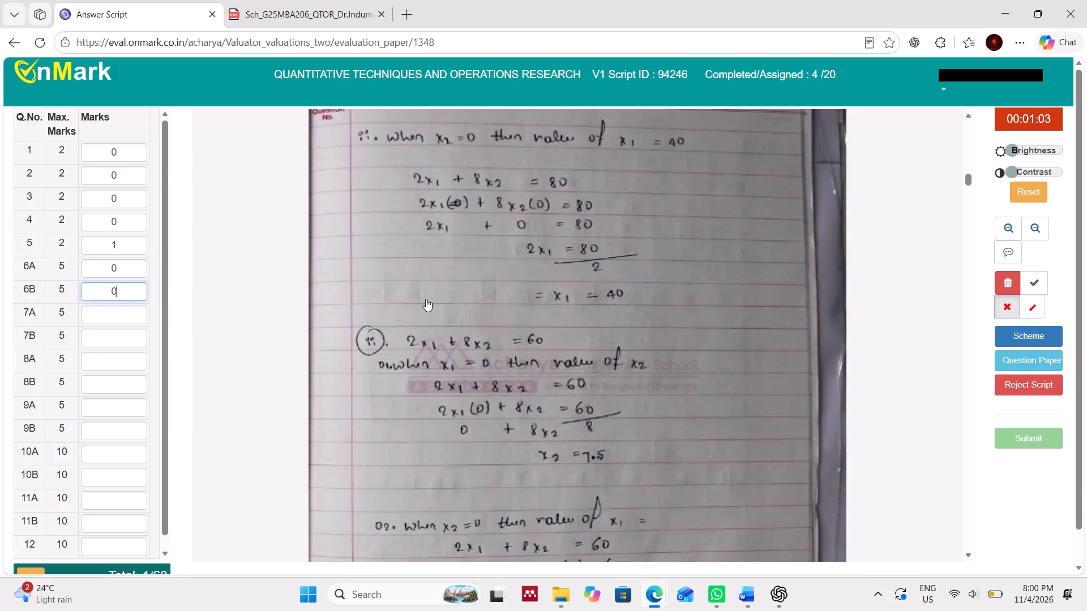
Annotate the question 7A answer on page 8 with a cross.
scroll(434, 302, "down", 9)
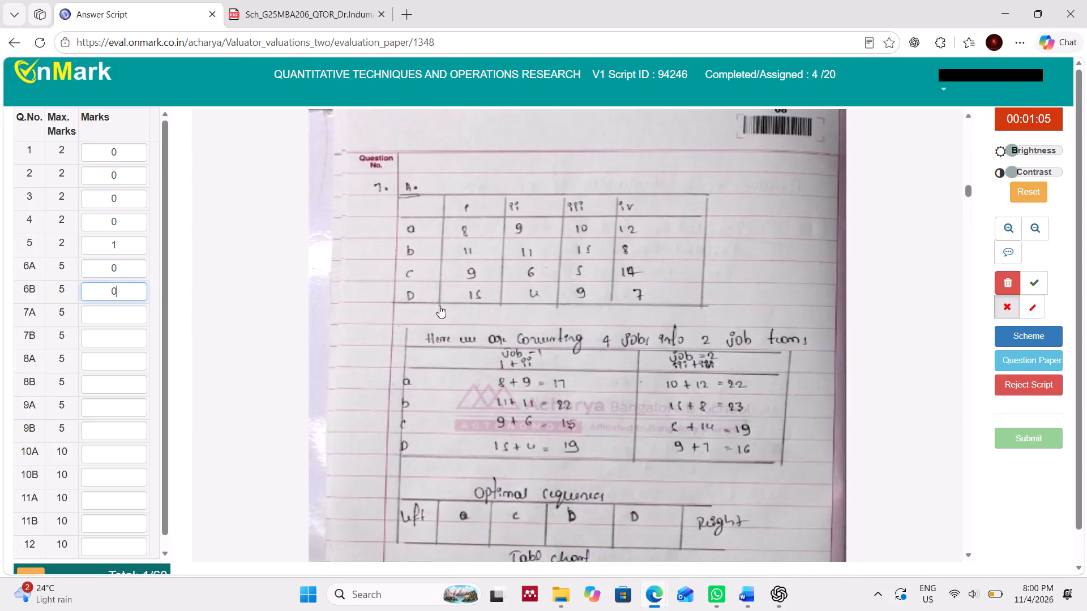
scroll(493, 304, "down", 2)
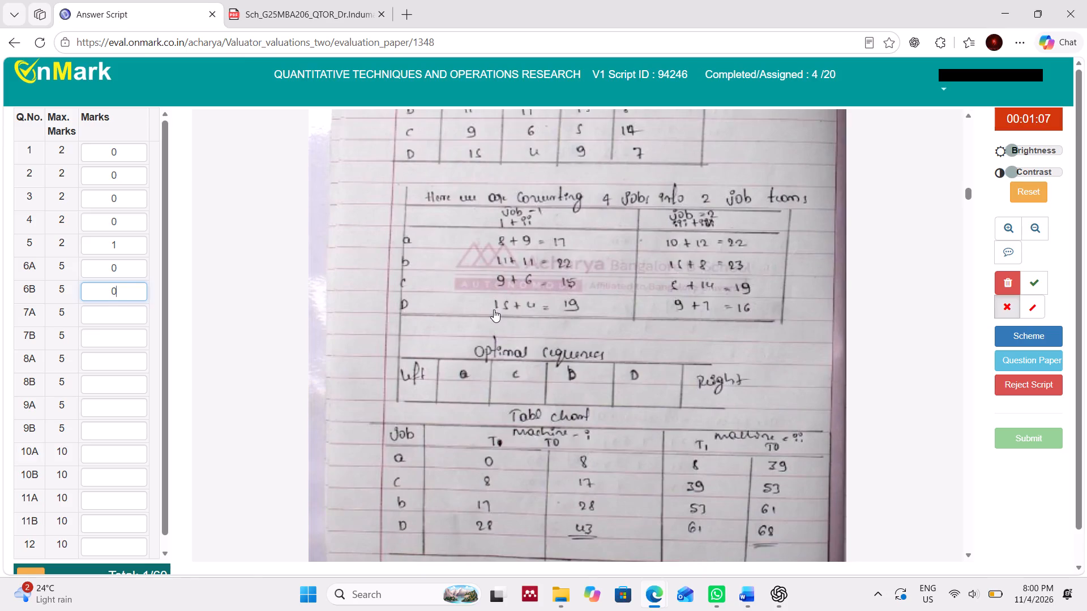
scroll(494, 309, "down", 1)
scroll(494, 309, "up", 4)
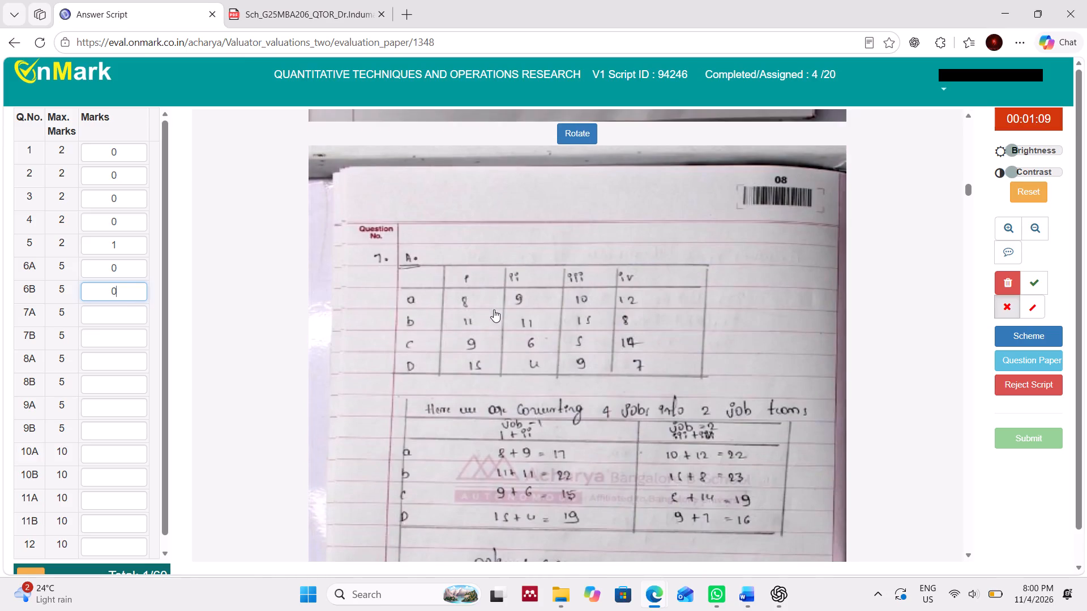
left_click(494, 309)
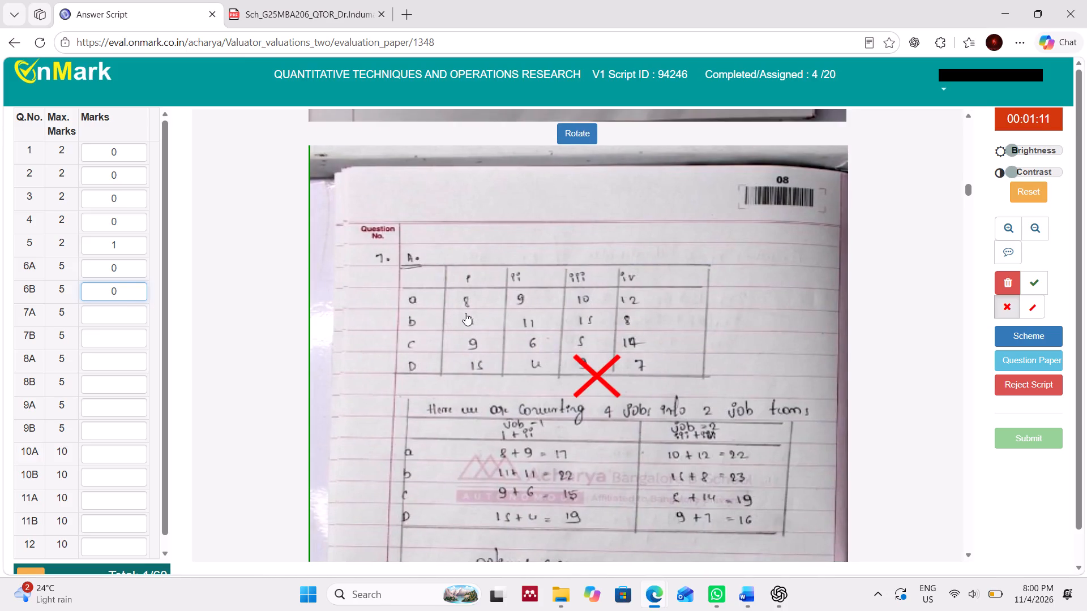
Check question 7A against the scheme PDF, annotate page 9 with a cross and enter 0 marks for 7A.
scroll(466, 313, "down", 4)
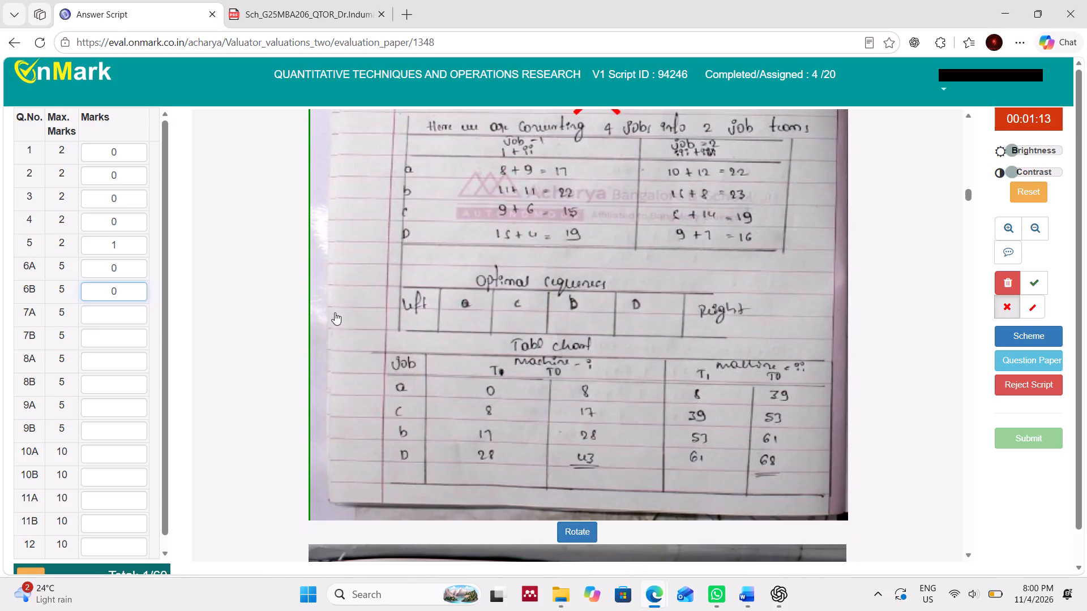
scroll(331, 312, "down", 6)
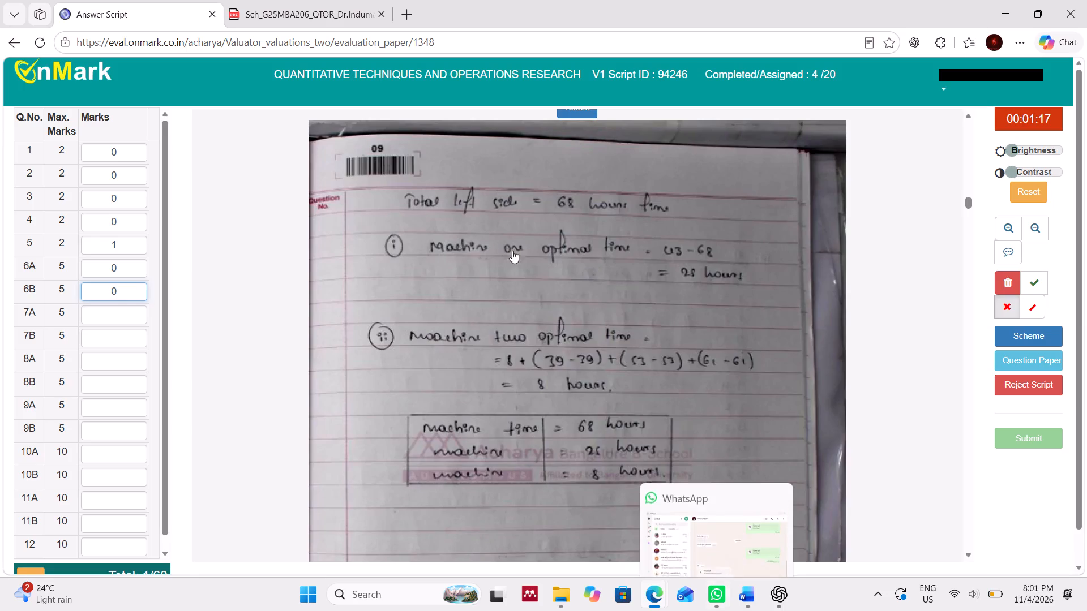
left_click(311, 12)
scroll(465, 263, "up", 7)
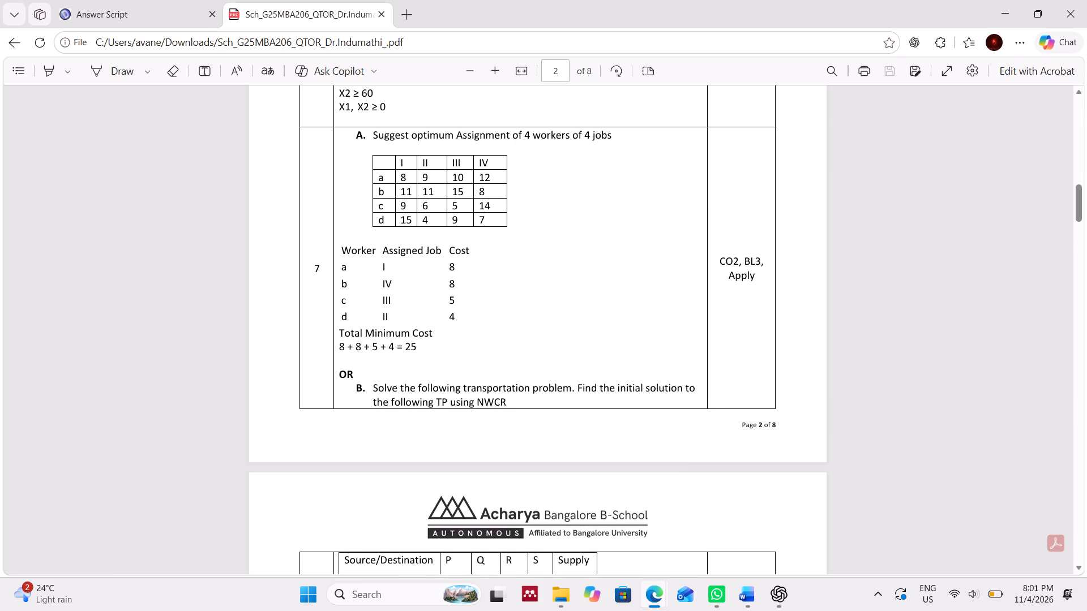
scroll(464, 260, "down", 2)
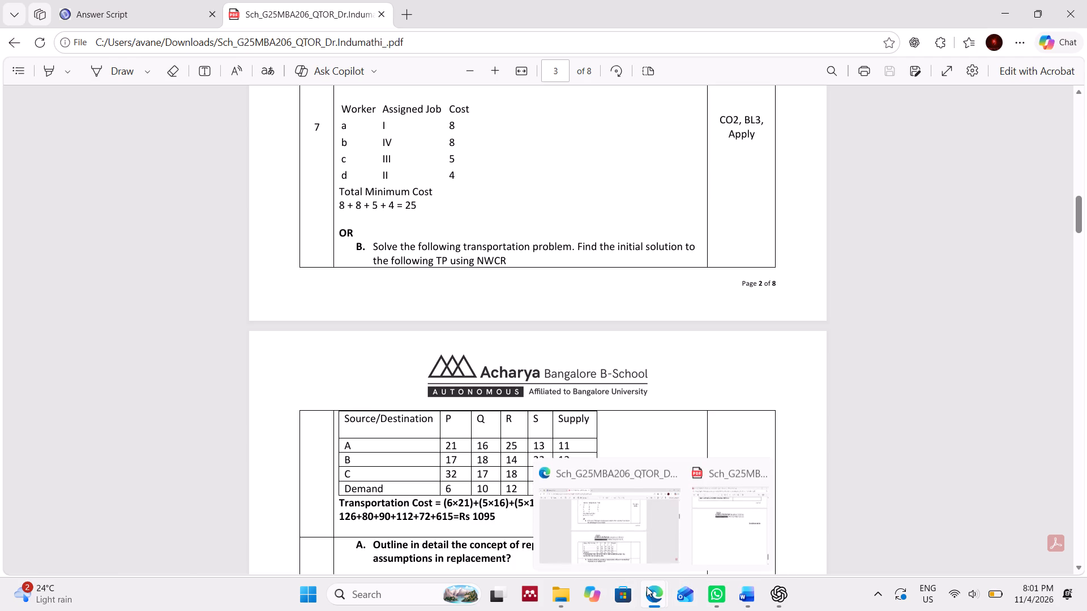
left_click(176, 10)
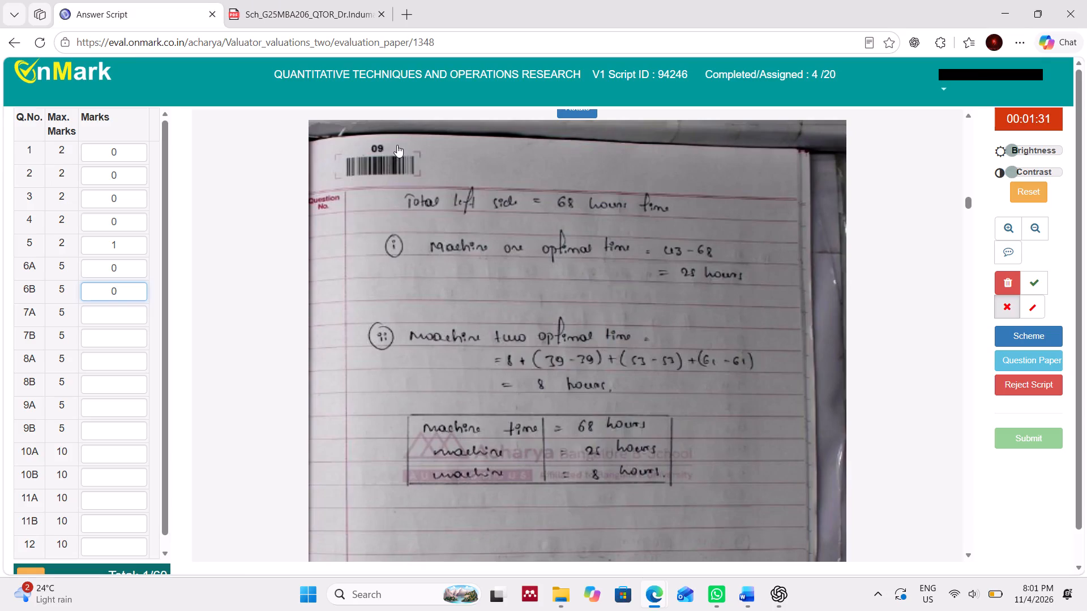
left_click(396, 145)
scroll(416, 147, "up", 13)
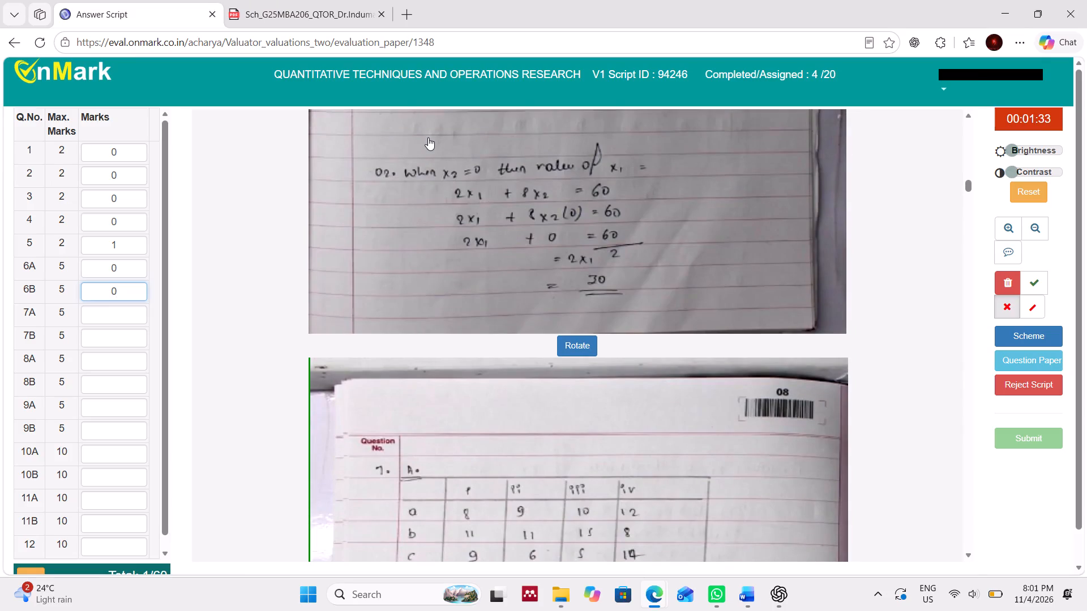
scroll(355, 197, "down", 1)
left_click(115, 315)
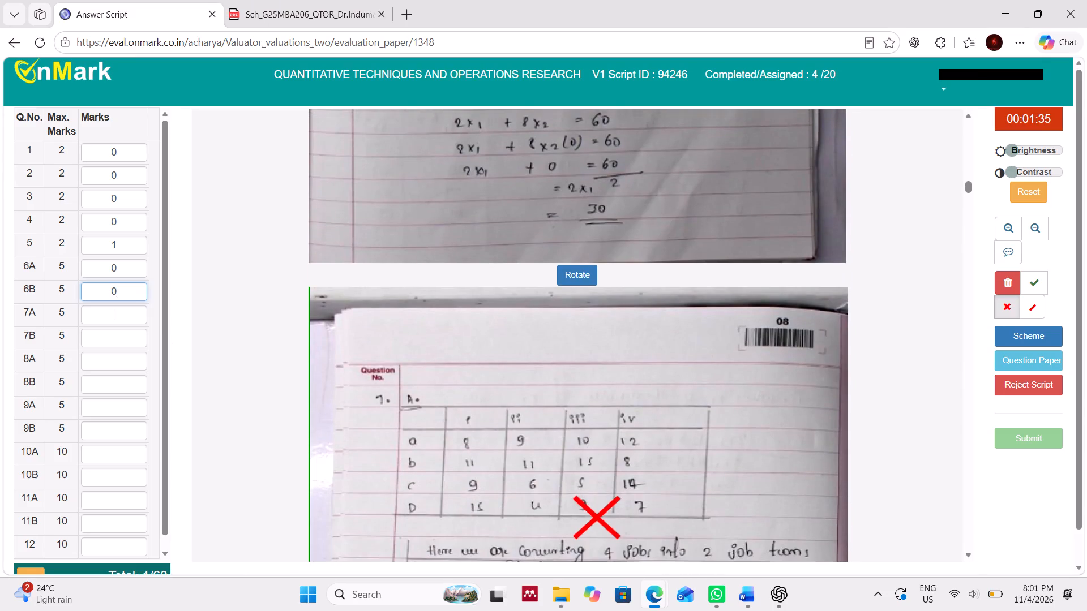
left_click_drag(316, 309, 640, 289)
key("0")
Annotate the question 10A answer on page 10 with a cross and enter 1 mark for 10A.
scroll(640, 289, "down", 13)
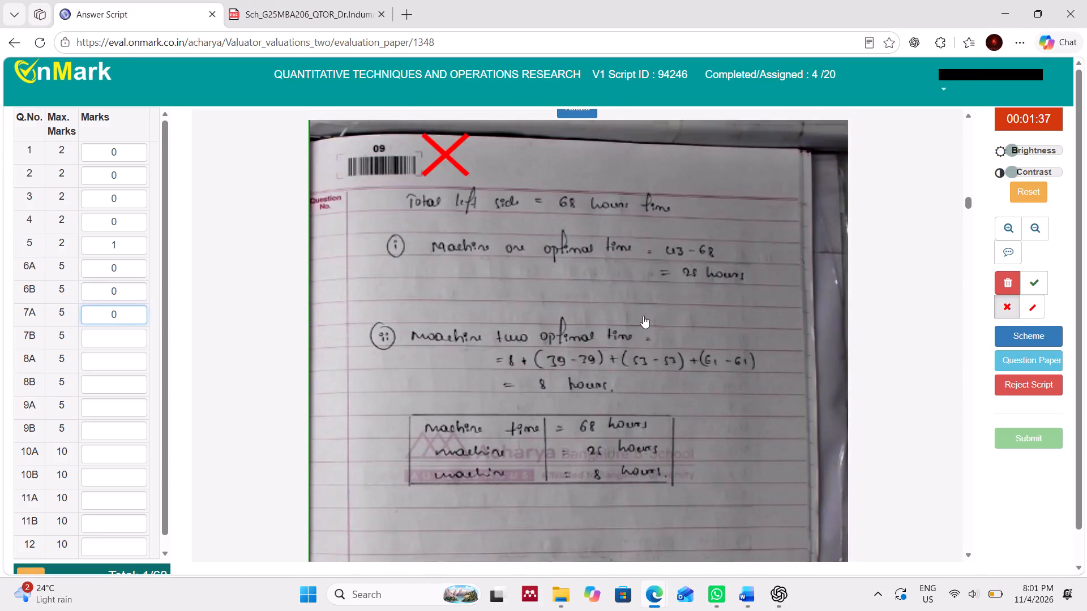
scroll(643, 316, "down", 1)
left_click(584, 206)
scroll(584, 206, "down", 10)
scroll(590, 199, "up", 2)
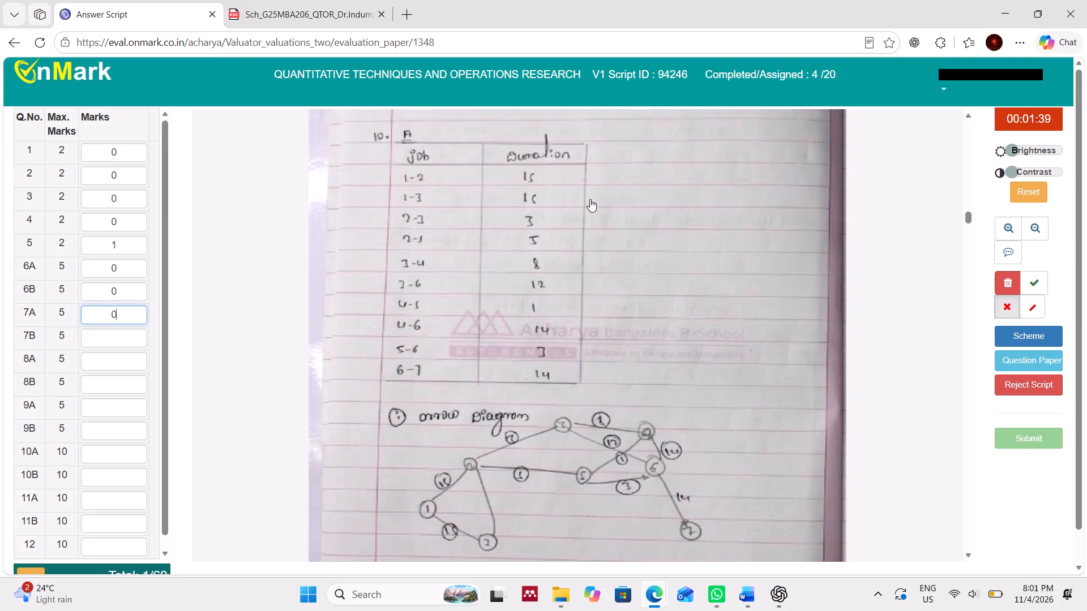
scroll(597, 235, "down", 2)
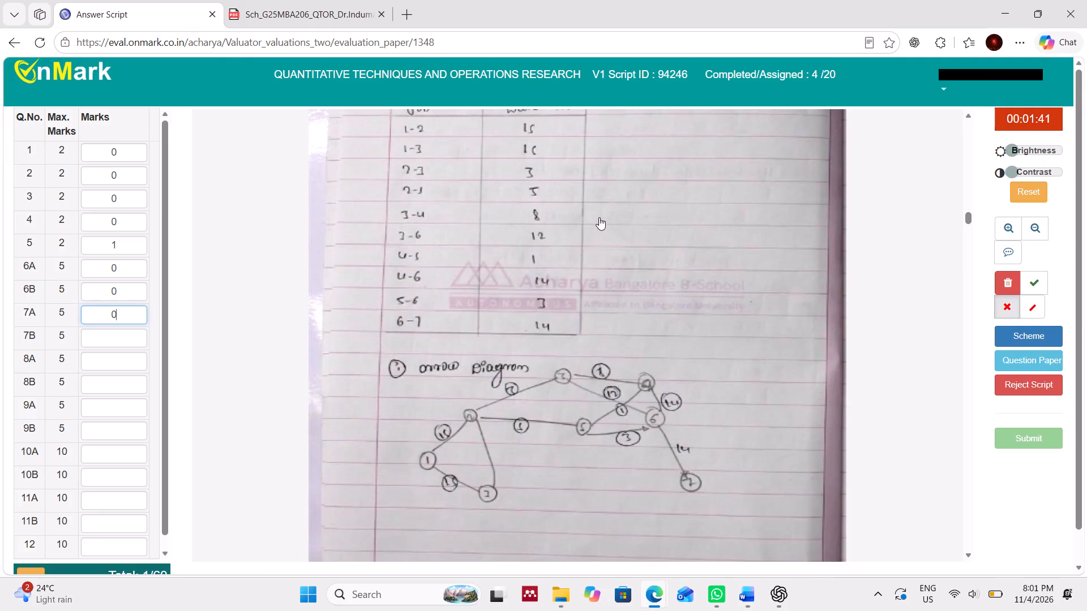
left_click(599, 217)
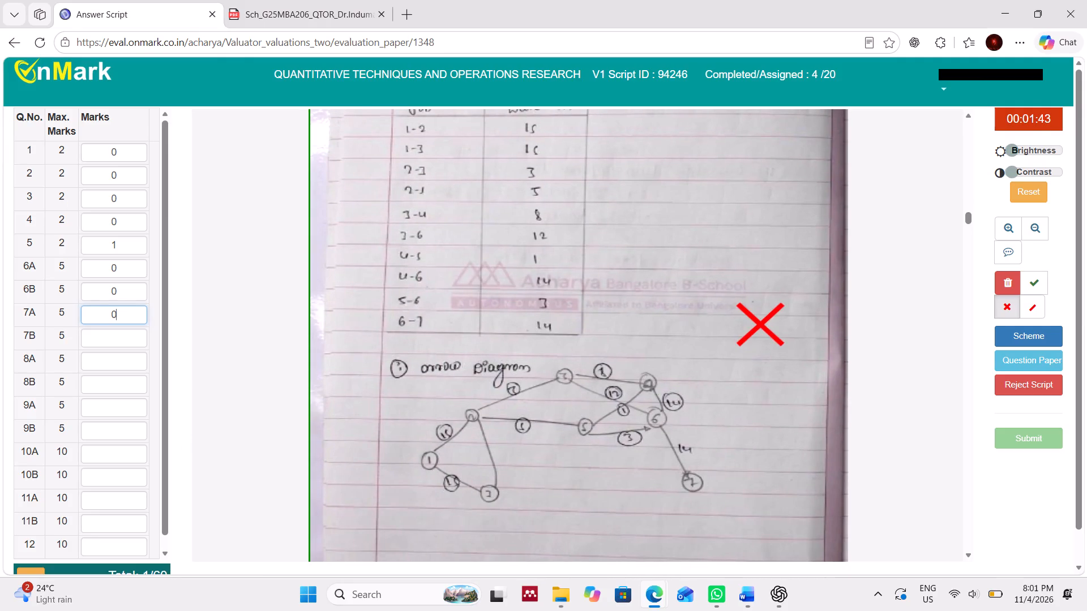
left_click(106, 450)
key("1")
Annotate the question 11A answer on page 11 with a cross and enter 0 marks for 11A.
scroll(489, 331, "down", 5)
scroll(560, 317, "down", 5)
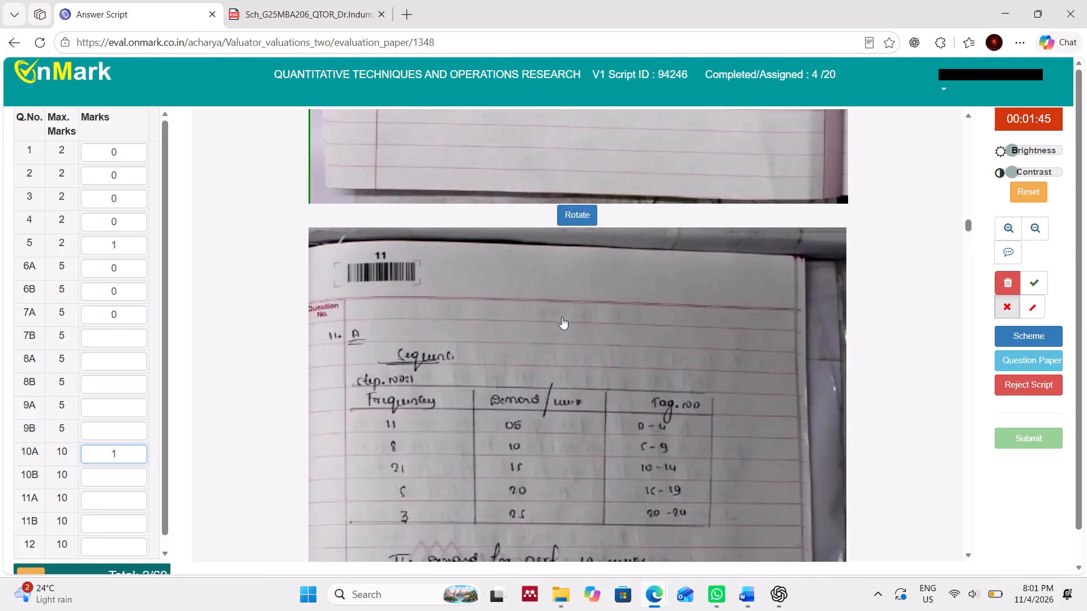
scroll(549, 297, "up", 3)
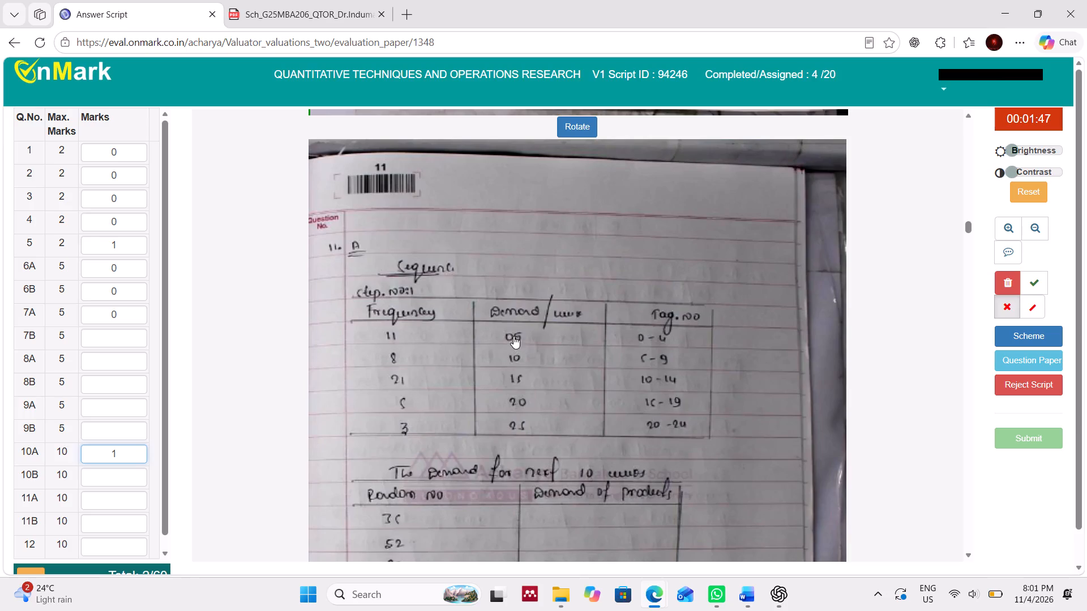
left_click(511, 326)
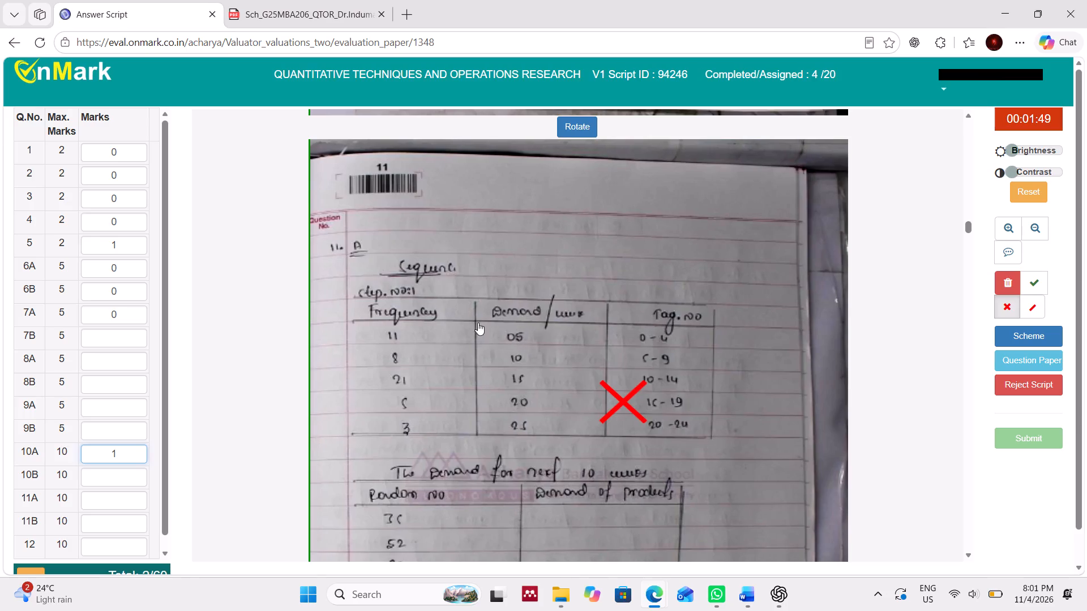
left_click(118, 505)
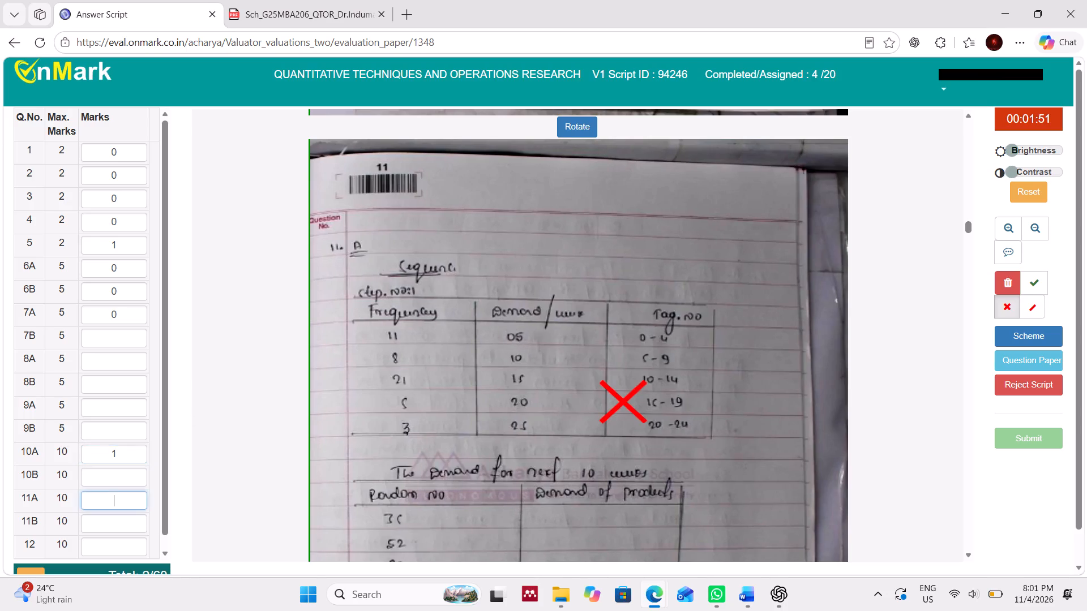
key("0")
Annotate the question 8A answer on page 12 with a cross and open the 8A mark for entry.
scroll(587, 376, "down", 10)
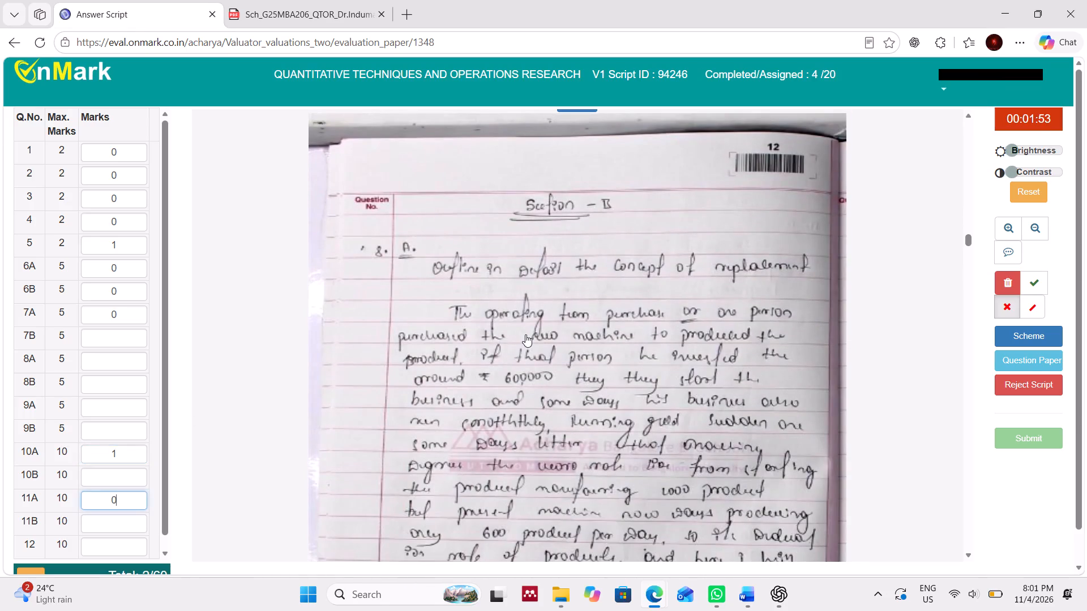
left_click(524, 324)
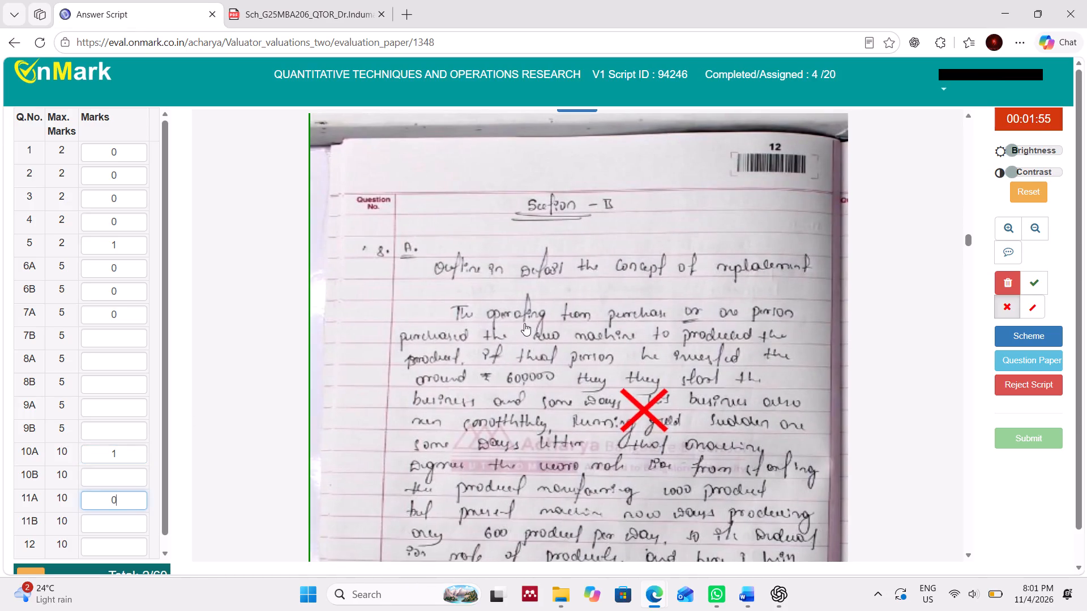
scroll(524, 323, "down", 7)
left_click(98, 362)
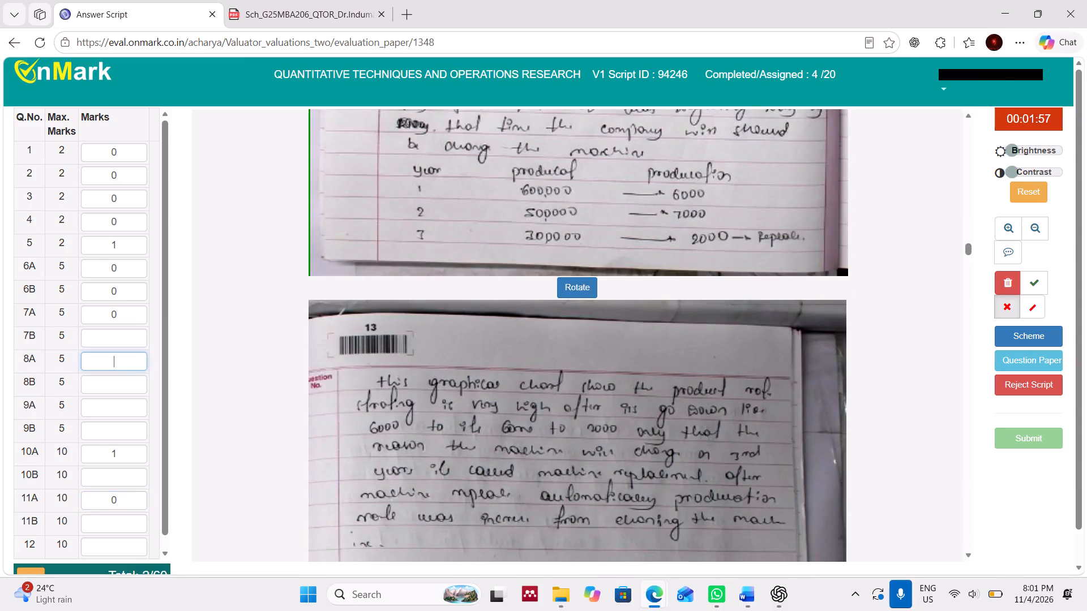
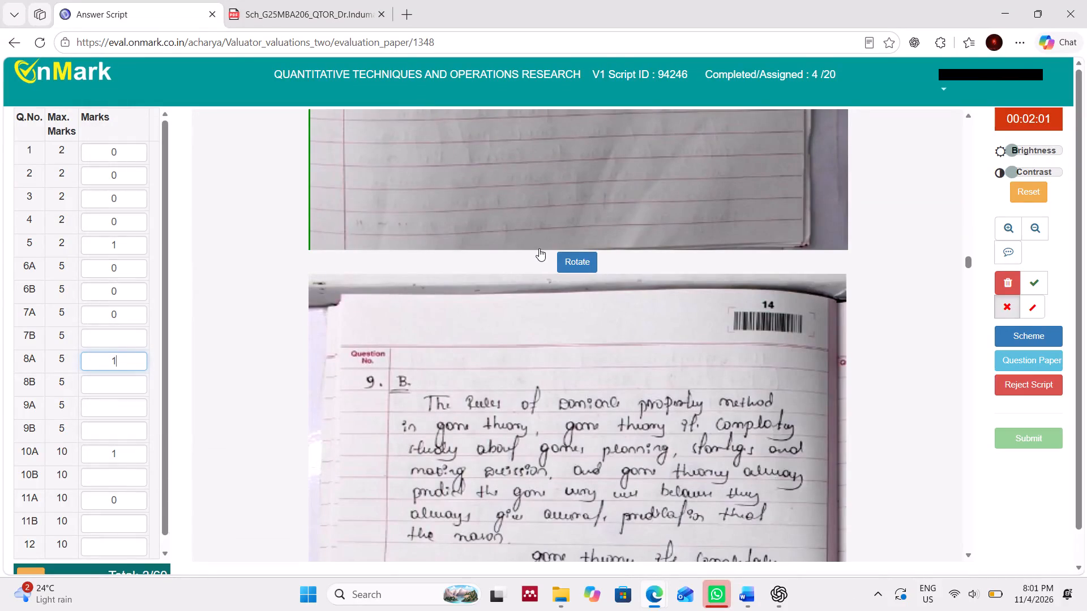
Annotate the question 9B answer on pages 14 and 15 with crosses and enter 1 mark for 9B.
scroll(542, 247, "down", 3)
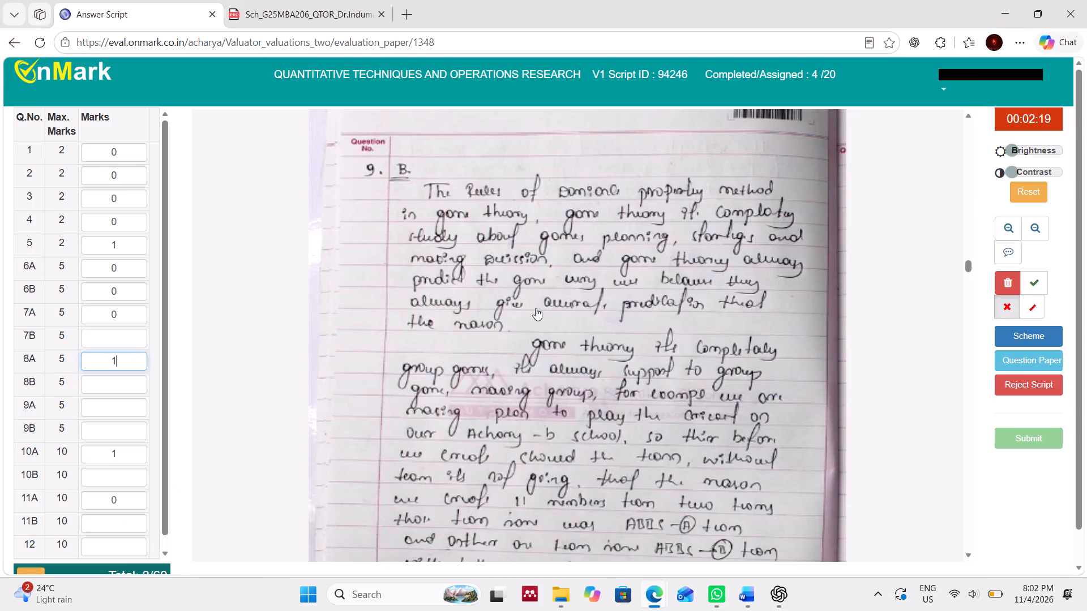
left_click(498, 195)
scroll(502, 202, "down", 9)
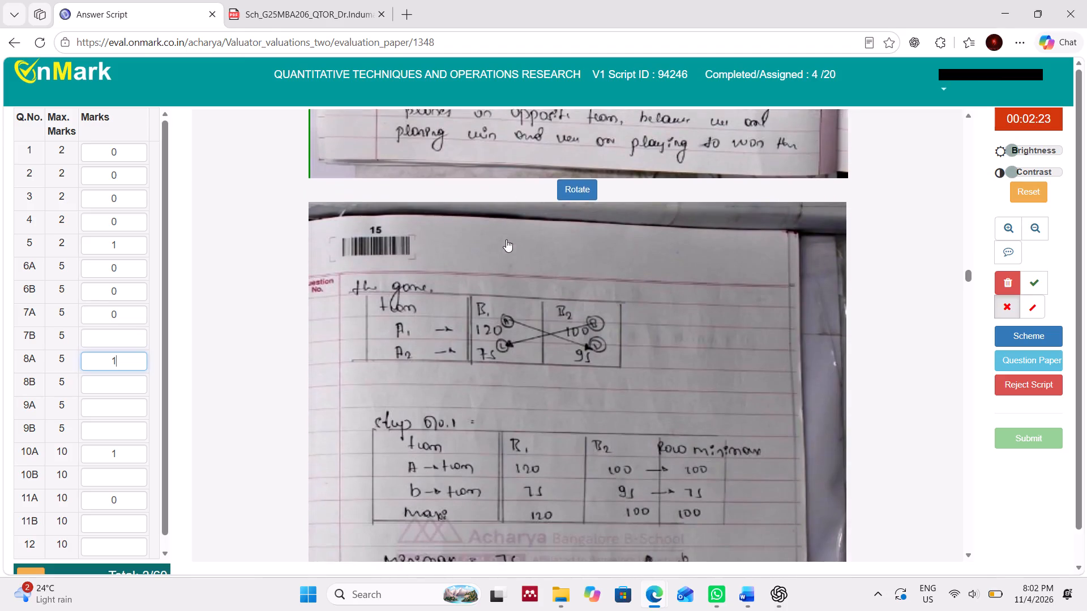
scroll(507, 264, "down", 1)
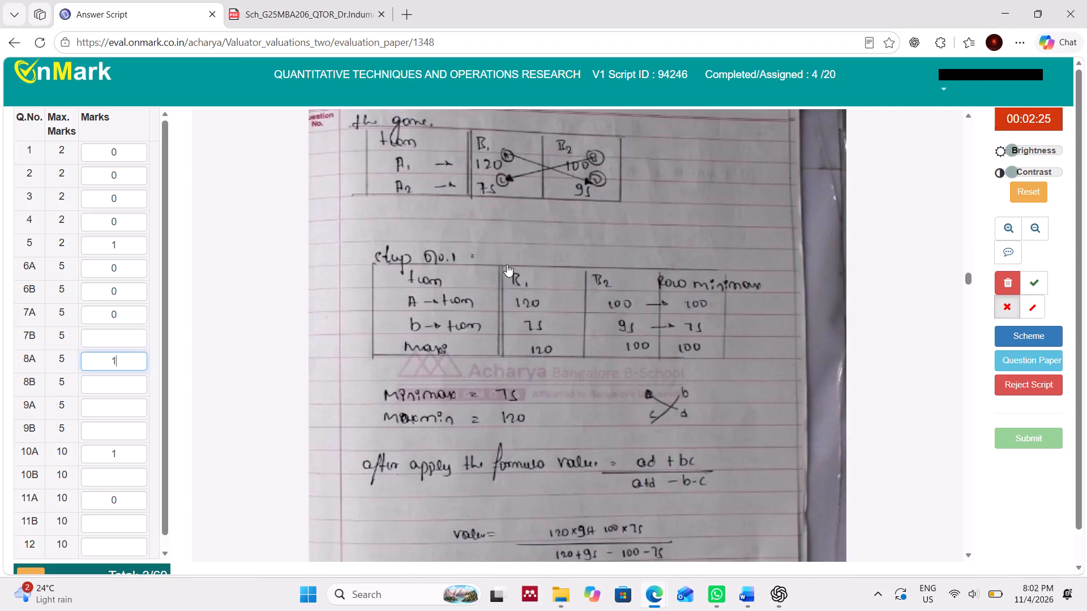
left_click(507, 264)
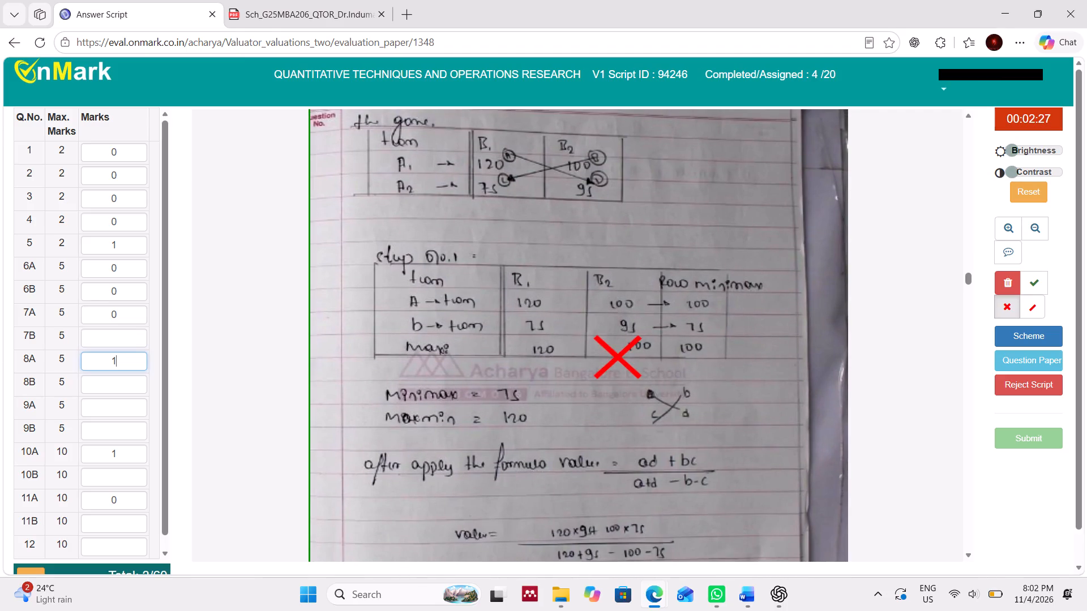
left_click(96, 434)
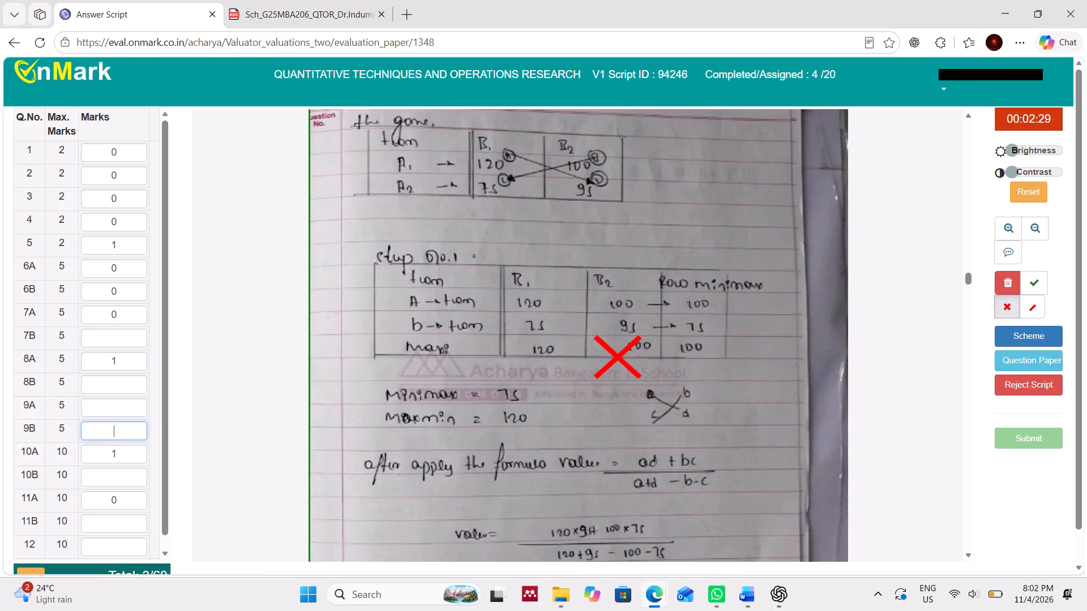
key("1")
Annotate the network diagram on page 16 with a cross and enter 0 marks for question 12.
scroll(337, 401, "down", 11)
scroll(469, 325, "up", 3)
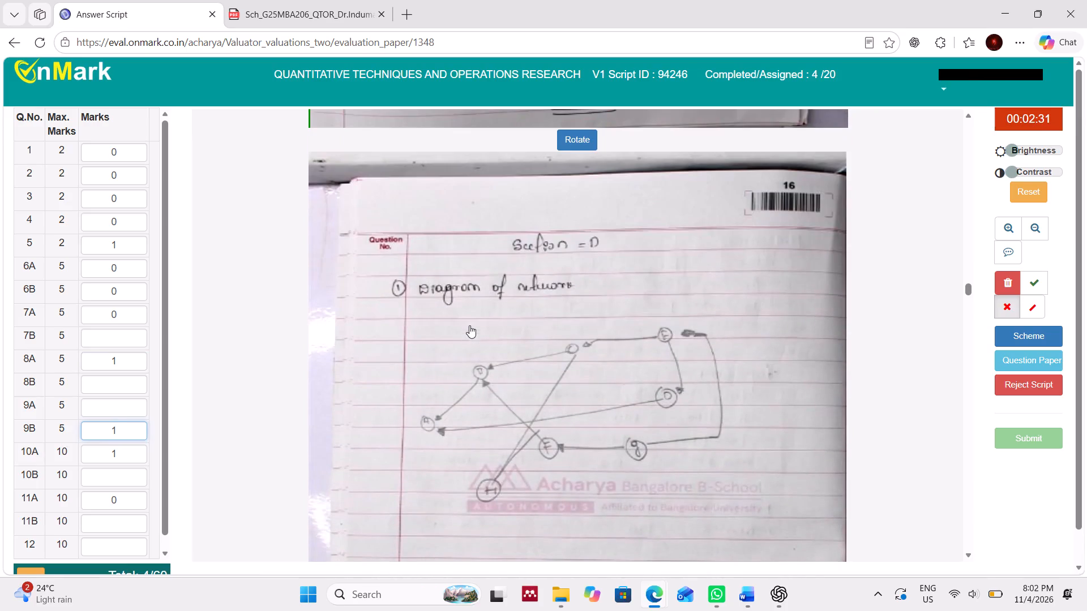
left_click(461, 352)
scroll(73, 450, "down", 1)
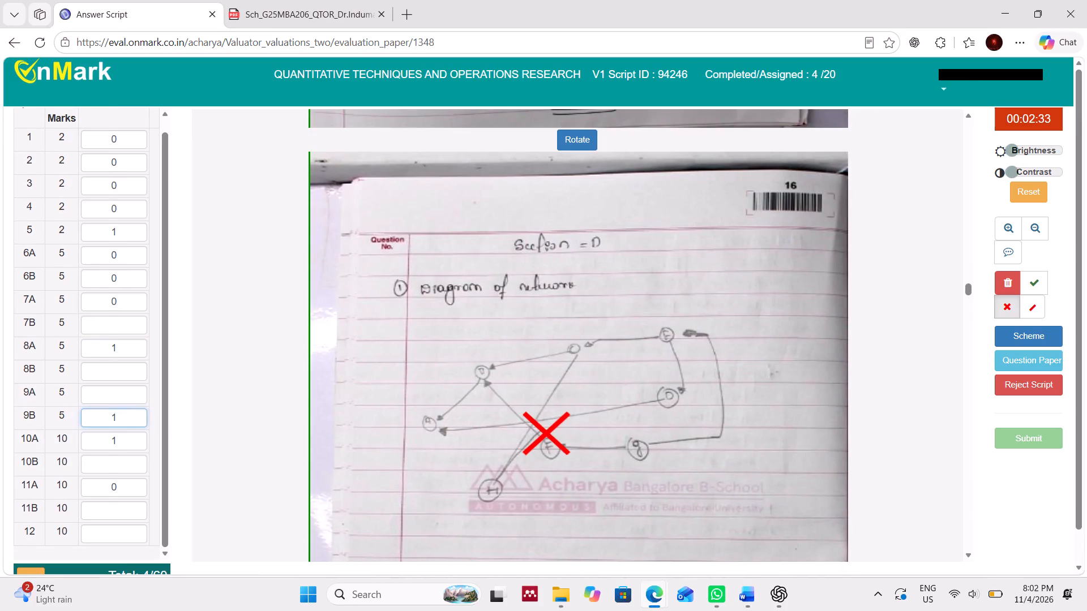
left_click(94, 540)
key("0")
Annotate the question 11B answer on pages 17 and 18 with crosses and enter 1 mark for 11B.
scroll(303, 490, "down", 7)
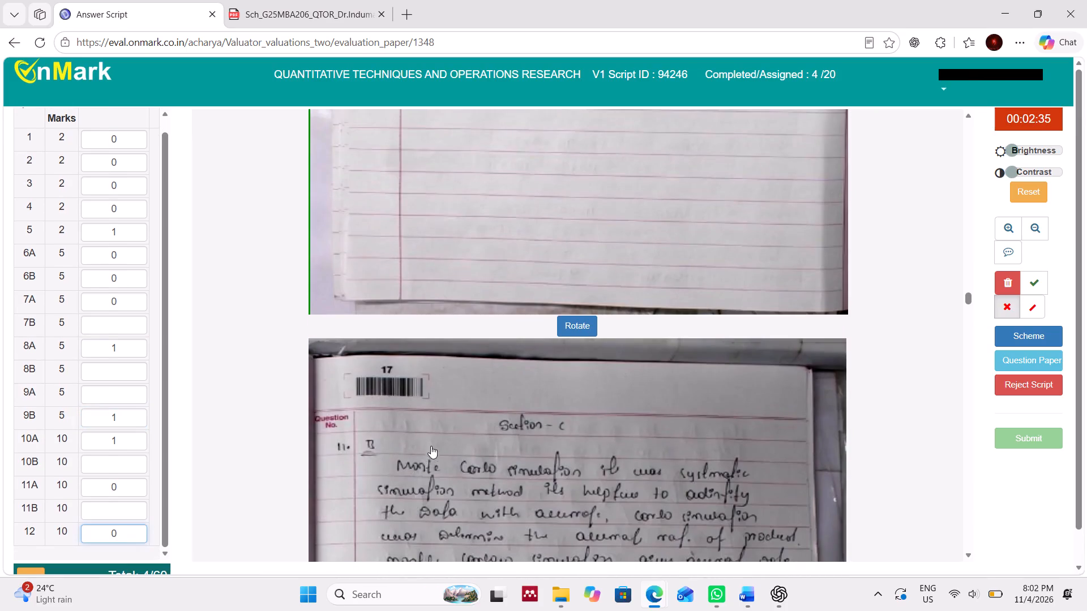
scroll(431, 445, "down", 3)
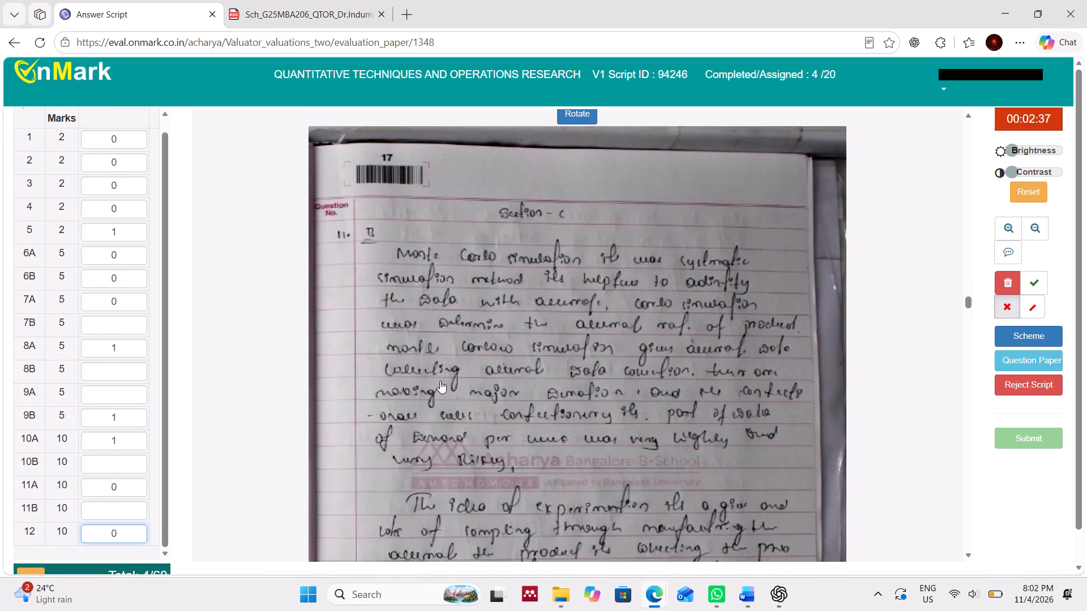
left_click(440, 381)
scroll(440, 381, "down", 8)
left_click(440, 381)
scroll(440, 381, "down", 7)
scroll(440, 381, "up", 19)
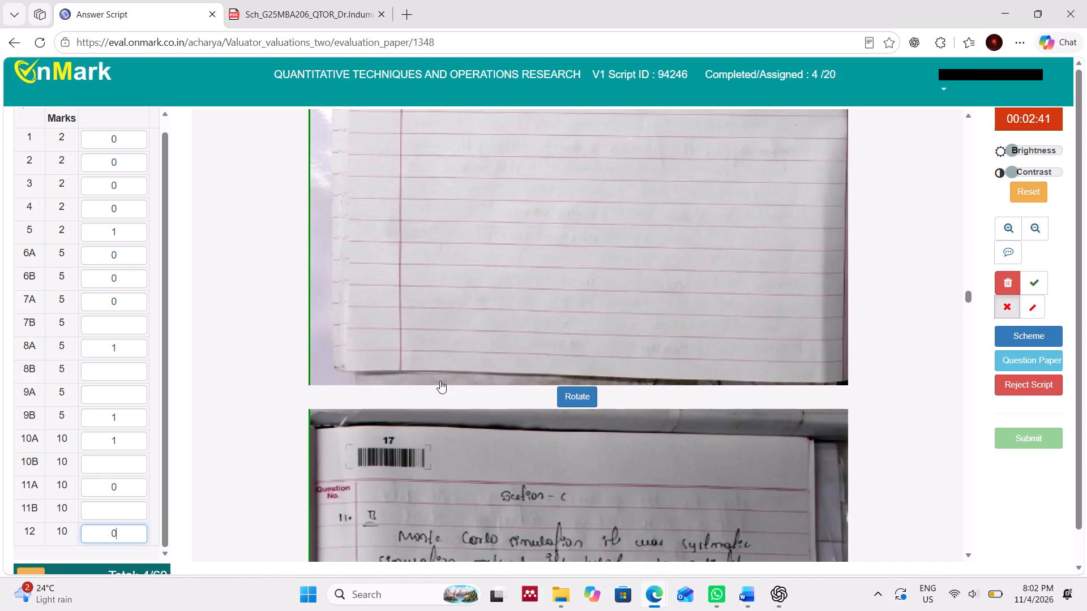
scroll(440, 381, "down", 6)
left_click(116, 510)
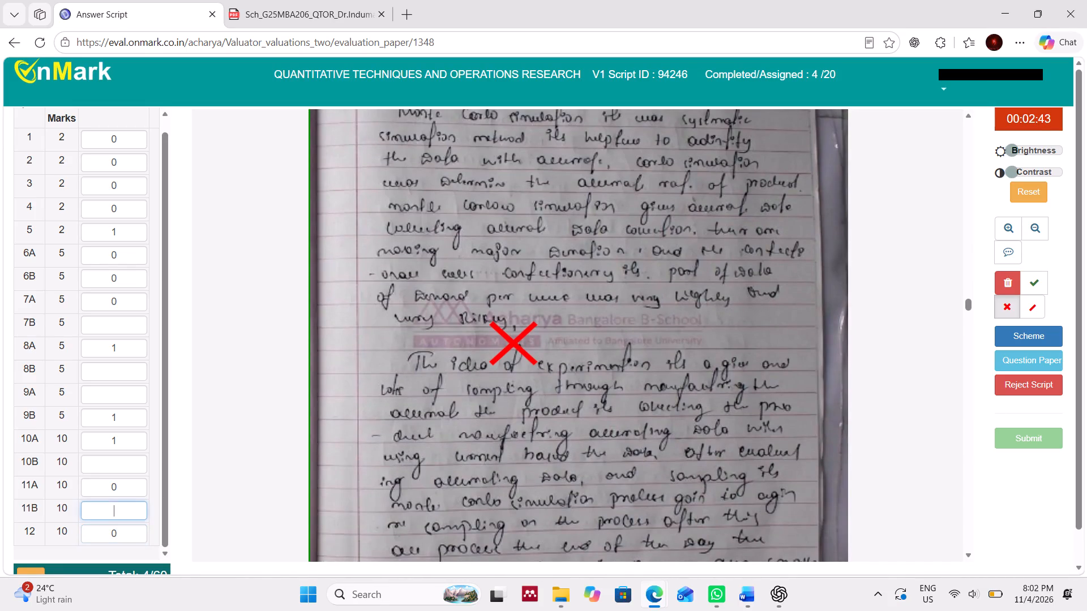
key("1")
Annotate pages 19 to 22 with a cross each.
scroll(540, 464, "down", 12)
scroll(541, 414, "down", 5)
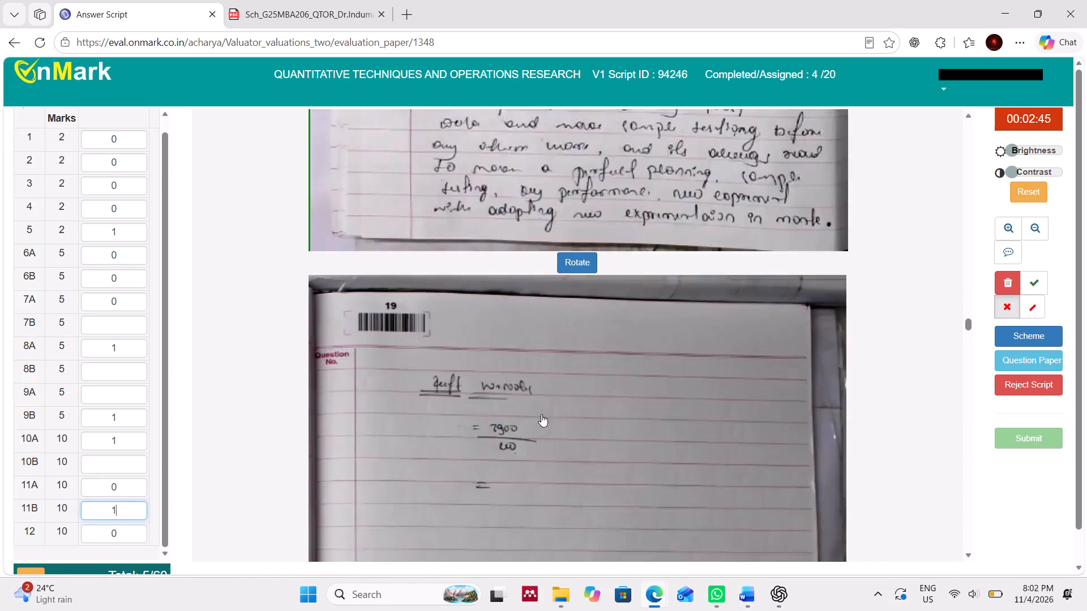
left_click(491, 331)
scroll(491, 331, "down", 11)
left_click(491, 331)
scroll(491, 331, "down", 6)
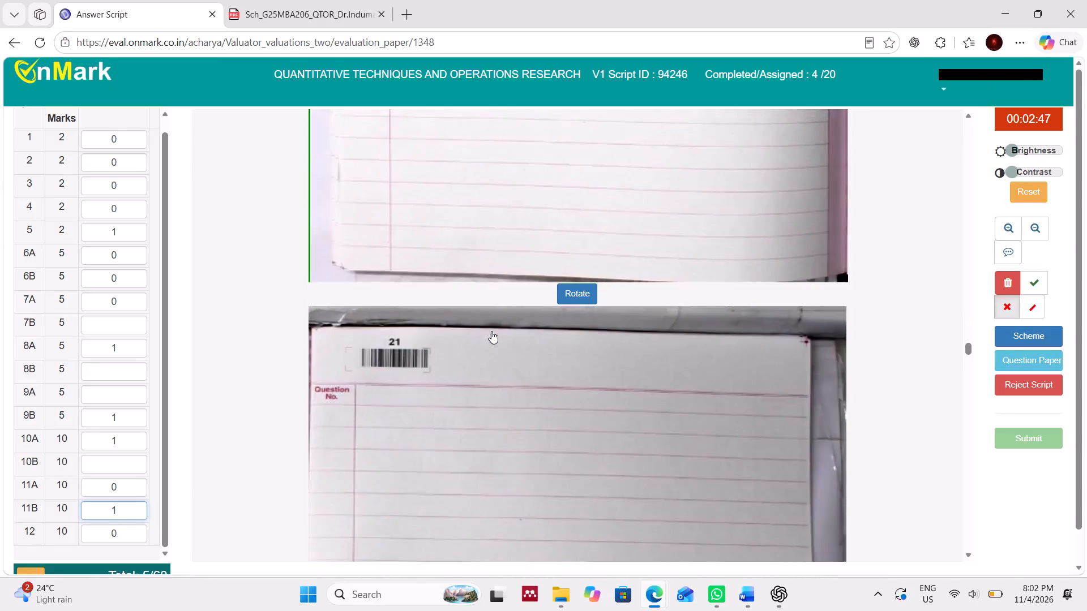
scroll(491, 331, "down", 5)
left_click(491, 331)
scroll(491, 331, "down", 13)
left_click(534, 169)
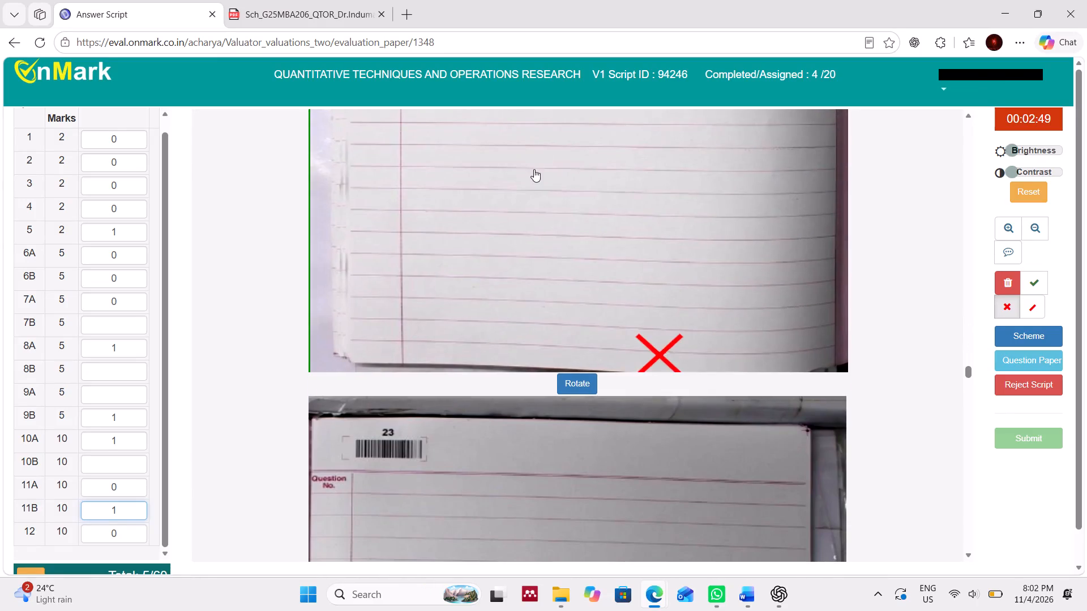
Annotate the blank pages 23 to 26 with a cross each.
scroll(534, 176, "down", 6)
left_click(520, 293)
scroll(519, 294, "down", 7)
left_click(519, 294)
scroll(519, 294, "down", 8)
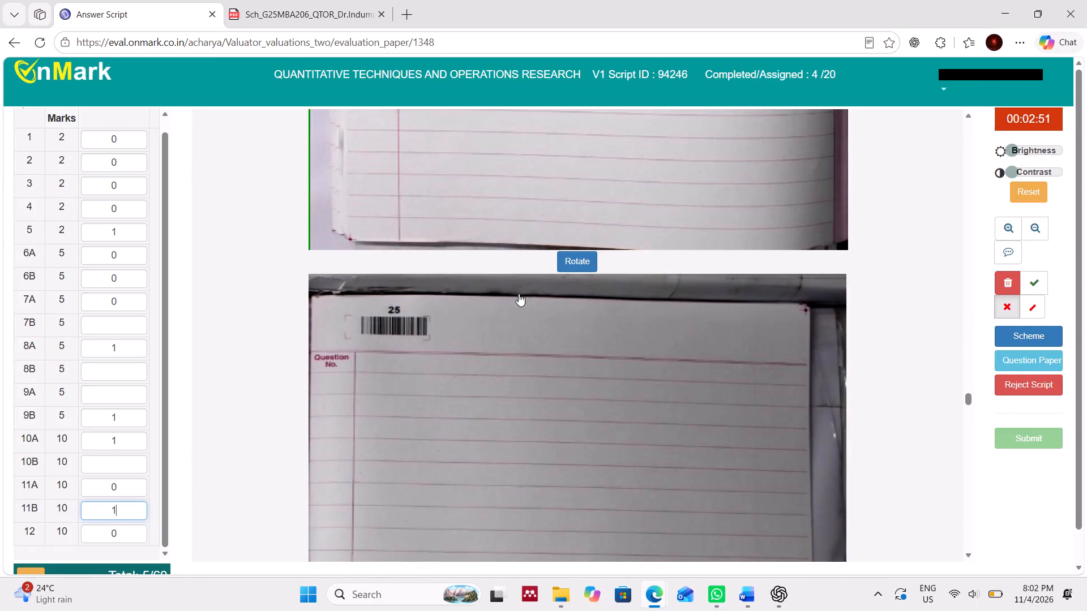
left_click(517, 307)
scroll(517, 307, "down", 11)
left_click(517, 307)
scroll(517, 307, "down", 6)
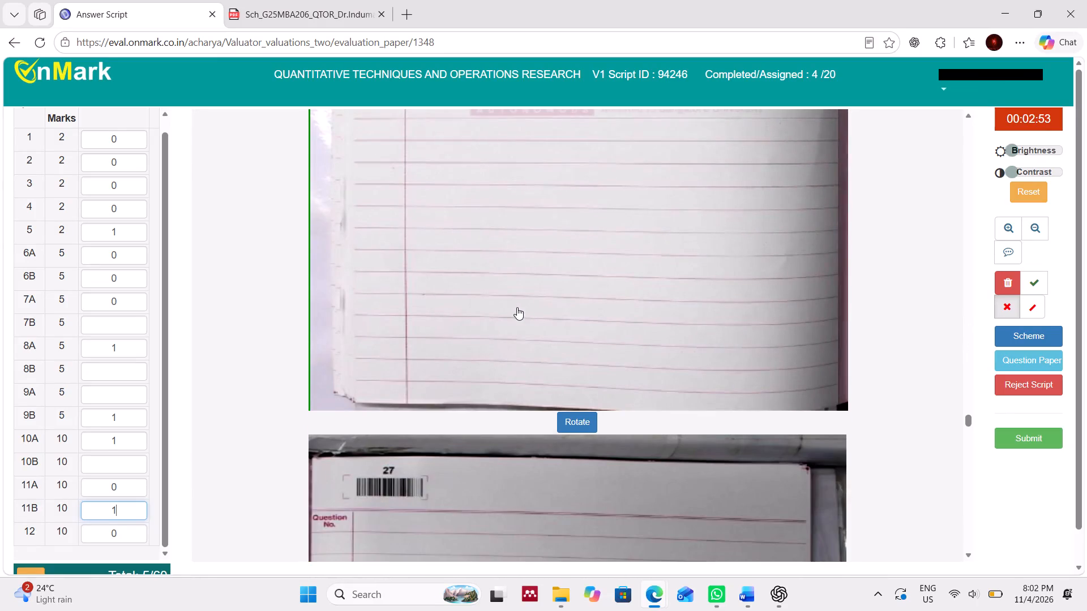
Annotate the blank pages 27 to 30 with a cross each.
scroll(517, 331, "down", 6)
left_click(517, 331)
scroll(517, 331, "down", 6)
left_click(517, 331)
scroll(517, 331, "down", 7)
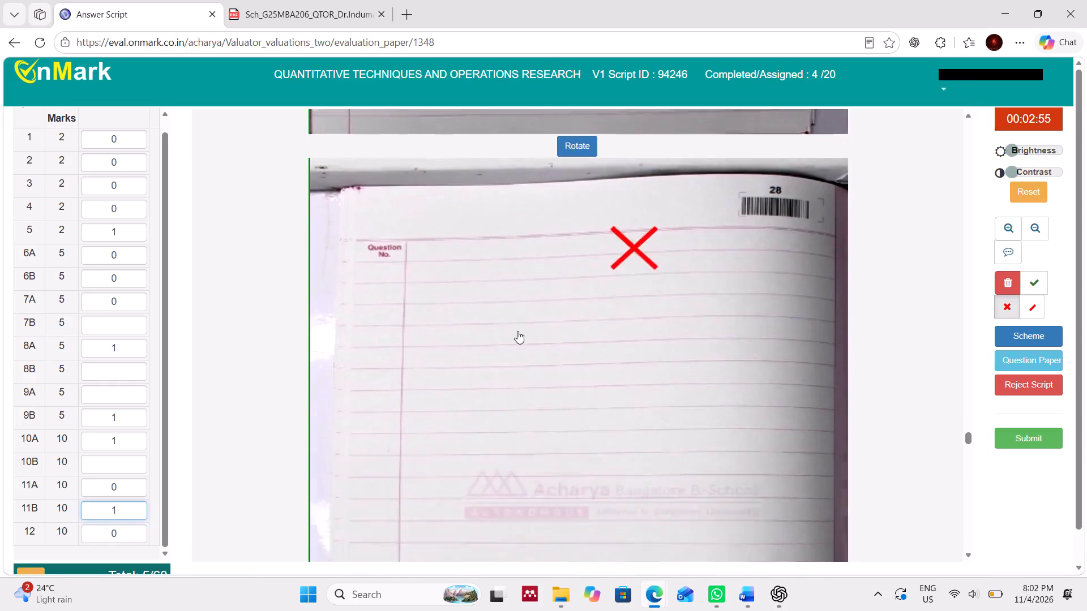
scroll(517, 331, "down", 6)
left_click(517, 331)
scroll(517, 331, "down", 11)
left_click(517, 331)
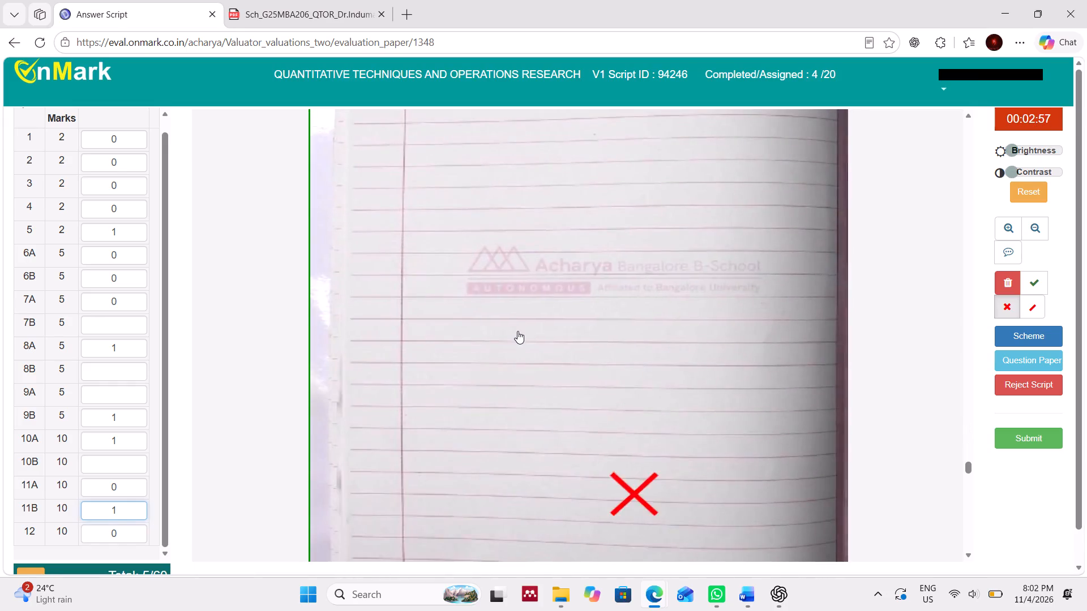
Annotate the remaining pages 31 to 35, including the graph sheet, with a cross each.
scroll(517, 331, "down", 10)
left_click(517, 331)
scroll(517, 331, "down", 7)
left_click(517, 331)
scroll(517, 331, "down", 6)
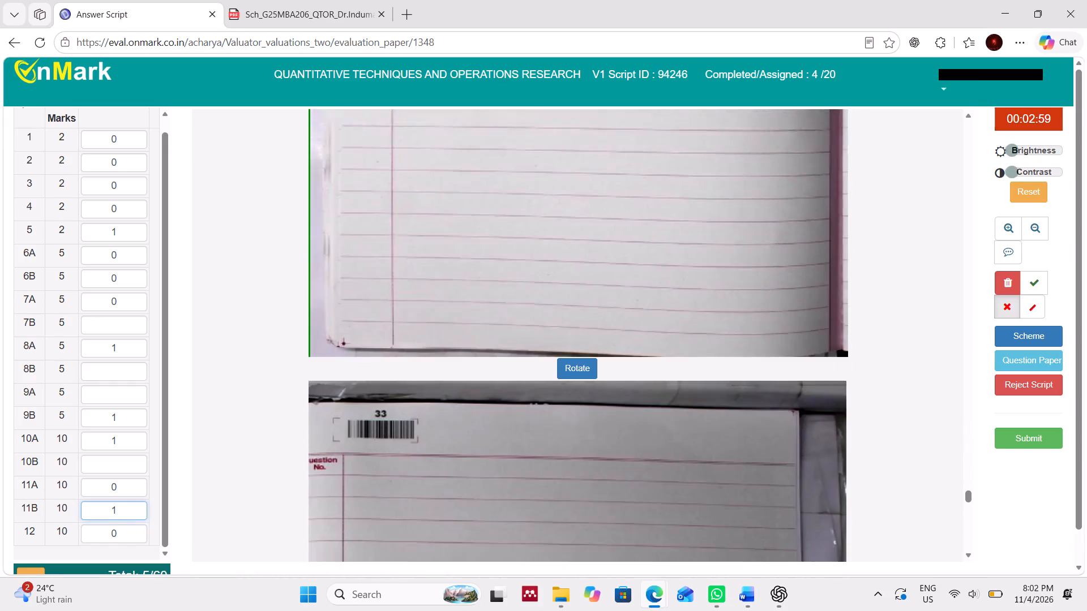
scroll(517, 331, "down", 3)
left_click(517, 331)
scroll(517, 331, "down", 10)
left_click(517, 331)
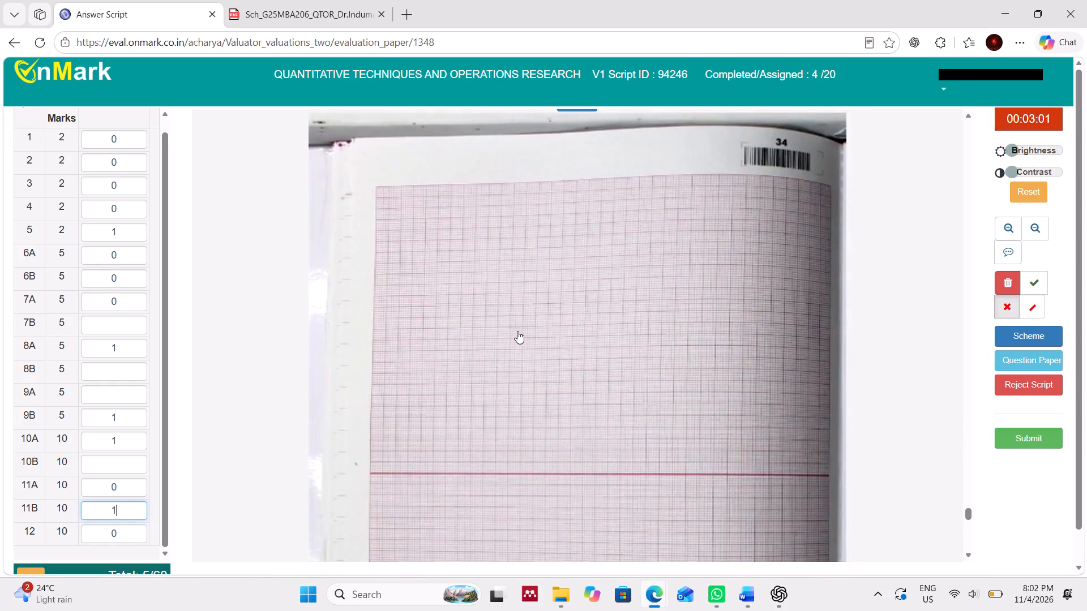
scroll(517, 331, "down", 10)
left_click(517, 331)
scroll(517, 331, "down", 11)
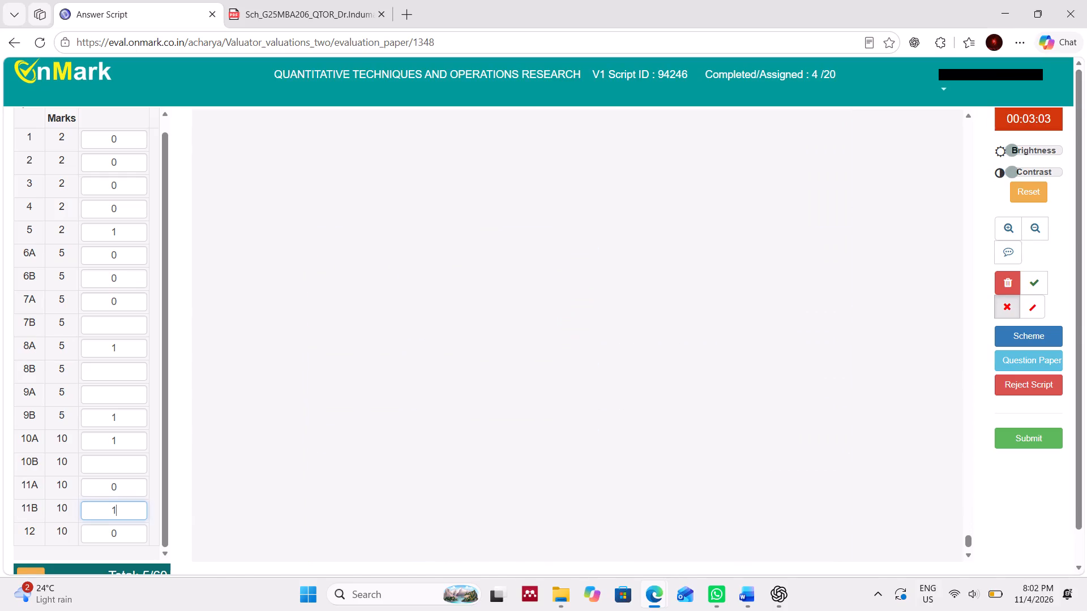
Enter 0 marks for each of the unmarked questions 7B, 8B, 9A and 10B.
left_click(123, 333)
key("0")
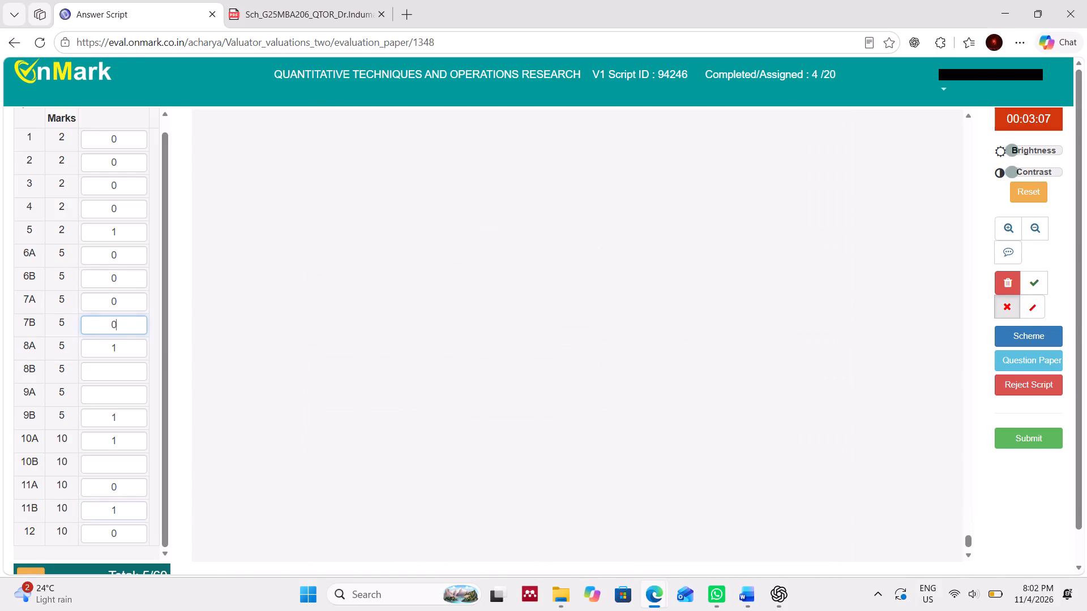
left_click(122, 371)
key("0")
left_click(116, 397)
key("0")
left_click(115, 458)
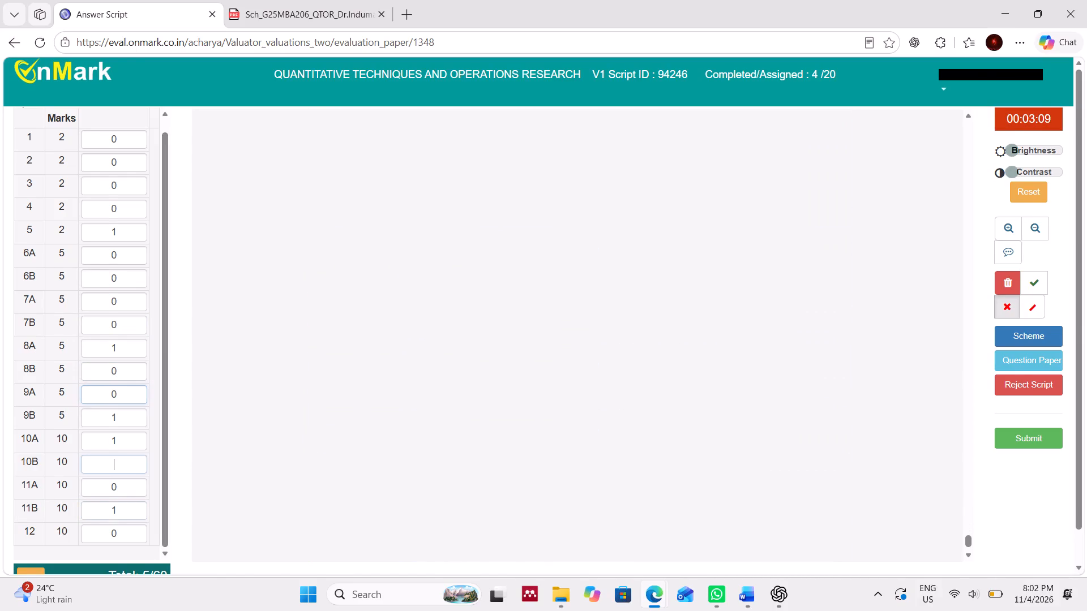
key("0")
Go to the unannotated page 7 and annotate it with a cross.
scroll(118, 461, "down", 3)
left_click(91, 567)
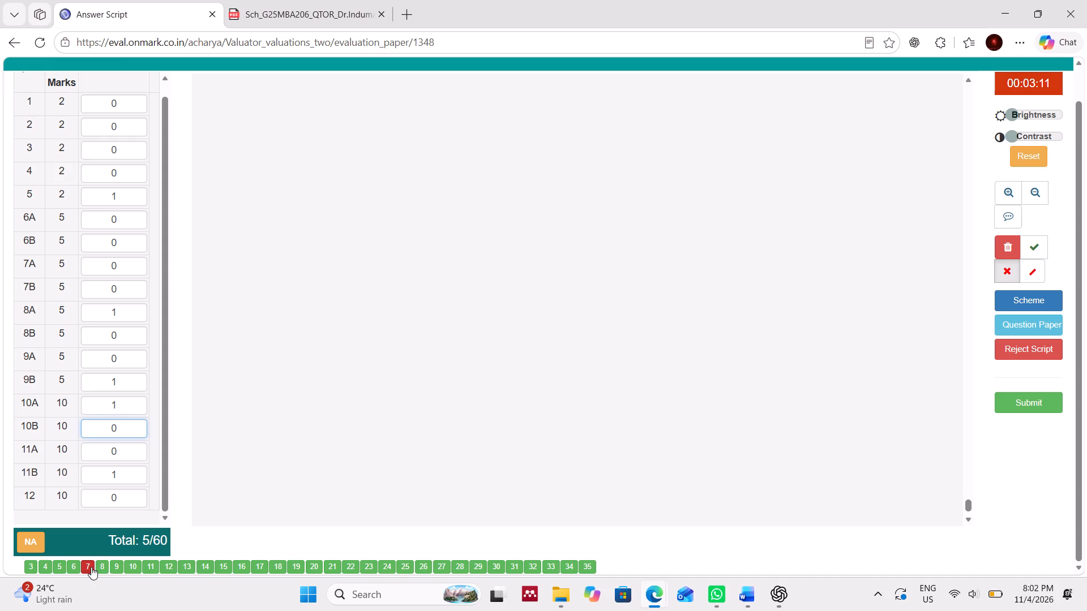
left_click(535, 255)
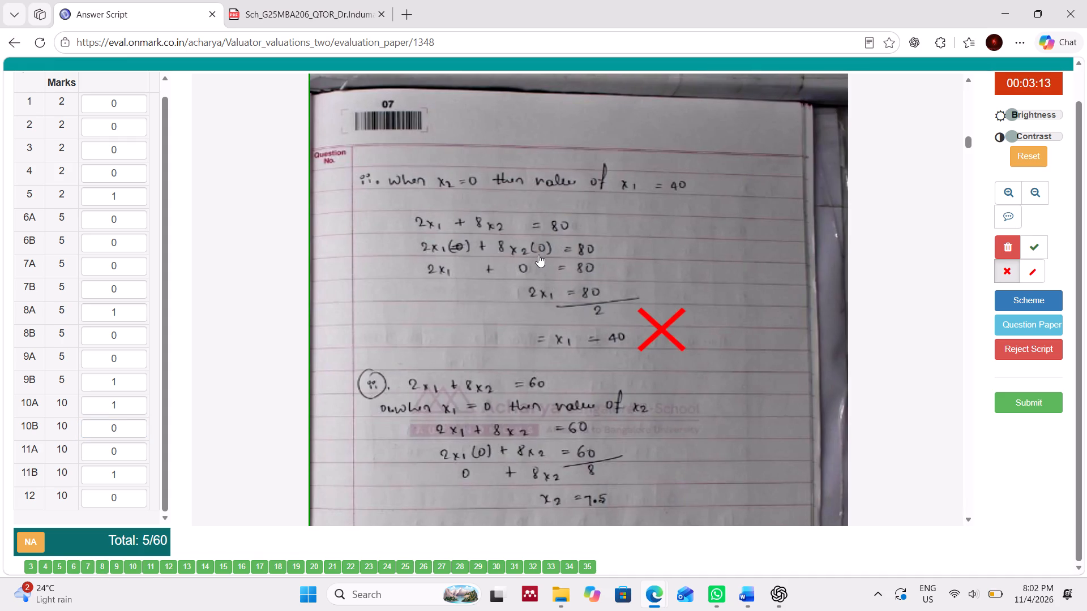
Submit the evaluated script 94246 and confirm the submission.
left_click(1007, 397)
left_click(671, 174)
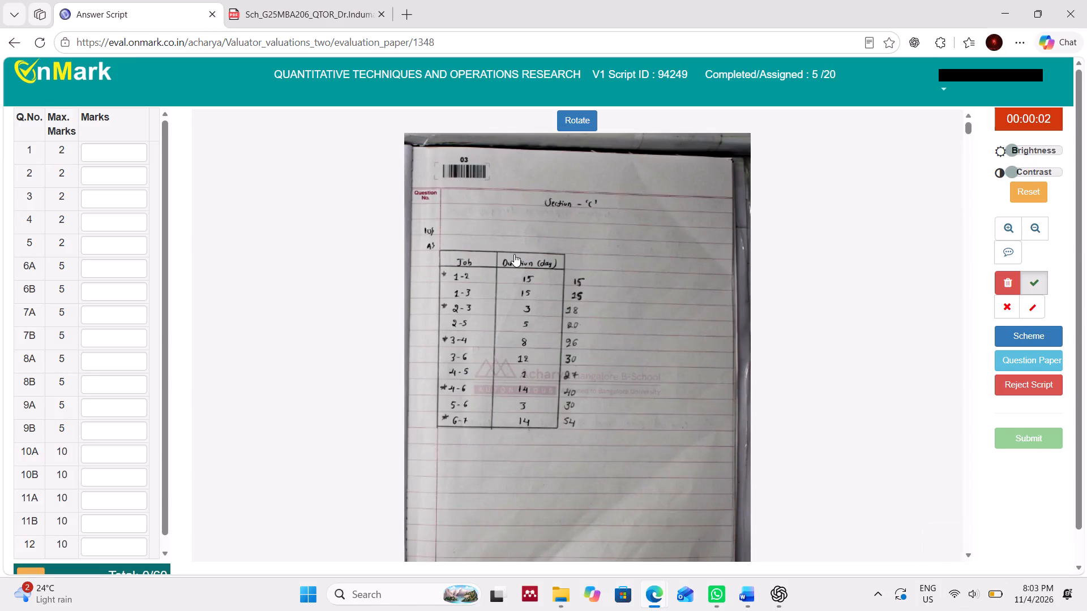
Look through the new script's answer pages from page 3 onward to see which questions are attempted.
scroll(517, 255, "down", 16)
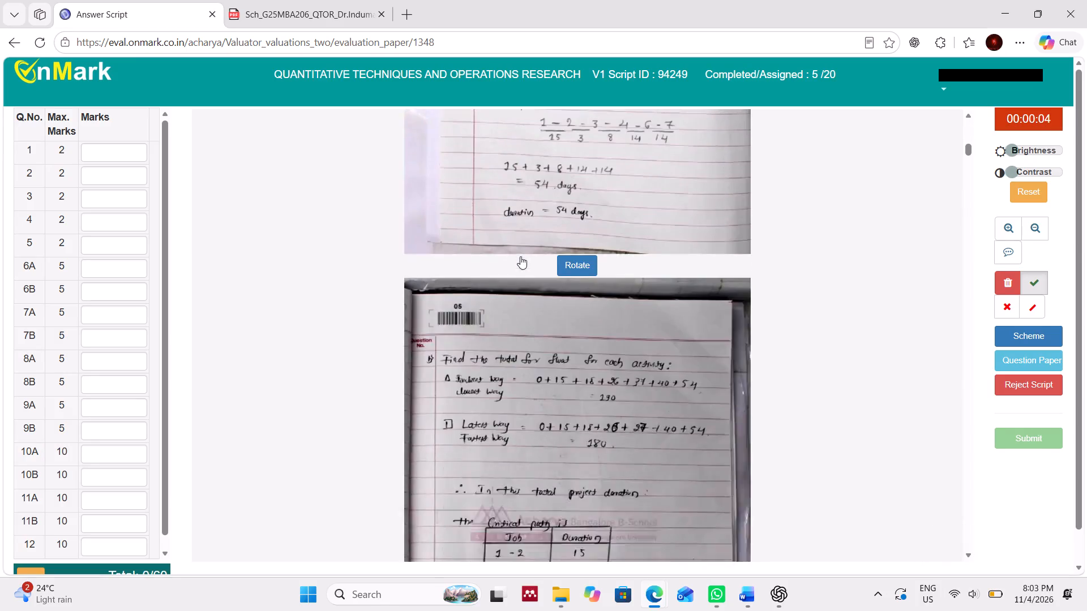
scroll(520, 256, "down", 20)
scroll(520, 256, "down", 14)
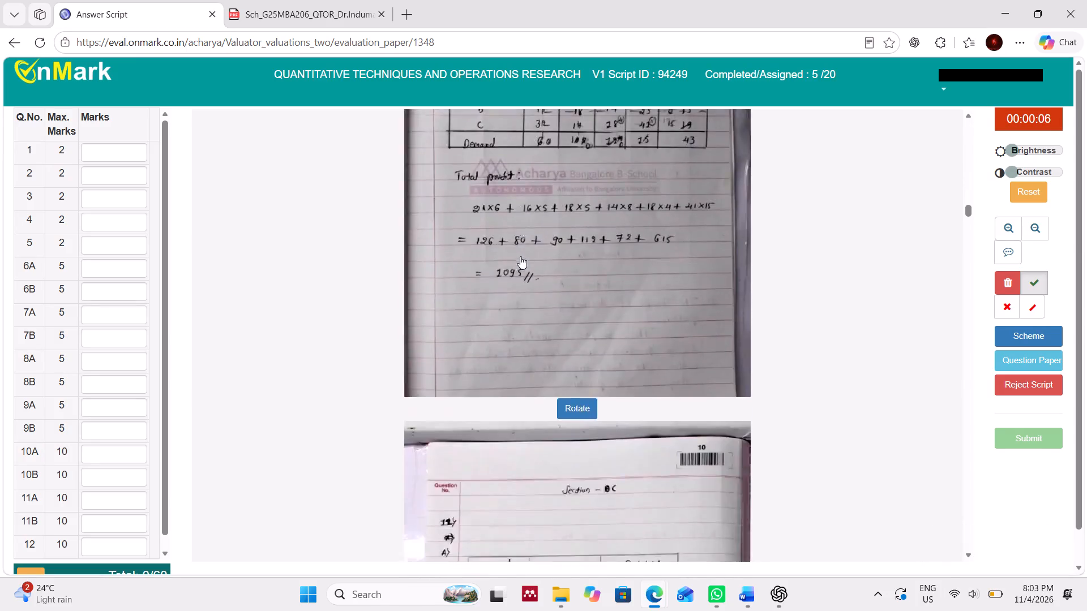
scroll(520, 256, "down", 18)
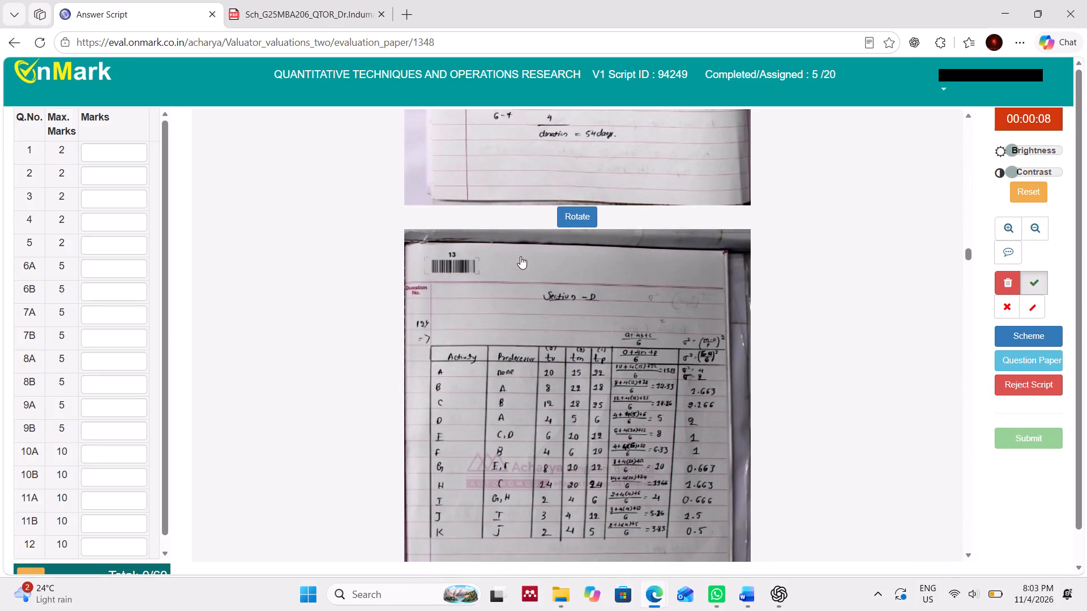
scroll(520, 256, "up", 20)
scroll(520, 256, "up", 9)
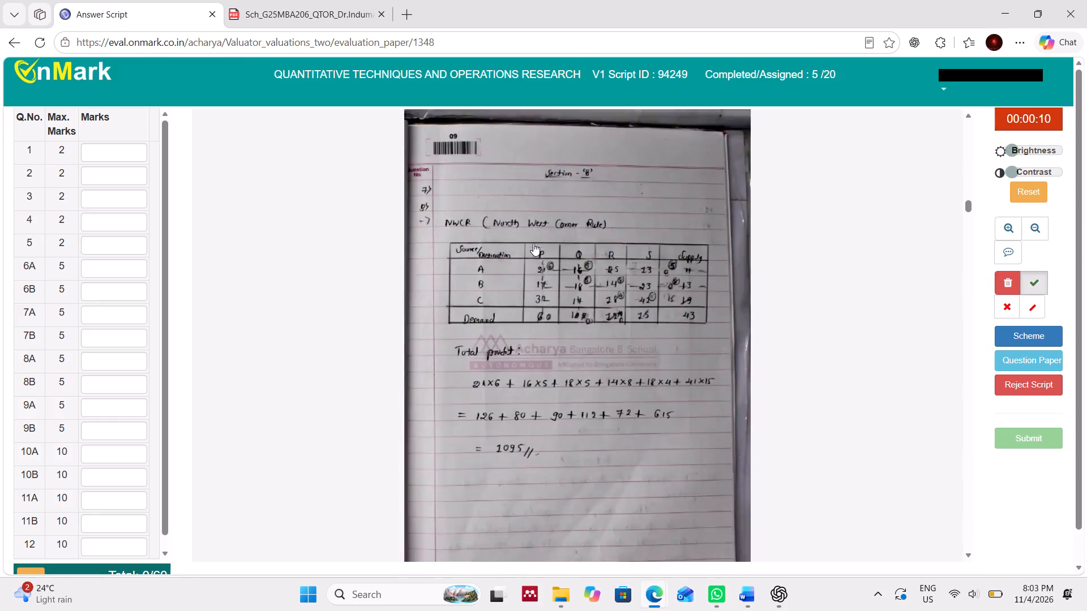
scroll(533, 243, "up", 20)
scroll(533, 243, "up", 20)
scroll(533, 243, "up", 6)
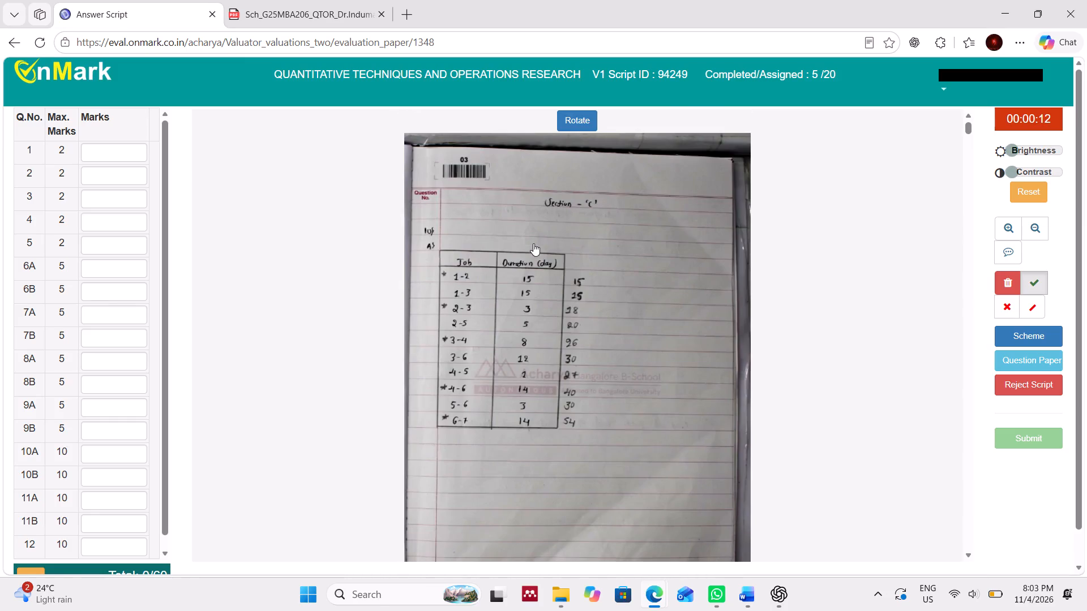
scroll(533, 243, "up", 4)
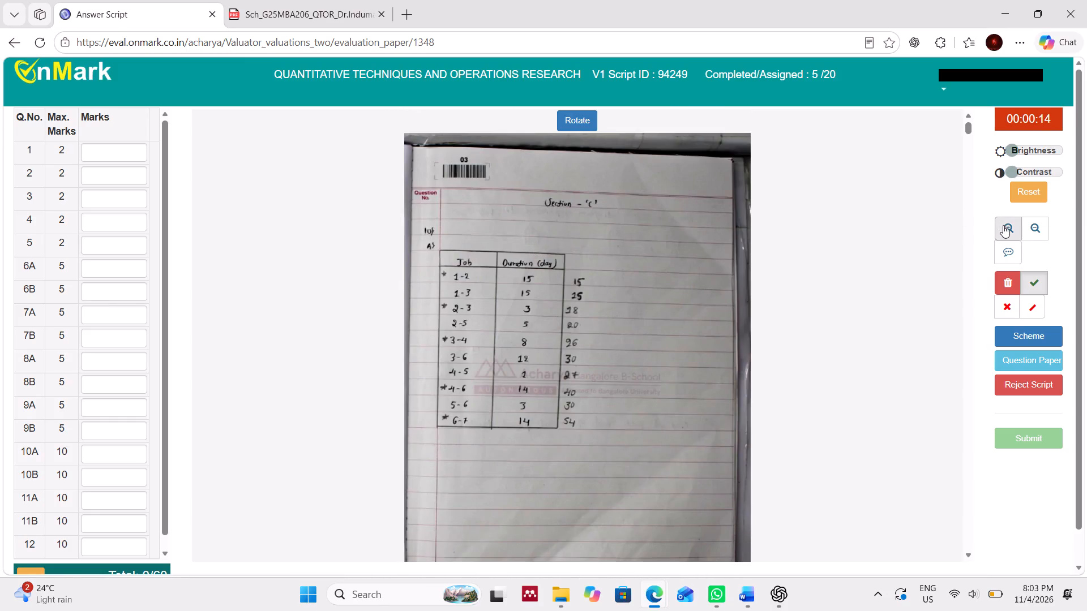
Enlarge the script view and annotate page 3, which holds the job duration table, with a cross.
triple_click(1004, 226)
triple_click(1004, 226)
triple_click(1004, 226)
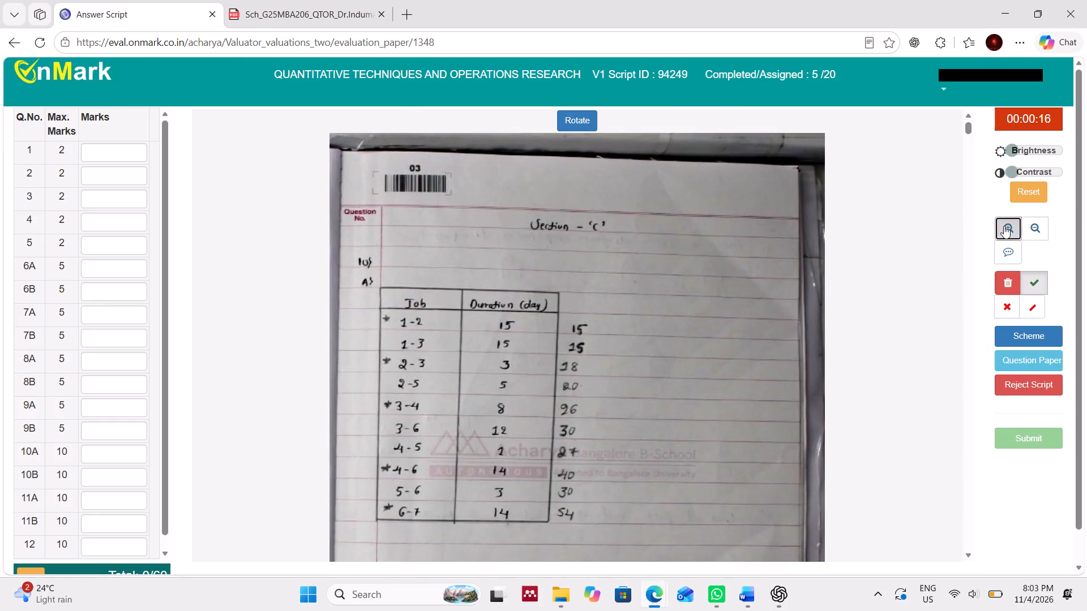
left_click(1004, 226)
scroll(1004, 226, "down", 1)
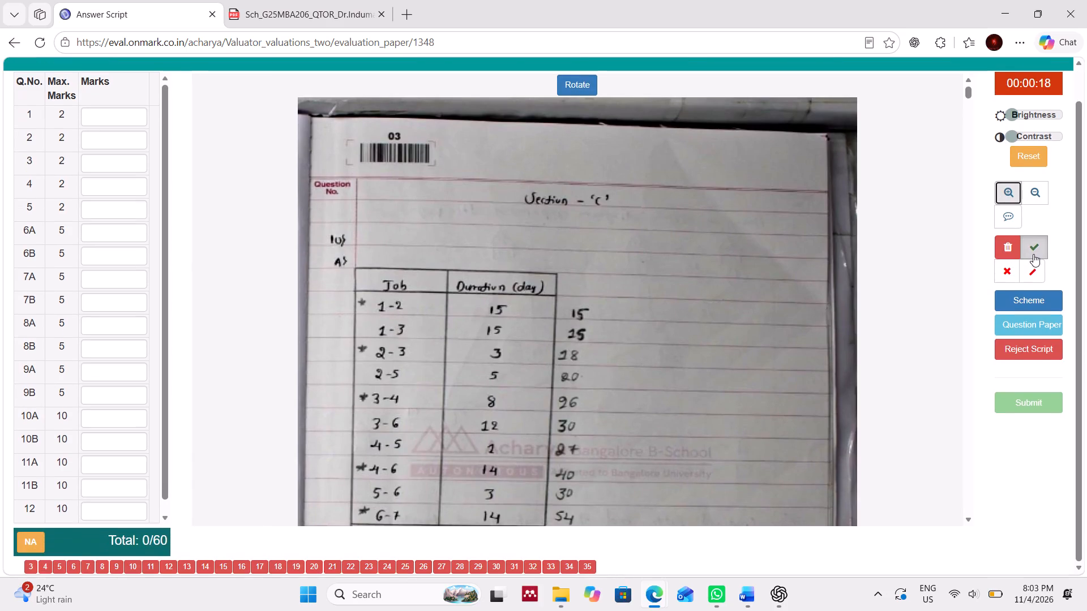
left_click(1034, 248)
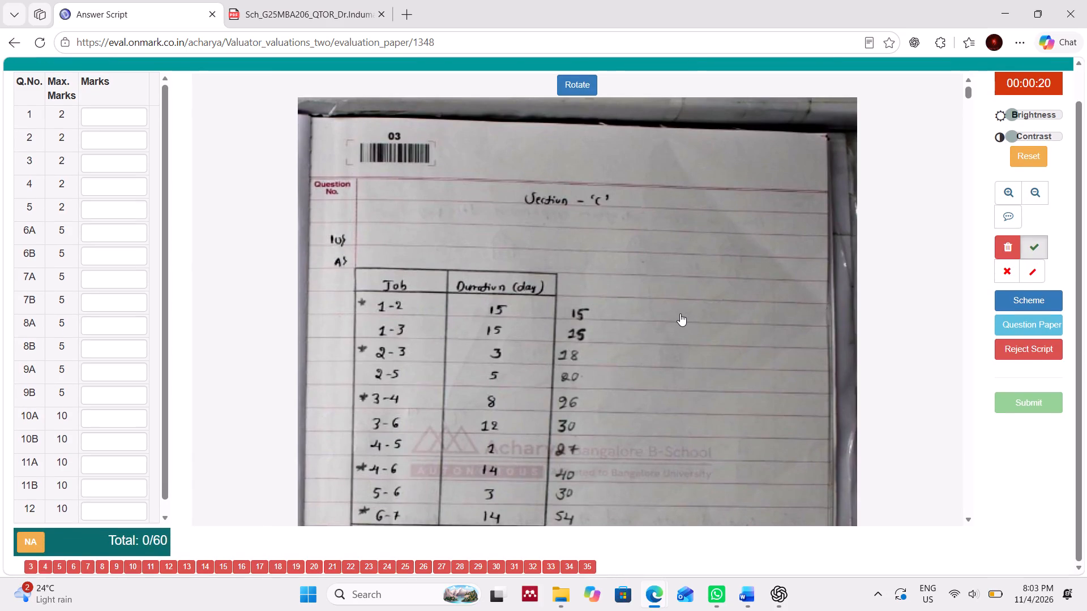
scroll(679, 308, "down", 2)
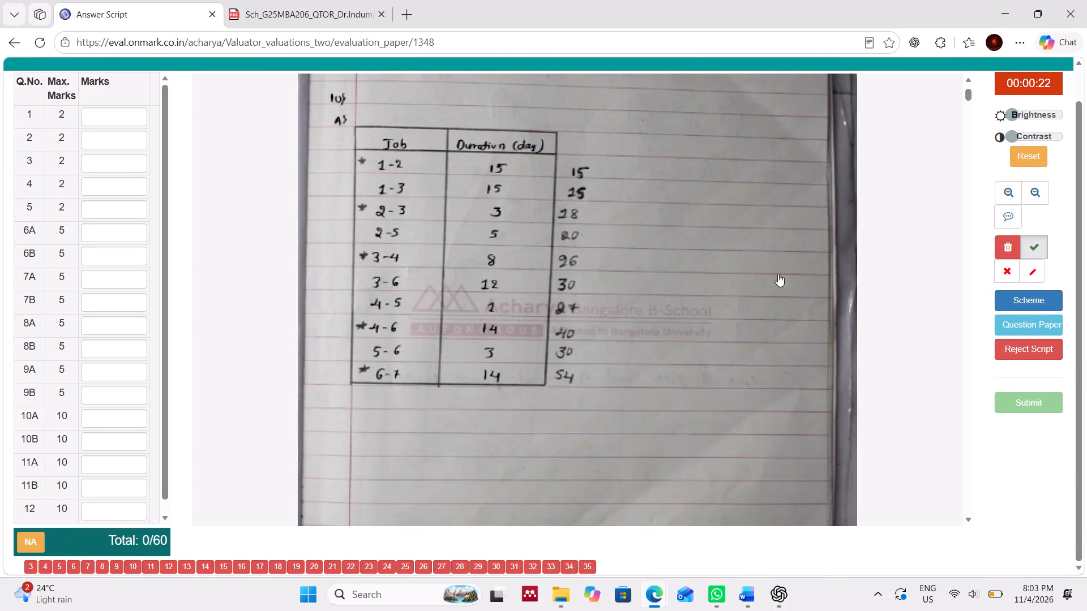
left_click(1011, 267)
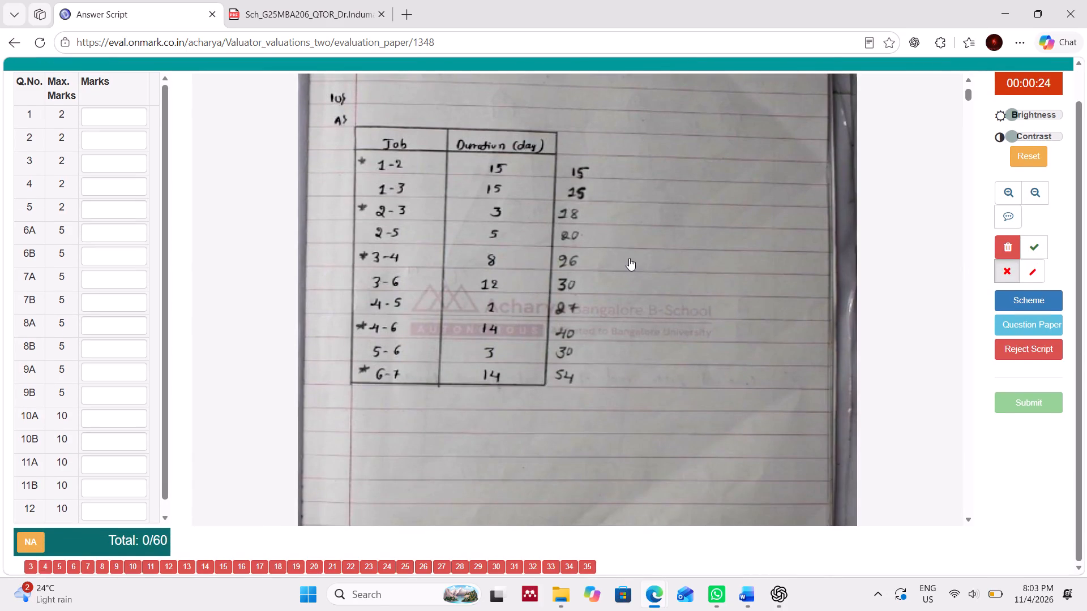
left_click(585, 235)
Annotate page 4, with the network diagram and critical path, with a tick and enter 10 marks for question 10A.
scroll(585, 235, "down", 10)
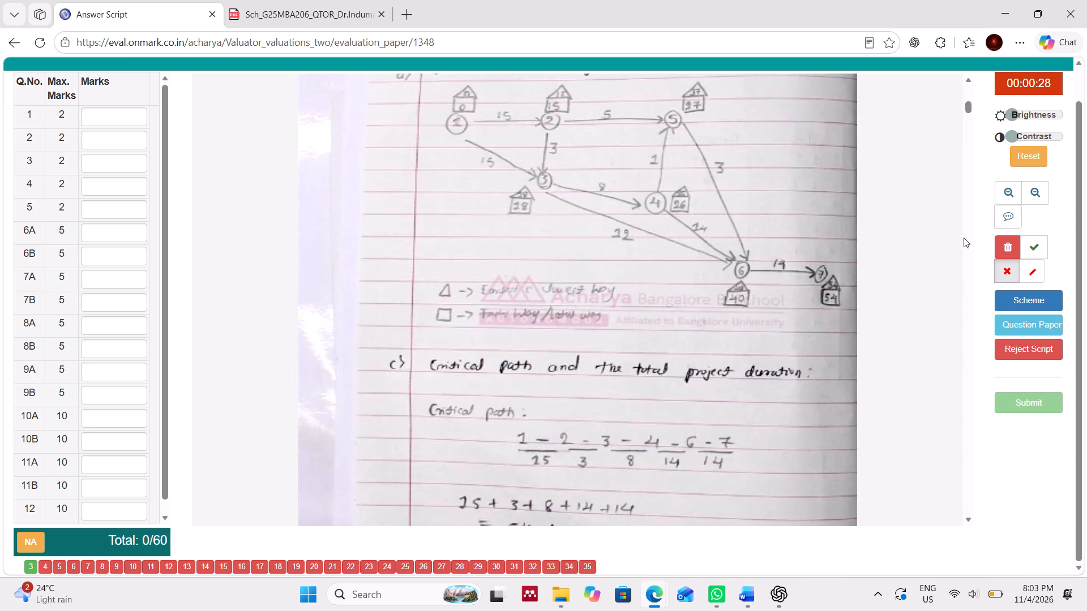
left_click(1033, 239)
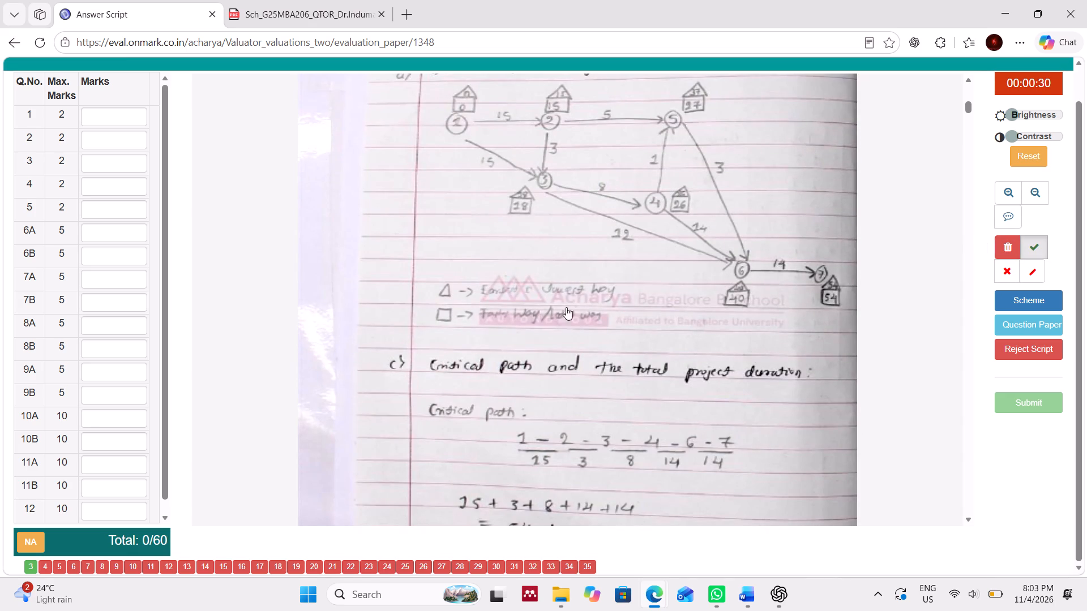
left_click(470, 234)
scroll(472, 234, "down", 3)
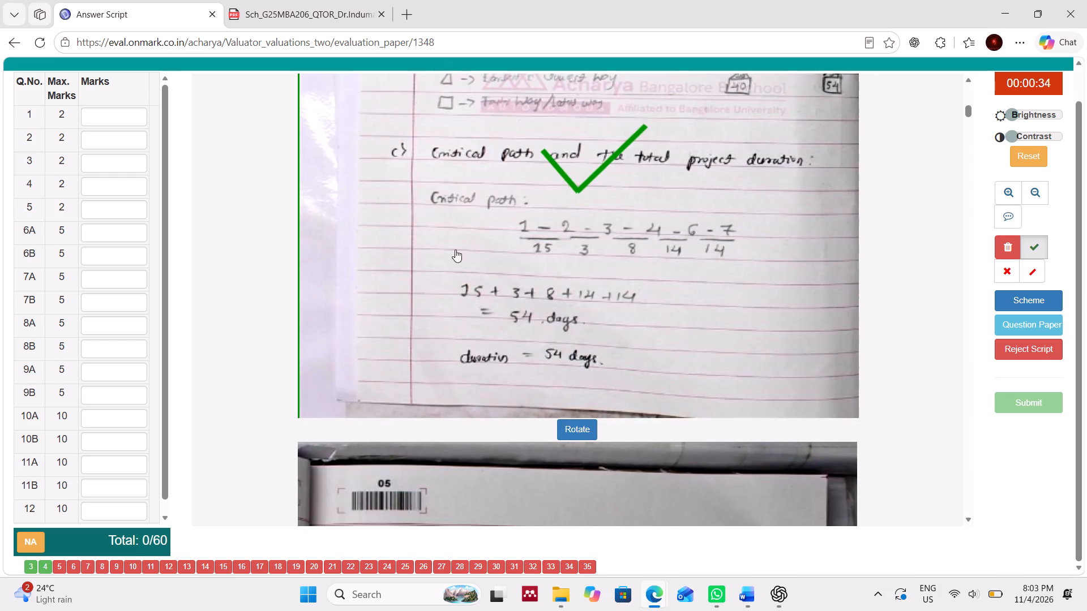
left_click(104, 423)
key("1")
key("0")
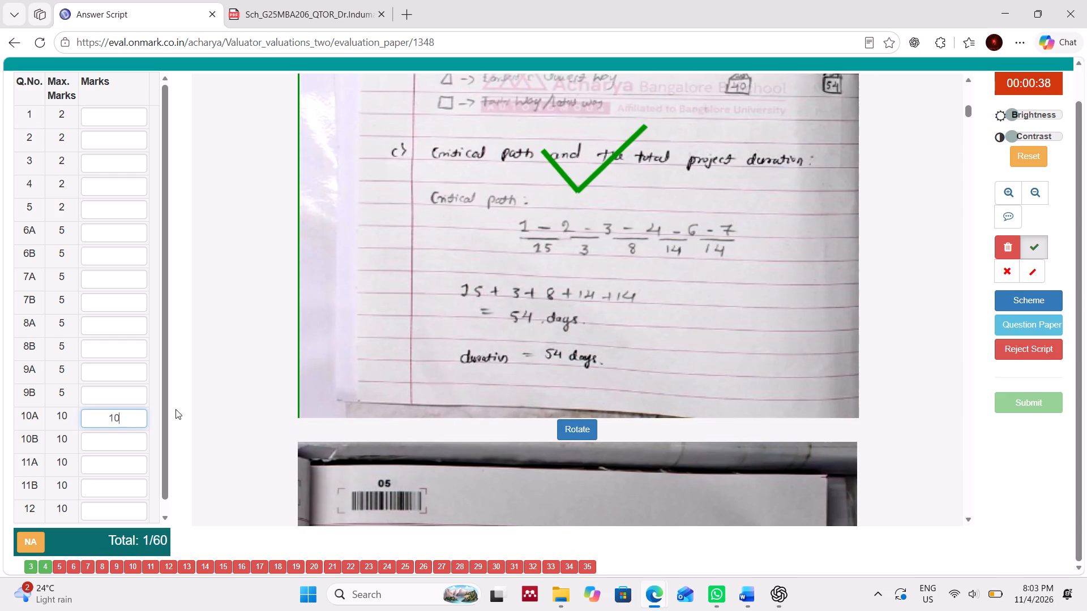
Annotate page 5, with the float and project duration answer, and the struck-out page 6 with a tick each.
scroll(236, 411, "down", 6)
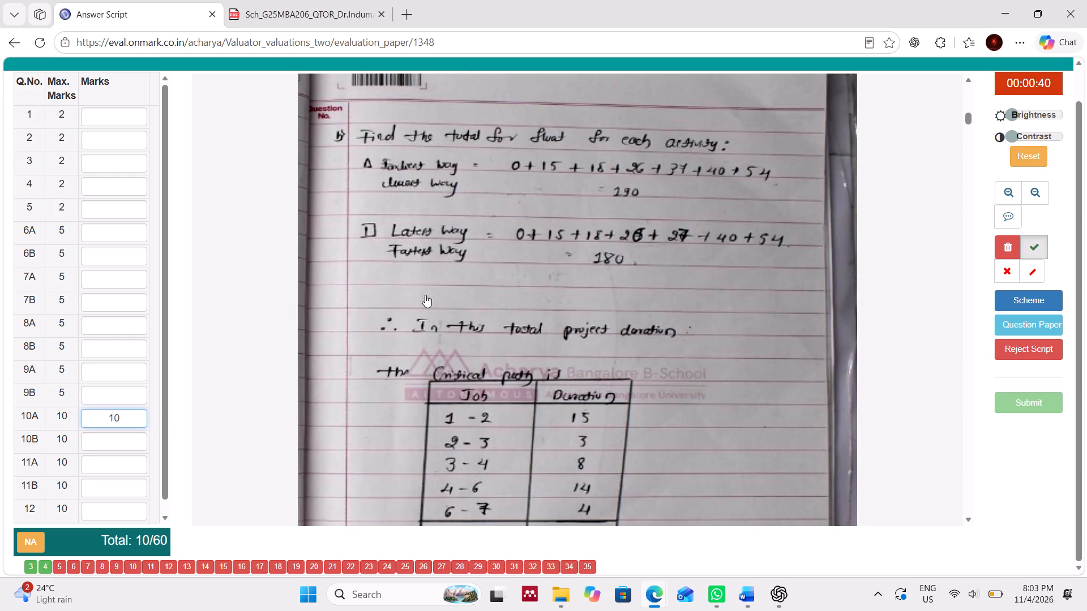
scroll(427, 295, "down", 2)
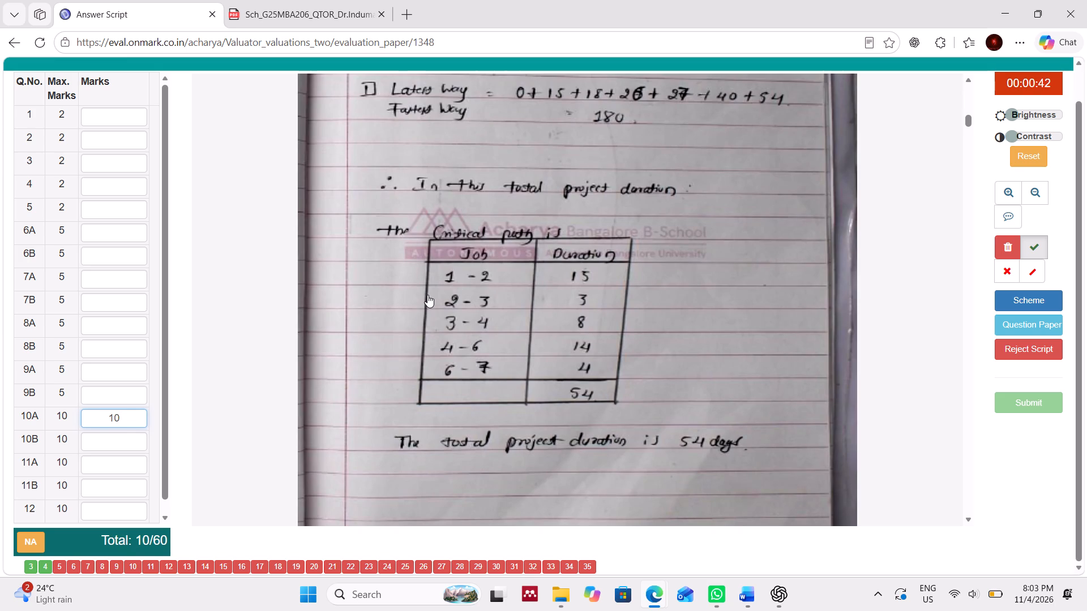
left_click(425, 294)
scroll(425, 294, "down", 11)
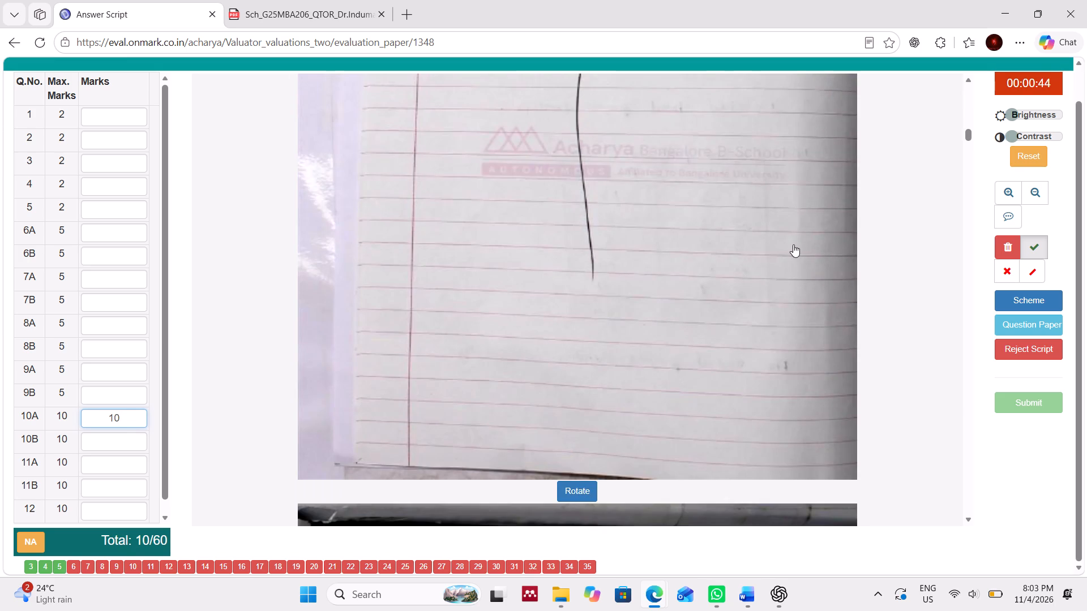
scroll(536, 275, "down", 5)
scroll(533, 274, "up", 6)
left_click(511, 184)
Review the teller counter utilization answer on page 7 and annotate the page with a tick.
scroll(512, 184, "down", 6)
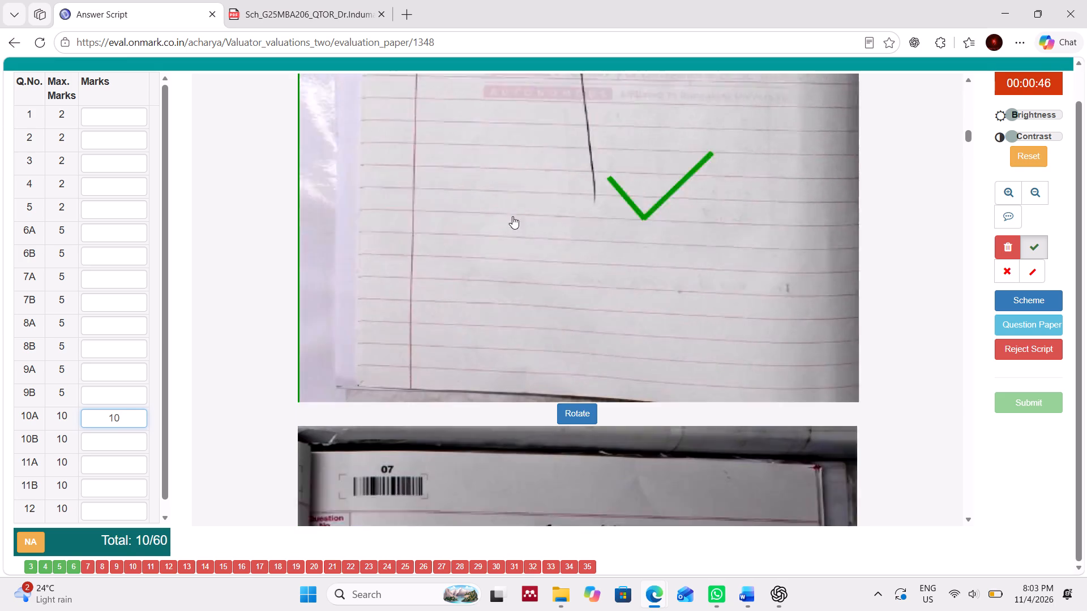
scroll(508, 272, "down", 3)
scroll(507, 277, "up", 2)
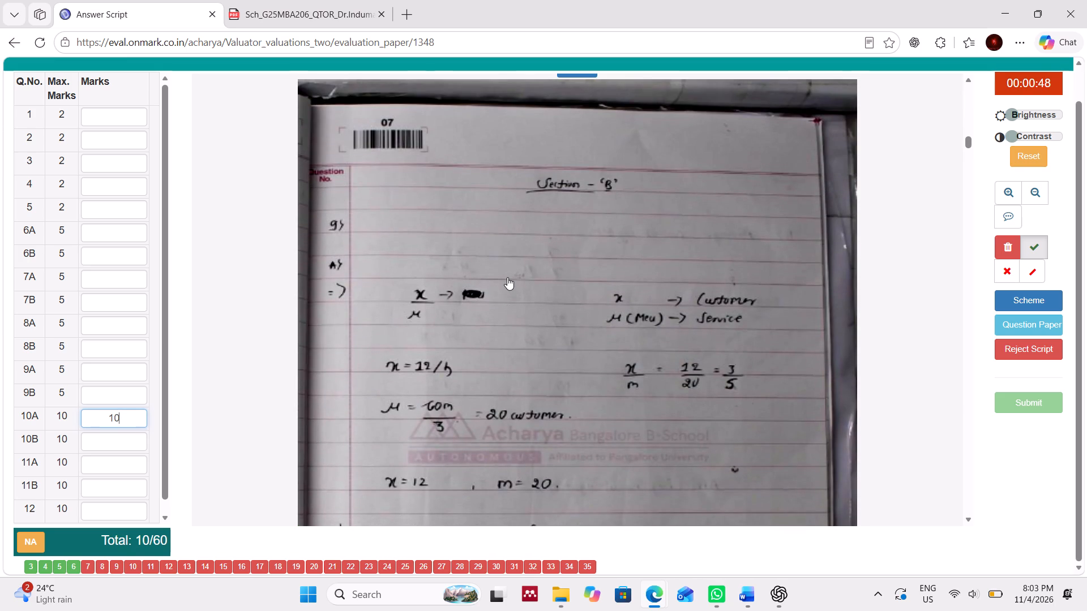
scroll(507, 277, "down", 4)
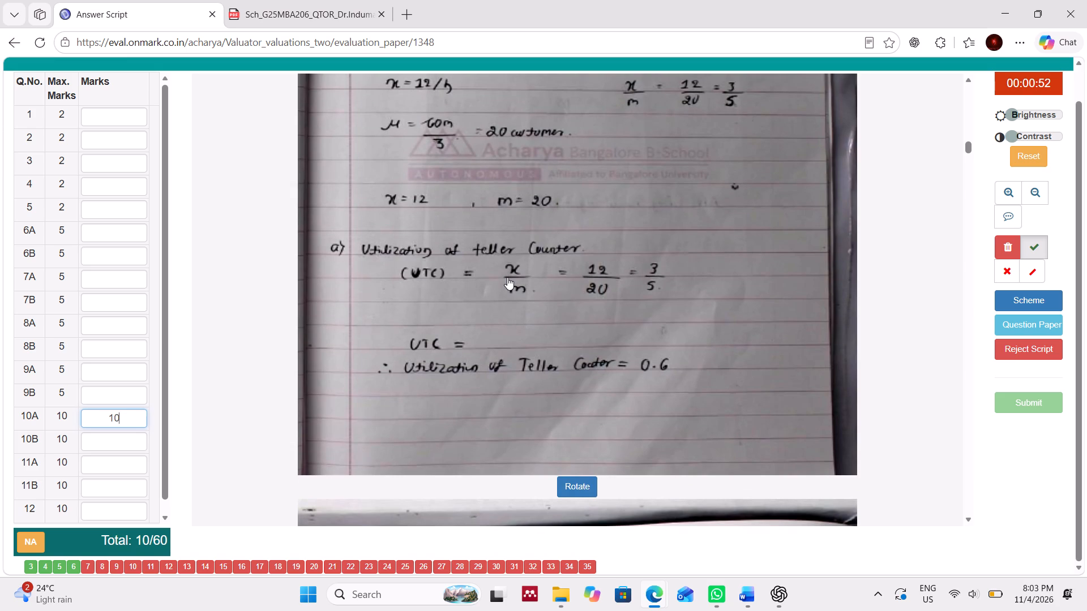
scroll(507, 277, "up", 2)
left_click(507, 277)
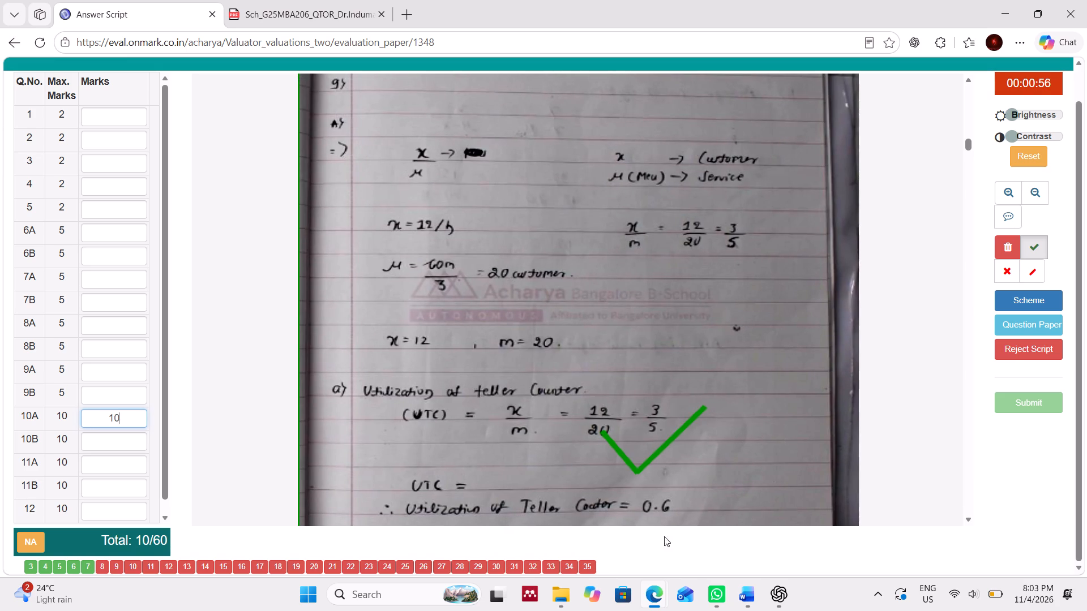
Check the answer to question 9A in the scheme PDF and enter 3 marks for 9A in the answer script.
left_click(250, 14)
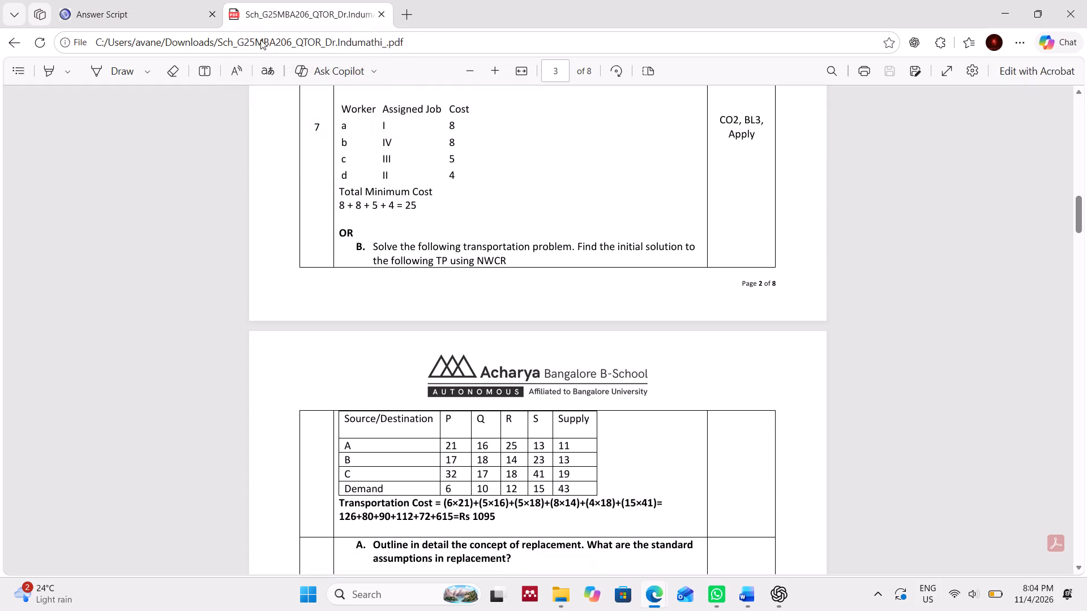
scroll(347, 202, "down", 17)
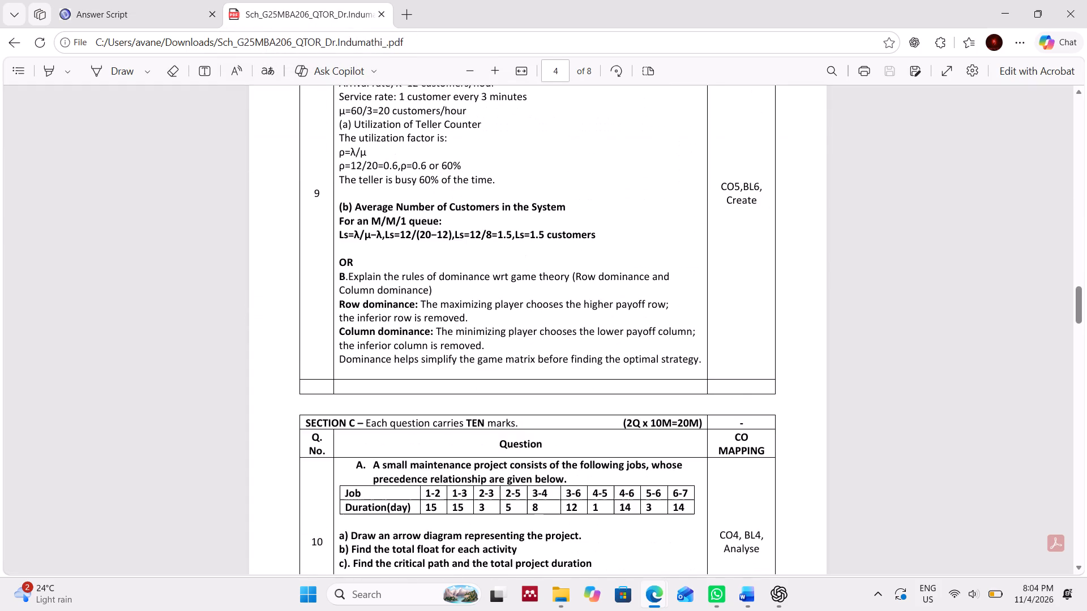
scroll(347, 201, "up", 1)
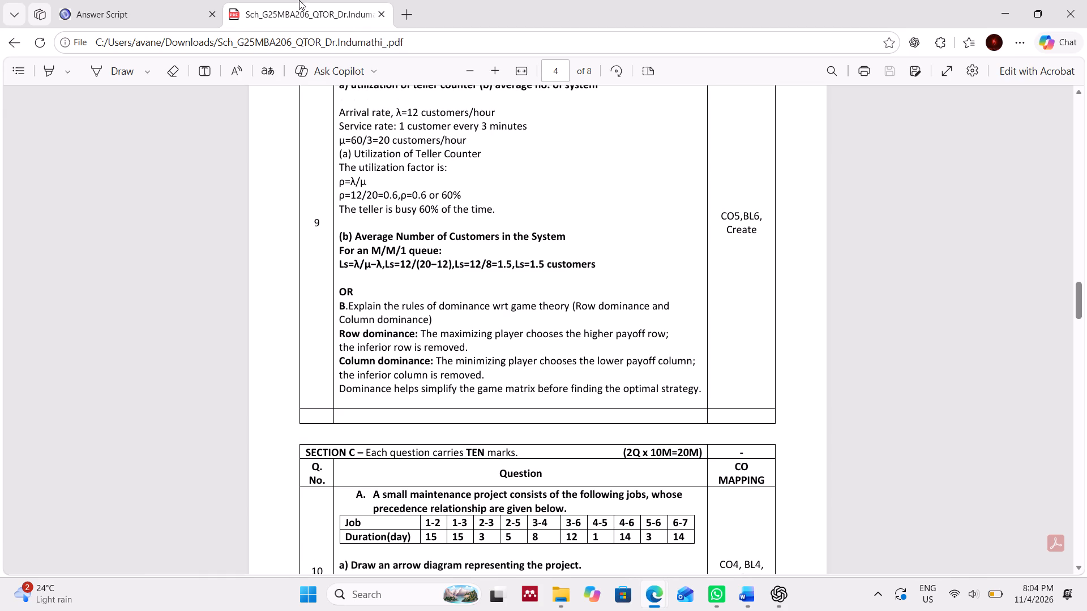
left_click(166, 16)
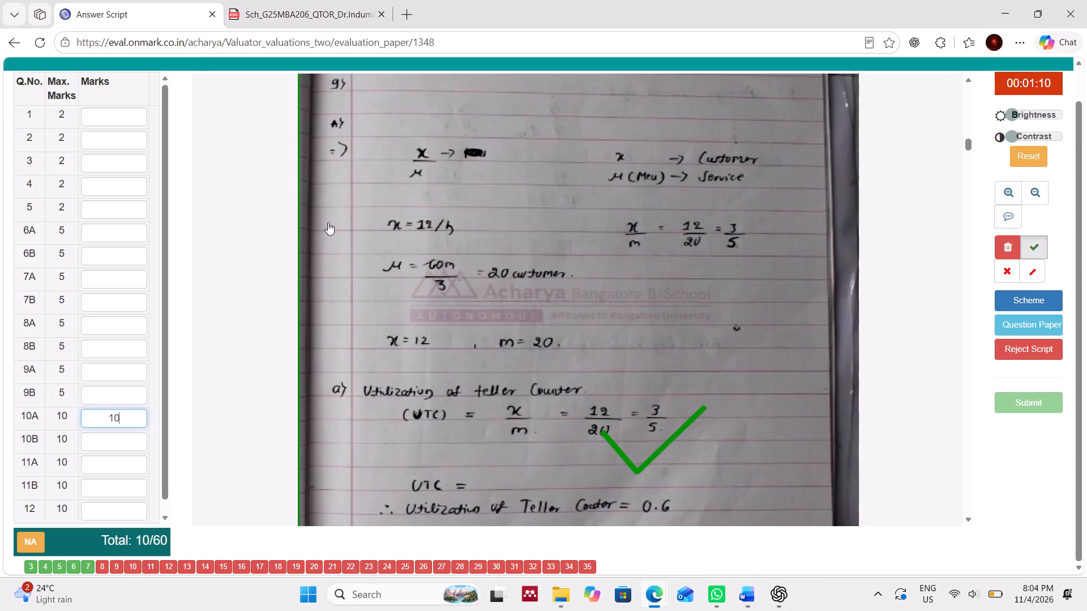
left_click(126, 381)
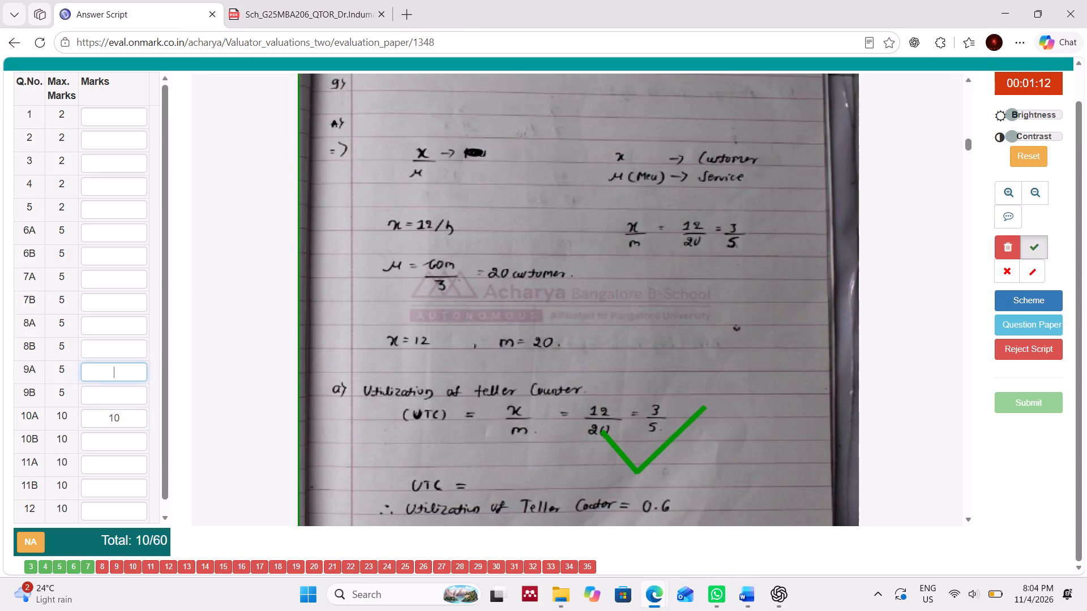
key("3")
Annotate page 8, with the average number in the system answer, with a cross.
scroll(349, 338, "down", 11)
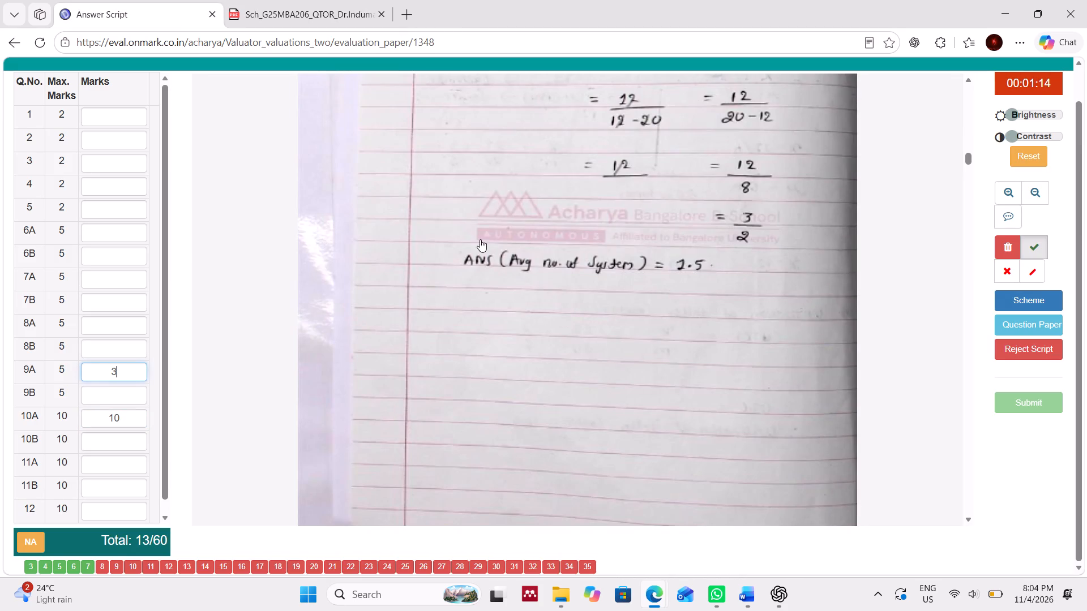
left_click(997, 269)
left_click(407, 276)
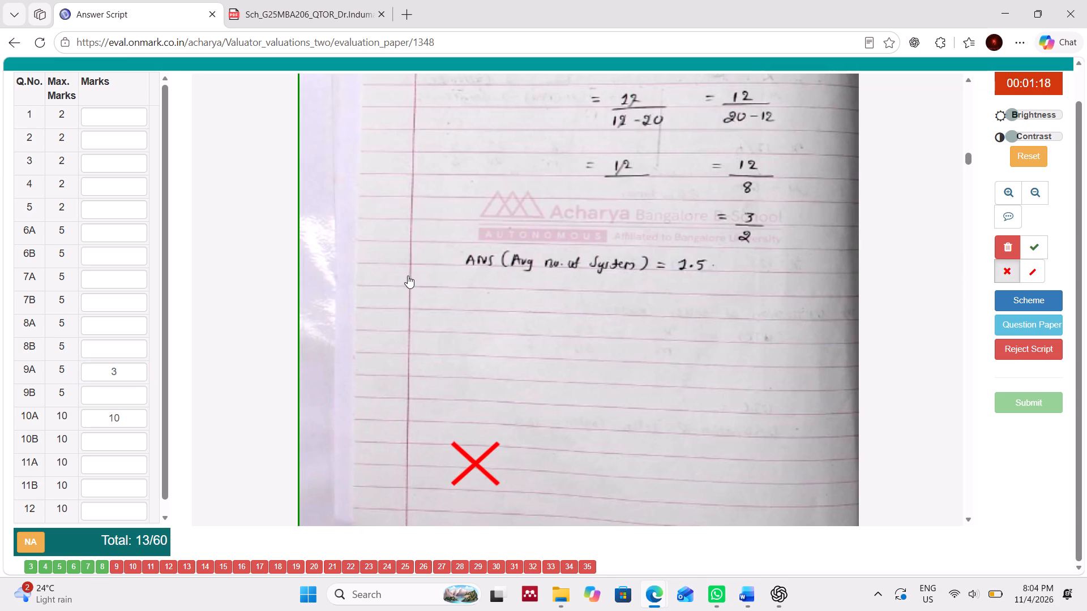
Compare the page 8 answer on the average number in the system with the scheme PDF's solution for 9A.
left_click(291, 8)
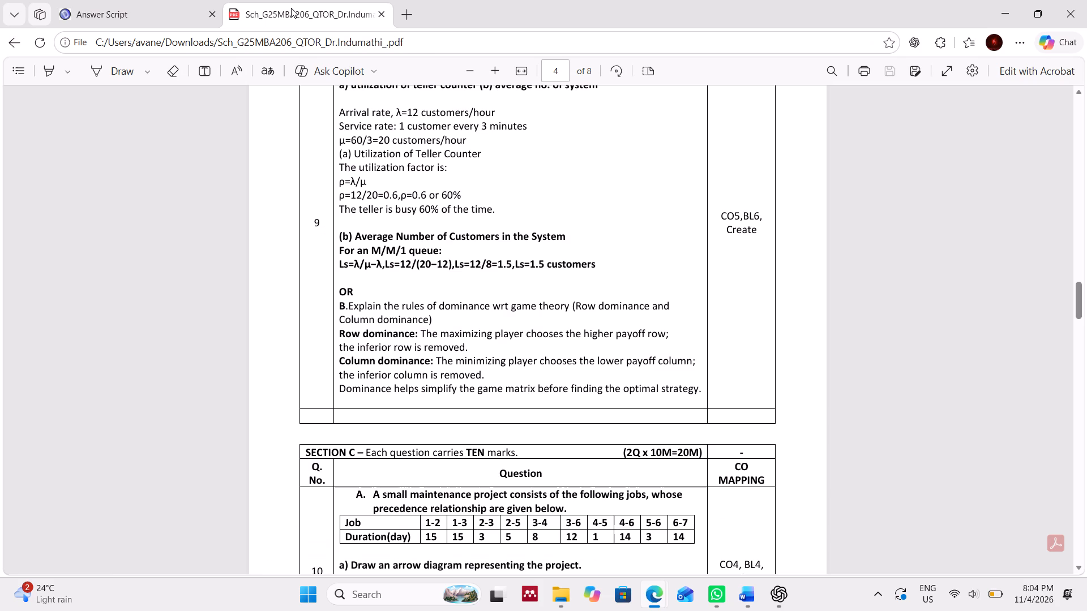
left_click(186, 2)
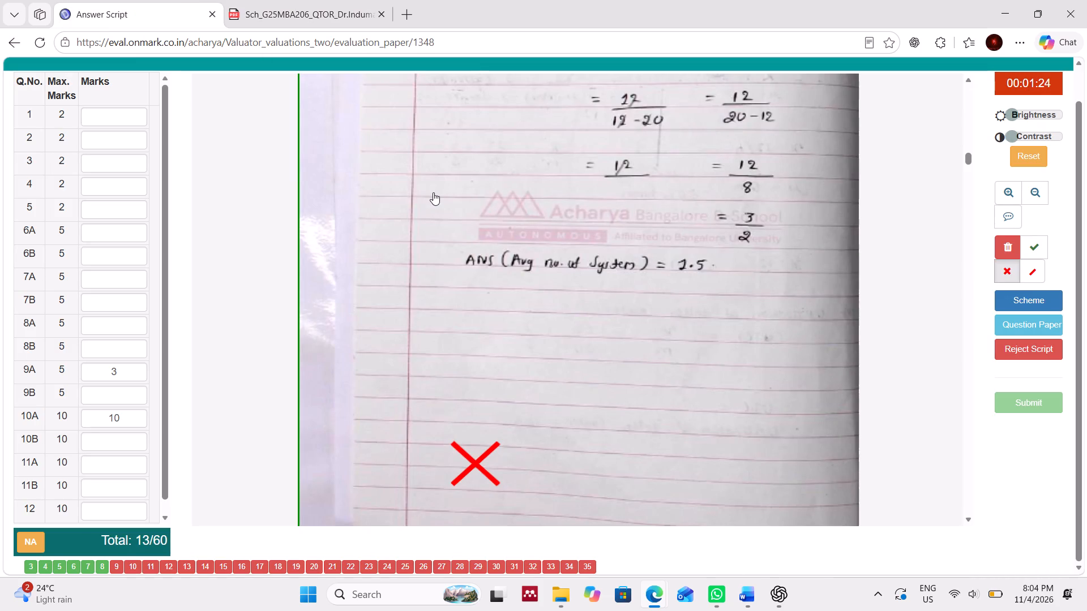
scroll(434, 191, "up", 2)
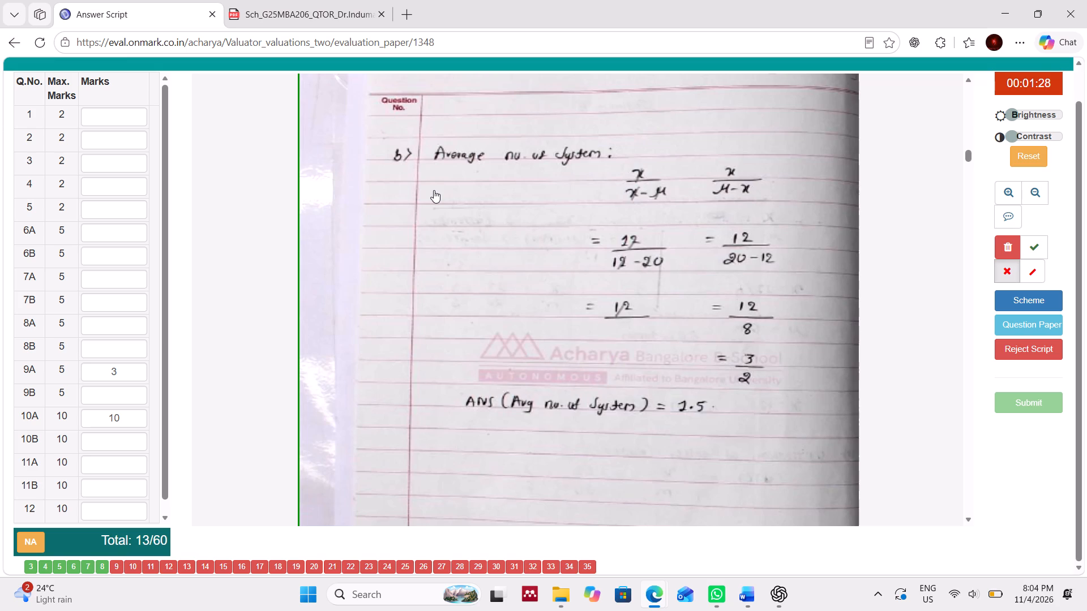
scroll(434, 189, "up", 2)
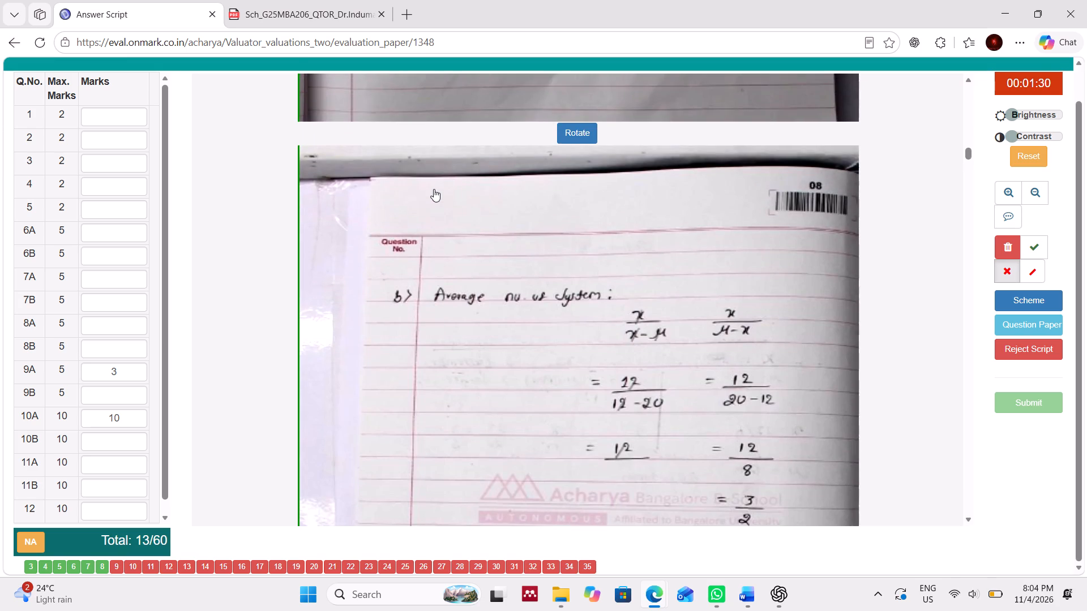
scroll(434, 189, "up", 5)
scroll(434, 188, "down", 8)
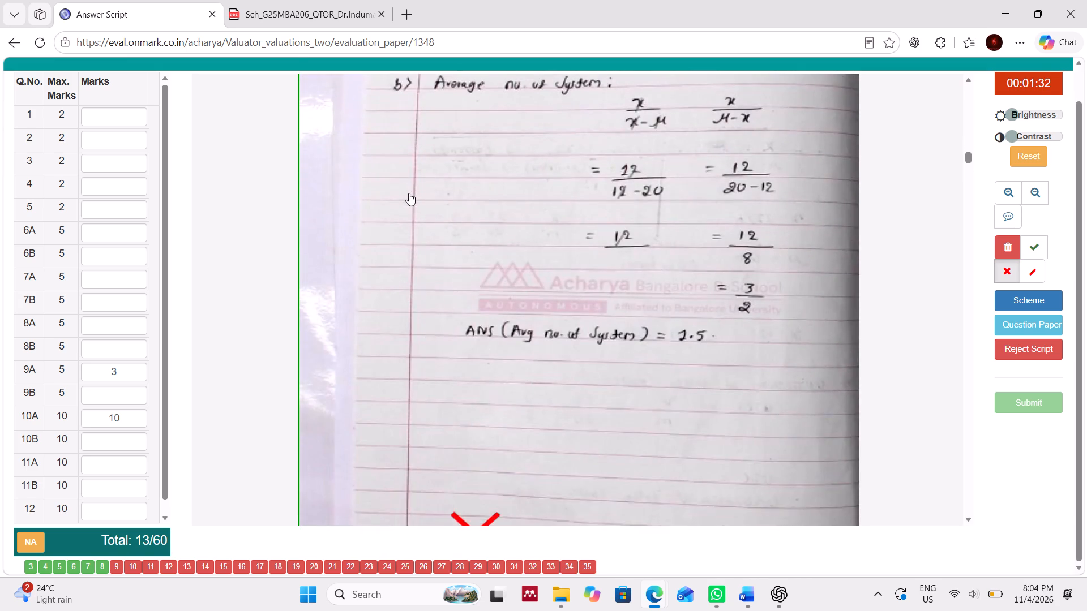
Annotate page 9, with the North West Corner Rule solution, with a tick and enter 5 marks for question 7B.
scroll(409, 193, "down", 10)
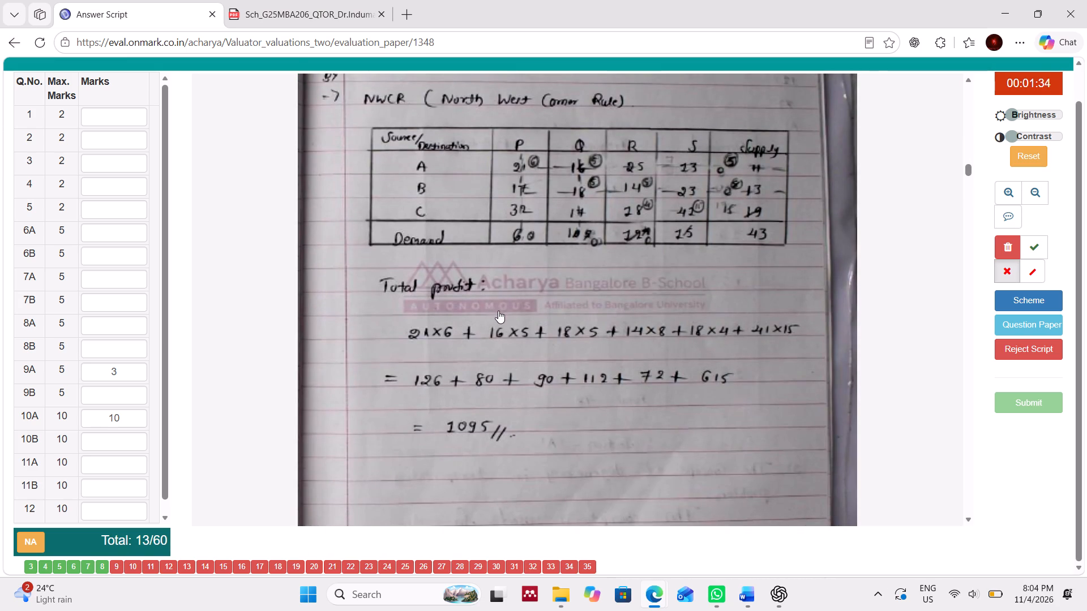
scroll(670, 256, "up", 3)
scroll(670, 256, "down", 1)
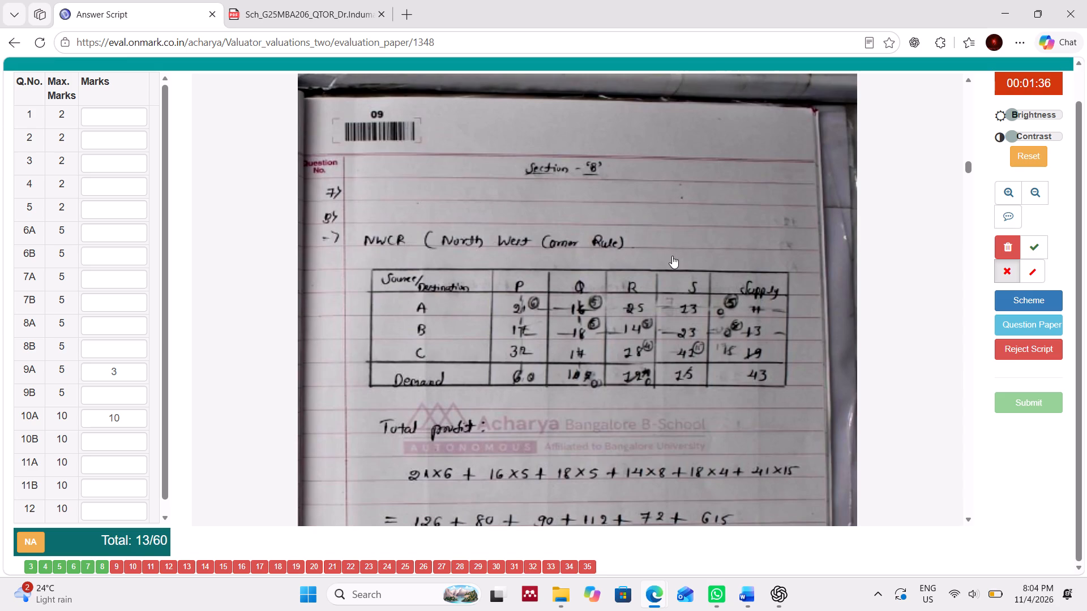
left_click(1040, 248)
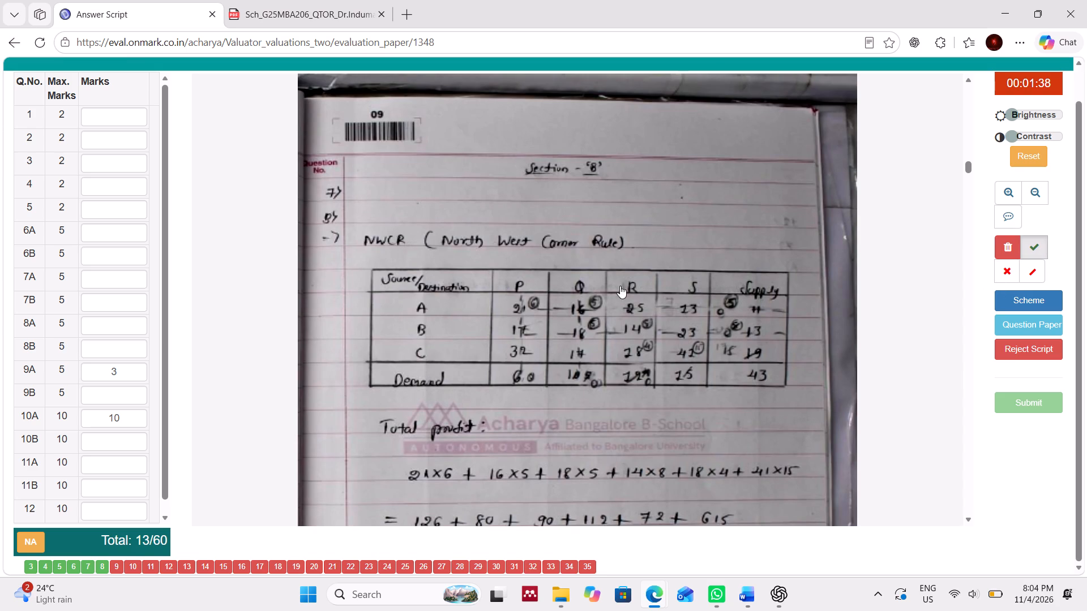
left_click(558, 282)
left_click(96, 307)
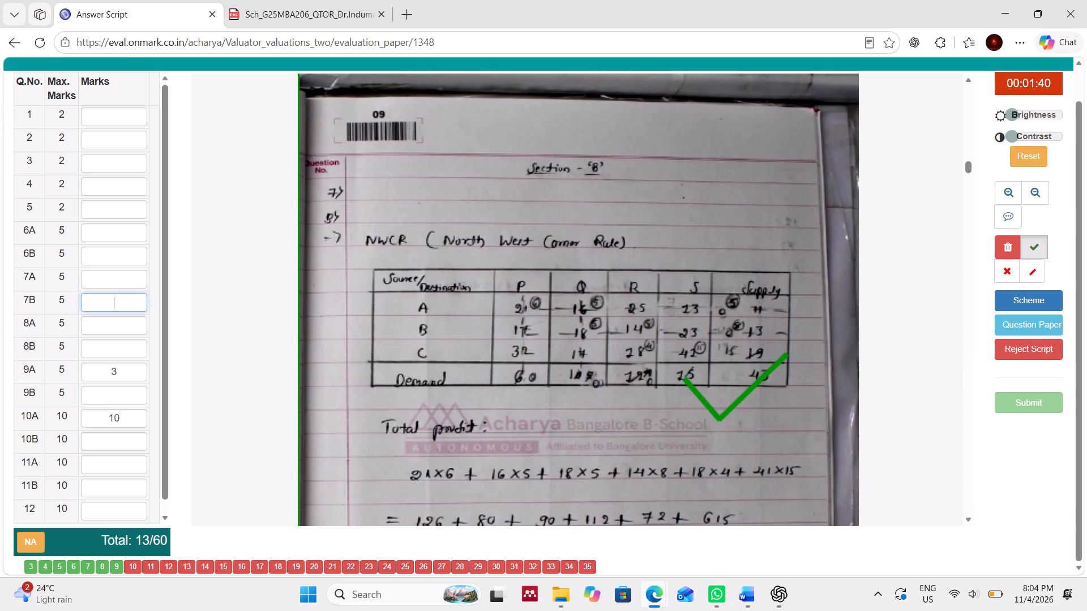
key("5")
Review page 10, with the demand and frequency table, and annotate it with a tick.
scroll(380, 303, "down", 10)
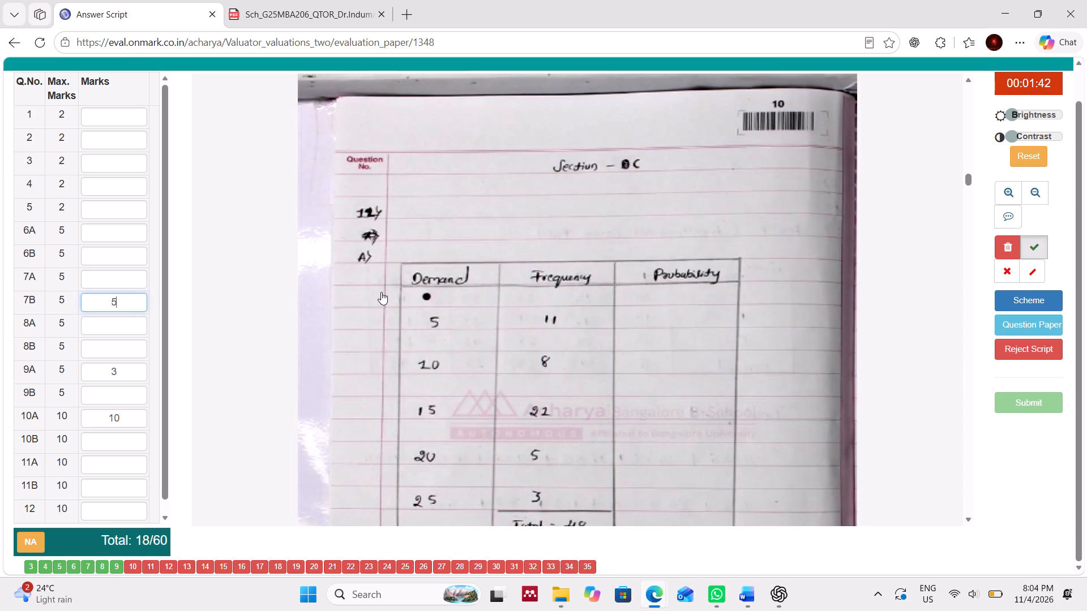
scroll(381, 292, "down", 2)
scroll(382, 284, "up", 2)
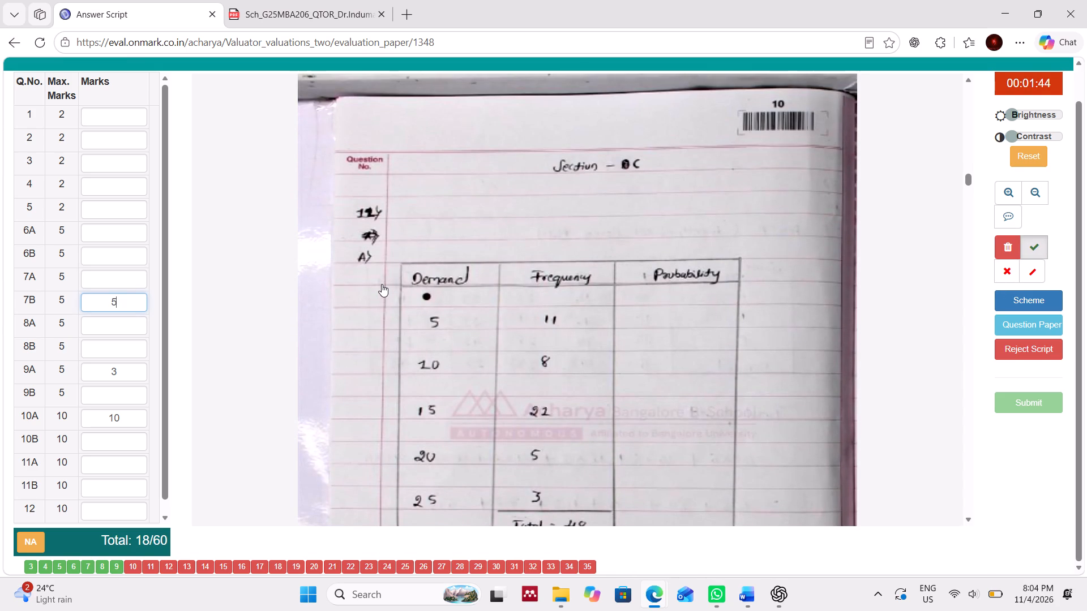
scroll(382, 284, "down", 4)
left_click(383, 275)
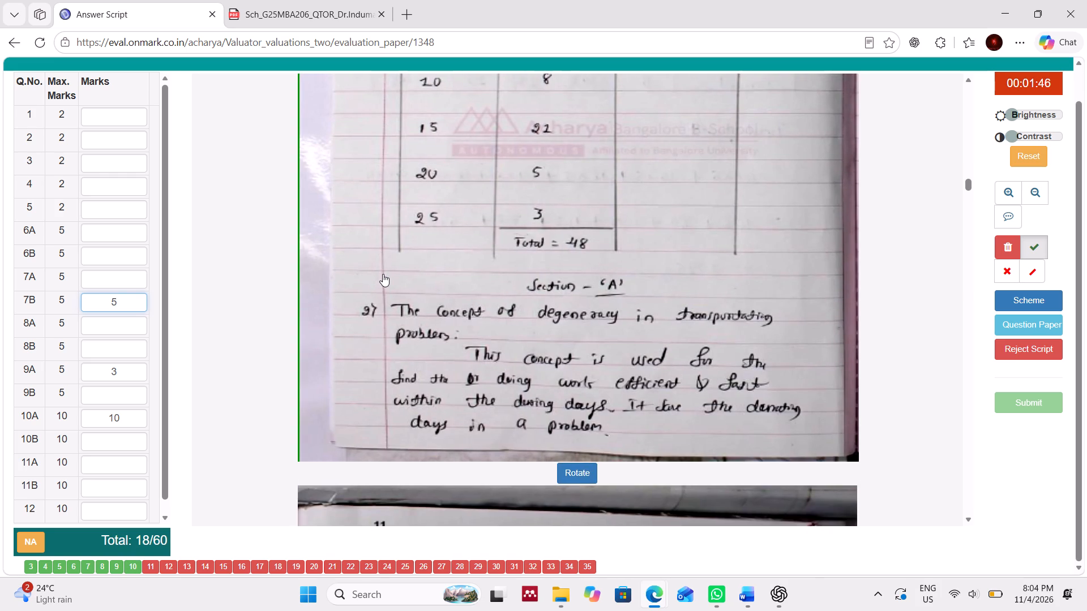
Annotate page 10, beside the demand and frequency table, with a cross and enter 0 marks for question 11A.
scroll(383, 274, "up", 1)
scroll(432, 206, "up", 3)
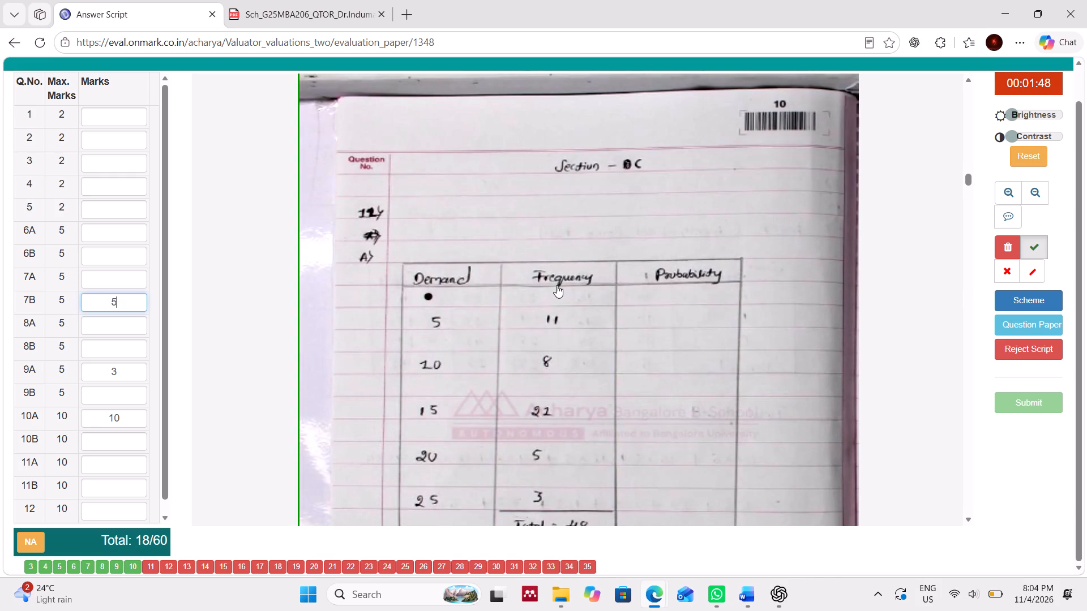
left_click(1013, 273)
left_click(558, 243)
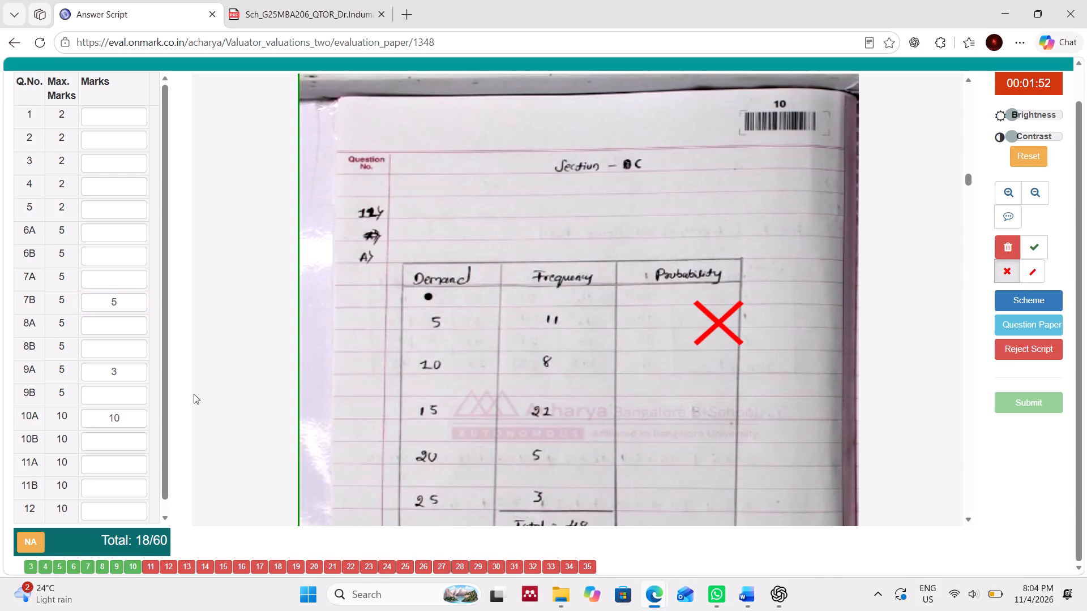
left_click(101, 468)
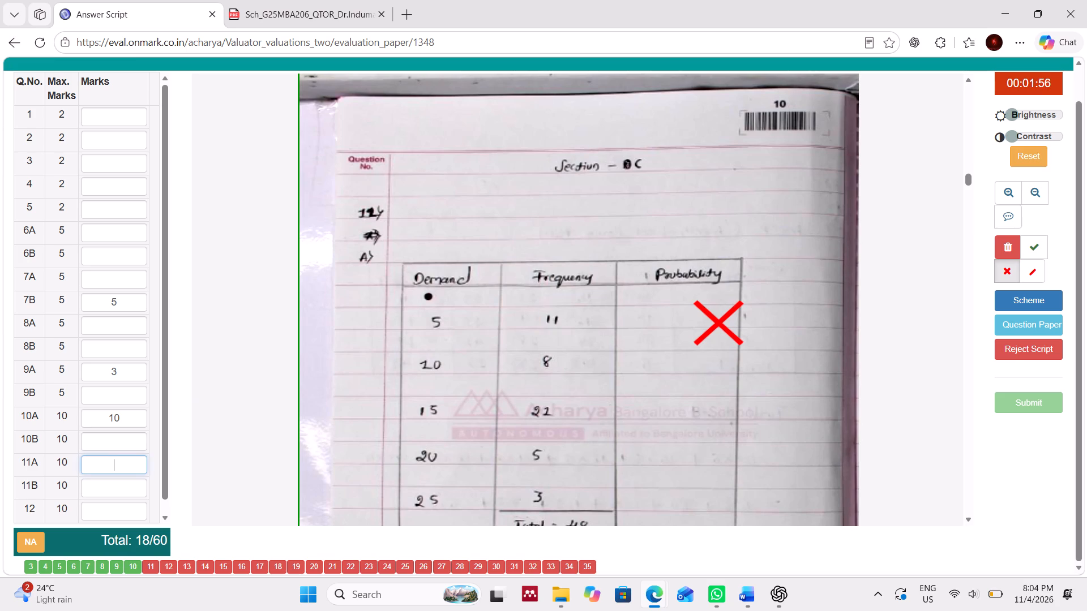
key("0")
Annotate page 11, with the limitations of Operations Research, with a cross and enter 1 mark for question 1 and 0 for question 2.
scroll(294, 393, "down", 6)
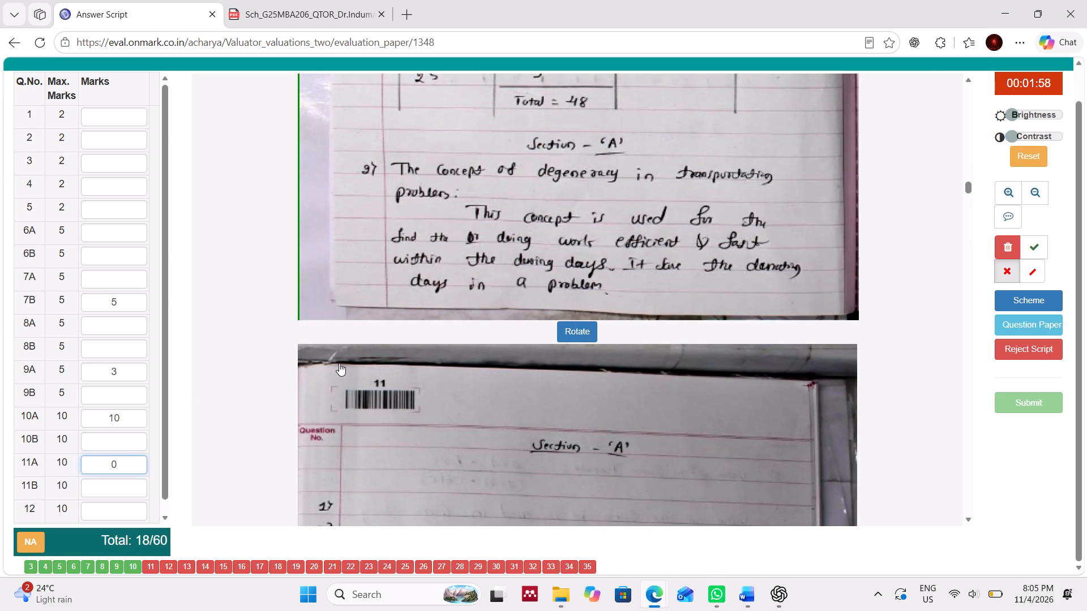
scroll(376, 314, "down", 2)
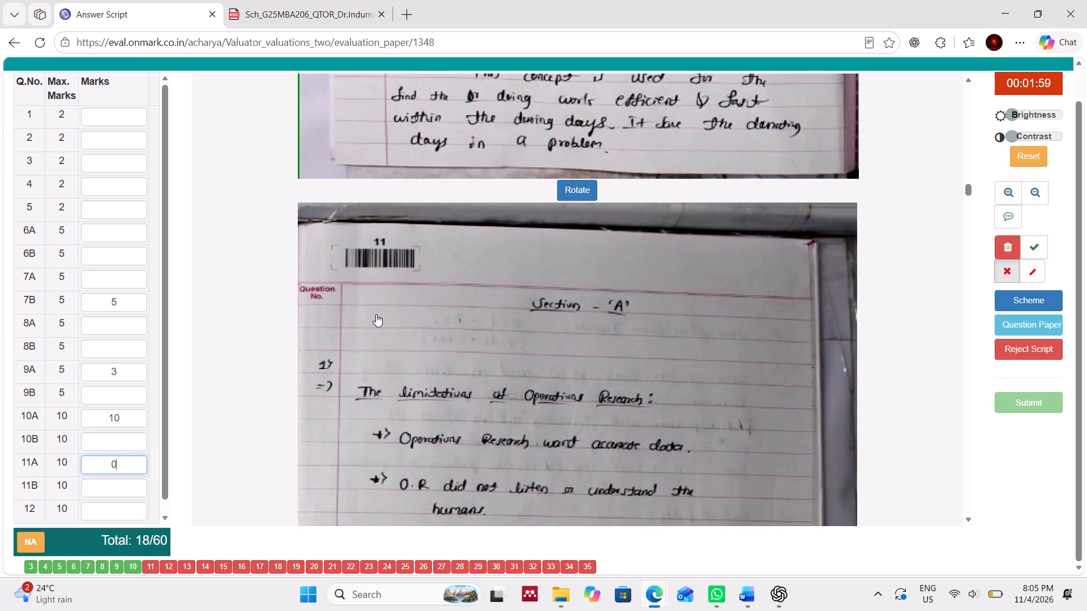
left_click(376, 312)
scroll(376, 312, "down", 1)
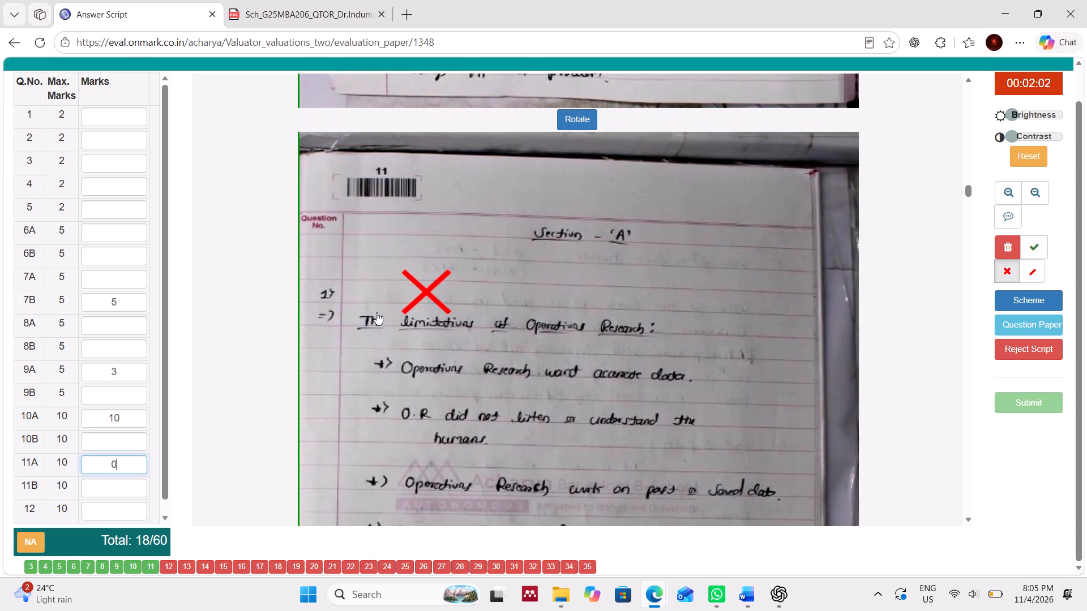
scroll(376, 312, "down", 1)
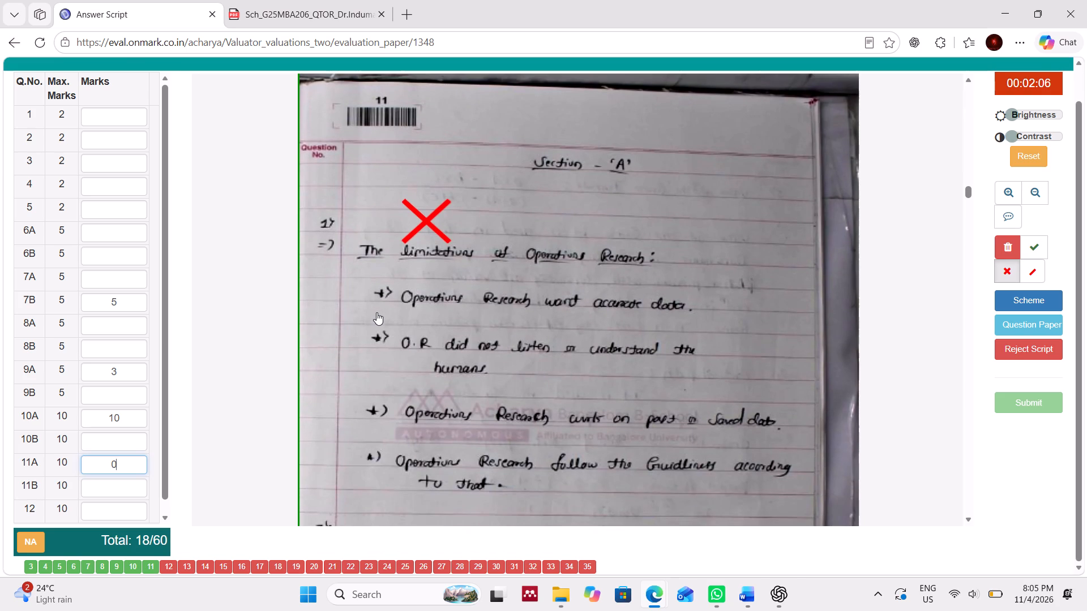
left_click(83, 119)
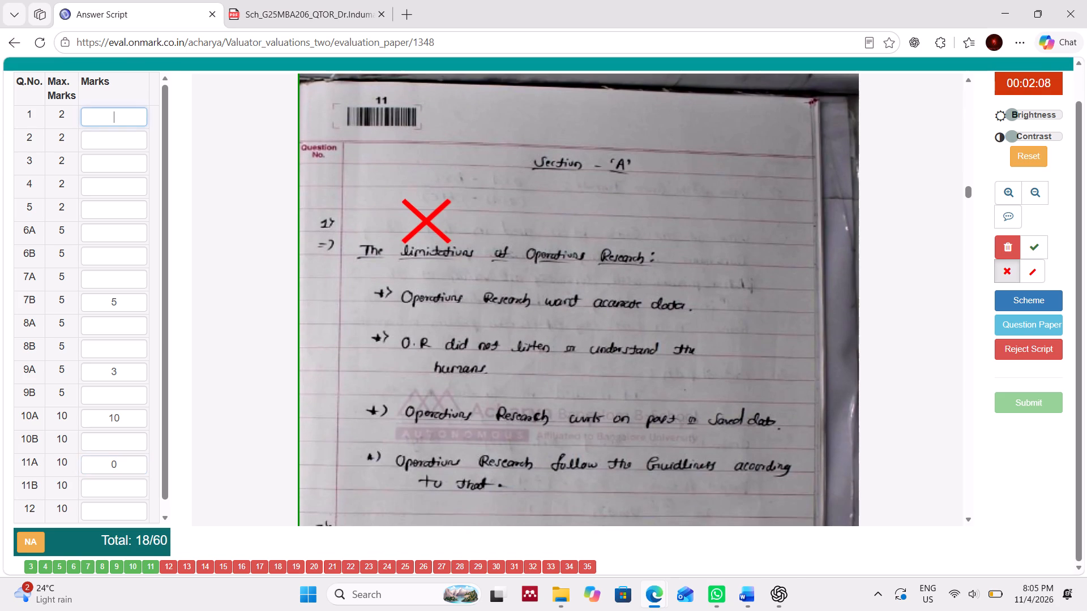
key("1")
left_click(100, 137)
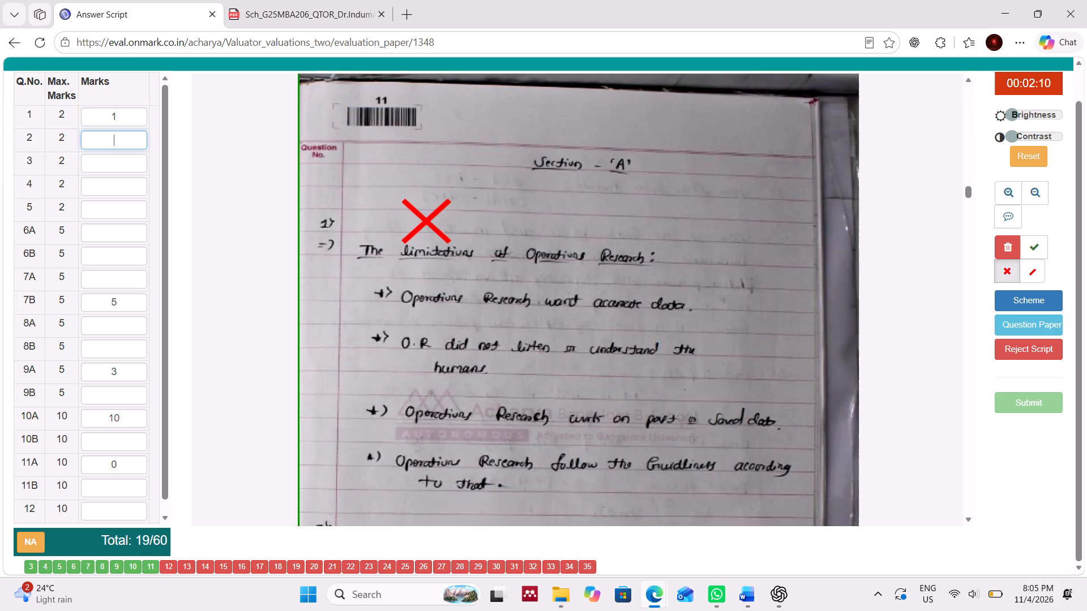
key("0")
Annotate page 12, with the game value and critical path answers, with a cross and enter 1 mark for question 5 and 0 for question 4.
scroll(265, 167, "down", 6)
scroll(345, 184, "down", 5)
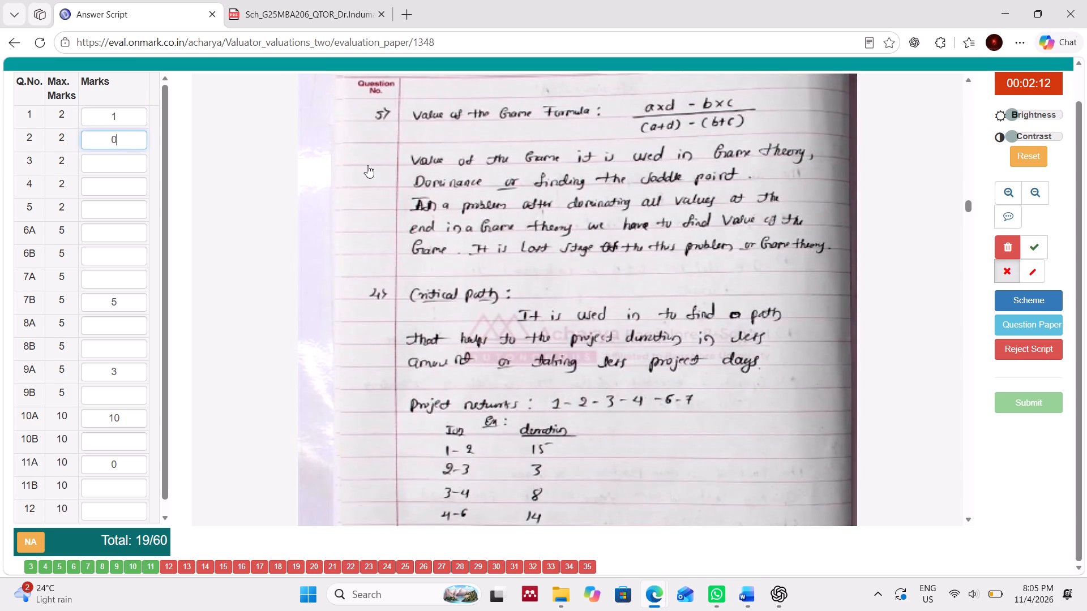
left_click(396, 160)
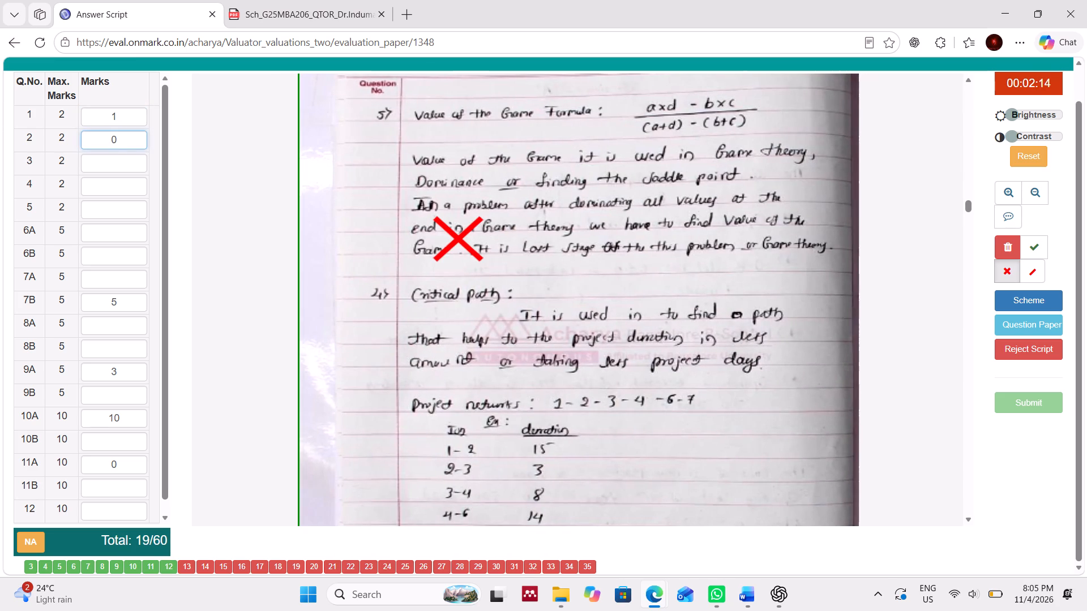
left_click(131, 206)
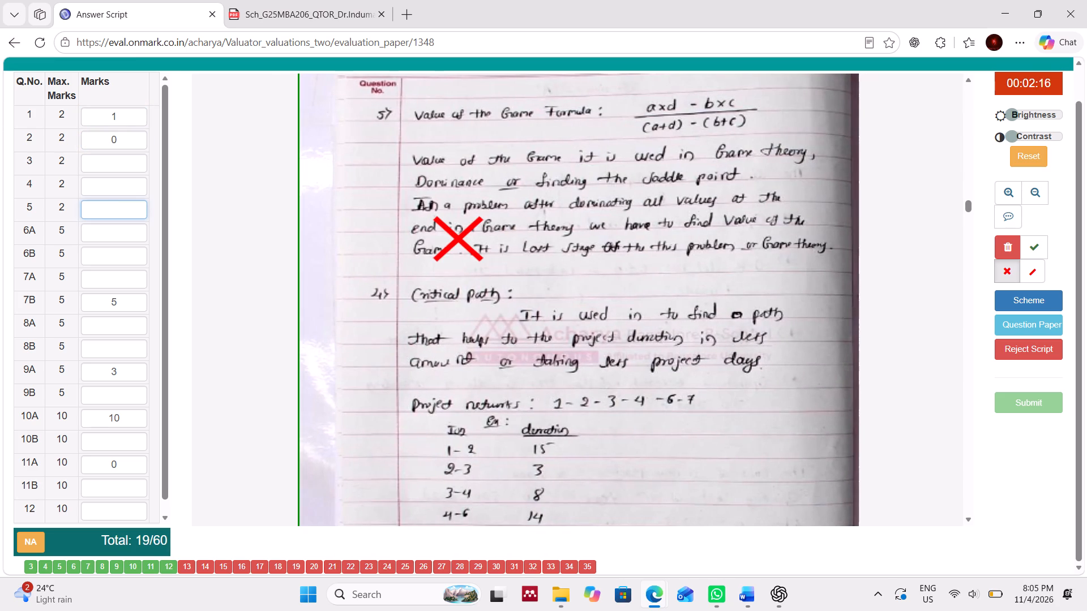
key("1")
left_click(101, 188)
key("0")
Annotate page 13, with the activity and predecessor time estimate table, with a tick.
scroll(440, 180, "down", 2)
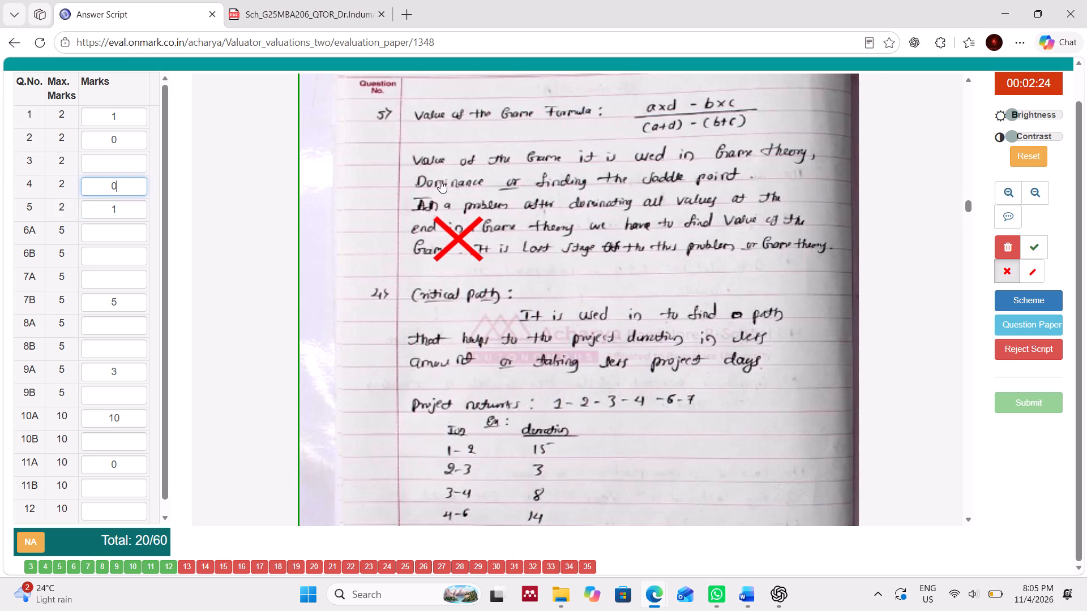
scroll(440, 180, "down", 8)
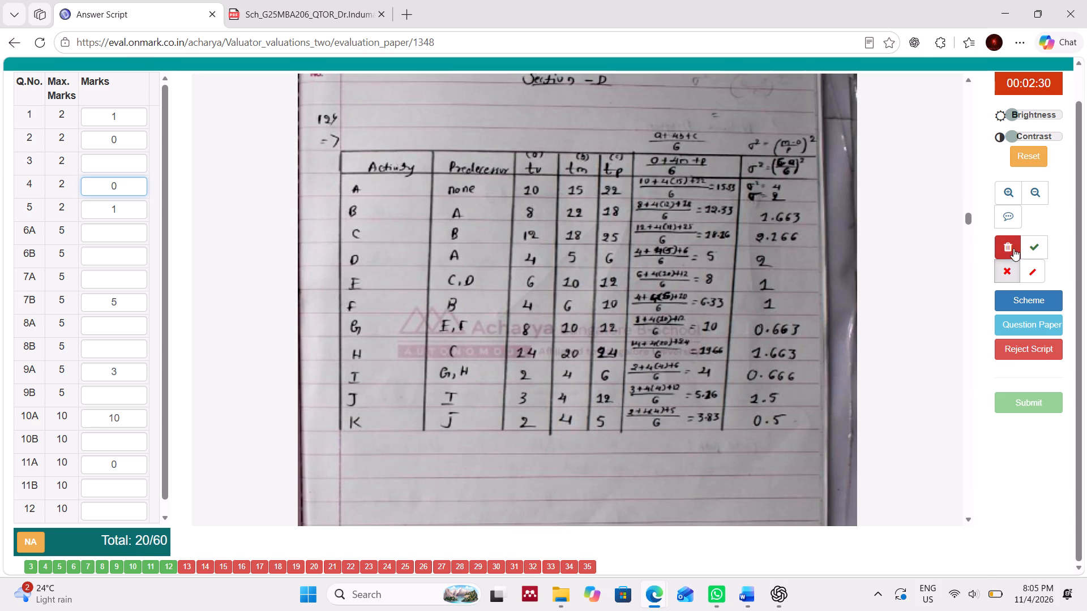
left_click(1029, 243)
left_click(418, 351)
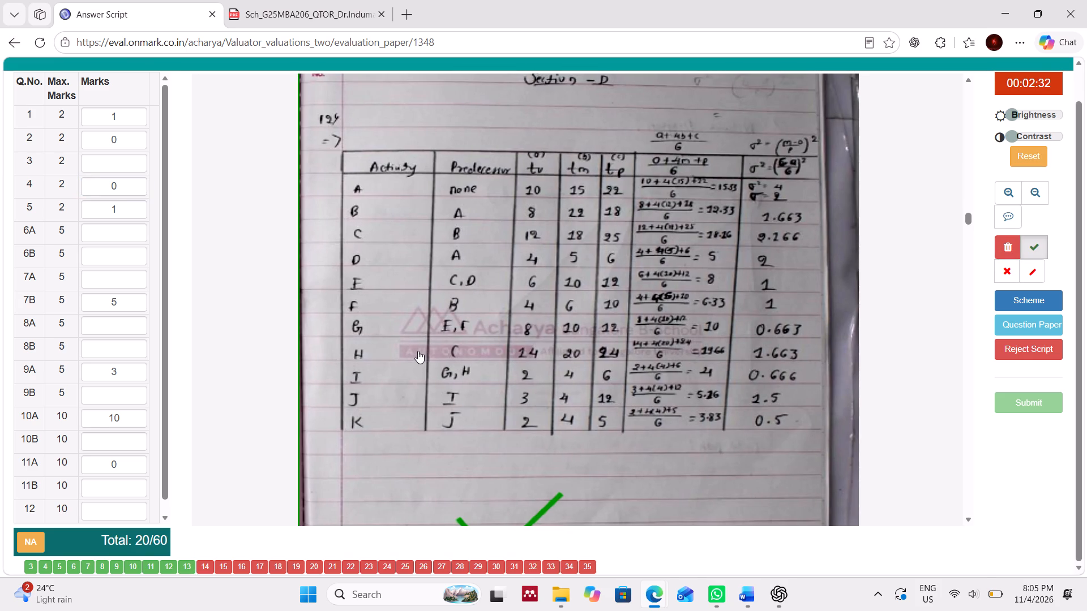
Annotate page 14, with the network diagram, with a cross and enter 4 marks for question 12.
scroll(418, 351, "down", 10)
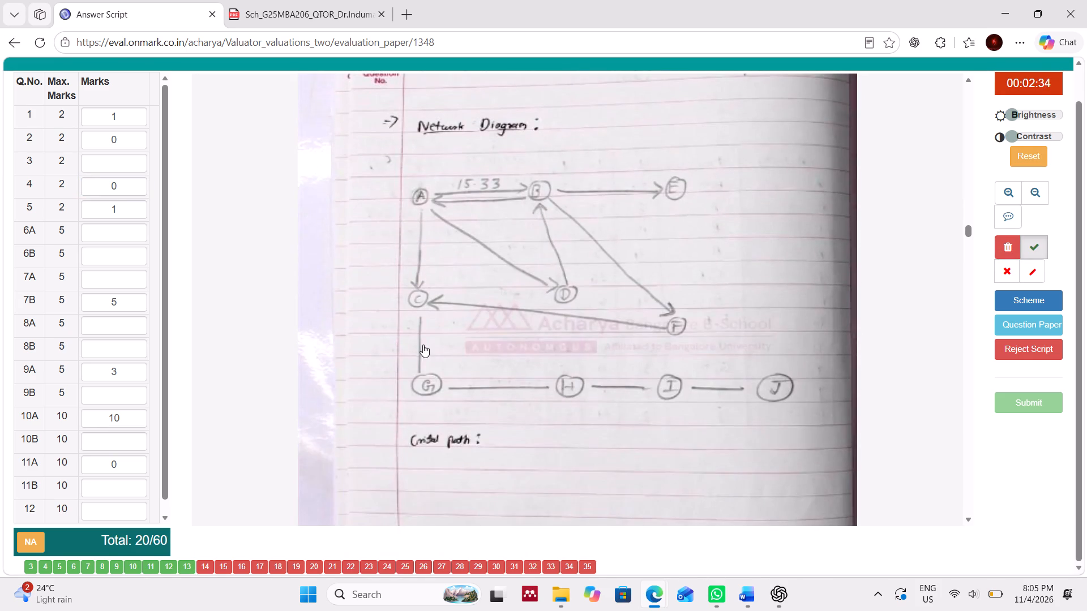
scroll(428, 343, "down", 2)
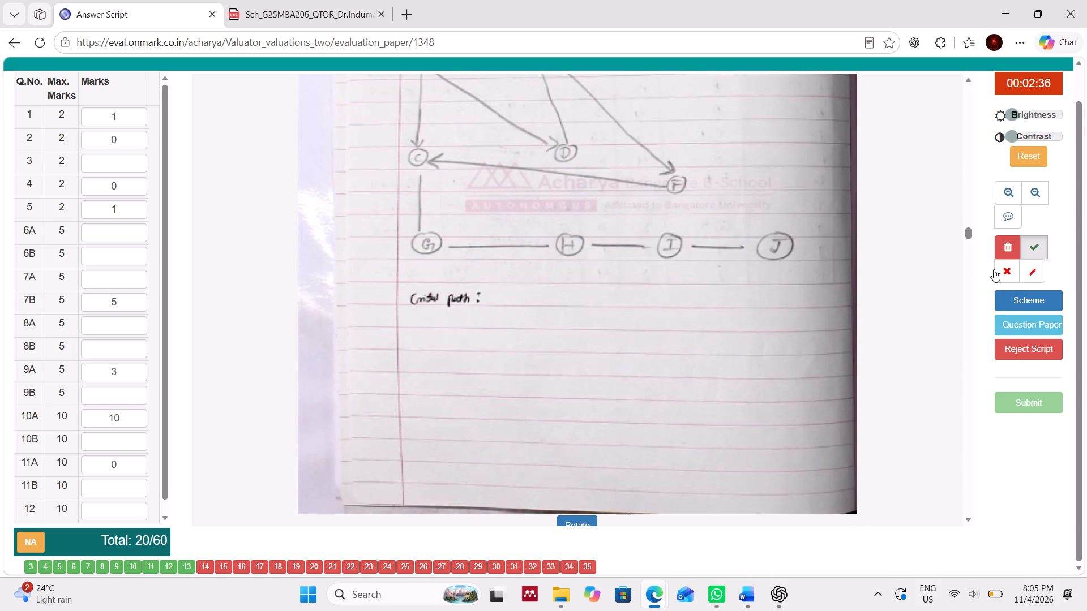
left_click(994, 269)
left_click(383, 192)
scroll(384, 195, "down", 6)
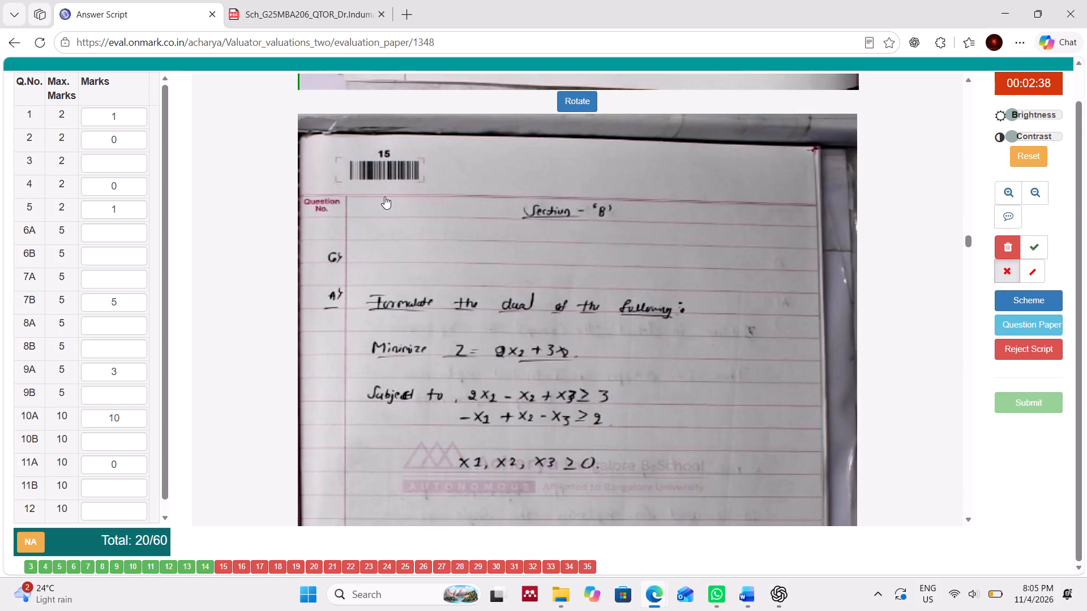
left_click(110, 506)
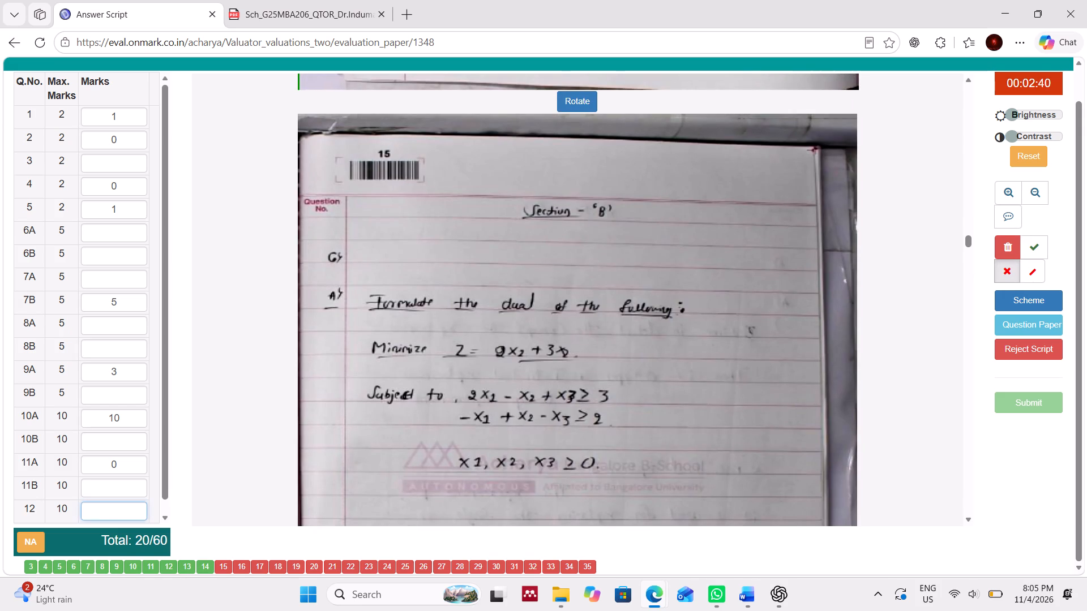
key("4")
Review page 15, with the dual formulation, annotate it with a cross and enter 2 marks for question 6A.
scroll(470, 372, "down", 1)
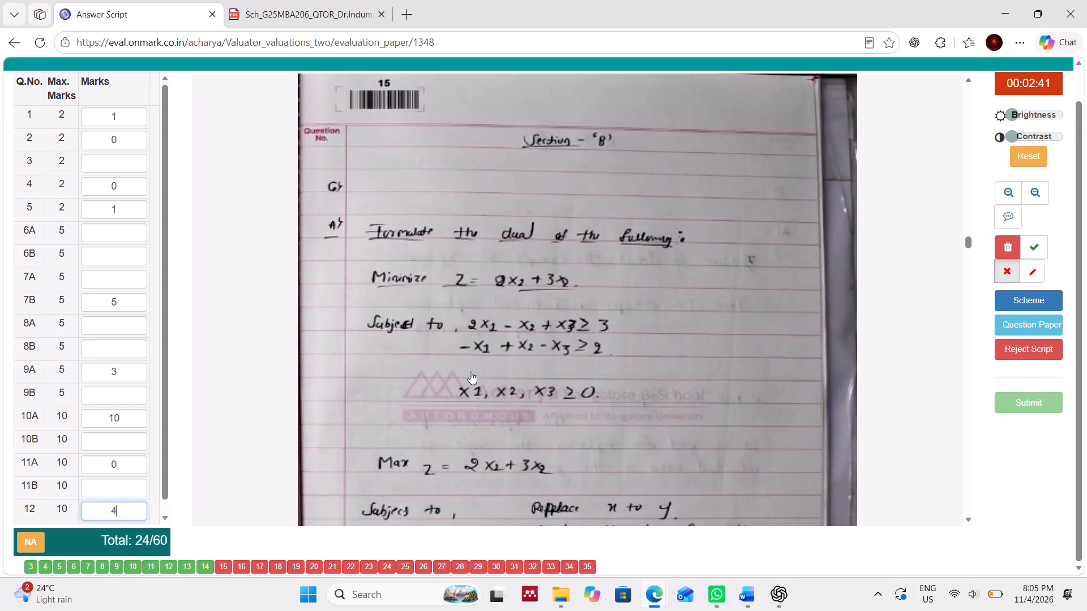
scroll(469, 369, "down", 3)
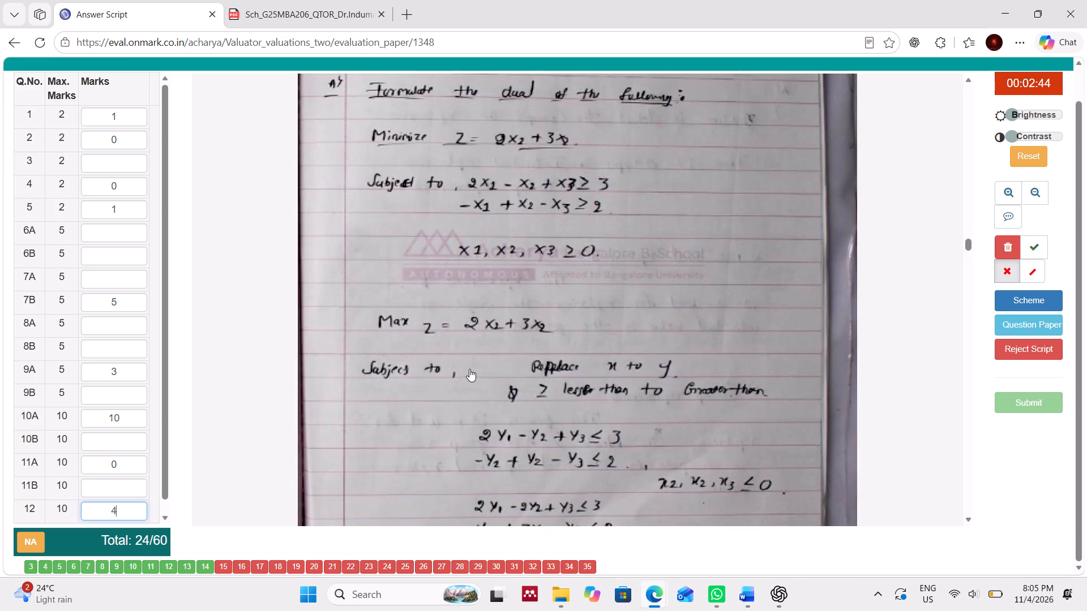
scroll(469, 369, "down", 1)
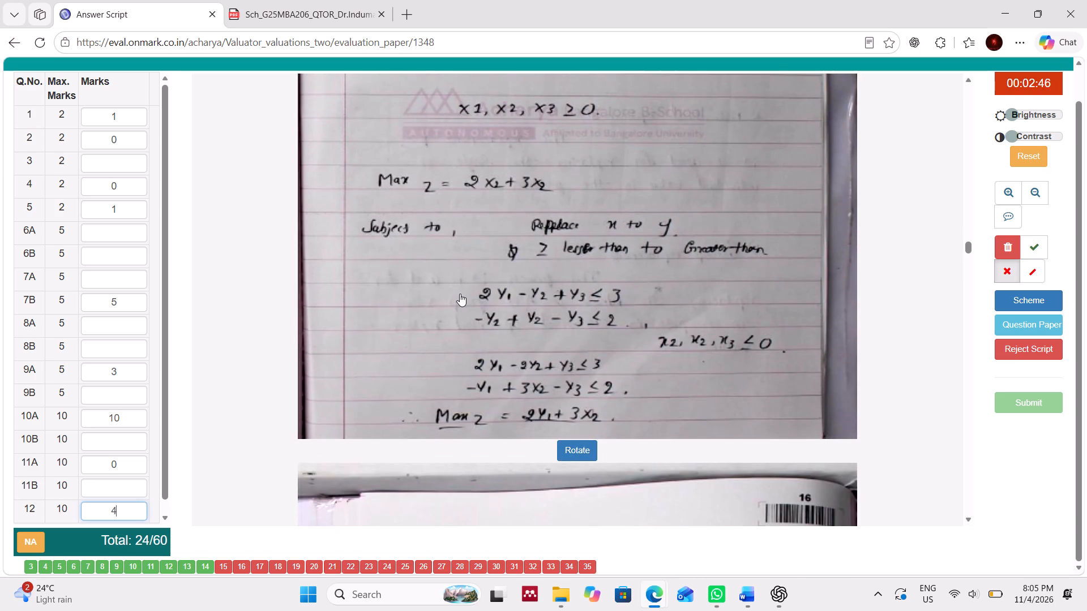
scroll(460, 294, "down", 2)
scroll(460, 294, "up", 2)
scroll(443, 203, "up", 3)
left_click(393, 253)
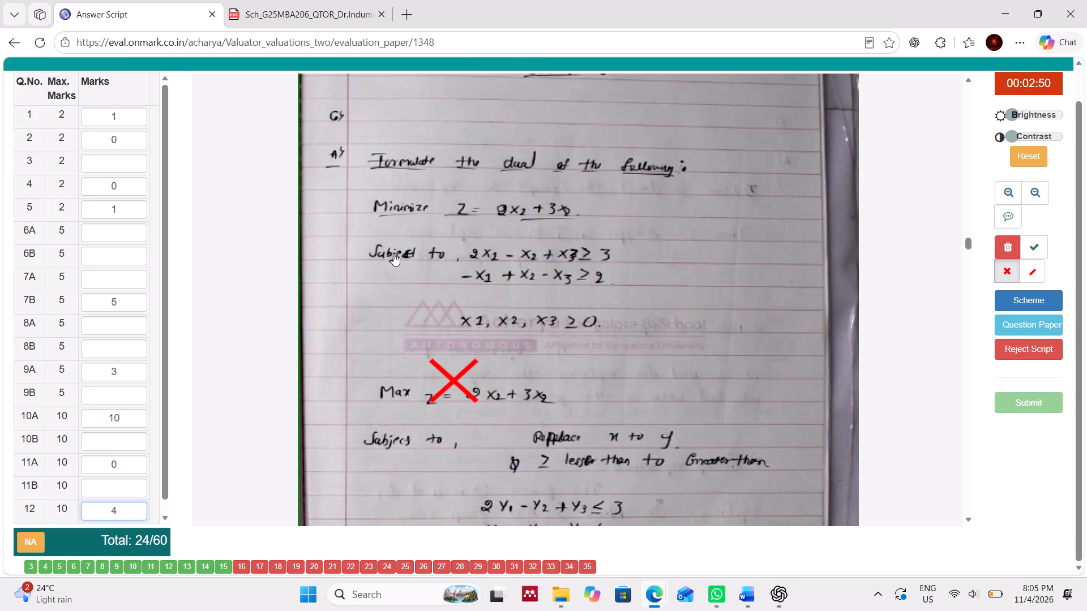
left_click(103, 235)
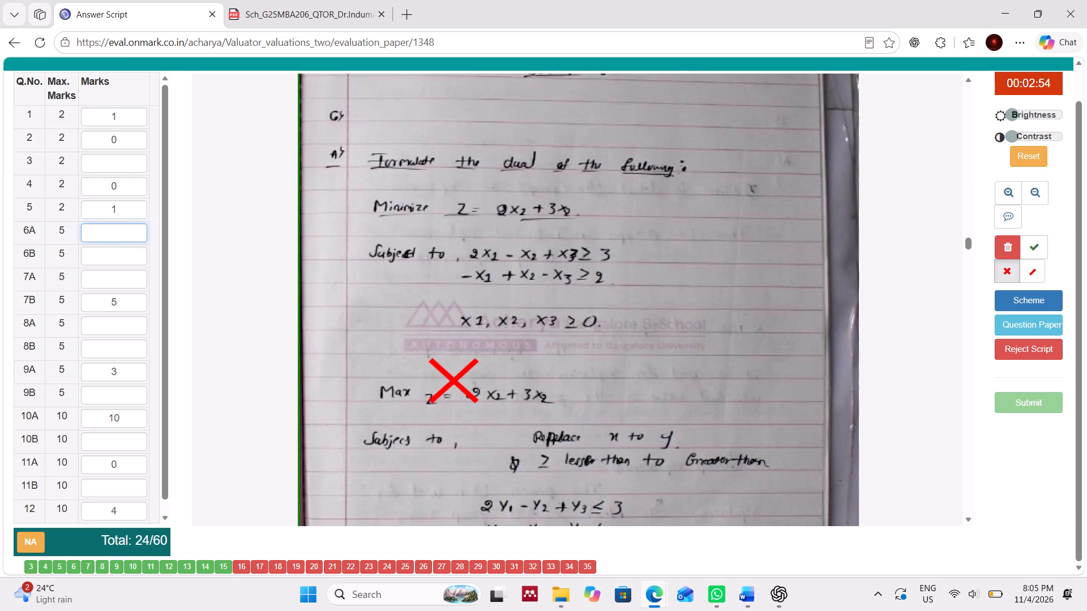
key("2")
Annotate page 16, with the concept of replacement answer, with a cross and enter 1 mark for question 8A.
scroll(662, 302, "down", 11)
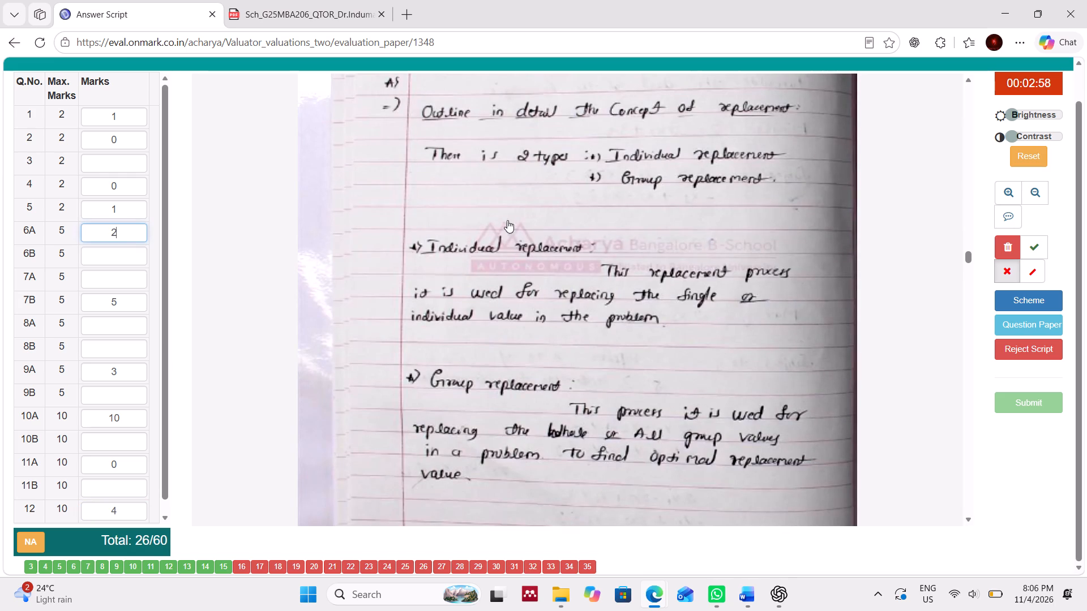
scroll(495, 193, "up", 2)
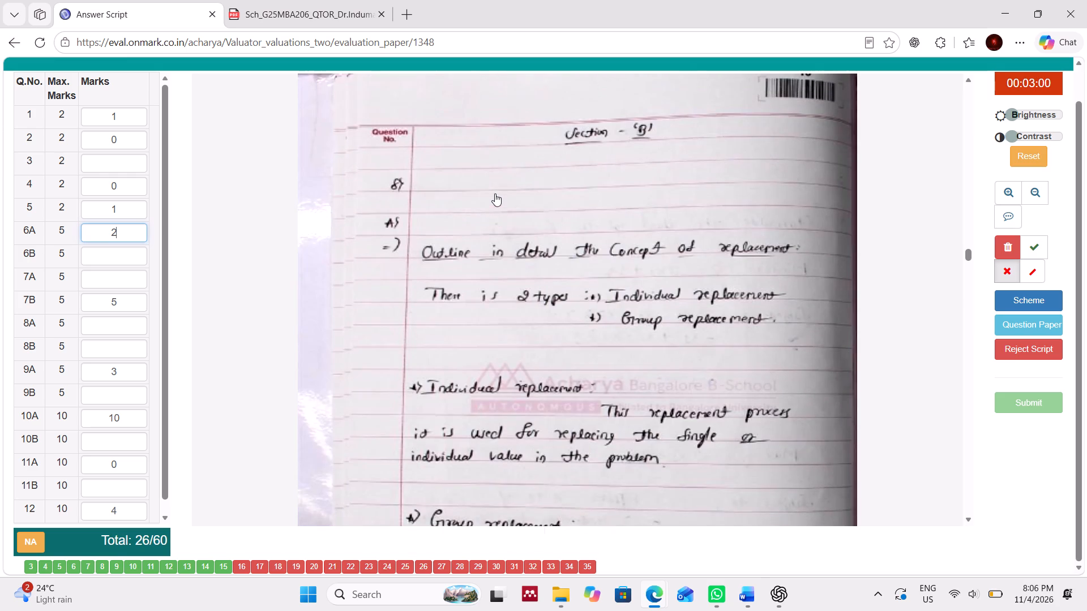
left_click(492, 322)
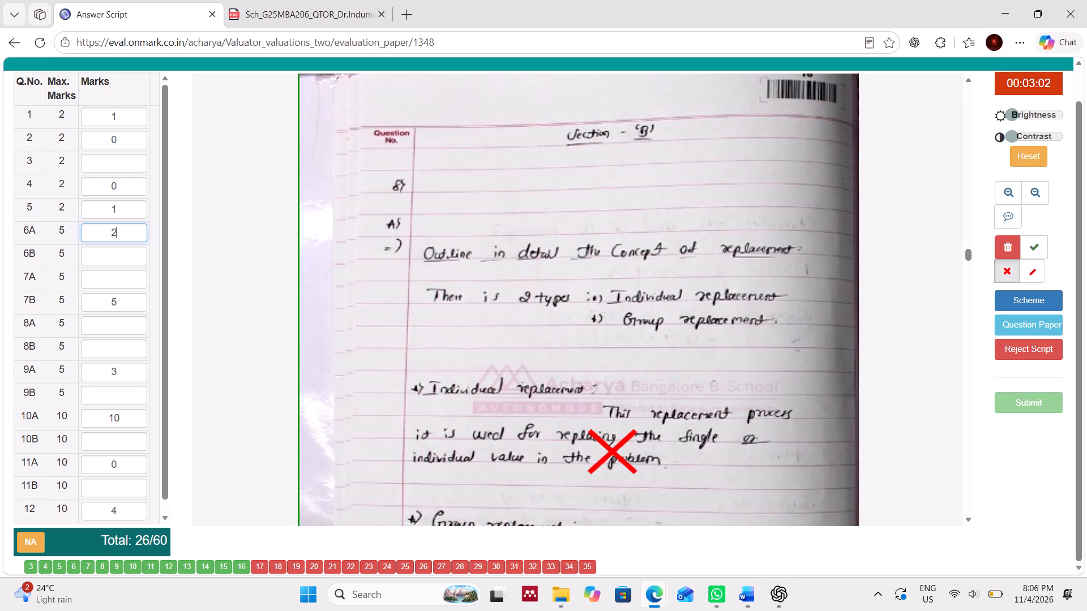
left_click(92, 326)
key("1")
Annotate page 17, with the standard assumptions in replacement, with a cross and change the question 8A marks to 3.
scroll(686, 361, "down", 2)
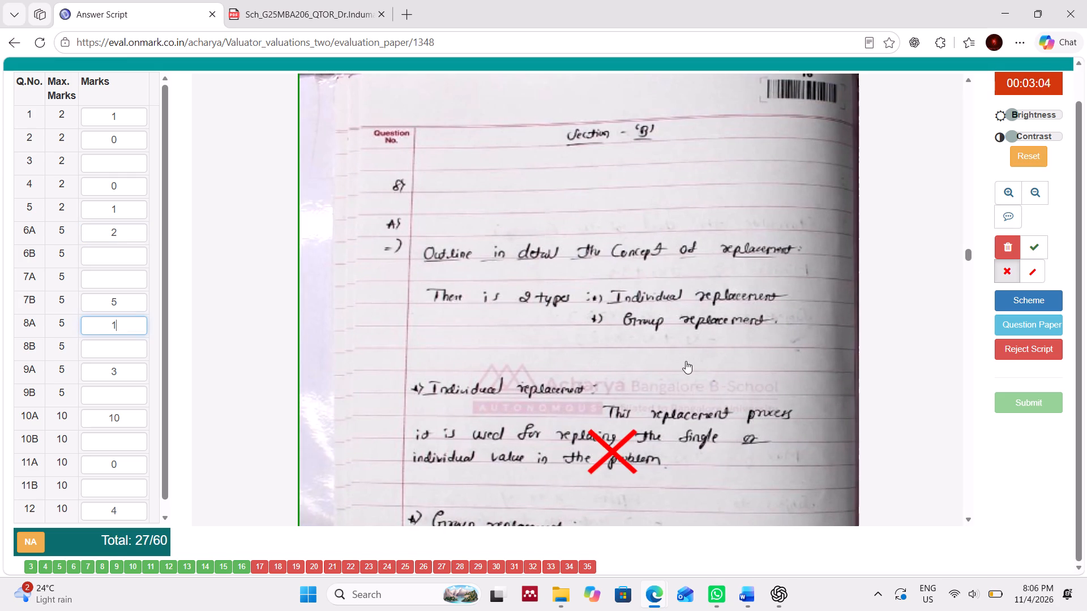
scroll(686, 361, "down", 7)
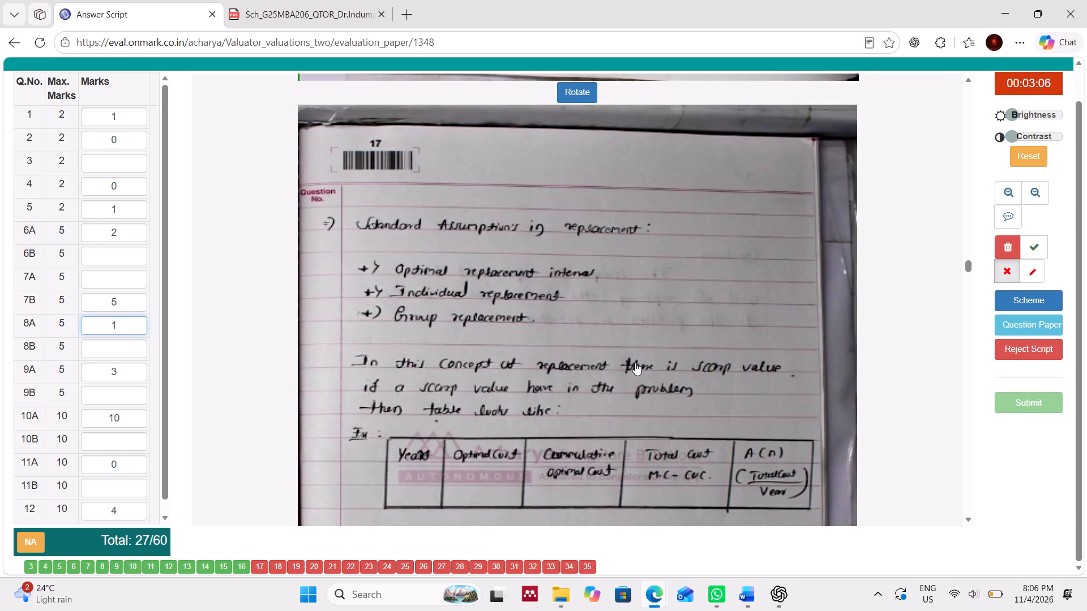
scroll(635, 362, "down", 4)
left_click(513, 277)
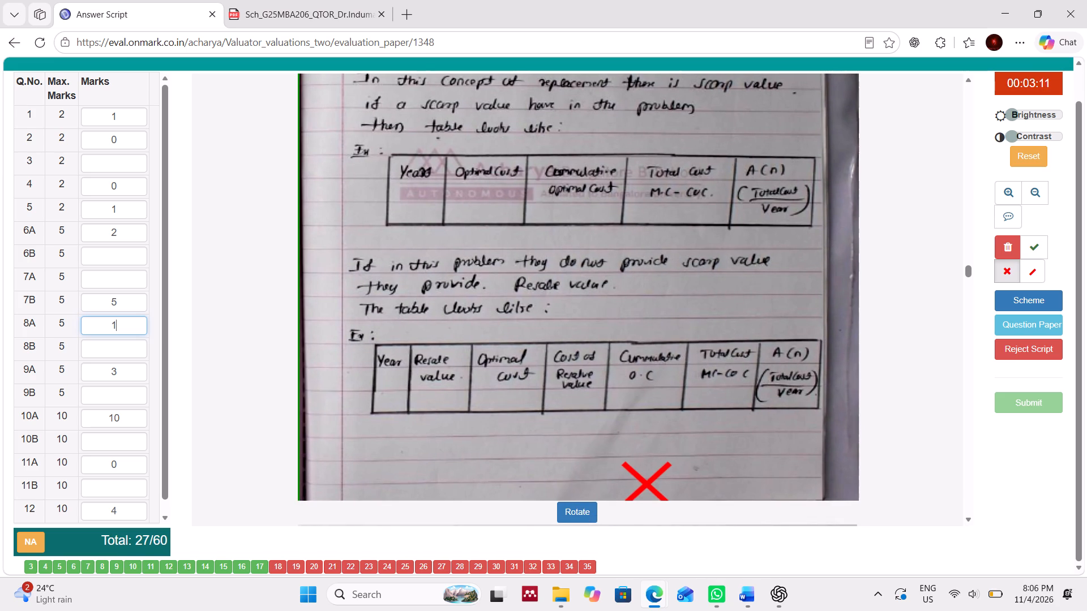
key("BackSpace")
key("3")
Annotate page 18, with the conclusion on replacement, and page 19 with a cross each.
scroll(329, 333, "down", 4)
scroll(463, 329, "down", 3)
left_click(448, 305)
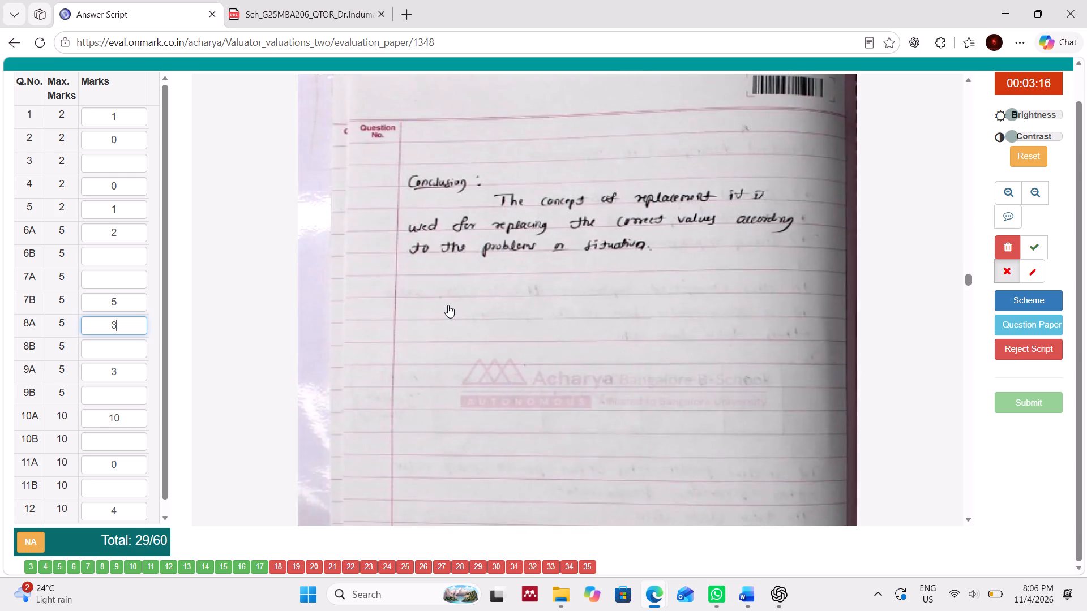
scroll(448, 305, "down", 8)
left_click(447, 304)
scroll(447, 304, "down", 11)
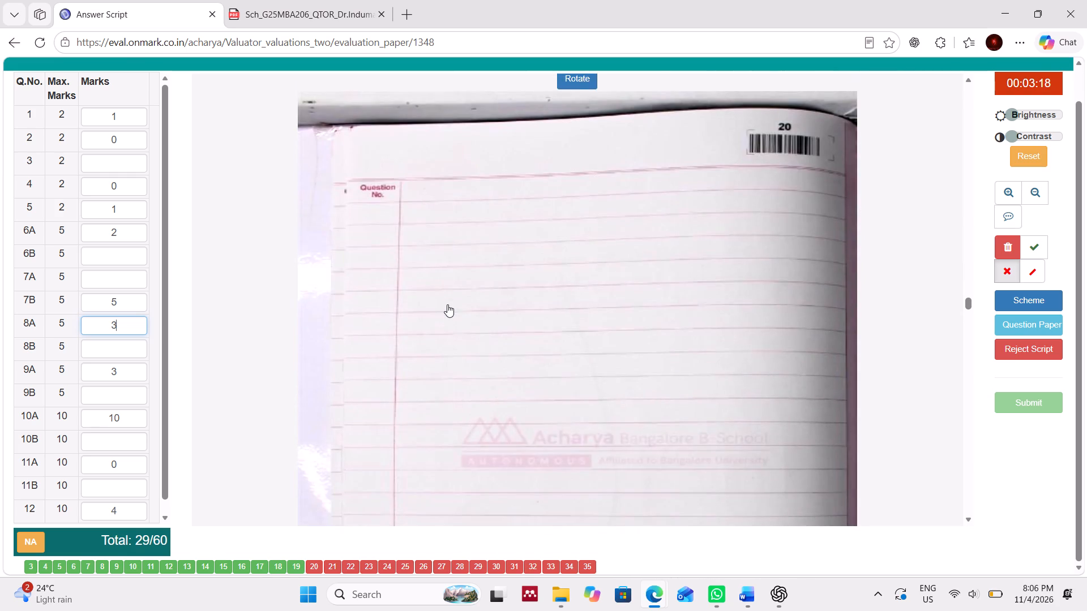
Annotate each of the blank answer pages 20 to 25 with a cross.
left_click(447, 304)
scroll(447, 304, "down", 11)
left_click(447, 304)
scroll(447, 304, "down", 11)
left_click(447, 304)
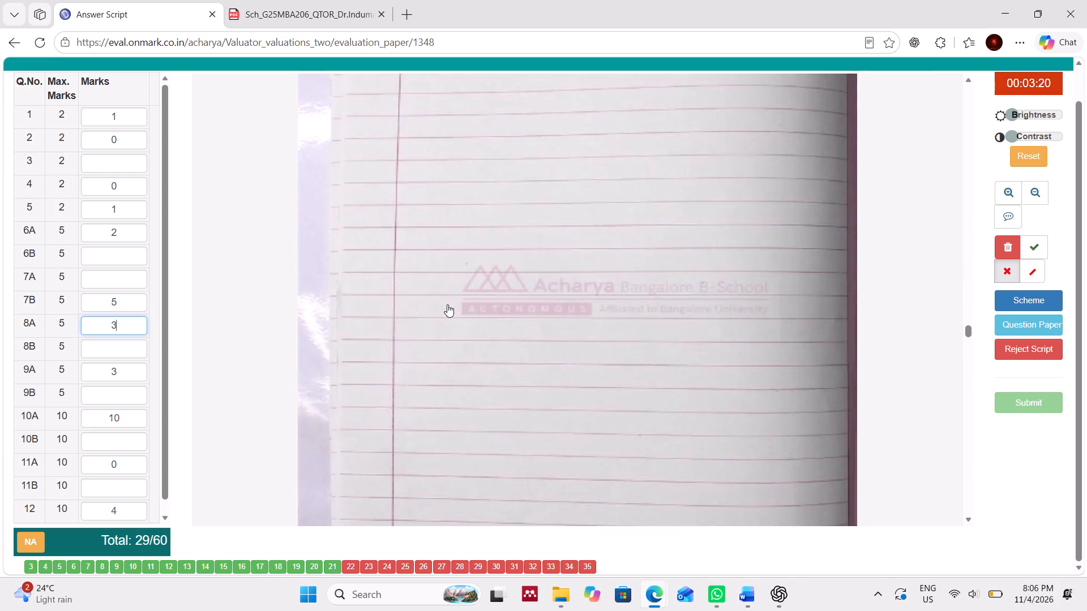
scroll(447, 304, "down", 12)
left_click(447, 304)
scroll(447, 304, "down", 7)
left_click(447, 304)
scroll(447, 304, "down", 7)
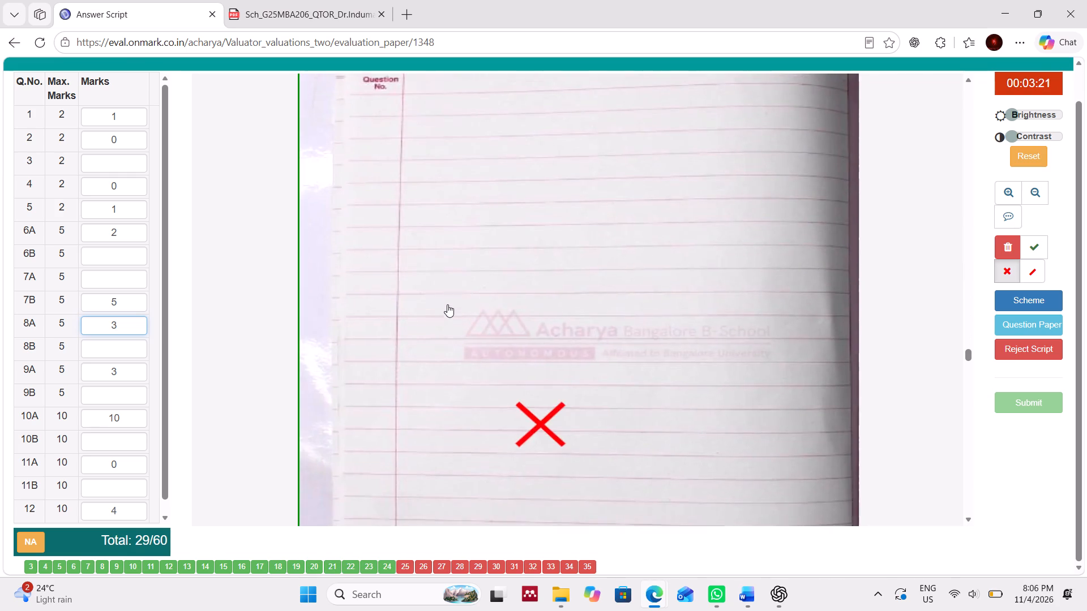
left_click(447, 304)
Annotate each of the blank answer pages 26 to 30 with a cross.
scroll(447, 304, "down", 11)
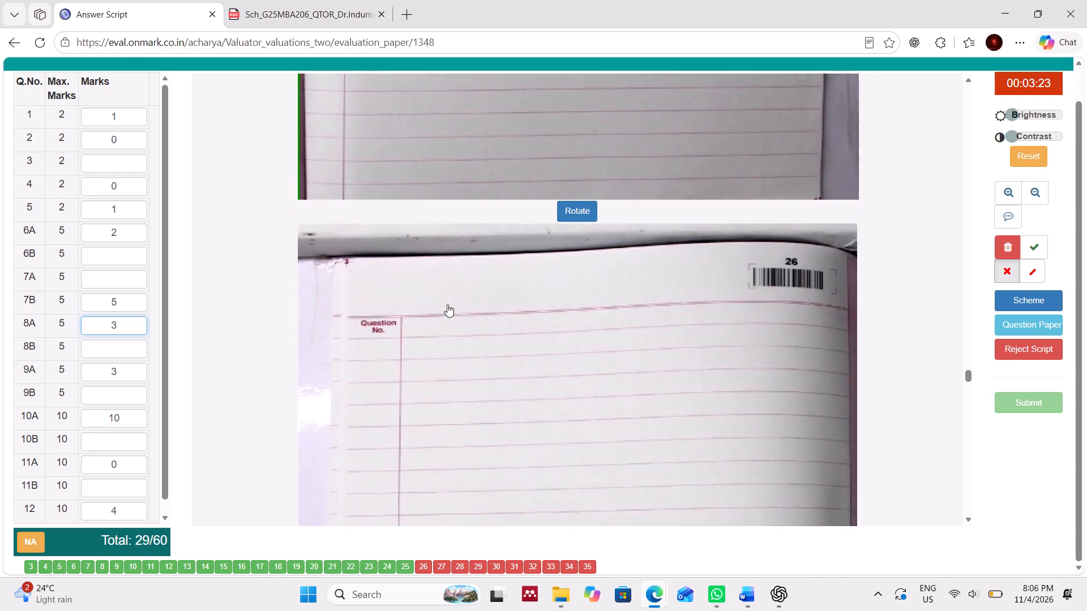
left_click(447, 304)
scroll(447, 304, "down", 10)
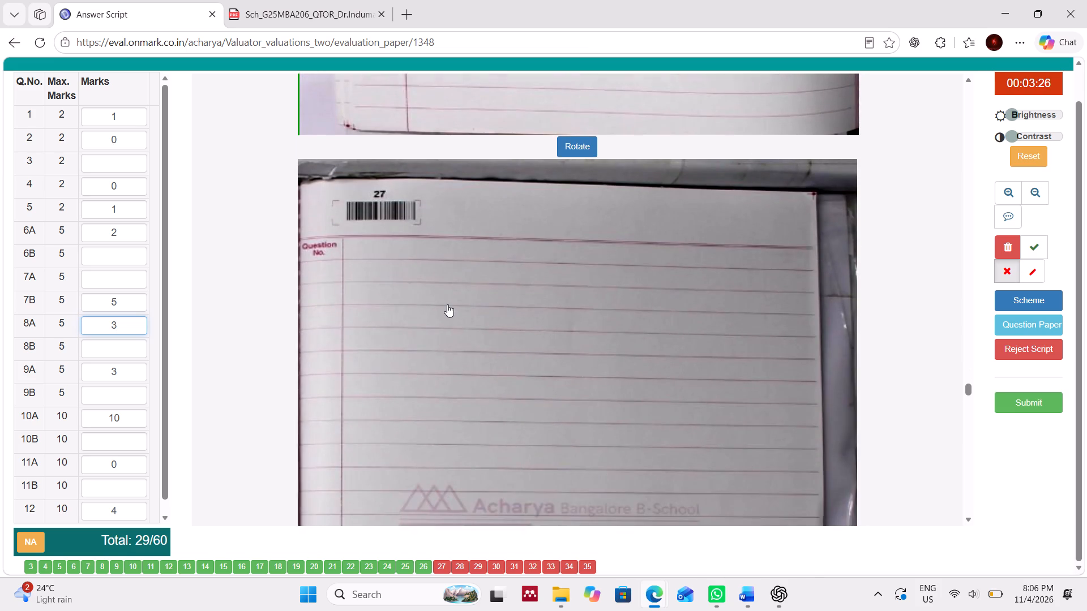
left_click(447, 304)
scroll(447, 304, "down", 10)
left_click(447, 304)
scroll(447, 304, "down", 10)
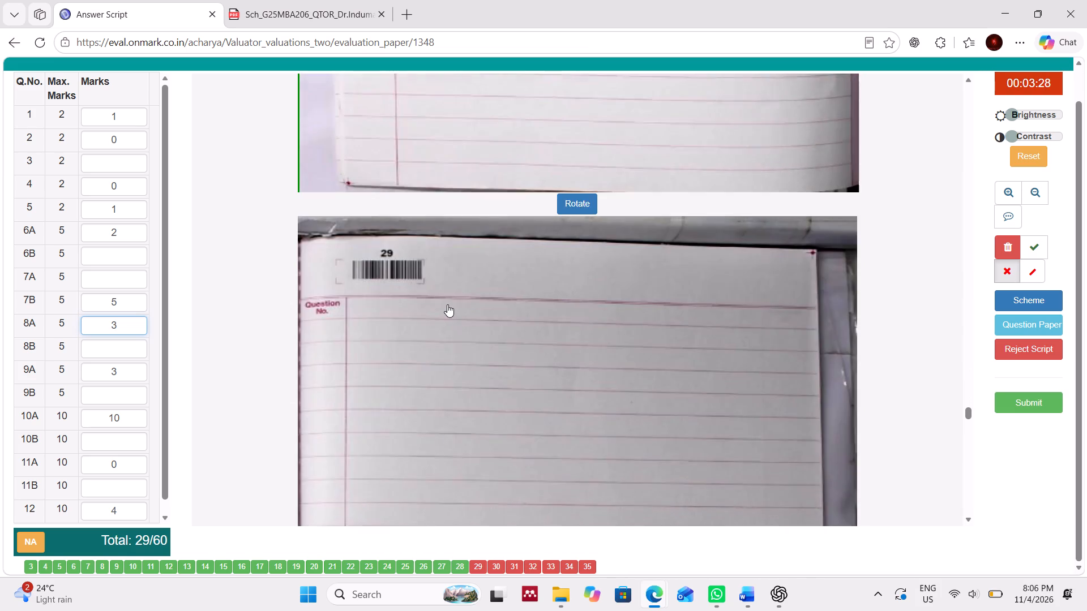
left_click(447, 304)
scroll(447, 304, "down", 11)
left_click(447, 304)
Annotate each of the remaining pages 31 to 35, including the graph sheets, with a cross.
scroll(447, 304, "down", 7)
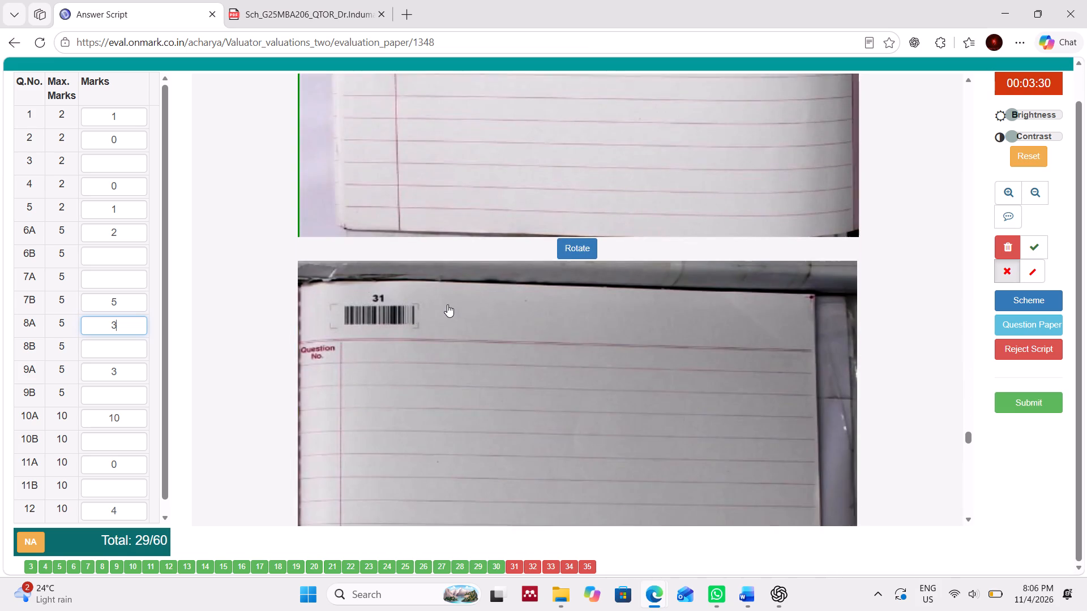
left_click(447, 304)
scroll(447, 304, "down", 11)
left_click(447, 304)
scroll(447, 304, "down", 11)
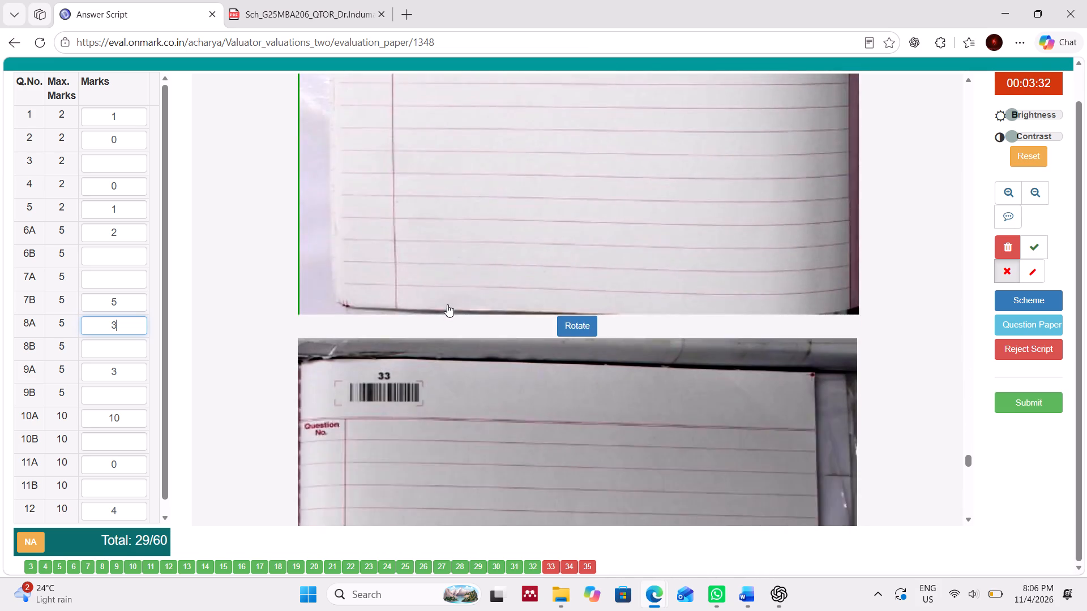
left_click(447, 304)
scroll(447, 304, "down", 13)
left_click(447, 304)
scroll(447, 304, "down", 11)
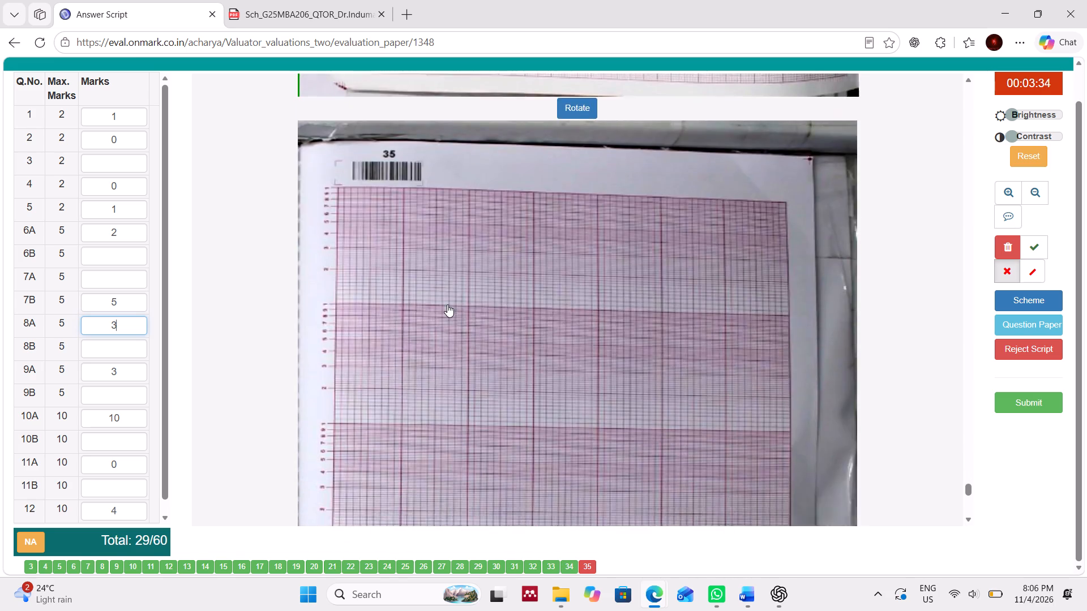
left_click(449, 264)
scroll(449, 264, "down", 6)
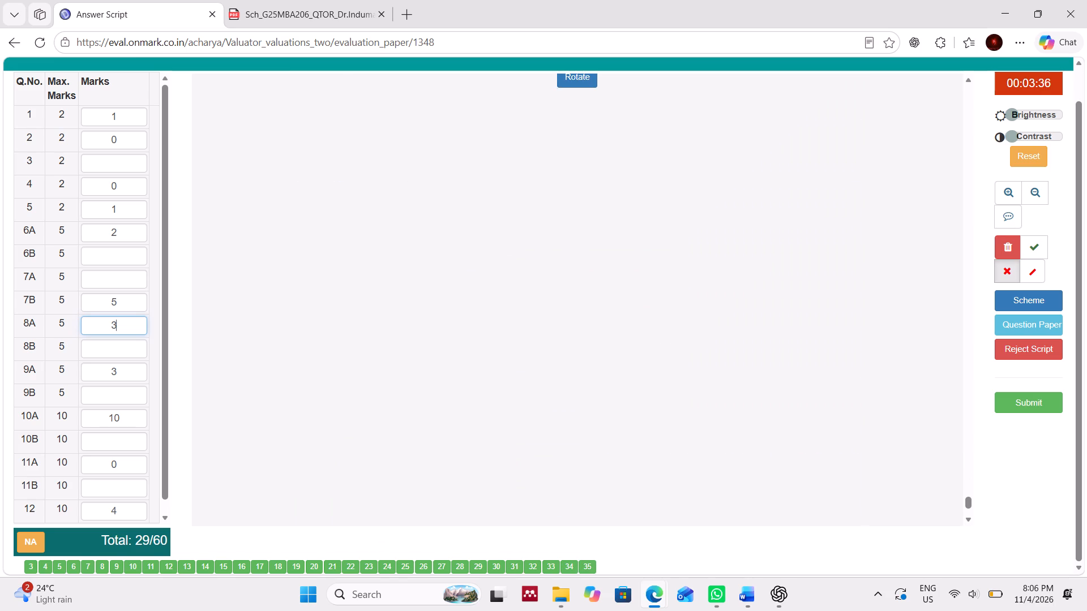
Enter 0 marks for the unmarked questions 3, 6B, 7A, 8B, 9B, 10B and 11B.
left_click(121, 160)
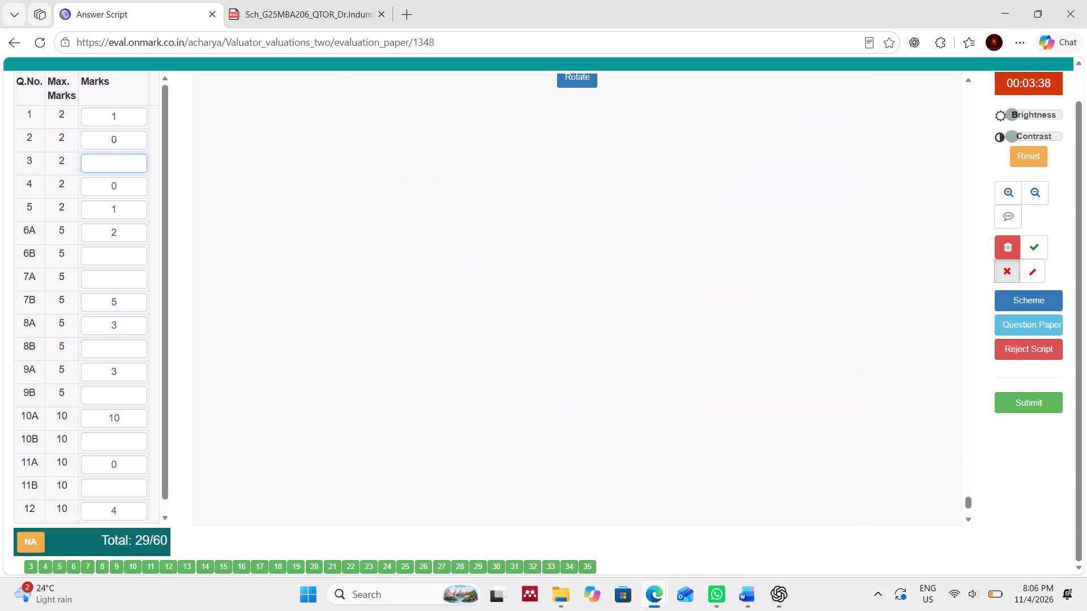
key("0")
left_click(113, 252)
key("0")
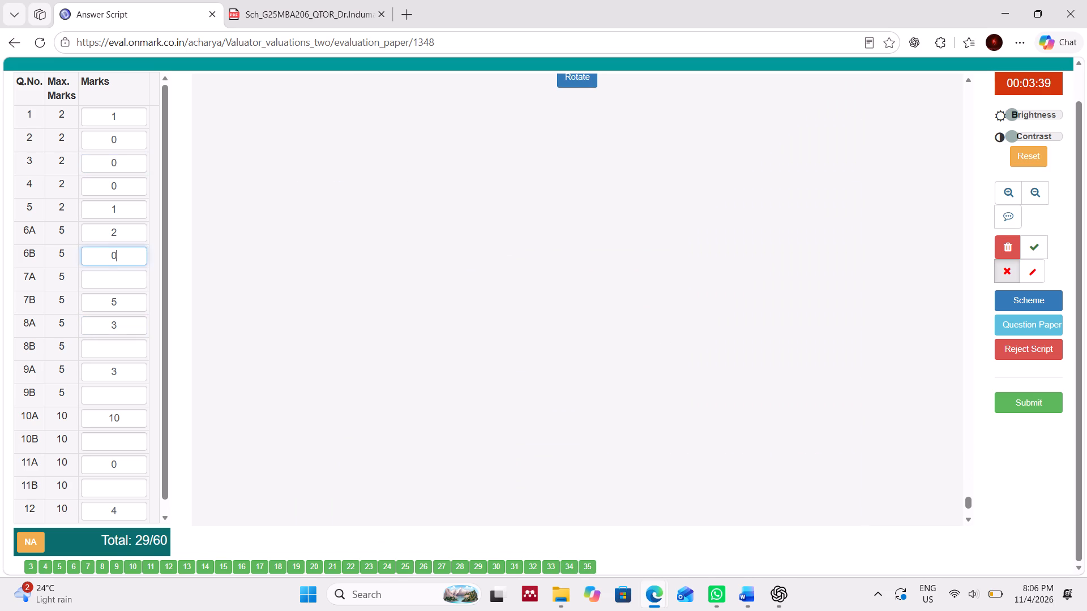
left_click(115, 273)
key("0")
left_click(115, 354)
key("0")
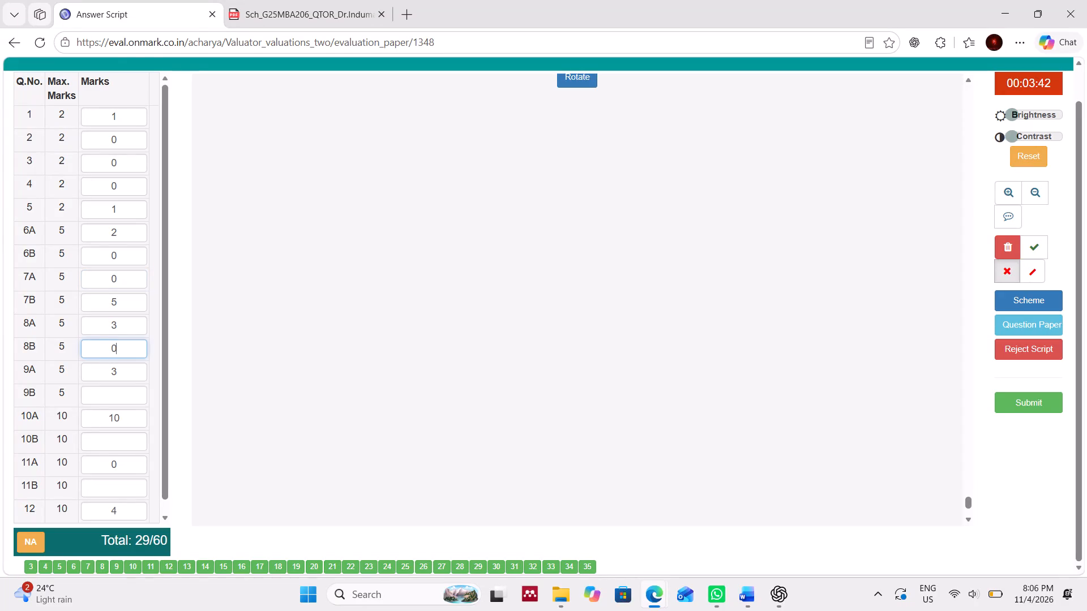
left_click(113, 404)
key("0")
left_click(108, 444)
key("0")
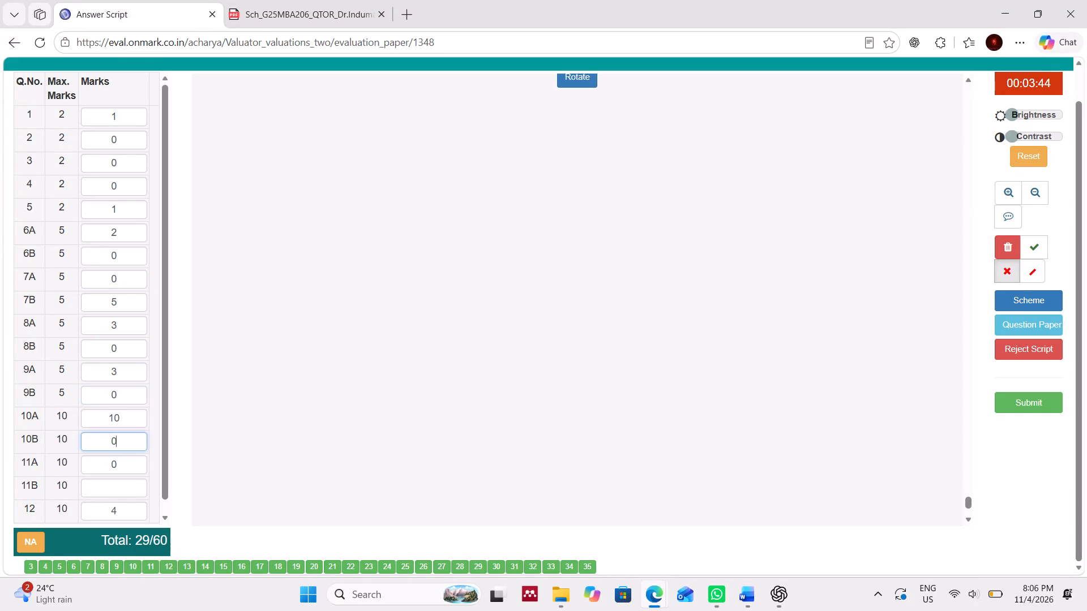
left_click(106, 490)
key("0")
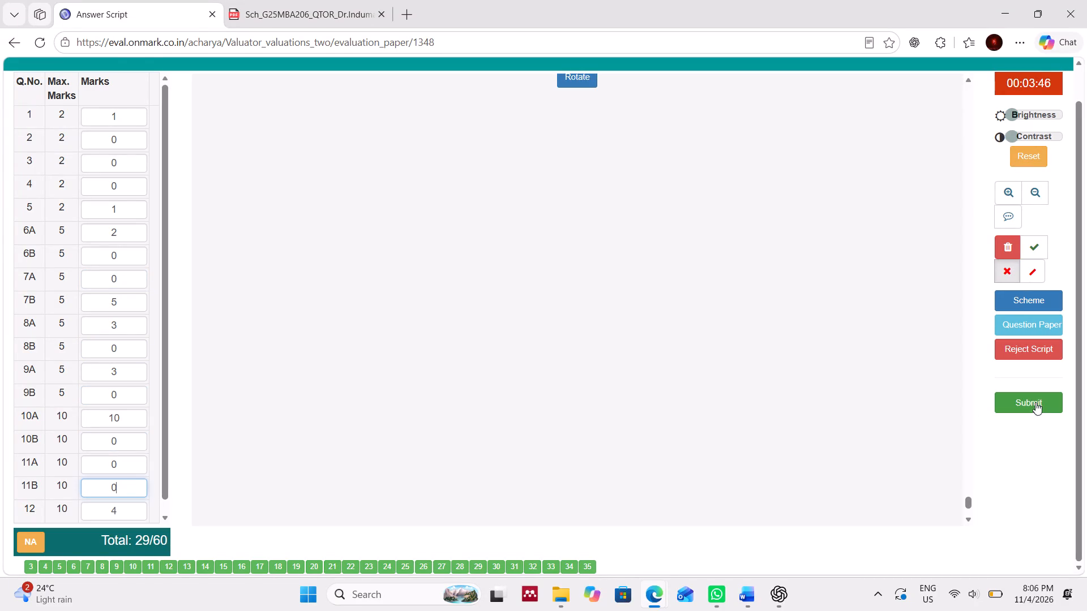
Submit the fully marked script and confirm the submission.
left_click(1037, 399)
left_click(664, 187)
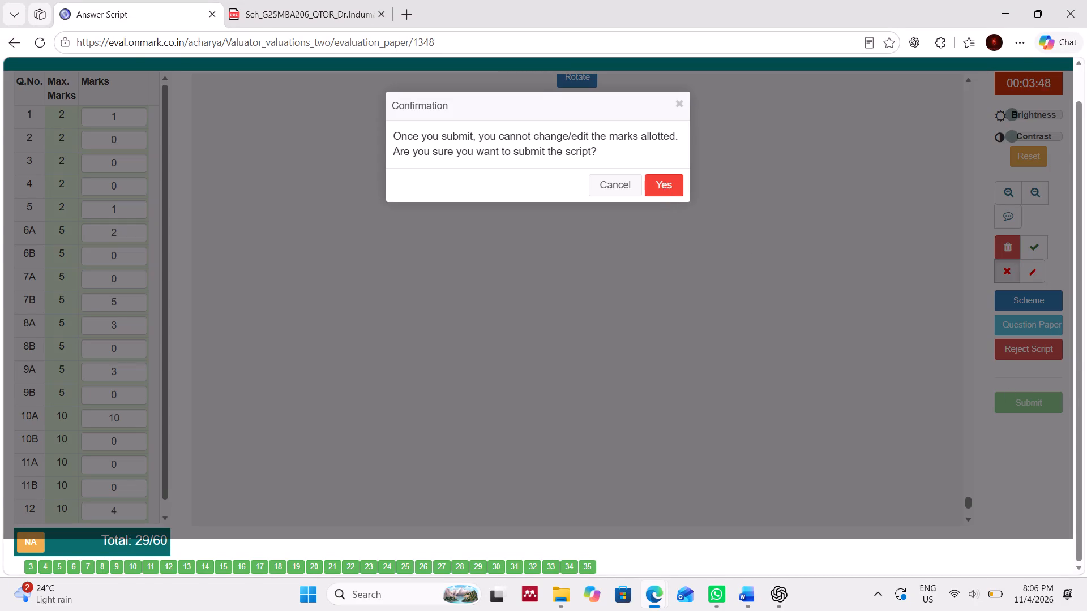
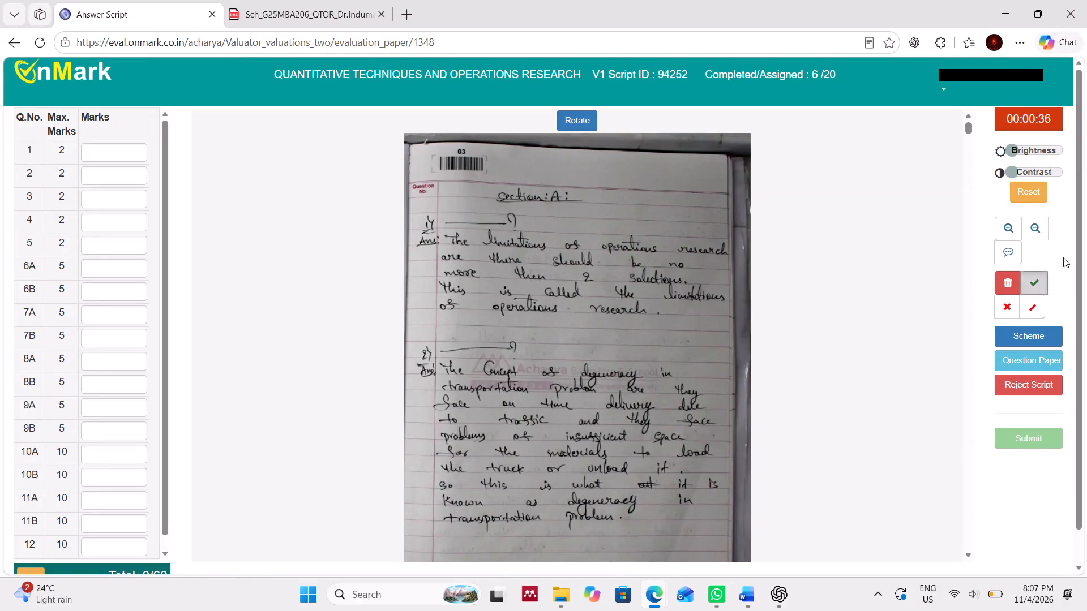
Mark the answers to questions 1 and 2 on page 3 with crosses and award 0 marks for each.
triple_click(1009, 232)
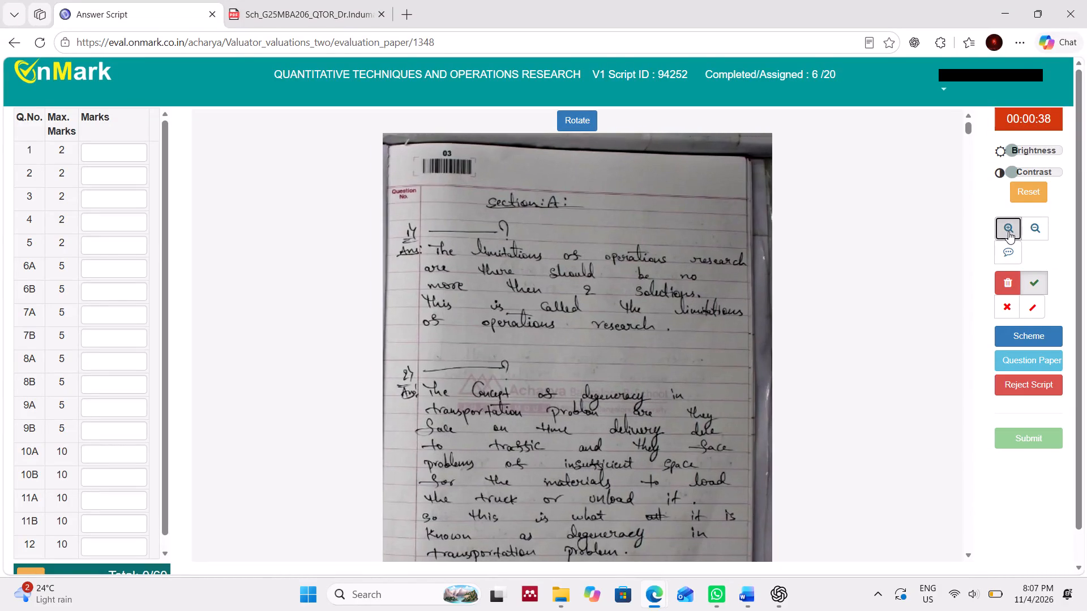
triple_click(1007, 231)
double_click(1007, 231)
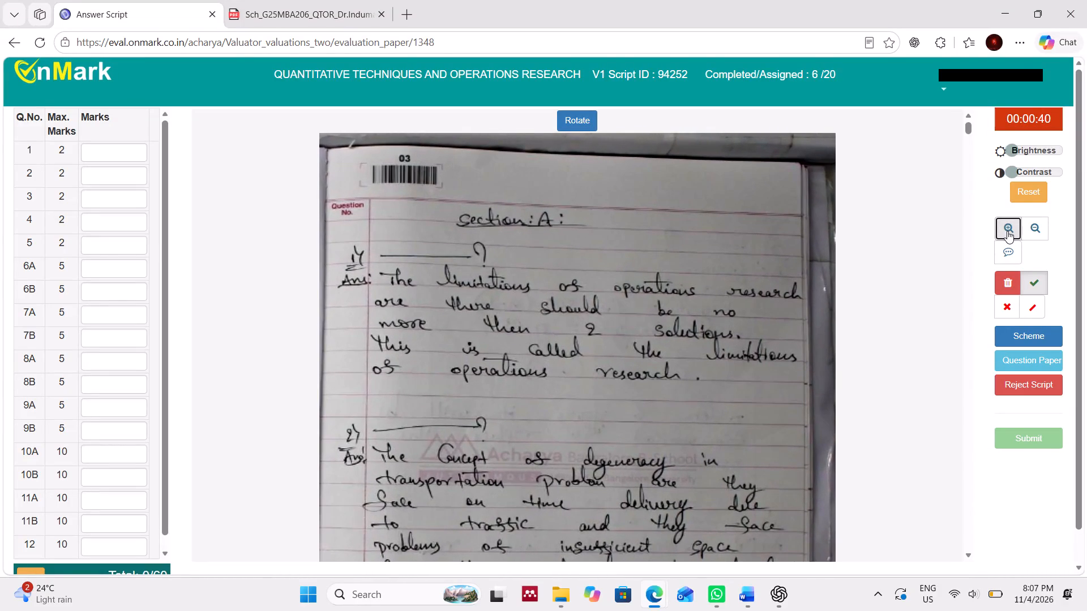
left_click(1006, 304)
left_click(511, 278)
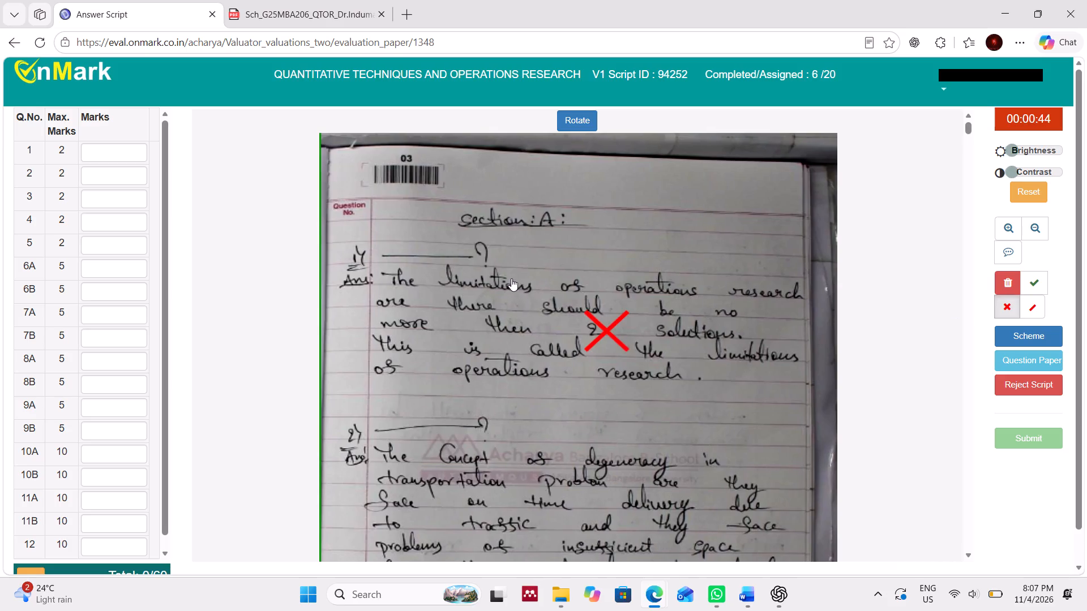
scroll(511, 277, "down", 2)
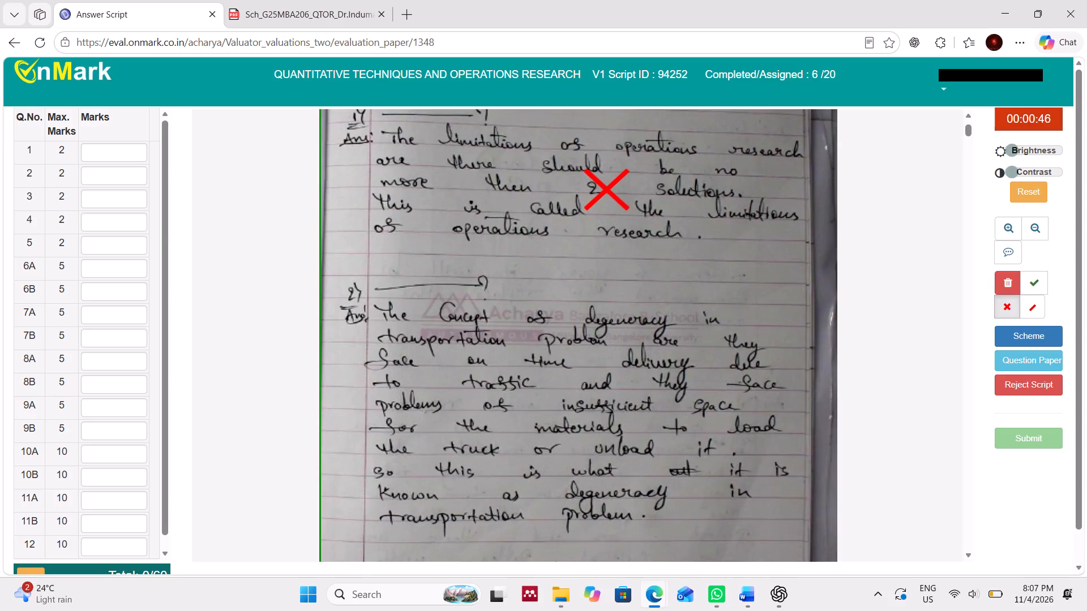
left_click(479, 376)
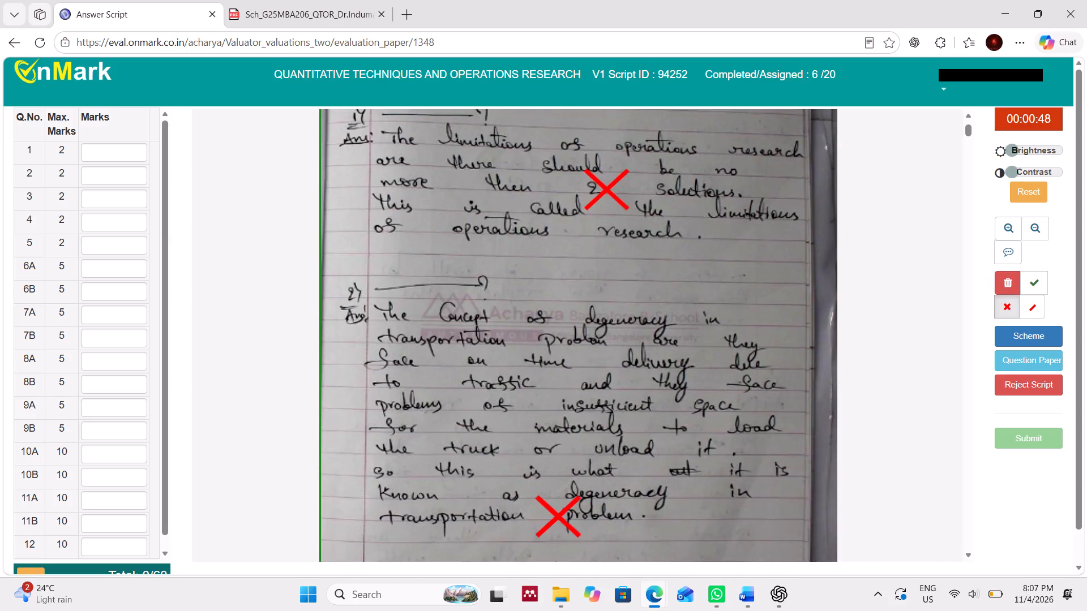
left_click(123, 150)
key("0")
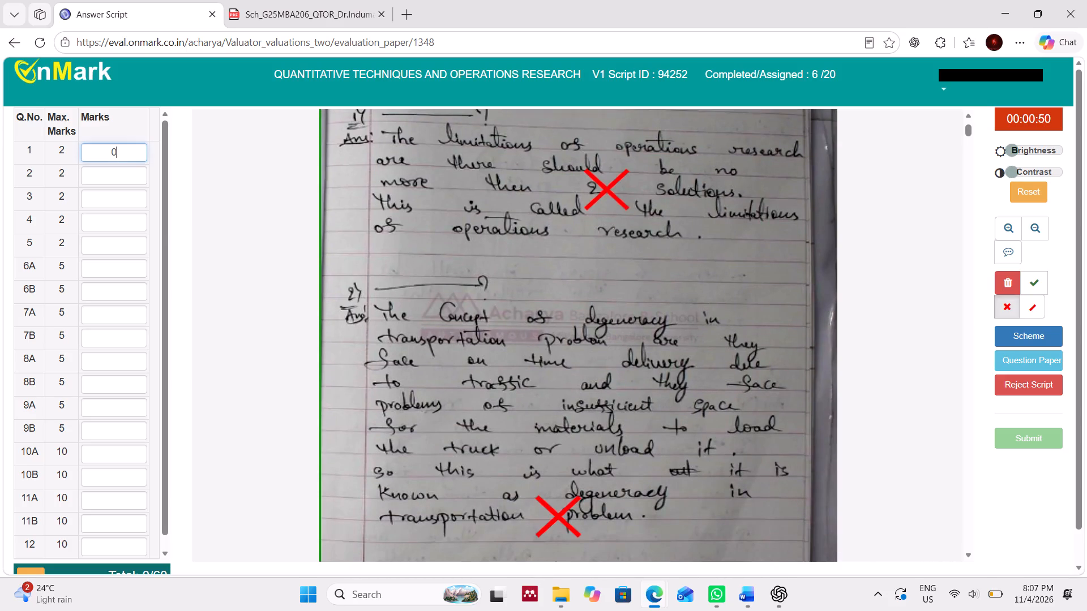
left_click(127, 178)
key("0")
Mark the answers to questions 3 and 4 on page 4 with crosses and award 0 marks for each.
scroll(395, 277, "down", 7)
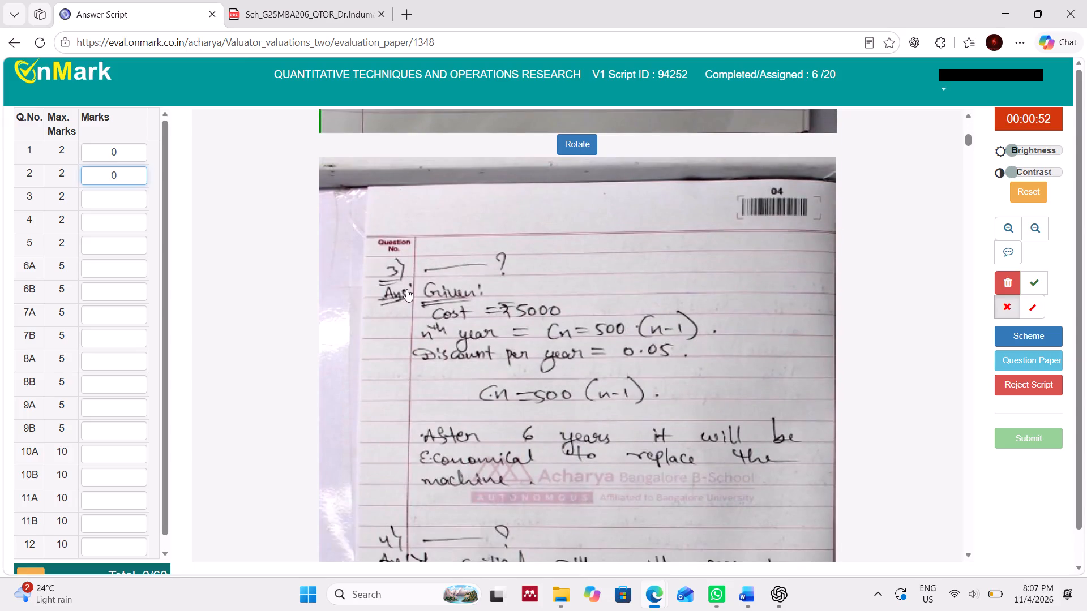
left_click(408, 289)
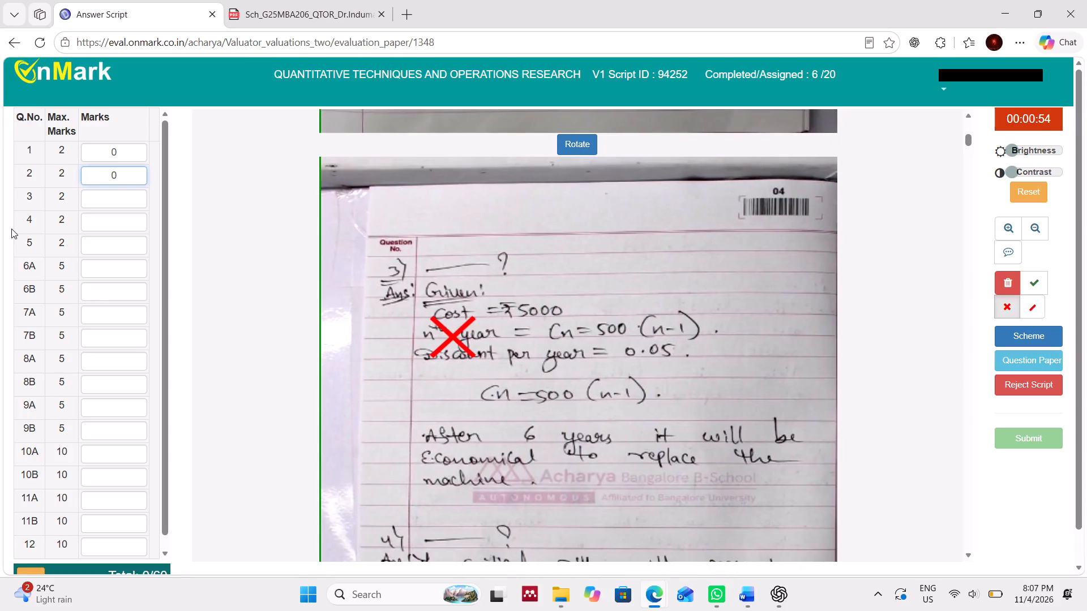
left_click(103, 198)
key("0")
scroll(208, 261, "down", 4)
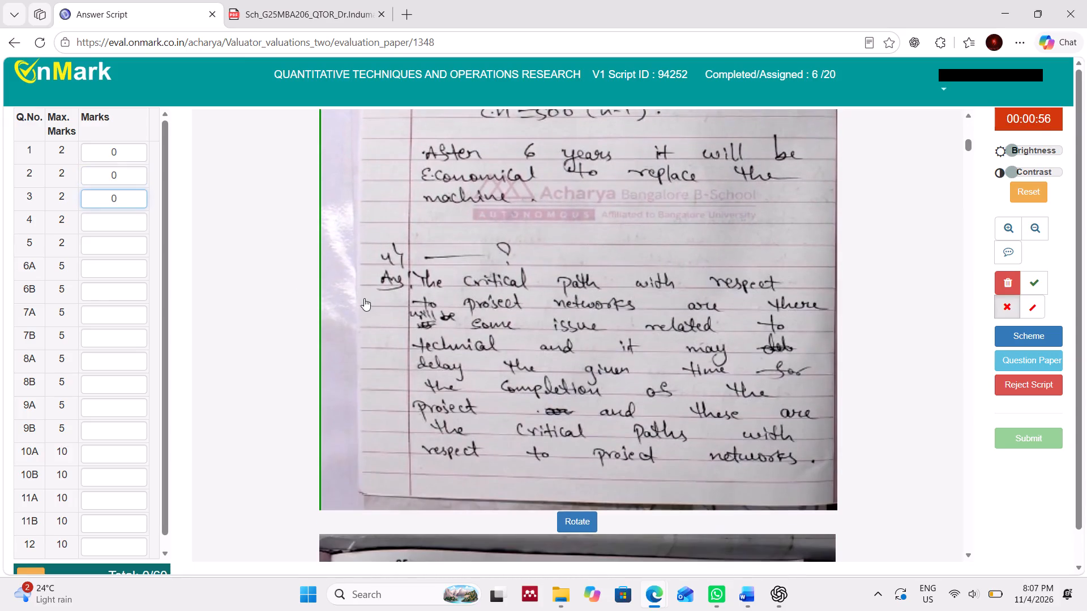
left_click(472, 303)
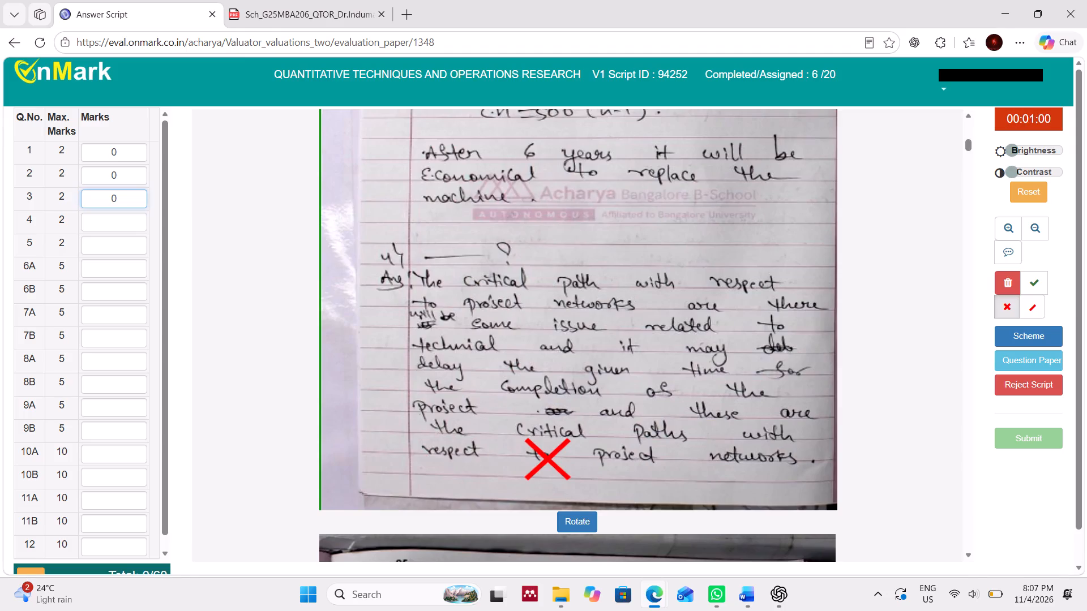
left_click(123, 229)
key("0")
Mark the answers to questions 5 and 6A on page 5 with crosses and award 0 marks for each.
scroll(535, 318, "down", 5)
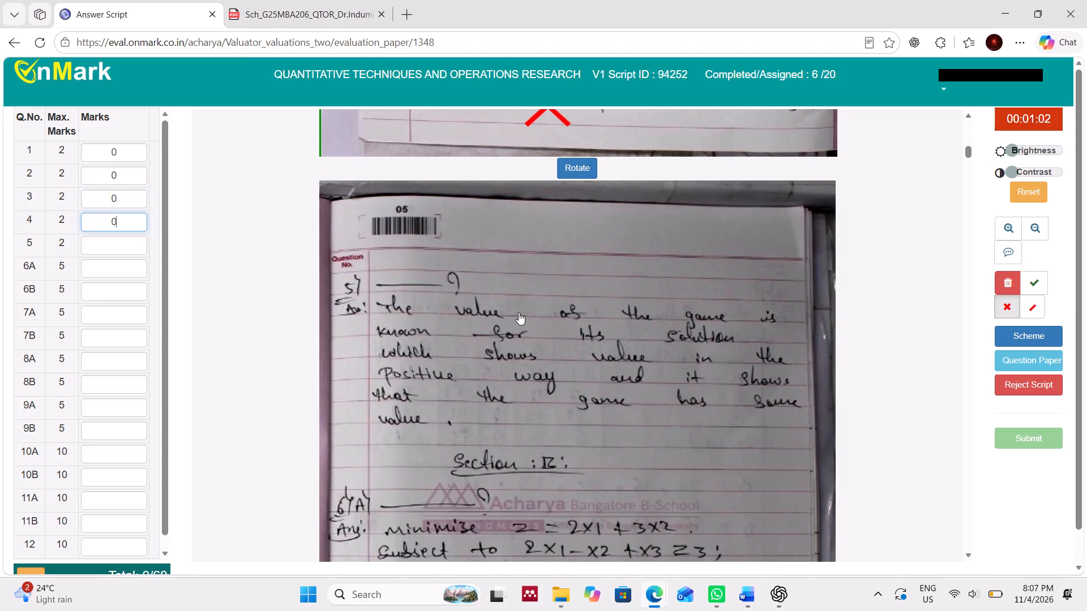
left_click(510, 305)
left_click(126, 244)
key("0")
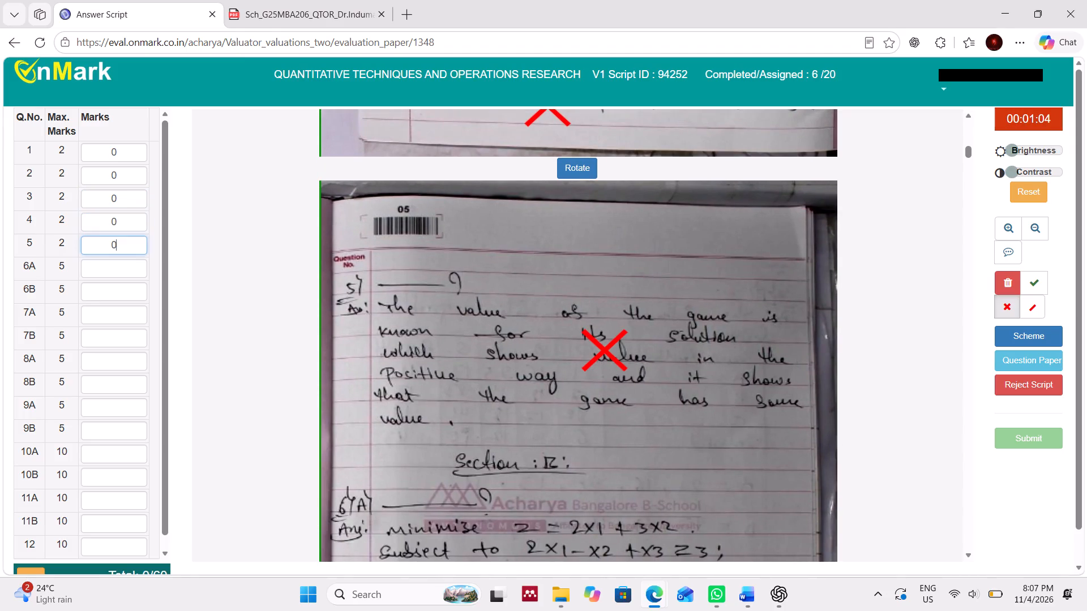
scroll(237, 316, "down", 5)
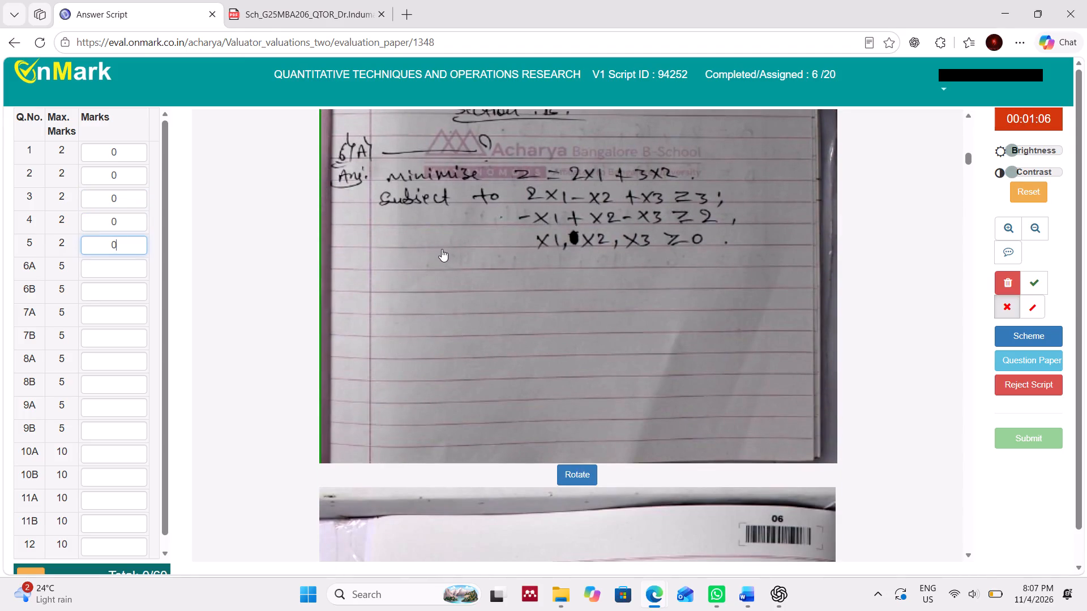
left_click(442, 249)
scroll(442, 249, "down", 6)
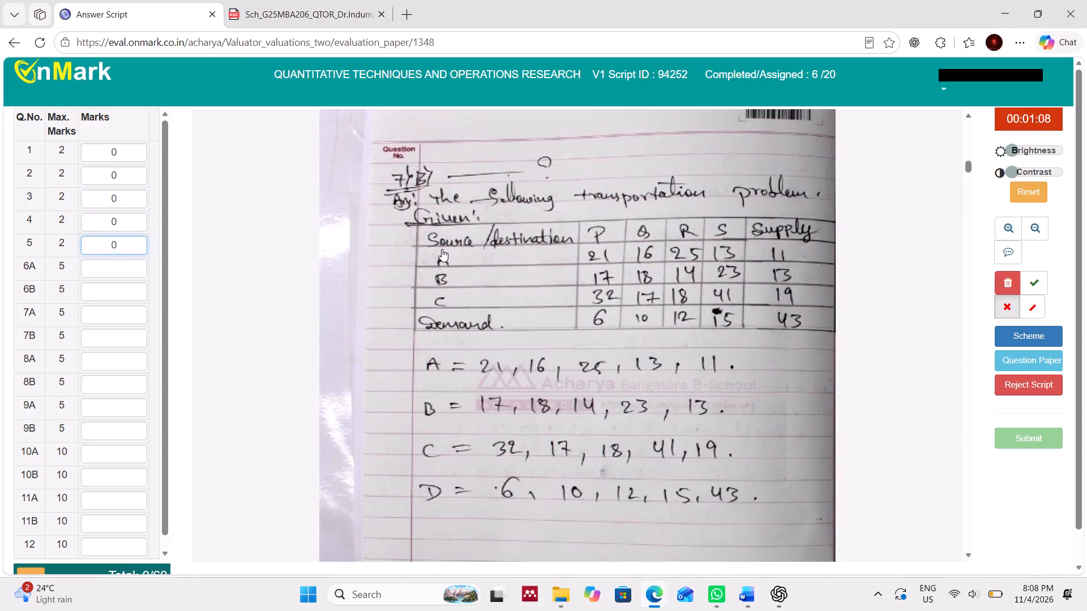
left_click(127, 268)
key("0")
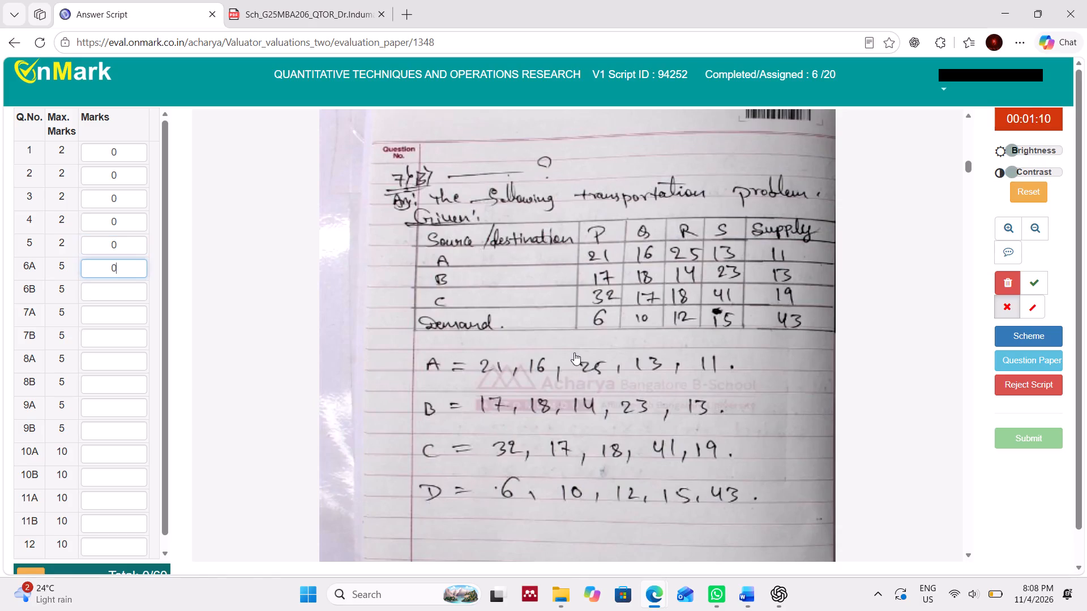
Cross the transportation problem answer on page 6 and enter 0 marks for questions 7A and 7B.
left_click(515, 361)
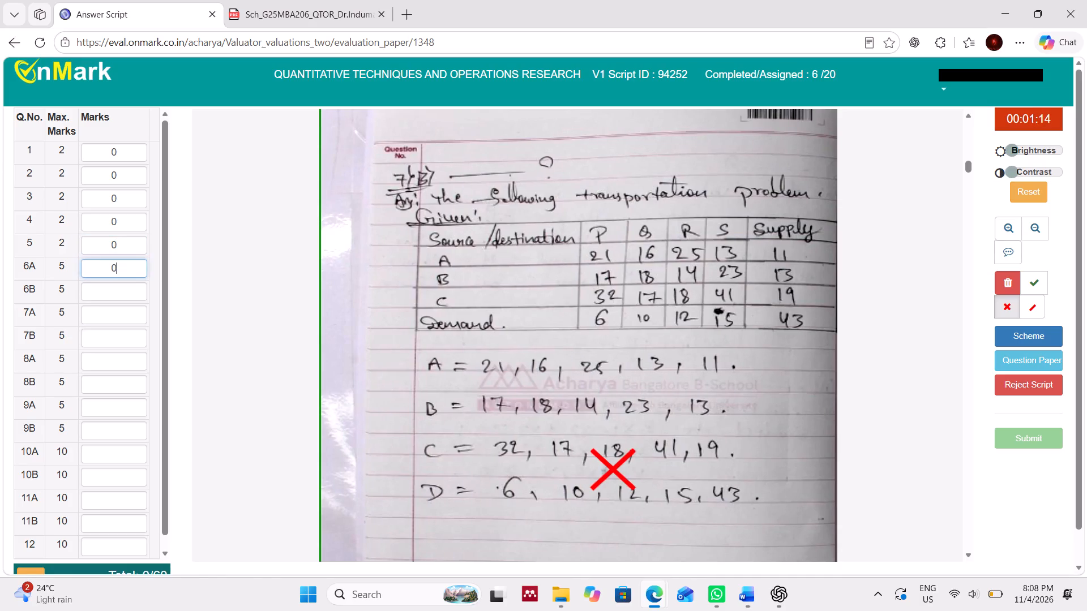
left_click(106, 317)
key("0")
left_click(108, 341)
key("0")
Cross the answers to 10A on page 7 and 10B on page 8, awarding 0 marks for each.
scroll(434, 362, "down", 6)
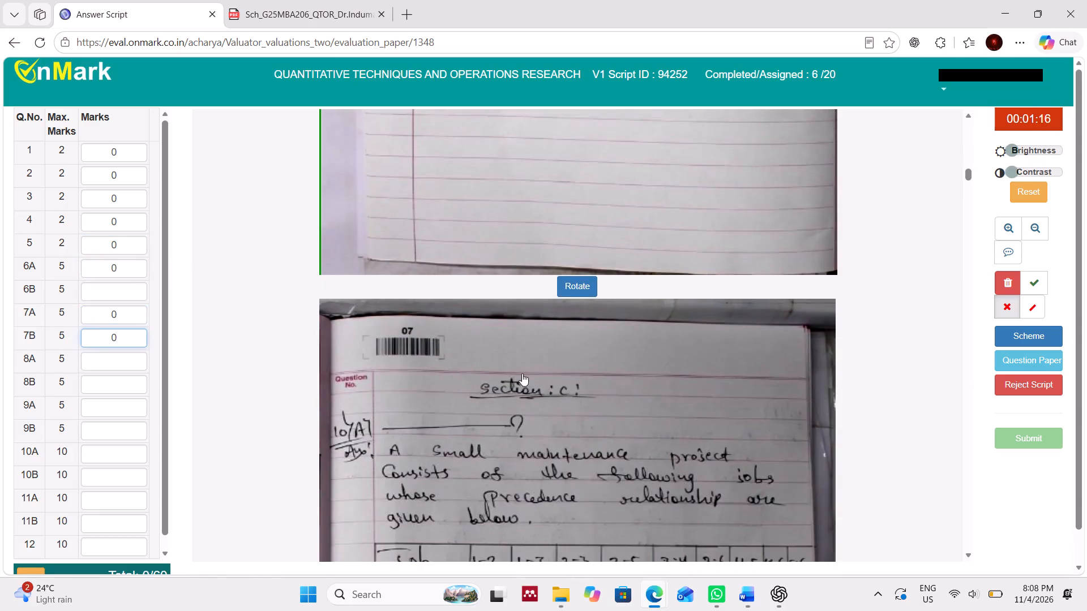
scroll(522, 373, "down", 3)
scroll(494, 411, "down", 3)
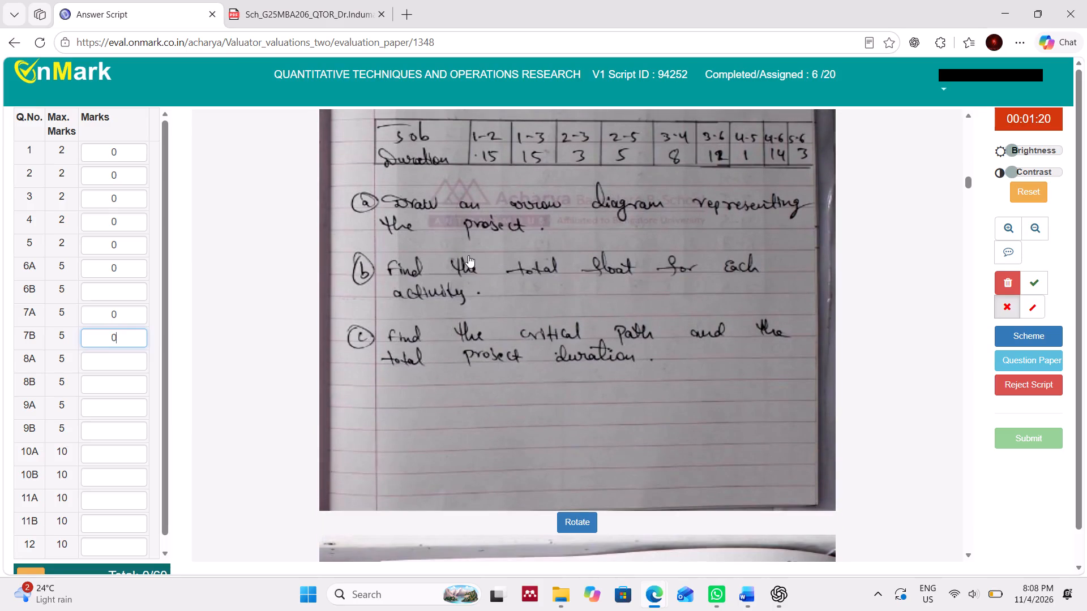
left_click(467, 233)
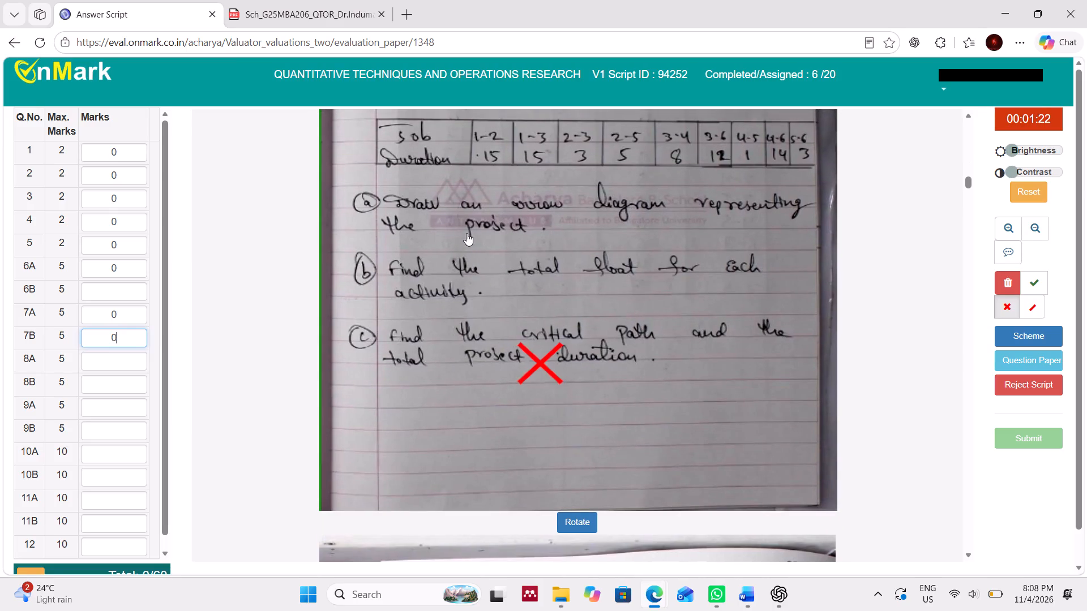
scroll(476, 240, "down", 6)
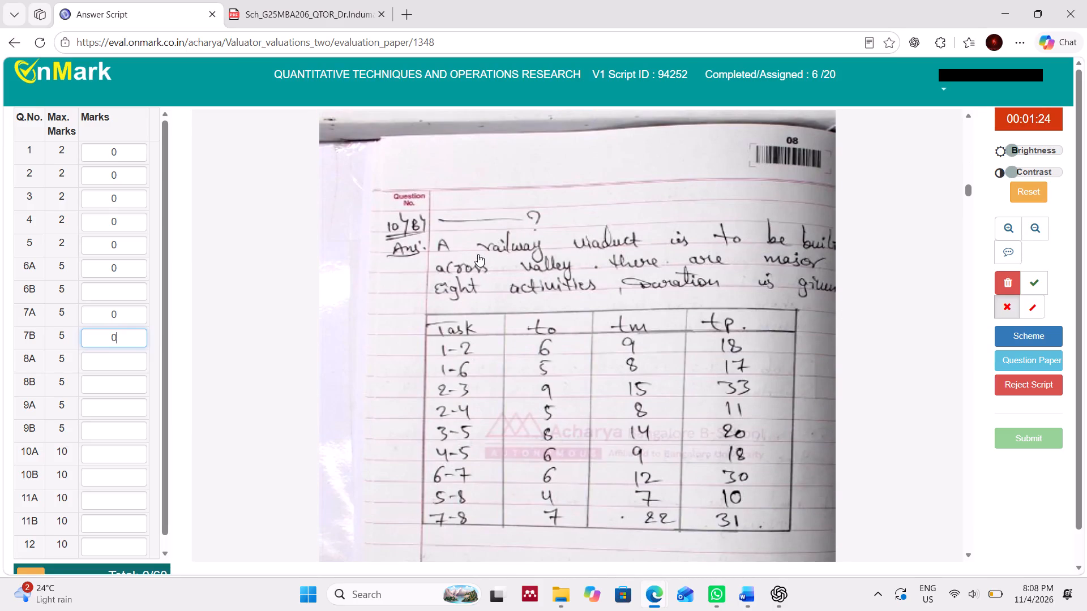
left_click(478, 254)
scroll(478, 254, "down", 9)
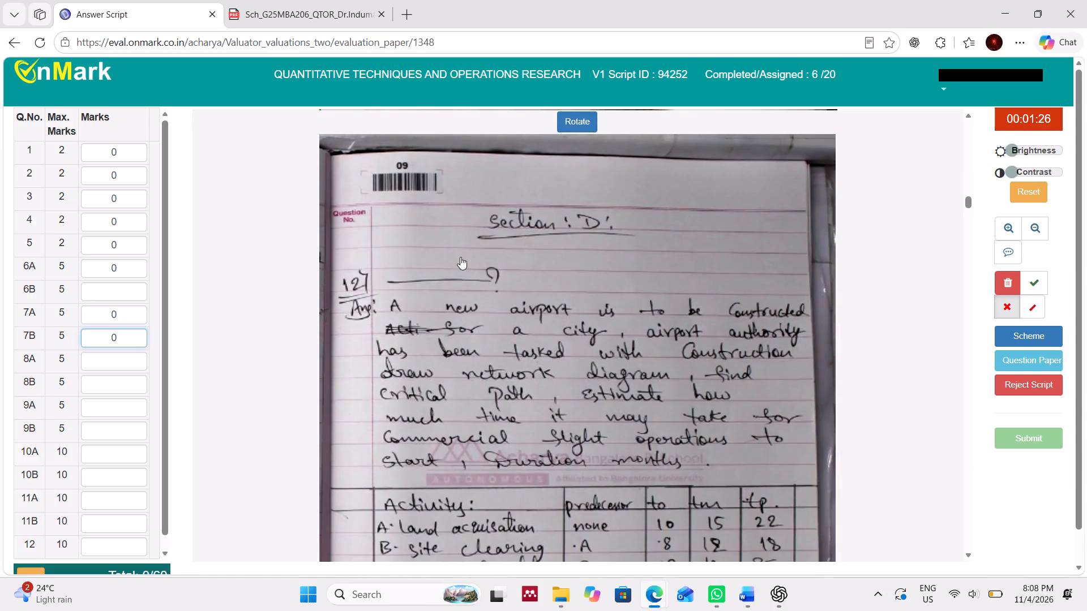
left_click(109, 430)
left_click(112, 448)
key("0")
left_click(112, 467)
left_click(114, 475)
key("0")
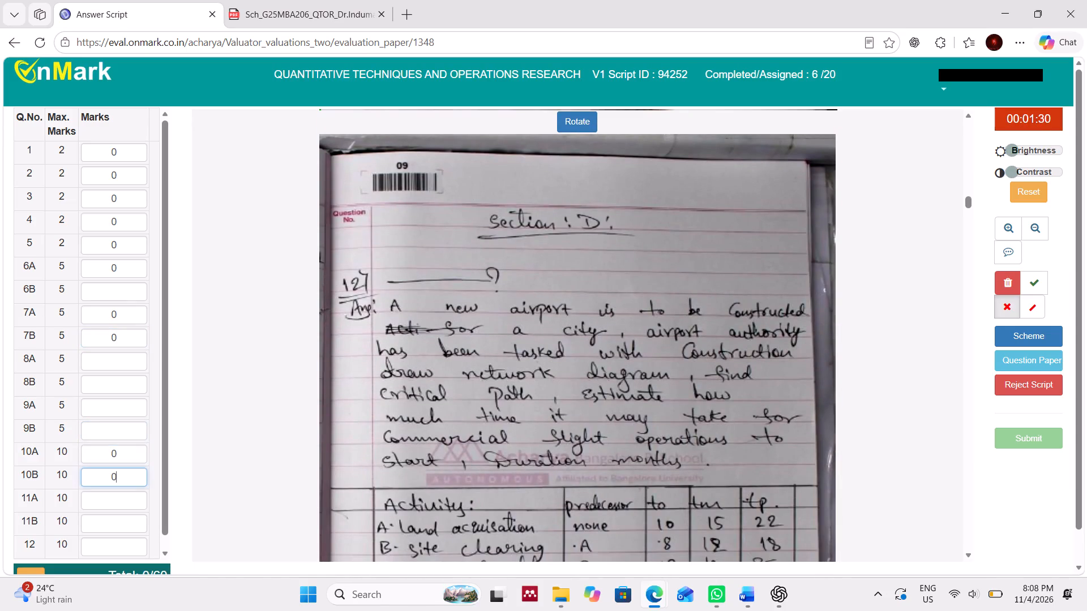
Annotate each of the blank answer pages 10 to 14 with a cross.
scroll(480, 384, "down", 3)
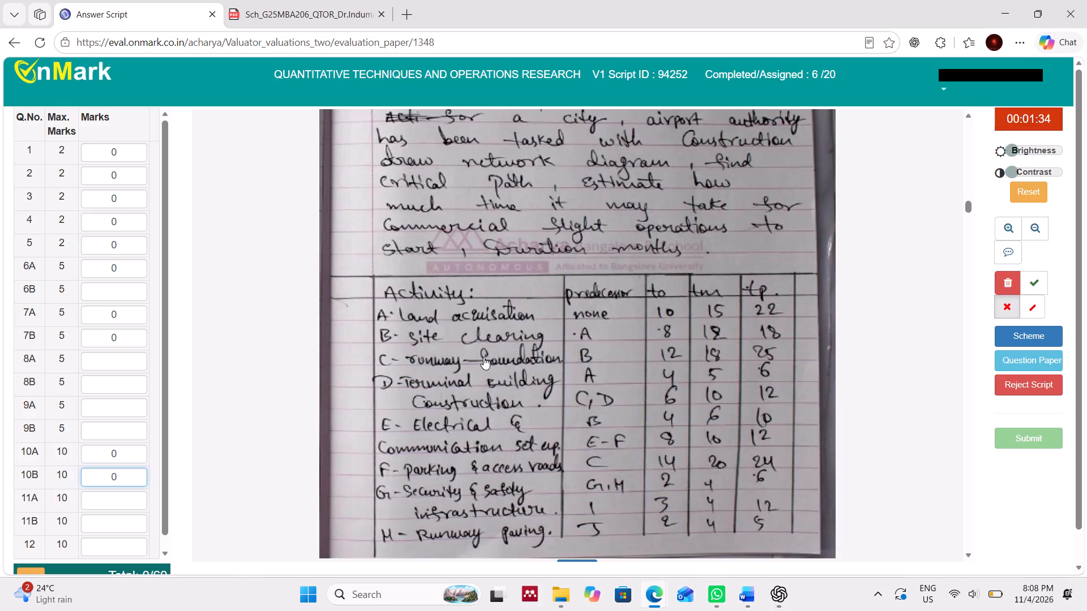
scroll(483, 357, "down", 6)
left_click(483, 357)
scroll(483, 357, "down", 7)
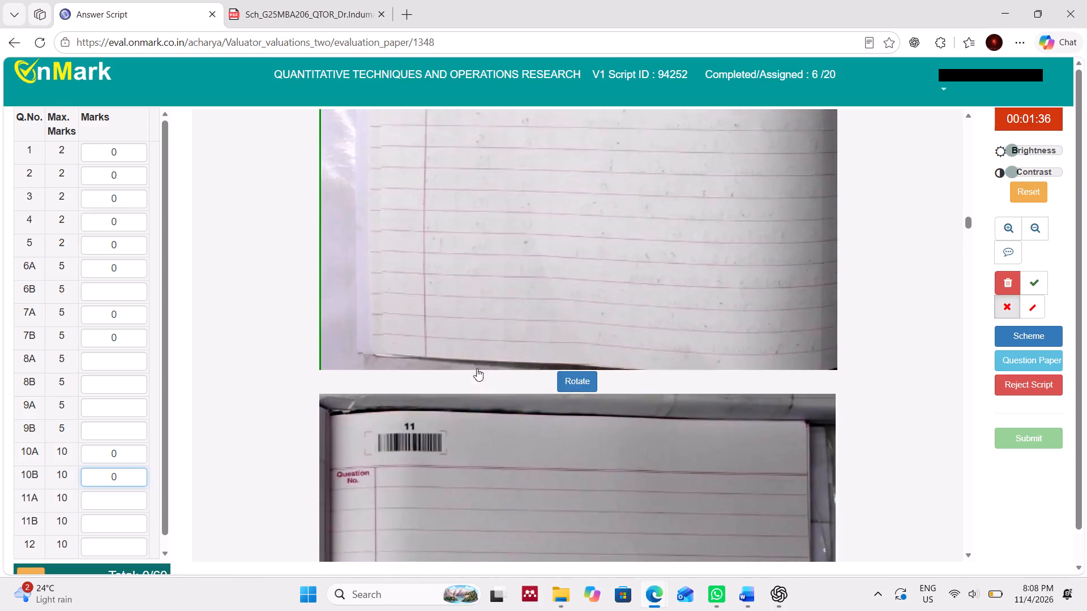
scroll(477, 368, "down", 4)
left_click(489, 298)
scroll(489, 296, "down", 11)
left_click(493, 303)
scroll(493, 303, "down", 3)
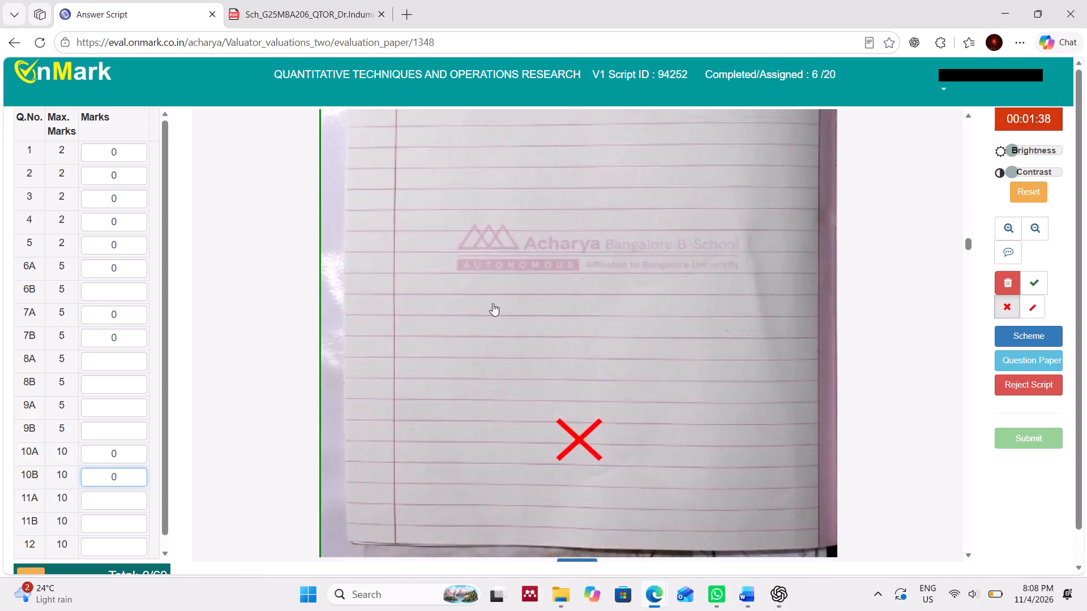
scroll(493, 303, "down", 9)
left_click(512, 209)
scroll(512, 211, "down", 6)
left_click(507, 283)
Annotate each of the blank answer pages 15 to 19 with a cross.
scroll(507, 283, "down", 5)
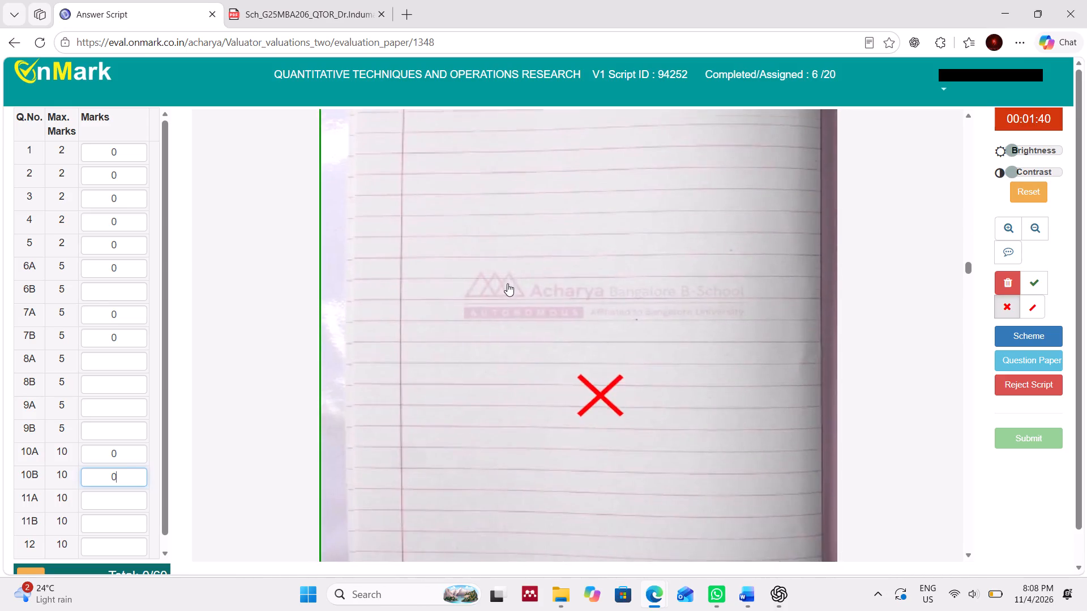
scroll(507, 283, "down", 2)
left_click(508, 285)
scroll(508, 285, "down", 11)
left_click(516, 263)
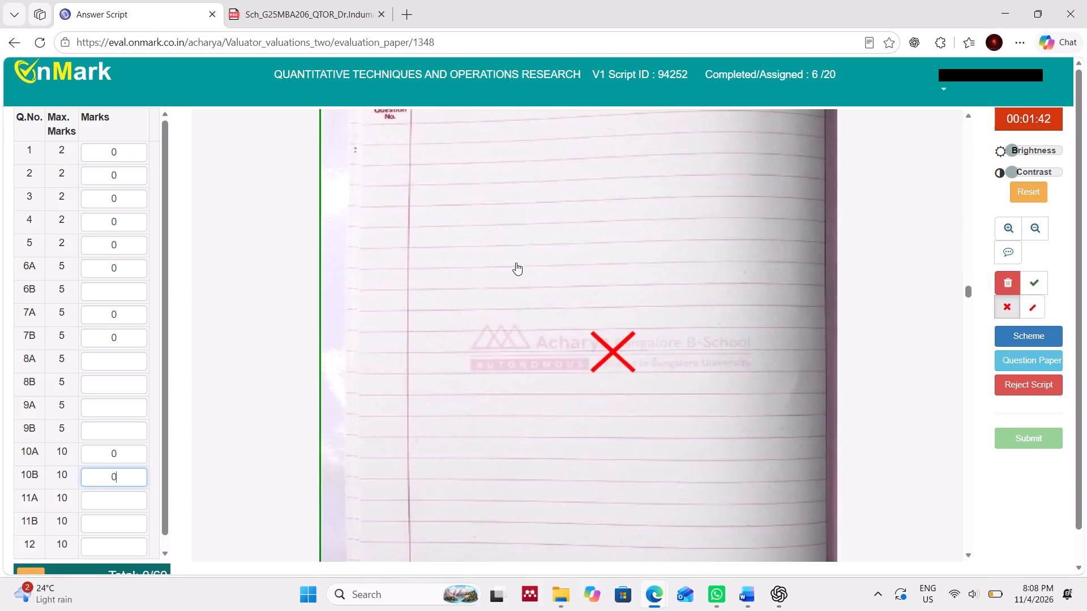
scroll(516, 263, "down", 6)
left_click(516, 264)
scroll(516, 264, "down", 11)
left_click(517, 267)
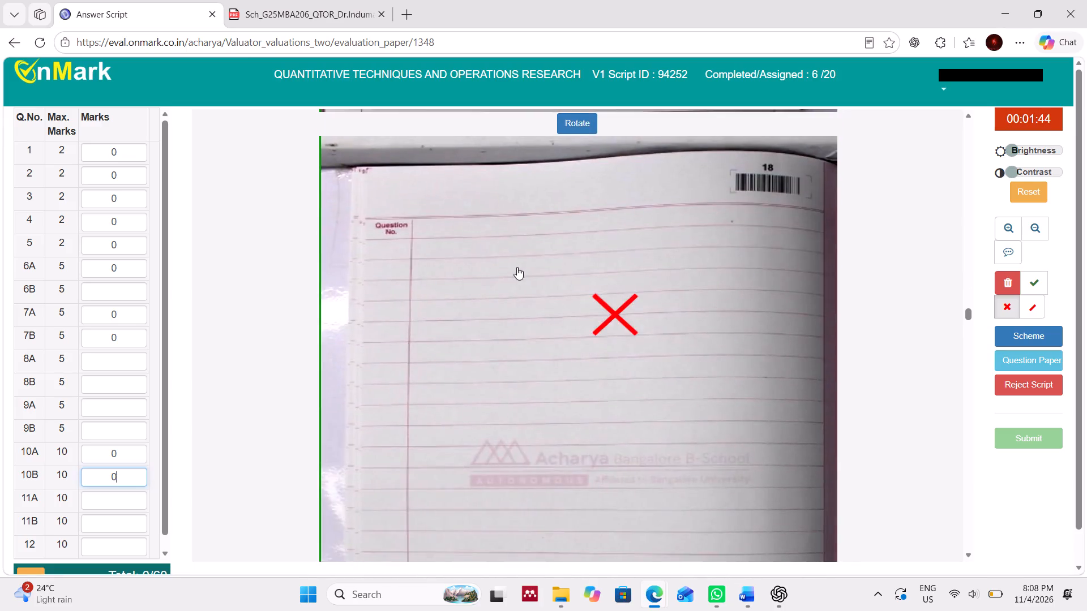
scroll(517, 267, "down", 7)
left_click(493, 347)
Annotate each of the blank answer pages 20 to 24 with a cross.
scroll(493, 347, "down", 11)
left_click(495, 337)
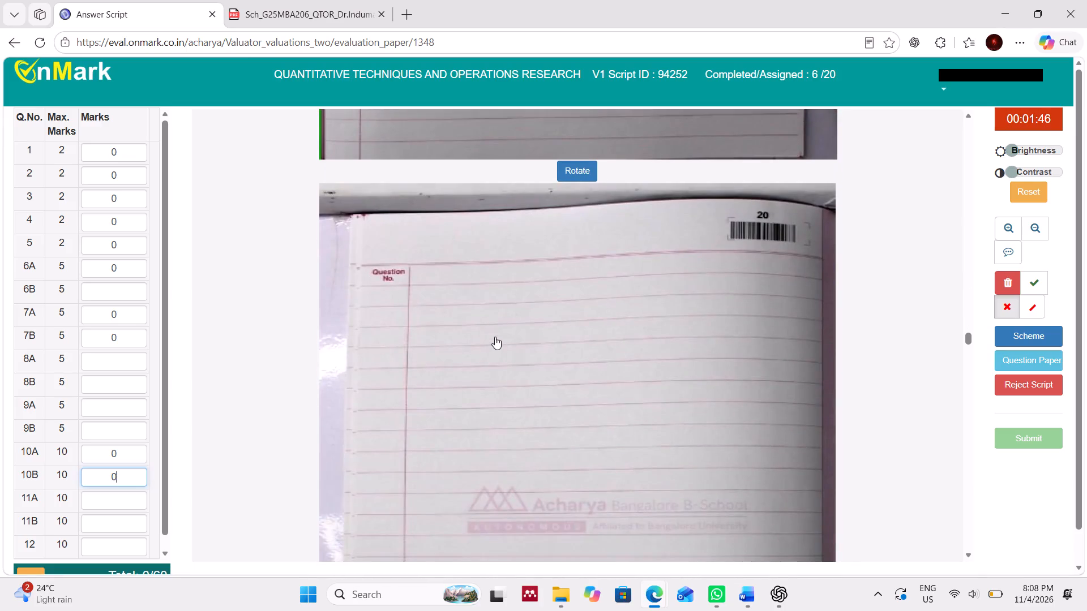
scroll(495, 337, "down", 11)
left_click(498, 324)
scroll(498, 324, "down", 11)
left_click(499, 323)
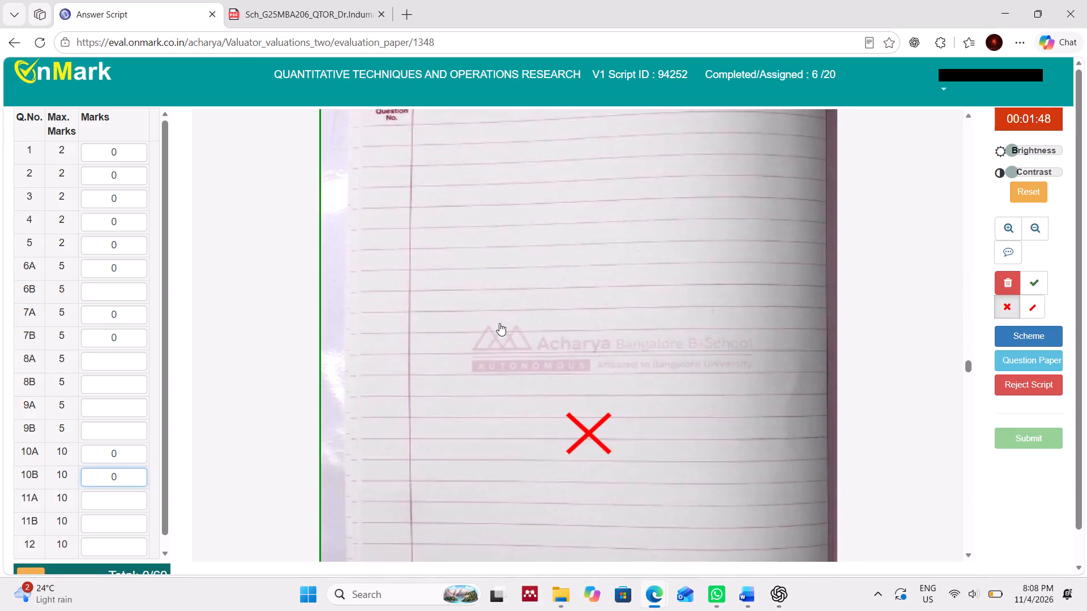
scroll(499, 323, "down", 11)
left_click(502, 324)
scroll(502, 324, "down", 5)
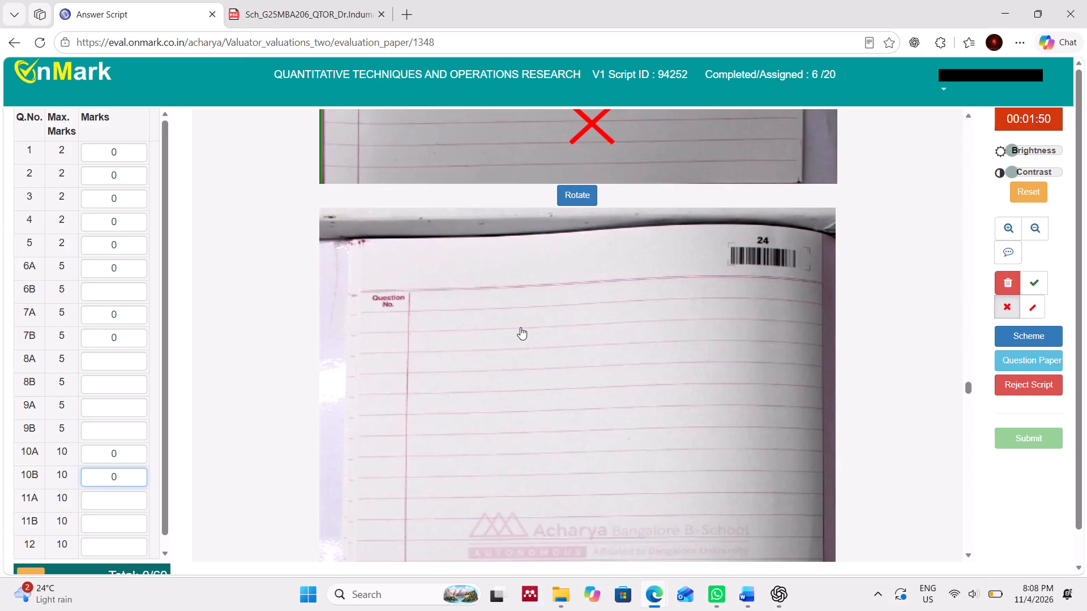
left_click(520, 327)
Annotate each of the blank answer pages 25 to 29 with a cross.
scroll(521, 327, "down", 11)
left_click(523, 328)
scroll(523, 328, "down", 11)
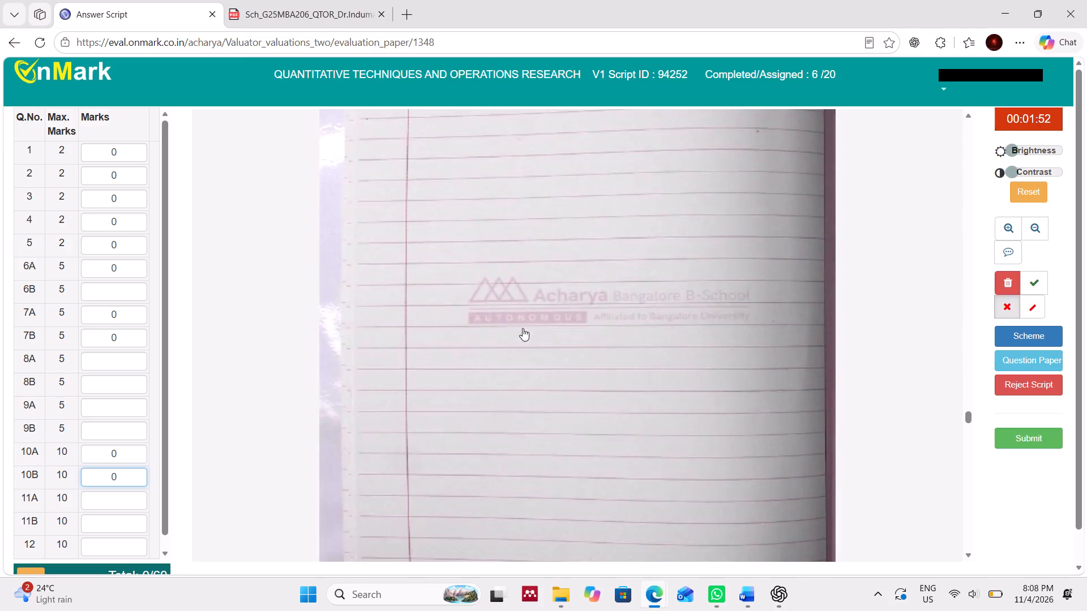
left_click(519, 272)
scroll(519, 272, "down", 7)
left_click(519, 282)
scroll(519, 282, "down", 9)
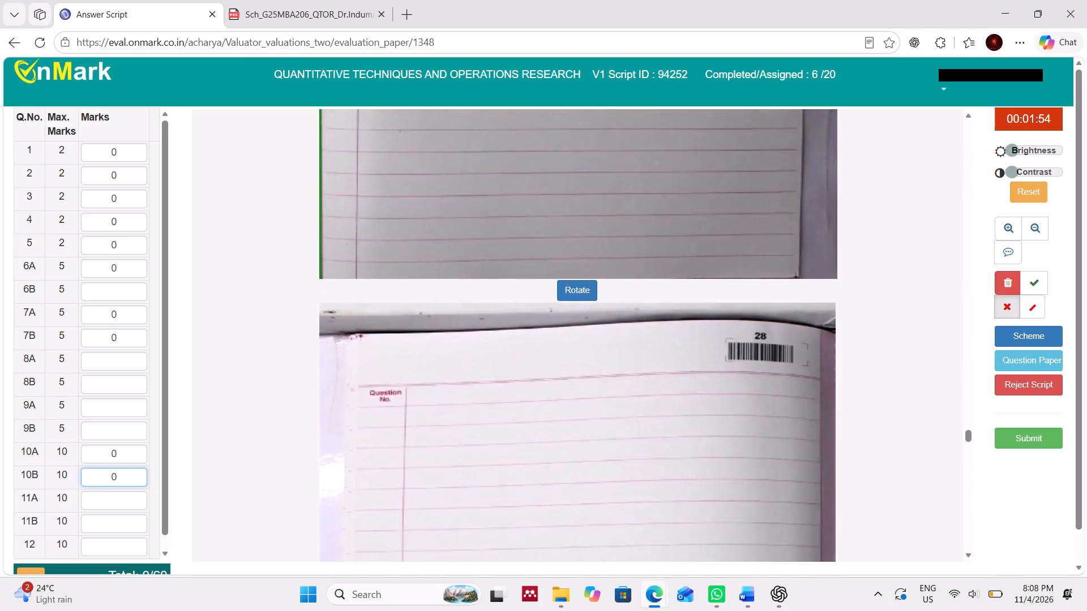
scroll(519, 282, "down", 2)
left_click(519, 282)
scroll(519, 282, "down", 10)
left_click(519, 282)
scroll(519, 282, "down", 4)
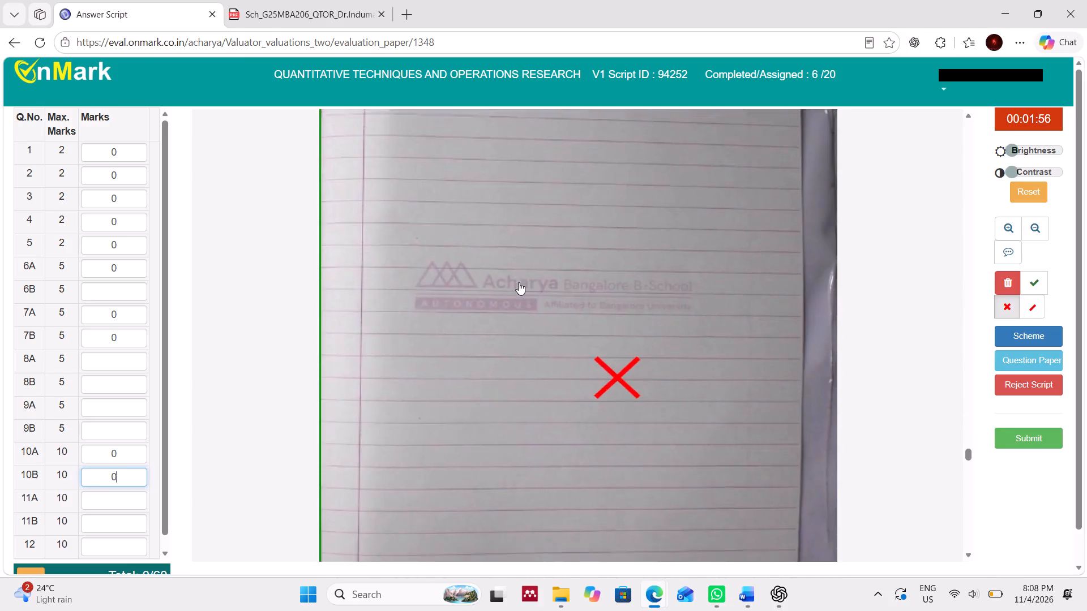
Annotate each of the blank answer pages 30 to 35 with a cross.
scroll(519, 282, "down", 7)
left_click(519, 283)
scroll(519, 283, "down", 7)
left_click(514, 305)
scroll(514, 305, "down", 6)
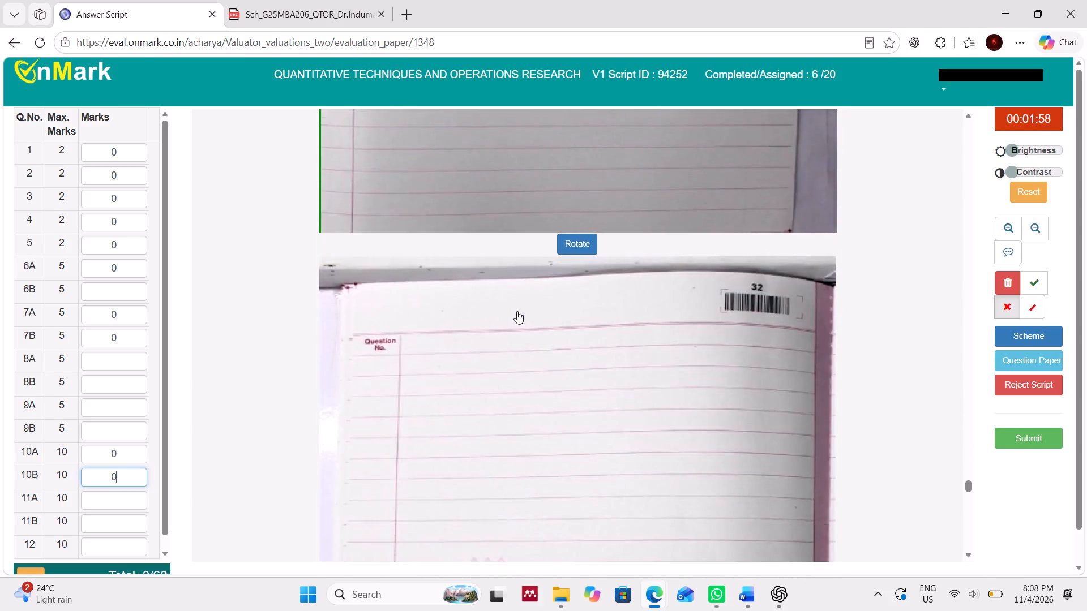
left_click(517, 311)
scroll(517, 311, "down", 12)
left_click(513, 302)
scroll(513, 302, "down", 7)
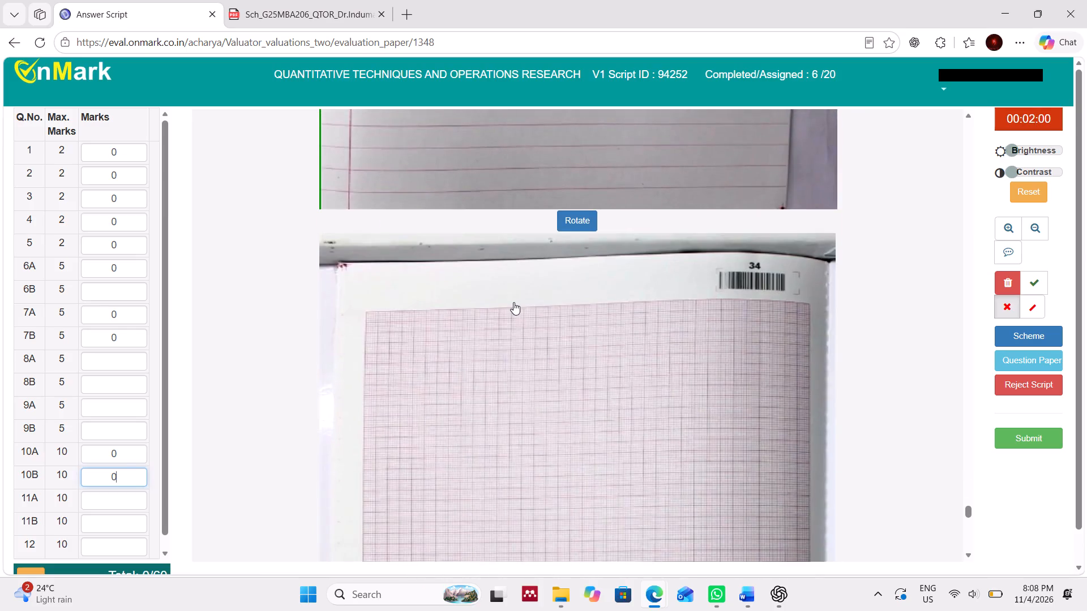
left_click(513, 302)
scroll(513, 302, "down", 13)
left_click(513, 306)
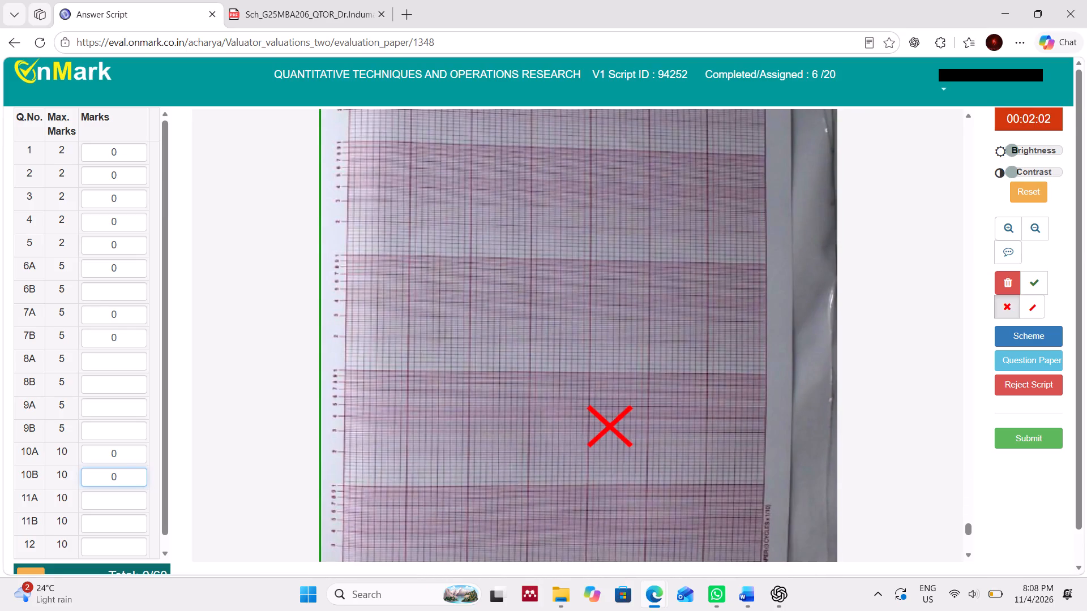
Enter 0 marks for questions 6B, 8A, 8B, 9A, 9B, 11A and 11B.
left_click(118, 290)
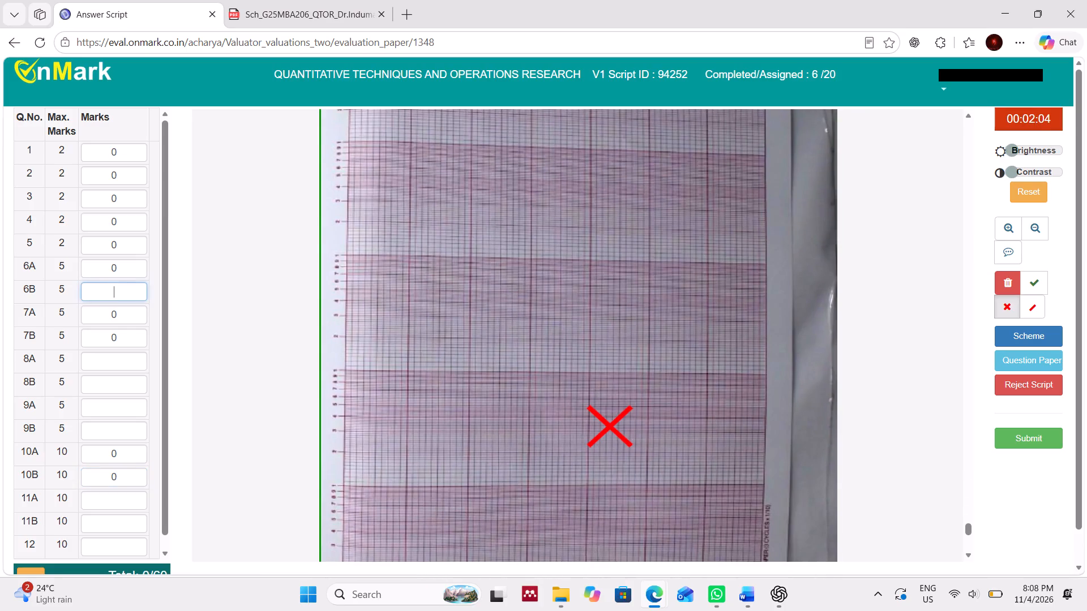
key("0")
left_click(122, 358)
key("0")
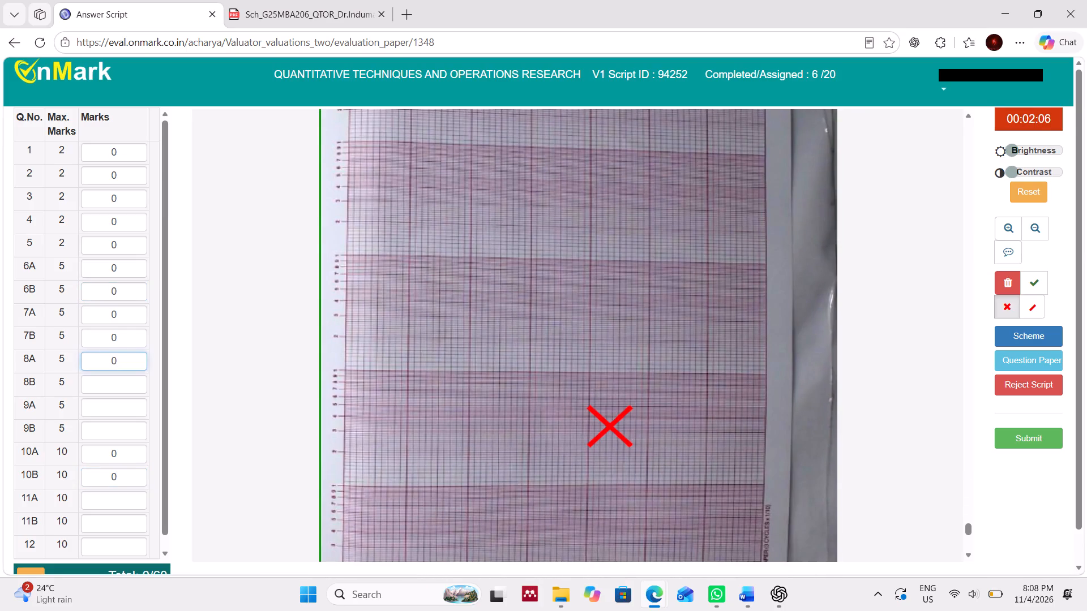
left_click(126, 378)
key("0")
left_click(117, 406)
key("0")
left_click(114, 436)
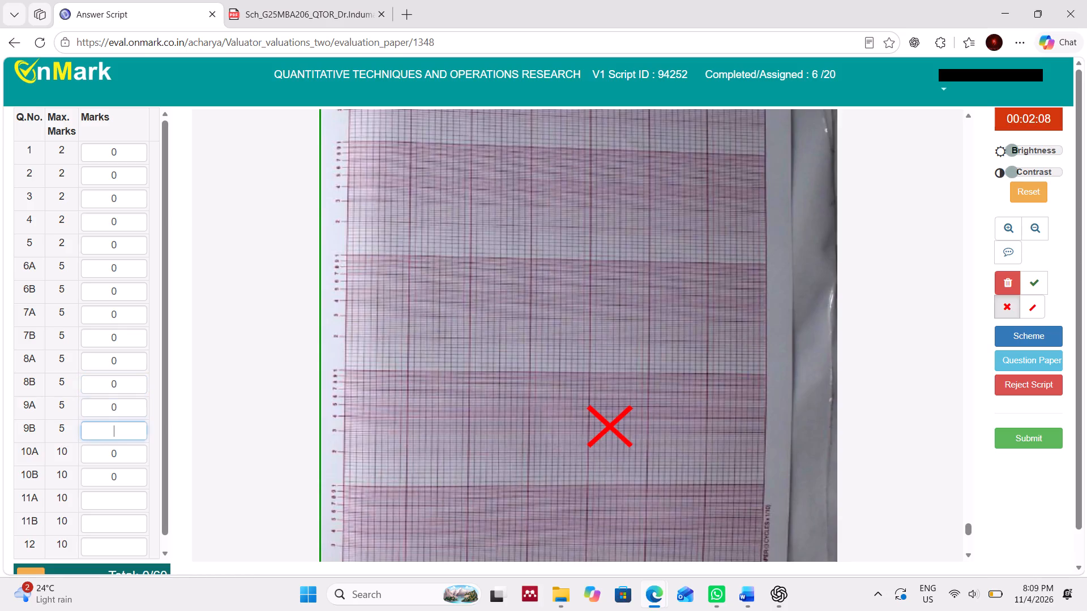
key("0")
left_click(112, 501)
key("0")
scroll(113, 498, "down", 5)
left_click(113, 509)
key("0")
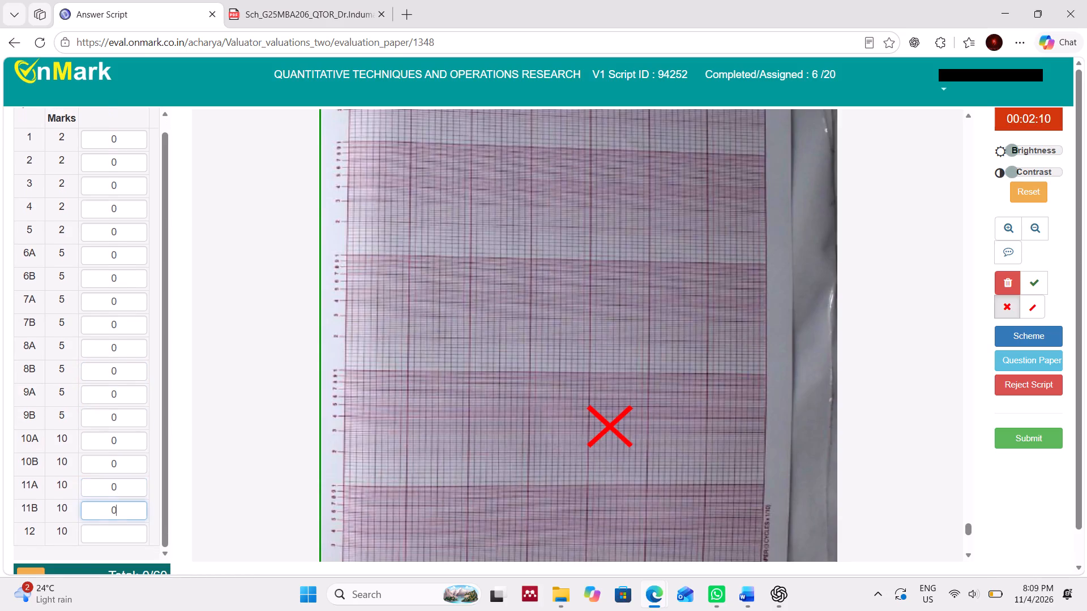
left_click(112, 534)
scroll(116, 532, "down", 3)
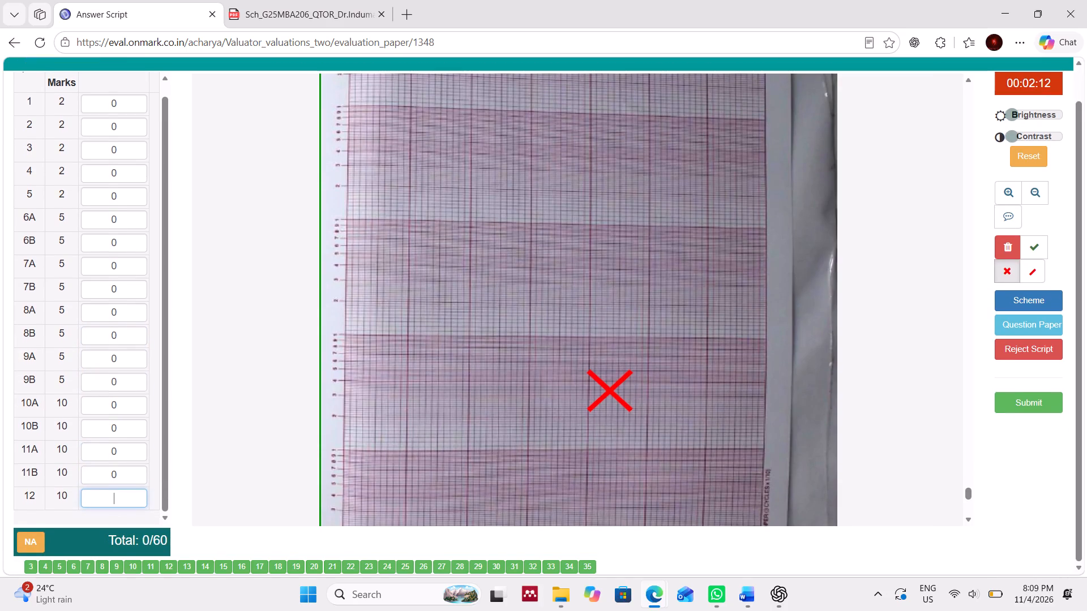
Change the marks for questions 7A, 10A and 11A to 01 each.
left_click(121, 268)
key("1")
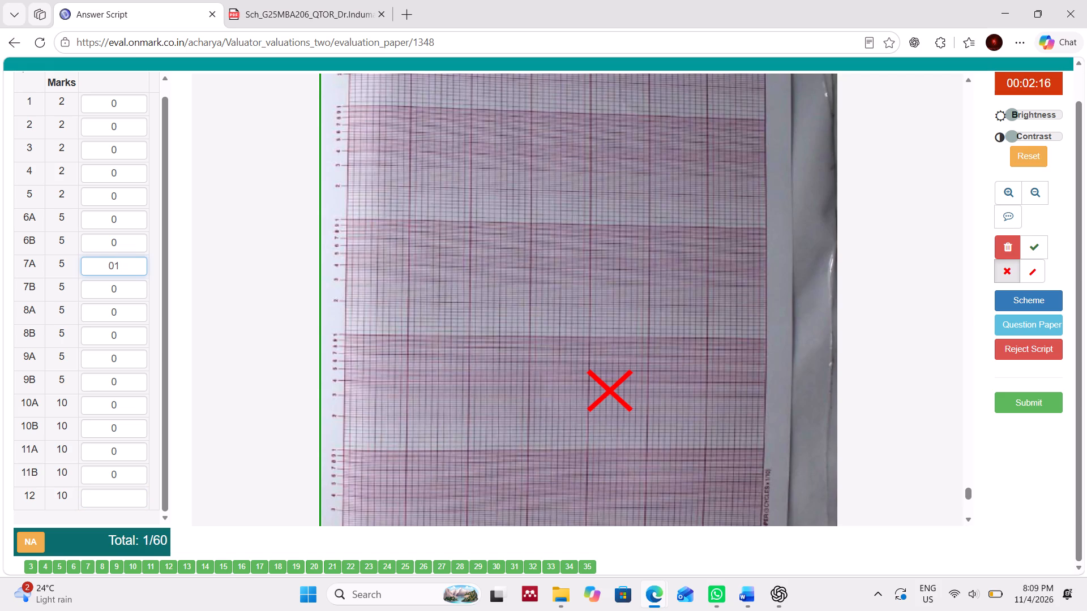
left_click(125, 402)
key("1")
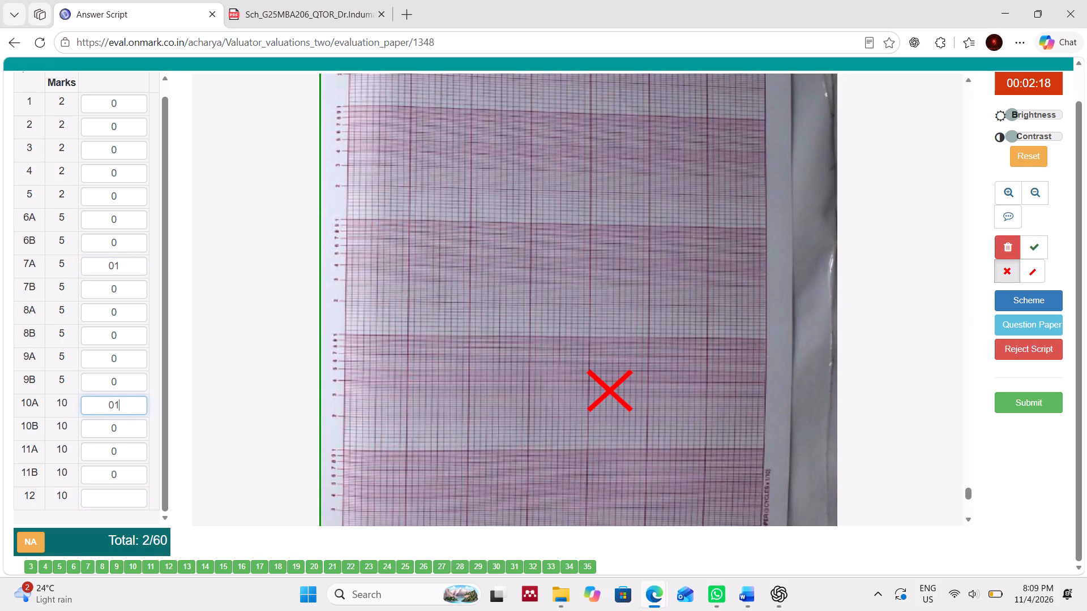
left_click(122, 455)
key("1")
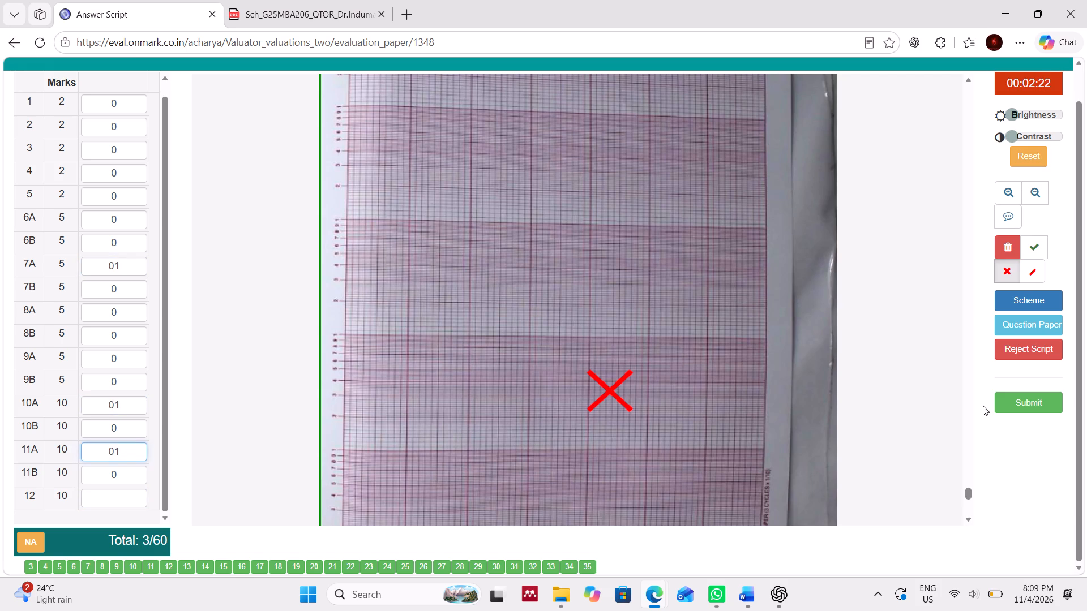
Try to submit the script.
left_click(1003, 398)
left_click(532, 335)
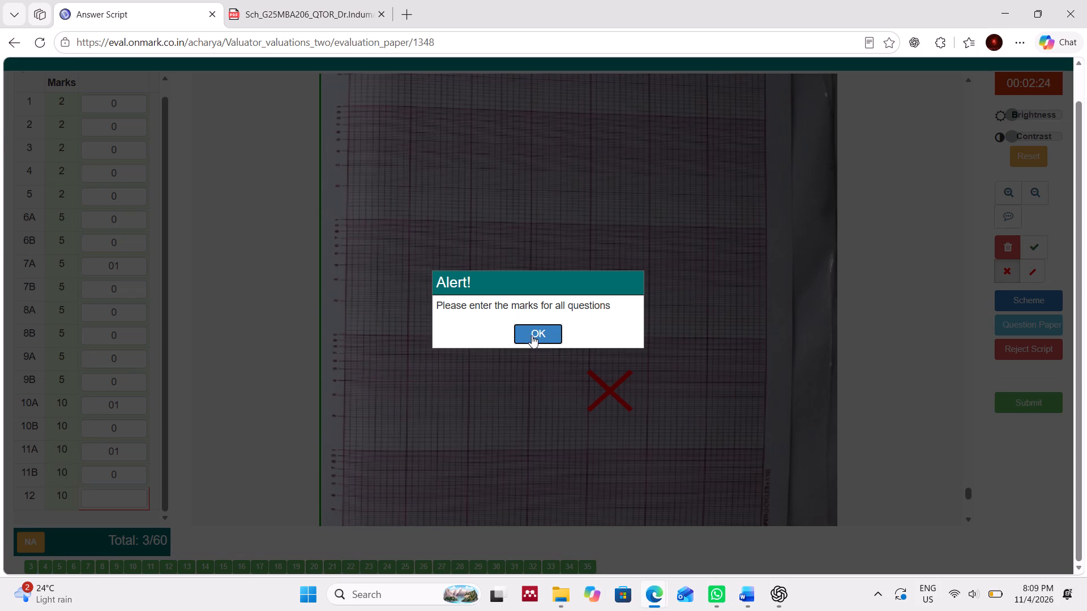
Enter 1 mark for question 12.
scroll(110, 239, "up", 3)
scroll(112, 234, "down", 3)
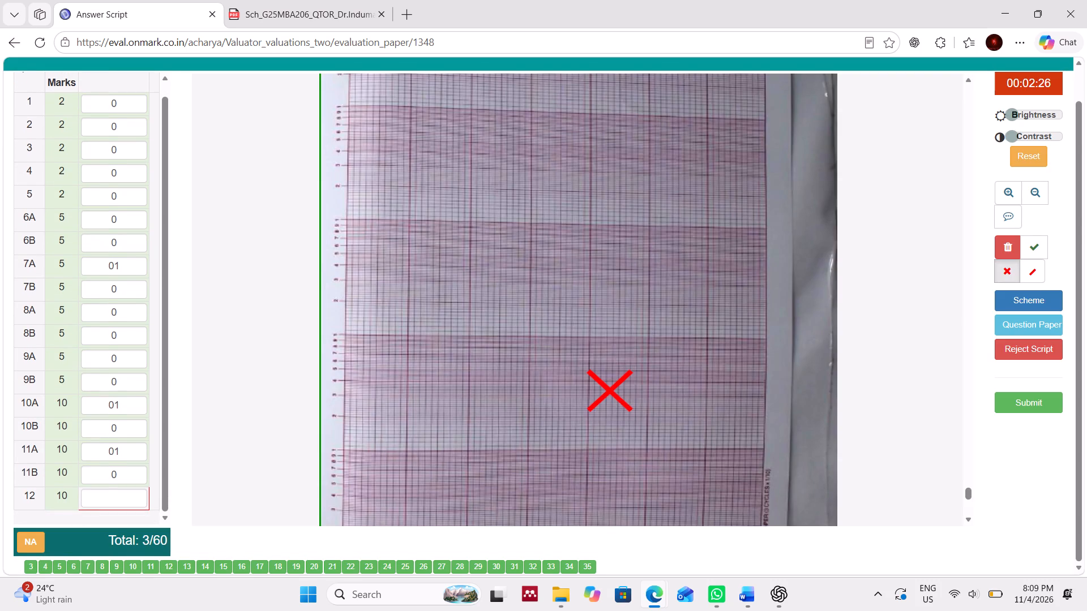
left_click(115, 491)
key("1")
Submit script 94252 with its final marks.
left_click(1045, 406)
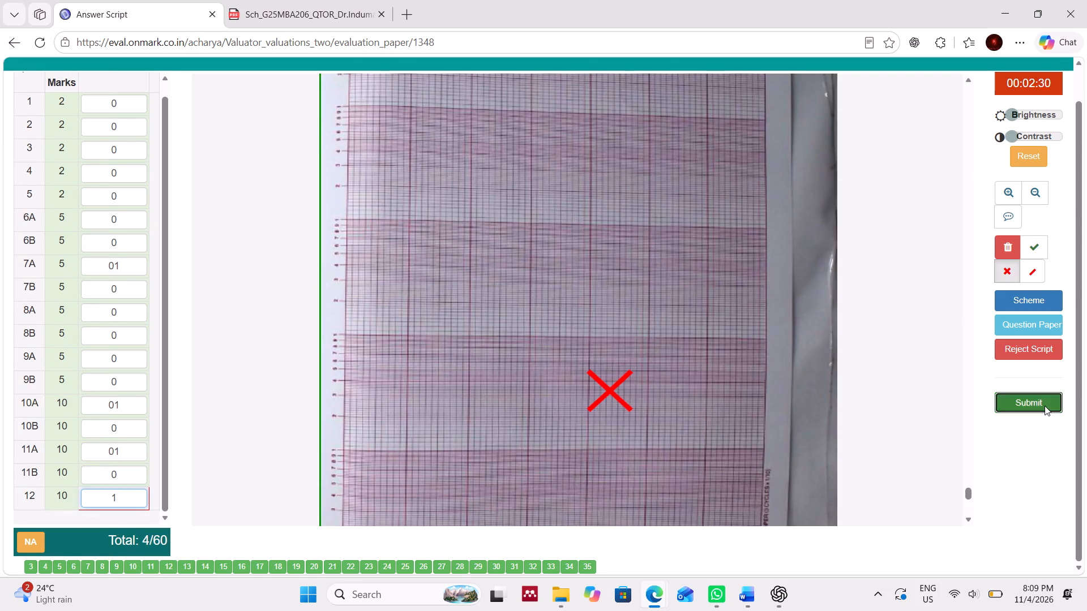
left_click(669, 180)
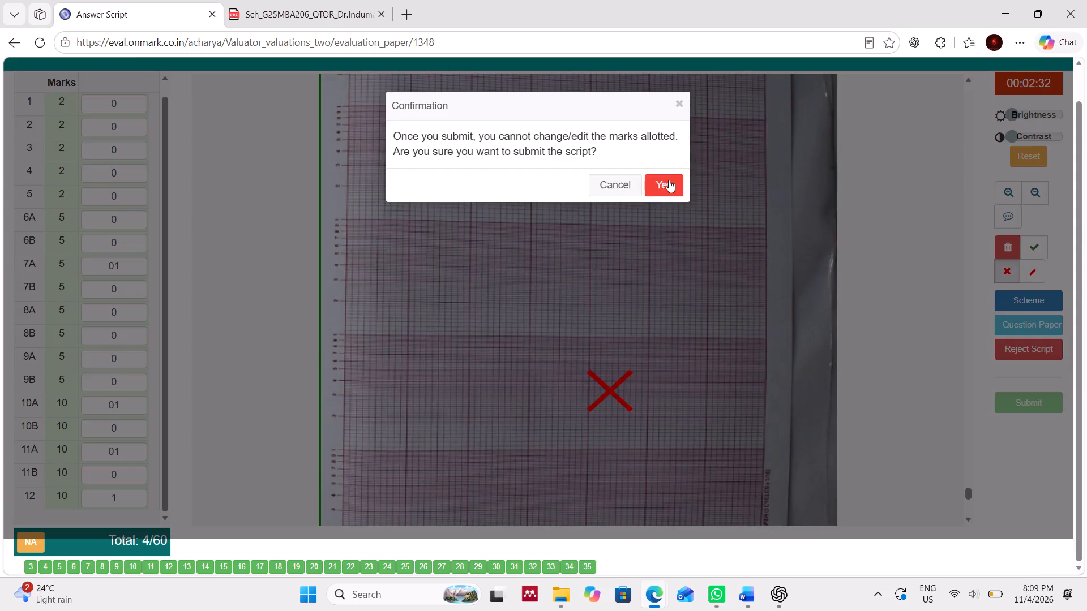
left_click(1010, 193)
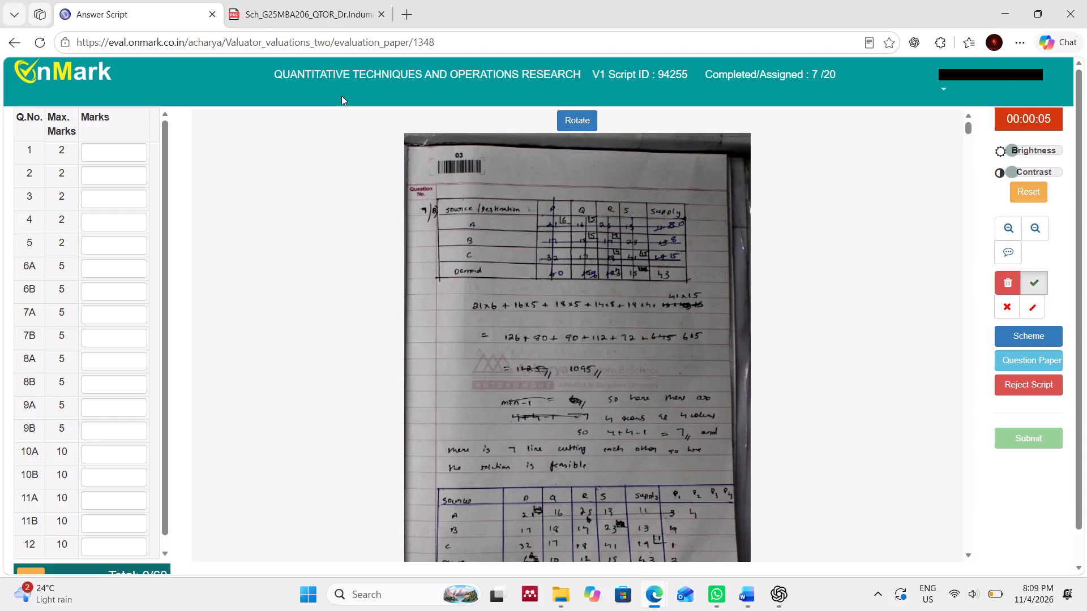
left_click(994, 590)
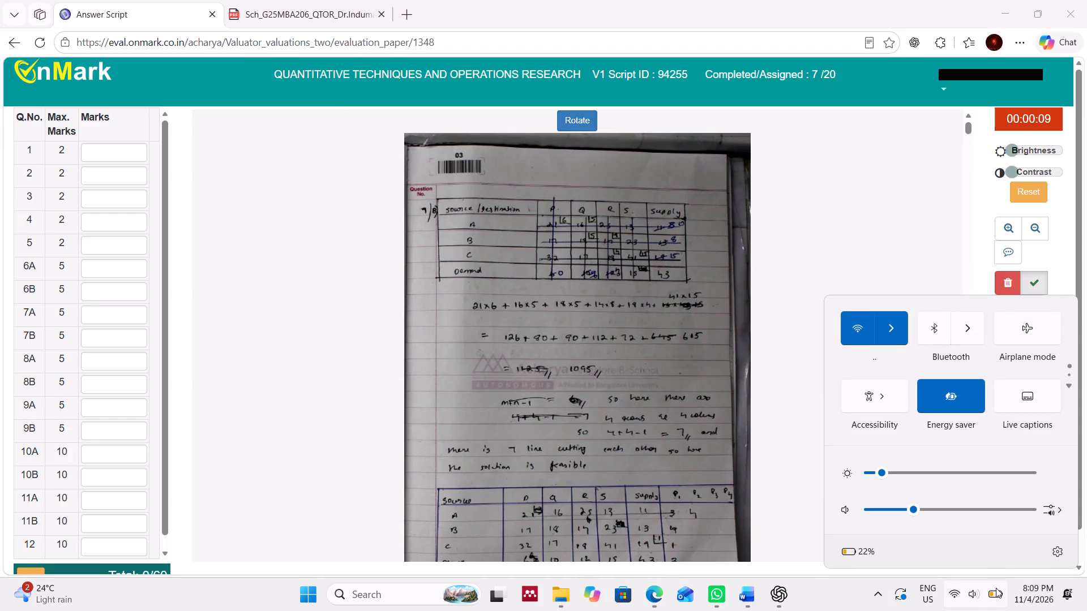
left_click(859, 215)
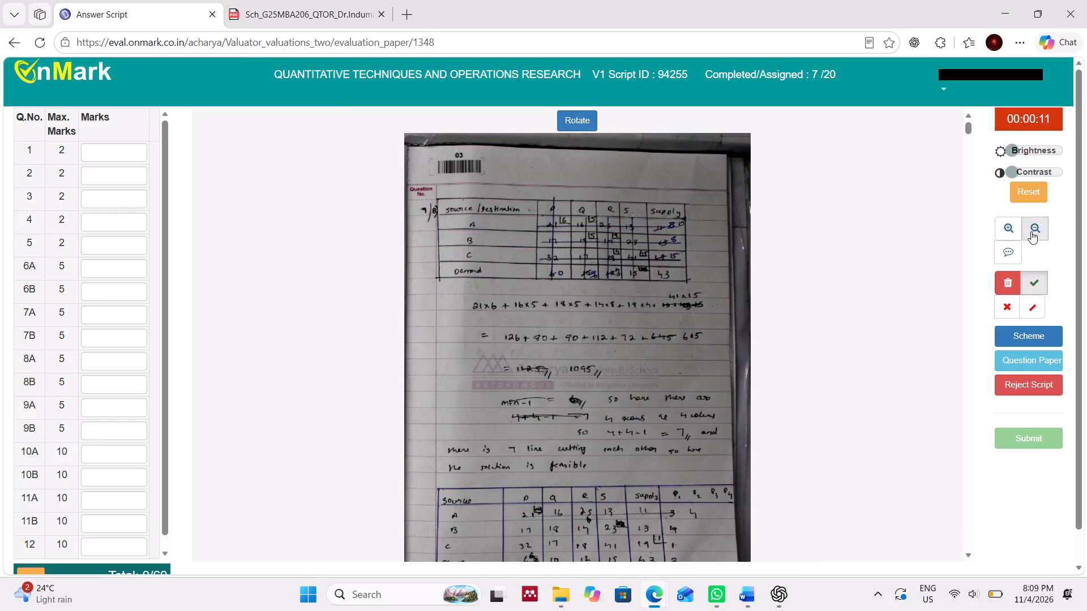
triple_click(1007, 228)
triple_click(1007, 228)
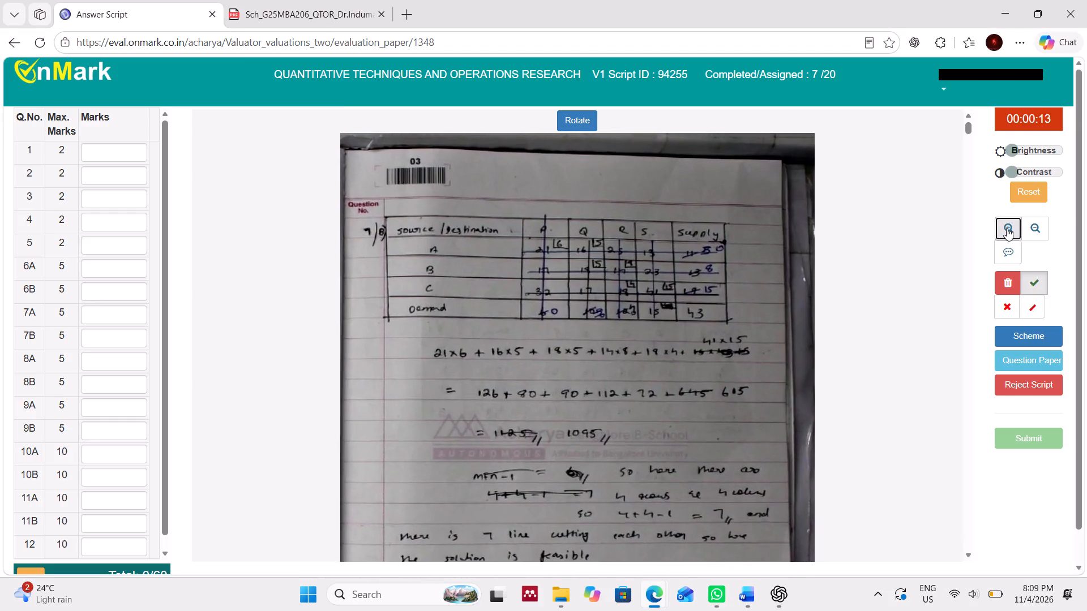
left_click(1007, 228)
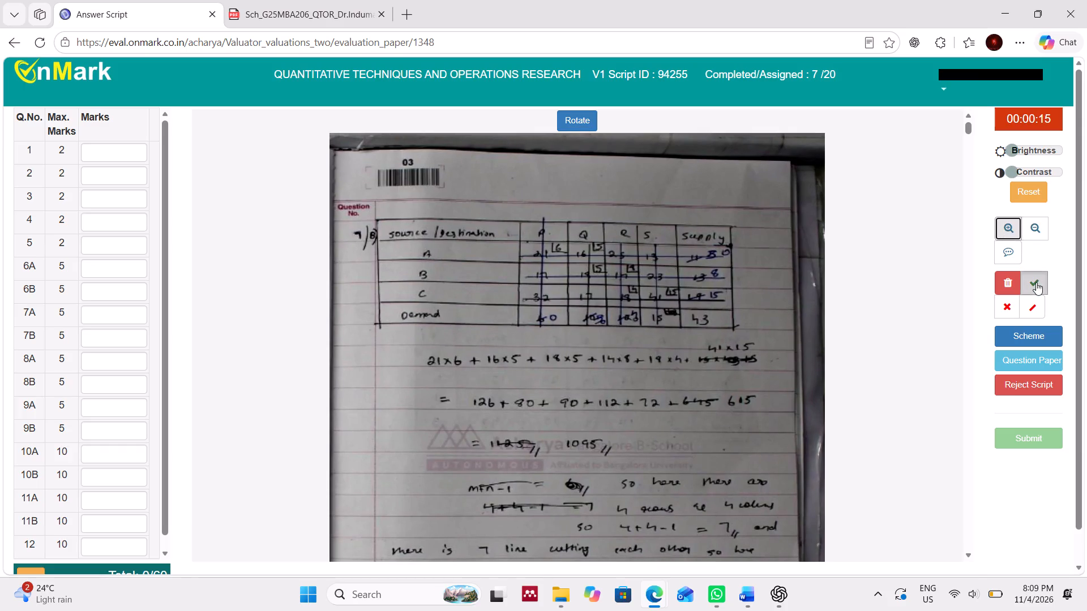
left_click(1036, 282)
left_click(482, 383)
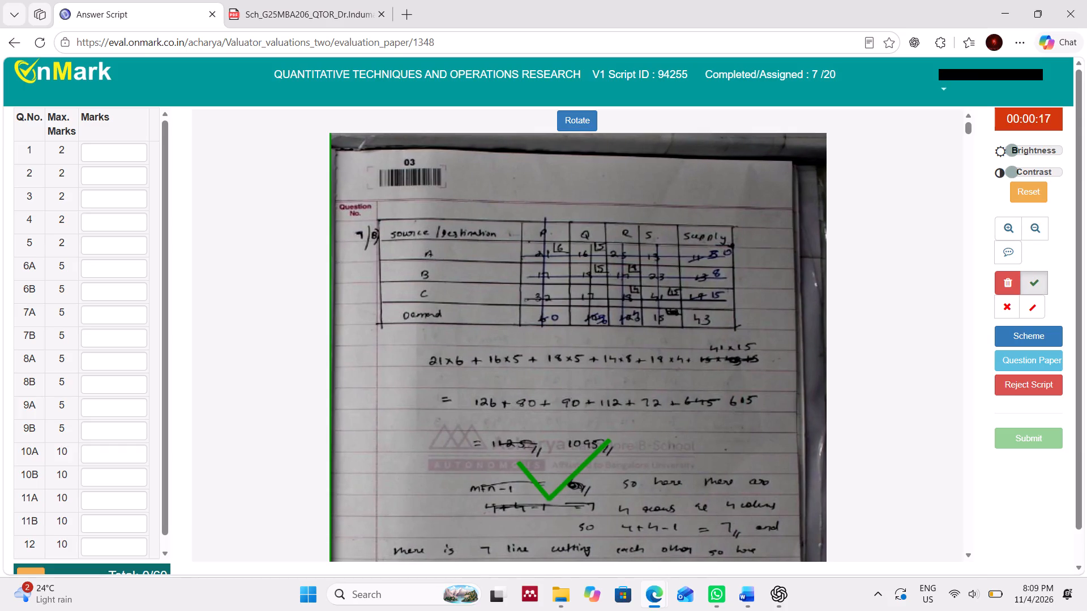
left_click(91, 341)
key("5")
Annotate page 4, which continues the 7B answer, with a tick.
scroll(365, 337, "down", 6)
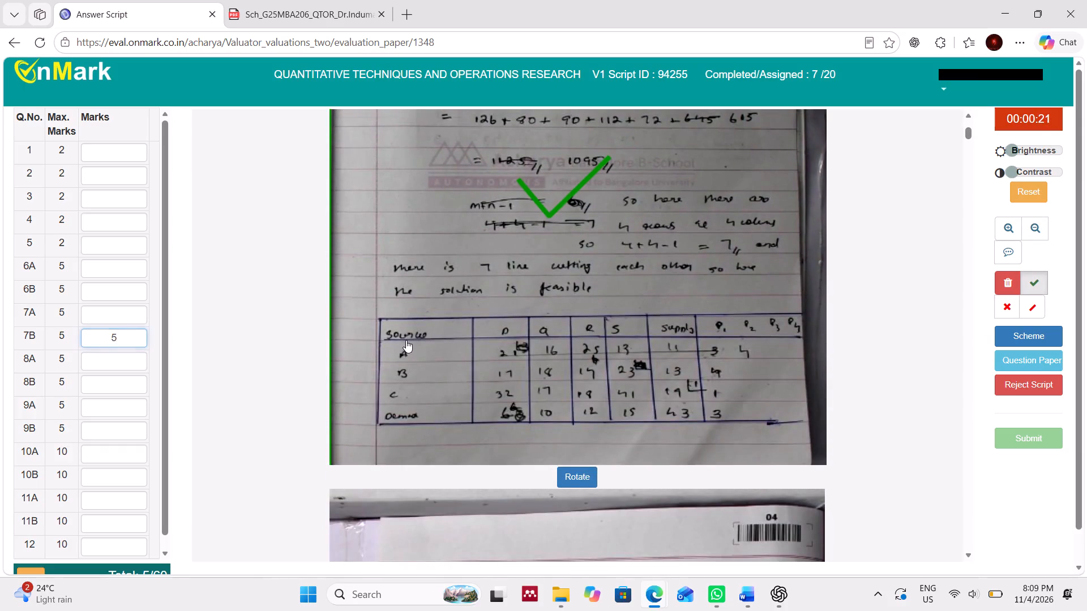
scroll(406, 340, "down", 5)
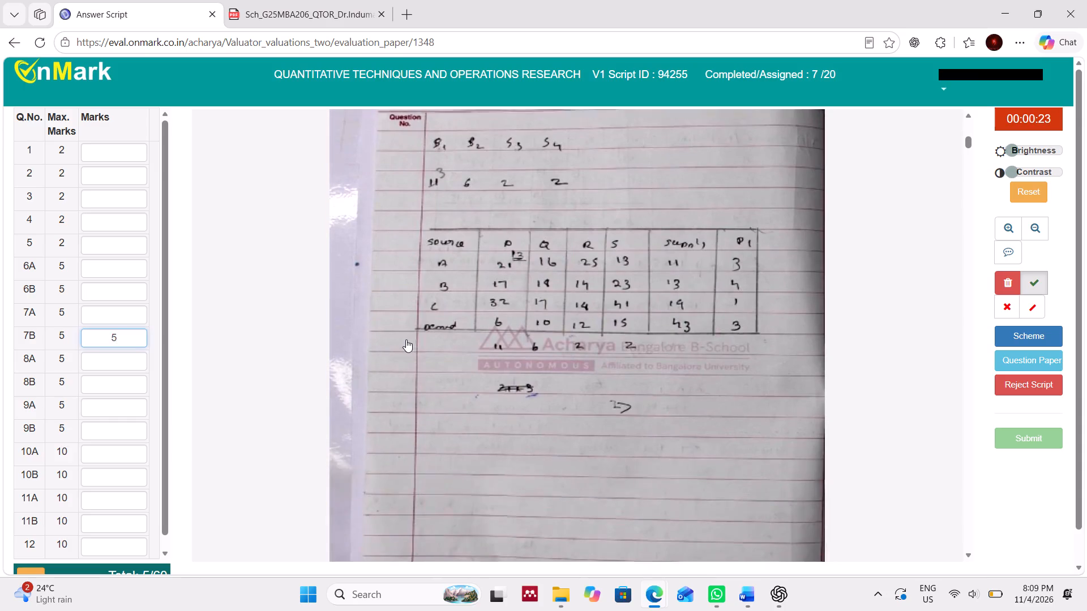
left_click(412, 318)
Review the queuing answer on page 5, annotate it with a cross and enter 3 marks for question 9B.
scroll(412, 318, "down", 8)
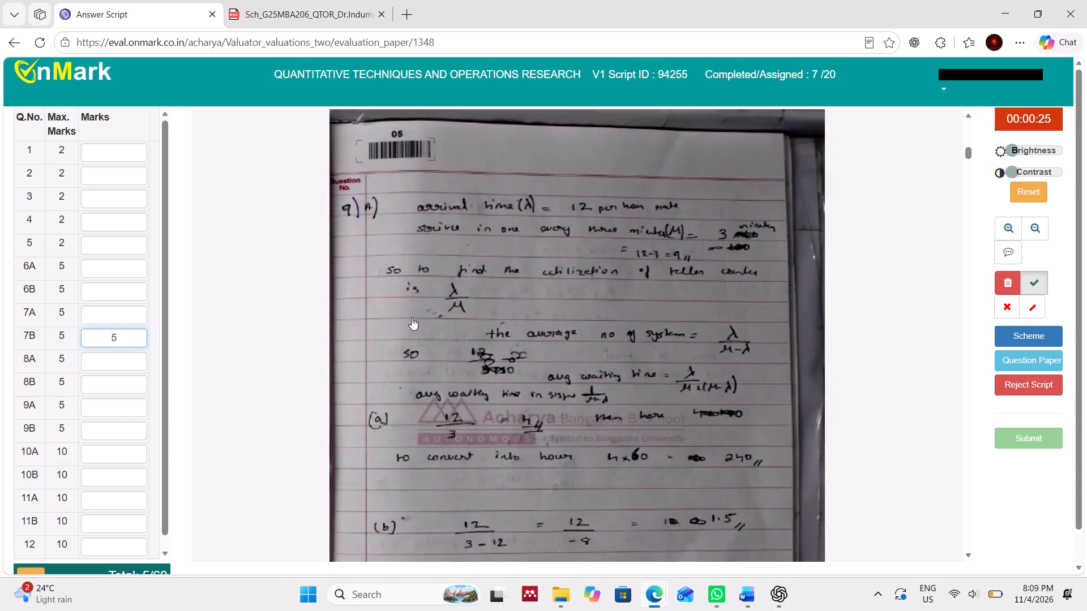
scroll(412, 317, "down", 2)
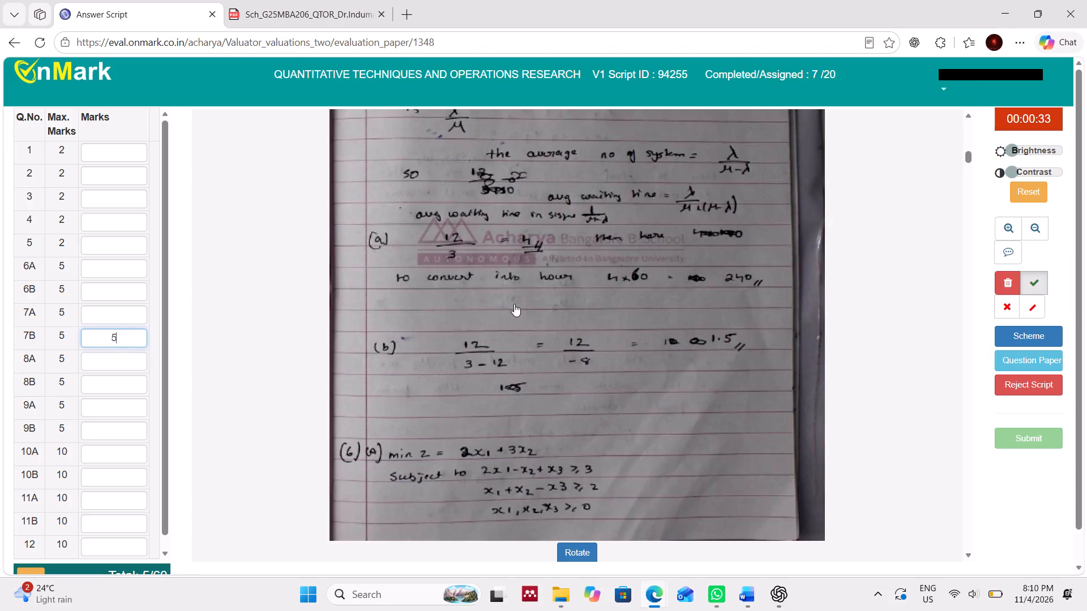
scroll(553, 315, "up", 1)
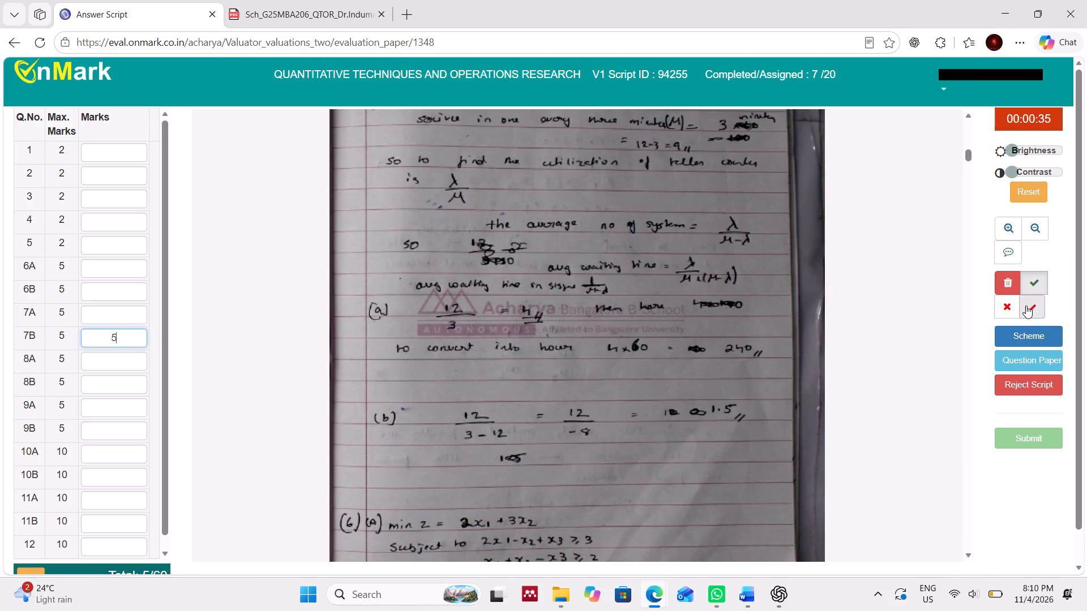
left_click(1006, 305)
scroll(492, 300, "up", 3)
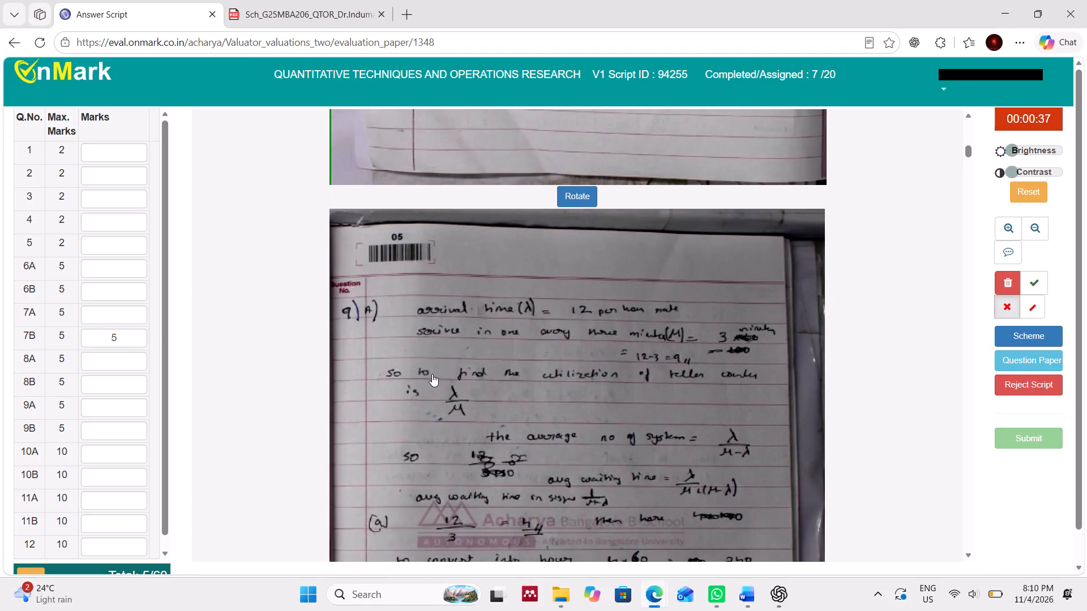
left_click(432, 374)
left_click(82, 438)
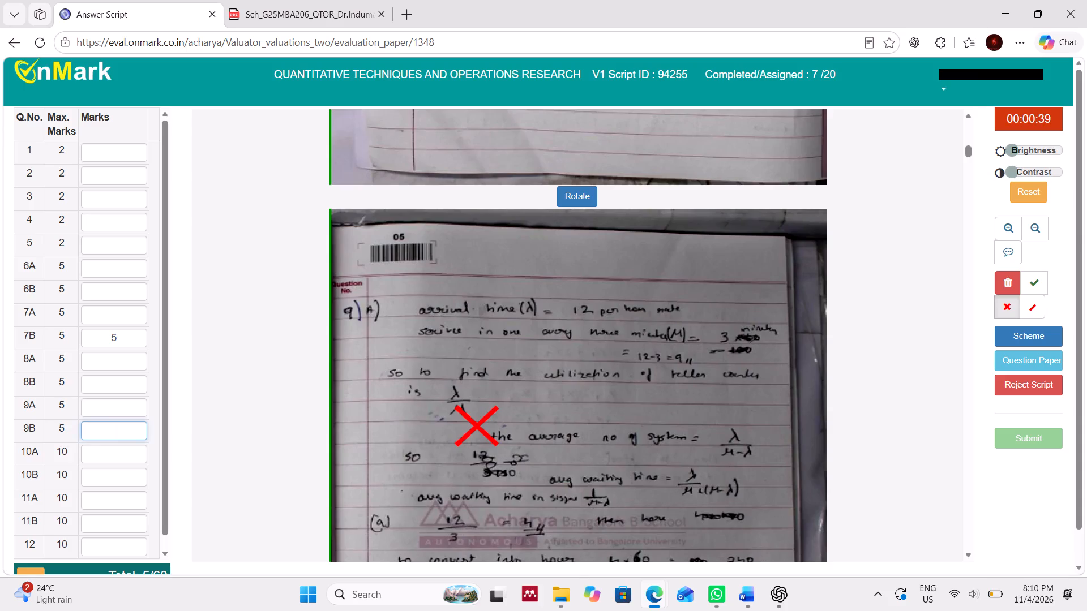
key("3")
Annotate the duality answer on page 6 with a cross and enter 1 mark for question 6A.
scroll(256, 387, "down", 11)
left_click(419, 332)
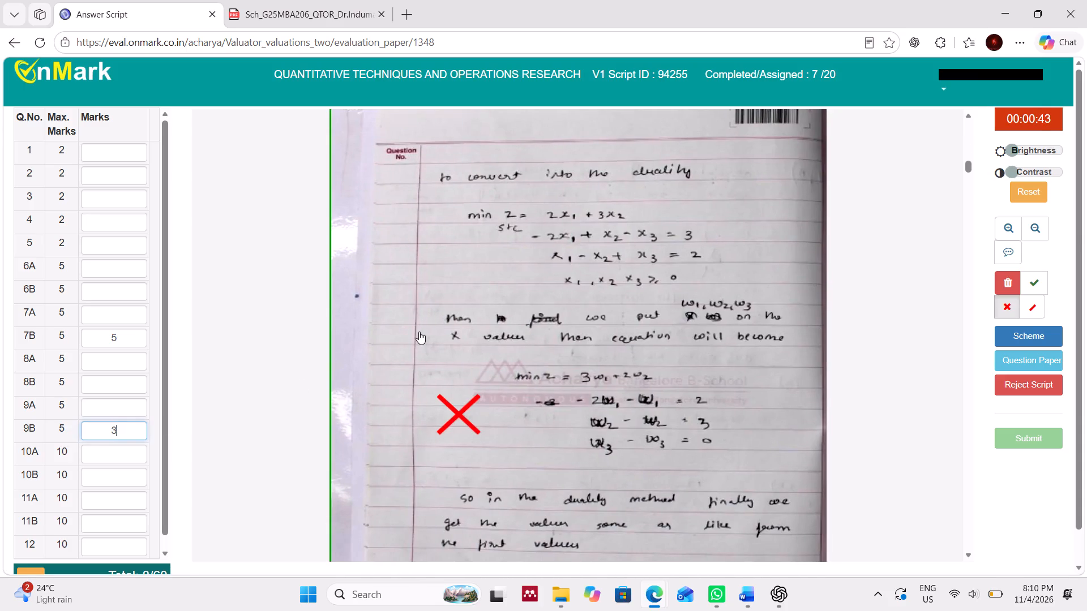
scroll(419, 332, "down", 4)
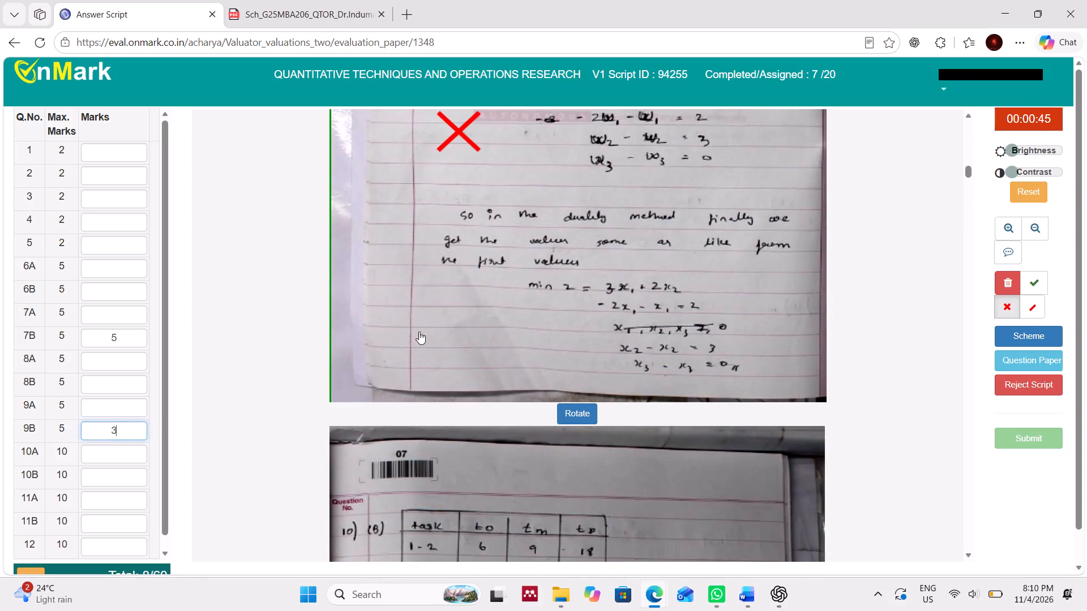
scroll(419, 332, "up", 4)
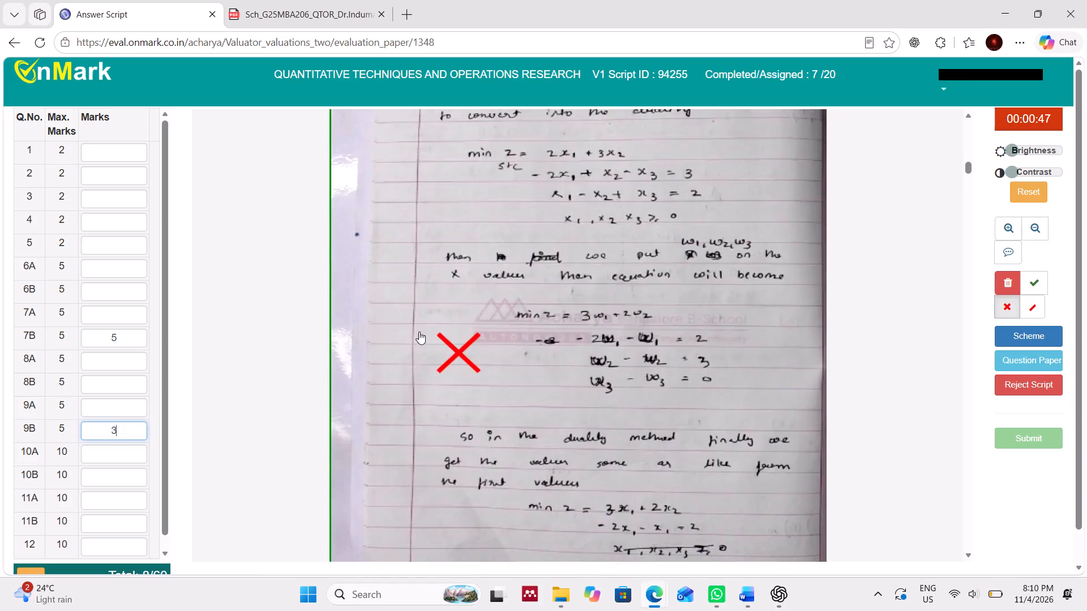
scroll(419, 332, "up", 6)
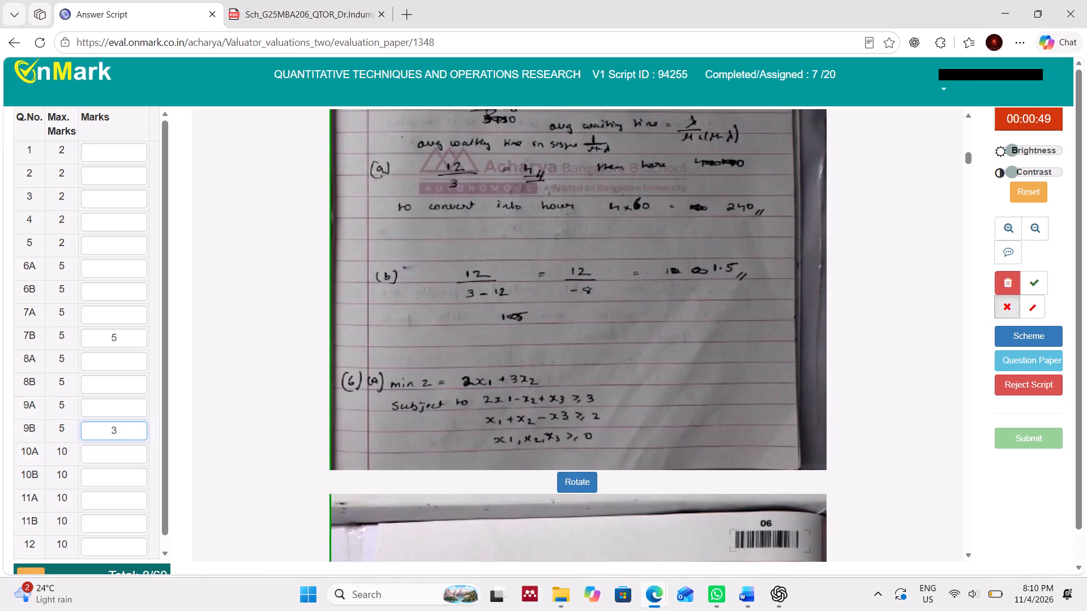
left_click(85, 273)
key("1")
scroll(358, 313, "down", 3)
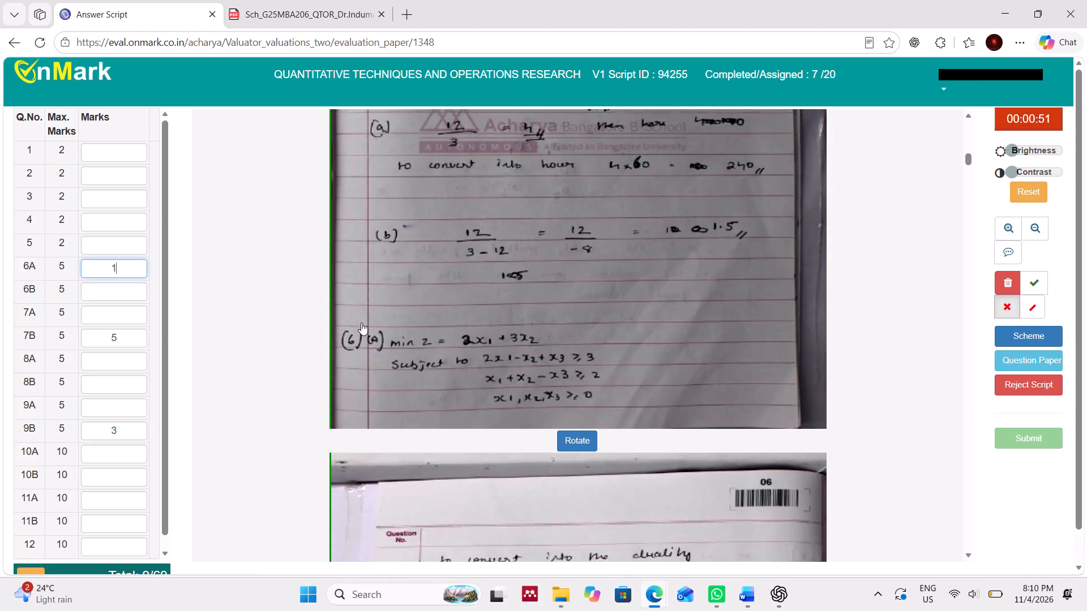
Review the 10B network diagram answer and annotate its pages 7 and 8 with ticks.
scroll(361, 322, "down", 2)
scroll(506, 268, "down", 5)
scroll(506, 278, "up", 13)
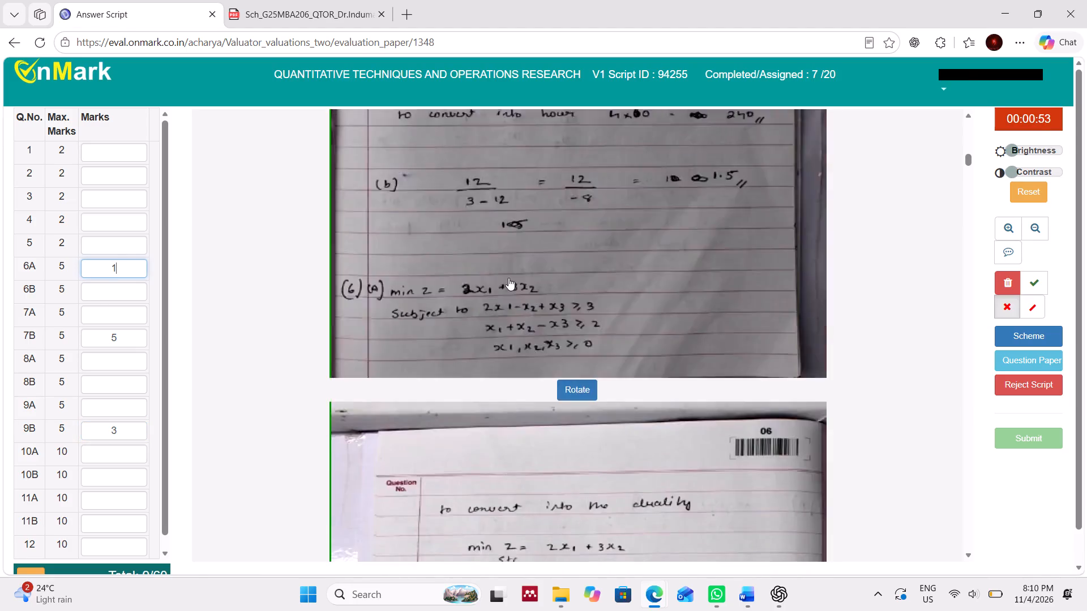
scroll(491, 343, "down", 18)
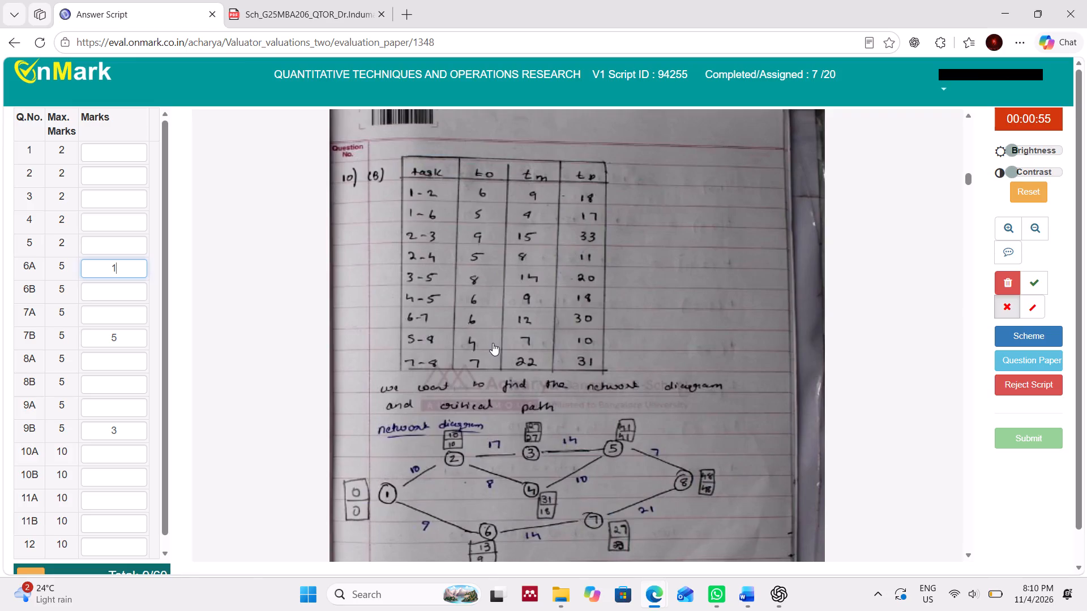
scroll(493, 337, "down", 2)
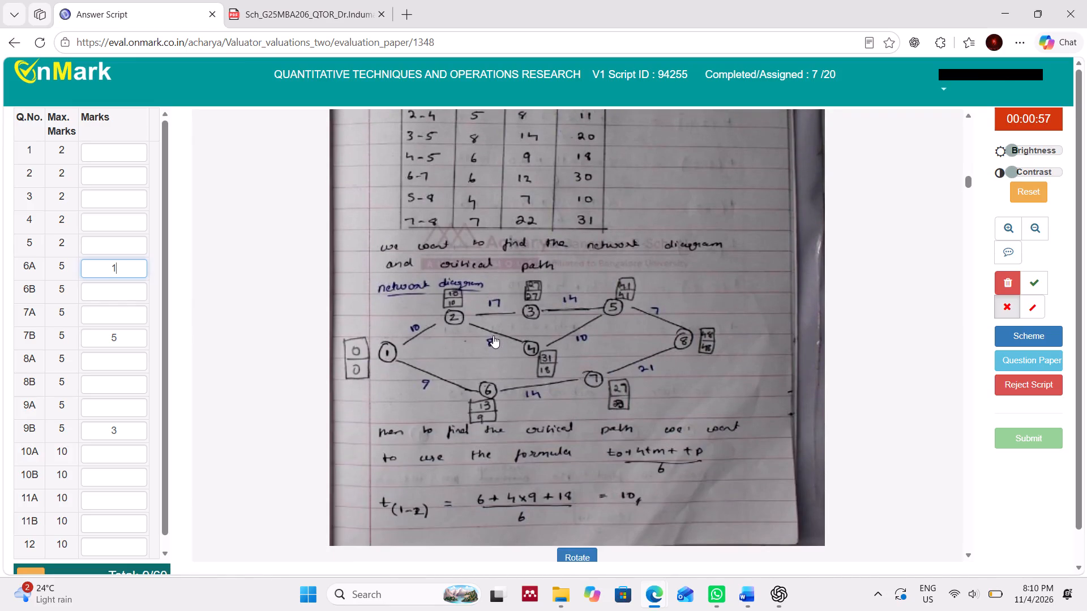
scroll(493, 332, "up", 3)
scroll(492, 332, "down", 4)
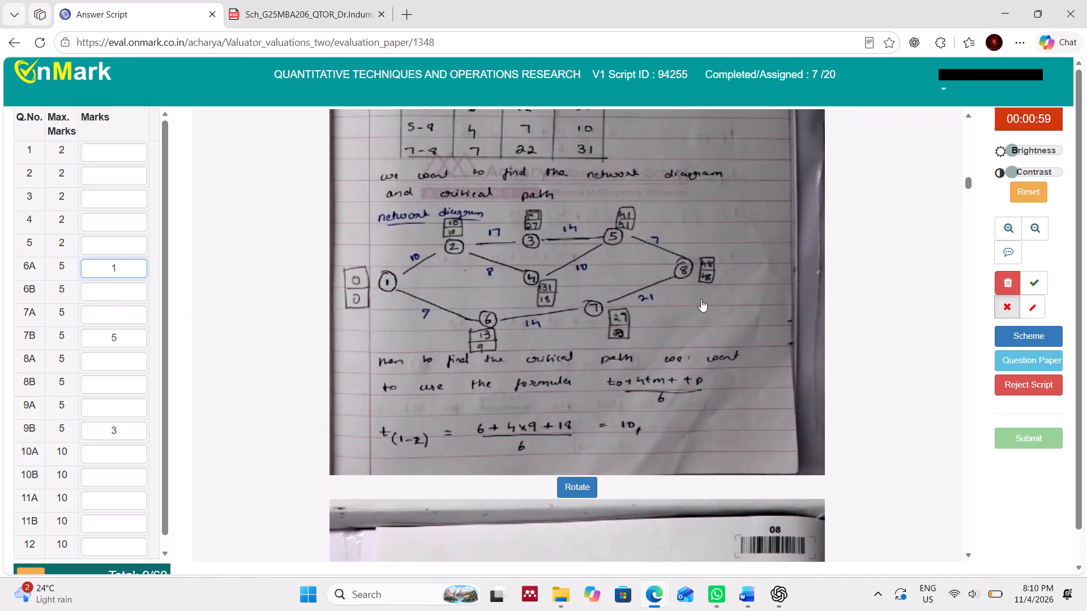
left_click(1028, 279)
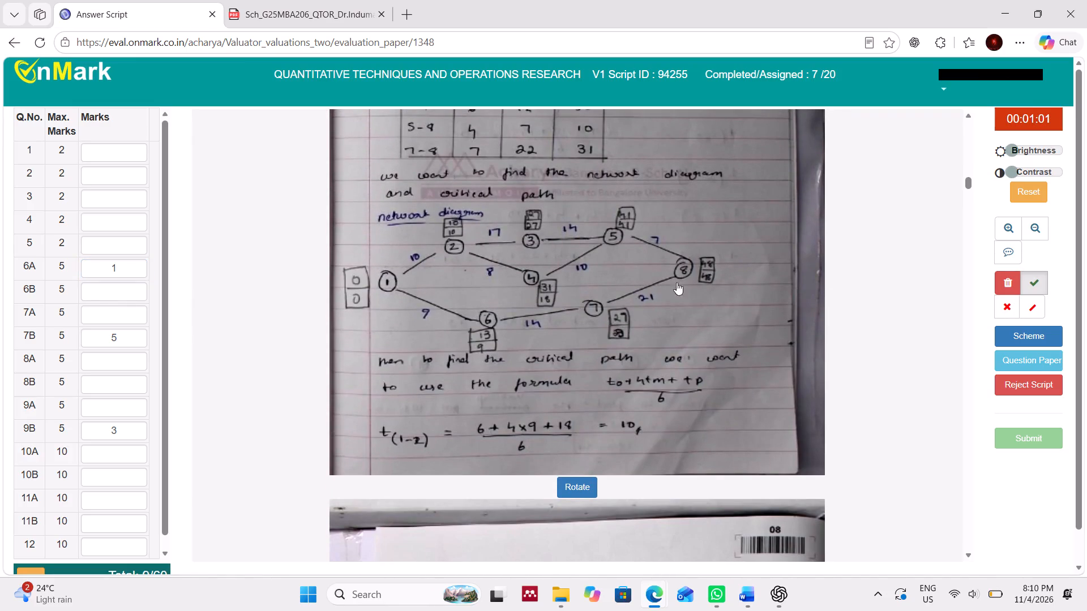
left_click(443, 266)
scroll(443, 266, "down", 6)
left_click(446, 285)
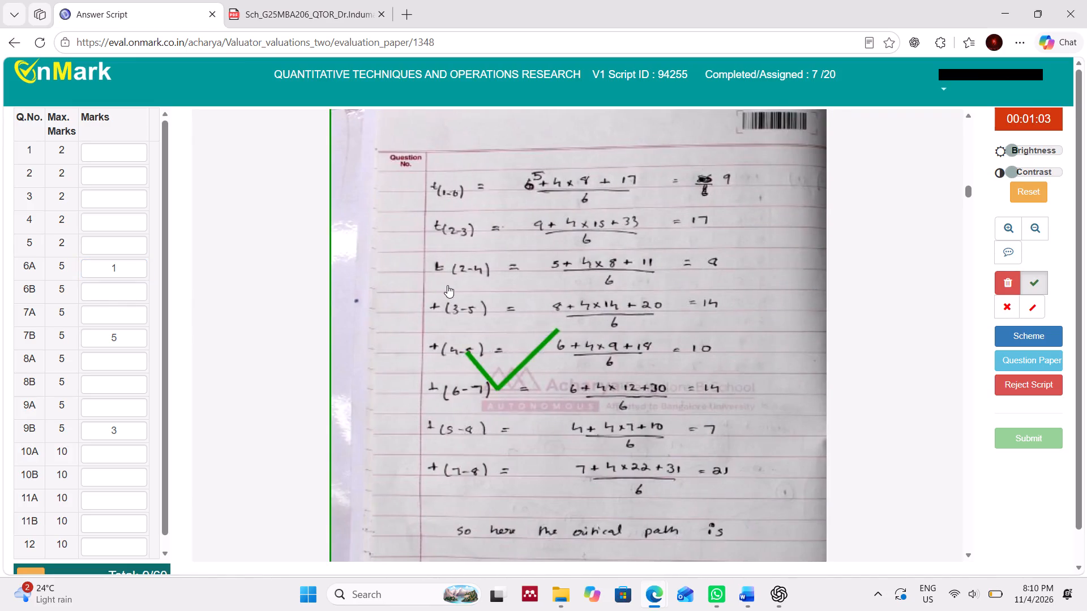
Enter 6 marks for question 10B and annotate its continuation on page 9 with a tick.
scroll(449, 286, "down", 6)
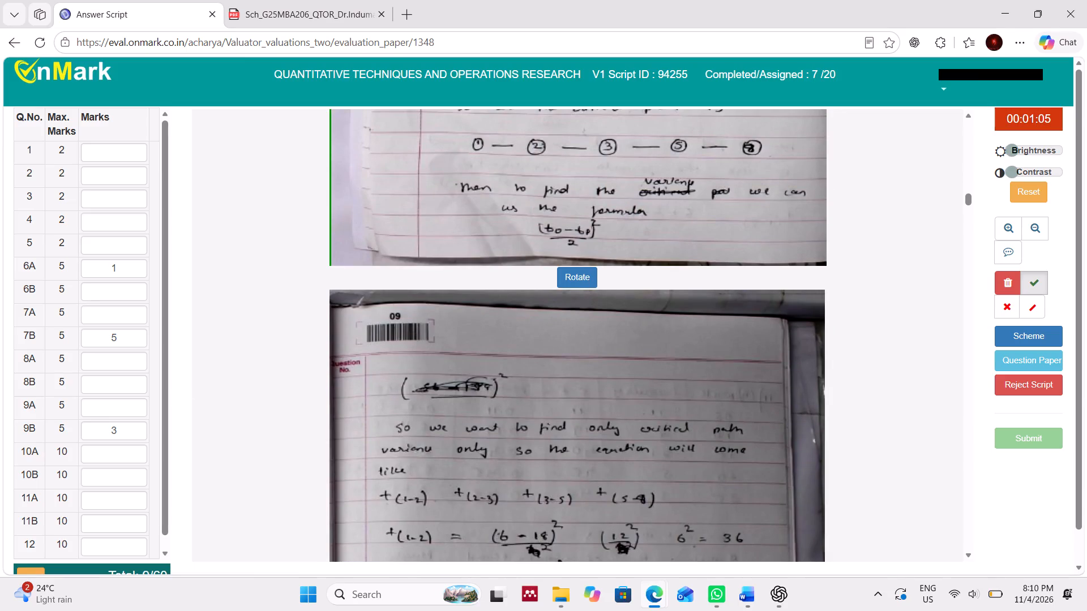
left_click(118, 472)
key("6")
scroll(533, 419, "down", 4)
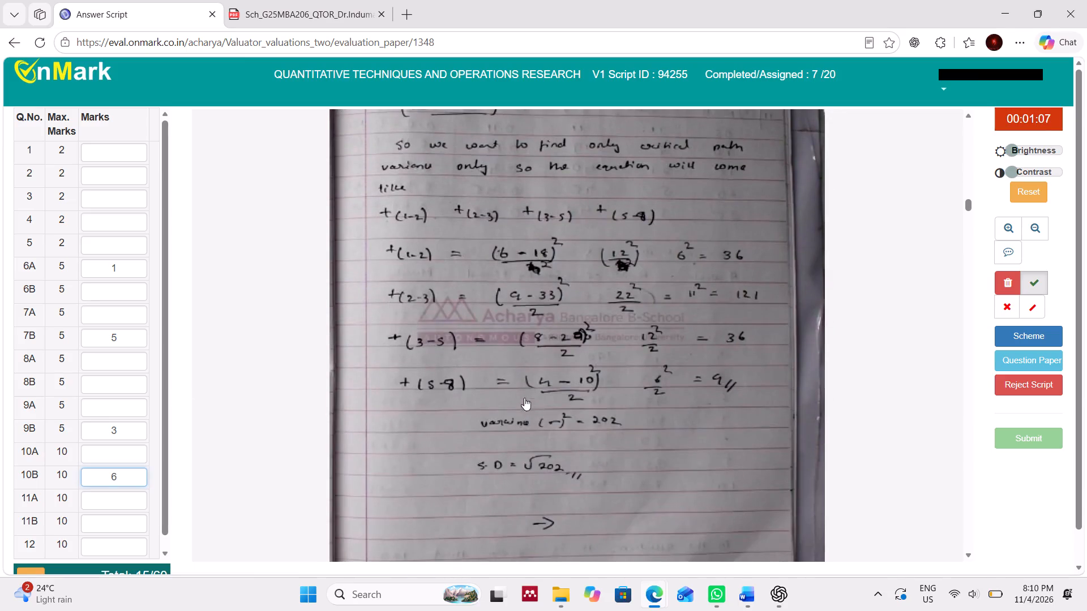
left_click(492, 278)
Review the 11A simulation answer on page 10 and annotate the page with a cross.
scroll(489, 277, "down", 7)
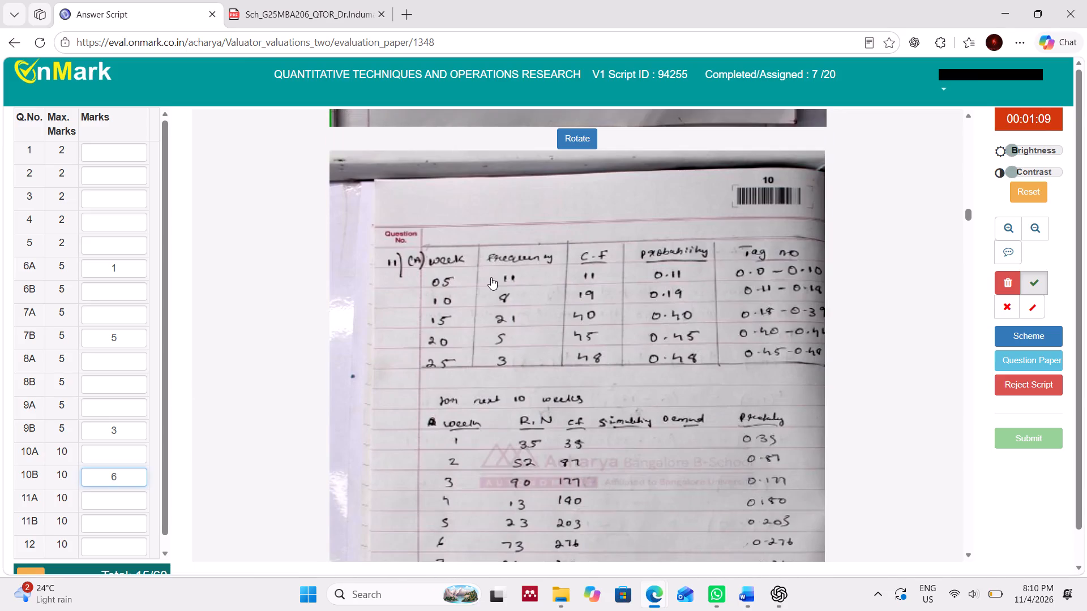
scroll(491, 277, "down", 2)
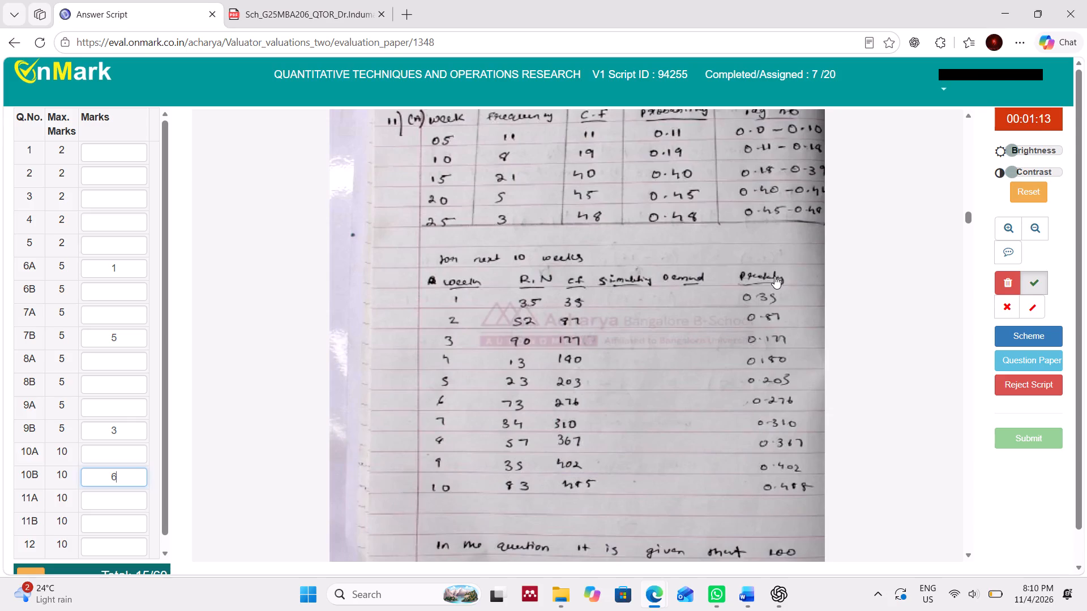
scroll(774, 276, "up", 1)
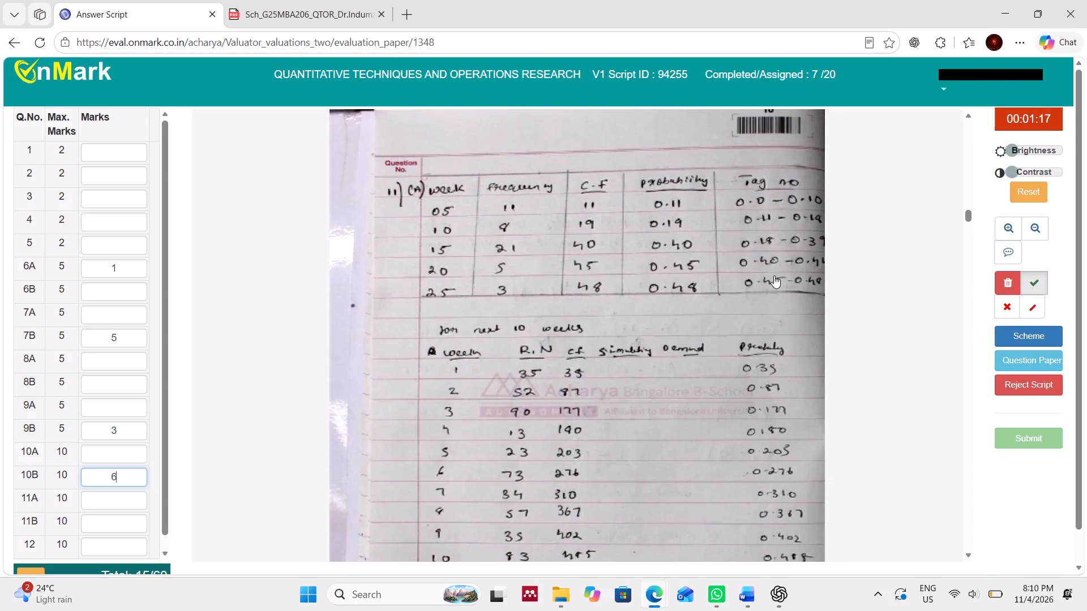
left_click(999, 303)
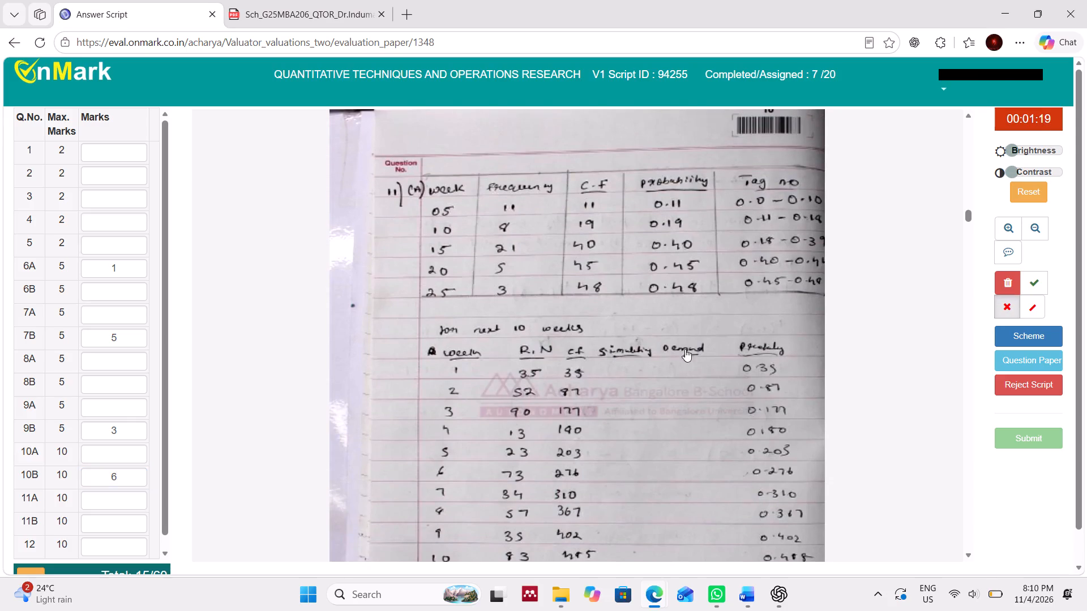
scroll(652, 351, "down", 2)
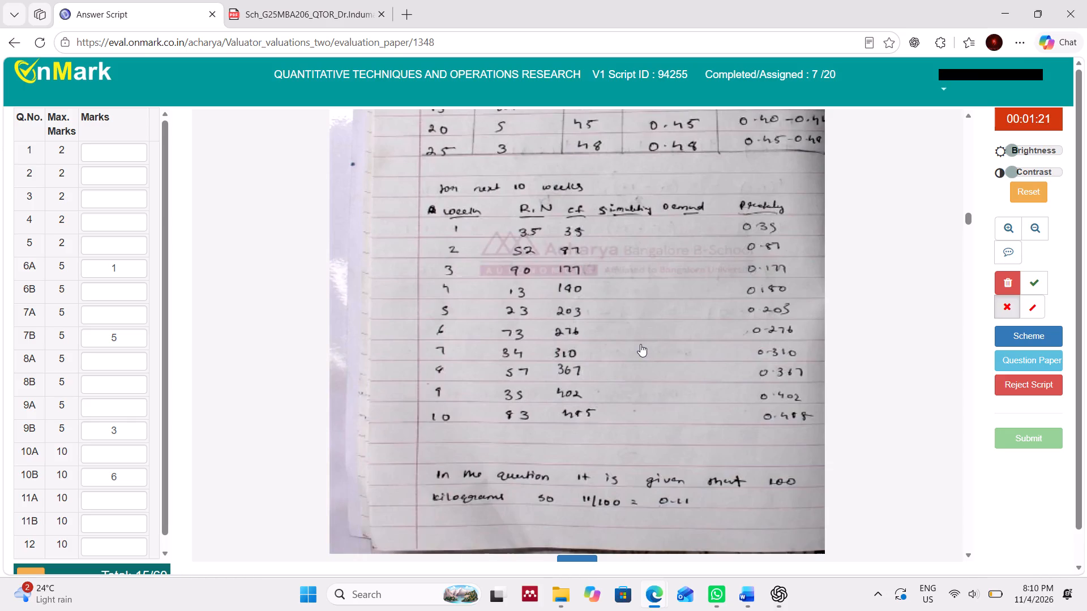
scroll(640, 344, "up", 2)
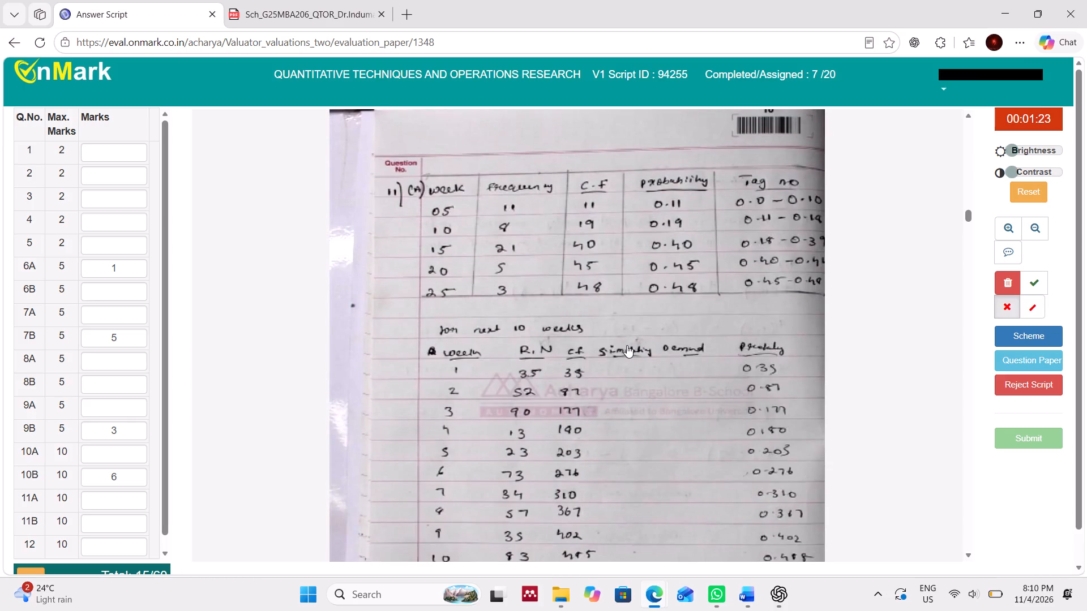
scroll(626, 343, "down", 4)
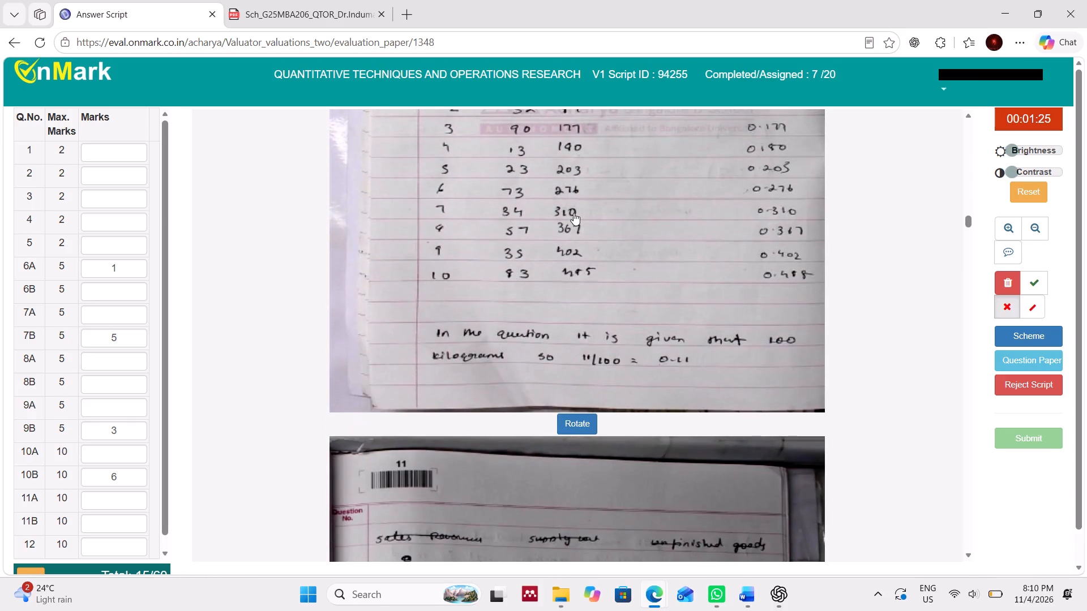
left_click(572, 210)
Enter 4 marks for question 11A and annotate its continuation on page 11 with a cross.
scroll(572, 209, "down", 5)
scroll(544, 296, "up", 5)
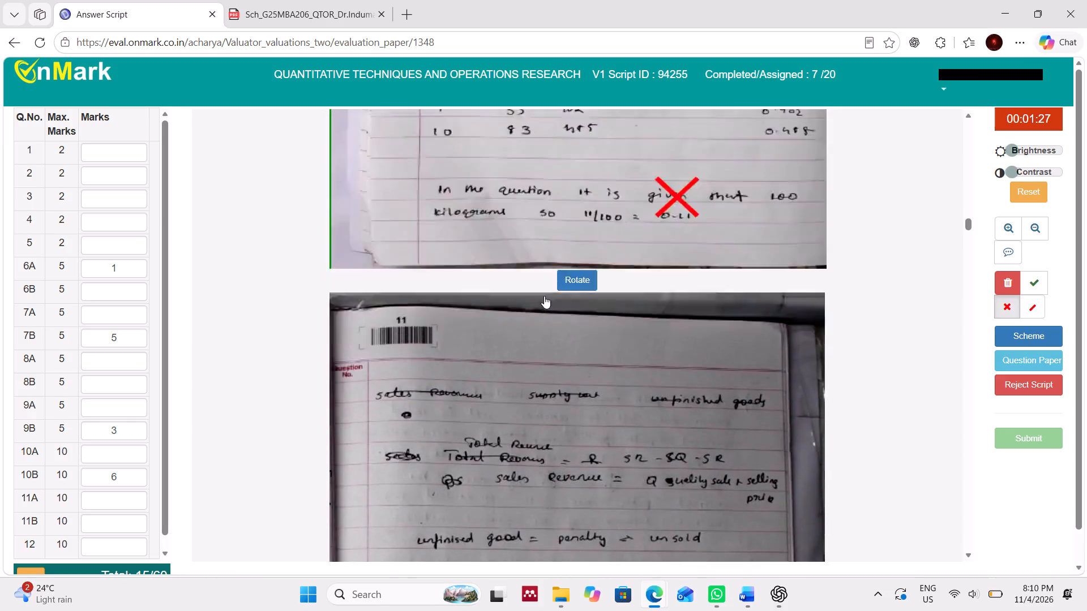
scroll(544, 296, "up", 4)
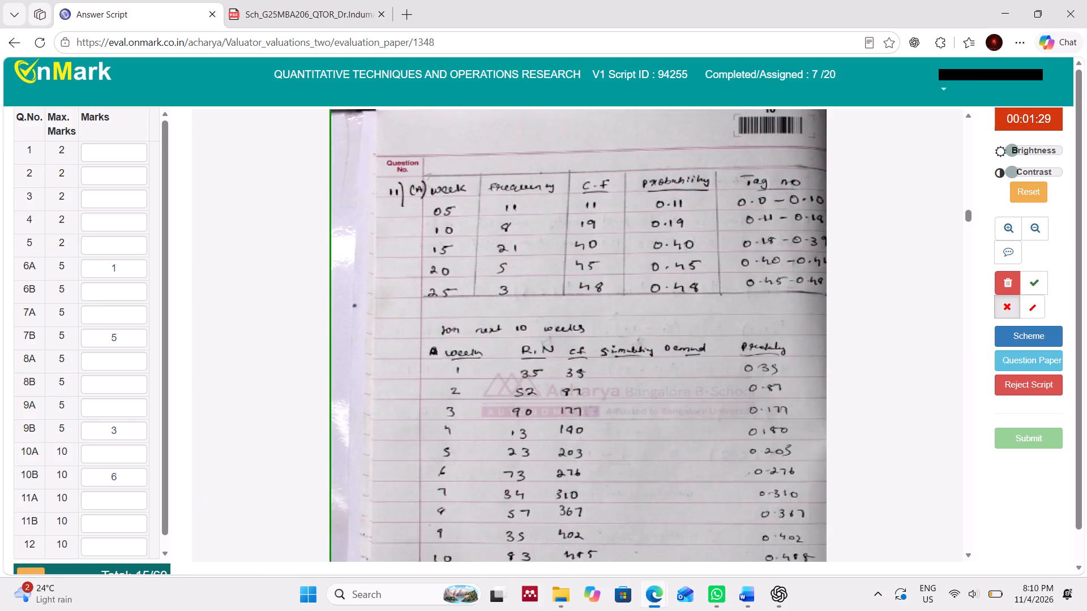
left_click(102, 502)
key("4")
scroll(430, 479, "down", 5)
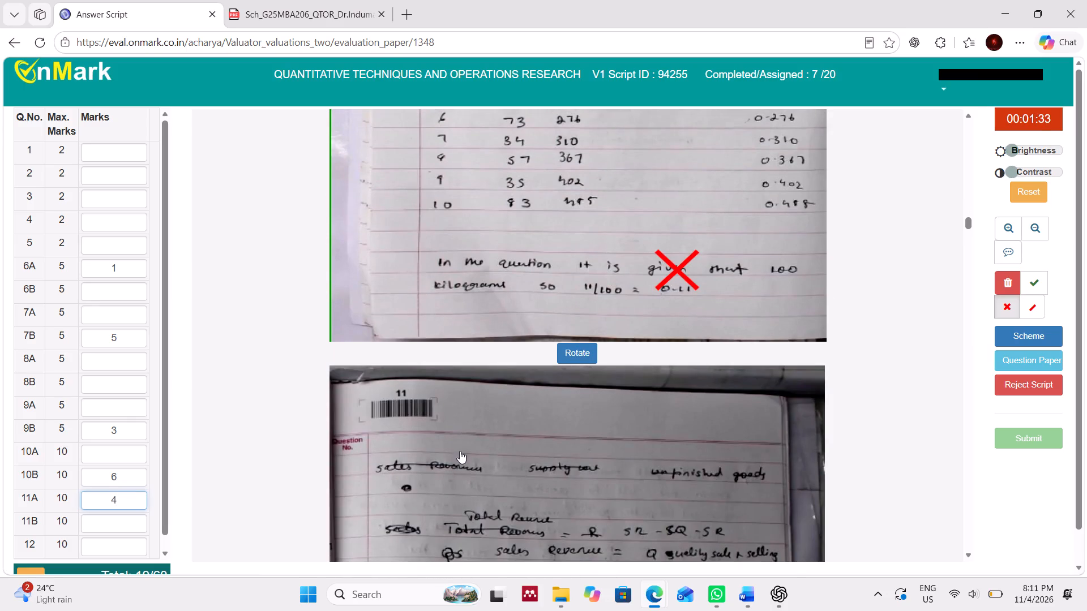
left_click(469, 437)
Annotate the short answers on page 12 with two crosses and those on page 13 with one cross.
scroll(469, 437, "down", 10)
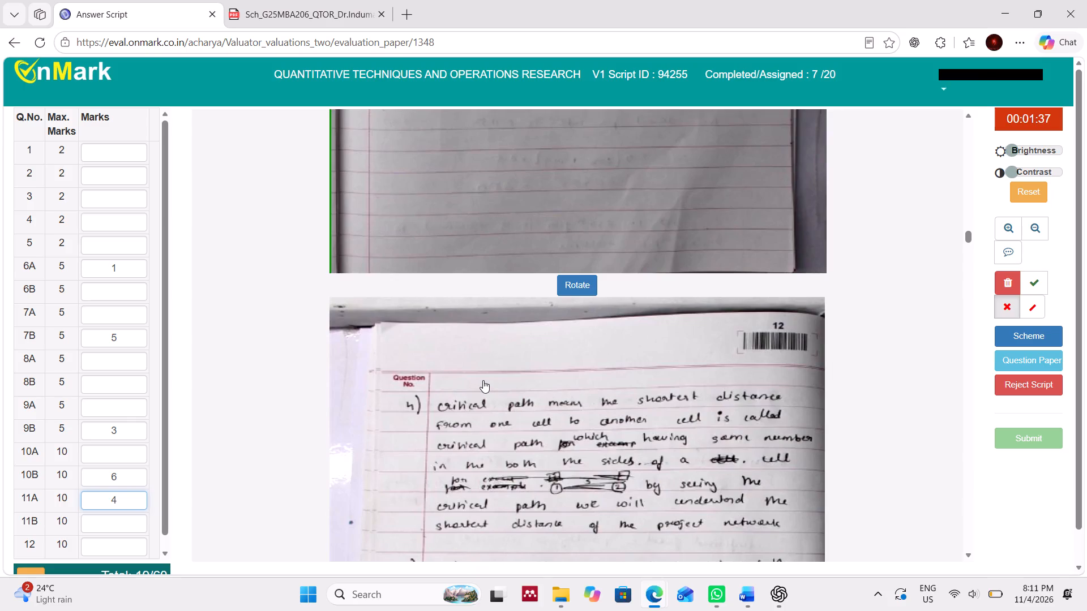
left_click(483, 375)
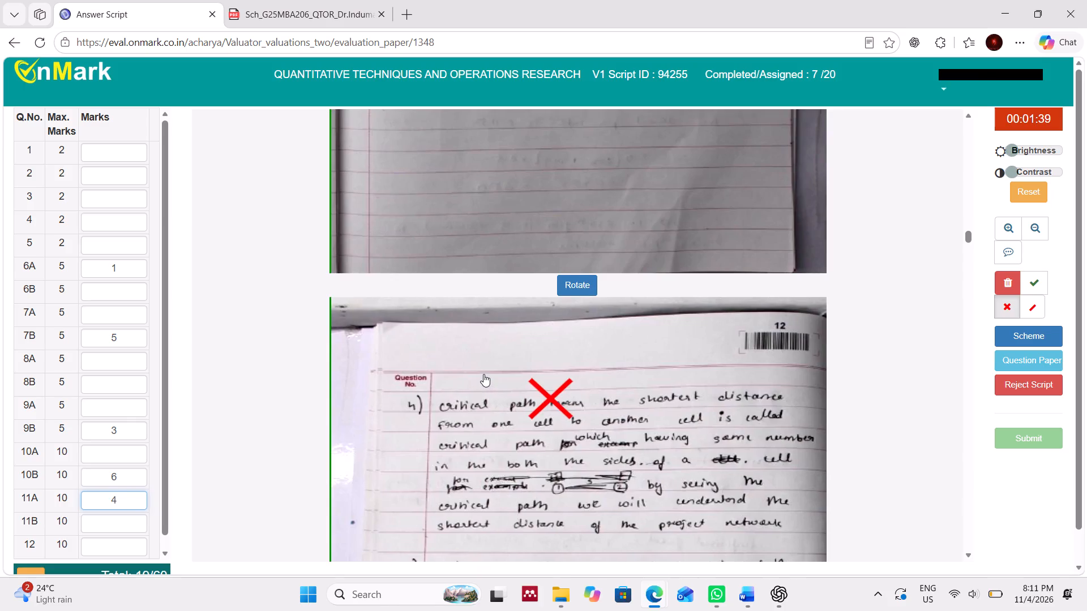
scroll(483, 374, "down", 5)
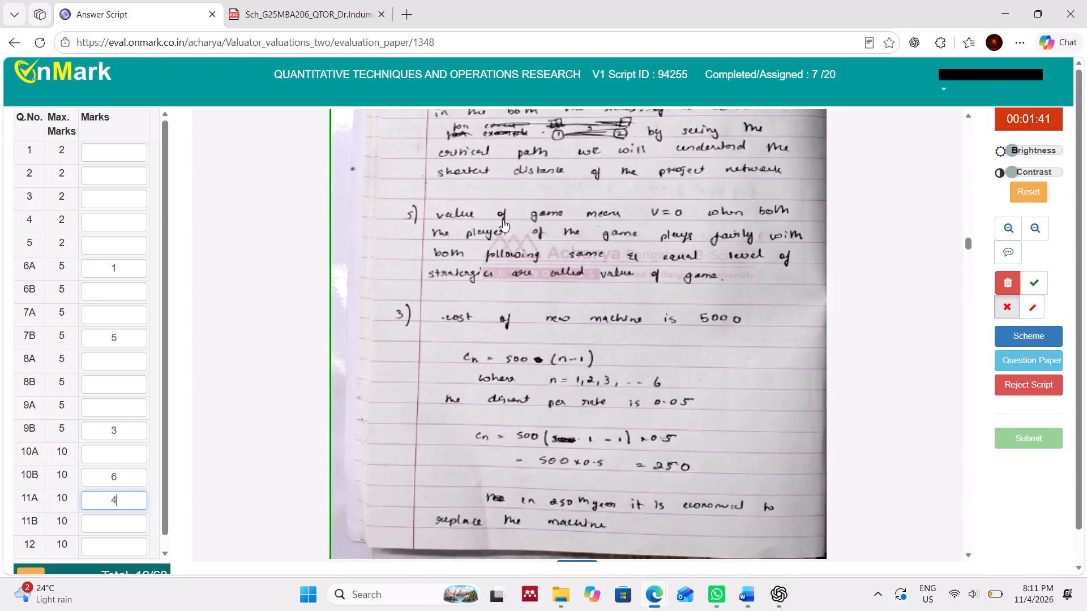
left_click(503, 219)
scroll(497, 372, "down", 4)
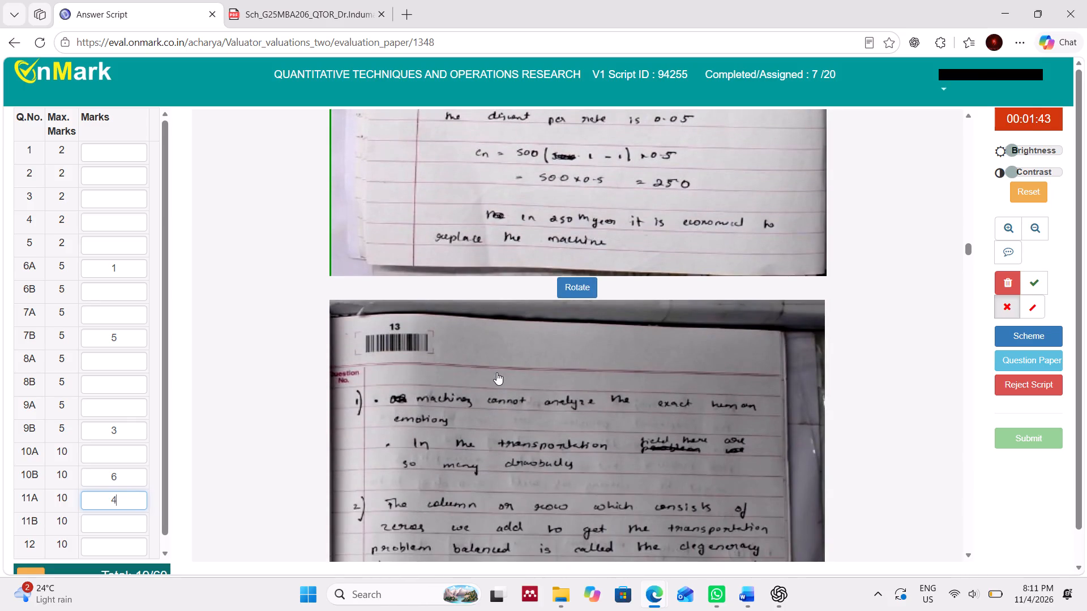
scroll(497, 372, "down", 2)
left_click(479, 273)
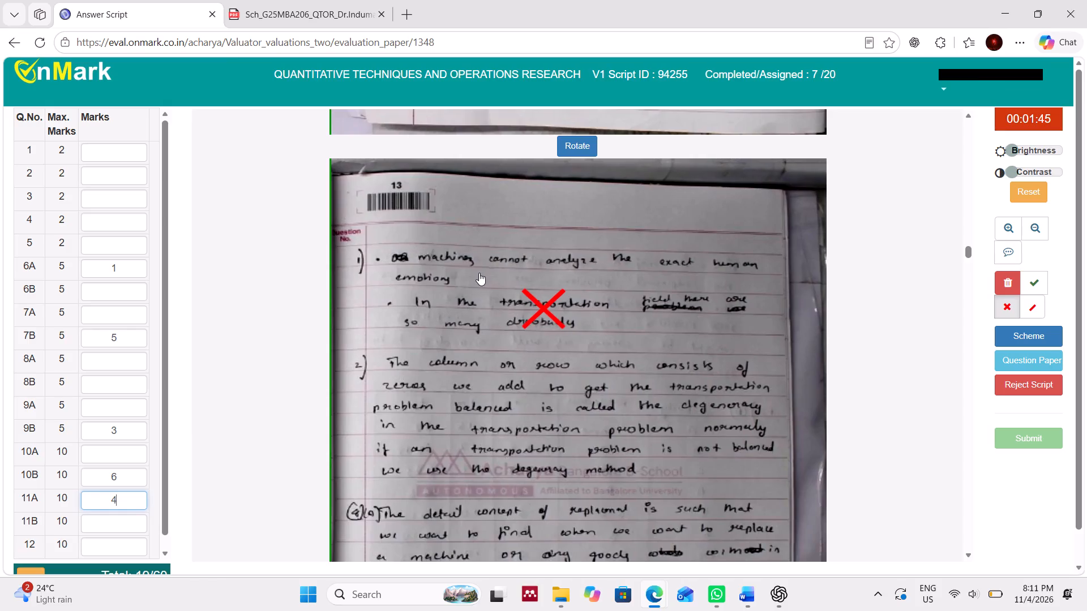
Enter 0 marks for each of questions 1 to 4 and open the mark for question 5 for editing.
left_click(140, 154)
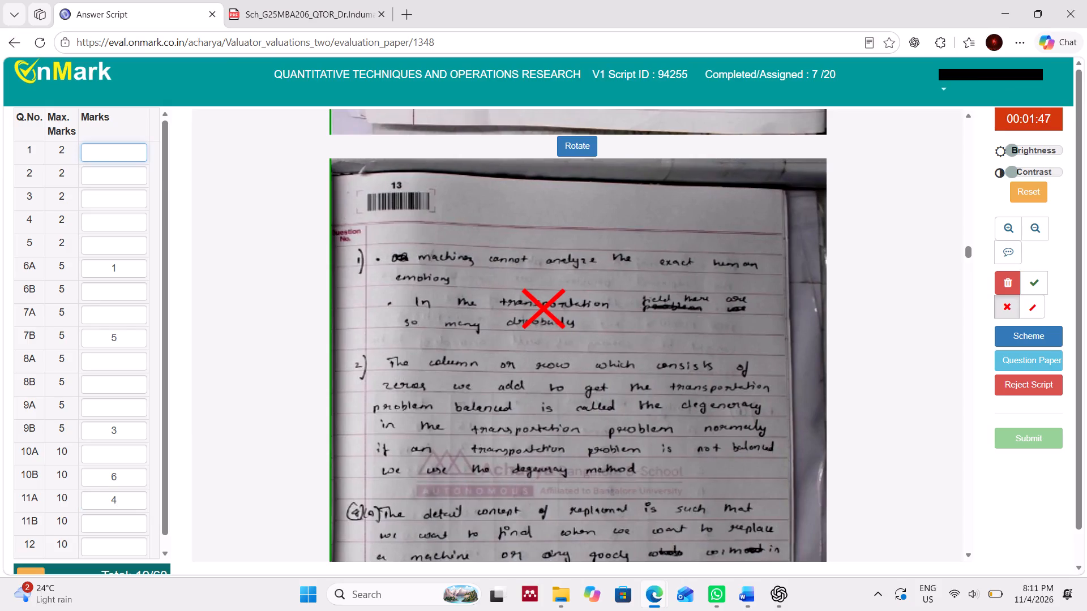
key("0")
left_click(135, 181)
key("0")
left_click(125, 196)
key("0")
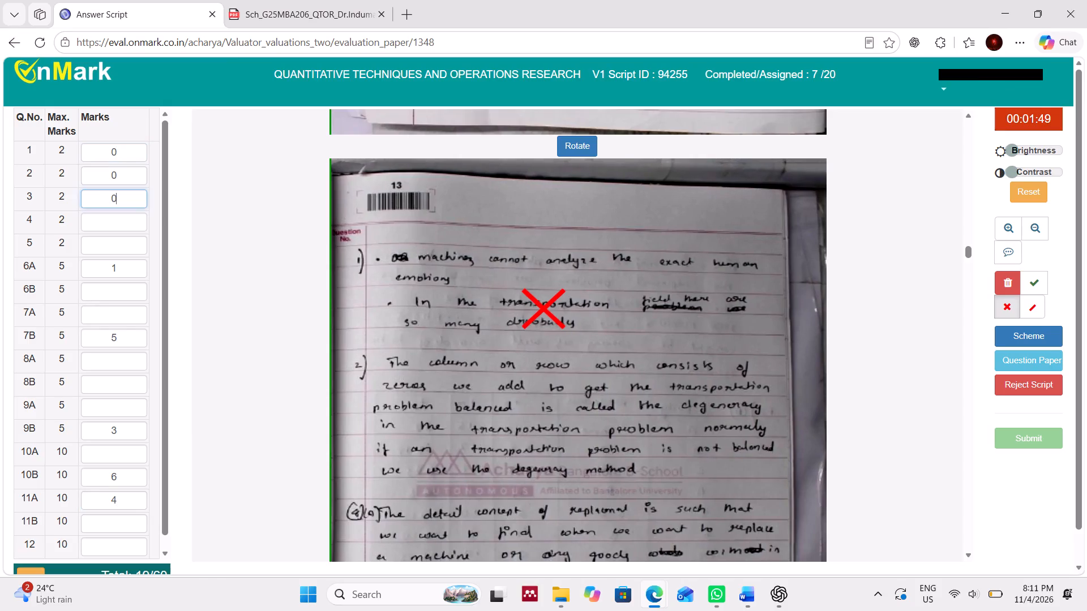
left_click(125, 212)
left_click(127, 229)
key("0")
left_click(123, 243)
Annotate the replacement concept answer at the bottom of page 13 with a cross and enter 2 marks for question 8A.
scroll(474, 320, "down", 1)
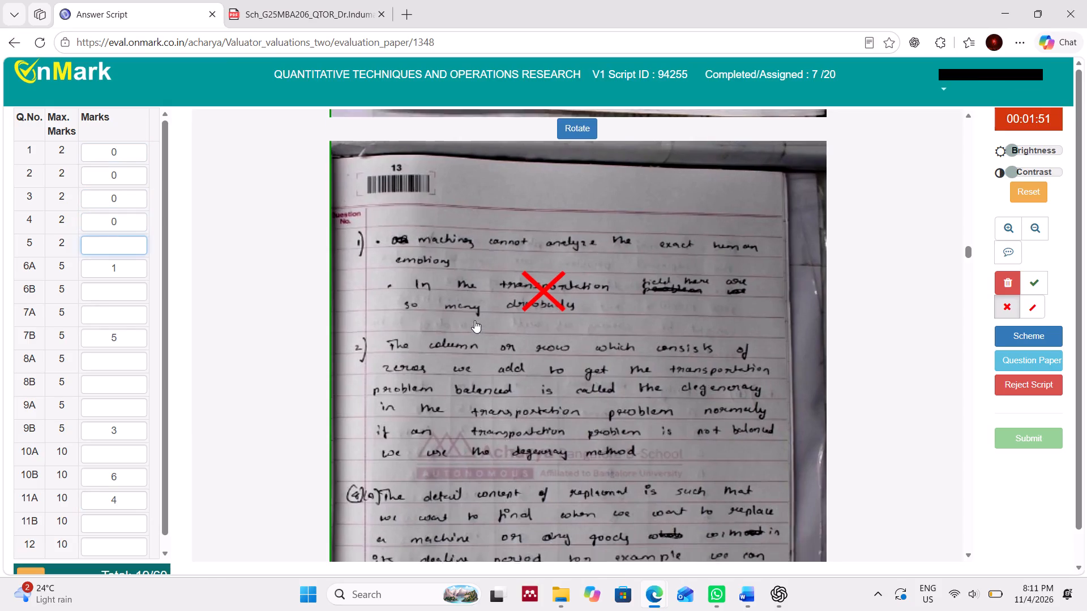
scroll(474, 320, "down", 3)
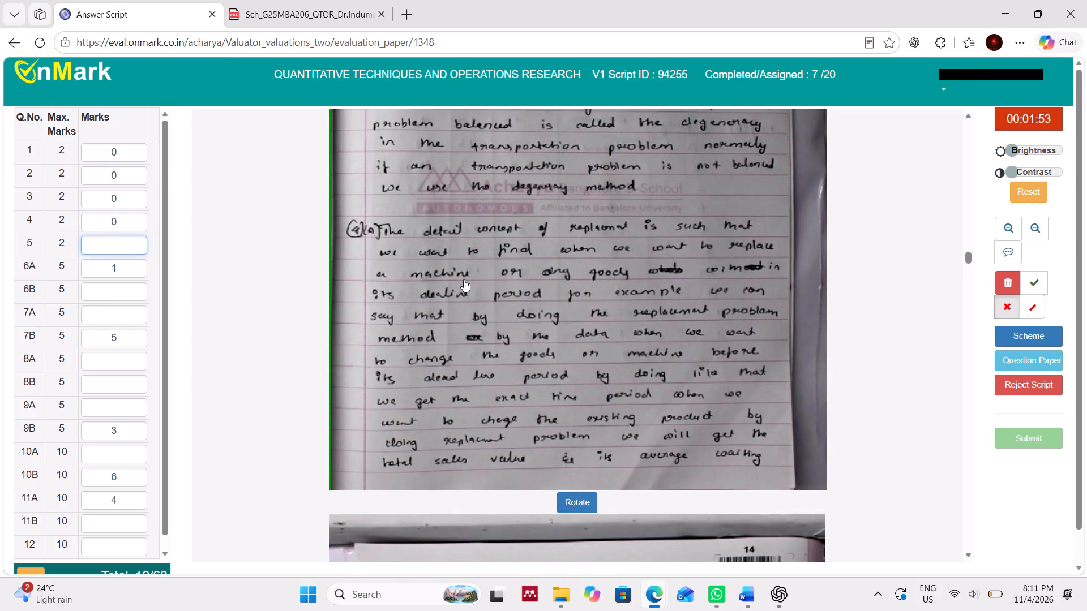
left_click(462, 270)
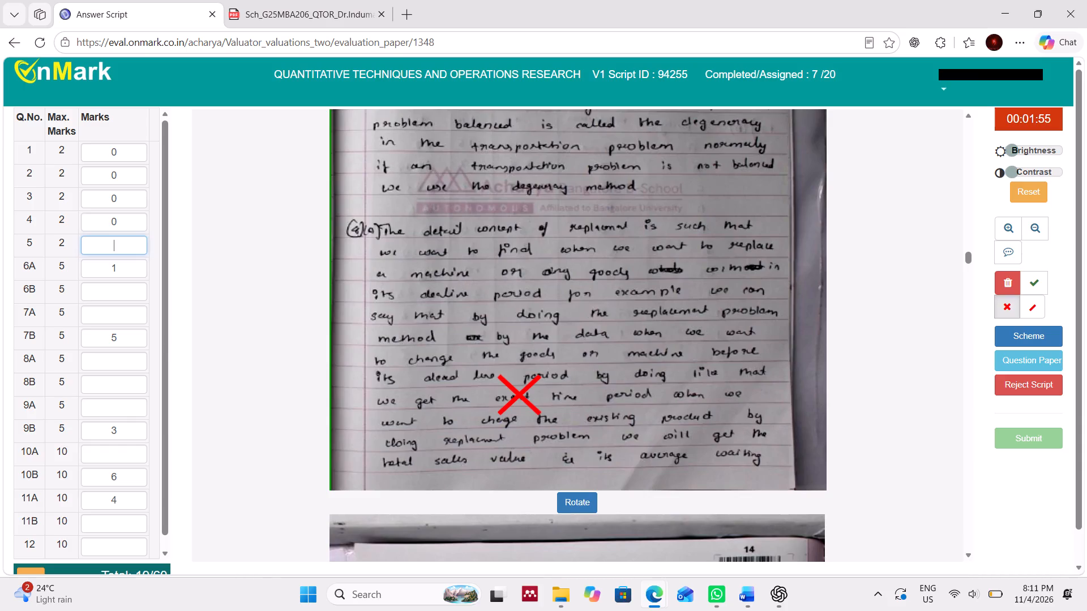
left_click(117, 364)
key("2")
Annotate pages 14, 15 and 16, containing the question 12 answer, with crosses and enter 3 marks for question 12.
scroll(118, 364, "down", 4)
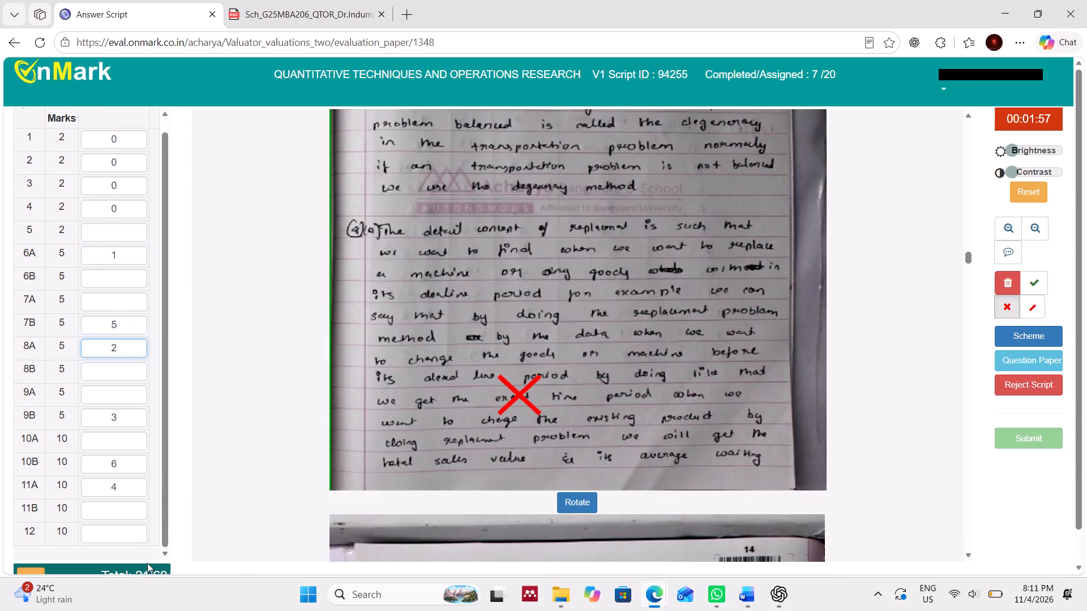
double_click(164, 553)
scroll(527, 463, "down", 4)
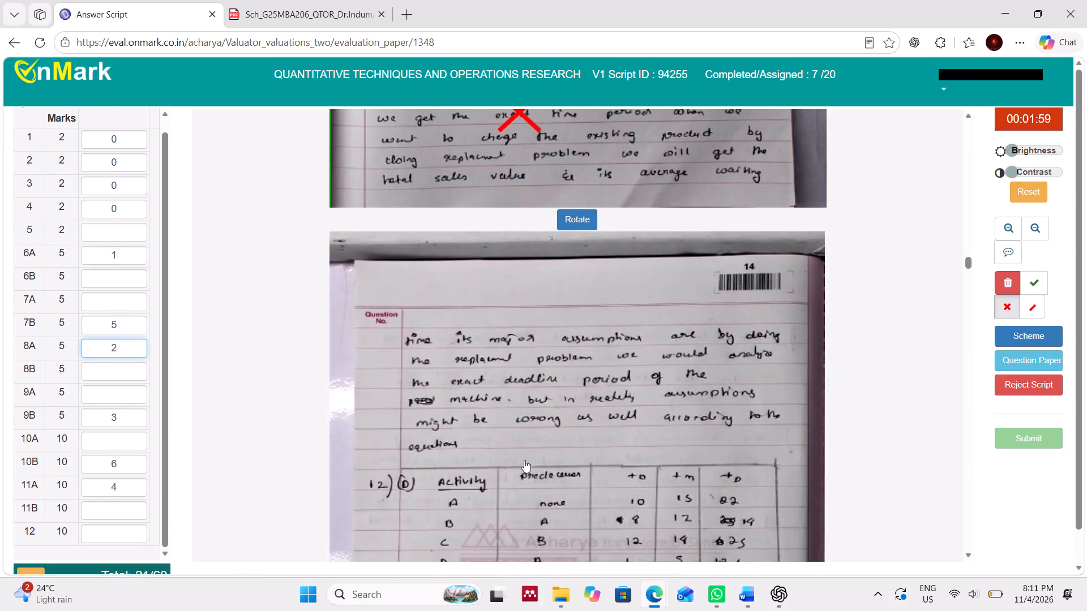
scroll(498, 418, "down", 5)
scroll(498, 411, "up", 2)
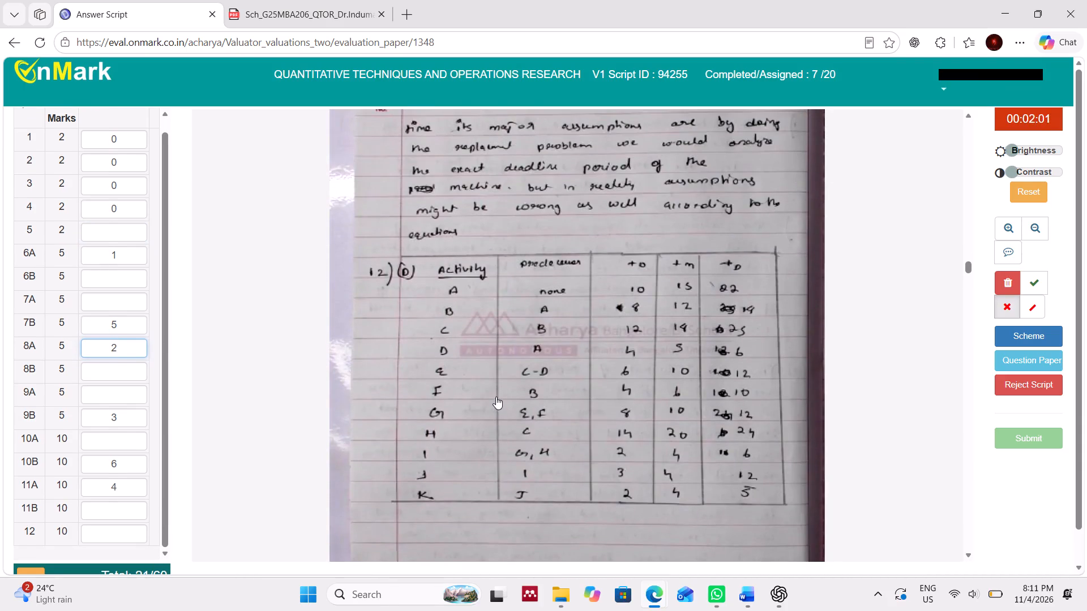
left_click(496, 397)
scroll(496, 397, "down", 6)
left_click(496, 397)
scroll(496, 397, "down", 6)
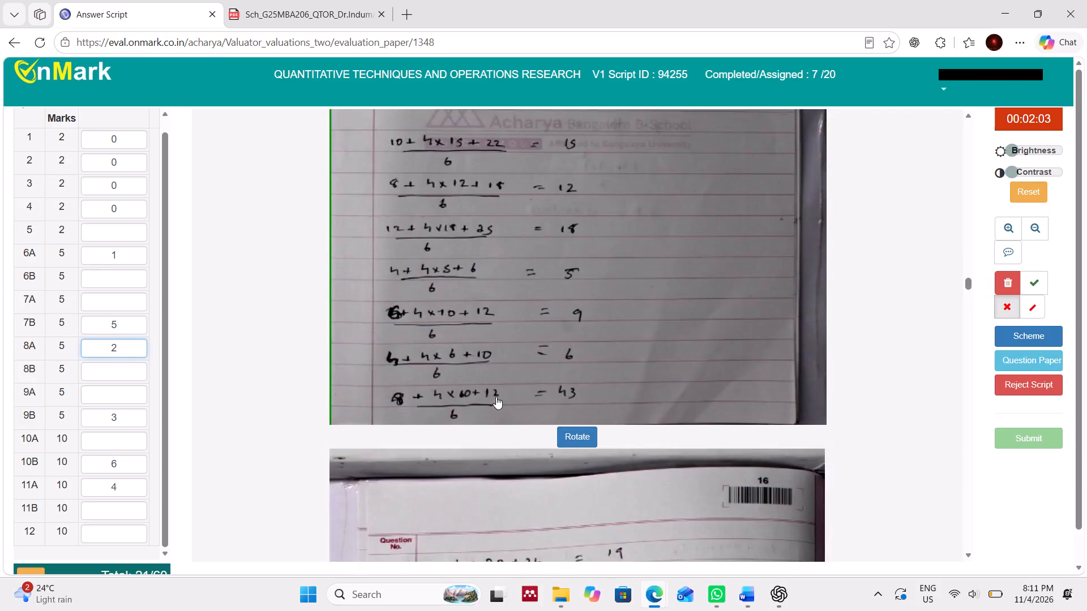
scroll(496, 397, "down", 5)
left_click(489, 359)
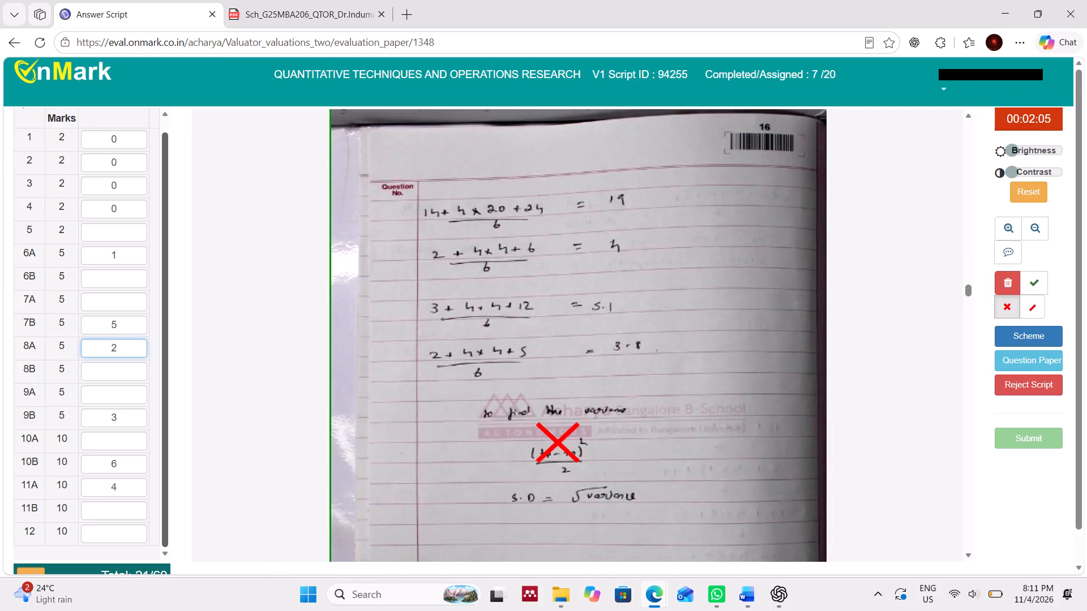
left_click(114, 536)
key("3")
Annotate each of the blank pages 17 to 25 of the script with a cross.
scroll(403, 497, "down", 7)
scroll(446, 468, "down", 4)
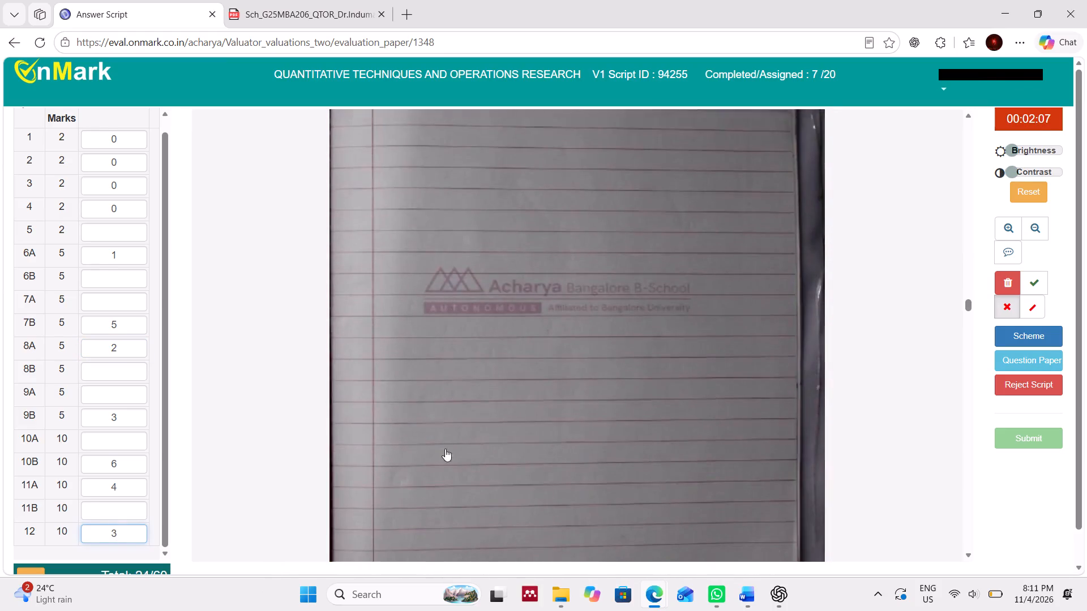
left_click(465, 337)
scroll(468, 337, "down", 6)
left_click(473, 365)
scroll(473, 365, "down", 11)
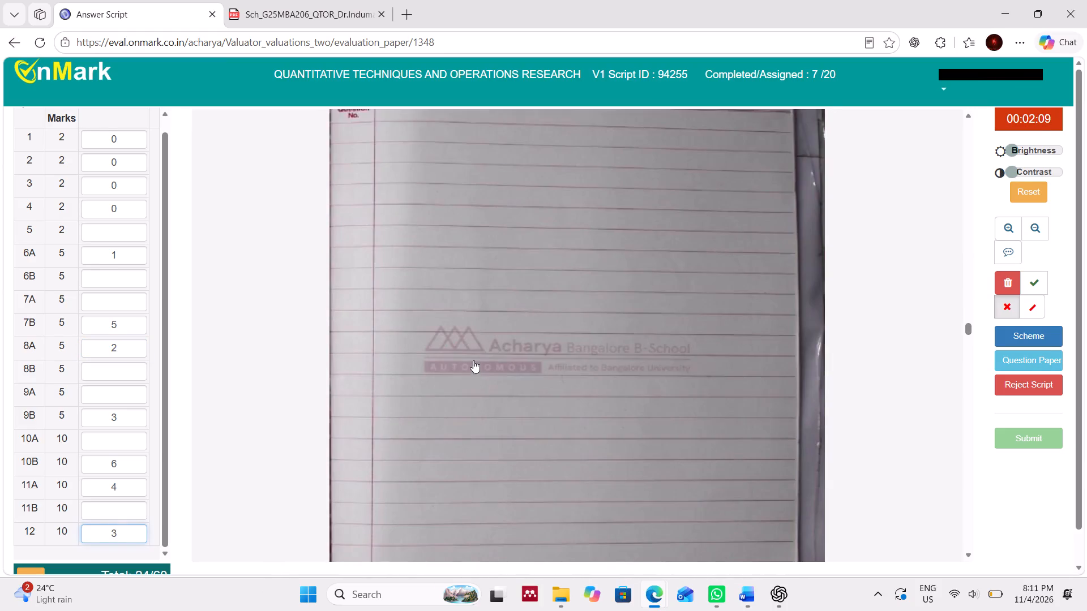
left_click(475, 329)
scroll(475, 329, "down", 9)
left_click(475, 329)
scroll(475, 329, "down", 10)
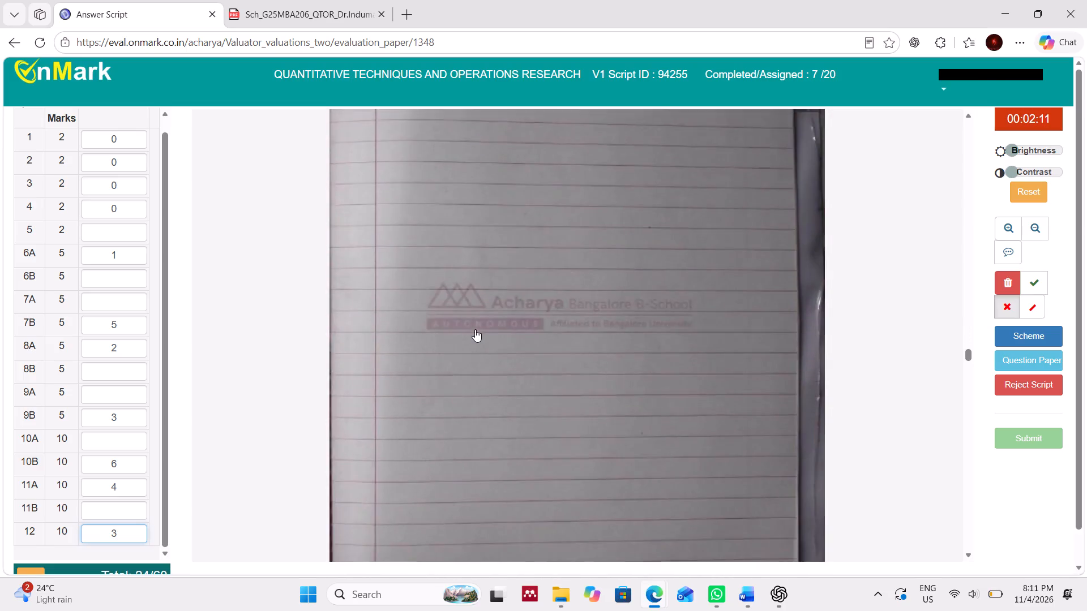
left_click(475, 329)
scroll(475, 329, "down", 7)
left_click(475, 329)
scroll(475, 329, "down", 7)
left_click(475, 329)
scroll(475, 329, "down", 7)
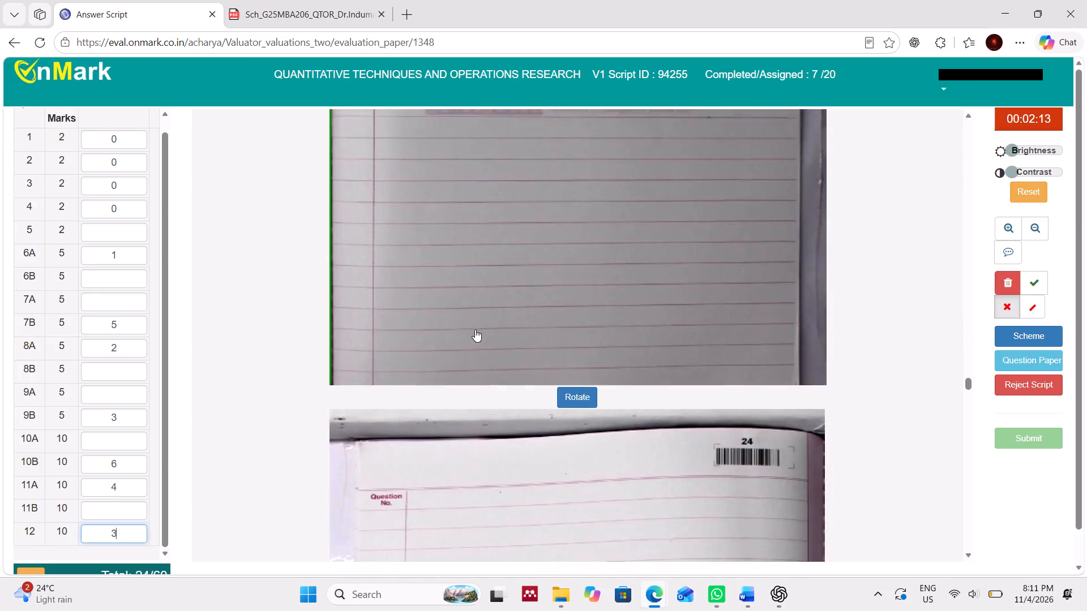
scroll(472, 360, "down", 4)
left_click(475, 328)
scroll(476, 328, "down", 7)
left_click(476, 328)
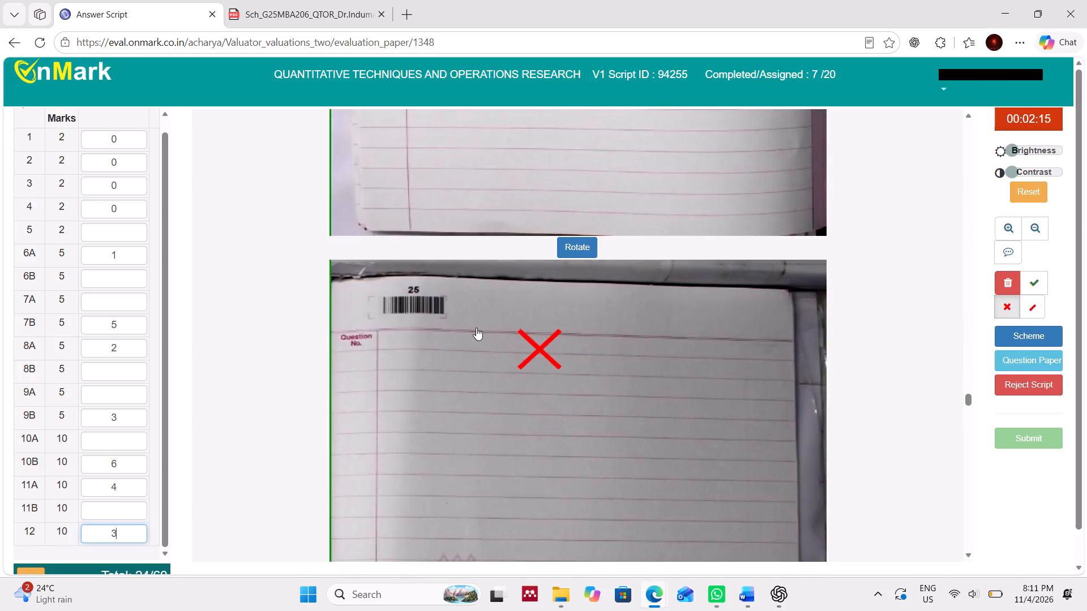
Annotate each of the remaining blank pages 26 to 35, including the graph sheet, with a cross.
scroll(476, 328, "down", 11)
left_click(477, 338)
scroll(477, 338, "down", 6)
left_click(477, 338)
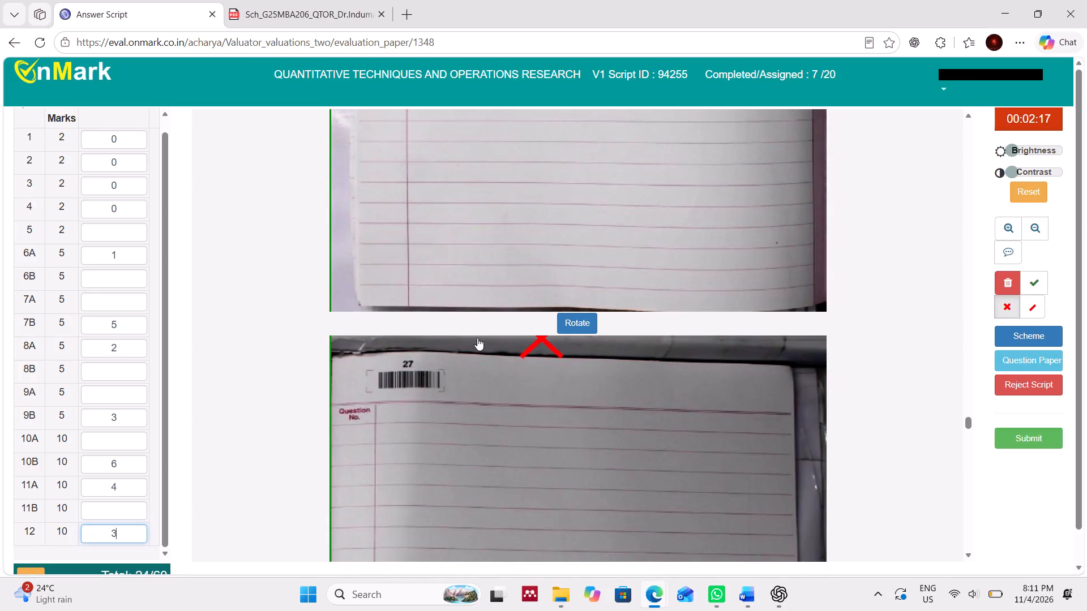
scroll(471, 362, "down", 10)
left_click(471, 362)
scroll(471, 362, "down", 11)
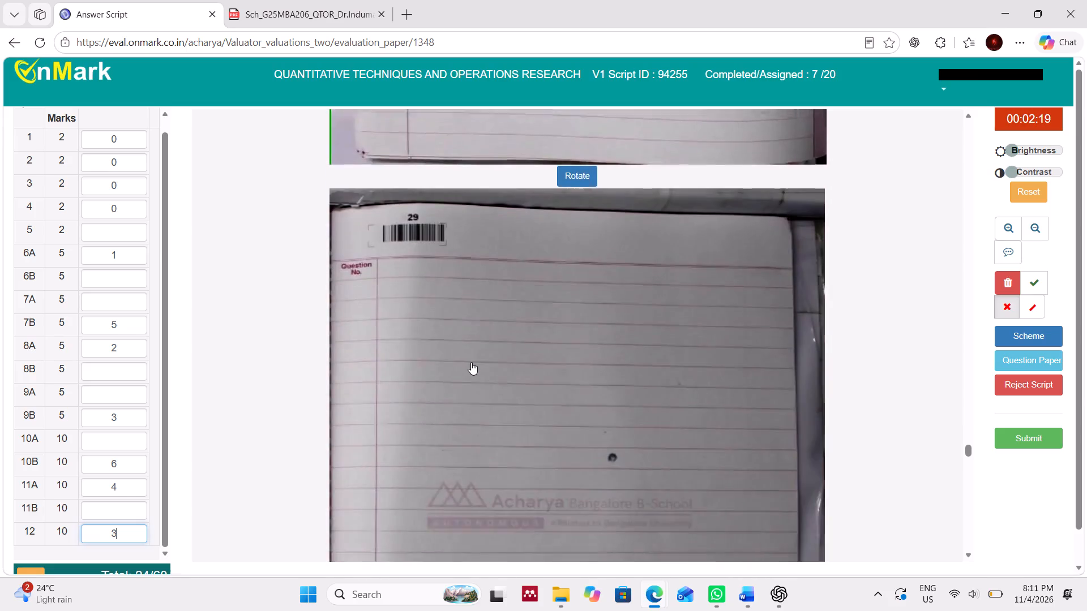
left_click(471, 362)
scroll(471, 362, "down", 10)
left_click(471, 362)
scroll(471, 362, "down", 10)
left_click(471, 362)
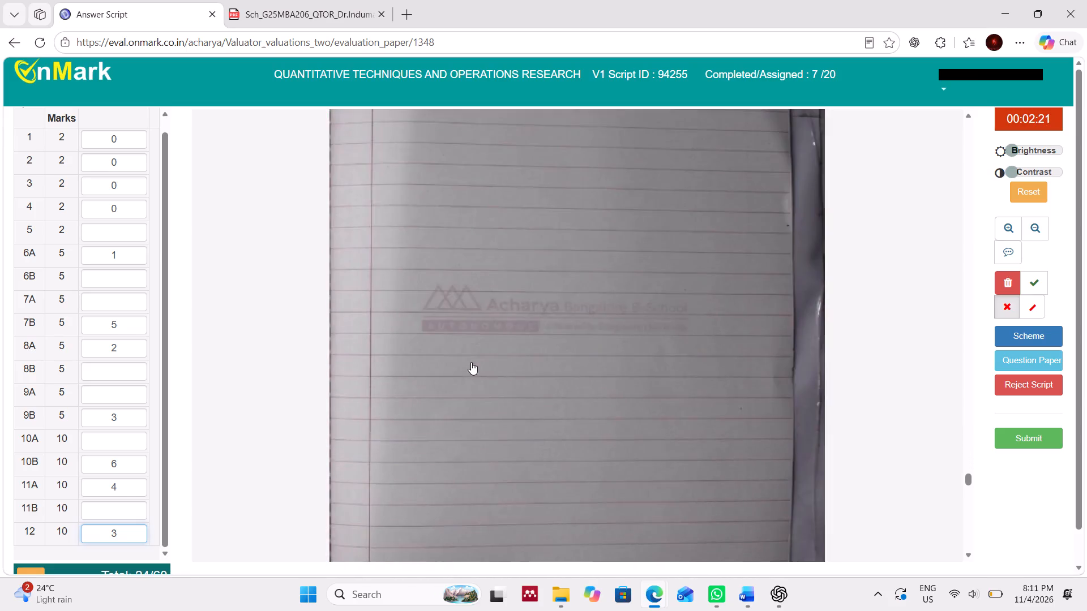
scroll(471, 362, "down", 10)
left_click(471, 362)
scroll(471, 362, "down", 7)
left_click(471, 362)
scroll(471, 362, "down", 4)
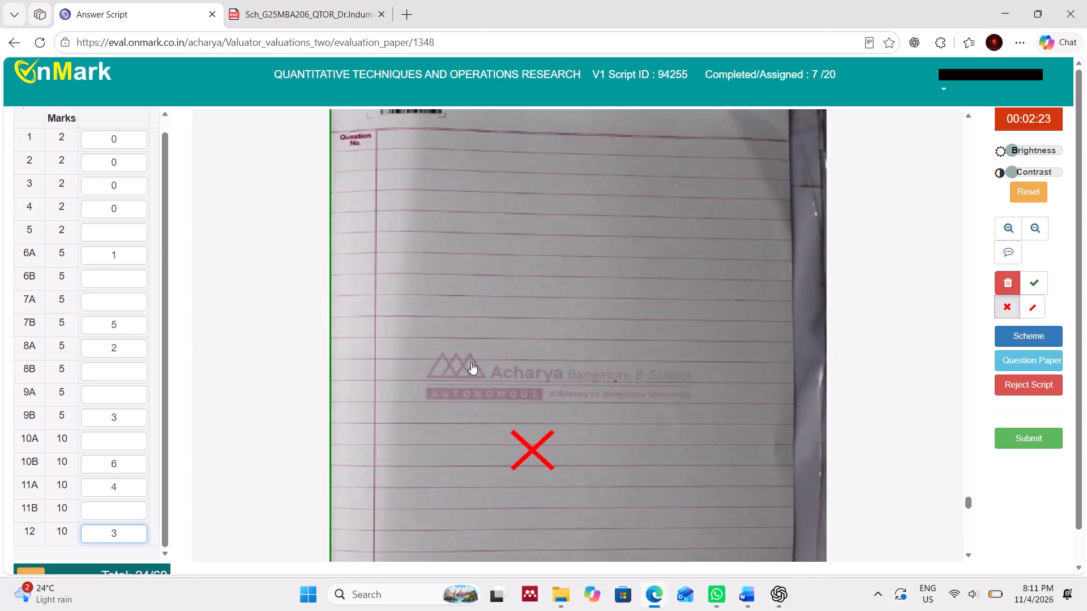
scroll(471, 362, "down", 3)
left_click(471, 362)
scroll(471, 362, "down", 10)
left_click(471, 362)
scroll(471, 362, "down", 7)
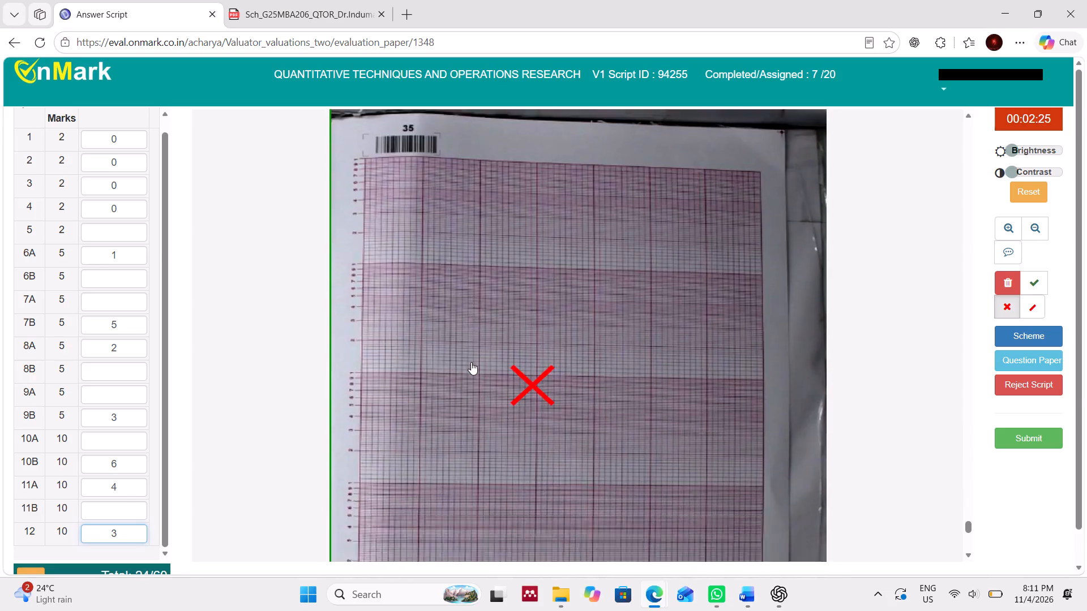
Enter 0 marks for each of the unmarked questions 5, 6B, 7A, 8B, 9A, 10A and 11B.
left_click(111, 231)
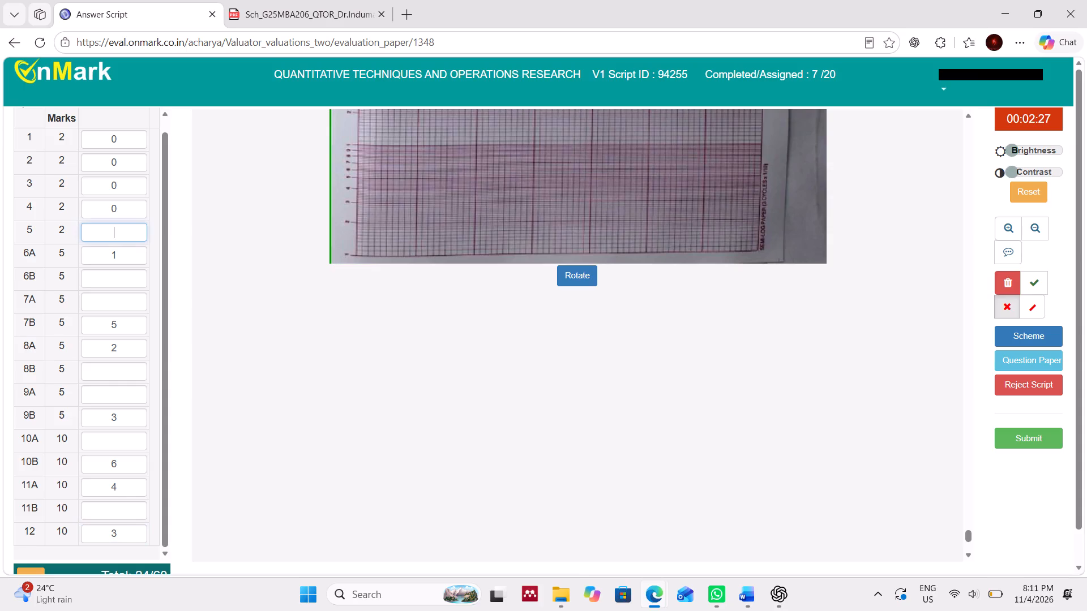
key("0")
left_click(119, 272)
key("0")
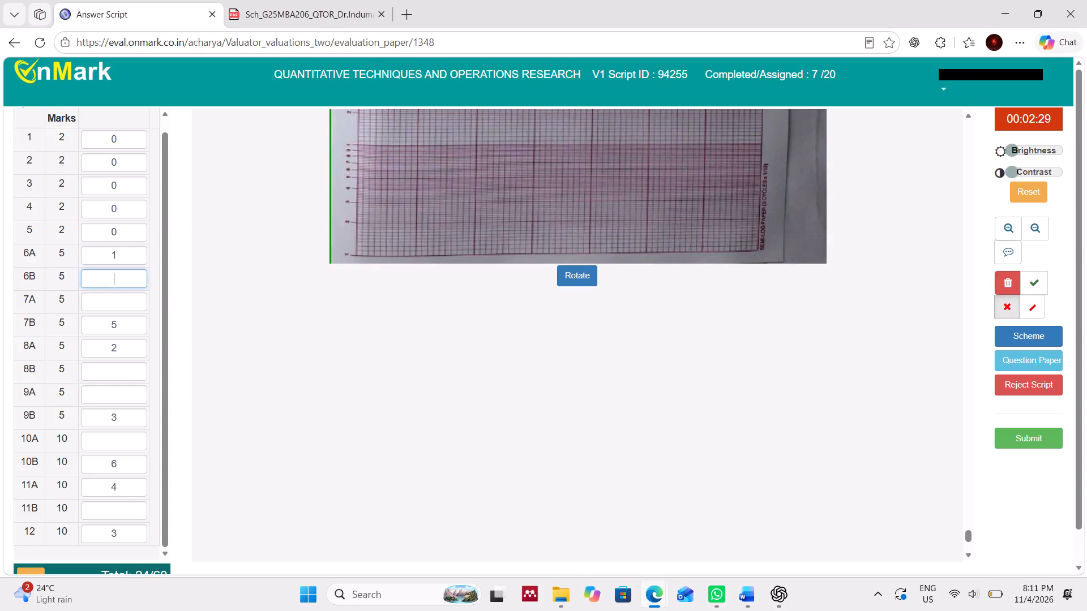
left_click(112, 306)
key("0")
left_click(117, 375)
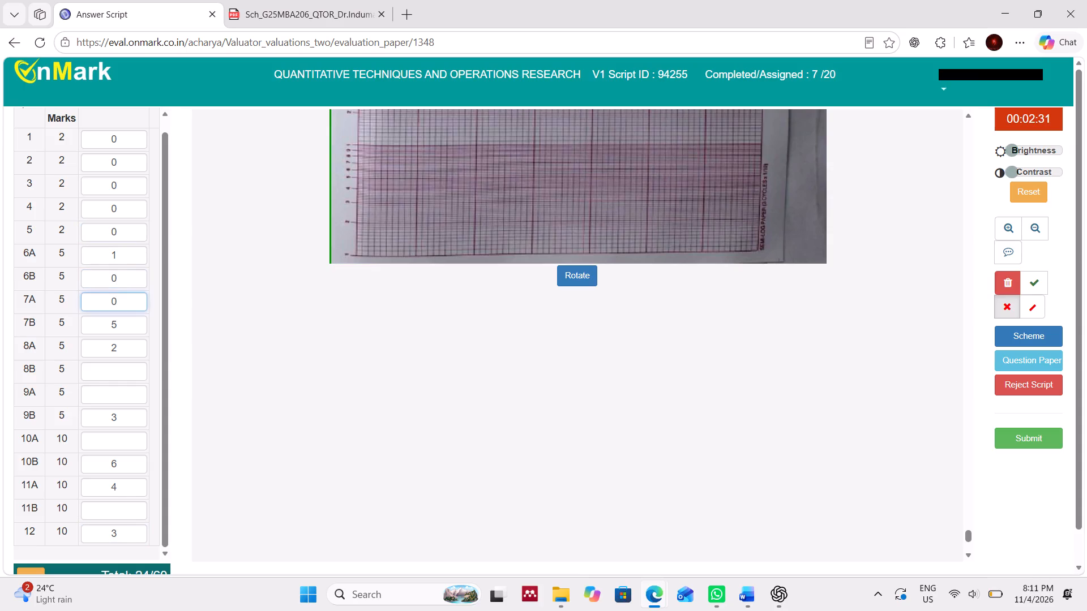
key("0")
left_click(114, 397)
key("0")
left_click(118, 448)
key("0")
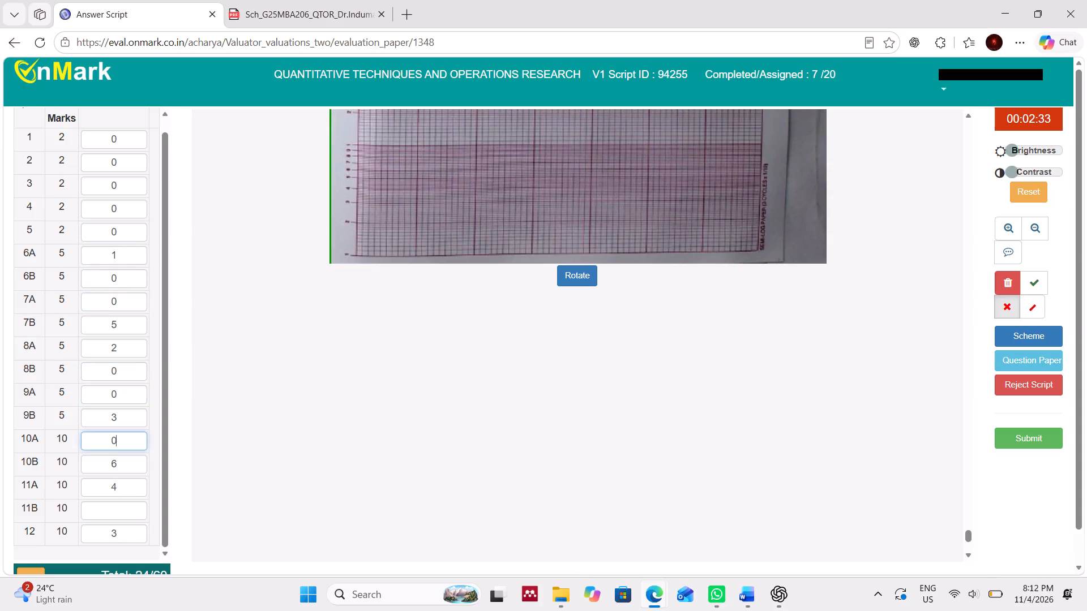
left_click(114, 507)
key("0")
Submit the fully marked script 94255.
scroll(114, 507, "down", 4)
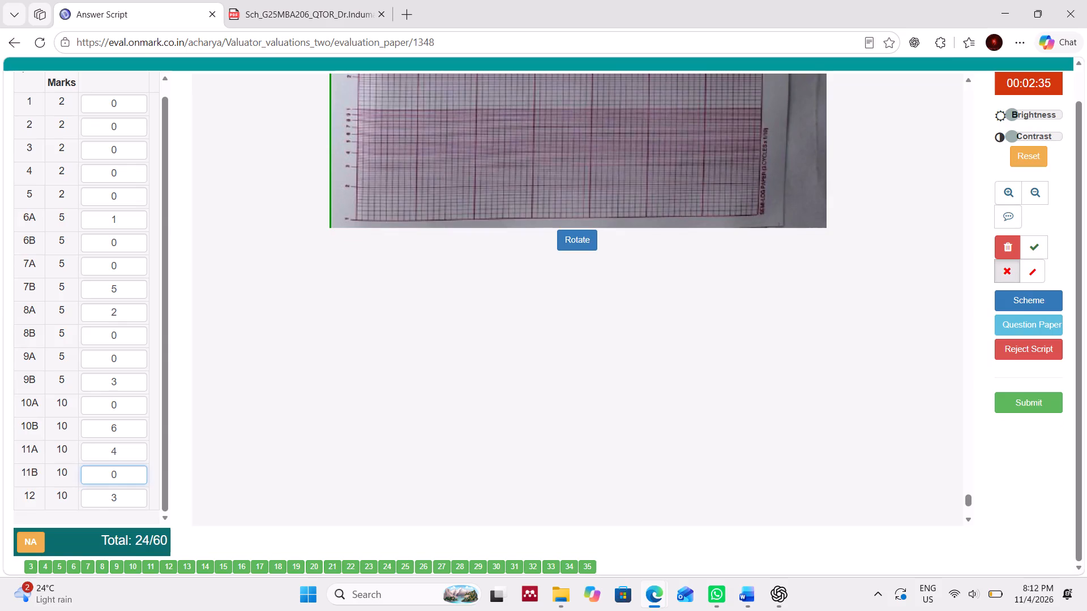
left_click(1028, 407)
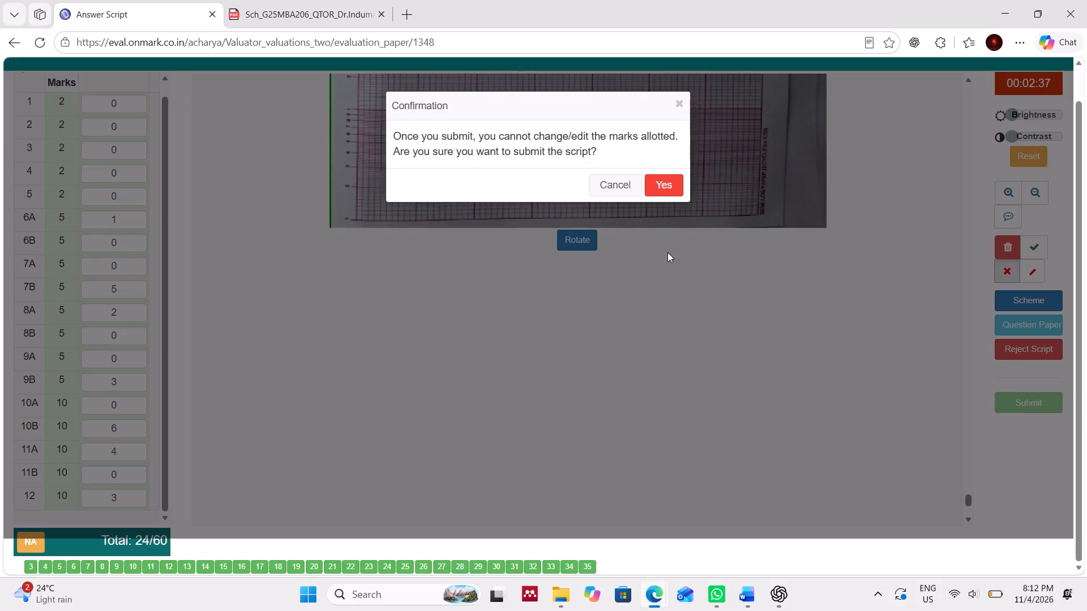
left_click(657, 186)
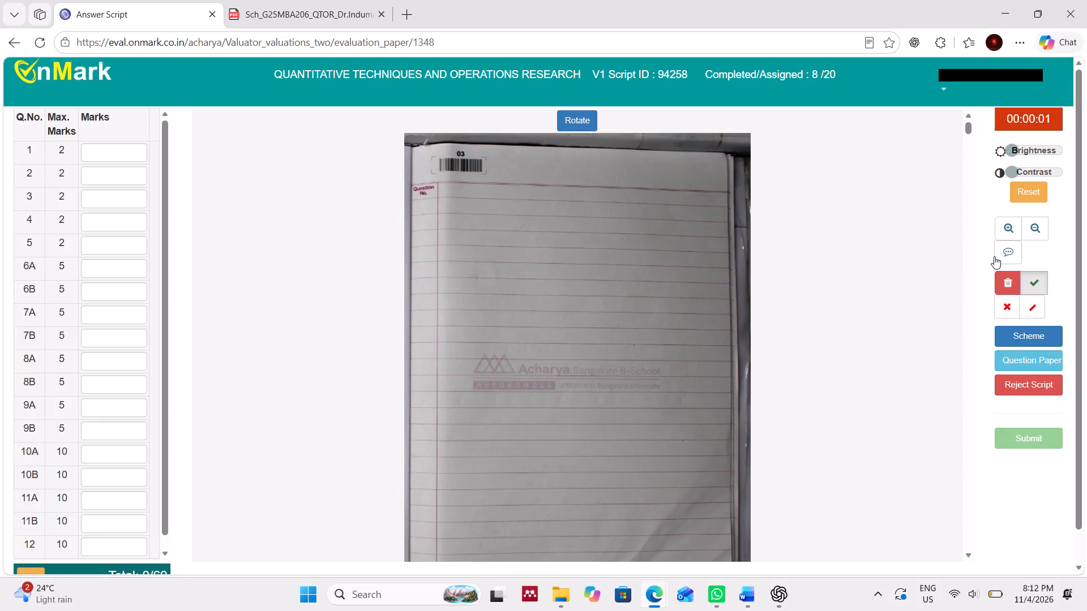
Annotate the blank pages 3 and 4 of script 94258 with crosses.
scroll(746, 299, "up", 3)
scroll(560, 276, "down", 4)
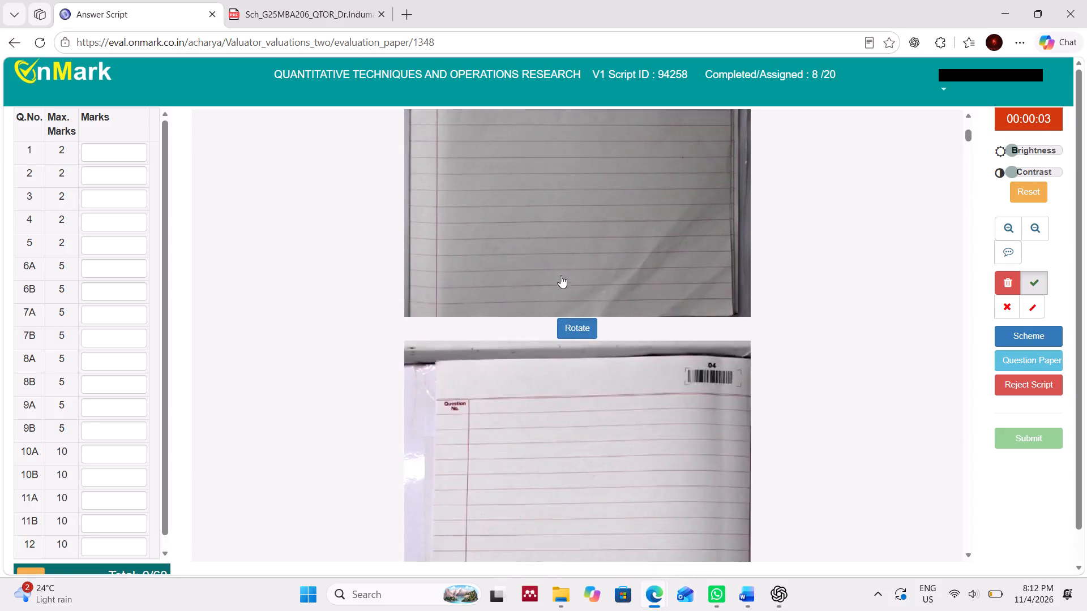
scroll(560, 276, "down", 10)
scroll(560, 280, "up", 12)
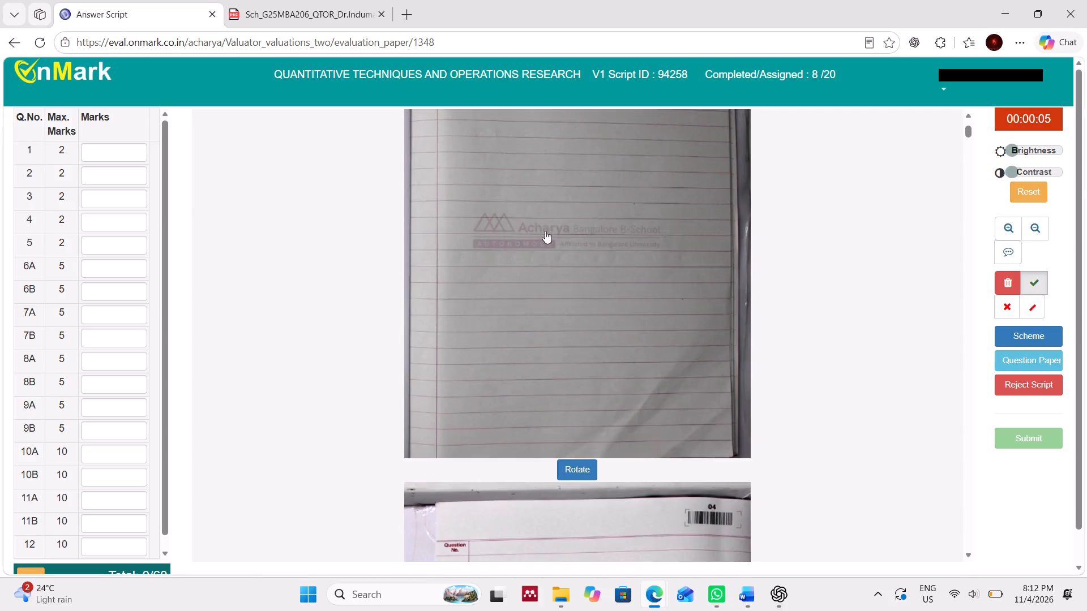
left_click(530, 178)
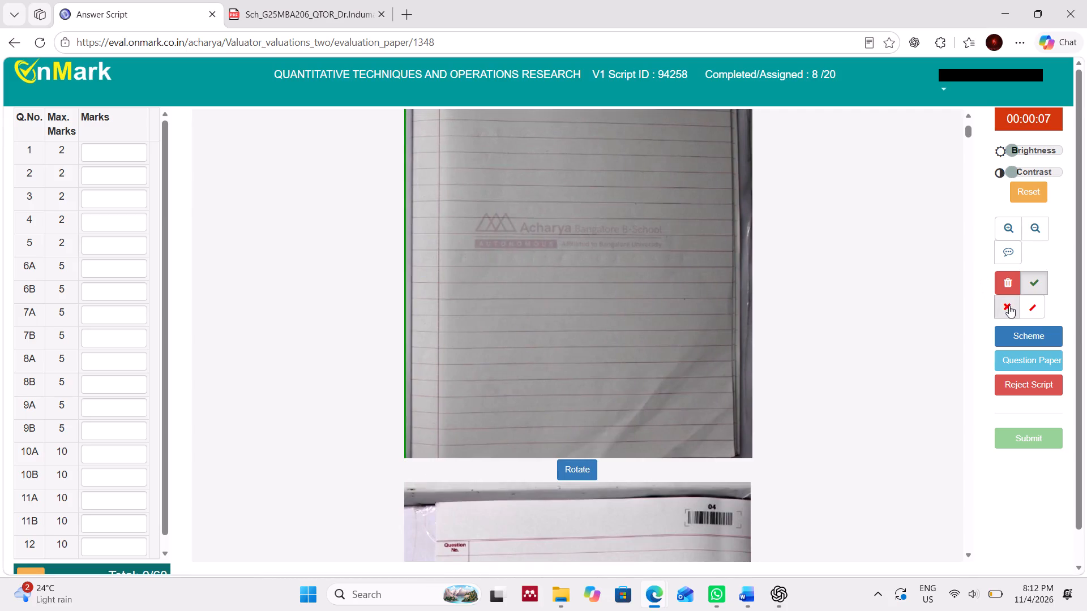
left_click(1009, 305)
left_click(429, 212)
scroll(431, 213, "down", 6)
left_click(433, 223)
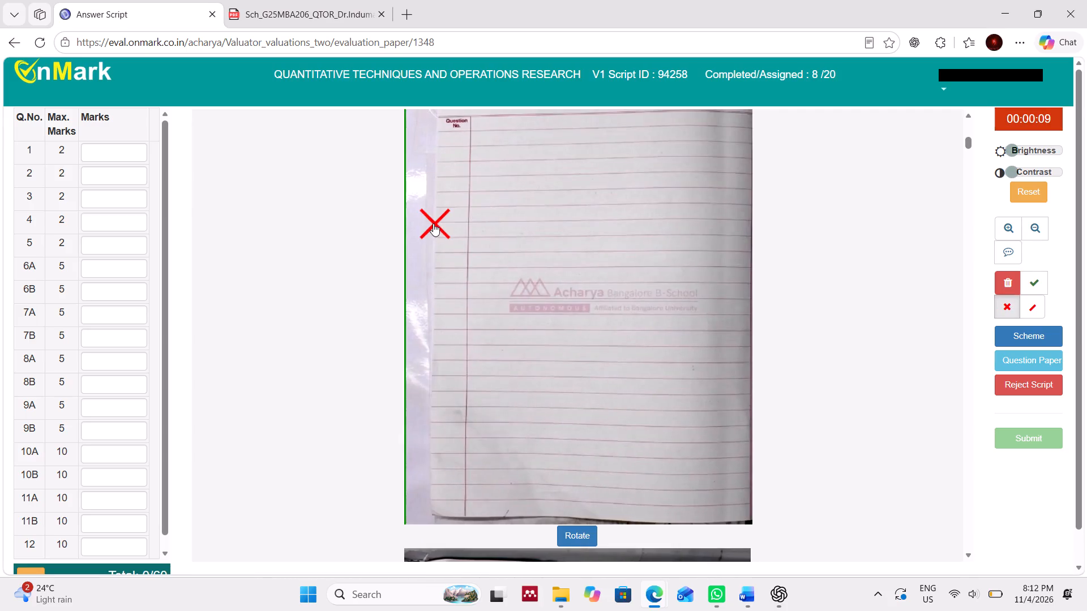
Annotate the question 6A answer on page 5 with a cross and enter 1 mark for question 6A.
scroll(433, 223, "down", 6)
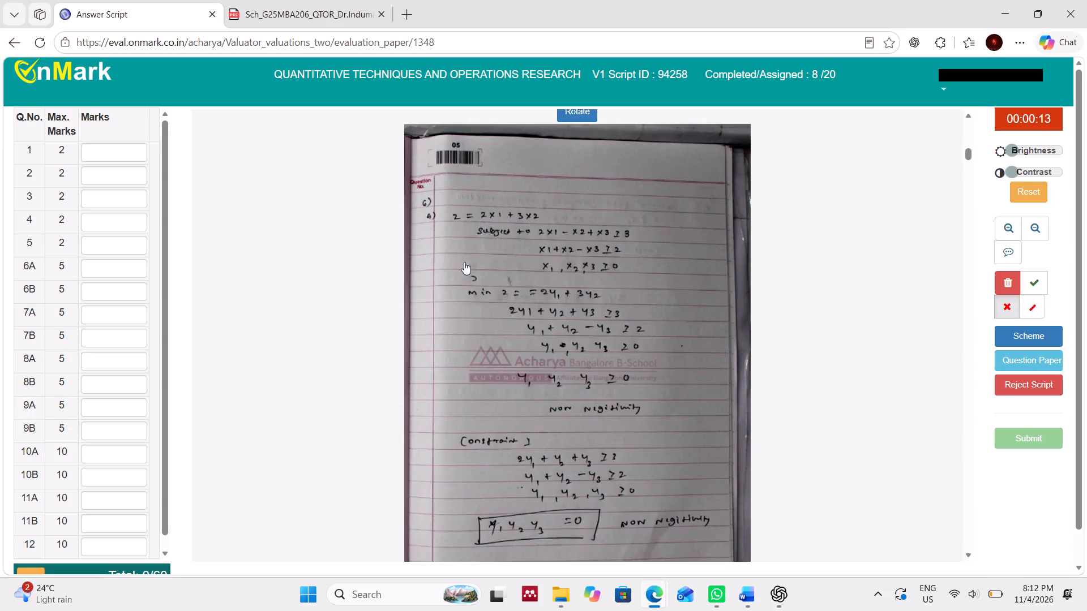
scroll(464, 262, "down", 1)
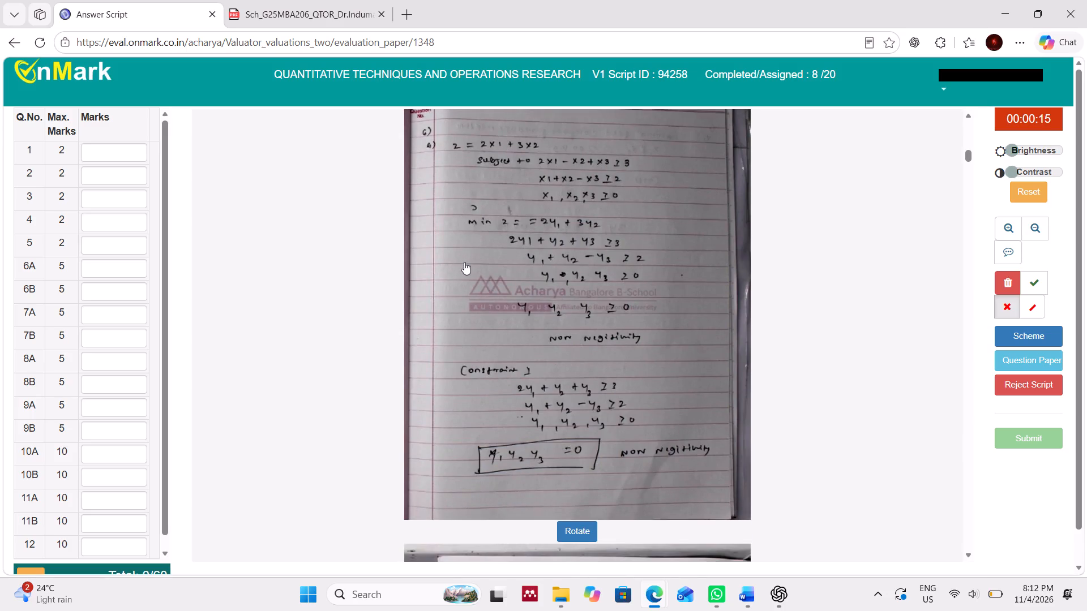
left_click(451, 229)
left_click(121, 269)
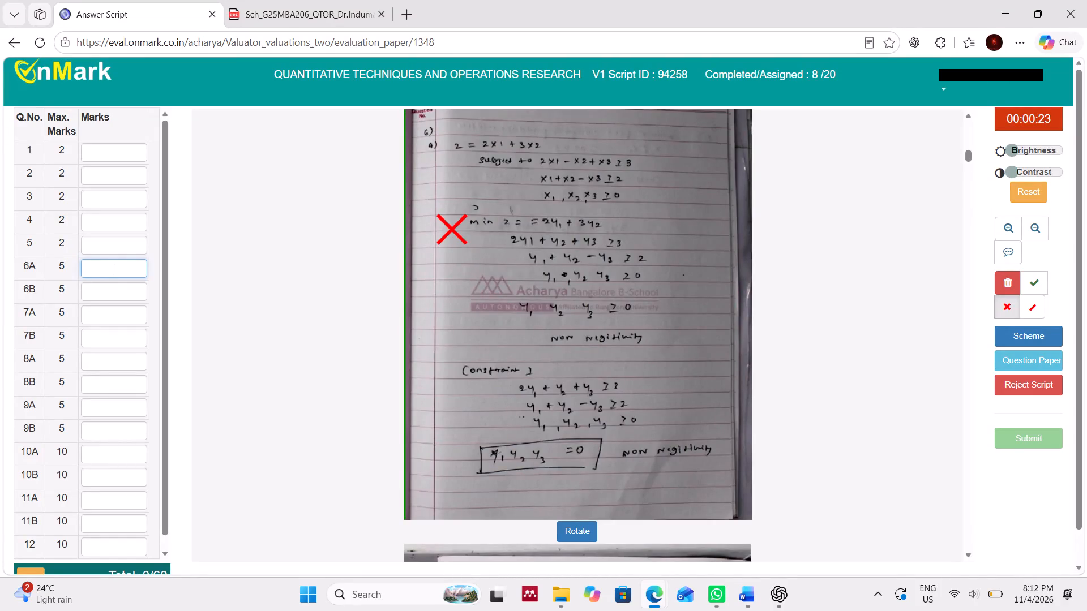
scroll(289, 277, "down", 3)
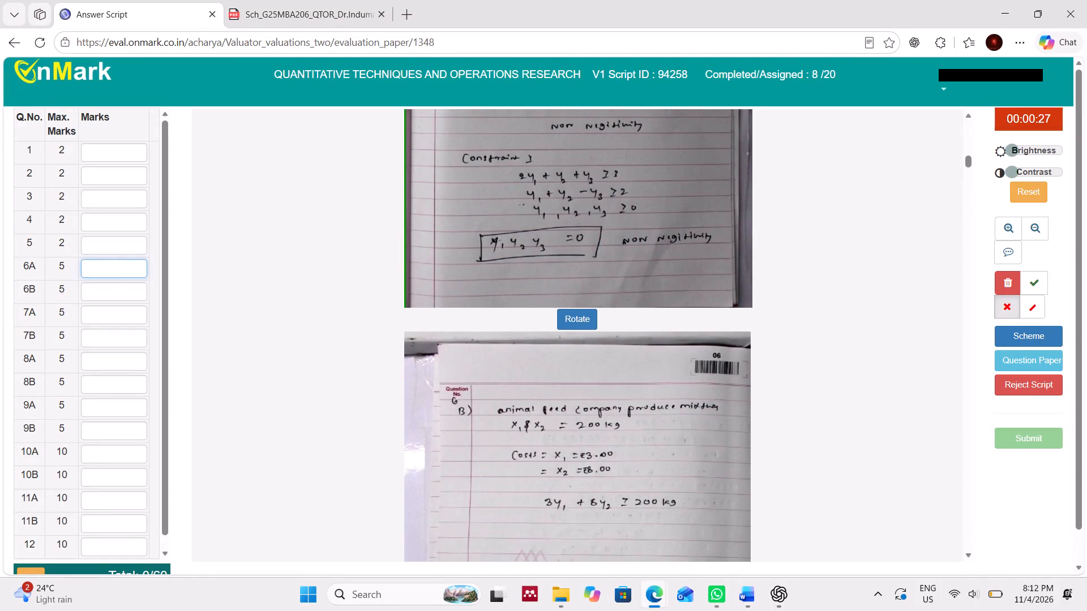
key("1")
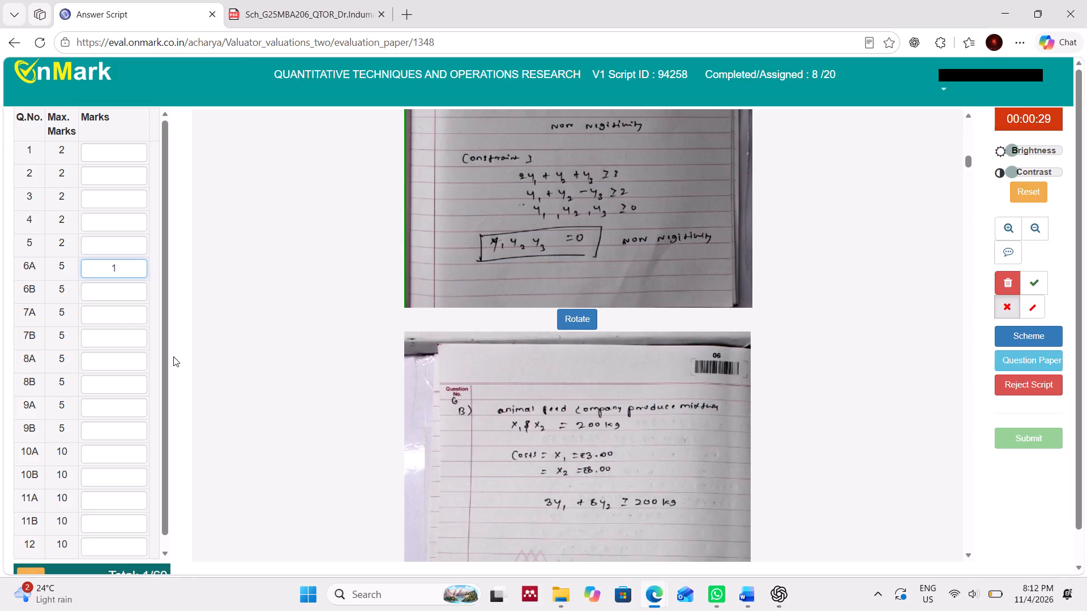
Enter 0 marks for question 6B and annotate its answer on page 6 with a cross, placing an additional cross on page 5.
left_click(114, 298)
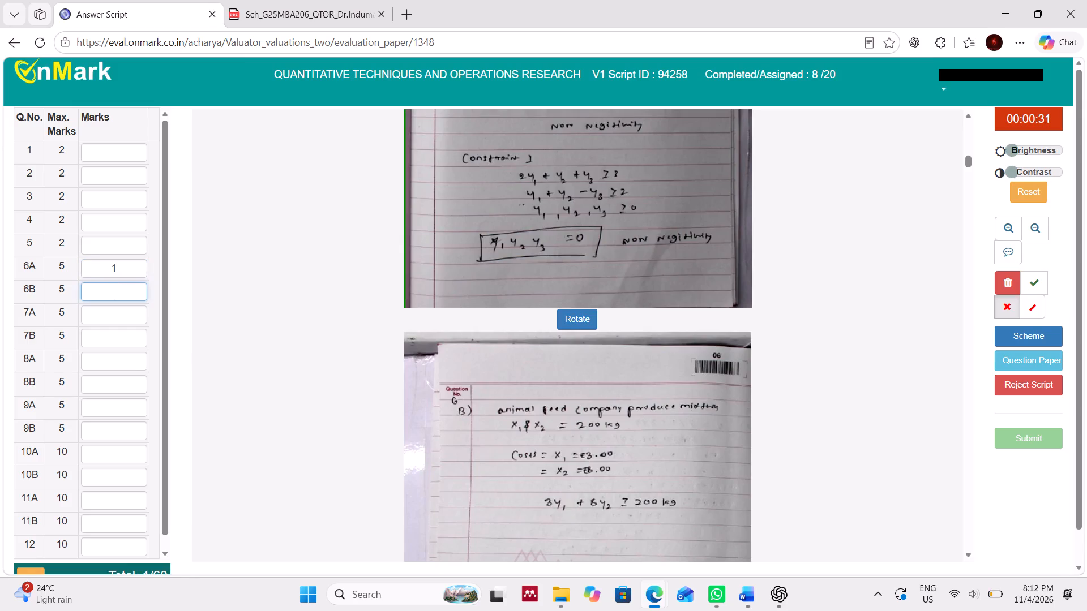
key("0")
left_click(587, 207)
scroll(589, 241, "down", 2)
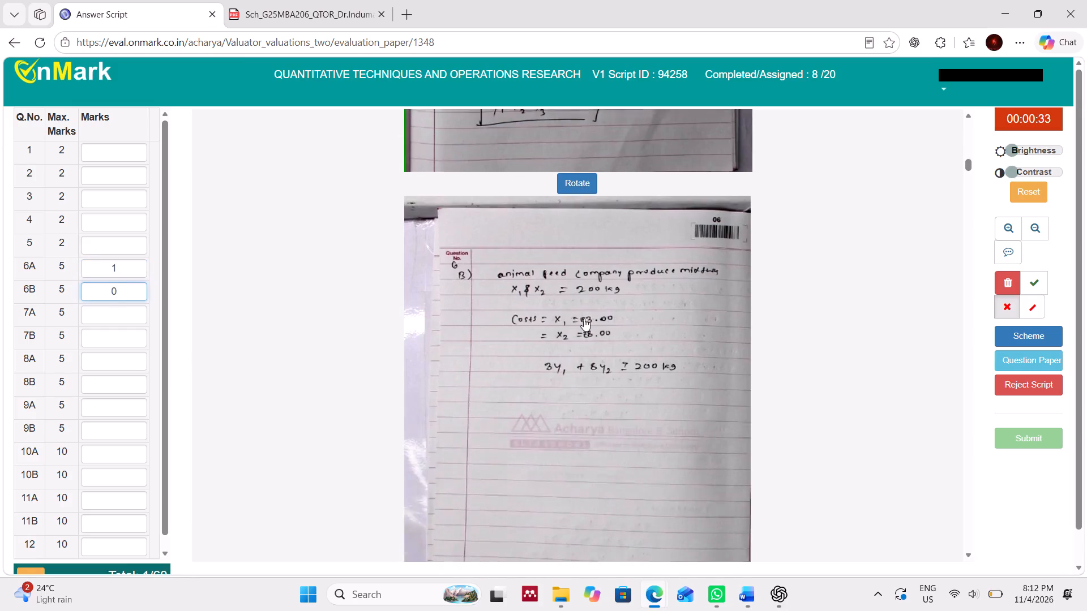
left_click(579, 318)
Annotate the optimum assignment answer on page 7 with a cross and enter 0 marks for question 7A.
scroll(579, 318, "down", 8)
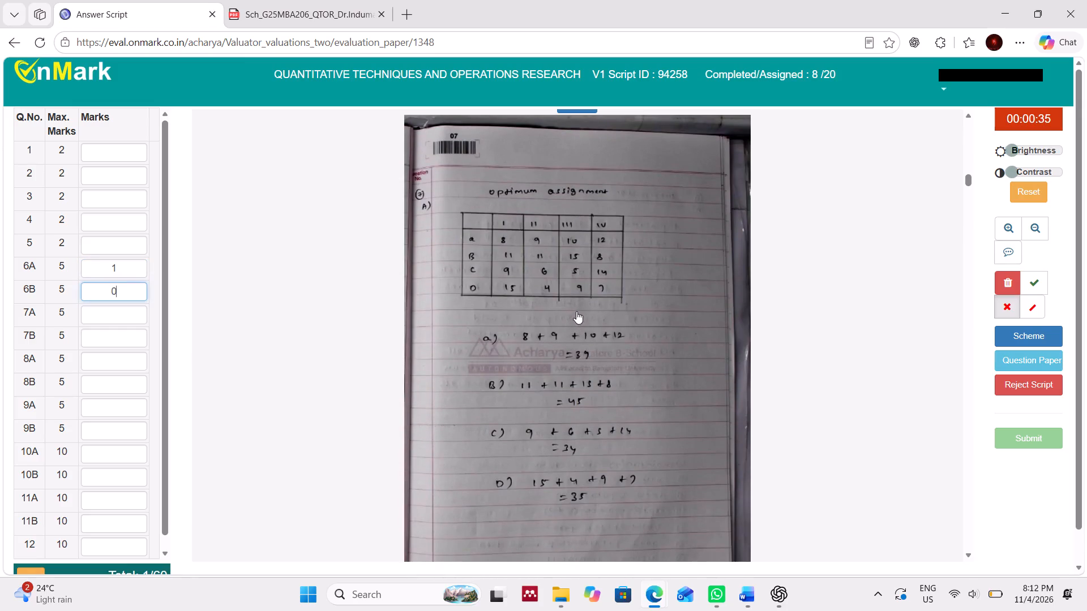
left_click(543, 332)
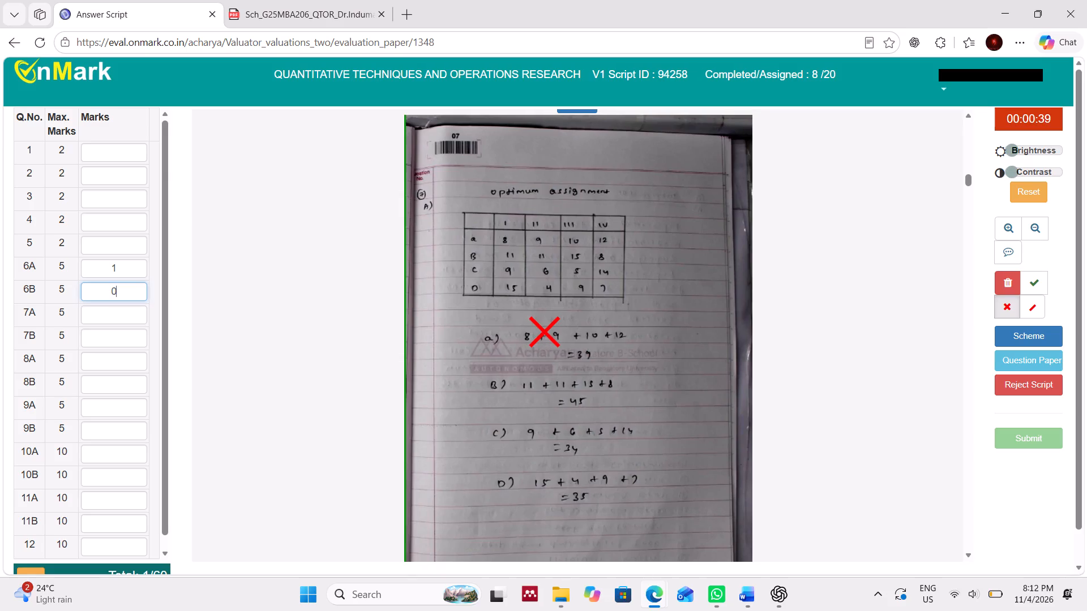
left_click(122, 324)
key("0")
Annotate pages 8, 9 and 10, containing the replacement concept answer, with crosses and enter 3 marks for question 8A.
scroll(329, 332, "down", 5)
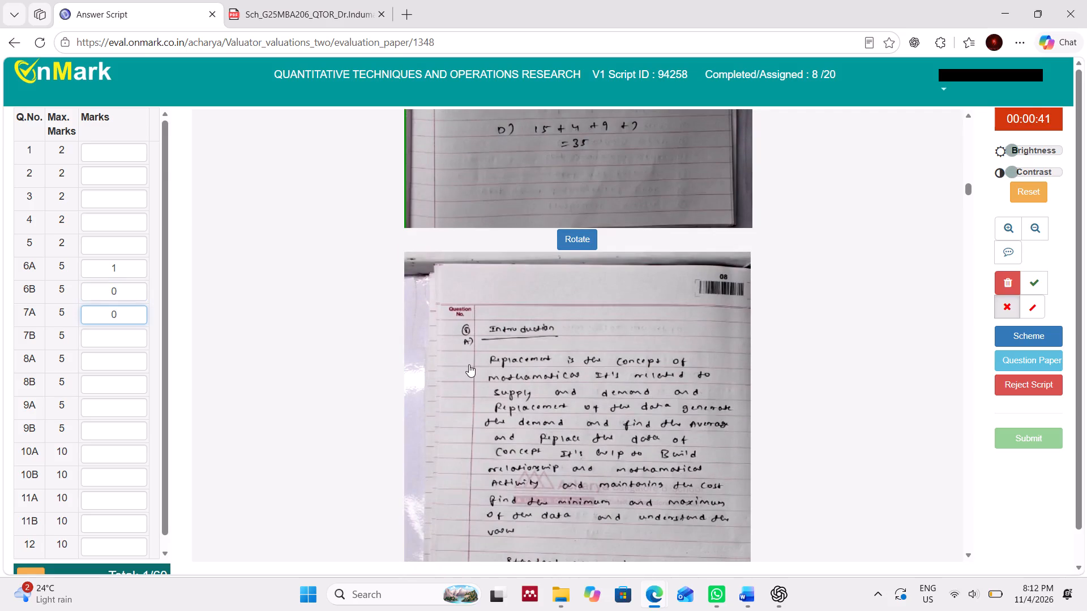
scroll(469, 364, "down", 2)
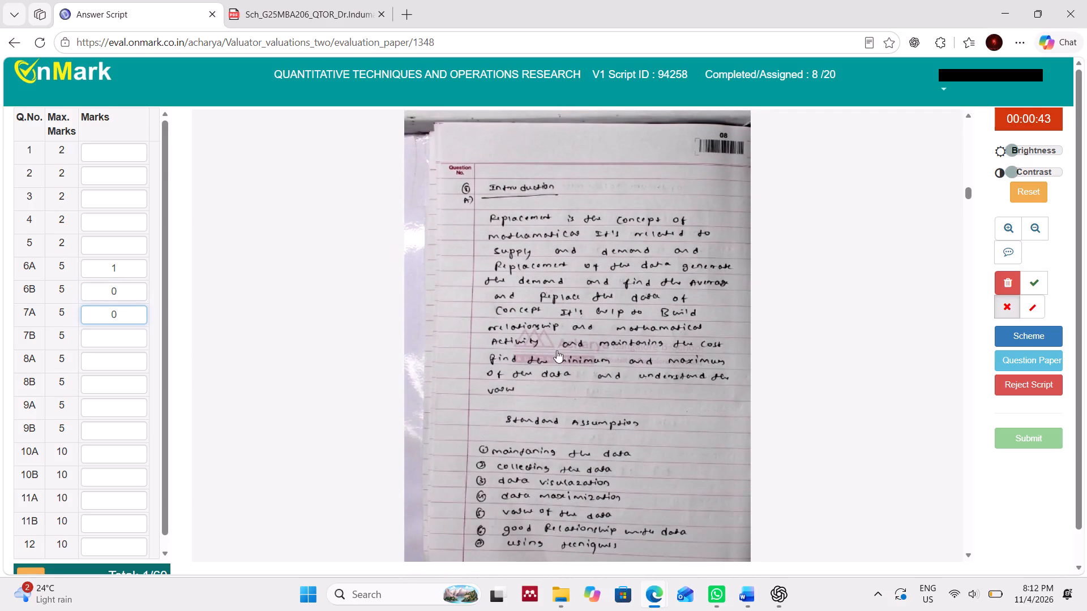
left_click(503, 347)
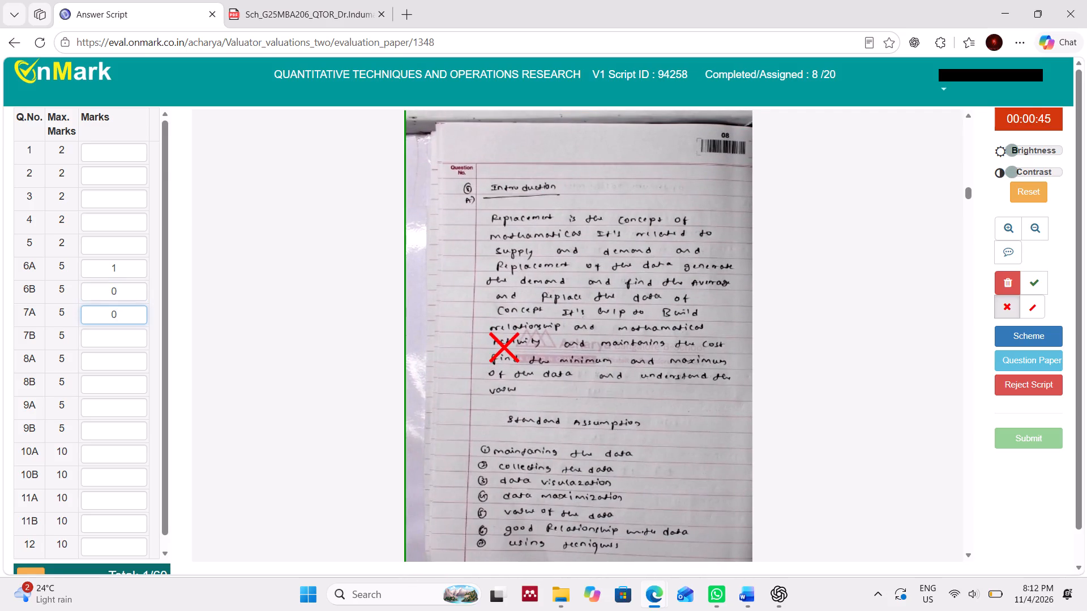
left_click(94, 364)
key("3")
scroll(284, 363, "down", 4)
scroll(369, 368, "down", 5)
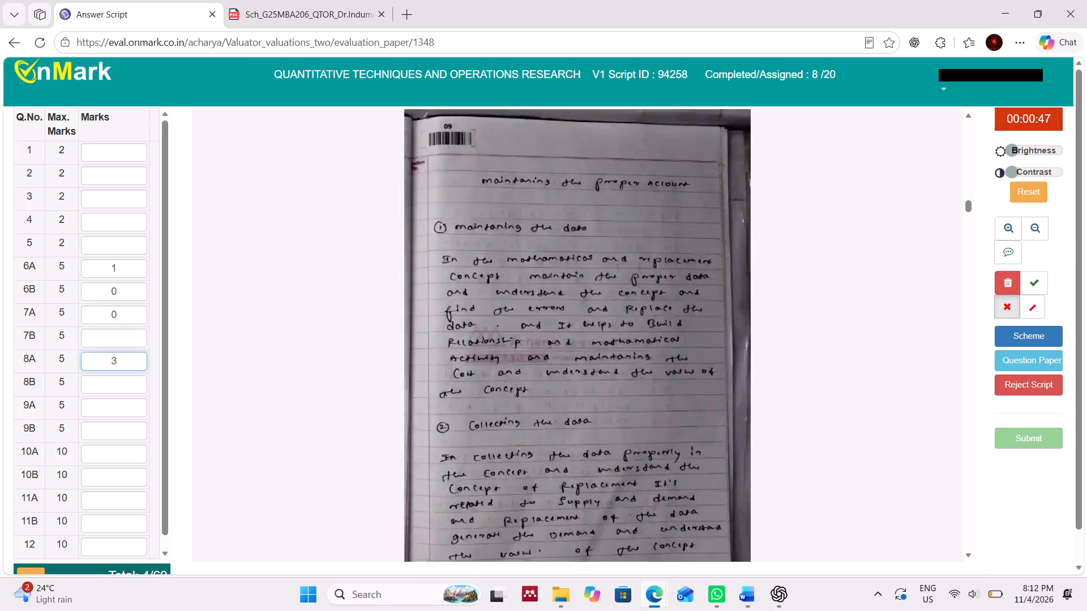
left_click(523, 260)
scroll(523, 260, "down", 5)
left_click(522, 279)
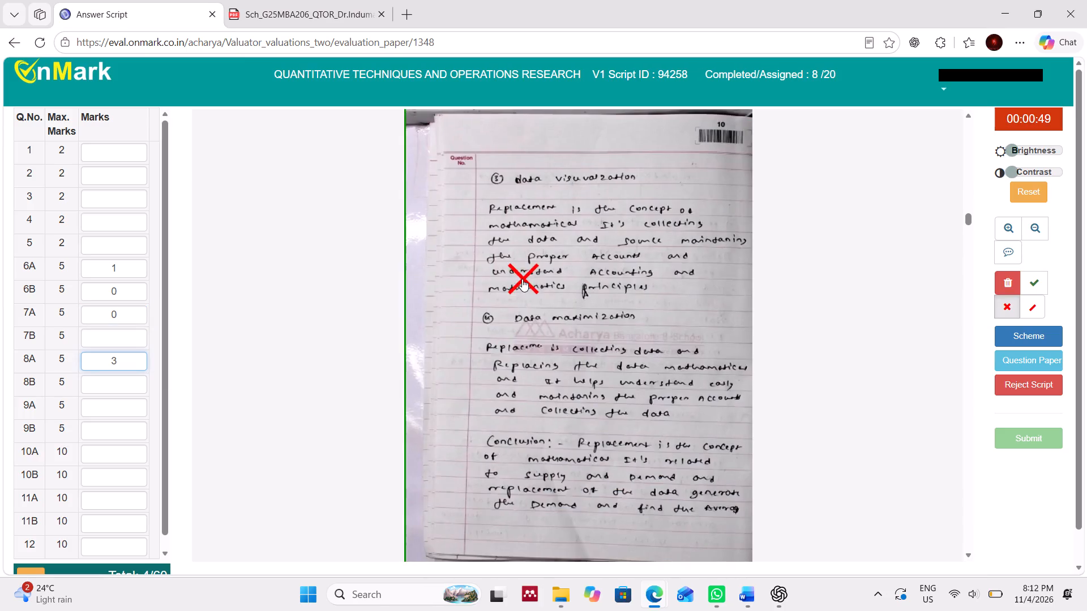
Annotate pages 11, 12 and 13, containing the project network answer, with crosses and enter 1 mark for question 10A.
scroll(522, 279, "down", 7)
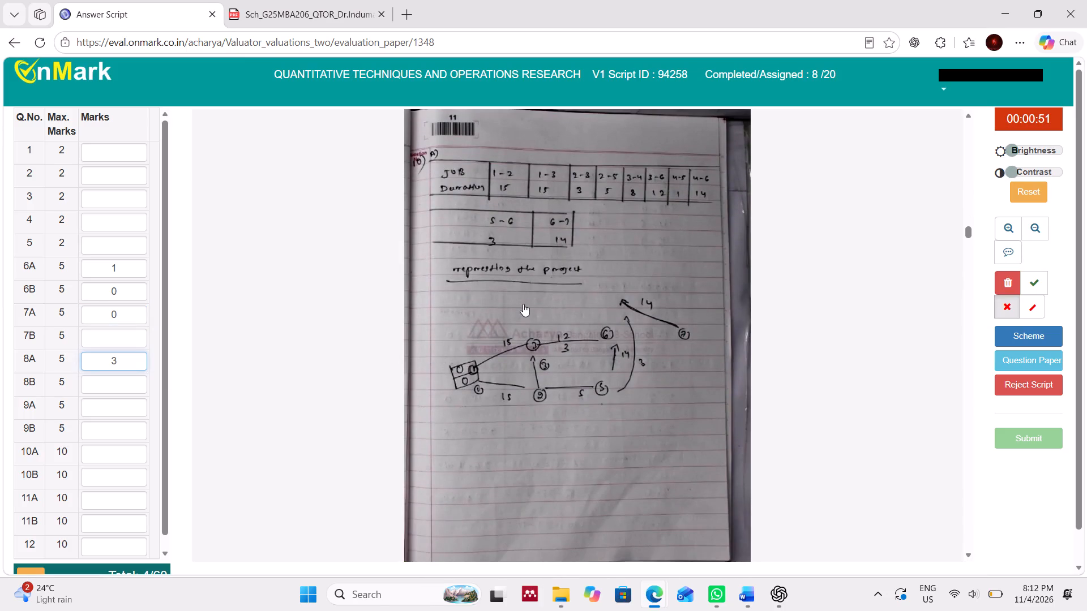
left_click(521, 303)
left_click(95, 457)
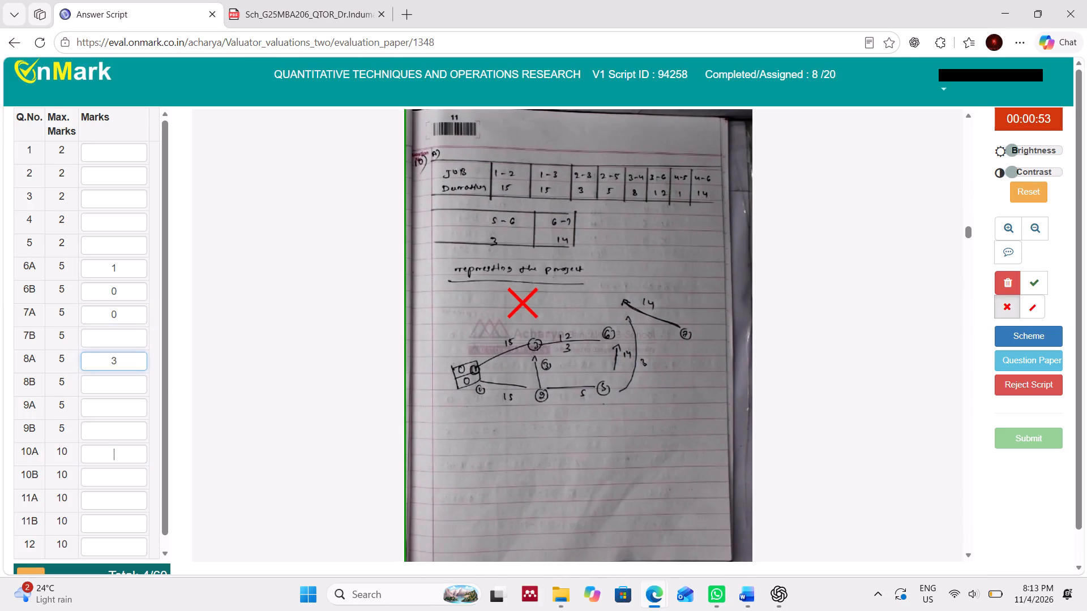
key("1")
scroll(347, 444, "down", 7)
left_click(477, 383)
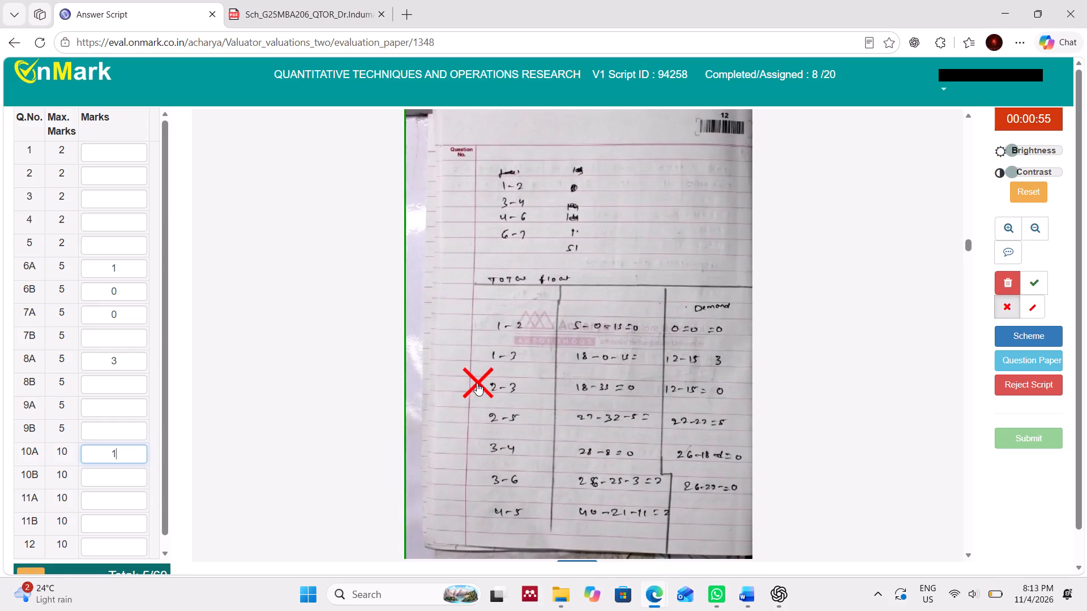
scroll(477, 383, "down", 5)
left_click(477, 383)
Review the simulation answer on pages 14 and 15, annotate page 15 with a cross and enter 4 marks for question 11A.
scroll(477, 383, "down", 5)
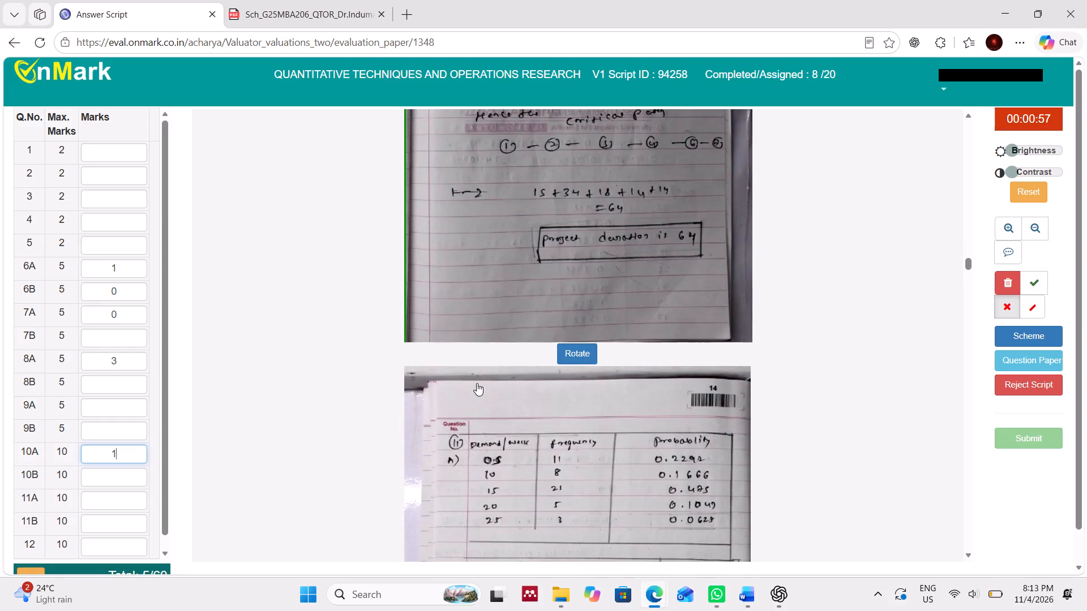
scroll(477, 383, "down", 3)
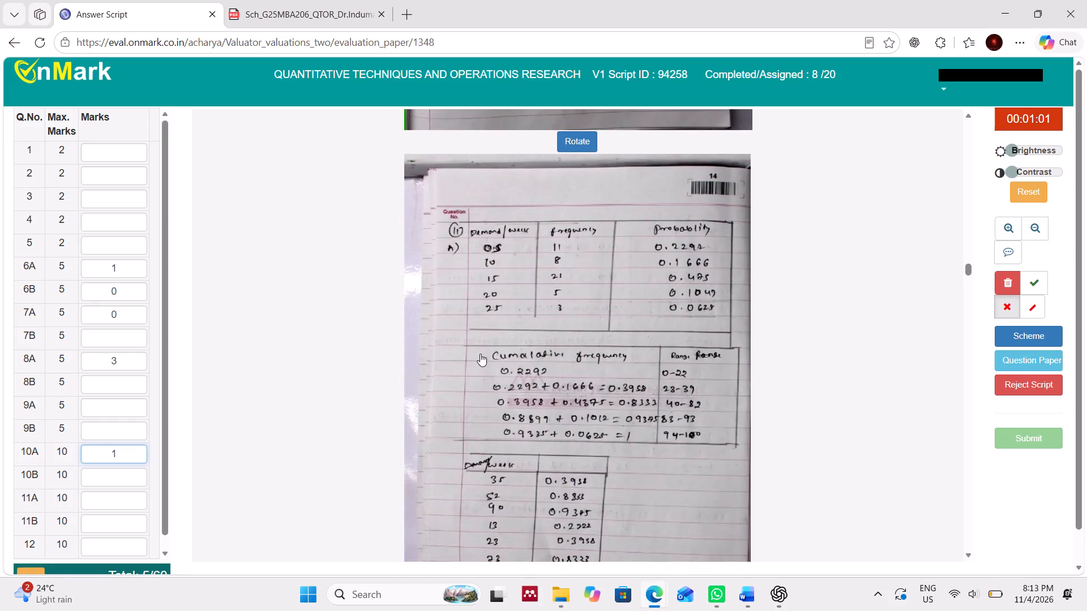
scroll(480, 354, "down", 5)
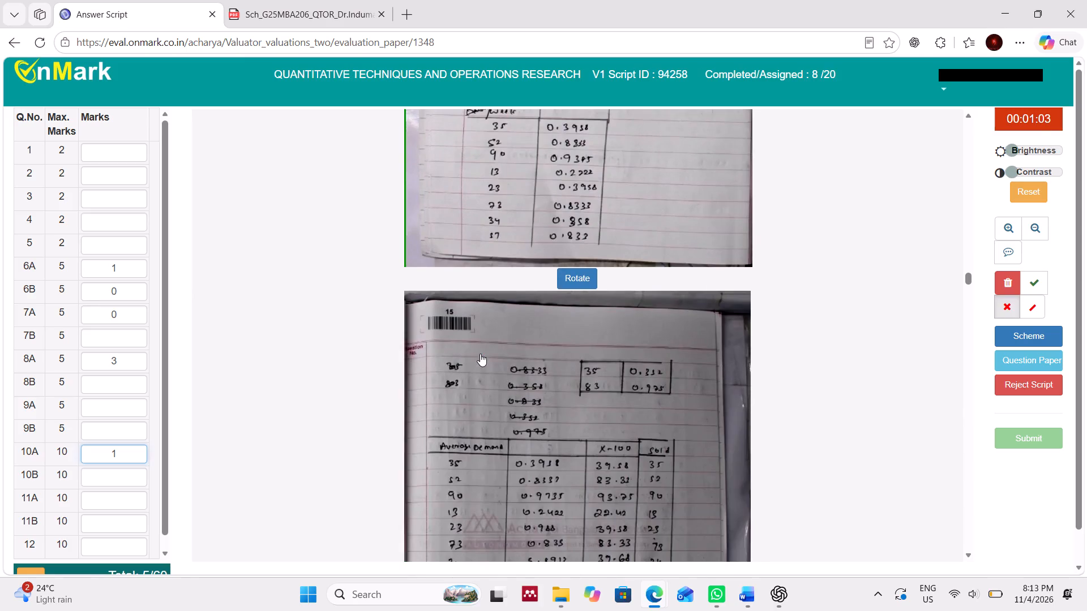
scroll(480, 354, "down", 4)
left_click(483, 307)
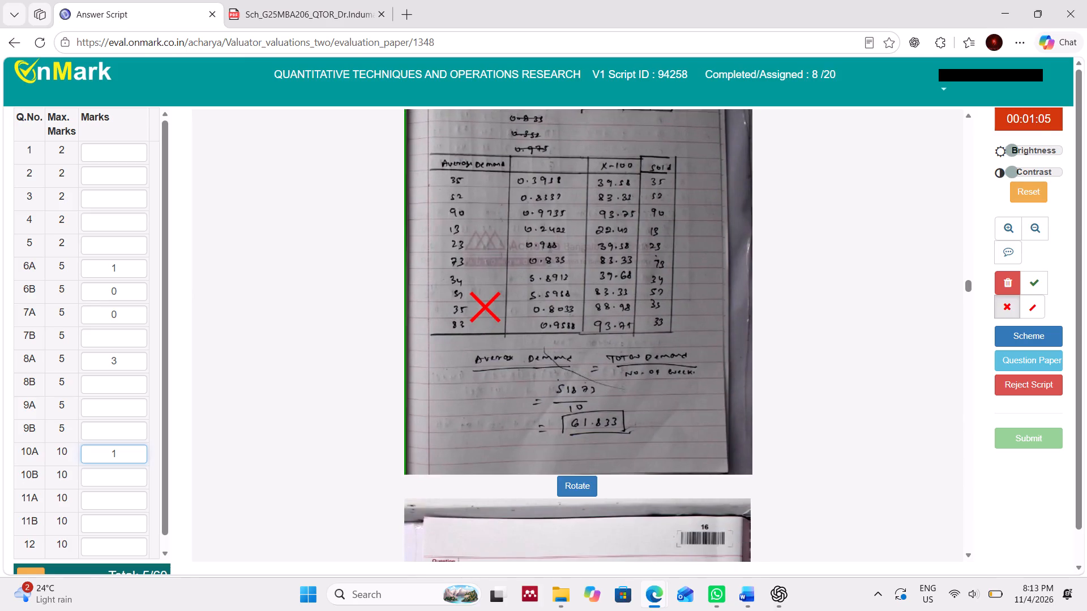
left_click(102, 506)
key("4")
Annotate the transportation answer on pages 16 and 17 with crosses and set the marks for question 7B to 5.
scroll(595, 468, "down", 6)
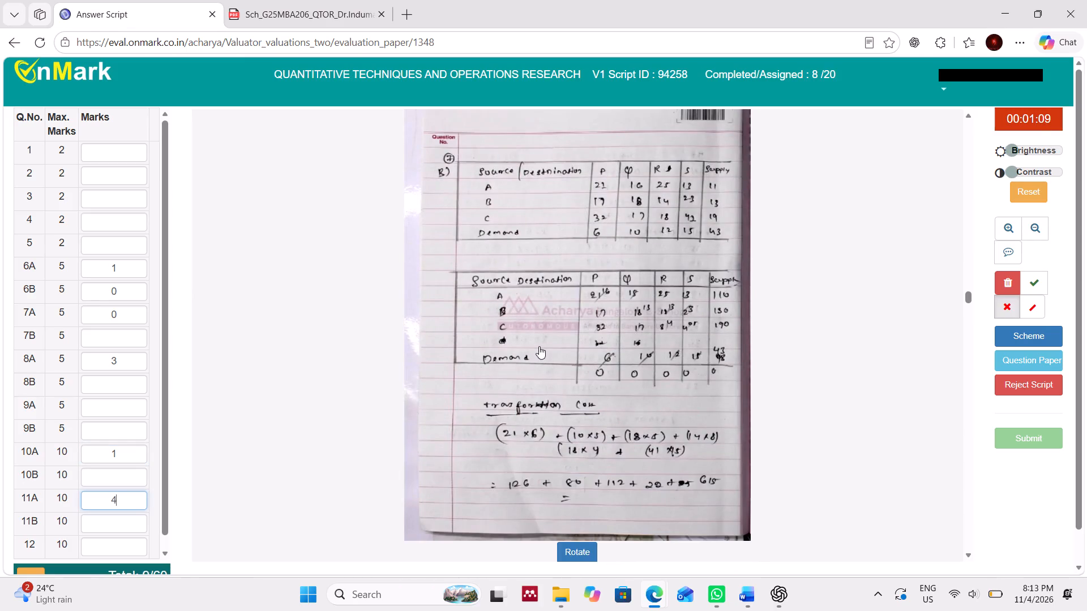
left_click(539, 346)
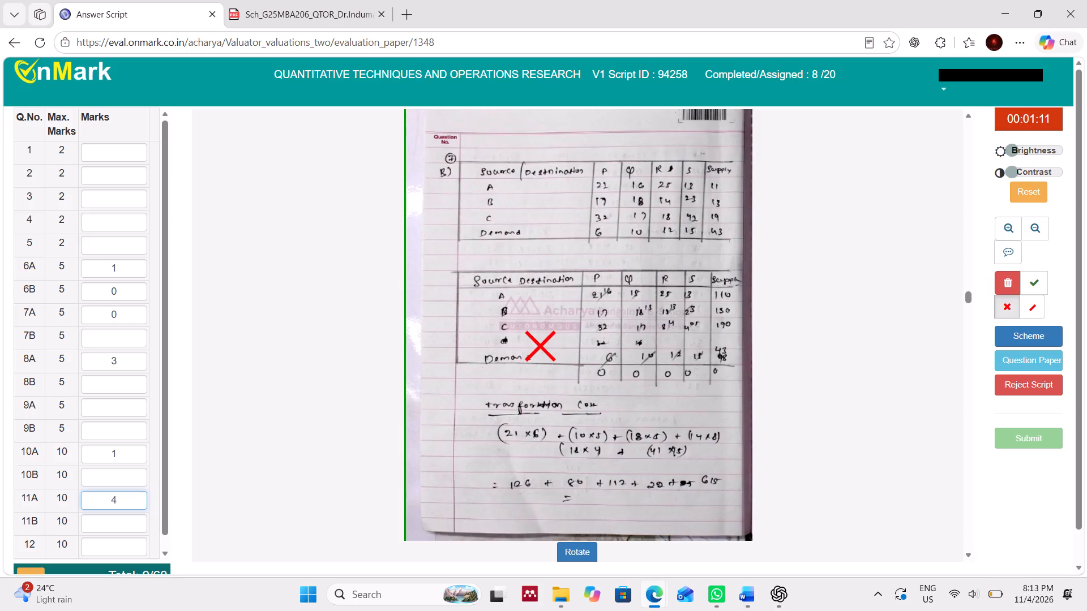
left_click(105, 337)
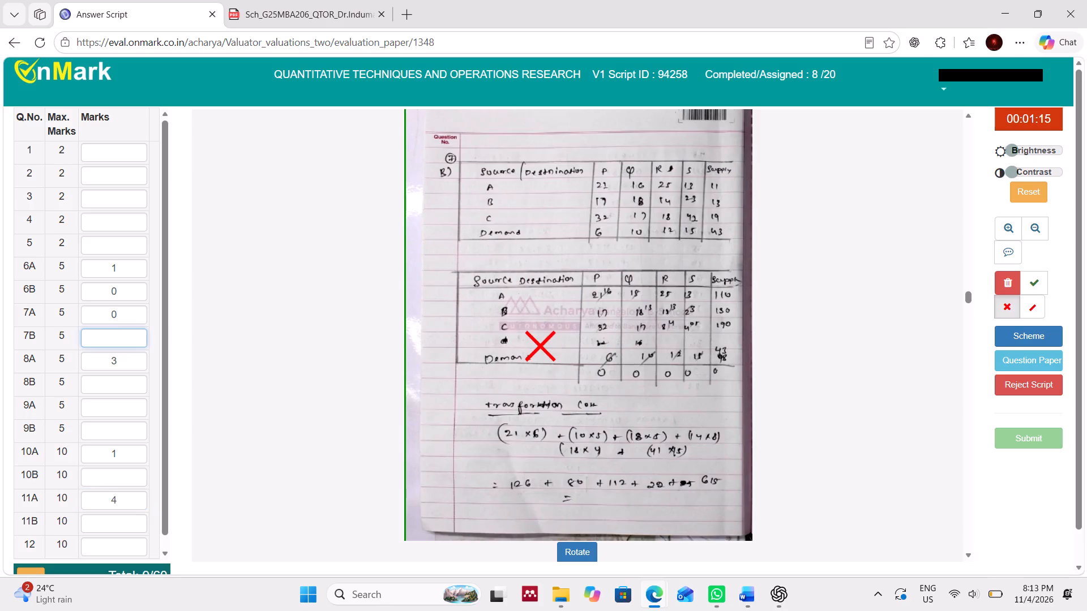
key("2")
scroll(379, 344, "down", 5)
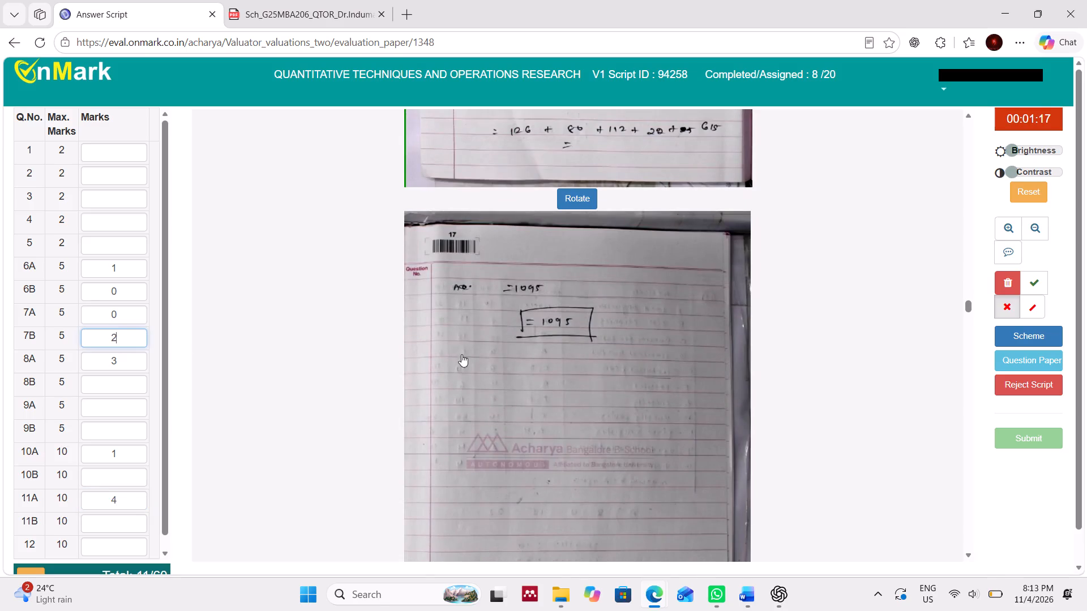
left_click(475, 346)
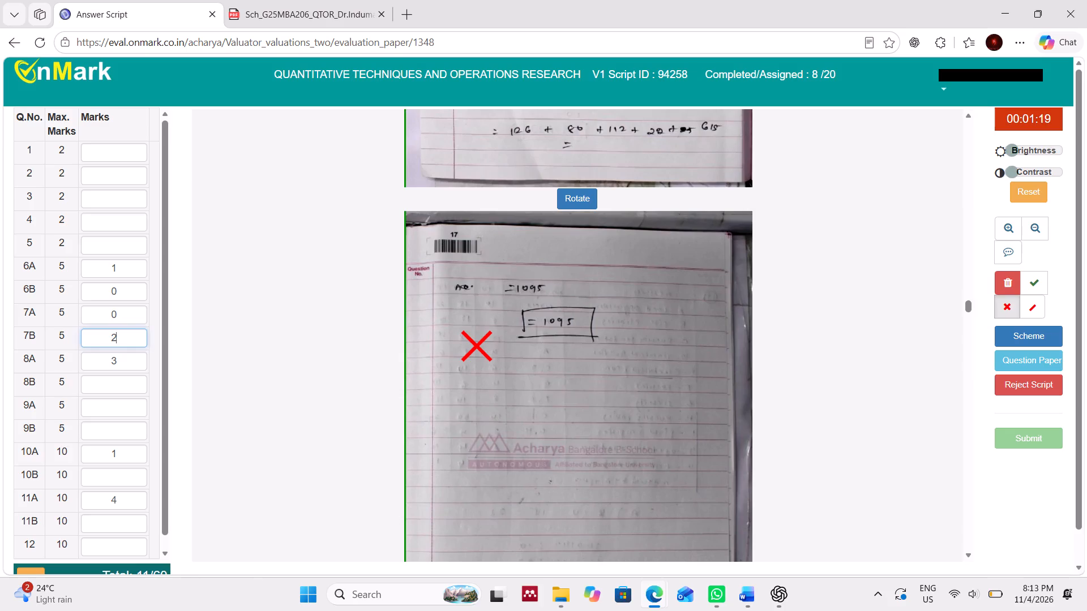
key("BackSpace")
key("5")
Add a tick to the question 7B answer on page 17 and another to its tables on page 16.
scroll(374, 350, "down", 2)
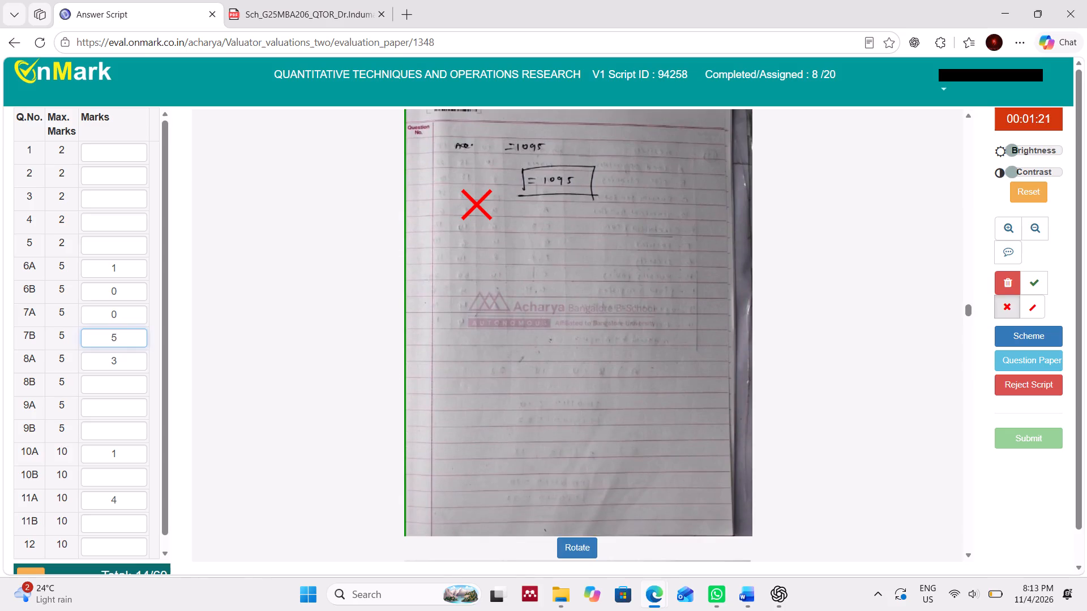
left_click(1030, 284)
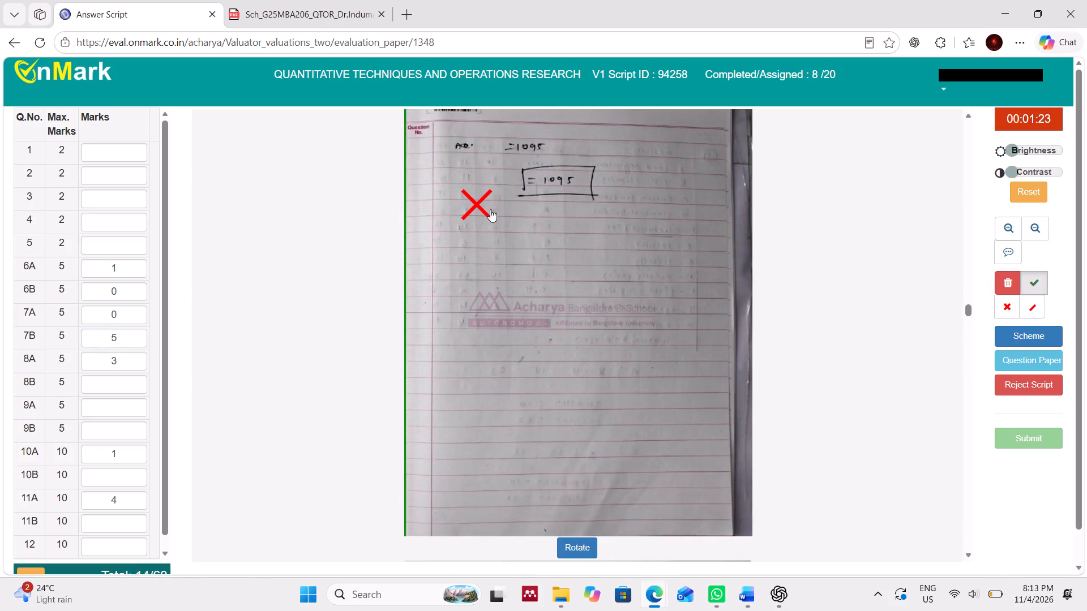
left_click(469, 187)
scroll(477, 248, "up", 6)
left_click(479, 244)
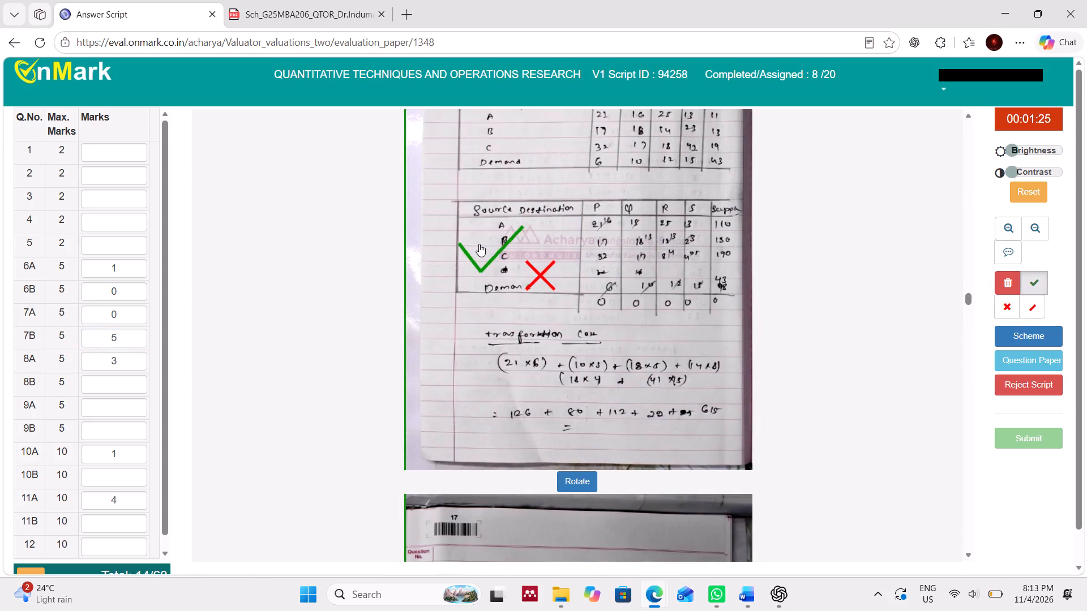
Annotate the activity table answer on pages 18 and 19 with crosses and enter 3 marks for question 12.
scroll(479, 244, "down", 11)
scroll(534, 324, "down", 2)
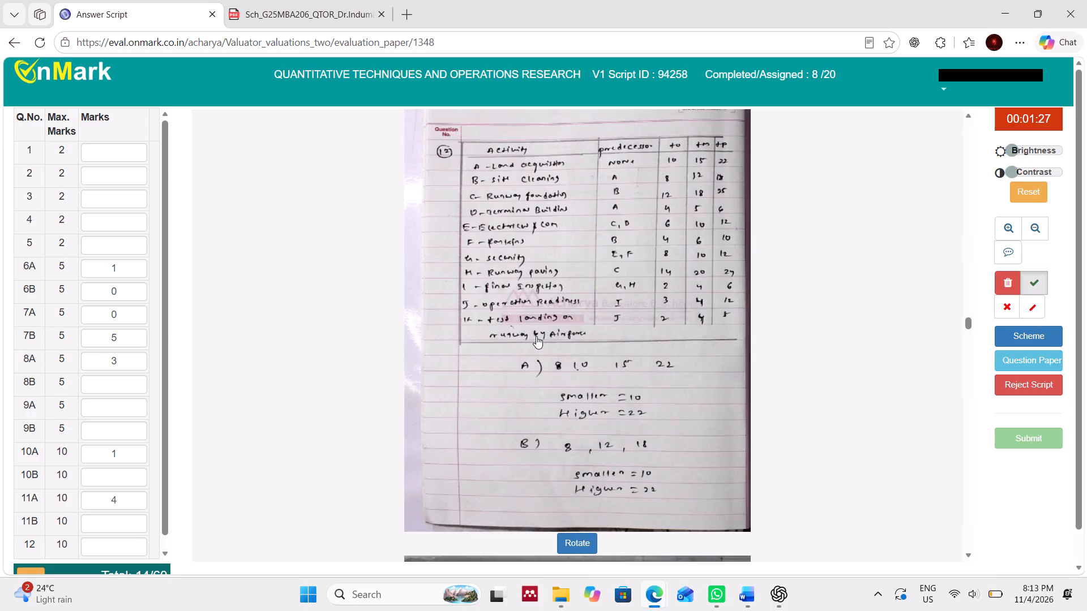
left_click(1004, 303)
left_click(478, 316)
scroll(483, 316, "down", 6)
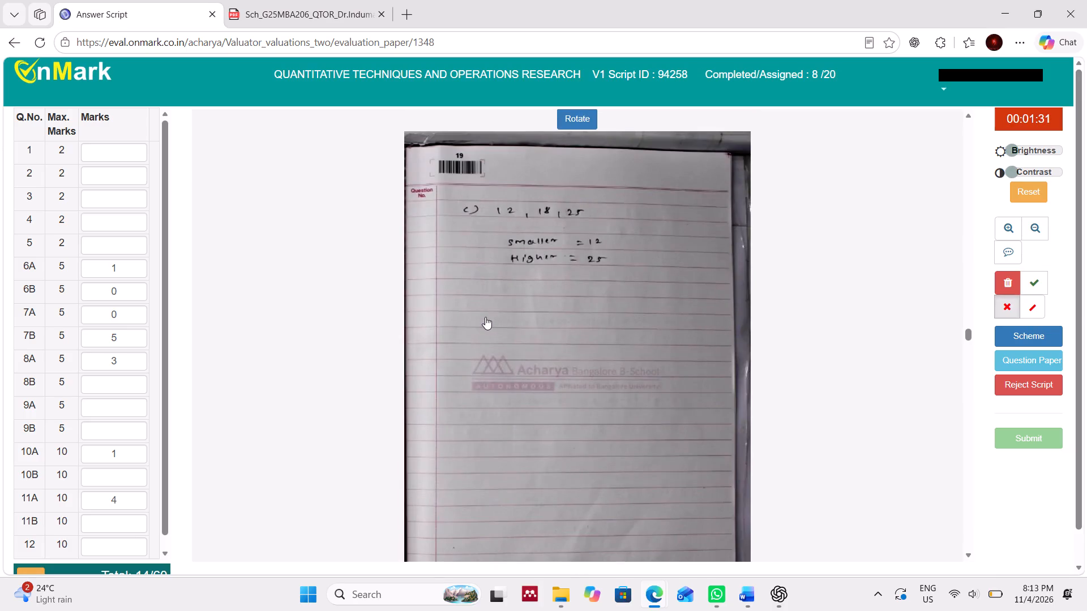
left_click(485, 317)
scroll(485, 317, "down", 4)
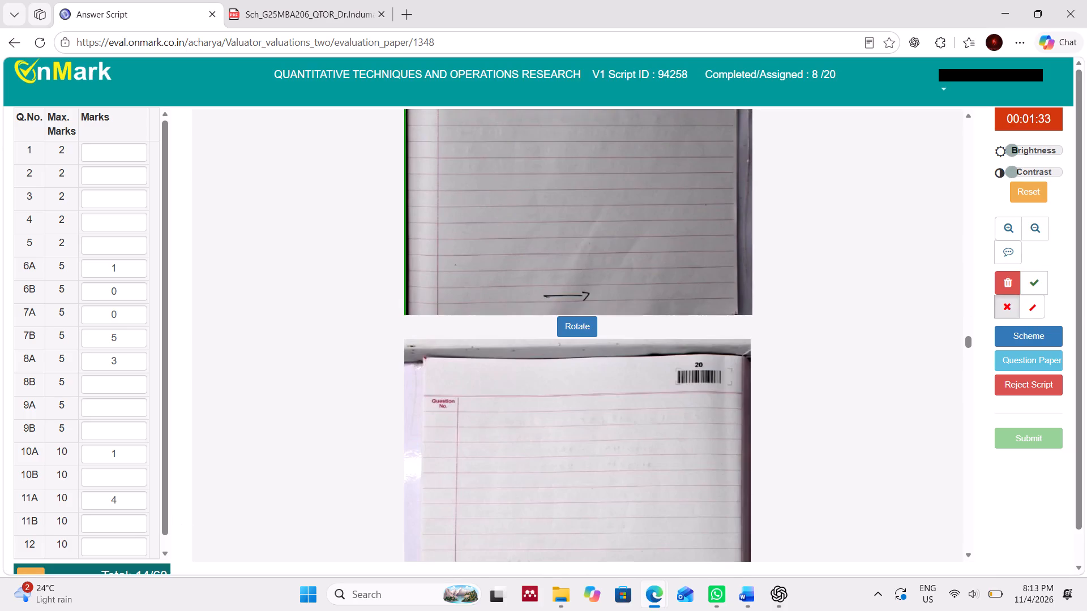
left_click(112, 545)
key("3")
Annotate blank page 20 and the question 9A answer on pages 21 and 22 with crosses, and enter 4 marks for question 9A.
scroll(512, 502, "down", 3)
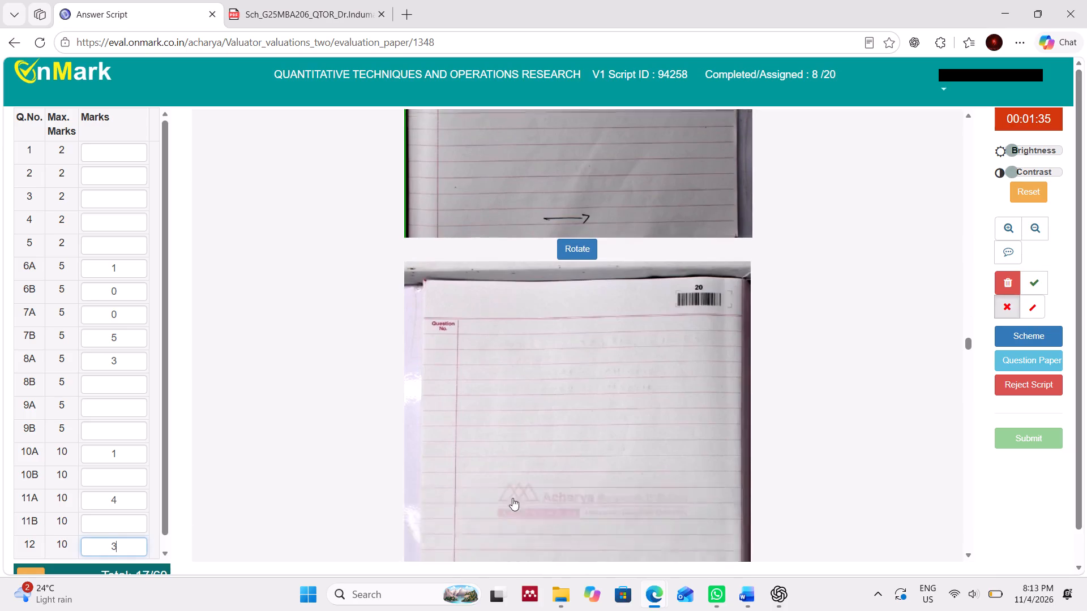
left_click(526, 354)
scroll(531, 354, "down", 6)
left_click(531, 356)
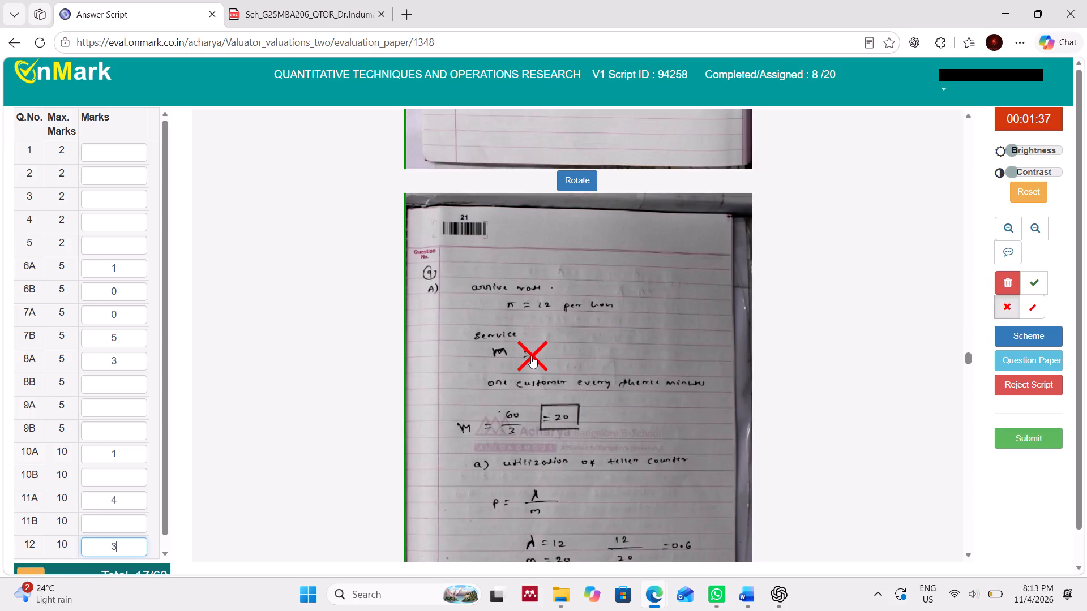
scroll(543, 352, "down", 2)
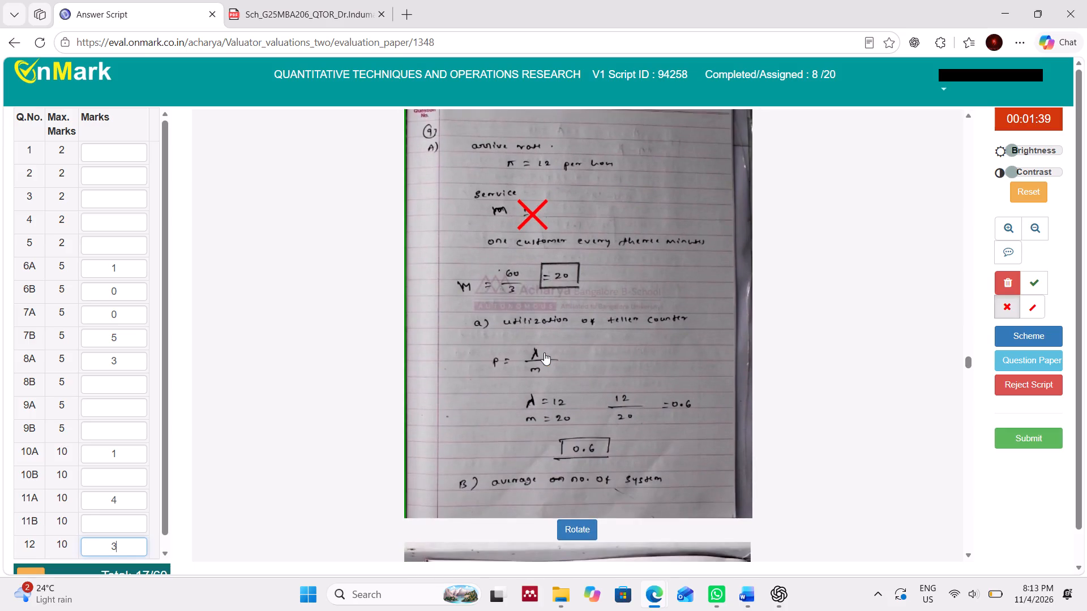
scroll(544, 352, "down", 3)
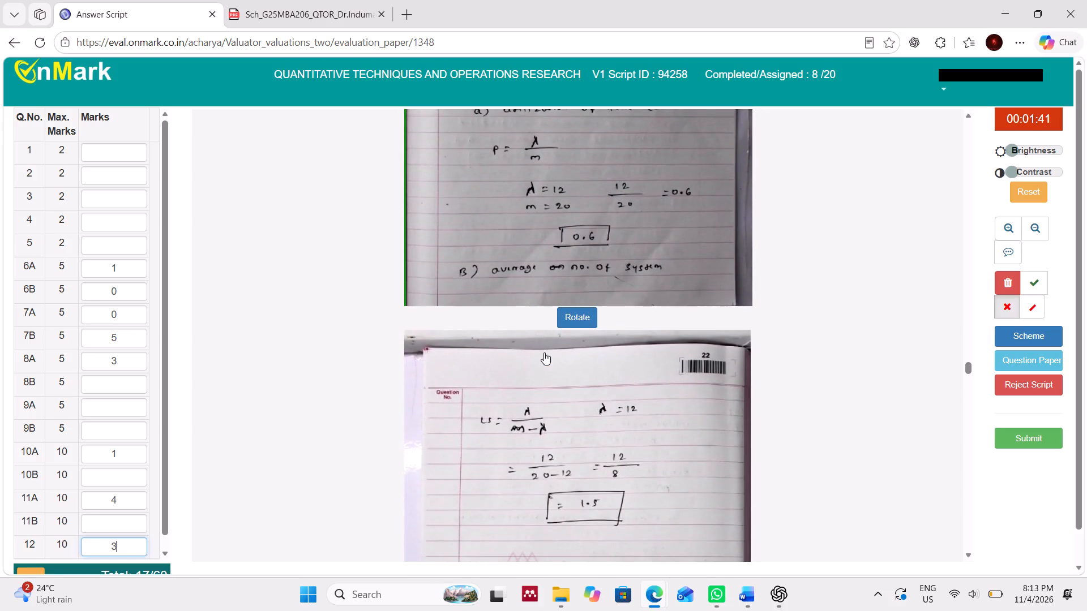
scroll(544, 352, "up", 4)
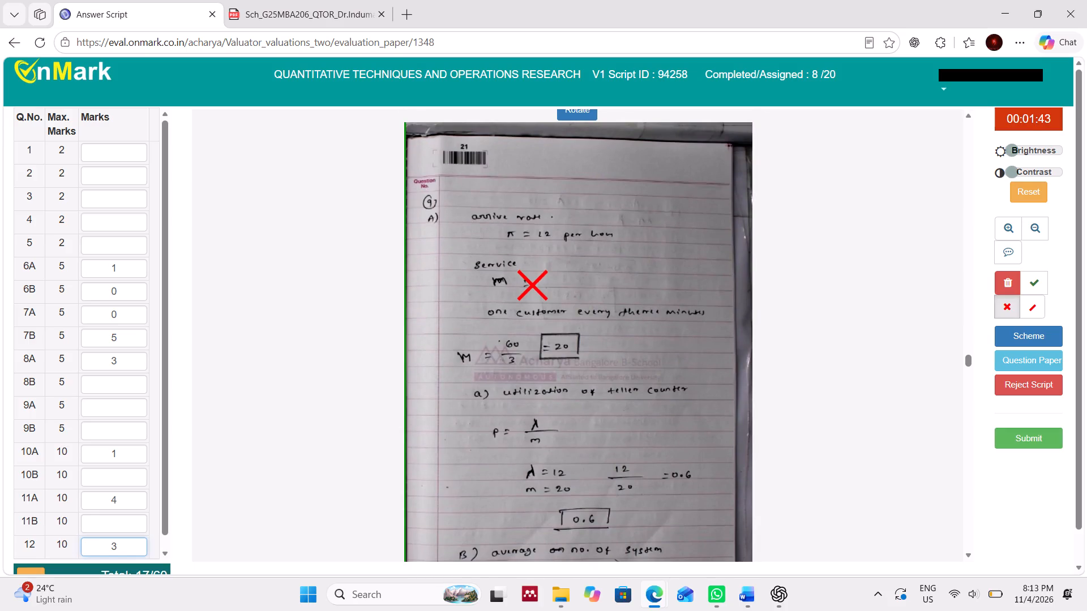
left_click(124, 408)
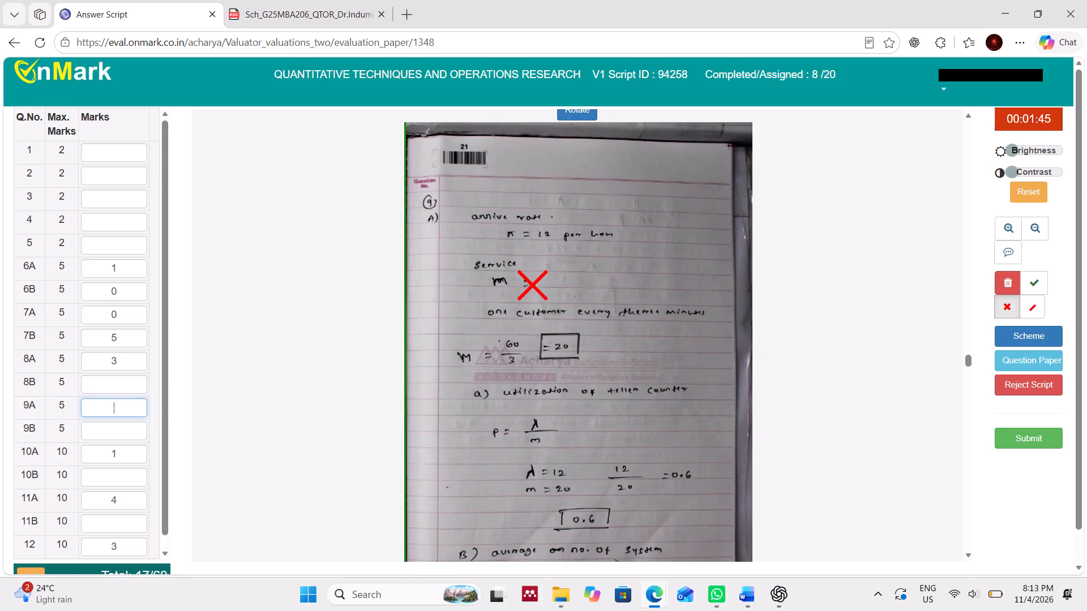
key("4")
scroll(507, 403, "down", 3)
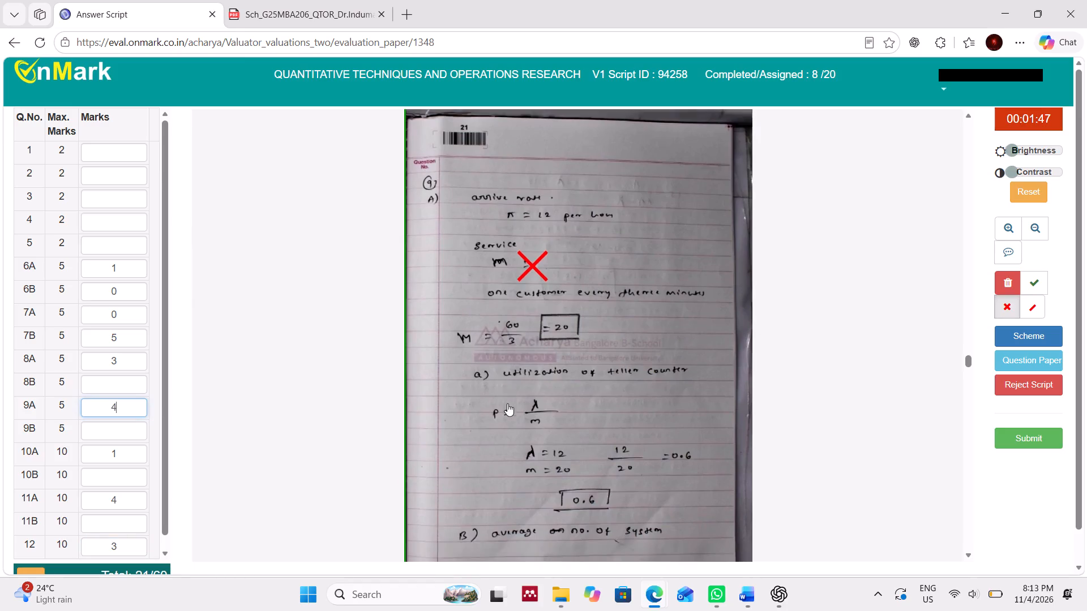
scroll(507, 403, "down", 7)
left_click(529, 246)
Annotate pages 23 to 26, containing the Monte Carlo simulation answer, with crosses and enter 4 marks for question 11B.
scroll(536, 271, "down", 4)
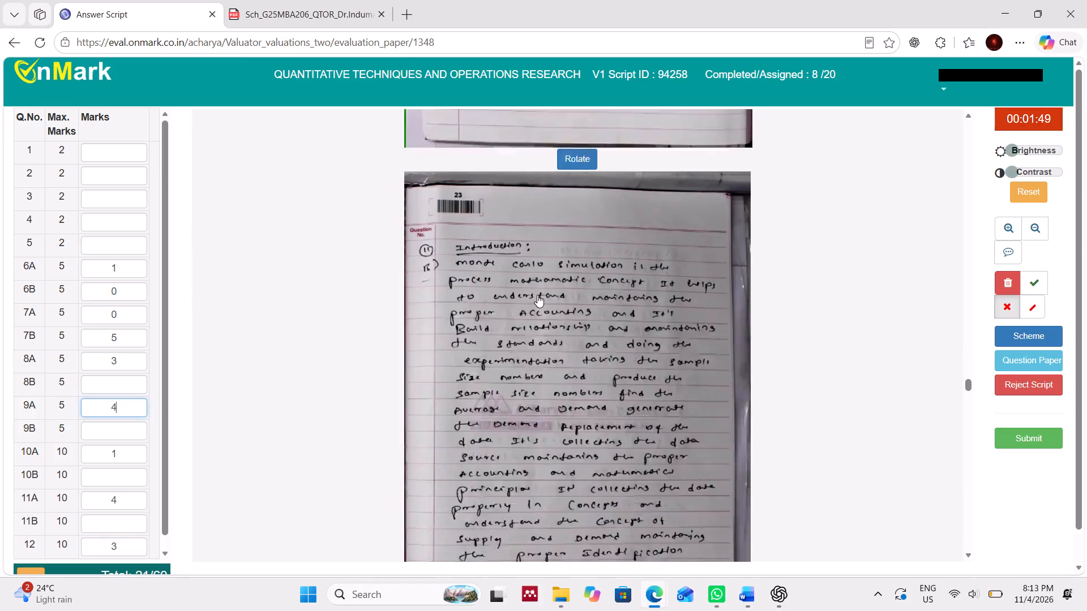
left_click(538, 313)
scroll(538, 313, "down", 7)
left_click(532, 335)
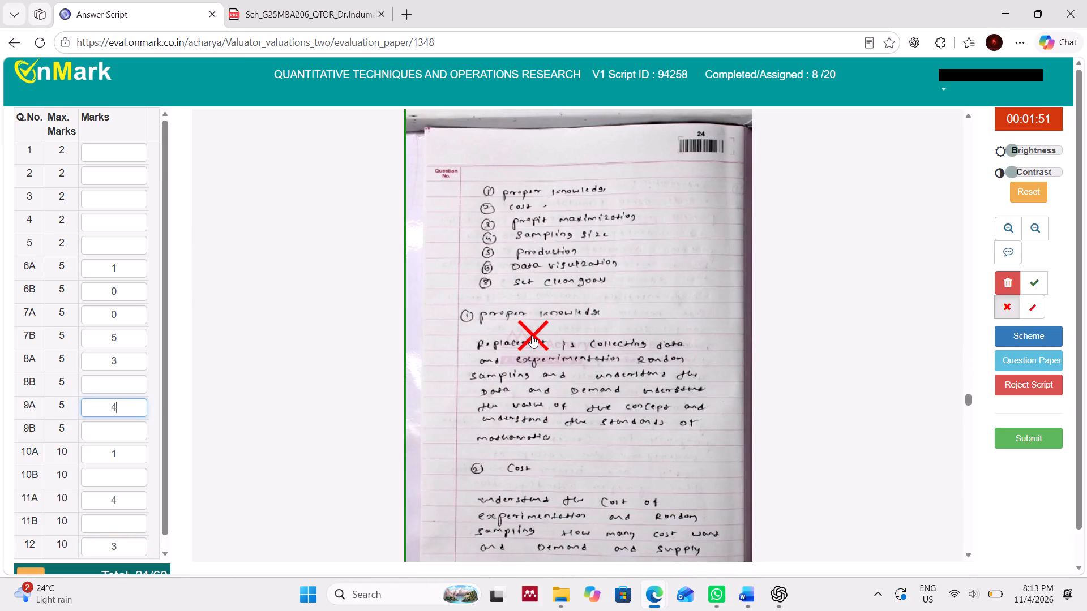
scroll(547, 370, "up", 6)
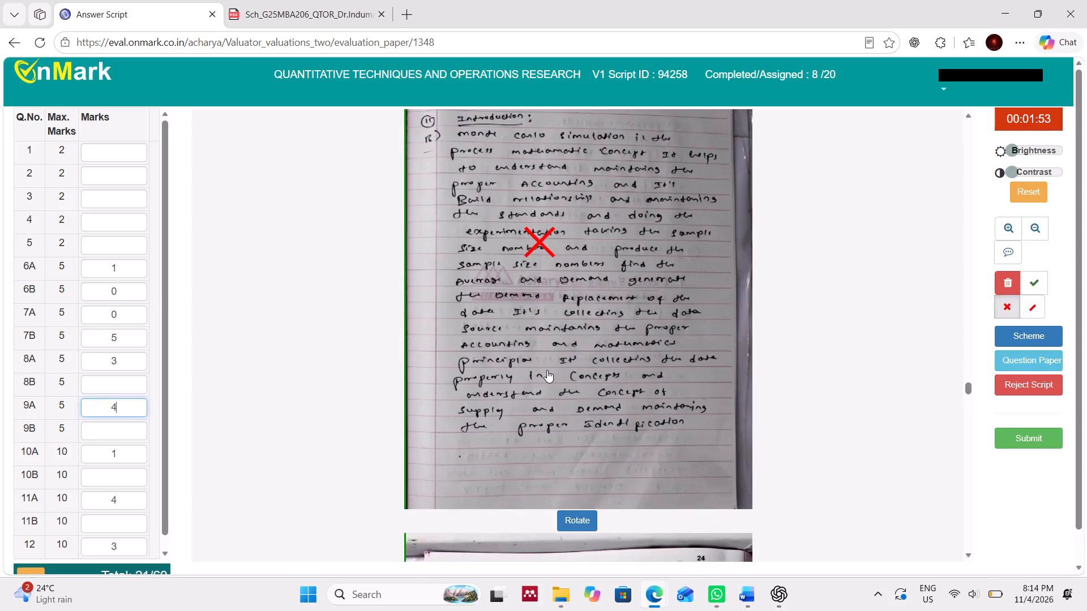
left_click(121, 526)
key("4")
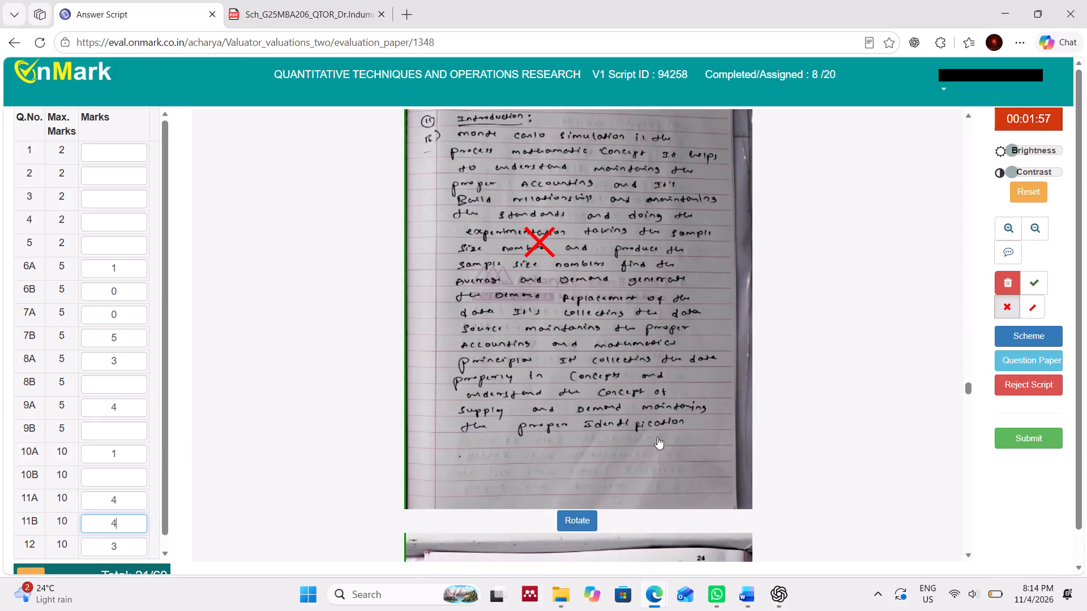
scroll(667, 407, "down", 10)
scroll(597, 402, "down", 5)
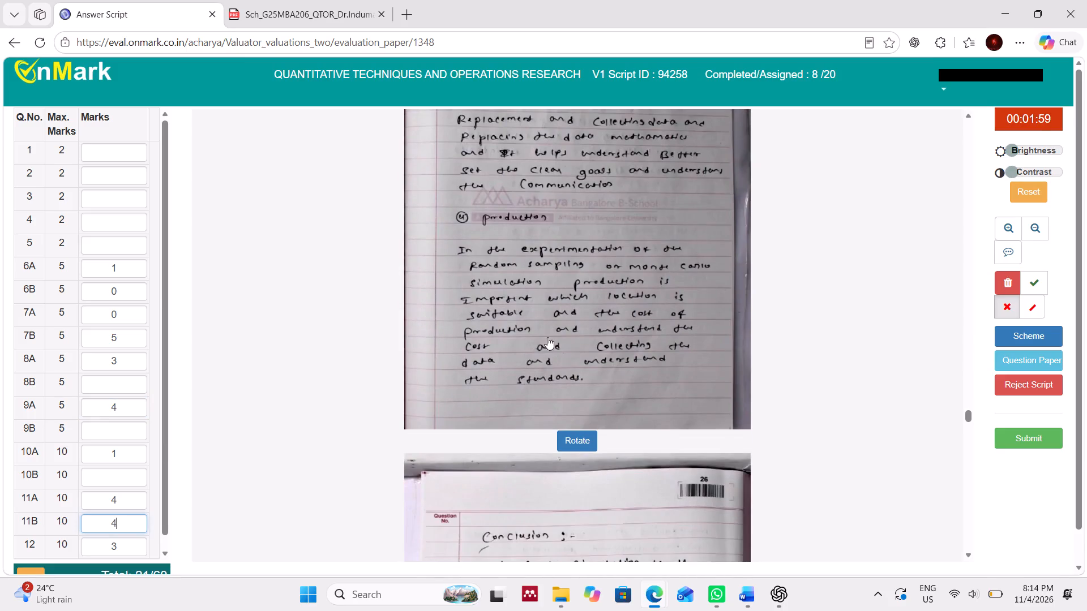
left_click(543, 298)
scroll(544, 299, "down", 4)
left_click(539, 322)
Annotate pages 27, 28 and 29, containing two-mark answers and the question 9B answer, with one cross each.
scroll(539, 322, "down", 6)
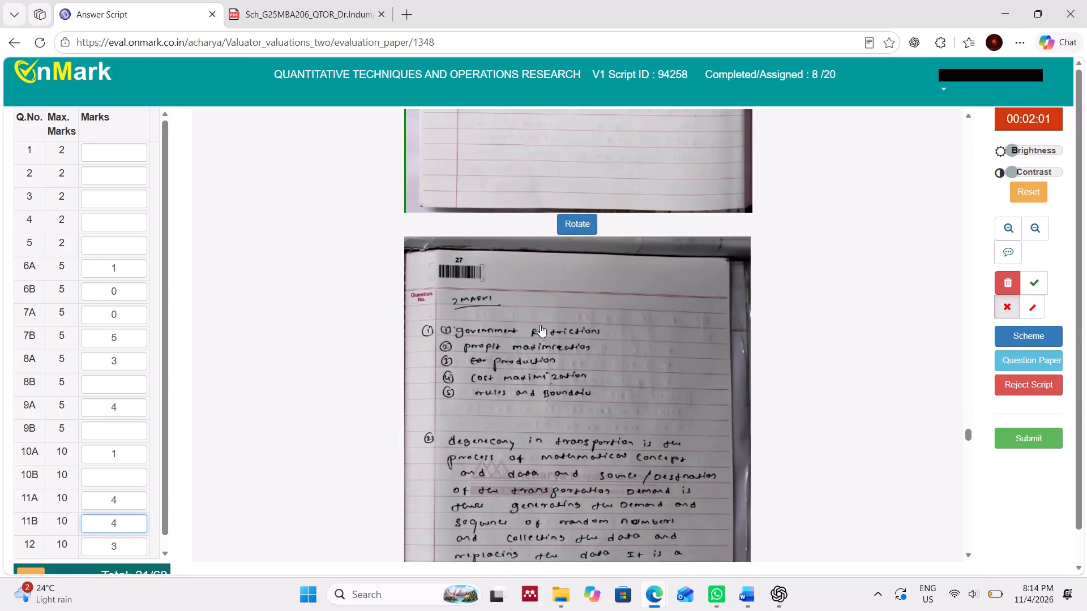
scroll(549, 403, "down", 1)
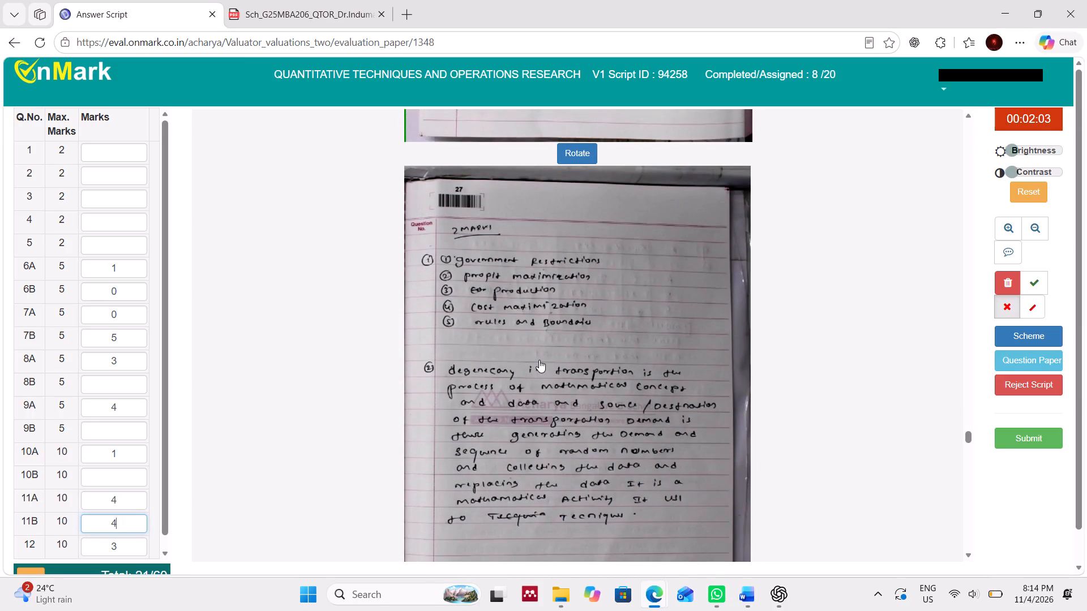
left_click(539, 360)
scroll(539, 360, "down", 5)
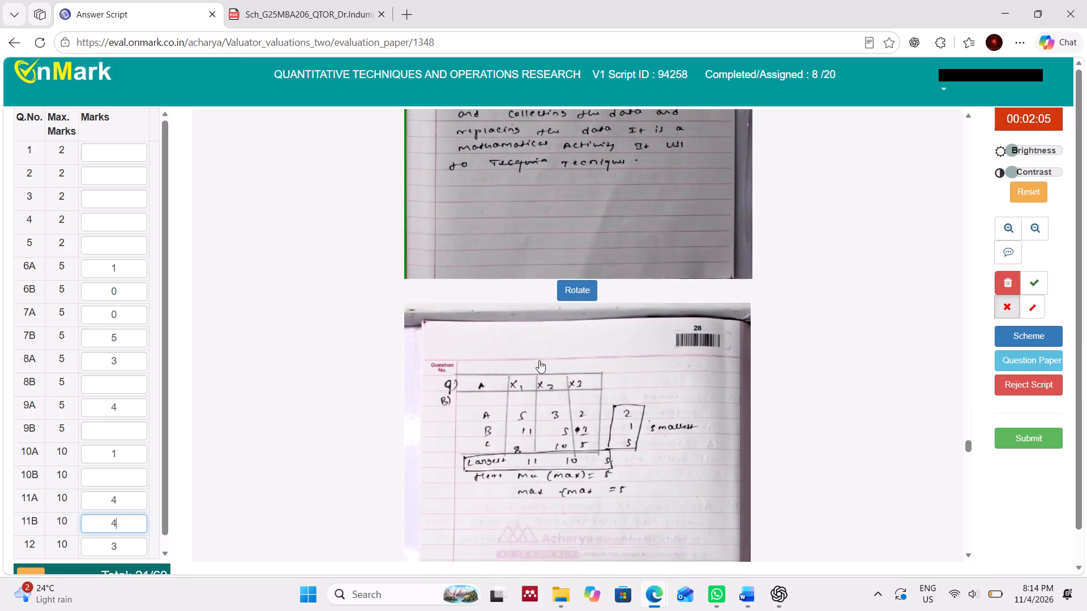
left_click(539, 360)
scroll(539, 360, "down", 9)
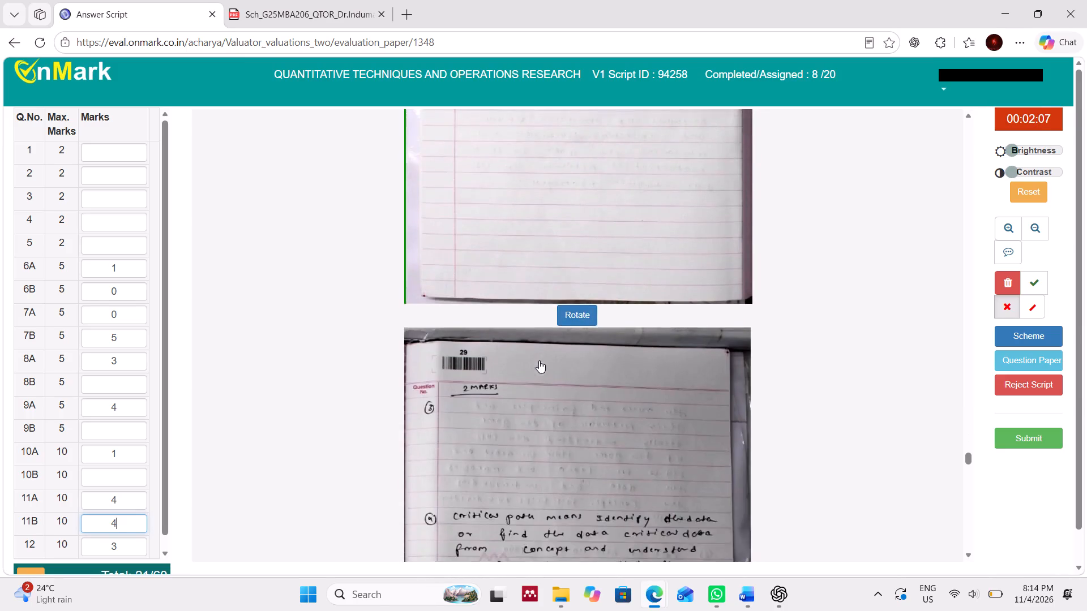
left_click(538, 283)
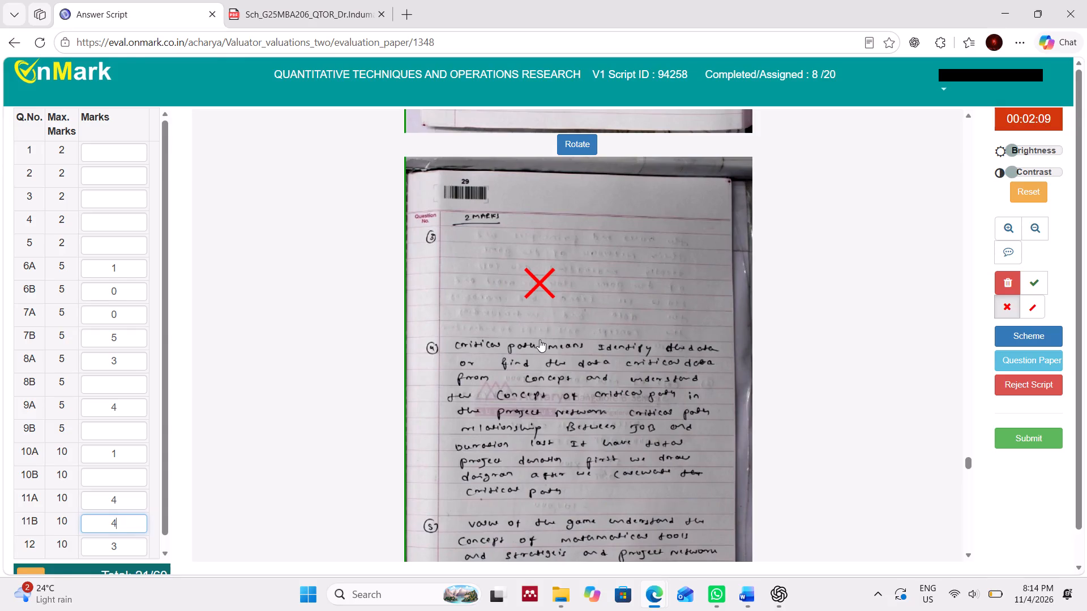
Add another cross to page 29 and annotate page 30, containing the remaining two-mark answers, with a cross.
left_click(537, 369)
scroll(537, 369, "down", 4)
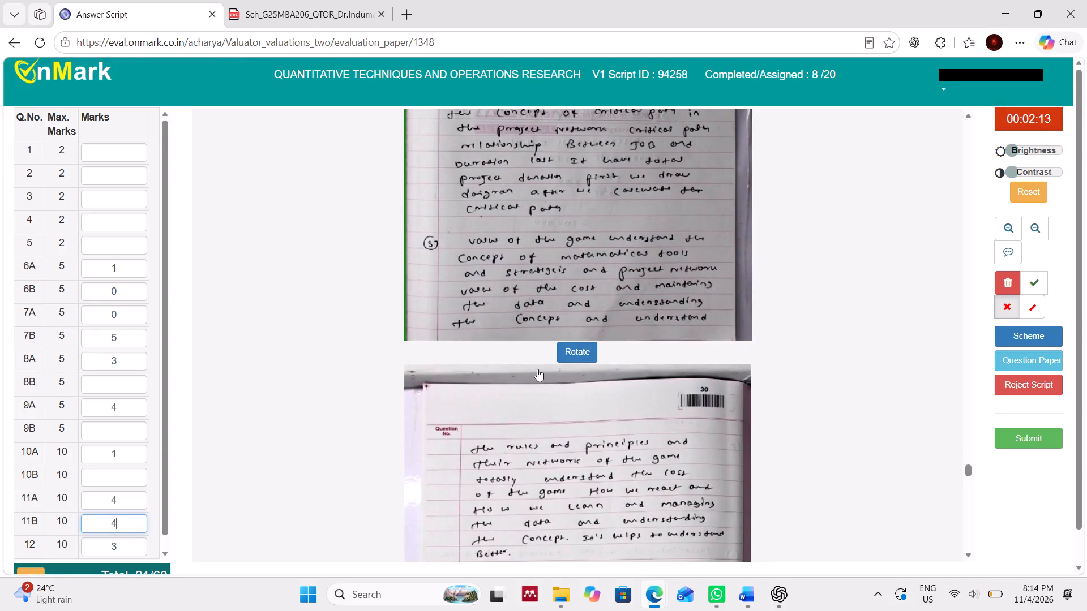
scroll(537, 369, "down", 3)
left_click(540, 255)
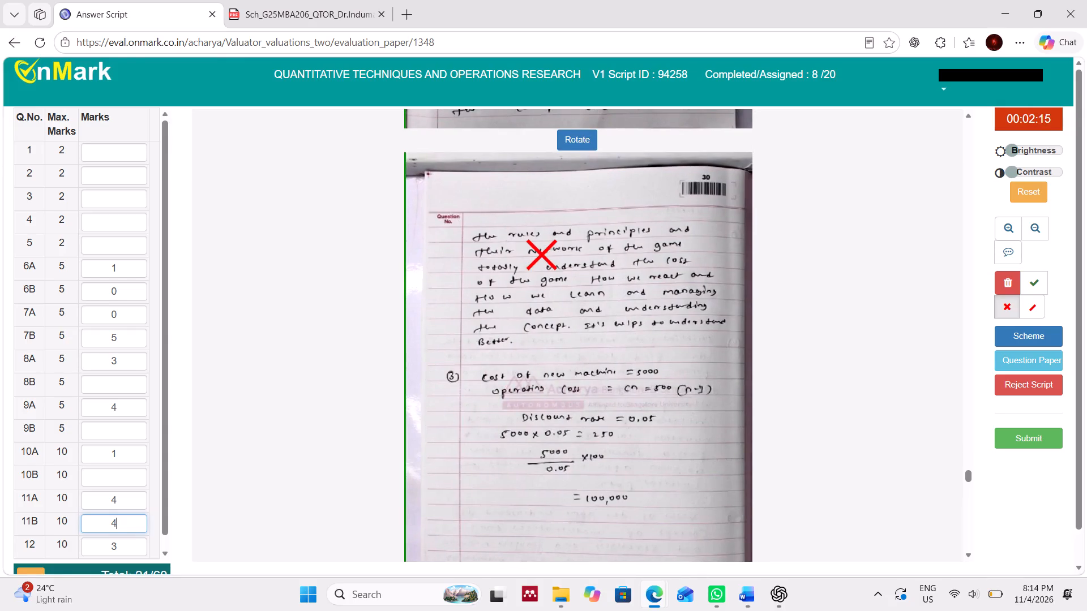
Enter 0 marks for each of questions 1 to 4 and 1 mark for question 5.
left_click(99, 149)
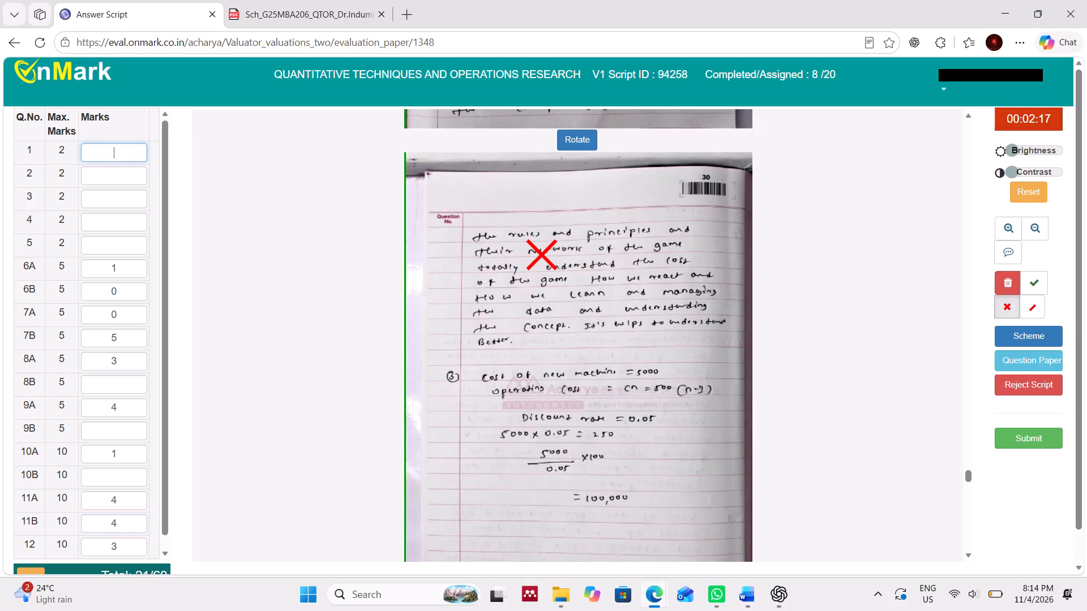
key("0")
left_click(110, 174)
key("0")
left_click(115, 190)
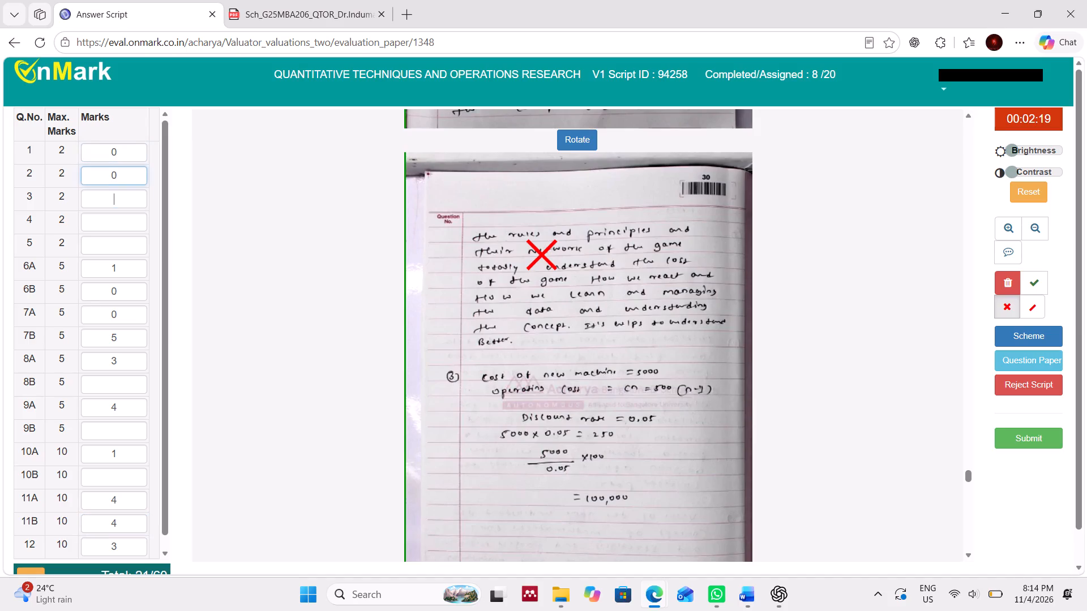
key("0")
left_click(118, 216)
key("0")
left_click(125, 238)
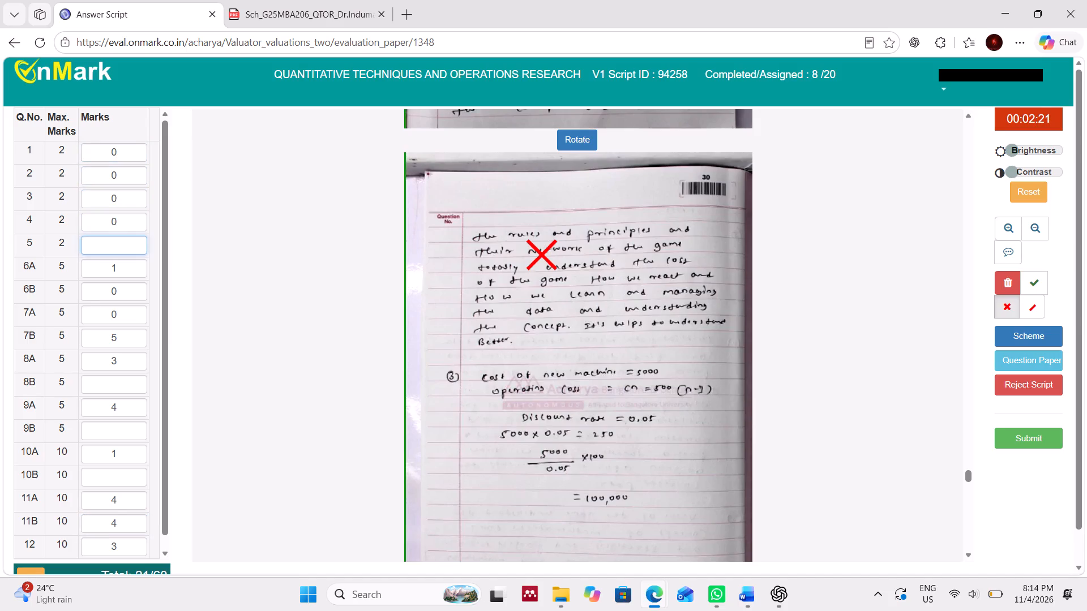
key("1")
Enter 0 marks for questions 8B, 9B and 10B, and change the marks to 2 for 10A and 5 for 11B.
scroll(174, 335, "down", 3)
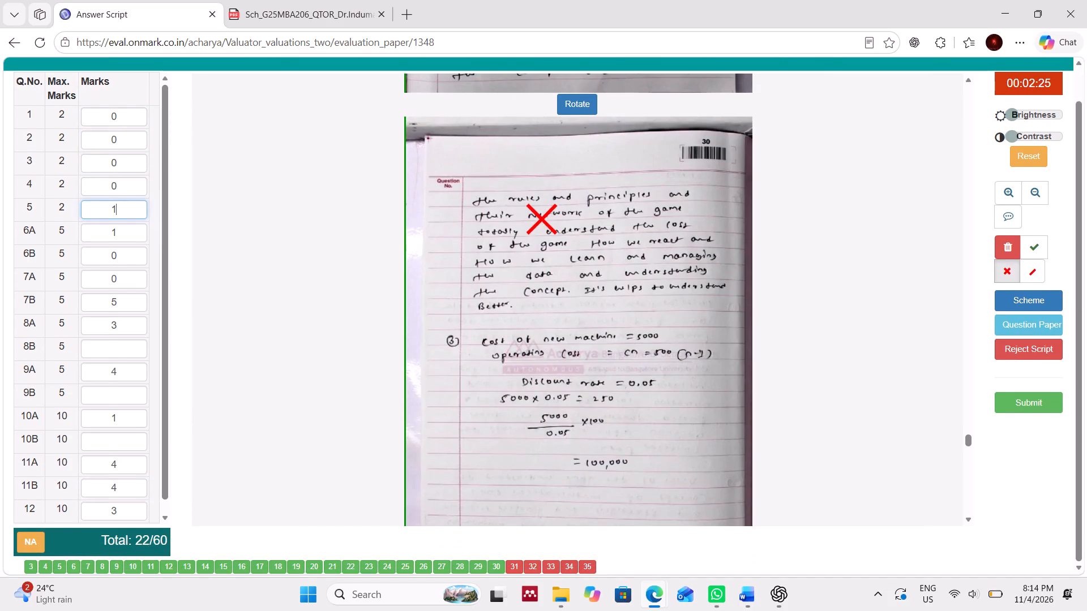
left_click(115, 352)
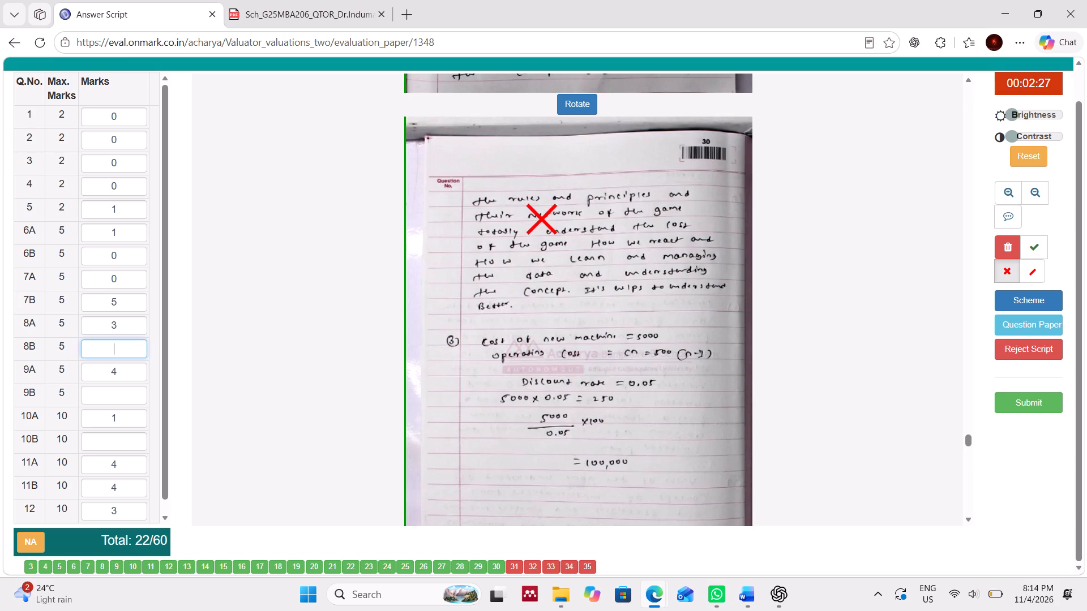
key("0")
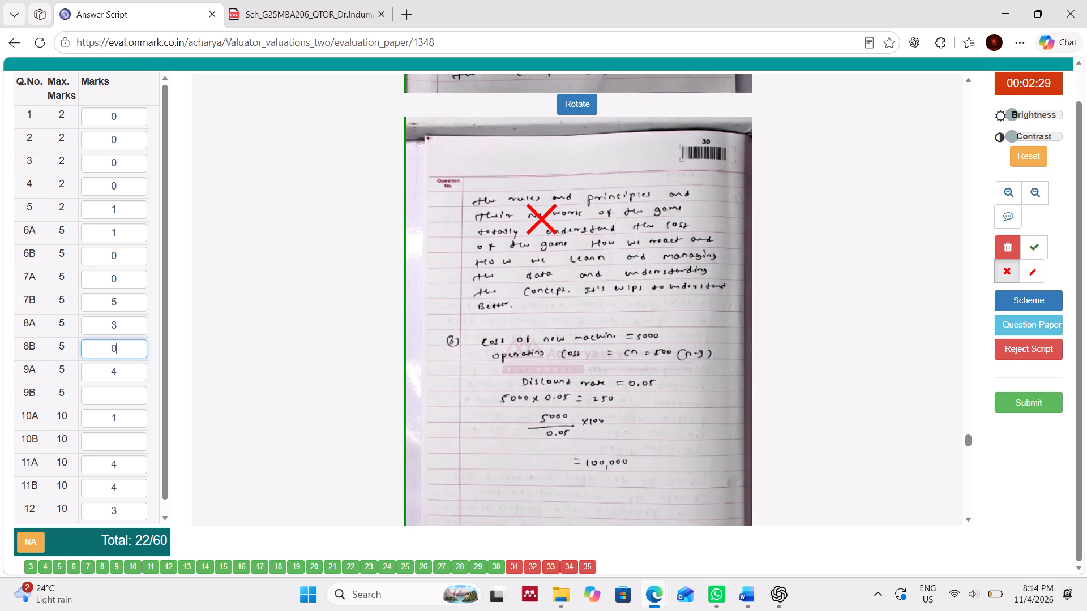
left_click(127, 394)
key("0")
left_click(126, 420)
key("BackSpace")
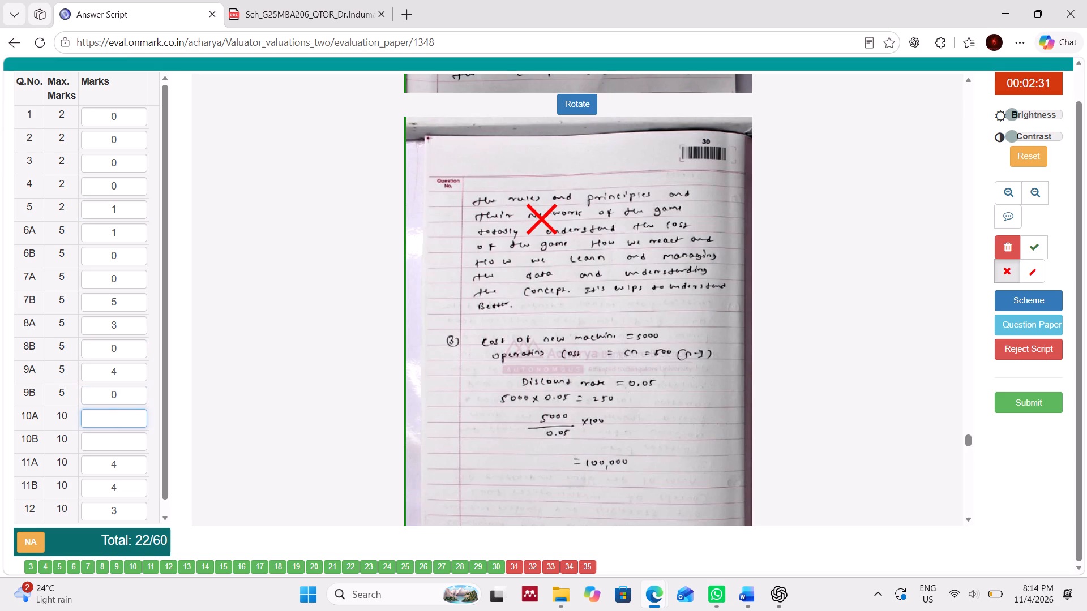
key("2")
left_click(123, 446)
key("0")
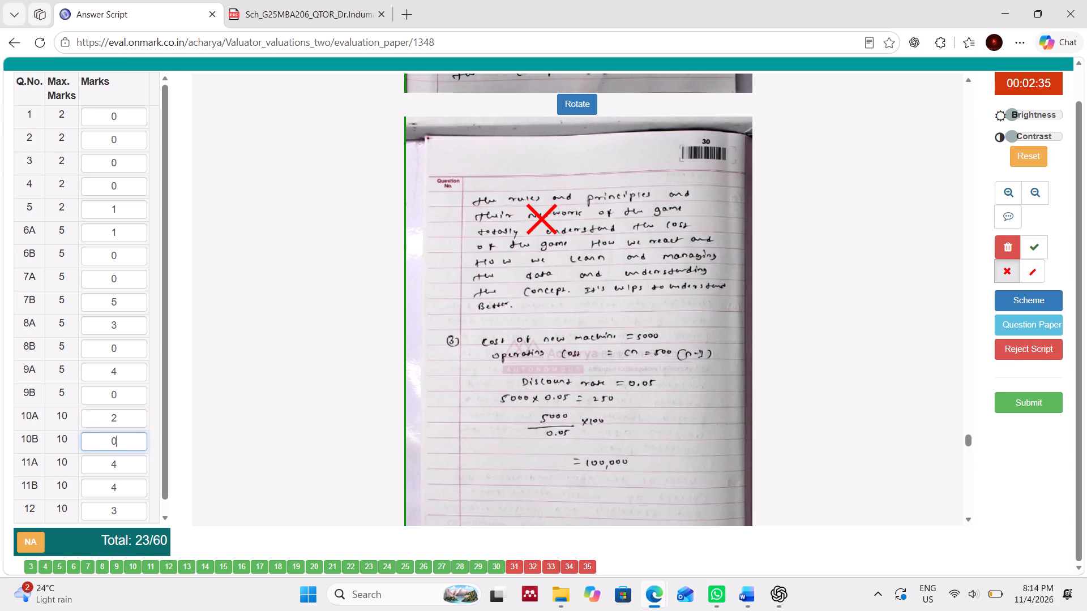
left_click(123, 489)
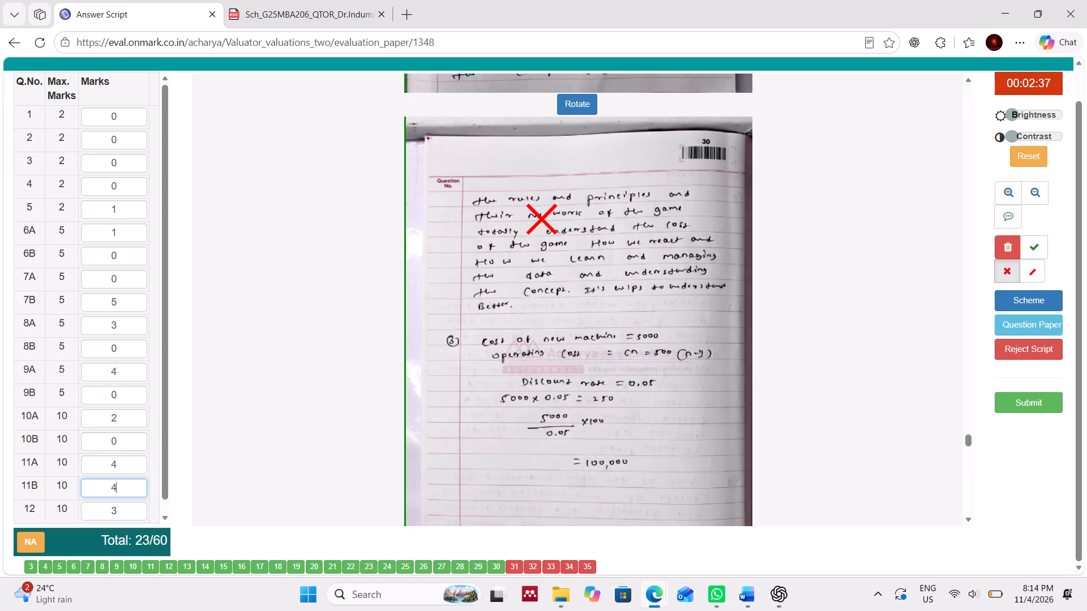
key("BackSpace")
key("5")
Annotate the unanswered pages 31 to 34 with one cross each and the last page, 35, with two crosses.
scroll(126, 490, "down", 1)
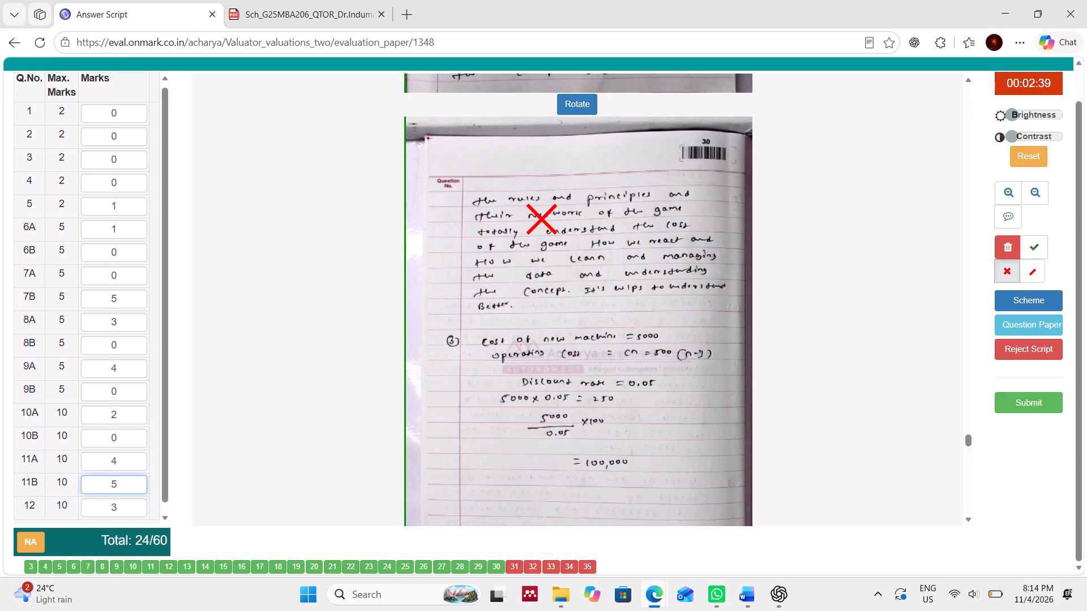
scroll(485, 452, "down", 5)
left_click(480, 355)
scroll(482, 355, "down", 6)
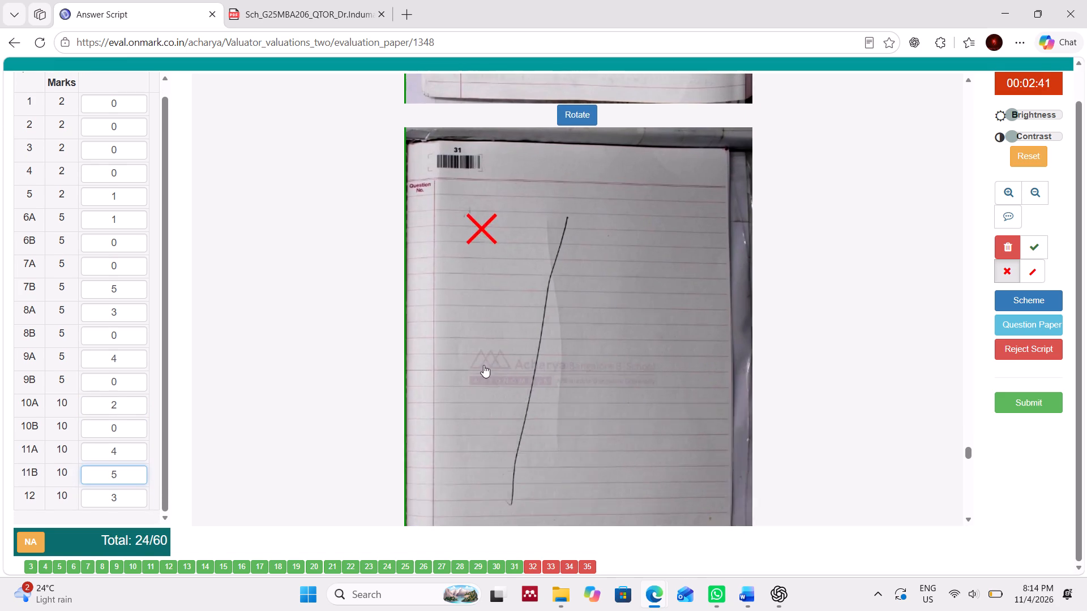
left_click(483, 365)
scroll(483, 366, "down", 10)
left_click(482, 366)
scroll(482, 366, "down", 5)
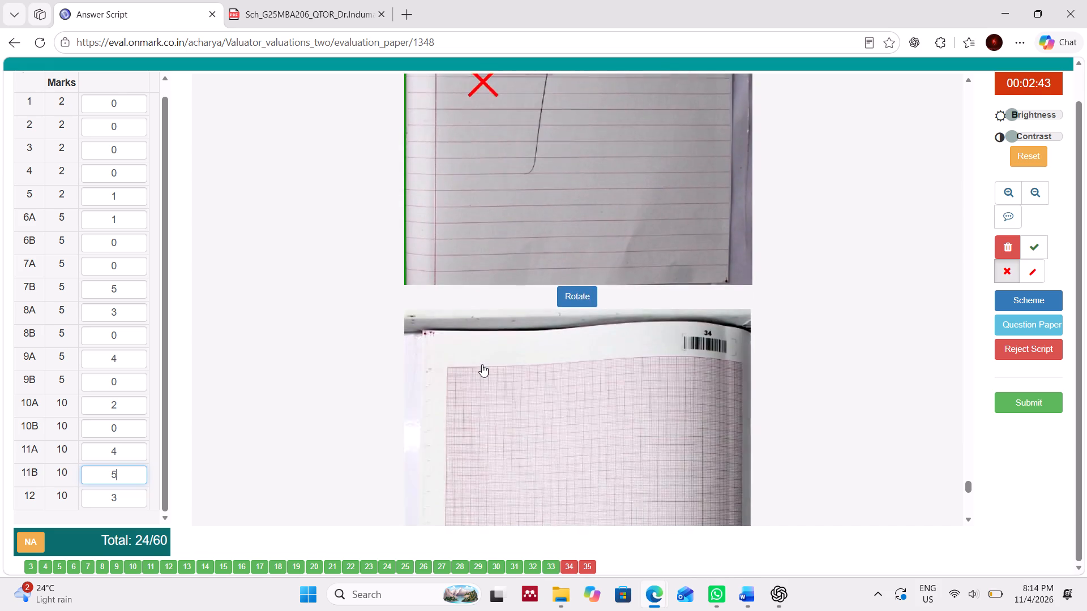
left_click(482, 364)
scroll(482, 364, "down", 6)
left_click(482, 364)
scroll(482, 364, "down", 7)
left_click(482, 364)
scroll(482, 364, "down", 4)
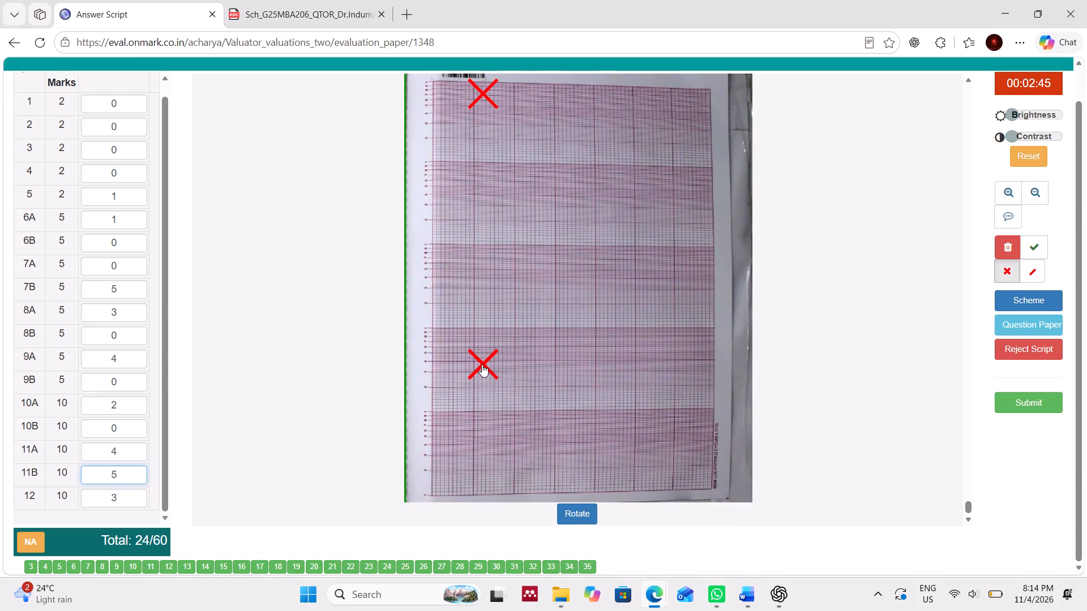
scroll(482, 364, "down", 3)
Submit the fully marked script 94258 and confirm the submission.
left_click(1015, 401)
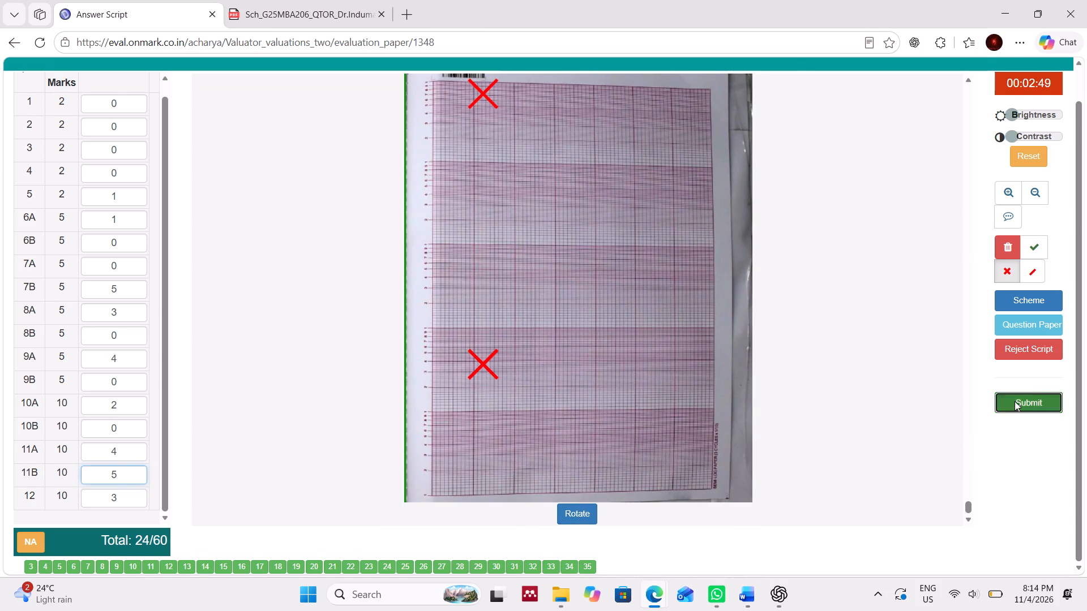
left_click(665, 185)
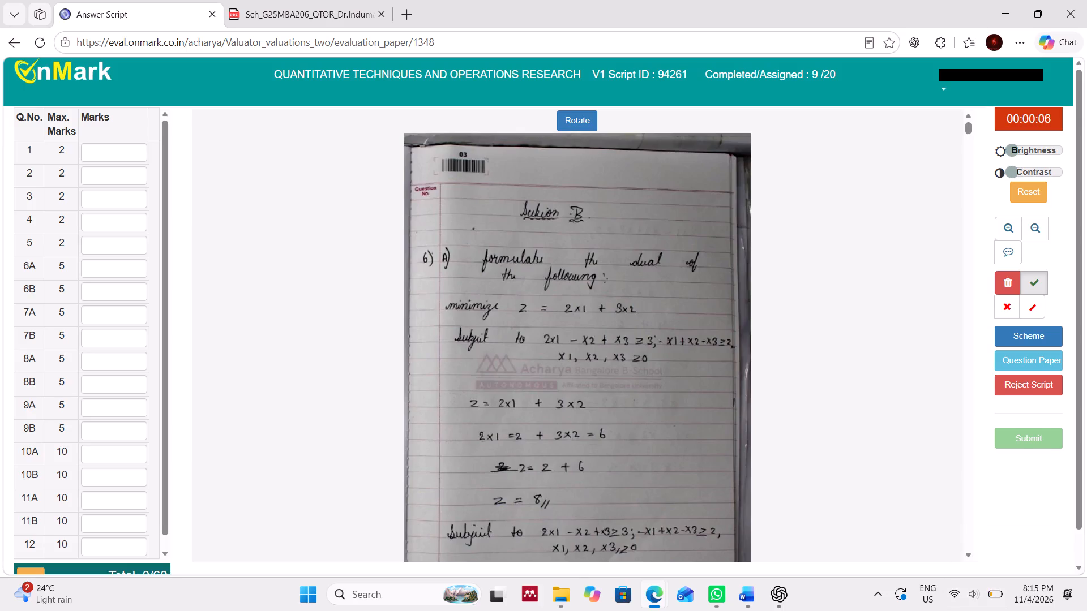
Enlarge the new script's pages, annotate the question 6A answer on page 3 with a cross, and enter 0 marks for 6A.
triple_click(1002, 227)
double_click(1002, 227)
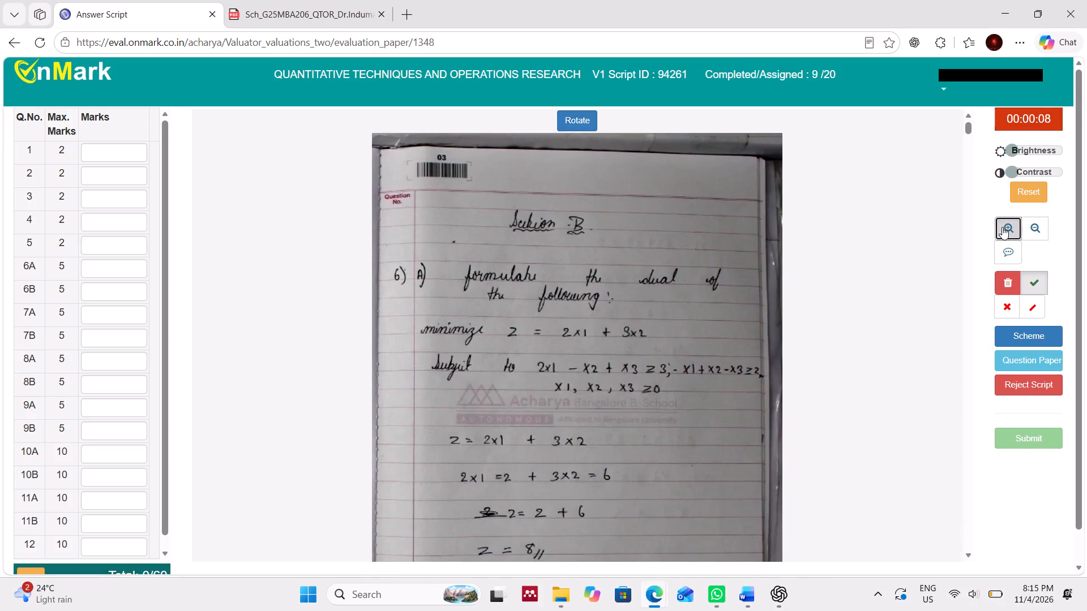
scroll(635, 173, "down", 2)
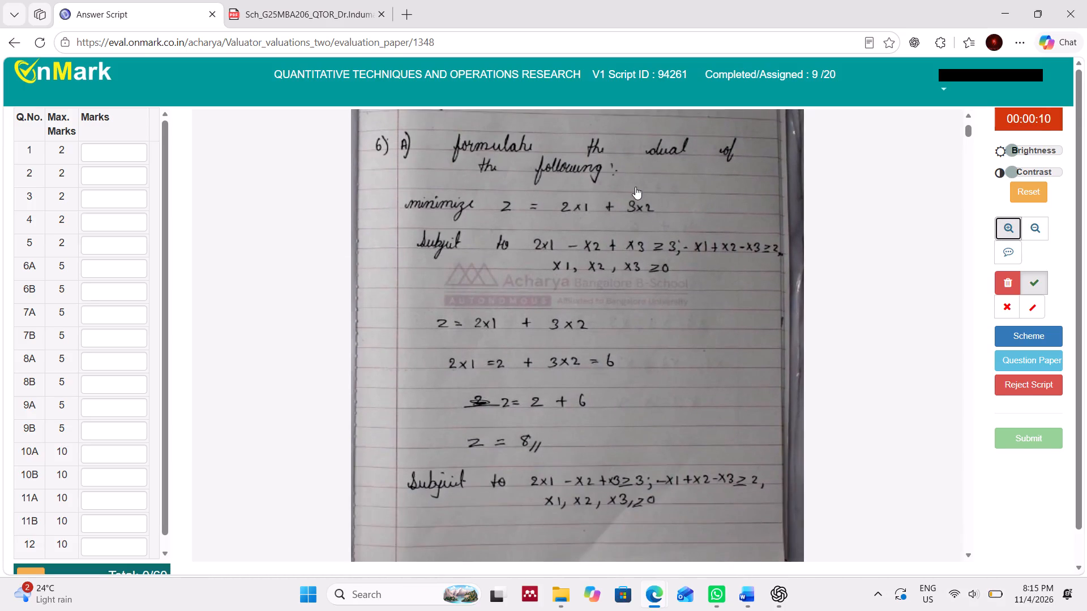
scroll(635, 187, "down", 1)
scroll(657, 238, "up", 1)
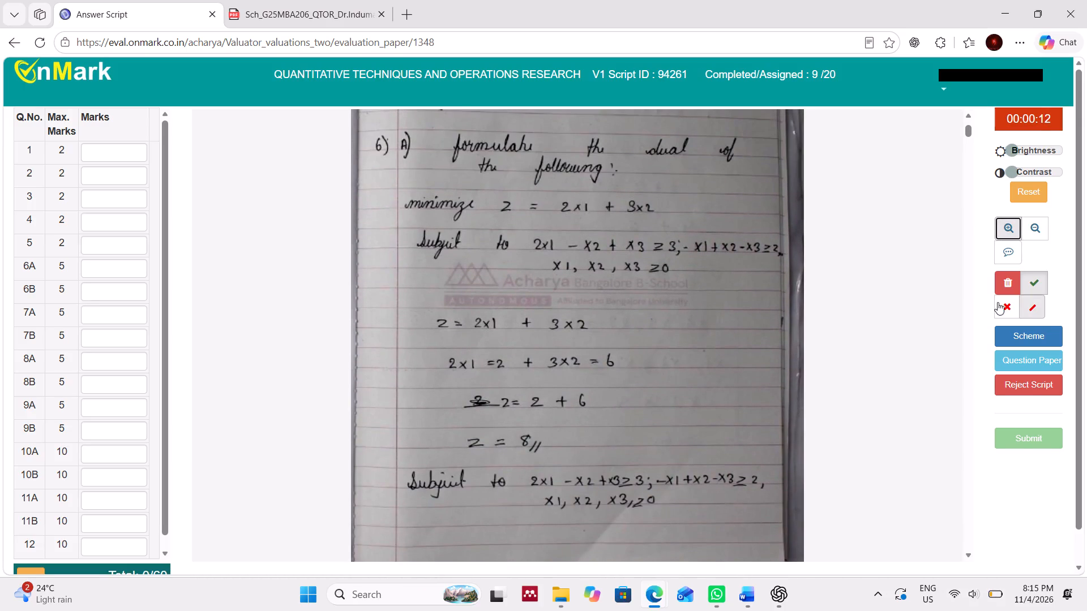
left_click(1001, 305)
left_click(482, 215)
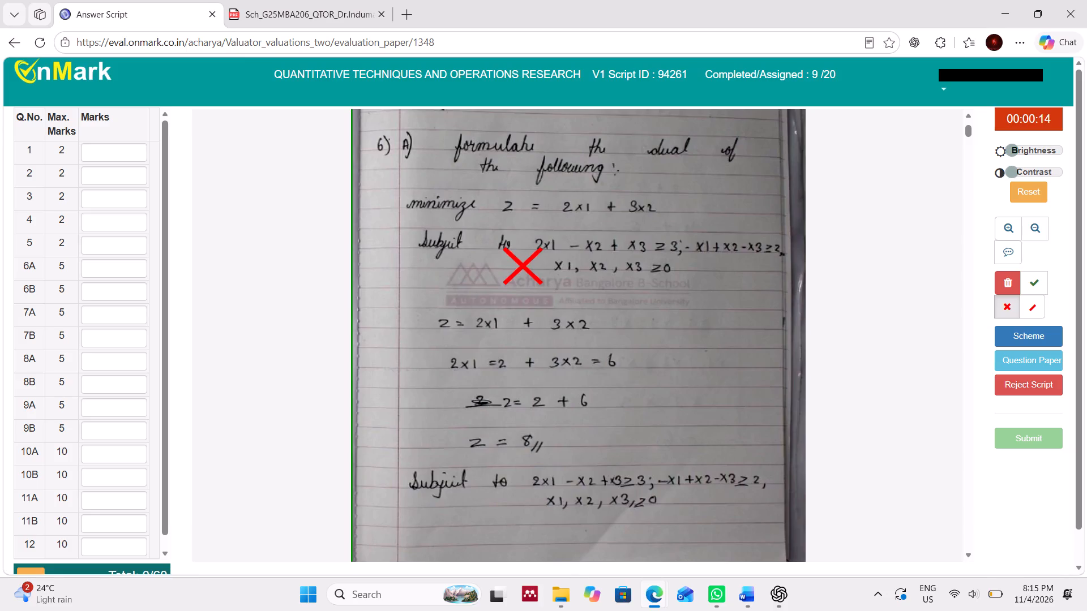
left_click(102, 269)
key("0")
Annotate page 4 and the question 7A assignment answer on page 5 with crosses, and enter 1 mark for question 7A.
scroll(354, 249, "down", 2)
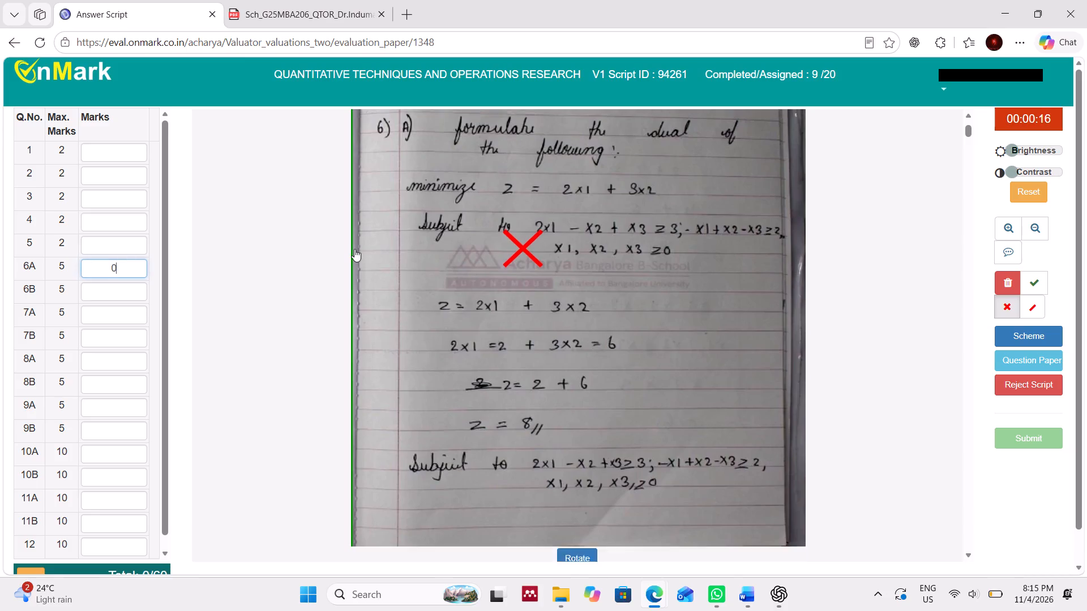
scroll(354, 249, "down", 5)
left_click(505, 258)
scroll(505, 258, "down", 8)
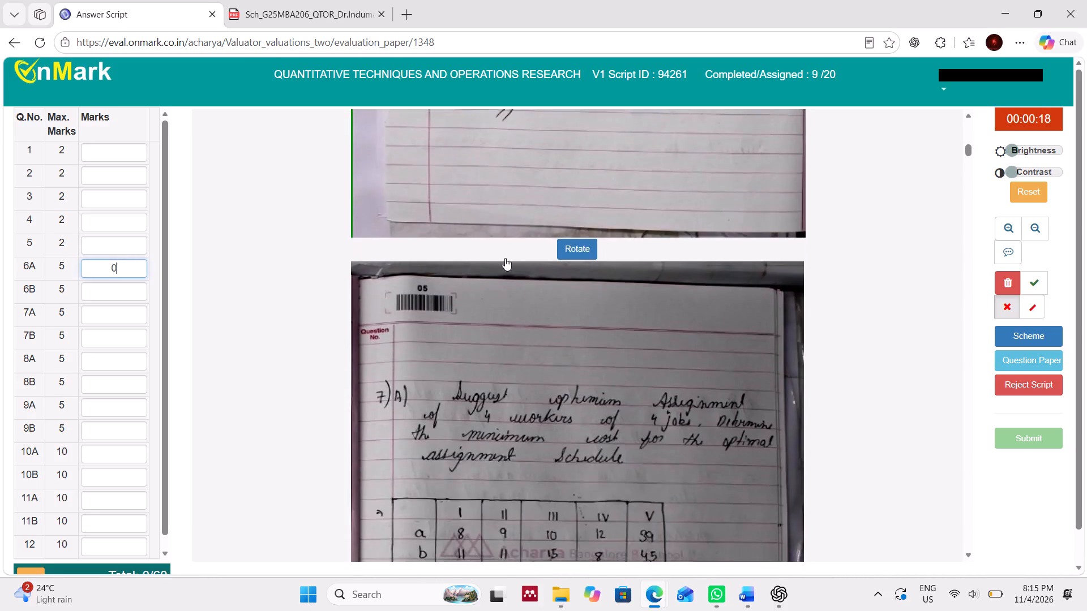
scroll(505, 258, "down", 2)
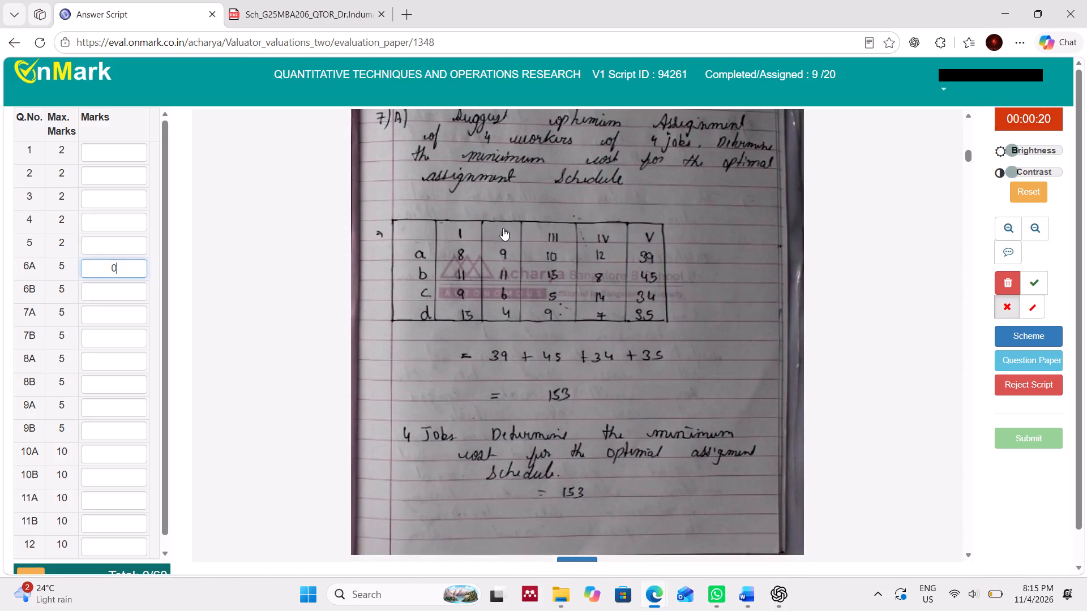
left_click(503, 228)
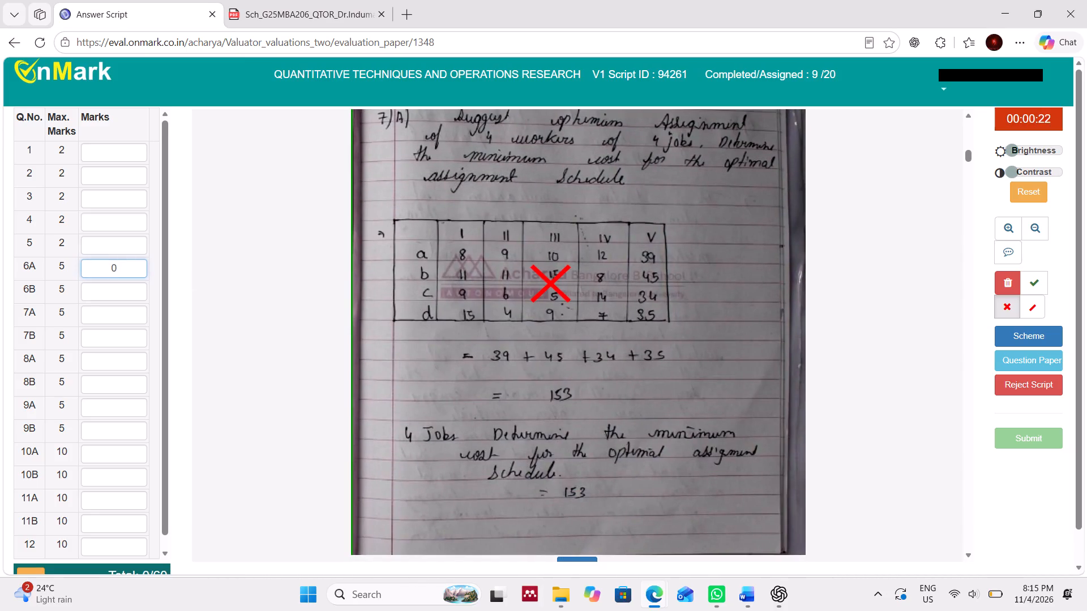
left_click(125, 314)
key("1")
Annotate the question 8B replacement theory answer on pages 6 and 7 with crosses, and enter 2 marks for question 8B.
scroll(674, 308, "down", 6)
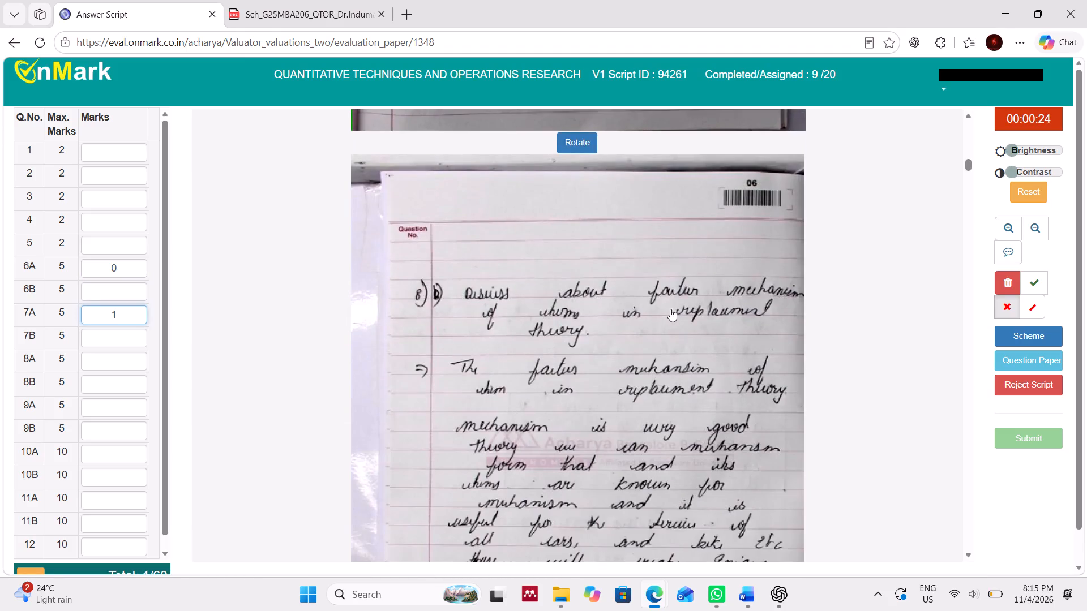
scroll(596, 320, "down", 2)
left_click(557, 263)
scroll(363, 291, "down", 1)
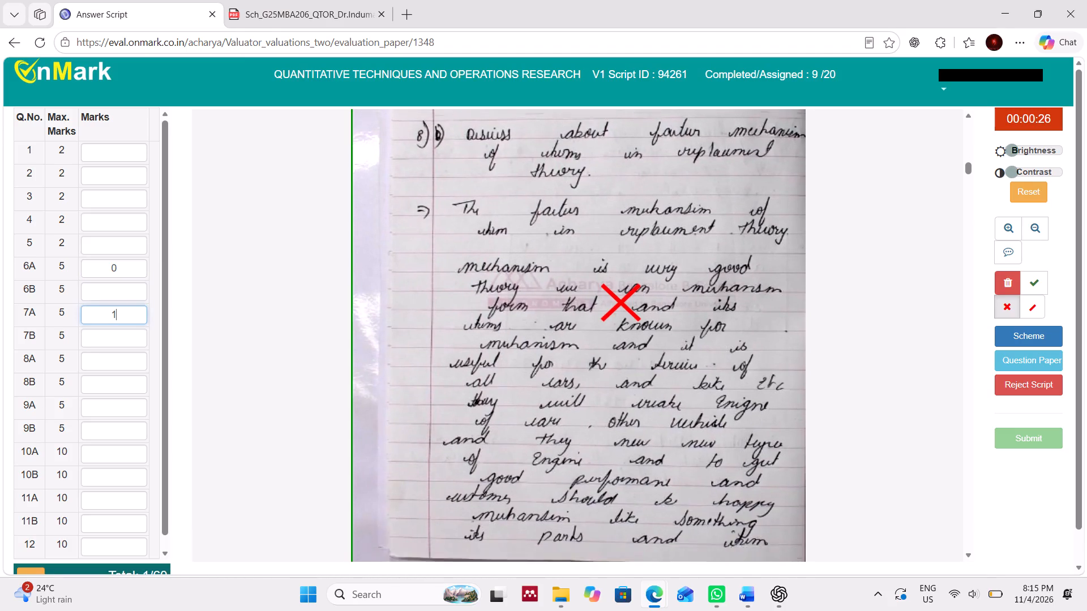
scroll(322, 294, "down", 1)
left_click(116, 380)
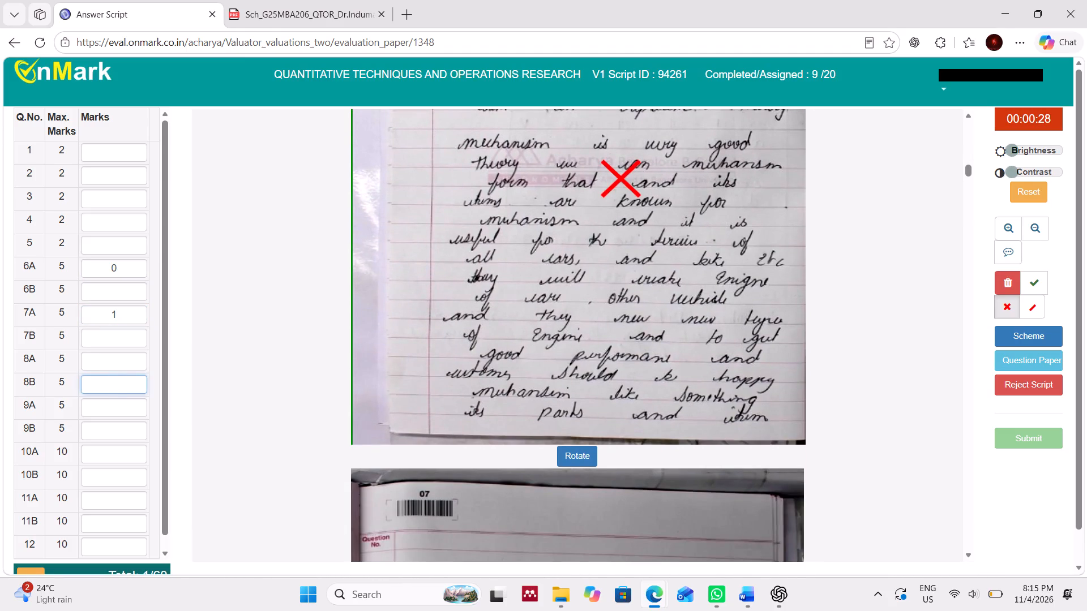
key("2")
scroll(430, 373, "down", 5)
left_click(462, 356)
Annotate the question 9A bank service answer on page 8 with a cross and enter 0 marks for question 9A.
scroll(464, 356, "down", 8)
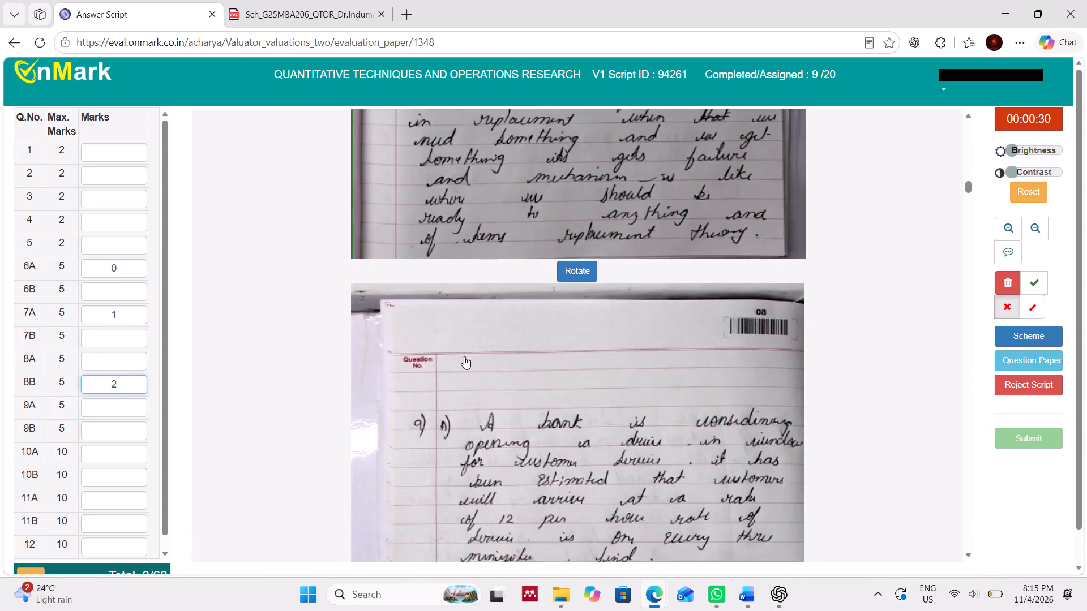
scroll(464, 356, "down", 2)
left_click(483, 218)
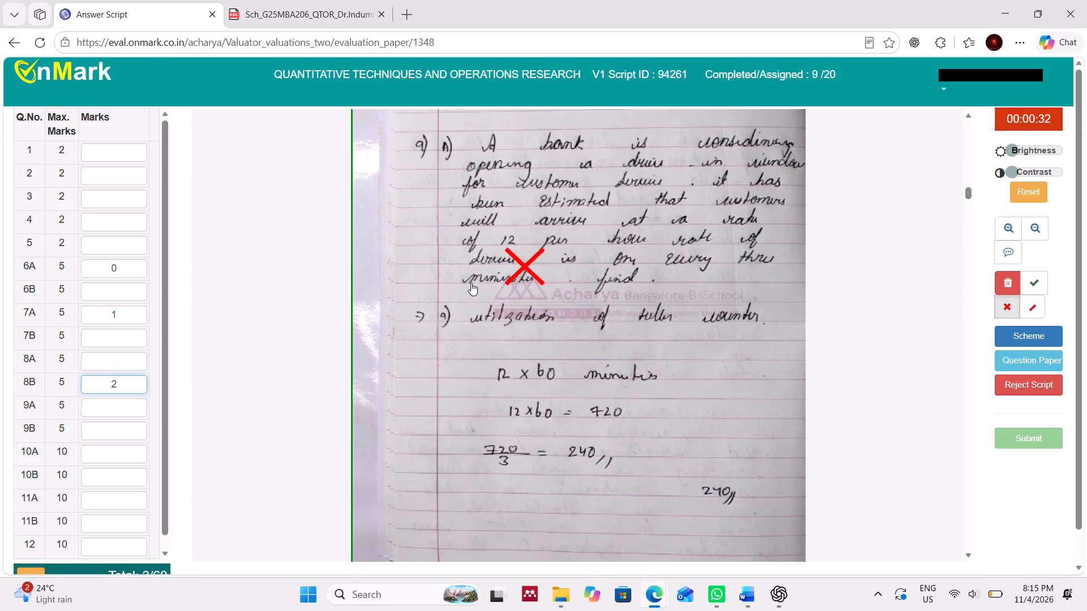
left_click(104, 404)
key("0")
Annotate the answer on pages 9 and 10 and blank page 11 with crosses, and enter 1 mark for question 10B.
scroll(319, 395, "down", 5)
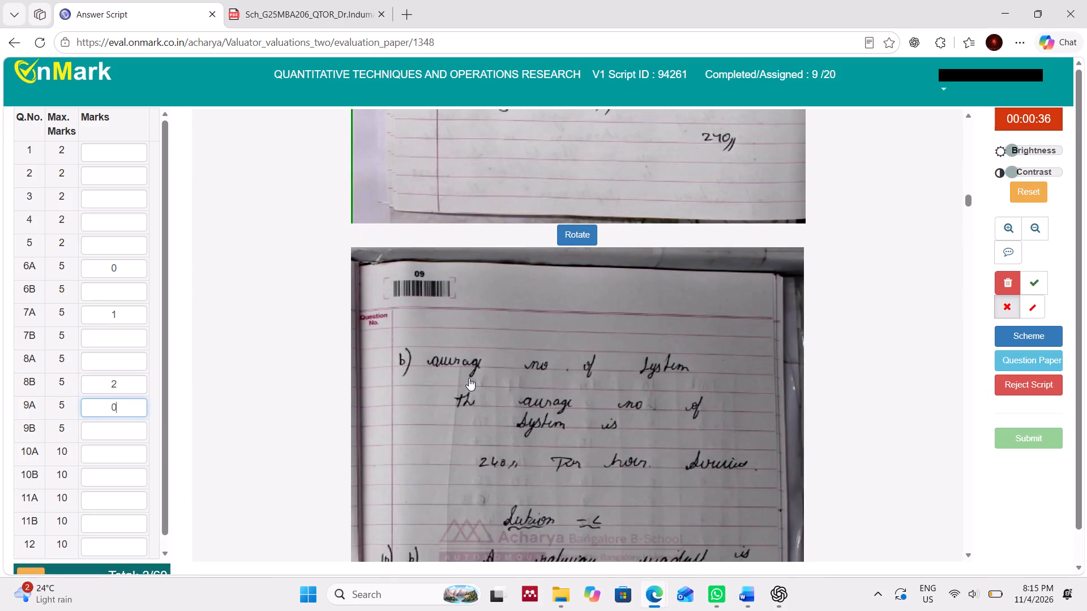
scroll(469, 378, "down", 1)
left_click(491, 299)
scroll(491, 299, "down", 5)
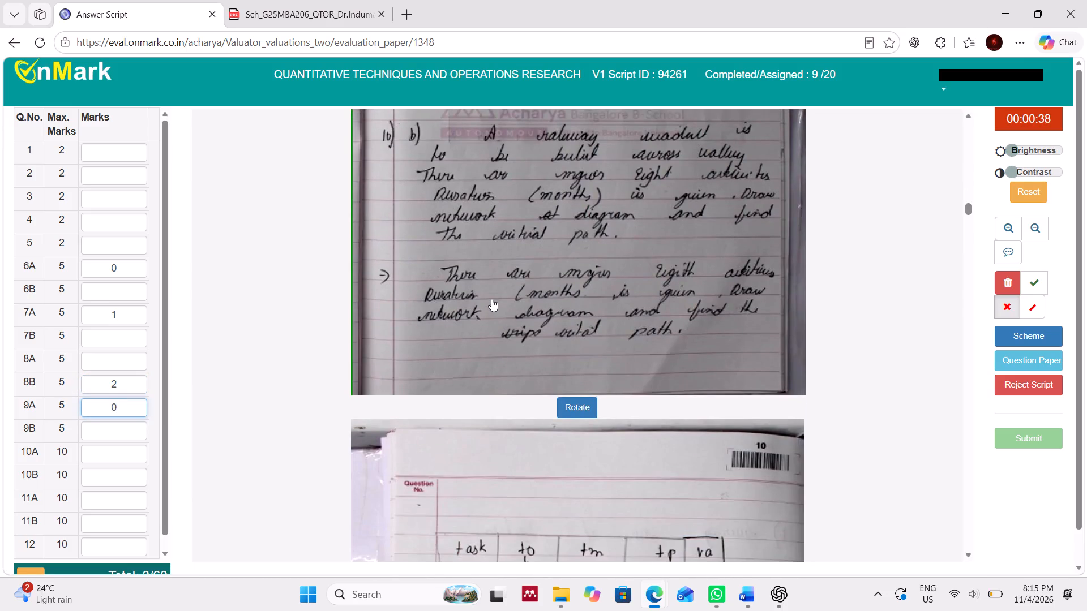
scroll(491, 299, "up", 2)
scroll(491, 299, "down", 5)
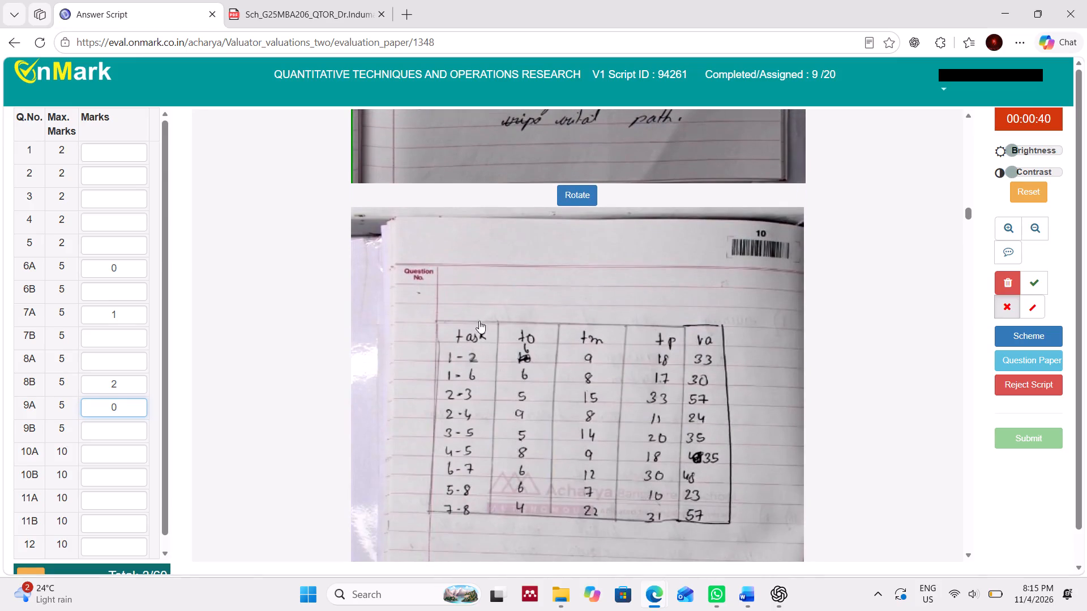
left_click(482, 292)
scroll(482, 292, "down", 10)
left_click(483, 292)
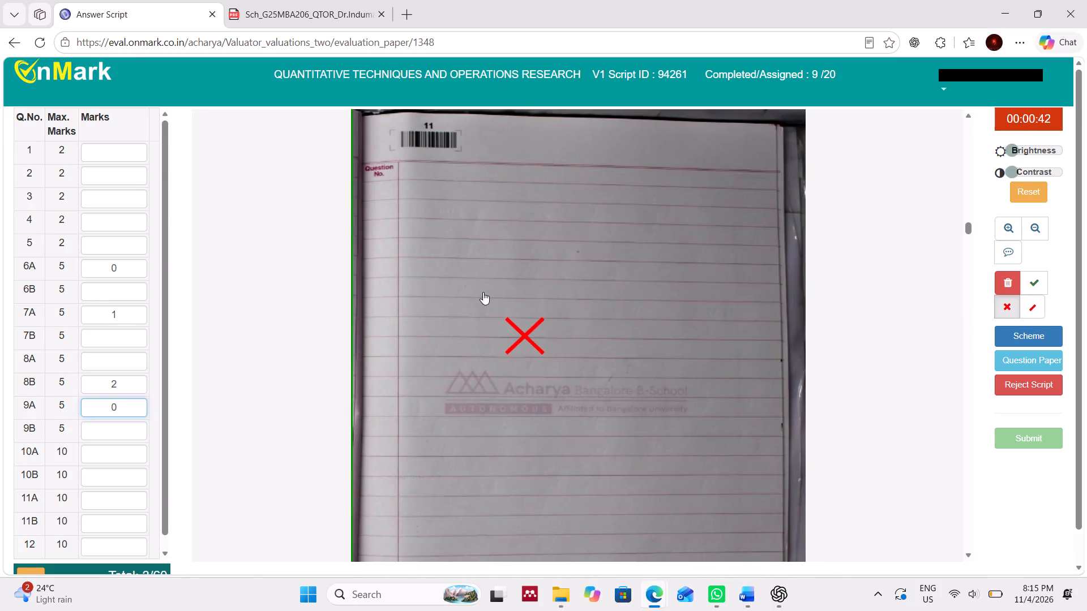
left_click(99, 479)
key("1")
Annotate the blank pages 12 to 17 with crosses.
scroll(440, 415, "down", 6)
scroll(500, 399, "down", 2)
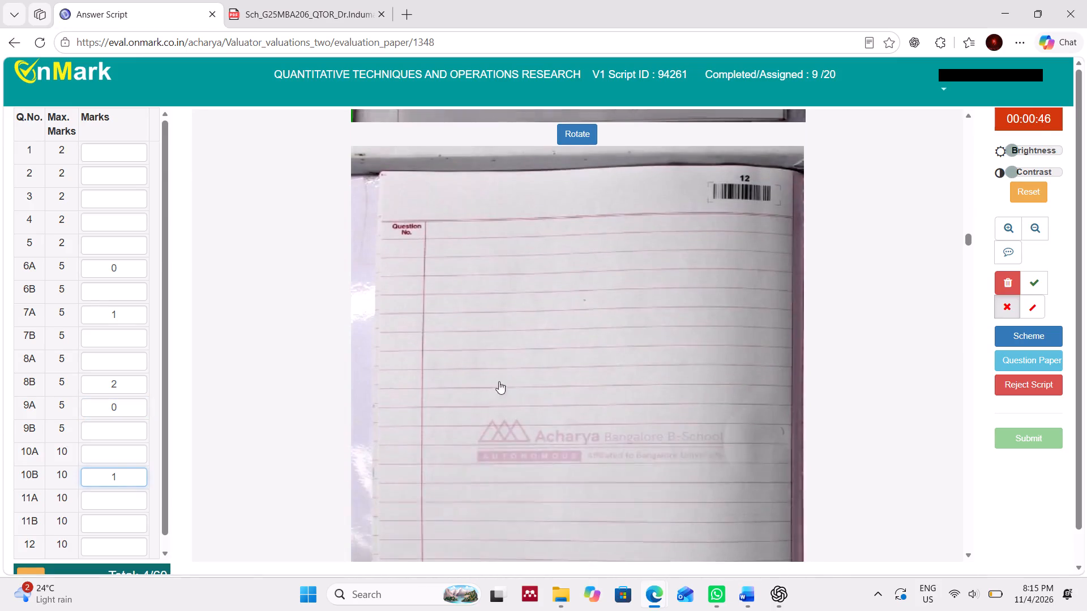
left_click(508, 315)
scroll(509, 315, "down", 6)
left_click(515, 317)
scroll(515, 317, "down", 12)
left_click(516, 319)
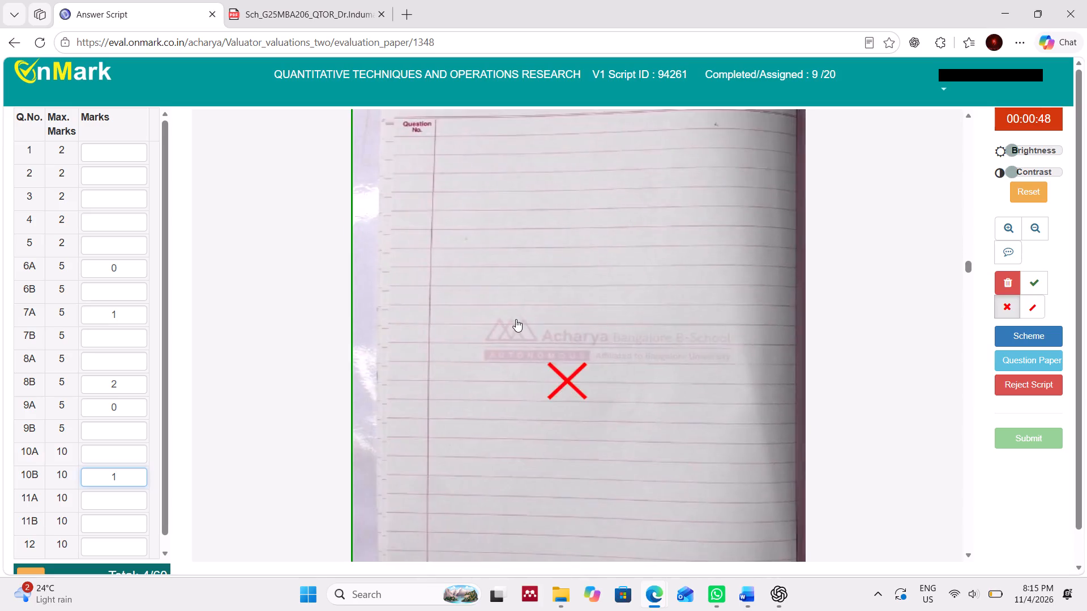
scroll(516, 319, "down", 11)
left_click(516, 319)
scroll(516, 319, "down", 7)
left_click(517, 325)
scroll(517, 325, "down", 7)
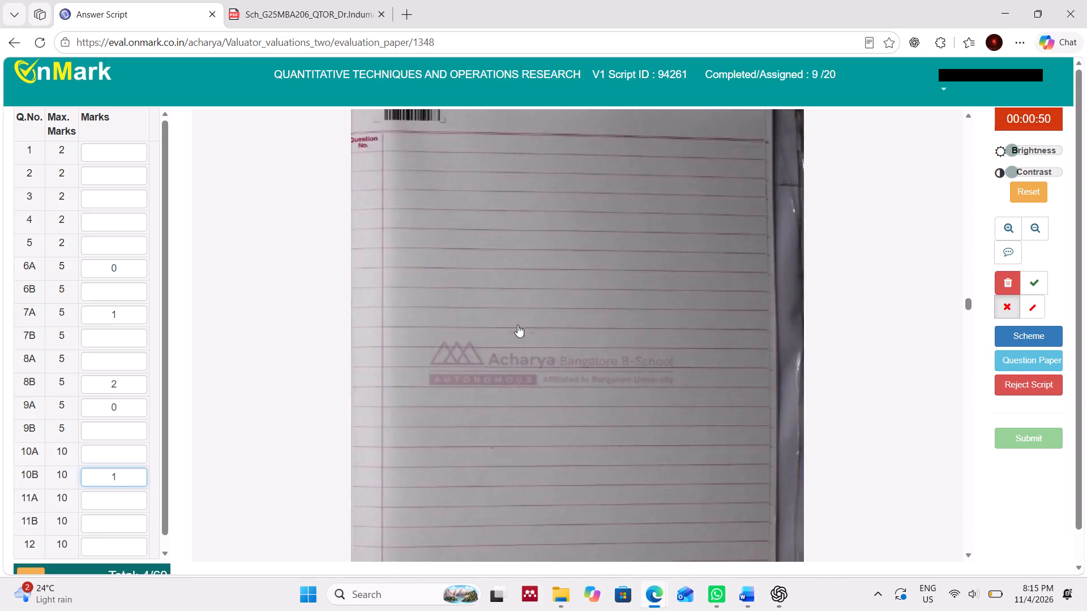
left_click(517, 325)
Annotate the blank pages 18 to 22 with crosses.
scroll(517, 325, "down", 7)
left_click(517, 325)
scroll(517, 325, "down", 6)
left_click(517, 325)
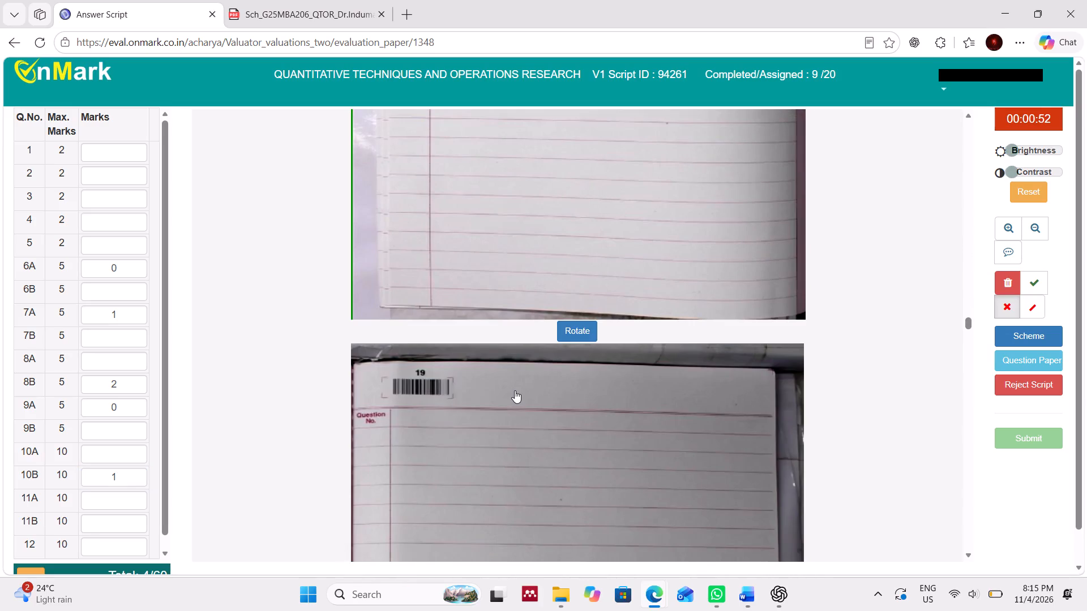
left_click(515, 391)
scroll(513, 391, "down", 6)
left_click(513, 391)
scroll(513, 391, "down", 4)
left_click(513, 391)
scroll(513, 391, "down", 7)
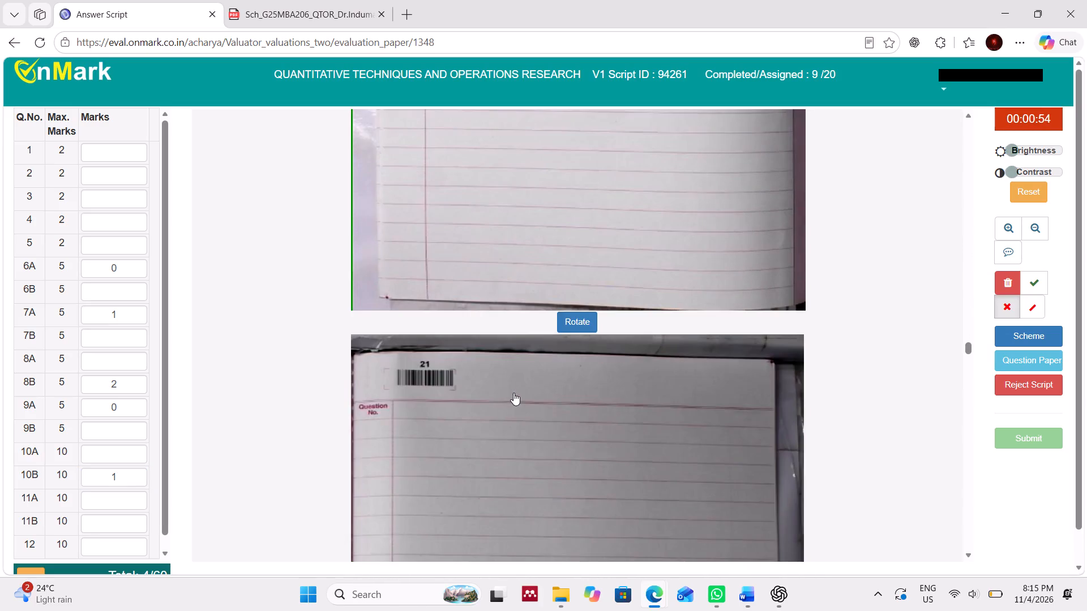
left_click(513, 393)
scroll(513, 393, "down", 9)
left_click(513, 395)
Annotate the blank pages 23 to 28 with crosses.
scroll(513, 395, "down", 6)
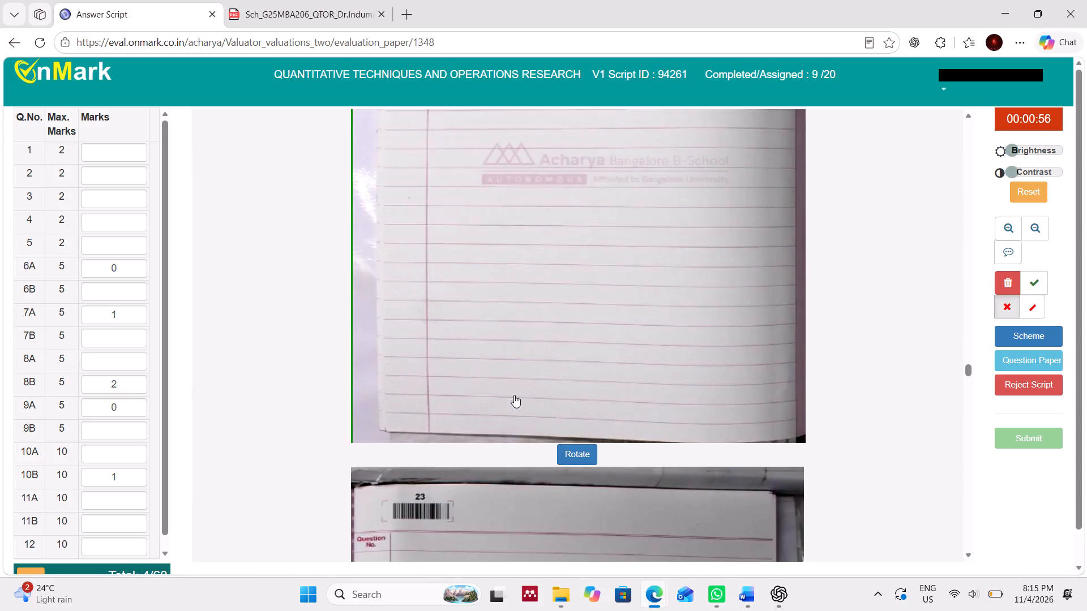
scroll(516, 396, "down", 3)
left_click(514, 397)
scroll(514, 397, "down", 7)
left_click(514, 397)
scroll(514, 397, "down", 6)
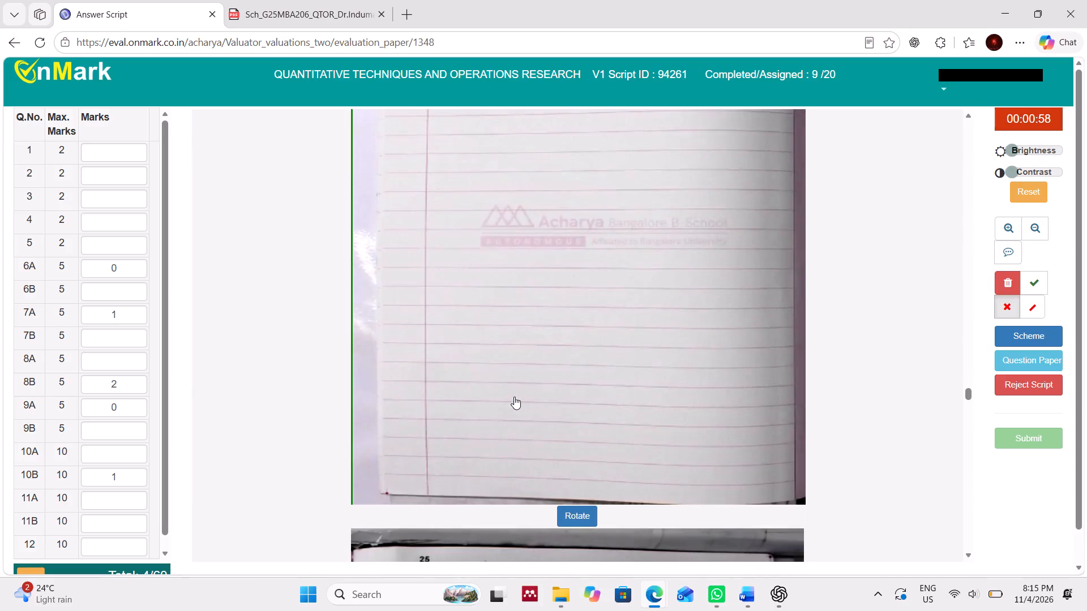
scroll(514, 397, "down", 5)
left_click(514, 397)
scroll(514, 397, "down", 6)
left_click(514, 397)
scroll(514, 397, "down", 6)
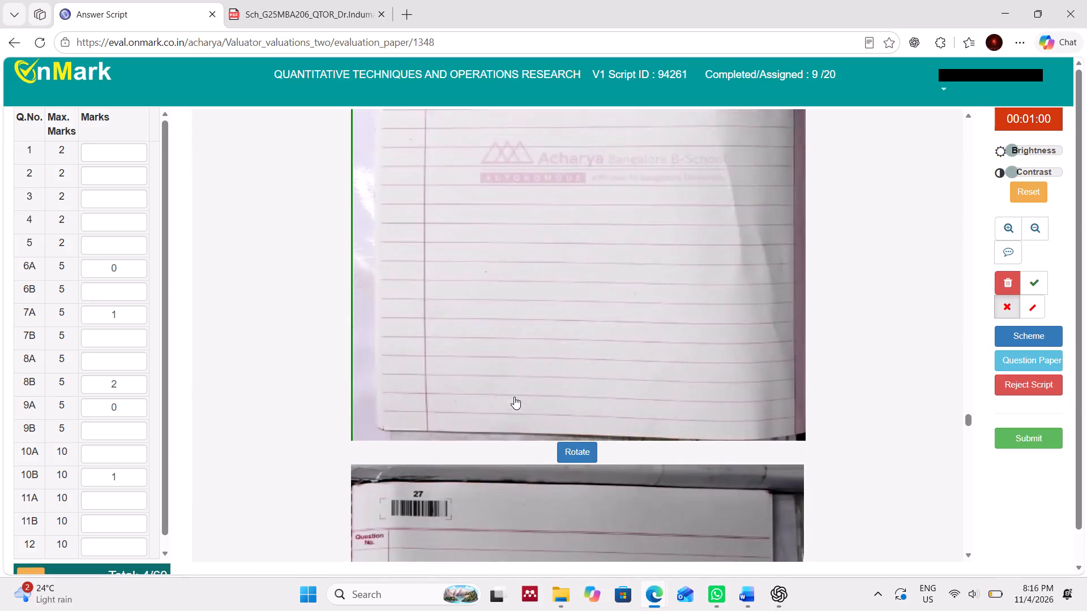
scroll(514, 397, "down", 4)
left_click(512, 395)
scroll(512, 395, "down", 7)
left_click(512, 395)
Annotate the remaining blank pages 29 to 33 and the graph pages 34 and 35 with crosses.
scroll(512, 395, "down", 11)
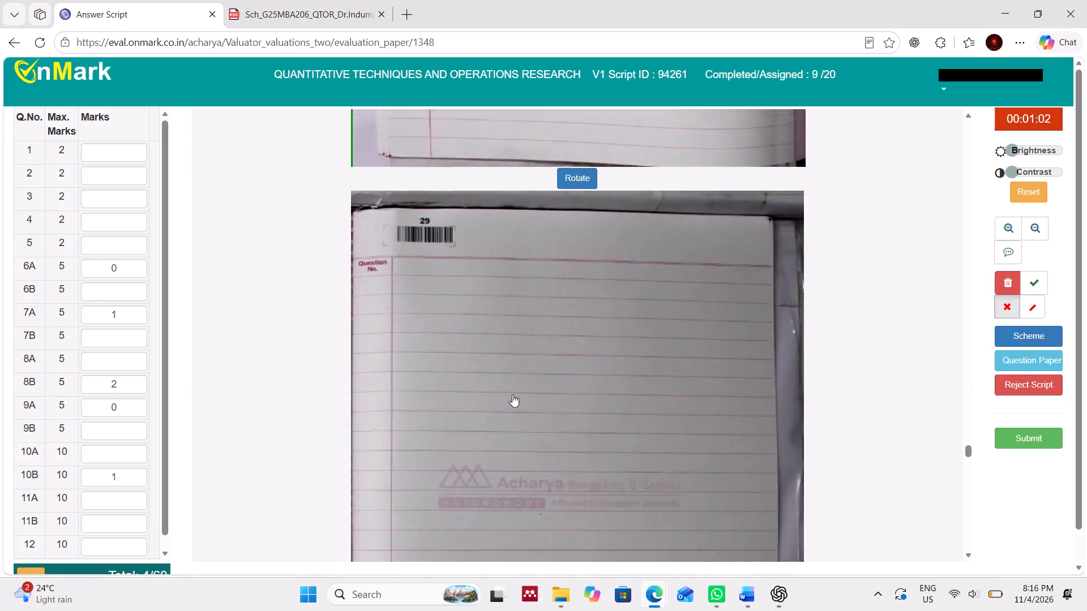
left_click(512, 394)
scroll(512, 394, "down", 11)
left_click(506, 301)
scroll(506, 302, "down", 6)
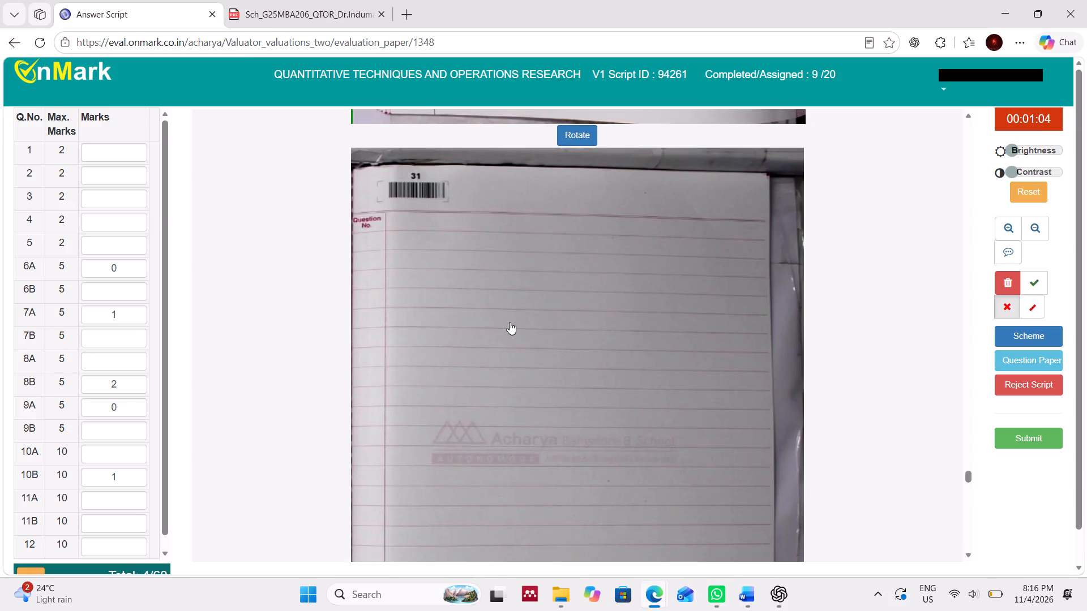
left_click(510, 322)
scroll(510, 322, "down", 8)
left_click(568, 320)
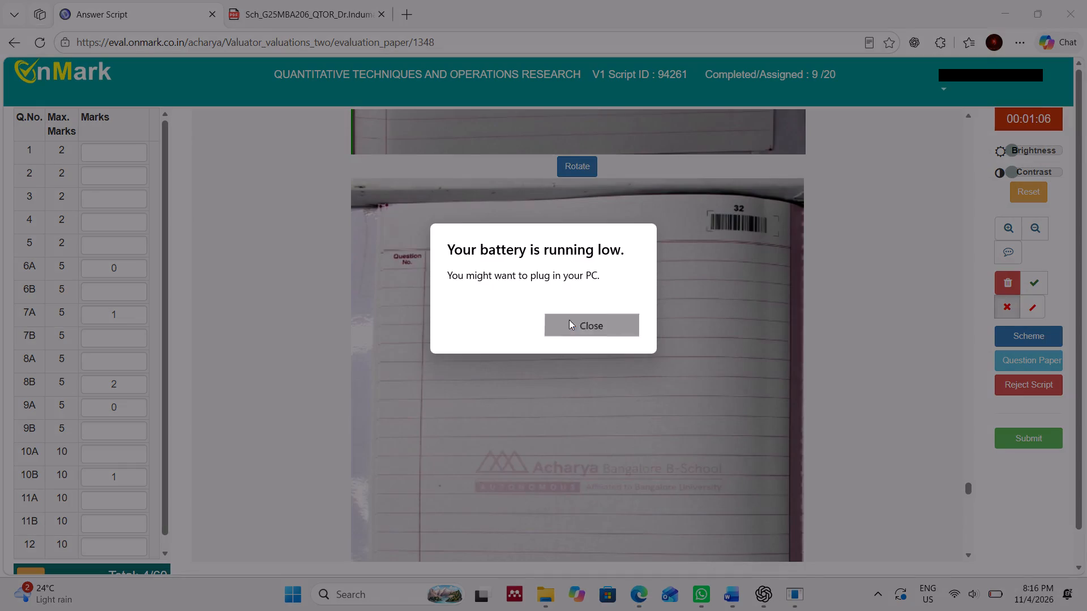
left_click(506, 350)
scroll(506, 350, "down", 6)
left_click(507, 357)
scroll(511, 384, "down", 7)
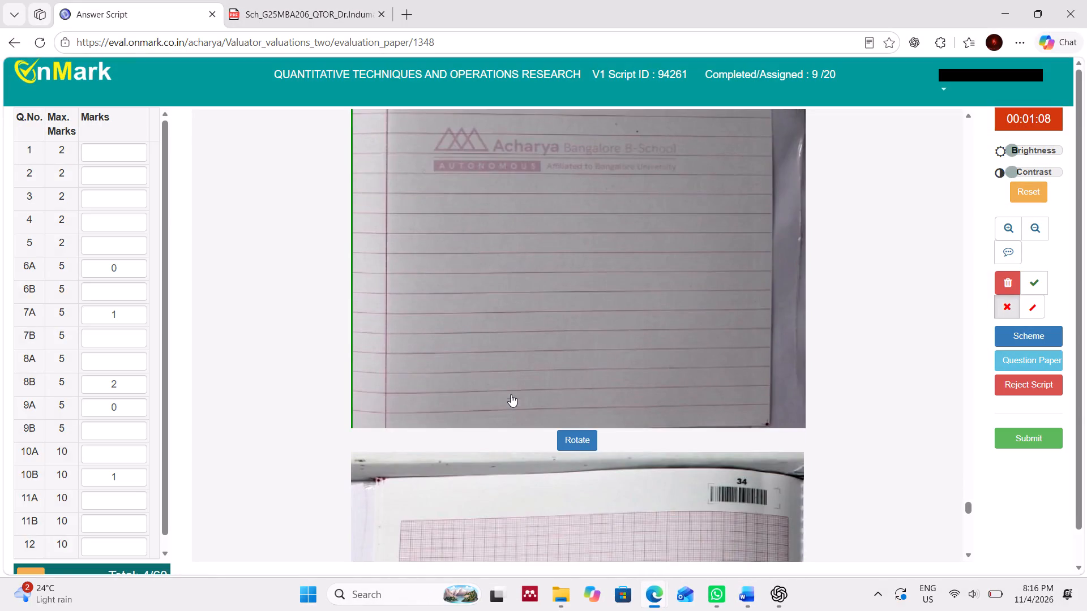
scroll(520, 458, "down", 5)
left_click(517, 334)
scroll(517, 334, "down", 6)
left_click(515, 366)
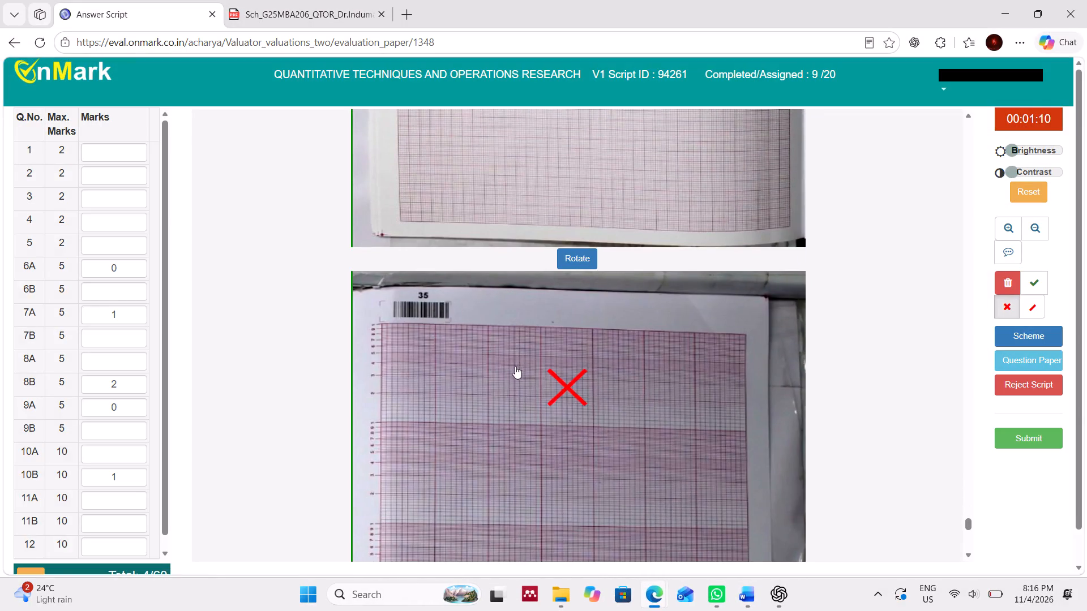
Enter 0 marks for each of the unanswered questions 1 to 5 and for question 6B.
left_click(106, 152)
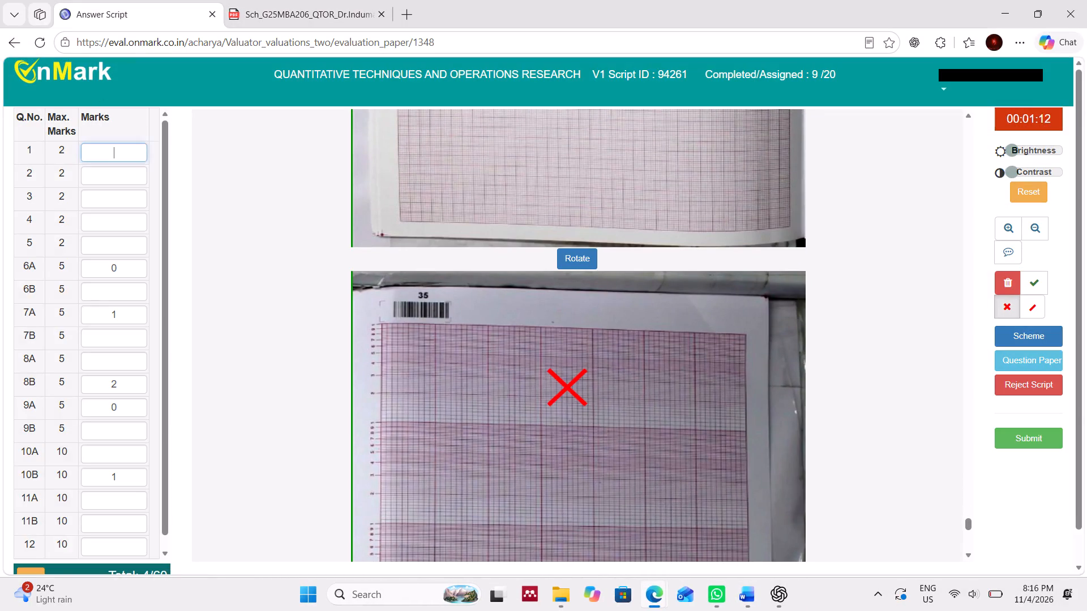
key("0")
left_click(106, 163)
left_click(110, 176)
key("0")
left_click(113, 191)
key("0")
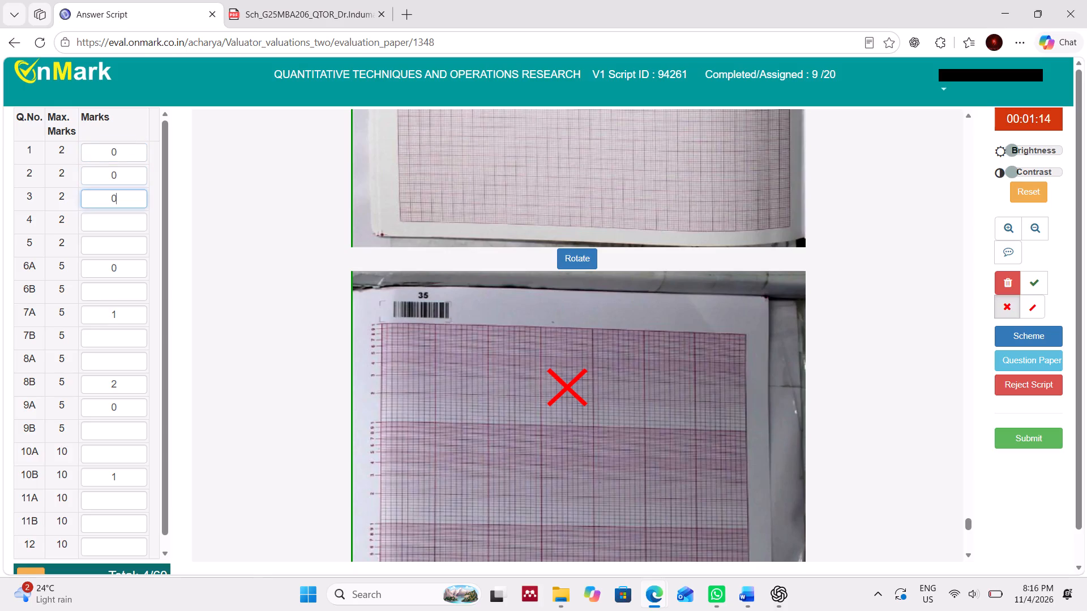
left_click(115, 220)
key("0")
left_click(114, 245)
key("0")
left_click(110, 293)
key("0")
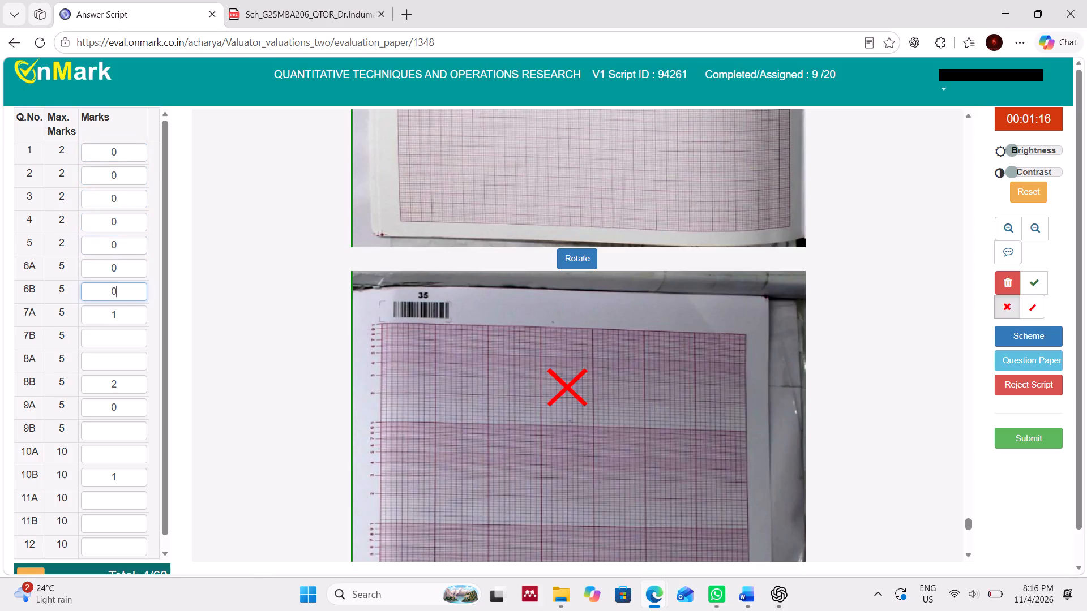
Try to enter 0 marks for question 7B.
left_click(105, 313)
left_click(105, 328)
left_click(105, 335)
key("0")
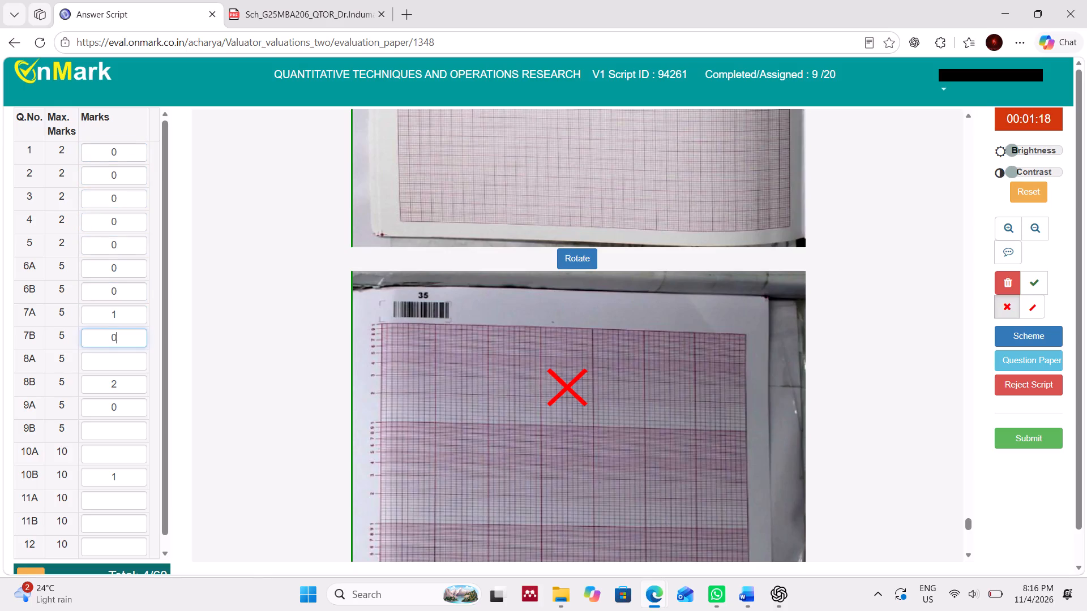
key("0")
Enter 0 marks for each of the unanswered questions 8A, 9B, 10A, 11A and 11B.
left_click(103, 360)
key("0")
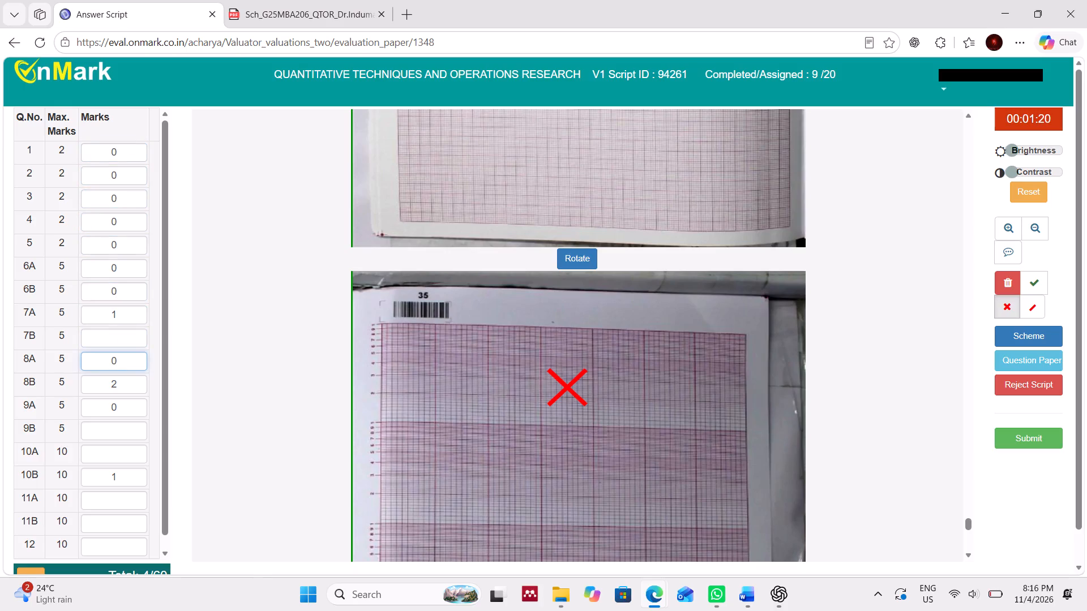
left_click(108, 432)
key("0")
left_click(109, 448)
key("0")
left_click(111, 498)
key("0")
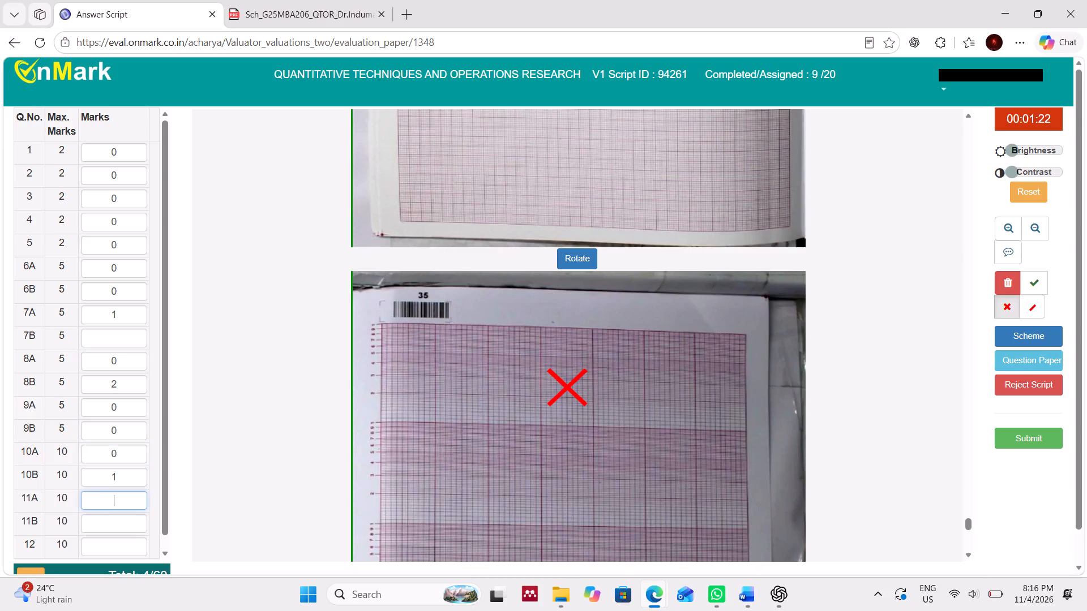
left_click(111, 518)
key("0")
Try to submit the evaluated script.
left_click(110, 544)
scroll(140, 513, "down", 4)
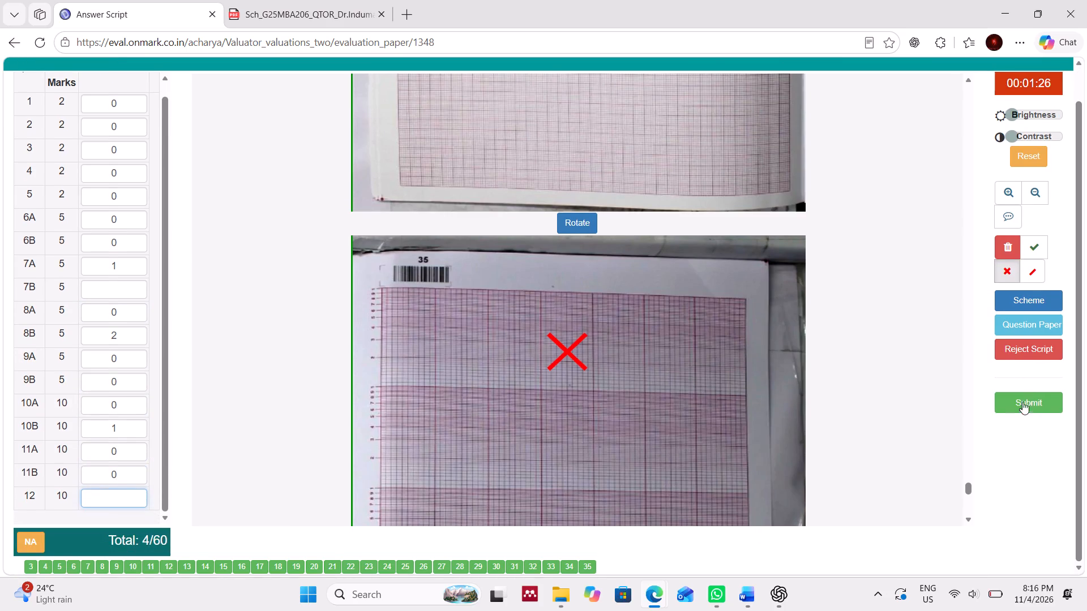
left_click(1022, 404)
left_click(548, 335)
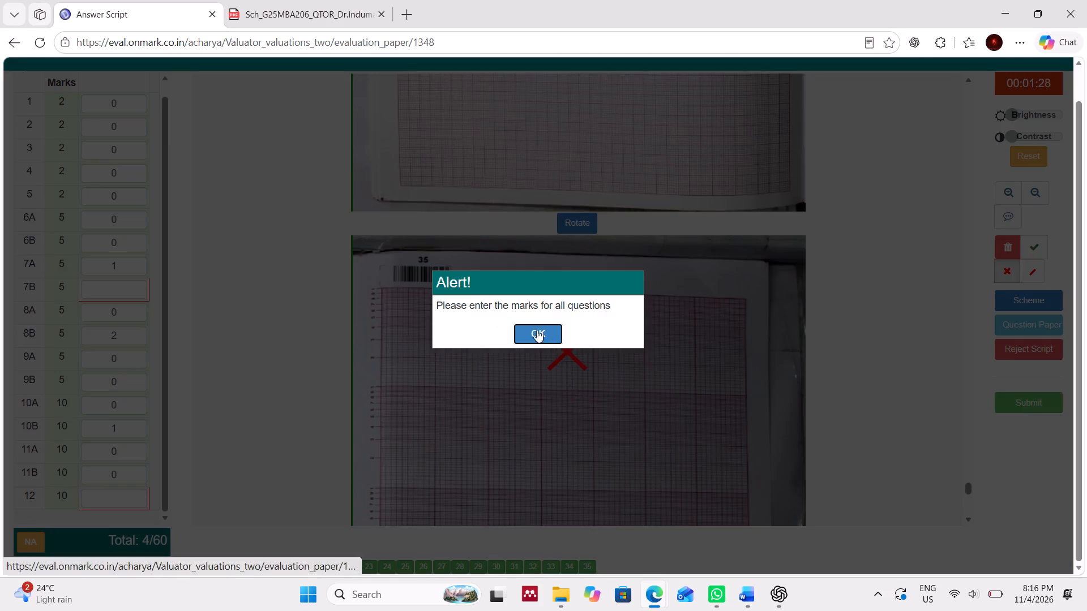
Enter 0 marks for question 7B and try again to submit the script.
left_click(99, 305)
left_click(115, 291)
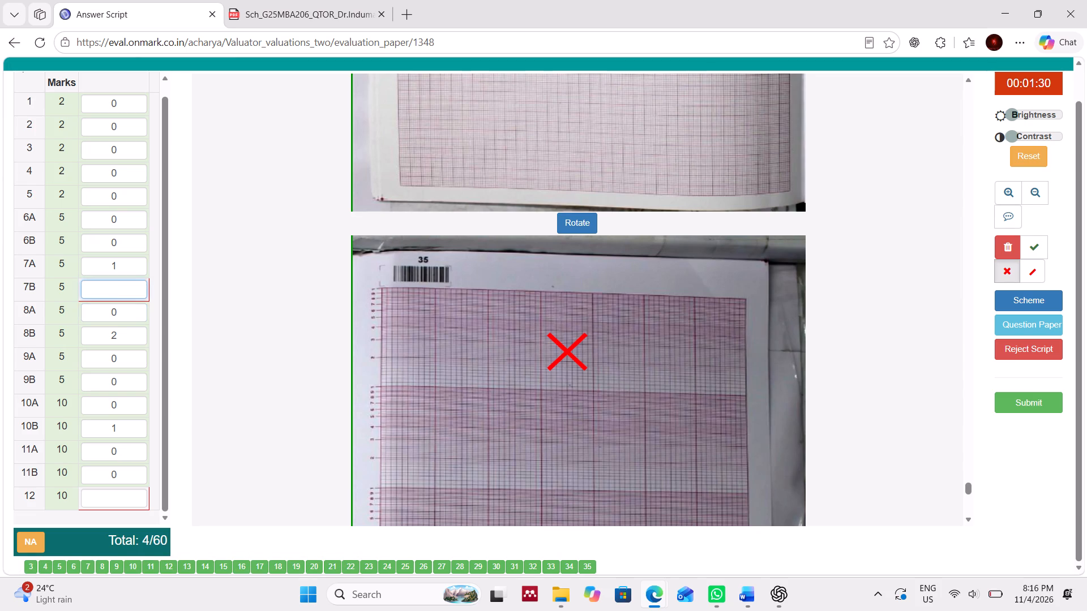
key("0")
left_click(1009, 401)
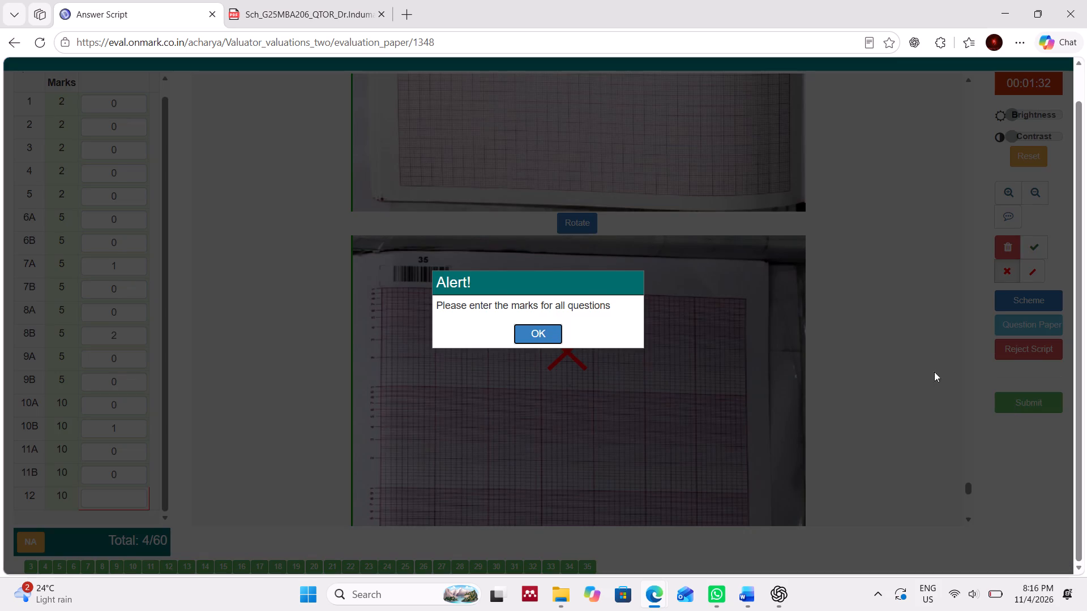
left_click(525, 329)
Enter 0 marks for question 12 and submit the evaluated script for good.
scroll(74, 106, "up", 3)
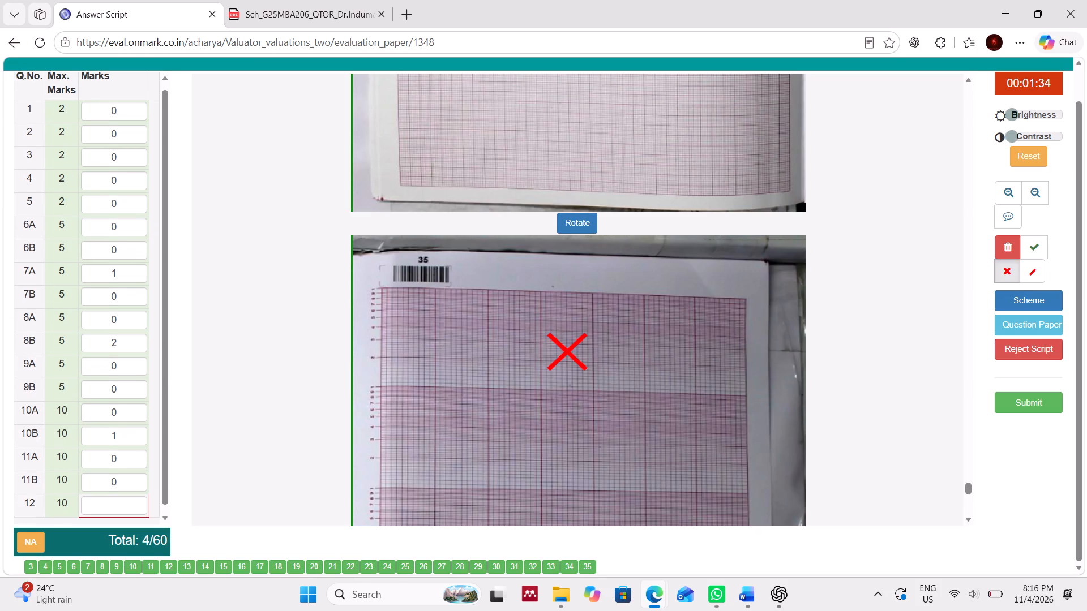
scroll(85, 117, "down", 3)
left_click(116, 494)
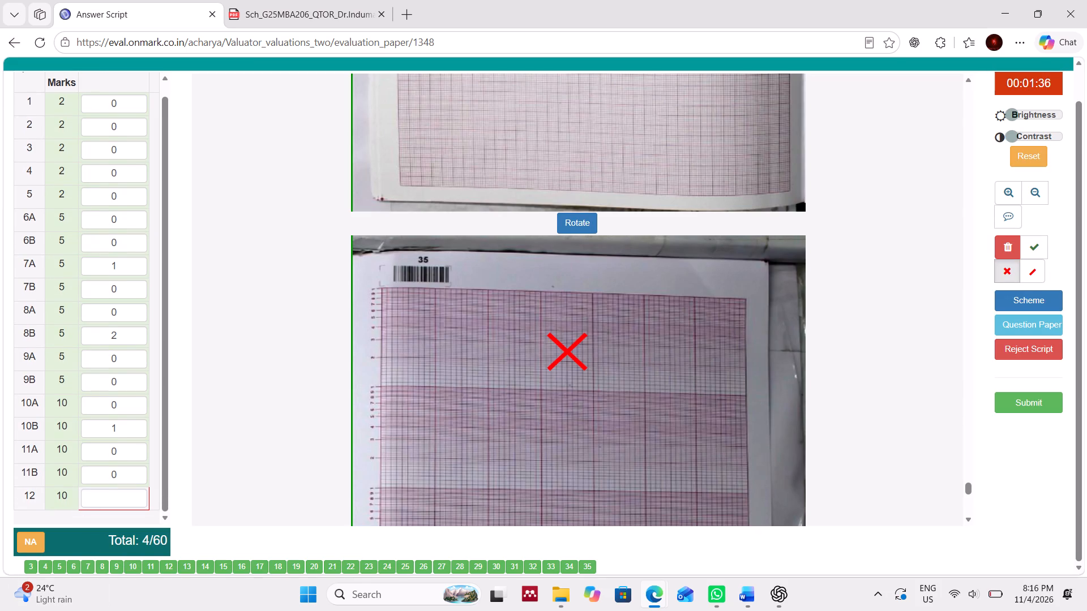
key("0")
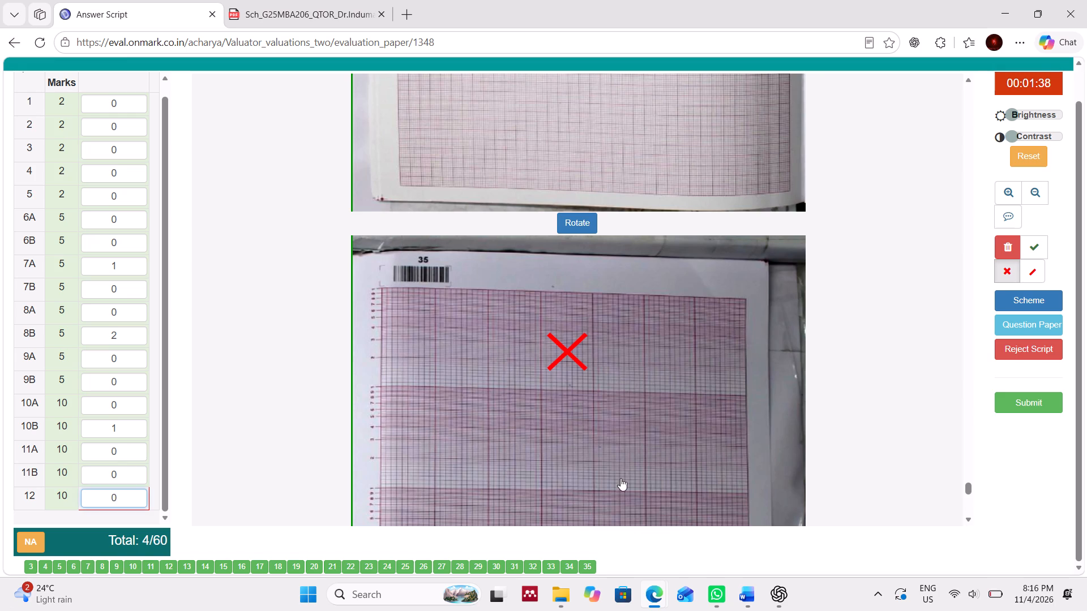
left_click(1042, 395)
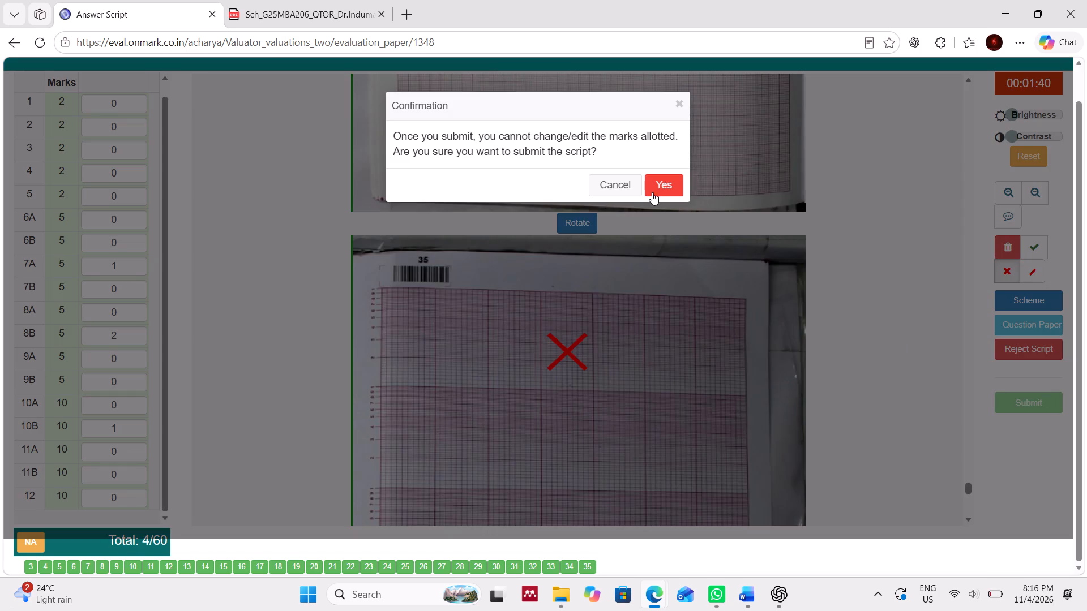
left_click(669, 187)
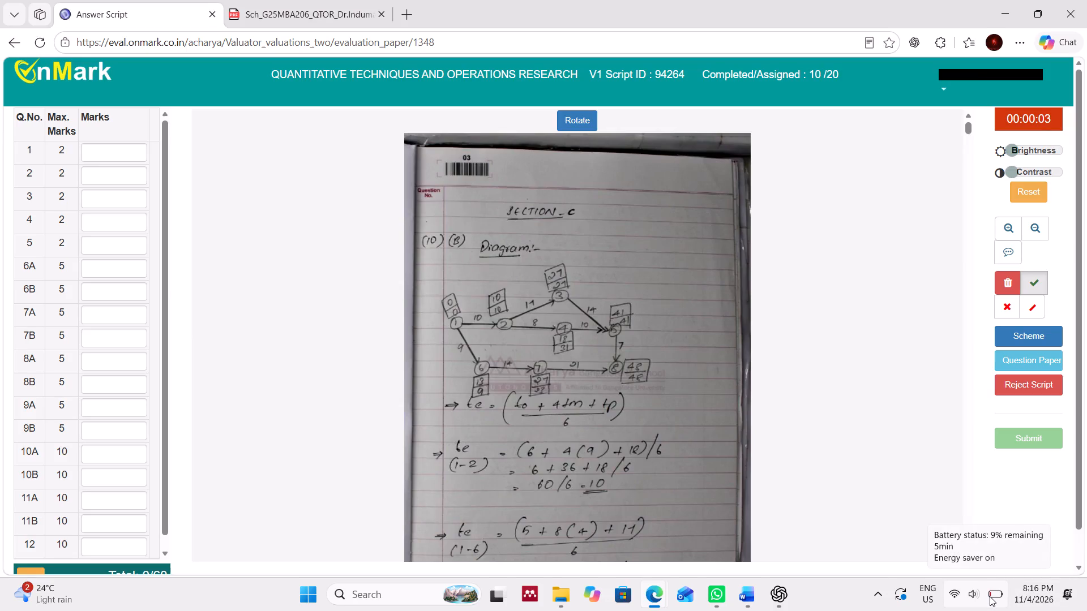
Enlarge the script pages and place a green tick on page 03, the start of the 10(B) network answer.
left_click(866, 281)
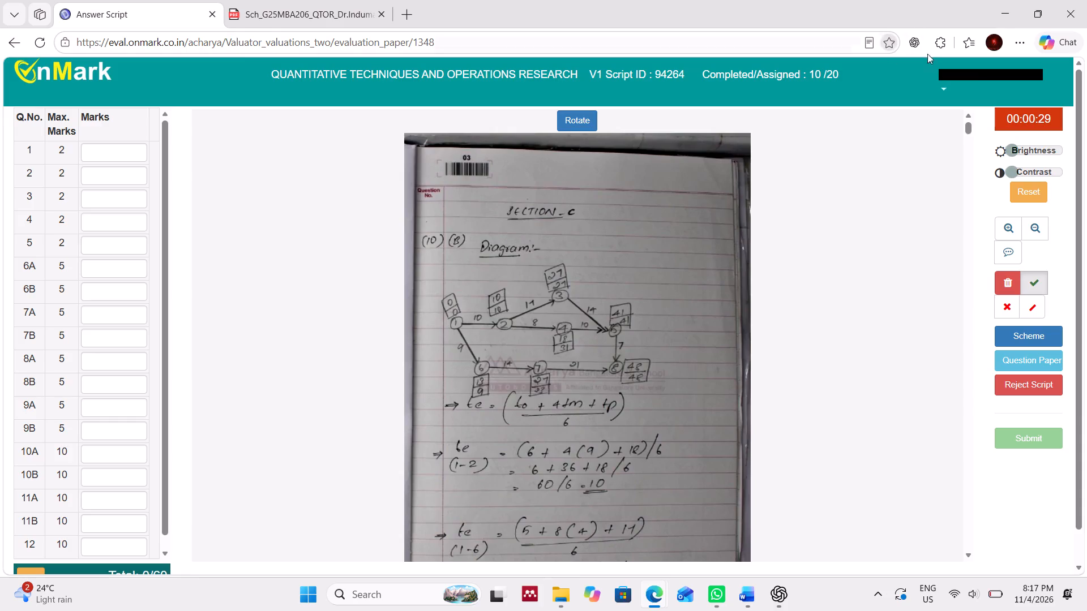
triple_click(1011, 221)
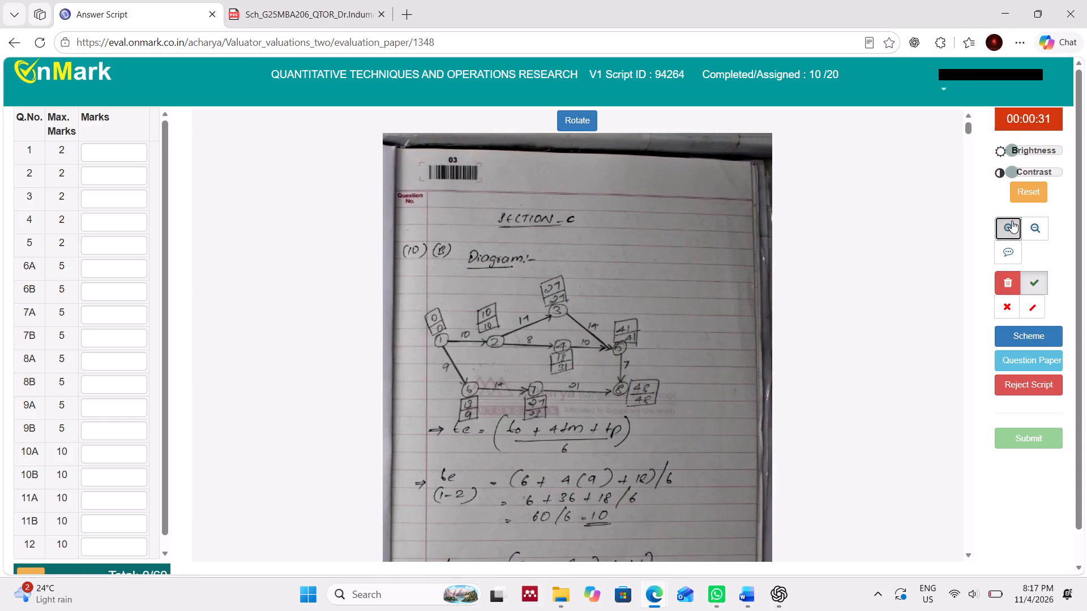
double_click(1012, 221)
left_click(1012, 221)
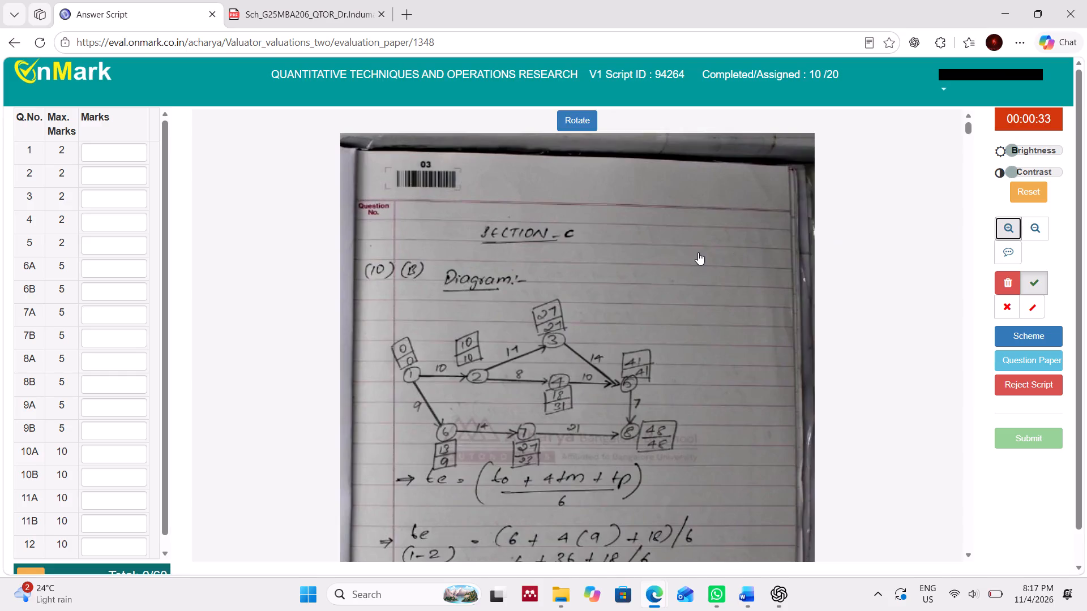
scroll(697, 252, "down", 3)
left_click(1037, 281)
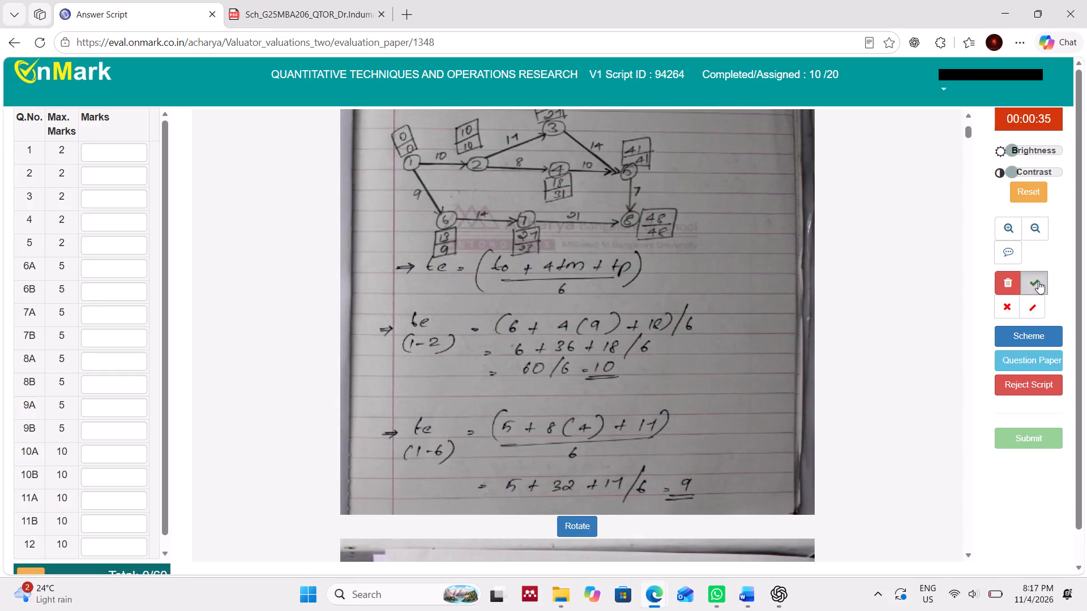
left_click(517, 224)
Place green ticks on pages 04, 05, 06 and 07 of the network answer and enter 8 marks for question 10A.
scroll(517, 225, "down", 6)
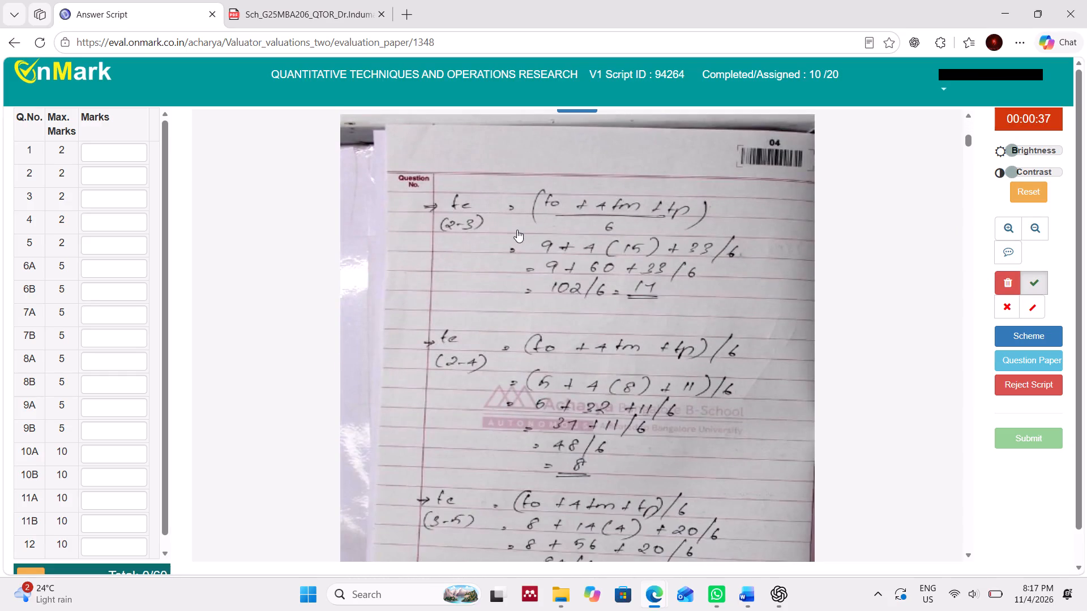
left_click(516, 230)
scroll(516, 230, "down", 9)
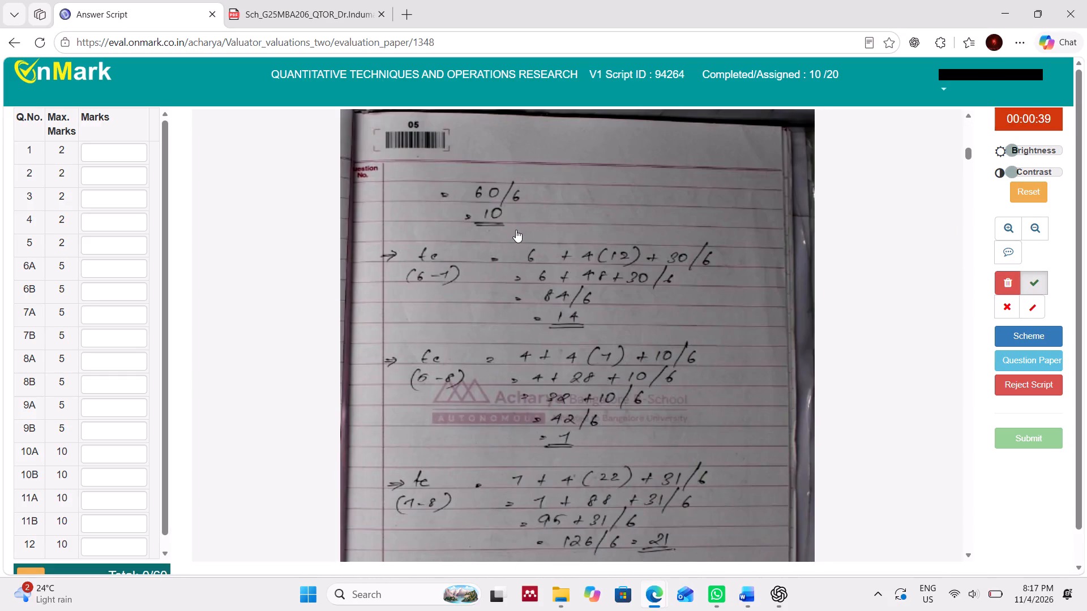
left_click(499, 227)
scroll(499, 227, "down", 6)
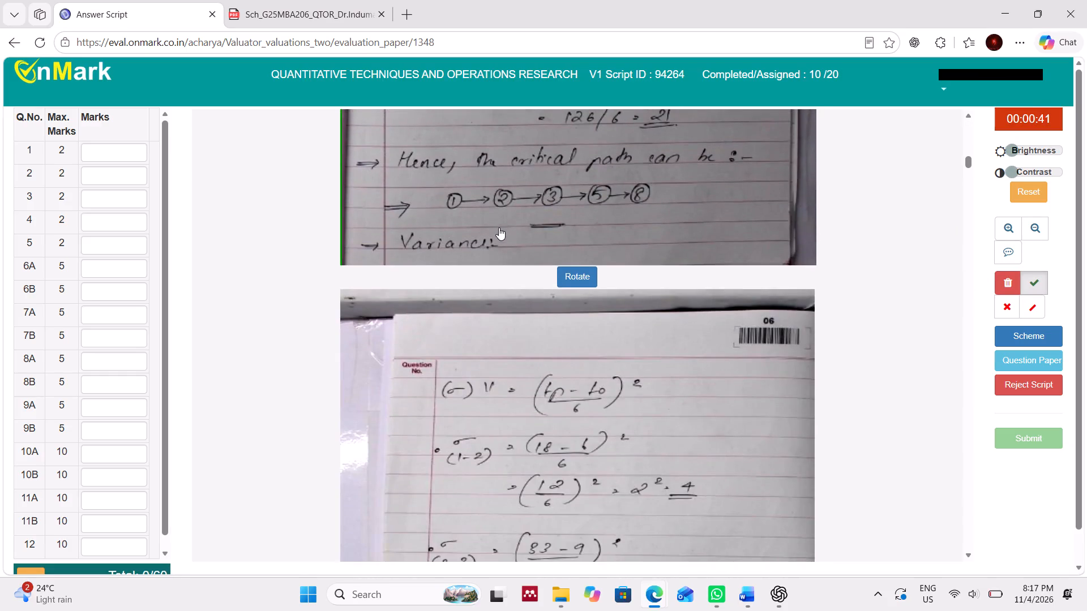
scroll(499, 227, "down", 5)
left_click(498, 211)
scroll(498, 211, "down", 6)
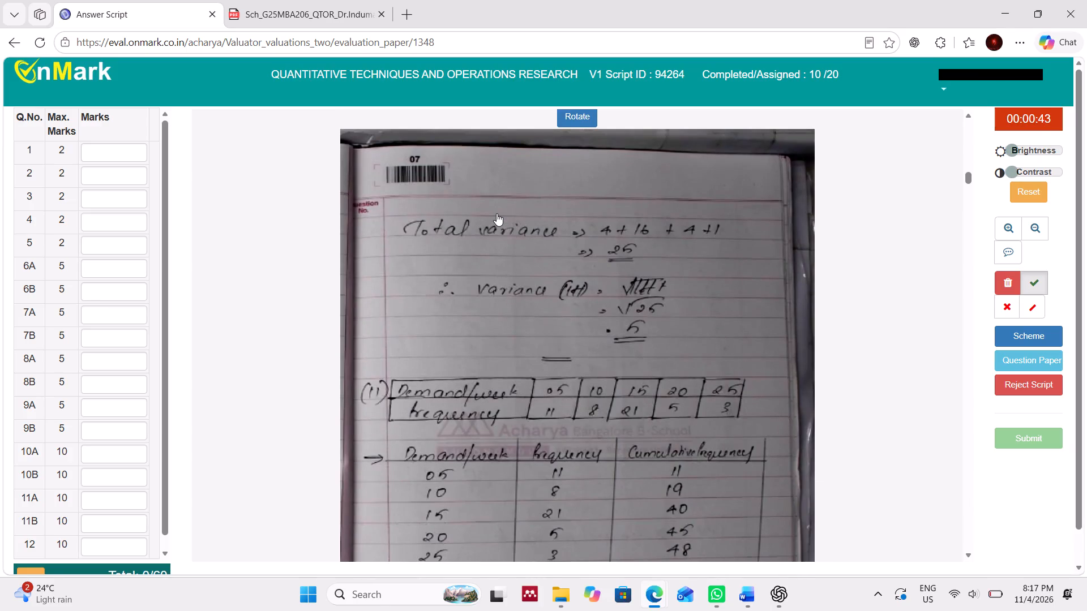
left_click(497, 213)
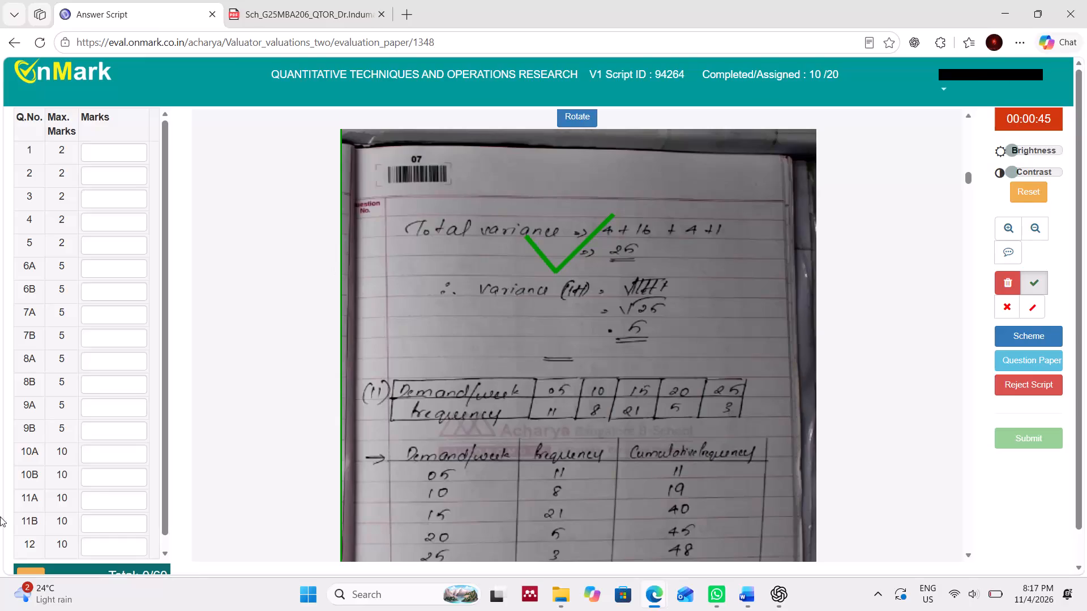
left_click(119, 454)
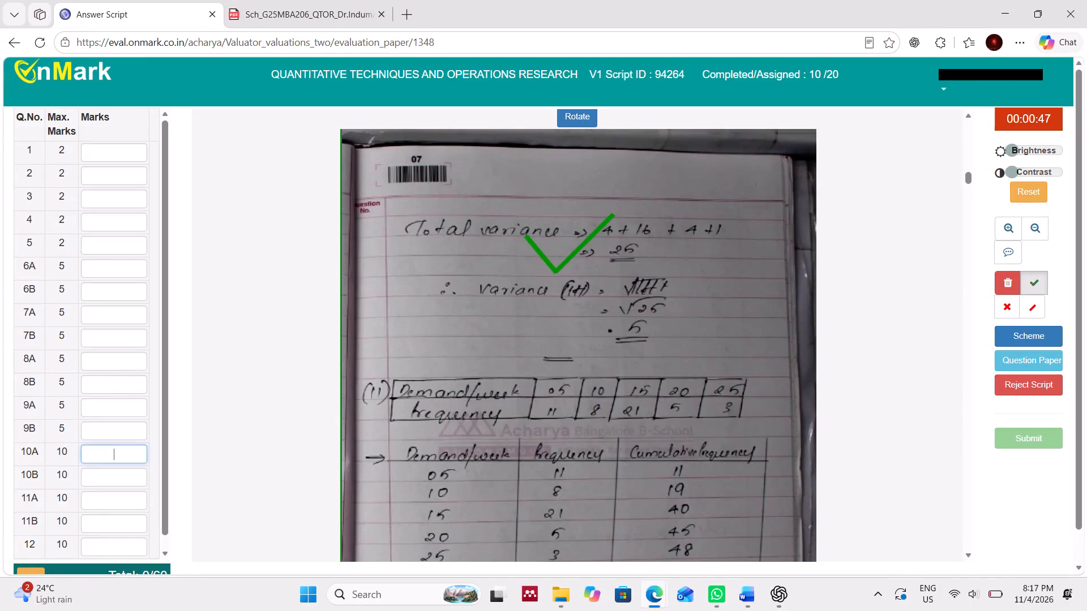
key("8")
Tick the question 11 simulation answer on pages 07 and 08 and enter 4 marks for question 11A.
scroll(248, 450, "down", 2)
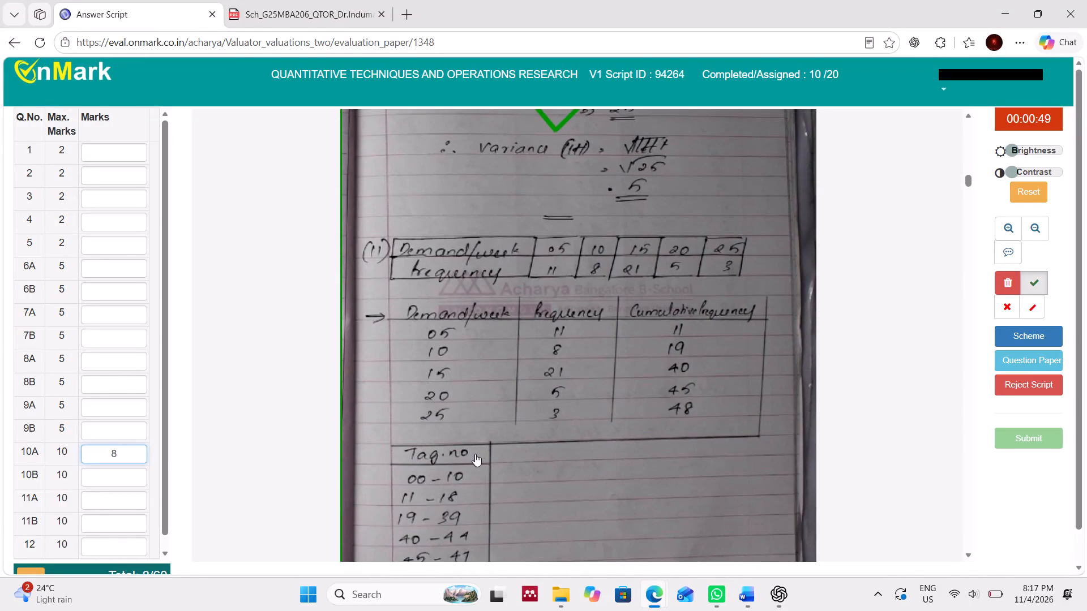
scroll(476, 454, "down", 2)
left_click(515, 255)
scroll(515, 255, "down", 4)
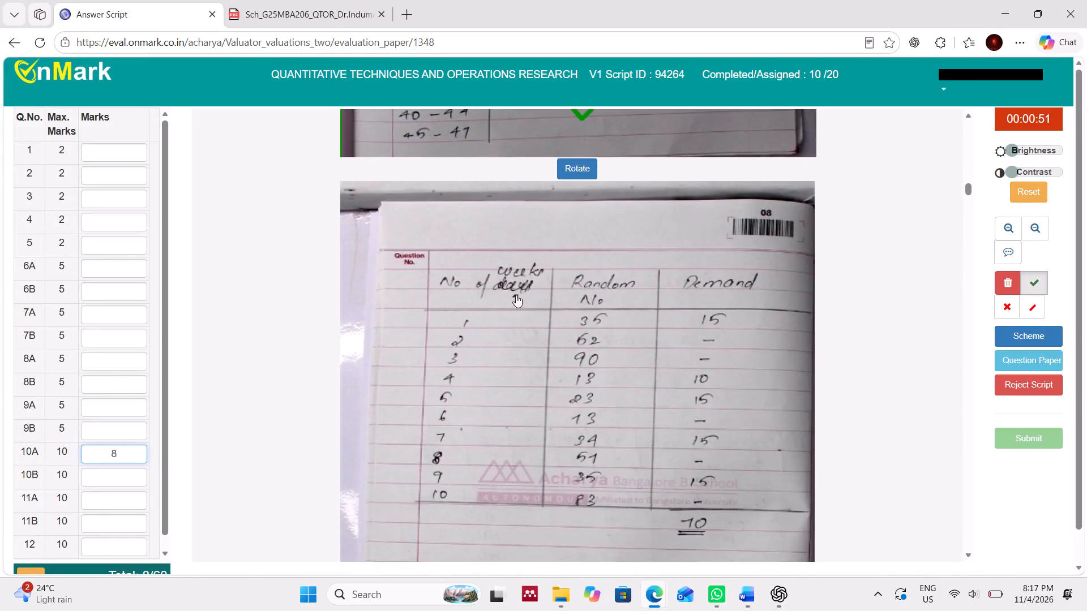
left_click(513, 301)
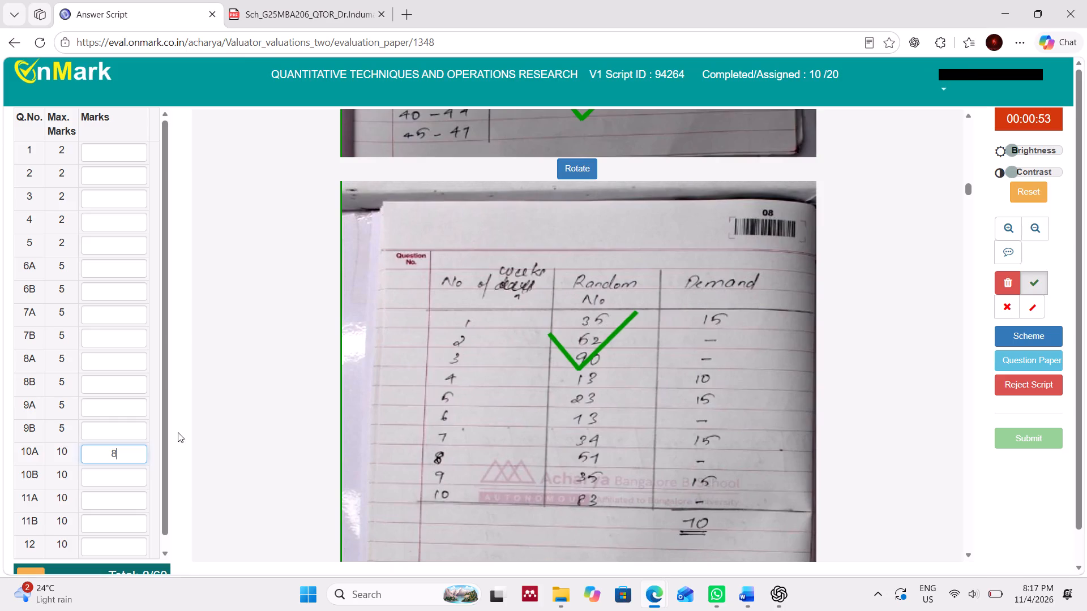
left_click(112, 500)
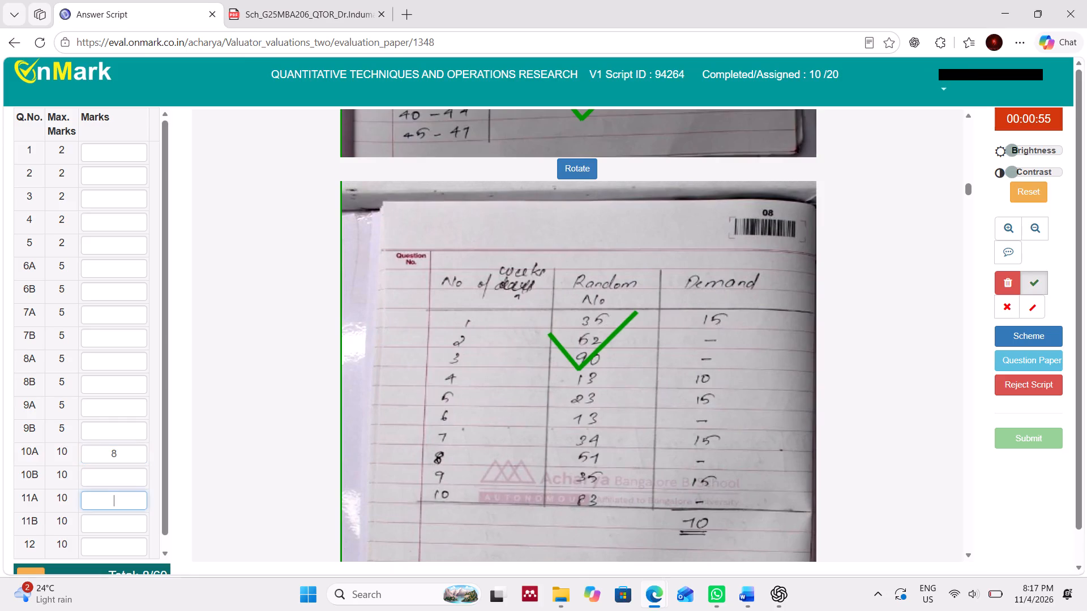
key("4")
Place red crosses on pages 09 and 10 and enter 2 marks for question 9A.
scroll(267, 485, "down", 6)
scroll(311, 468, "down", 3)
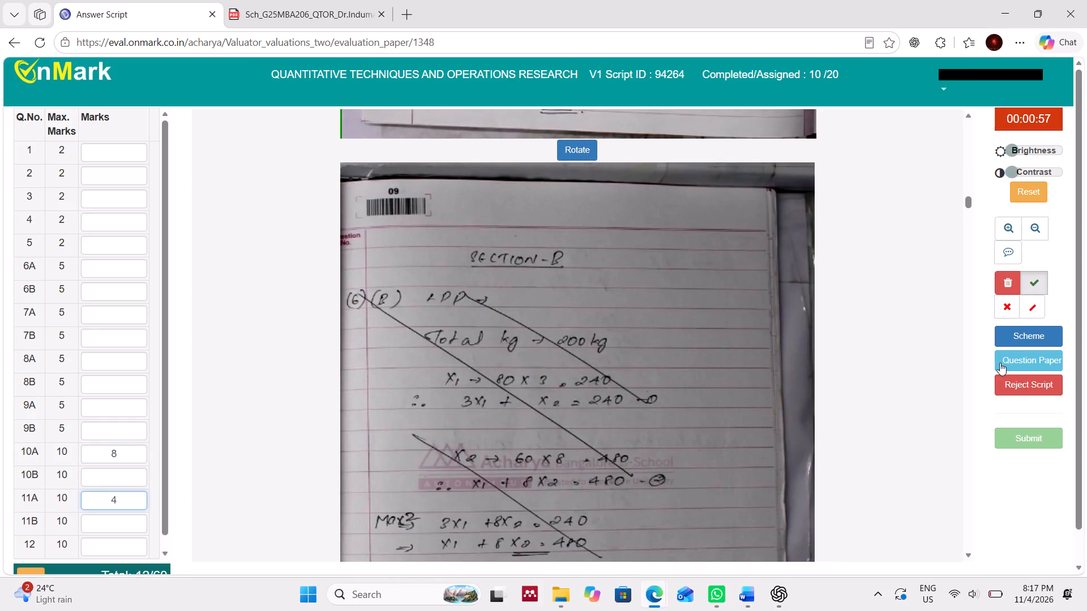
left_click(1006, 307)
left_click(557, 338)
scroll(557, 338, "down", 4)
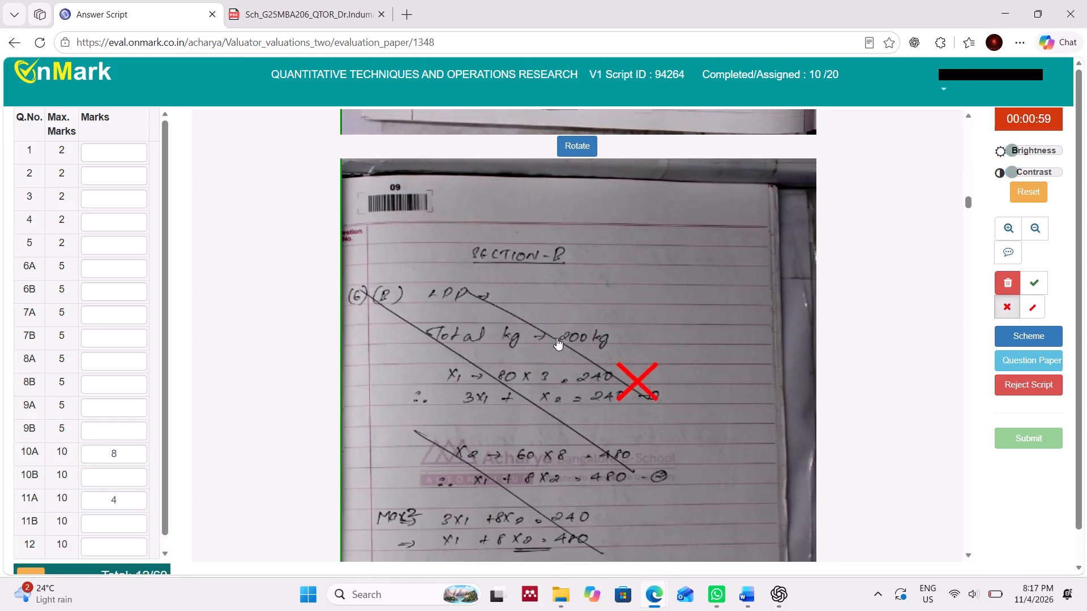
scroll(557, 338, "down", 8)
scroll(557, 338, "up", 2)
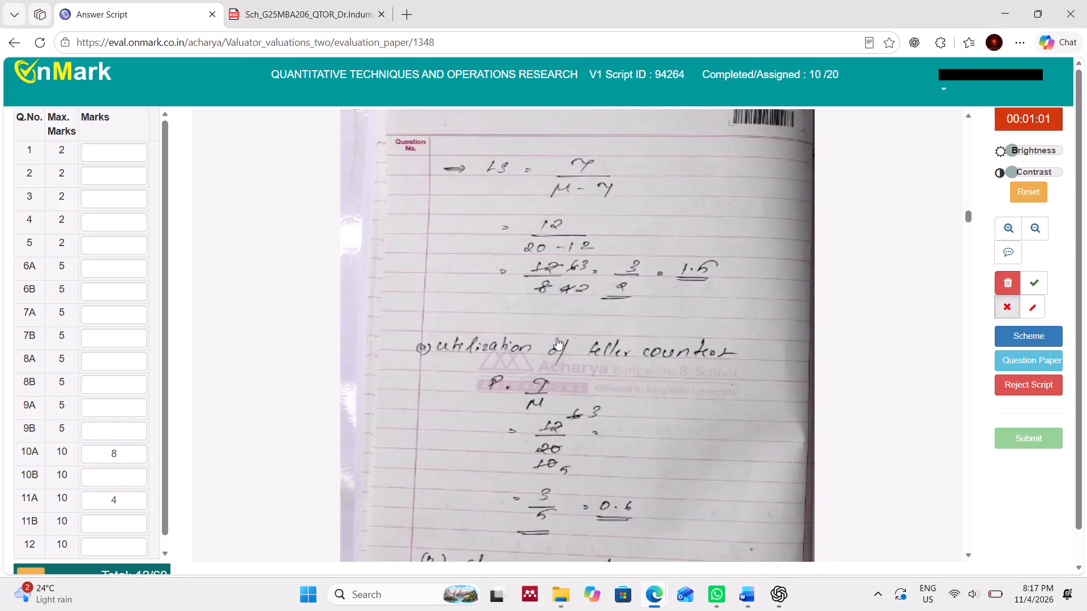
left_click(541, 315)
scroll(541, 315, "down", 6)
scroll(541, 326, "up", 6)
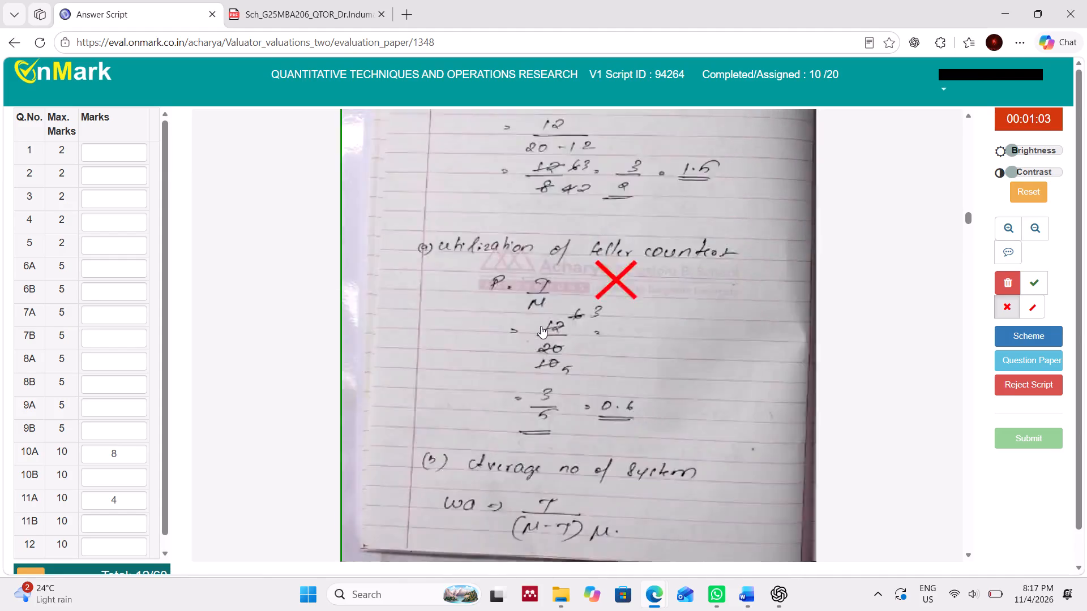
scroll(541, 326, "up", 6)
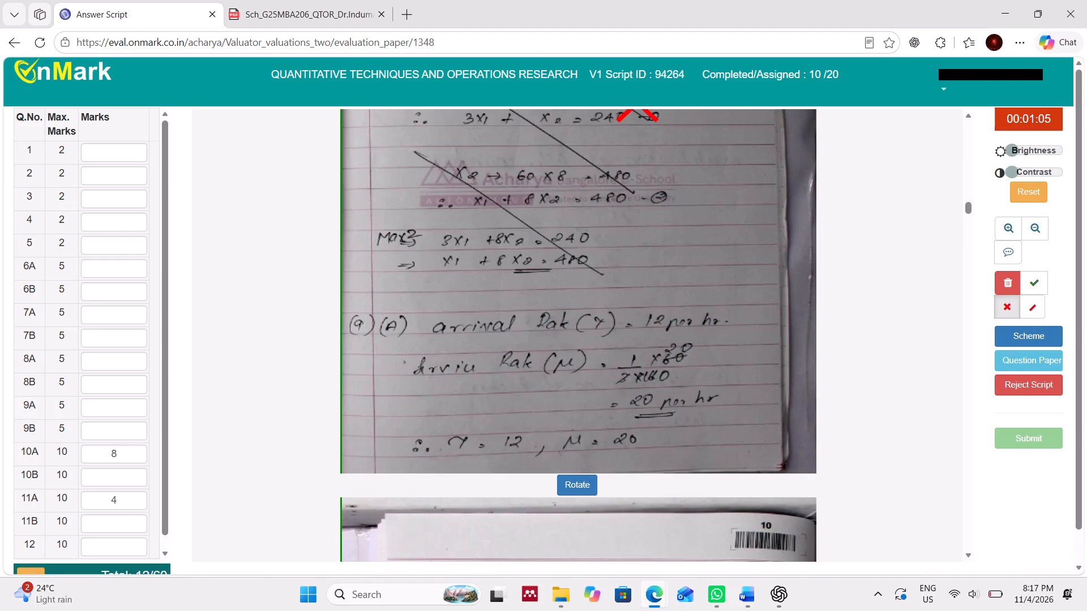
left_click(102, 406)
key("2")
Place a red cross on the Section A question 3 answer on page 12.
scroll(444, 419, "down", 9)
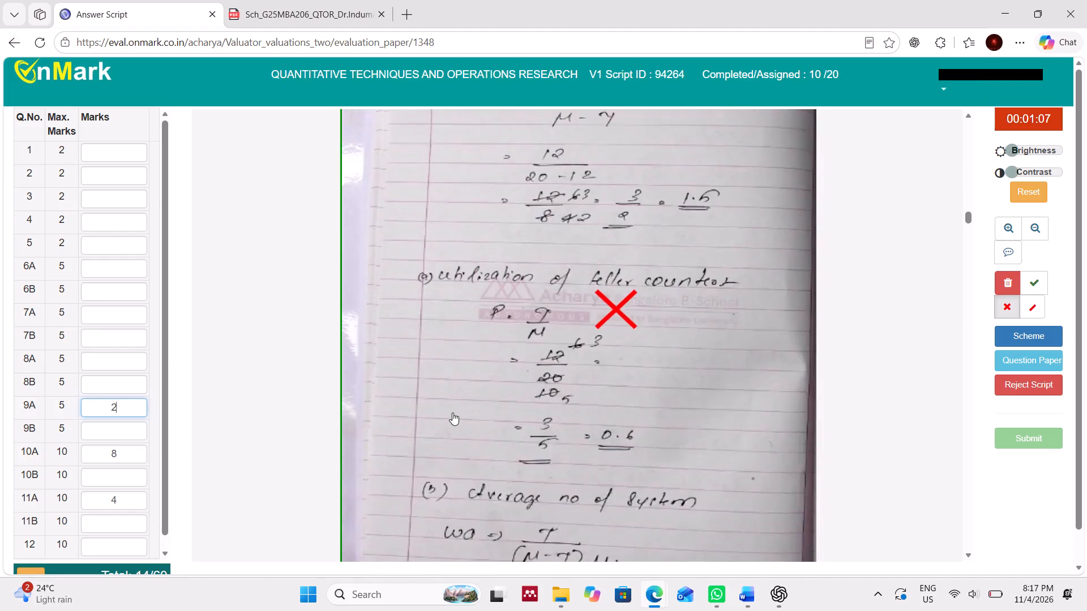
scroll(452, 412, "down", 9)
scroll(483, 361, "down", 5)
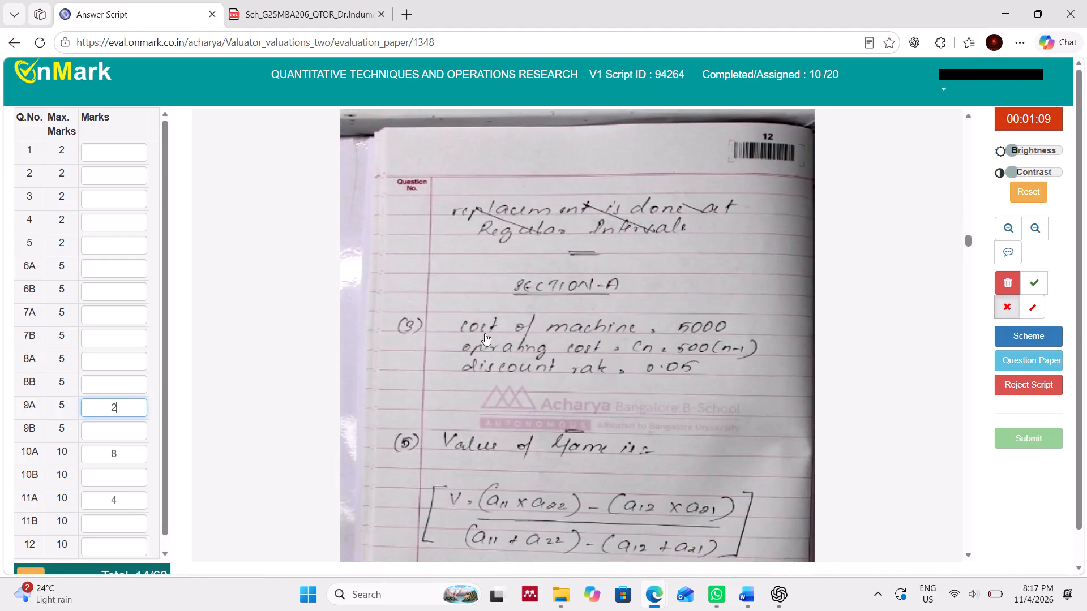
left_click(488, 282)
Enter 0 marks for questions 1, 3 and 4, and 1 mark for question 5.
scroll(488, 282, "down", 1)
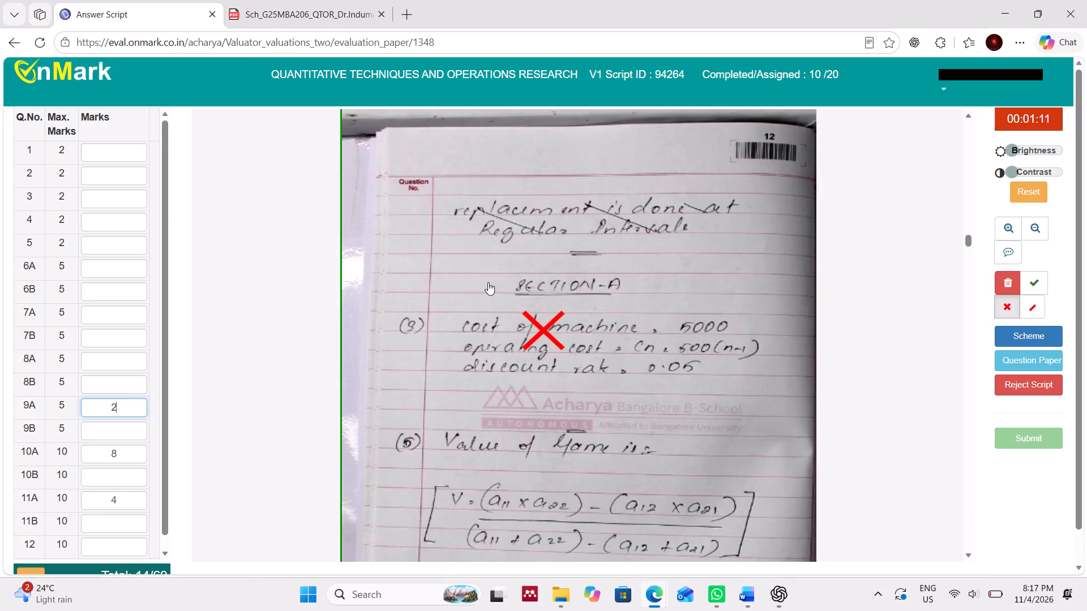
scroll(488, 282, "down", 1)
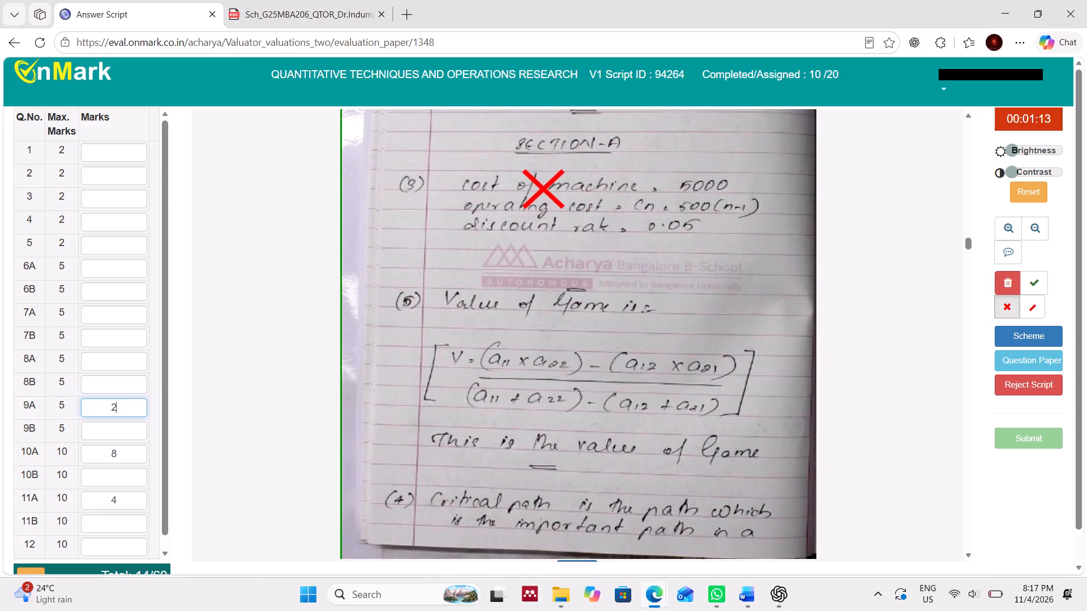
left_click(105, 155)
key("0")
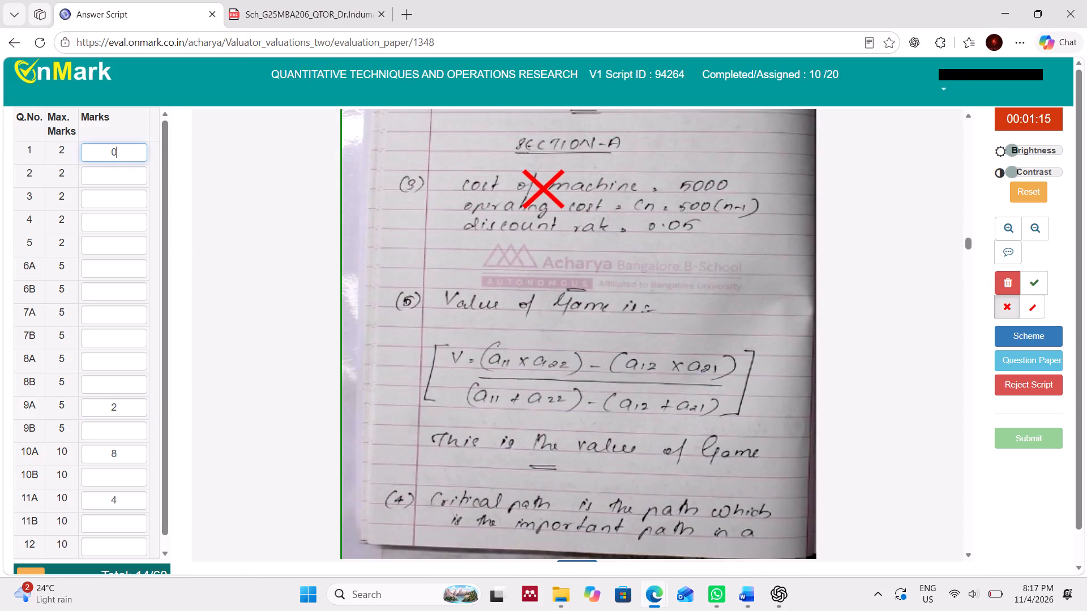
left_click(107, 185)
left_click(114, 196)
key("0")
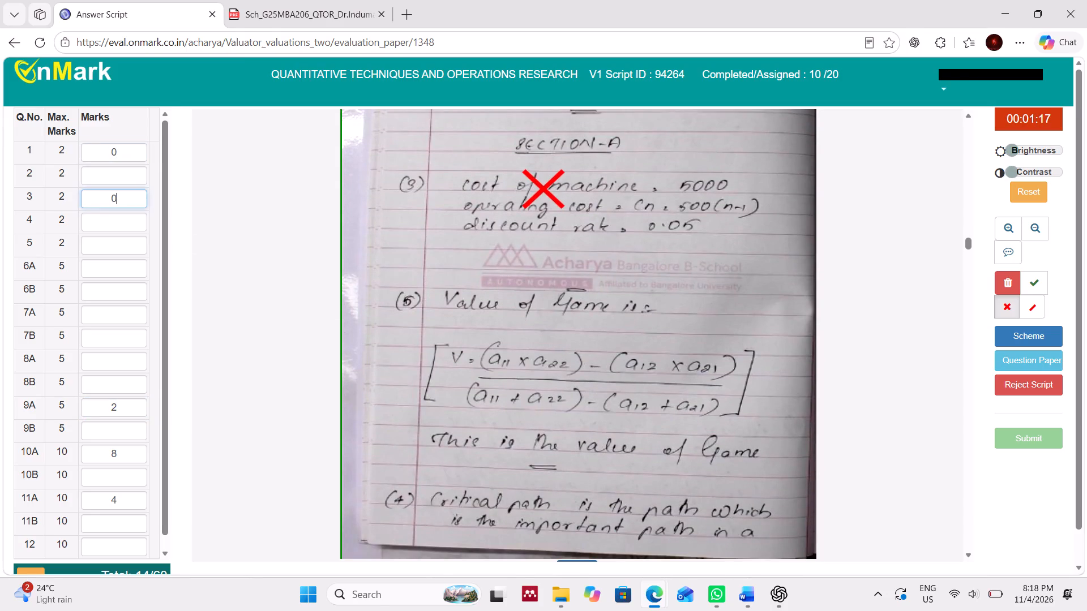
left_click(112, 220)
key("0")
left_click(113, 244)
key("1")
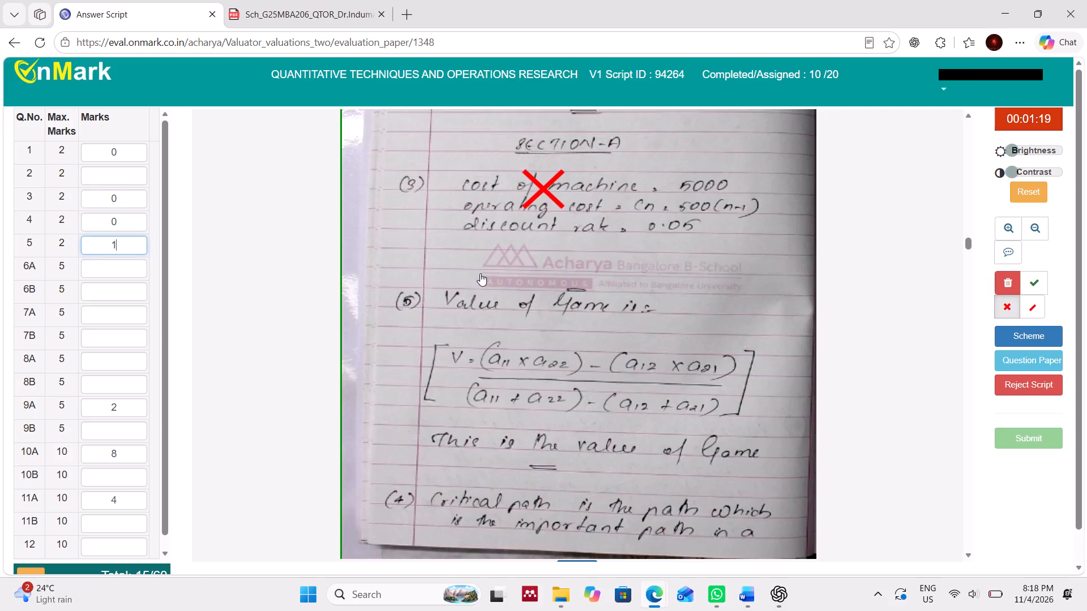
Check the Section A answers on page 13, then enter 0 marks for question 2 and change question 1 to 01.
scroll(480, 273, "down", 5)
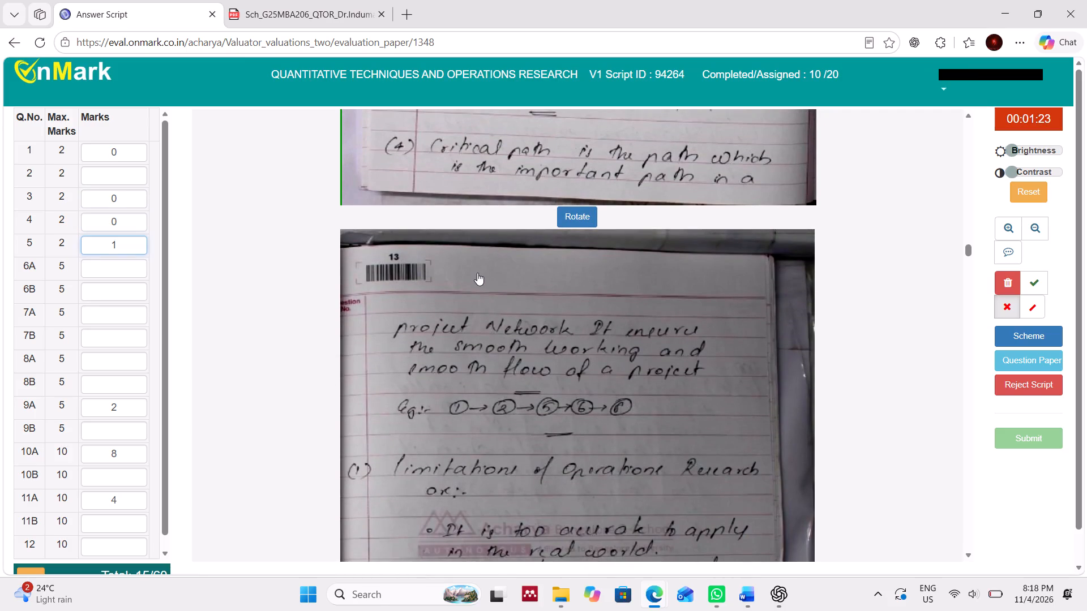
scroll(477, 273, "down", 5)
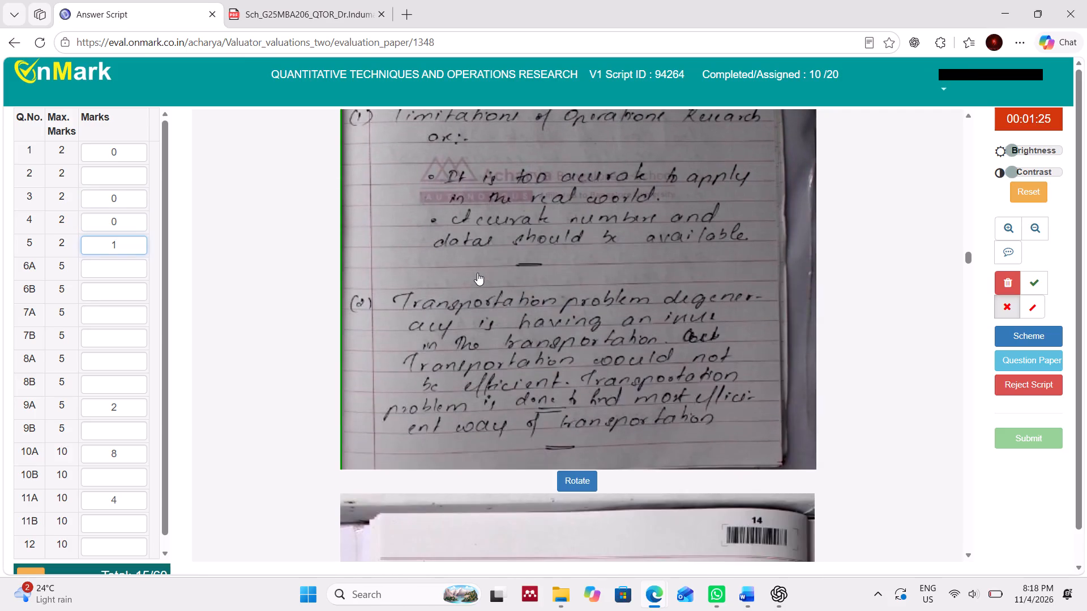
scroll(477, 273, "up", 1)
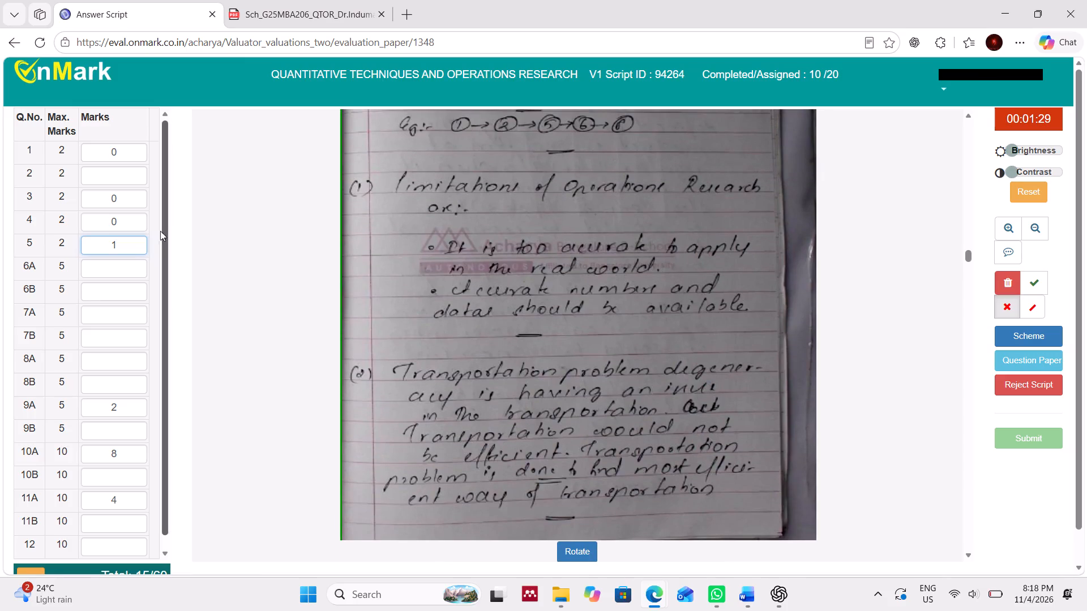
left_click(122, 167)
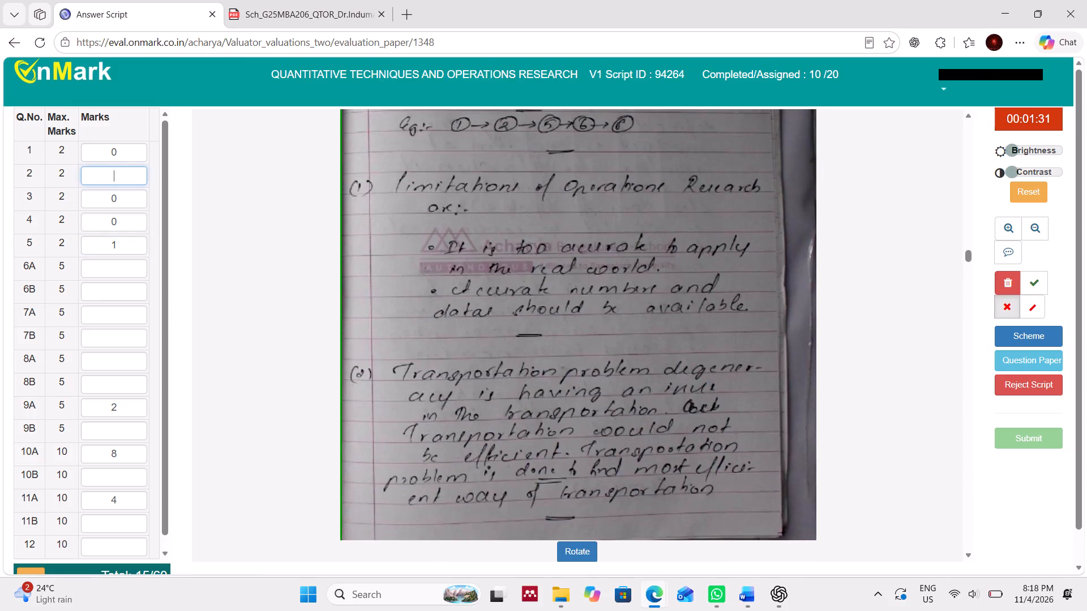
key("0")
left_click(122, 156)
key("1")
Place a red cross on page 14 and enter 2 marks for question 8A on replacement.
scroll(366, 204, "down", 3)
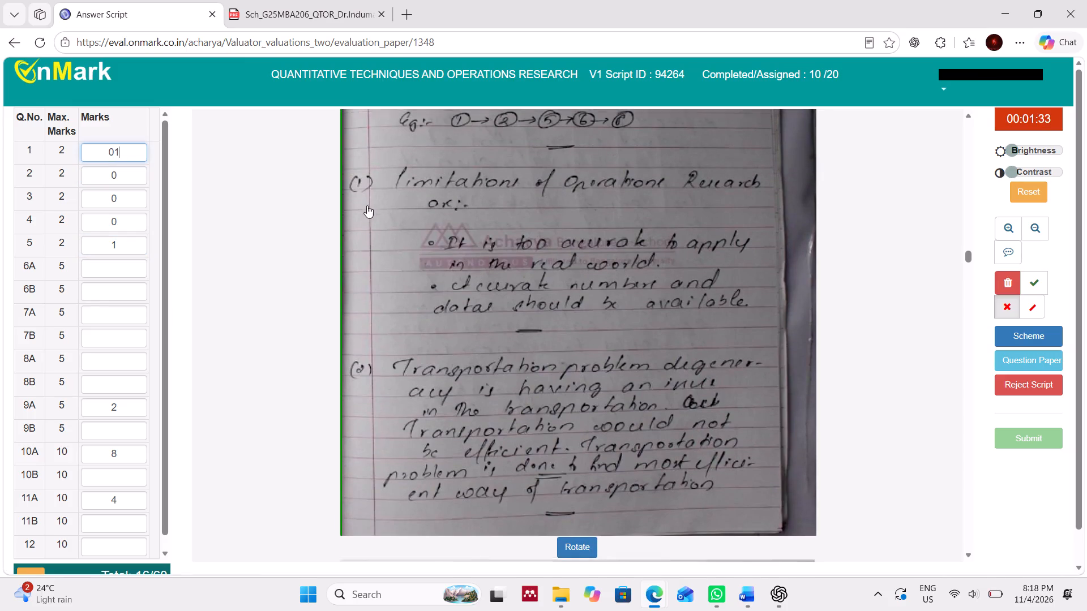
scroll(367, 205, "down", 2)
scroll(423, 215, "down", 4)
left_click(429, 223)
scroll(429, 223, "down", 7)
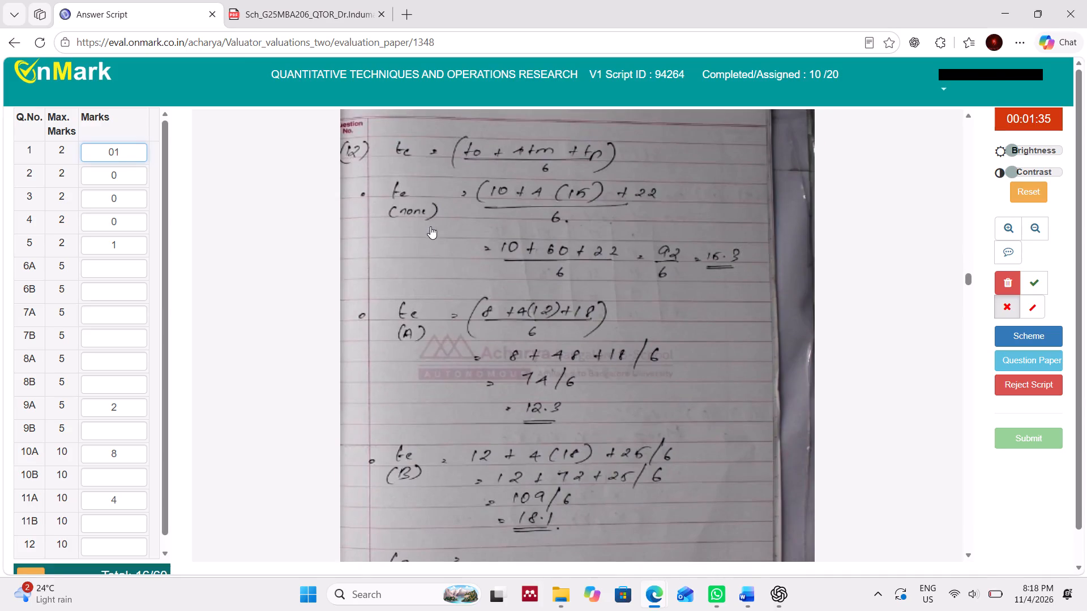
scroll(395, 287, "up", 11)
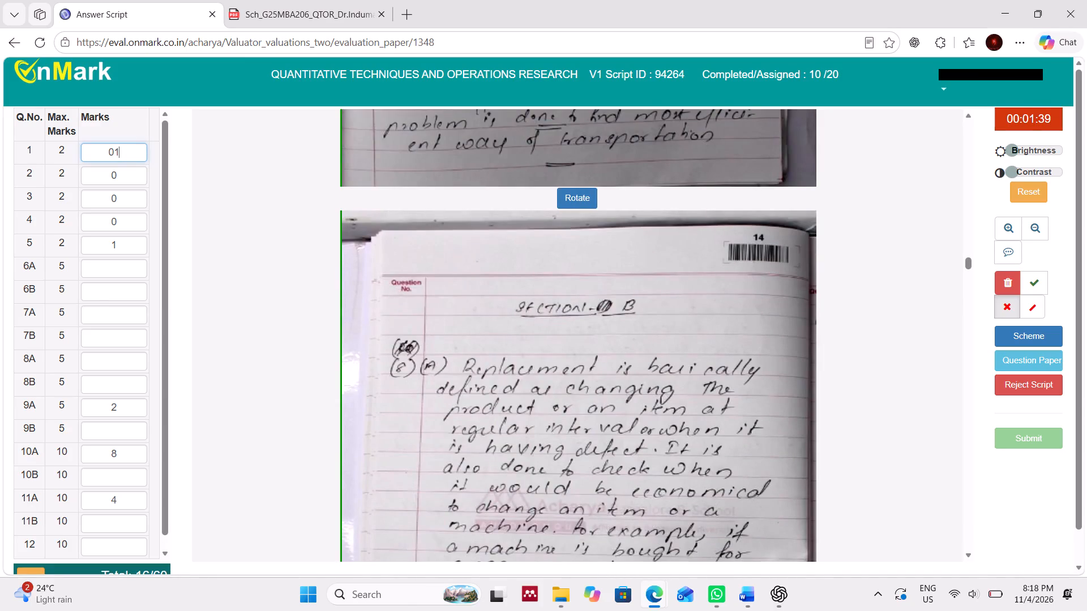
left_click(110, 359)
key("2")
Place a red cross on the question 12 answer on page 15 and enter 1 mark for question 12.
scroll(630, 384, "down", 2)
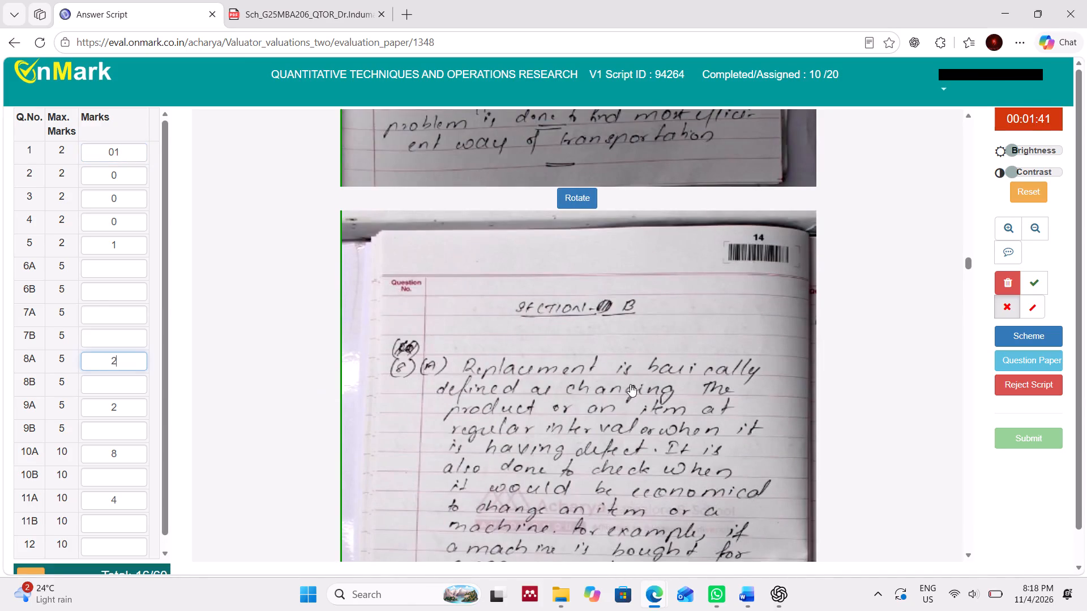
scroll(630, 384, "down", 8)
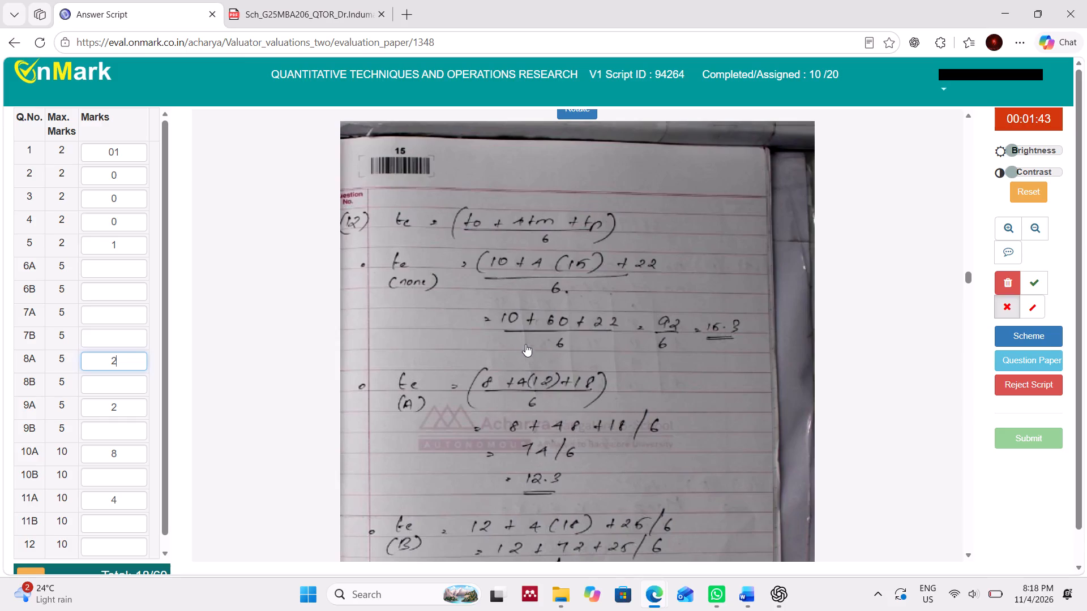
scroll(504, 335, "down", 2)
left_click(481, 316)
scroll(481, 316, "down", 6)
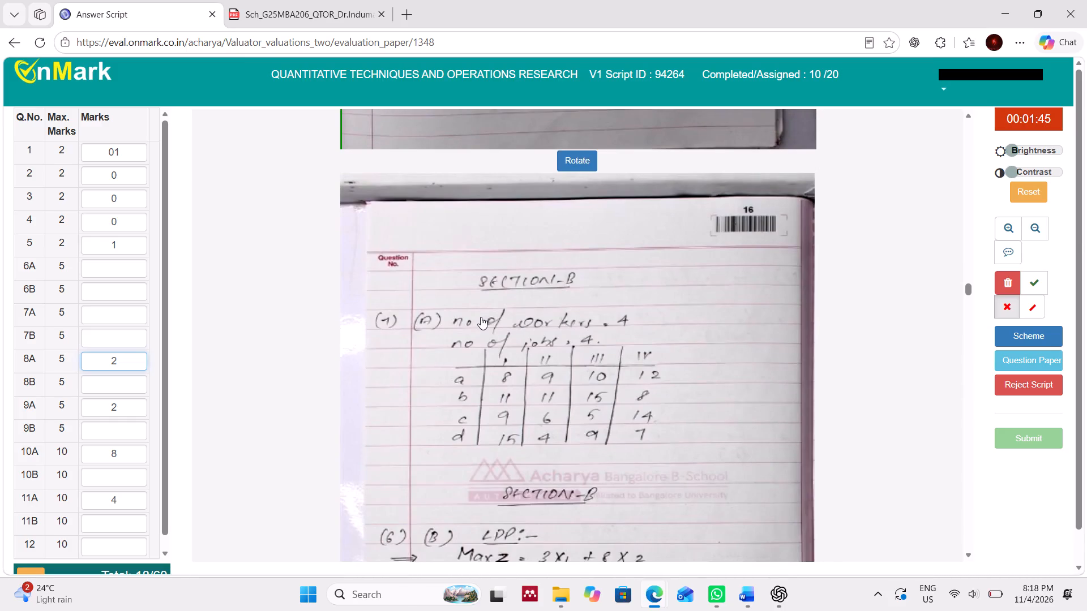
left_click(107, 549)
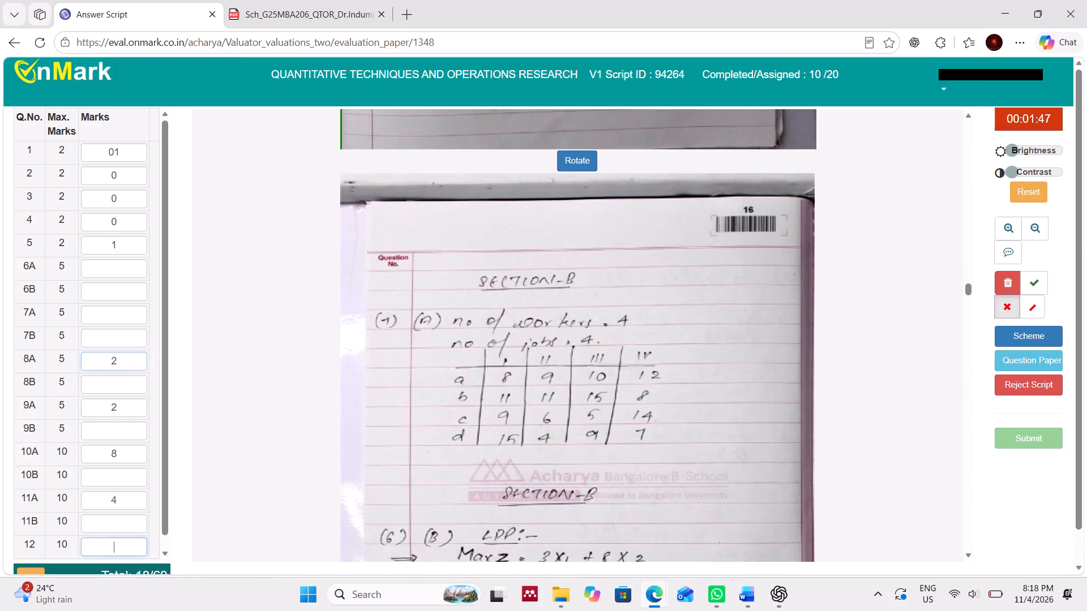
key("1")
Place a red cross on the Section B answers on page 16 and enter 0 marks for question 7A.
scroll(324, 482, "down", 1)
scroll(402, 469, "down", 2)
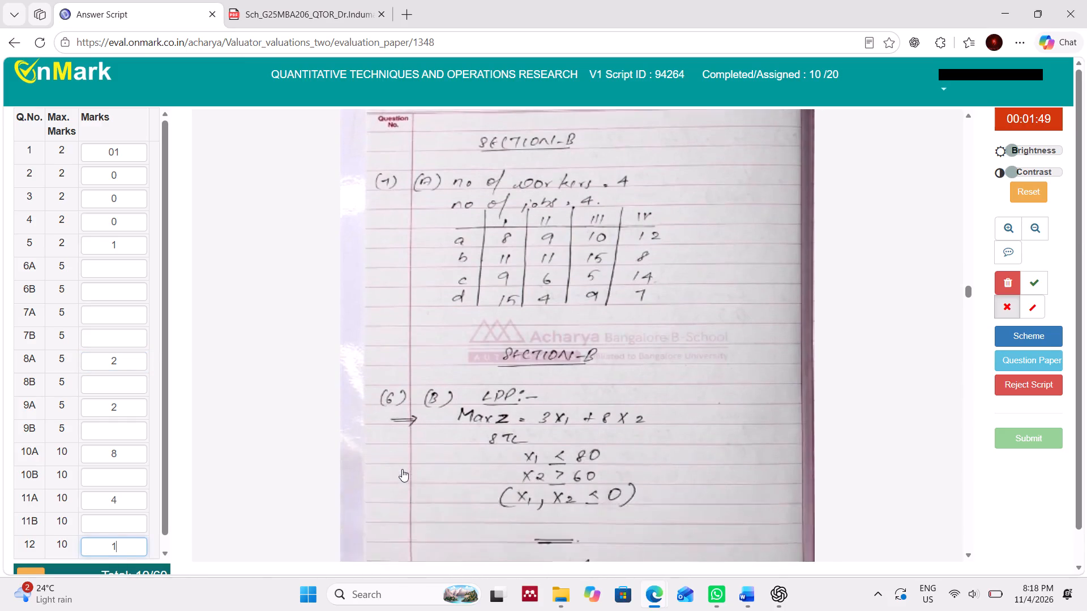
left_click(462, 248)
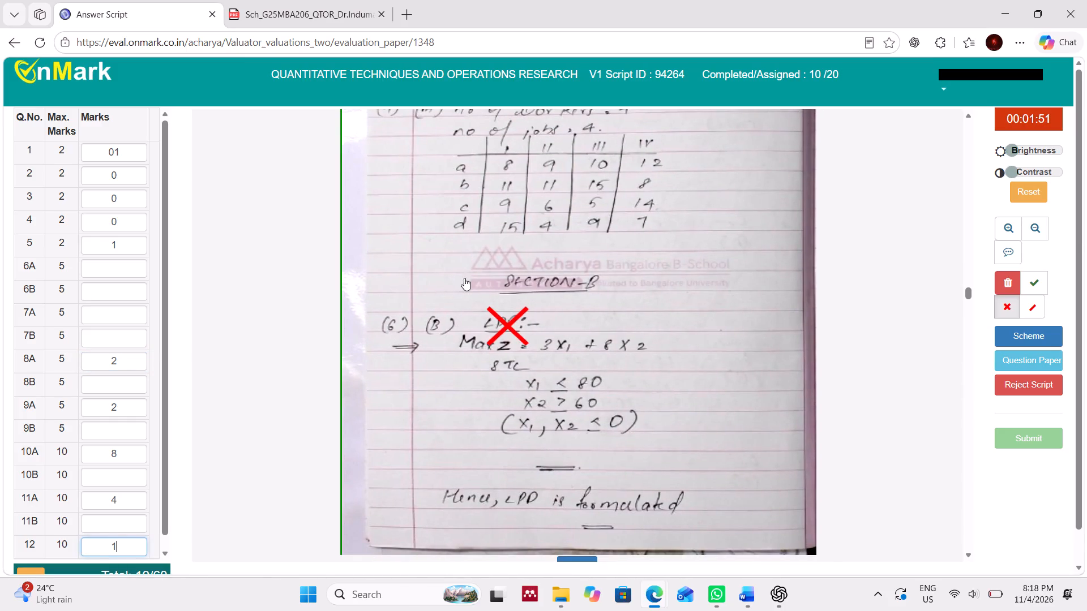
scroll(413, 286, "up", 4)
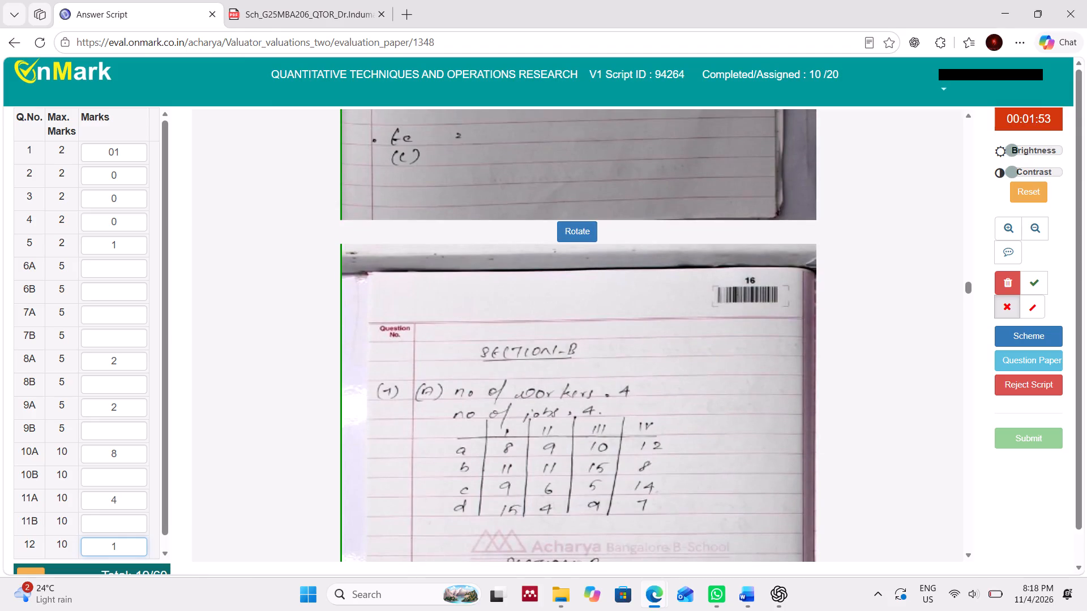
left_click(97, 317)
key("0")
Place a red cross on blank page 17.
scroll(349, 305, "down", 2)
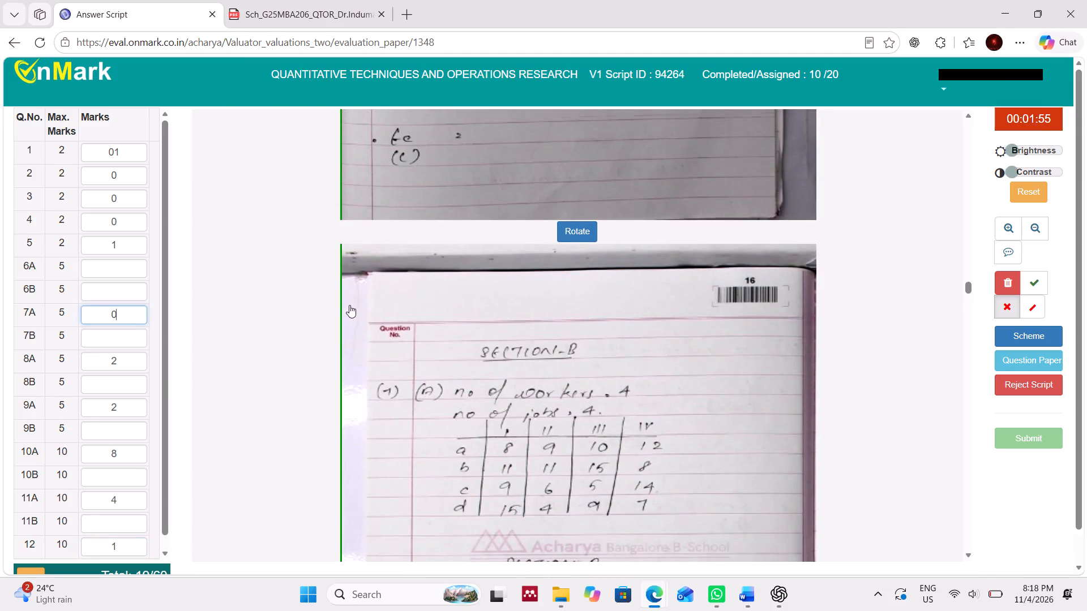
scroll(349, 305, "down", 3)
scroll(470, 330, "down", 5)
left_click(471, 330)
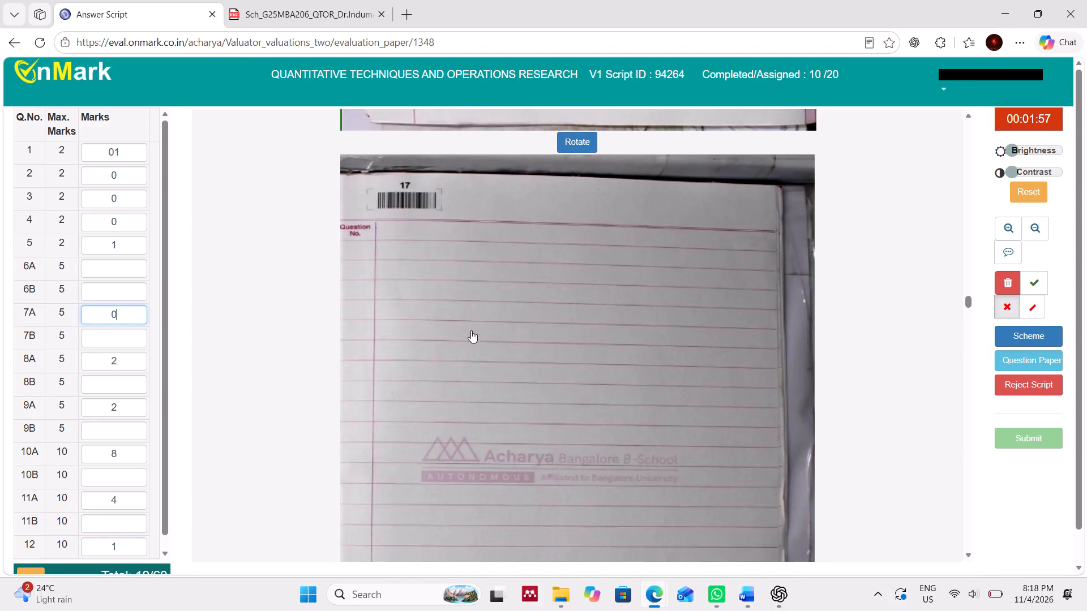
Enter 0 marks for questions 6B, 6A, 7B, 8B, 9B, 10B and 11B.
left_click(108, 286)
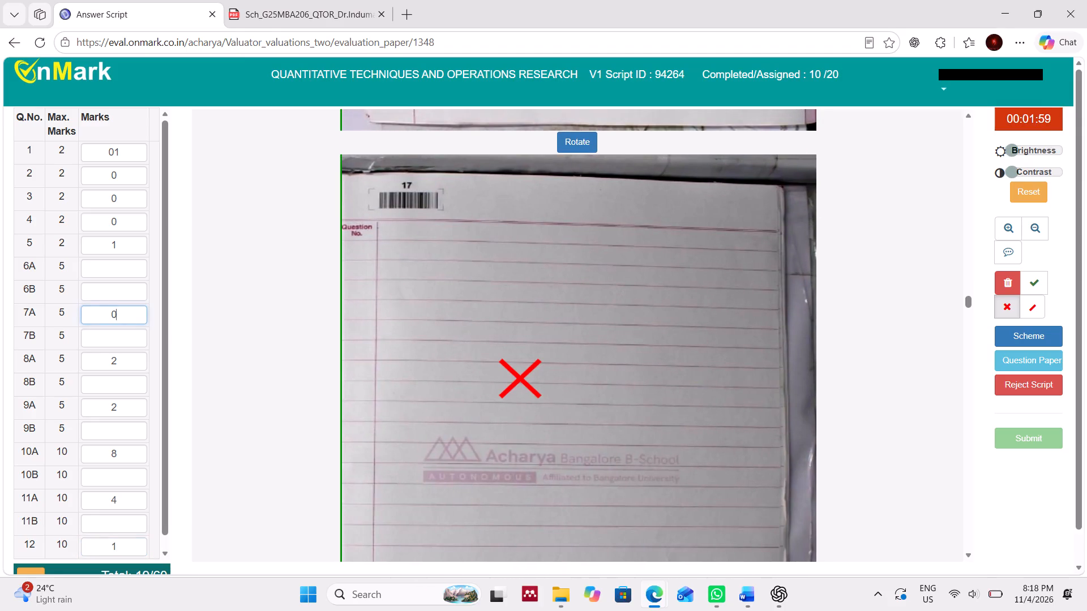
key("0")
left_click(109, 268)
key("0")
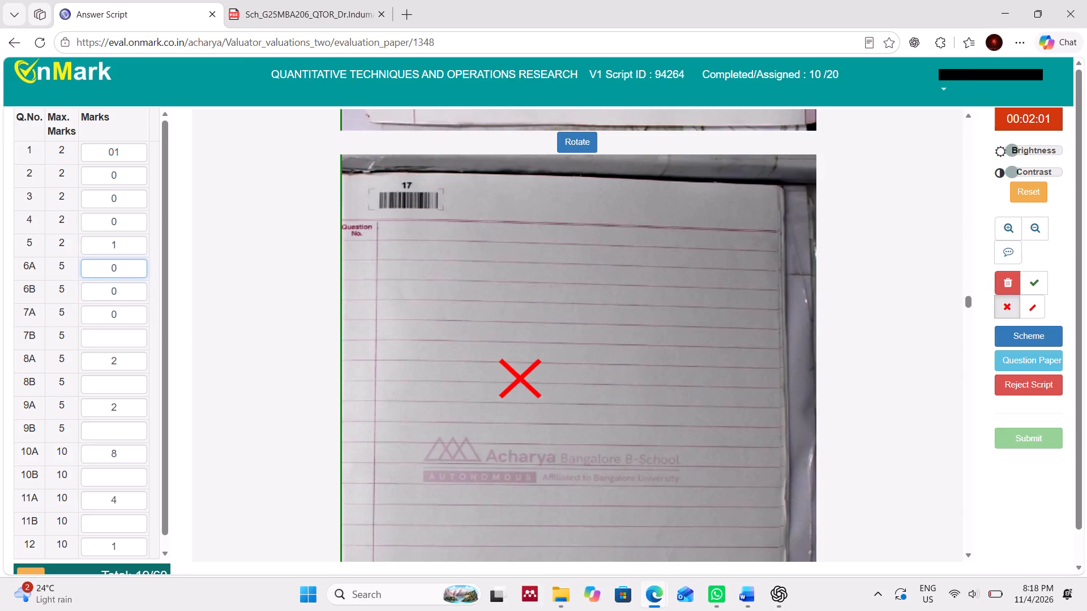
left_click(115, 335)
key("0")
left_click(107, 388)
key("0")
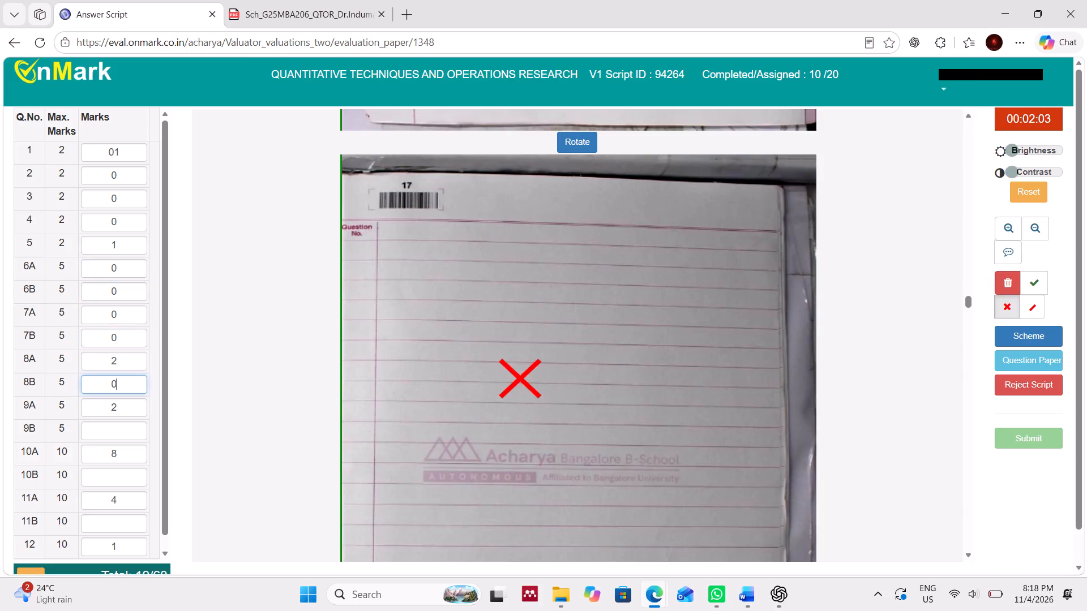
left_click(114, 434)
key("0")
left_click(106, 481)
key("0")
left_click(107, 519)
key("0")
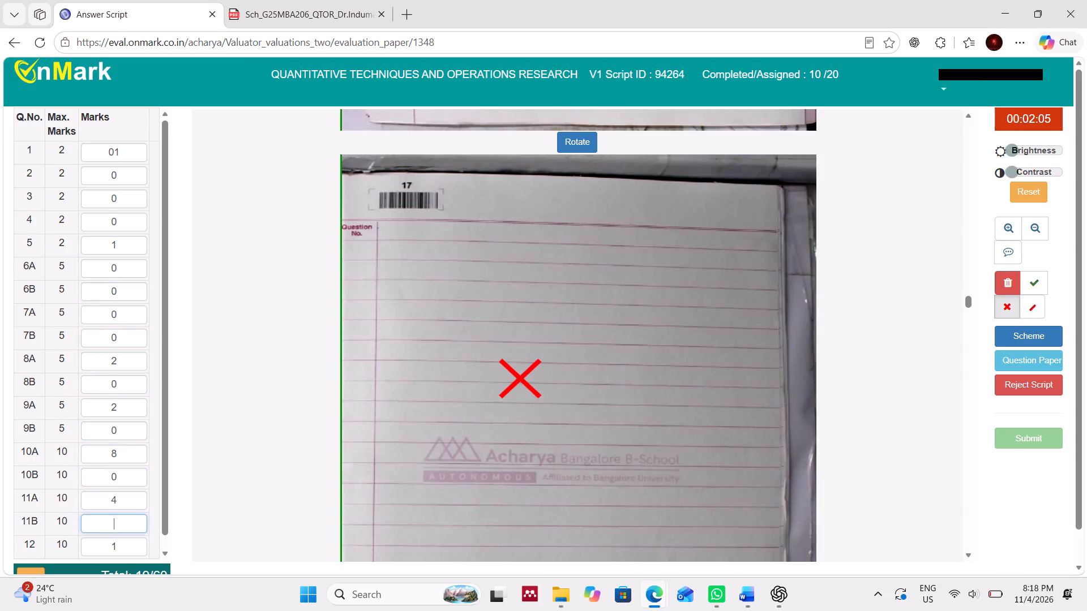
Place a red cross on each of the blank pages 18 to 22.
scroll(109, 520, "down", 3)
scroll(541, 513, "down", 10)
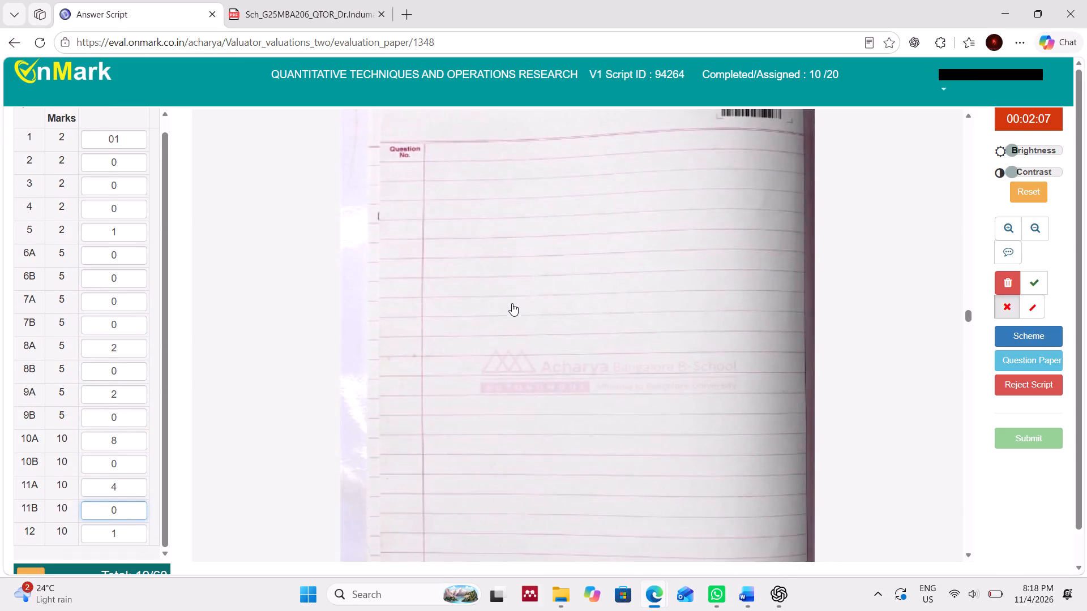
left_click(510, 299)
scroll(510, 299, "down", 6)
left_click(512, 300)
scroll(512, 300, "down", 10)
left_click(513, 301)
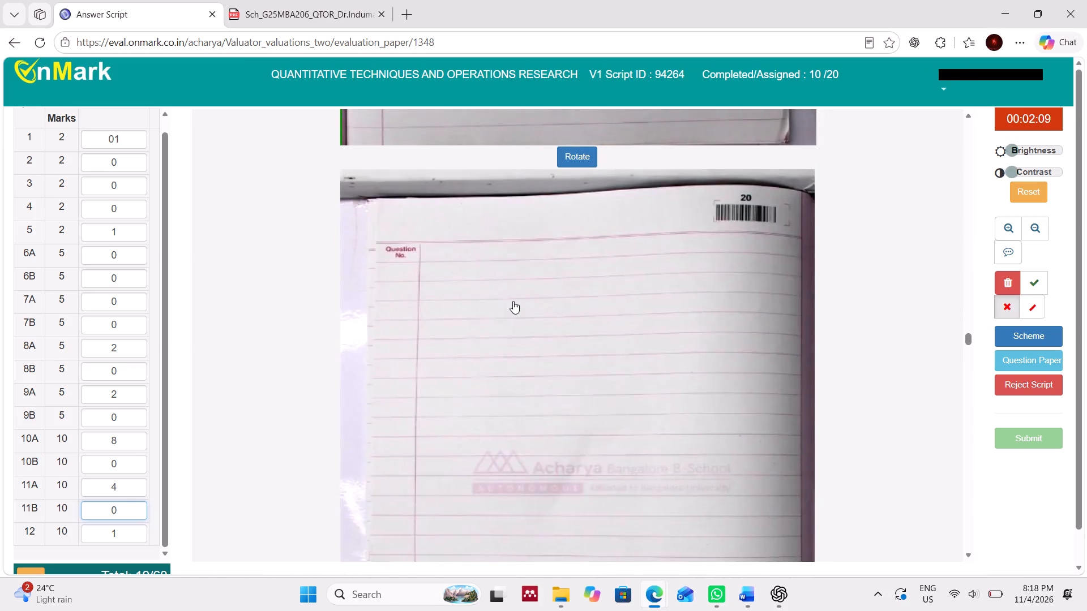
scroll(513, 301, "down", 9)
left_click(513, 301)
scroll(513, 301, "down", 9)
left_click(513, 301)
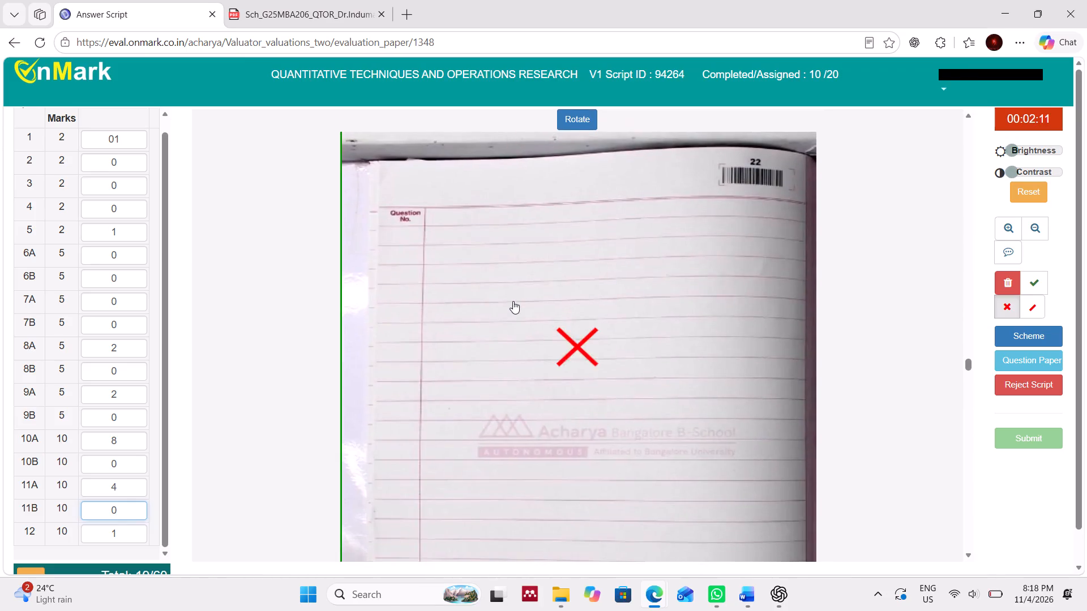
Place a red cross on each of the blank pages 23 to 28.
scroll(513, 301, "down", 10)
left_click(513, 301)
scroll(513, 301, "down", 10)
left_click(513, 301)
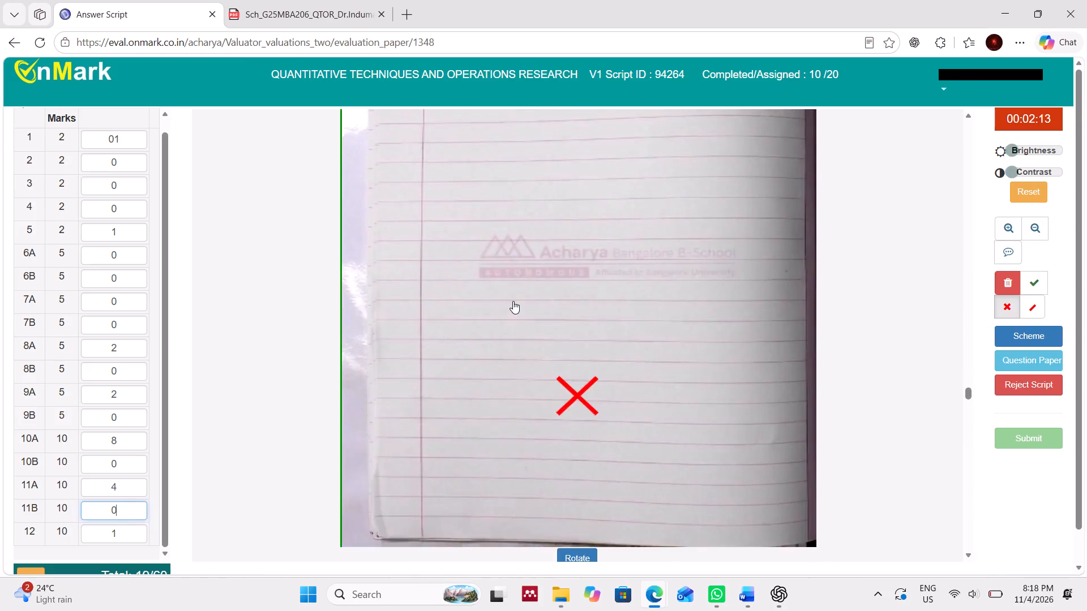
scroll(513, 301, "down", 7)
left_click(513, 301)
scroll(513, 301, "down", 7)
left_click(513, 301)
scroll(513, 301, "down", 4)
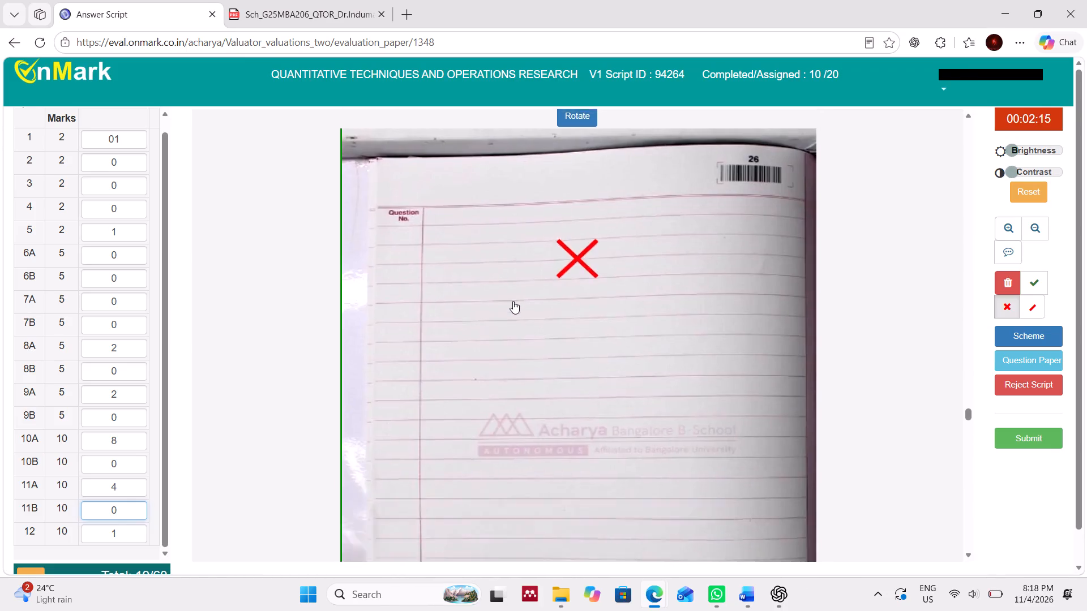
scroll(513, 301, "down", 5)
left_click(513, 301)
scroll(513, 301, "down", 11)
left_click(513, 301)
Place a red cross on each of the blank pages 29 to 33.
scroll(513, 301, "down", 7)
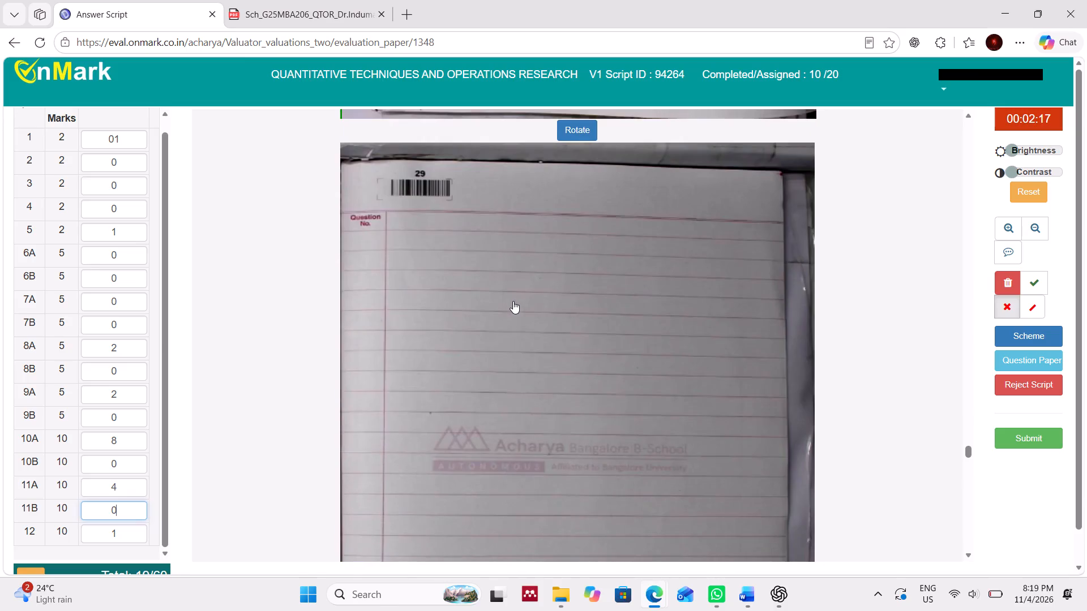
left_click(513, 301)
scroll(513, 301, "down", 9)
left_click(513, 301)
scroll(513, 301, "down", 7)
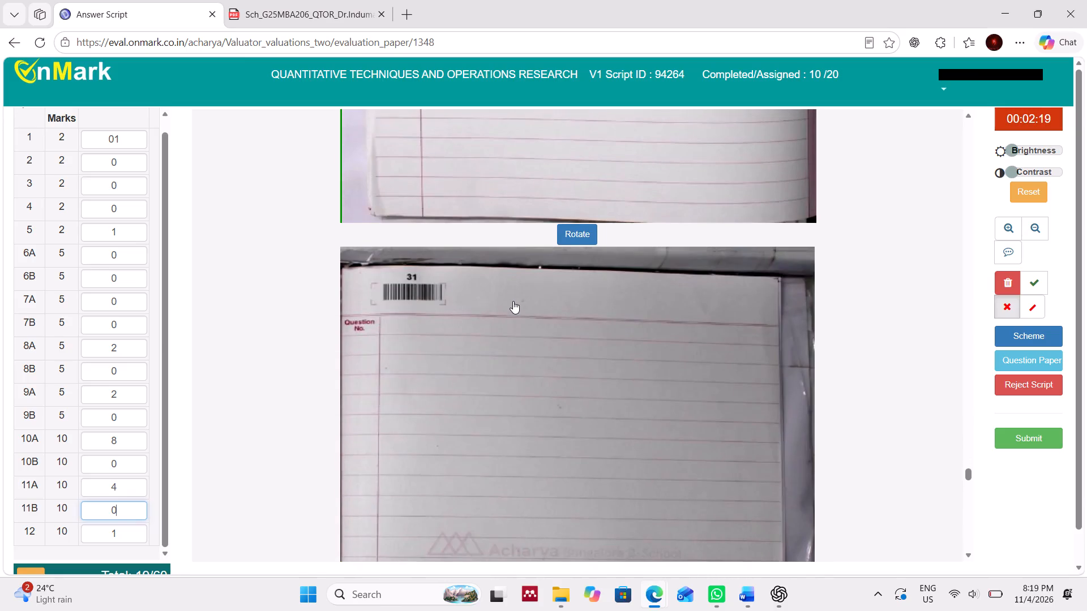
left_click(513, 301)
scroll(513, 301, "down", 11)
left_click(513, 301)
scroll(513, 301, "down", 6)
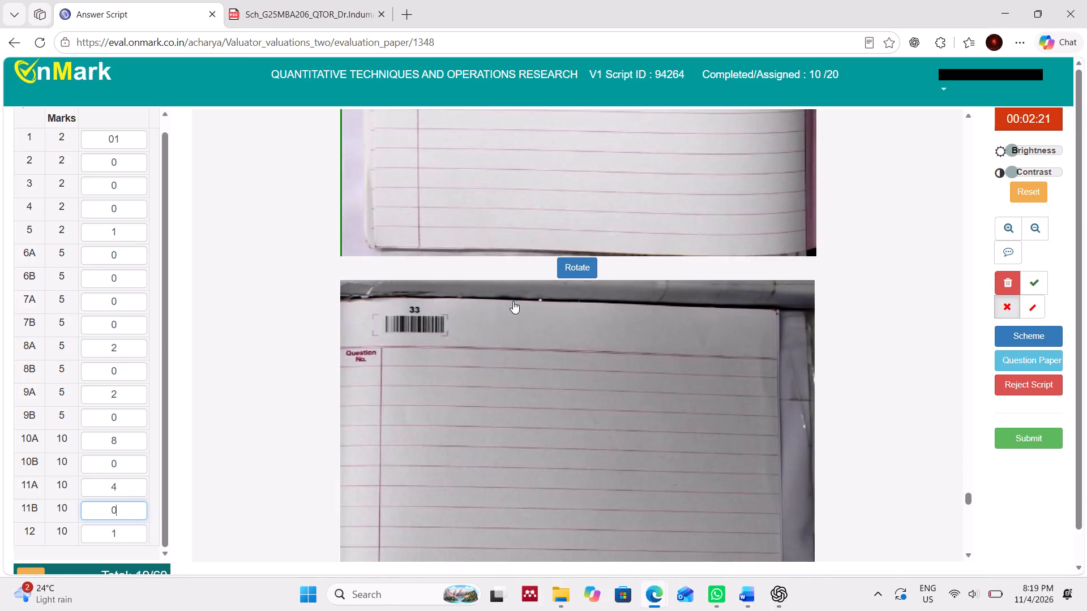
left_click(513, 301)
Place red crosses on the blank graph pages at the end of the script, starting with page 34.
scroll(513, 301, "down", 12)
left_click(513, 301)
scroll(513, 301, "down", 6)
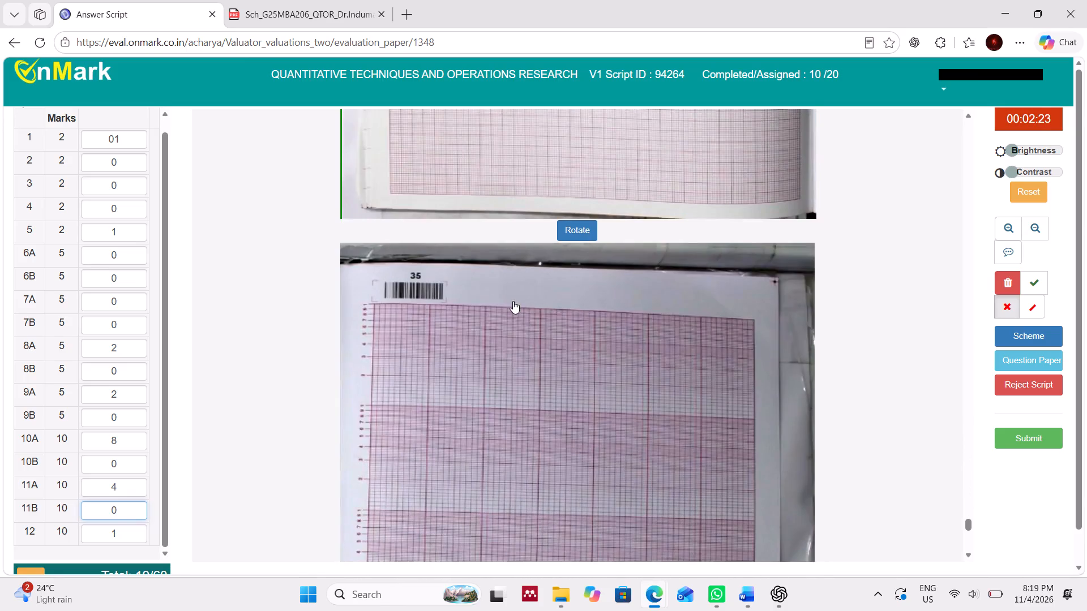
scroll(513, 301, "down", 1)
left_click(513, 301)
scroll(513, 301, "down", 10)
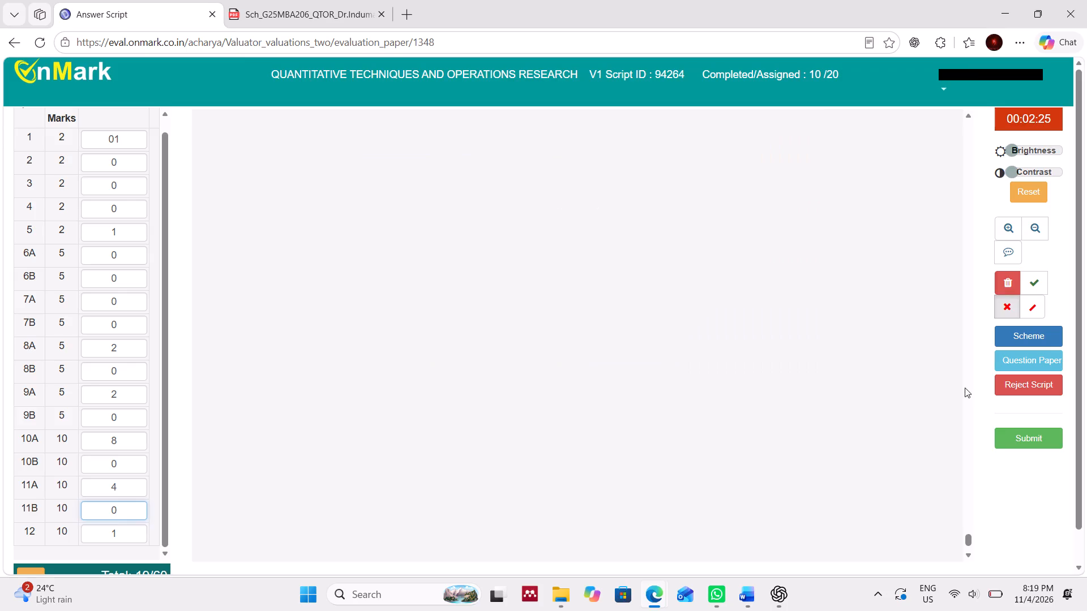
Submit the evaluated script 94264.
left_click(1017, 437)
left_click(652, 217)
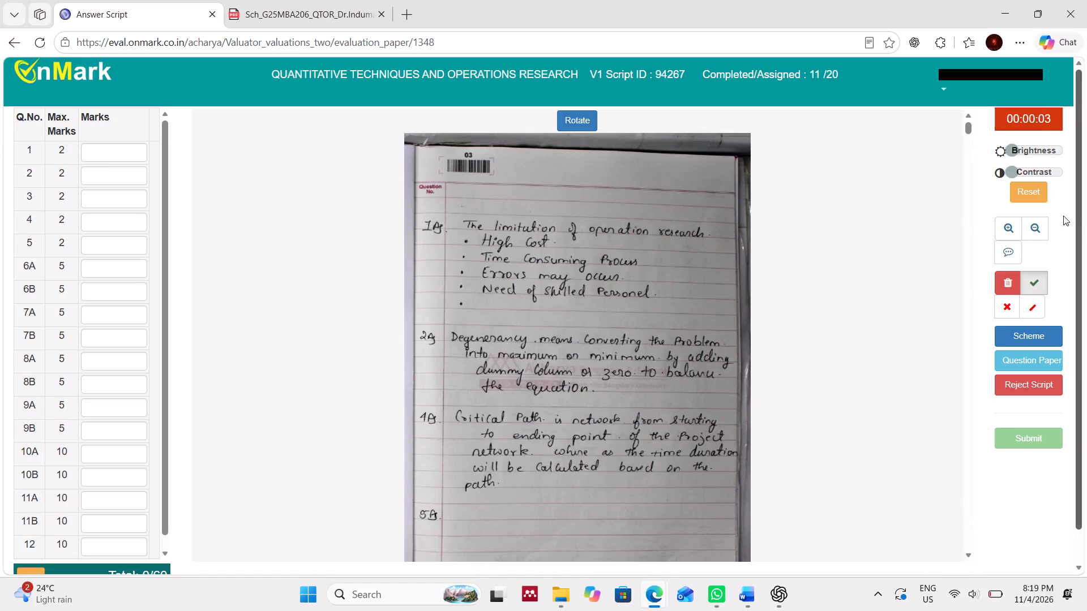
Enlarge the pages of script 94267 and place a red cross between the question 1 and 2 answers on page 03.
triple_click(1007, 225)
triple_click(1007, 226)
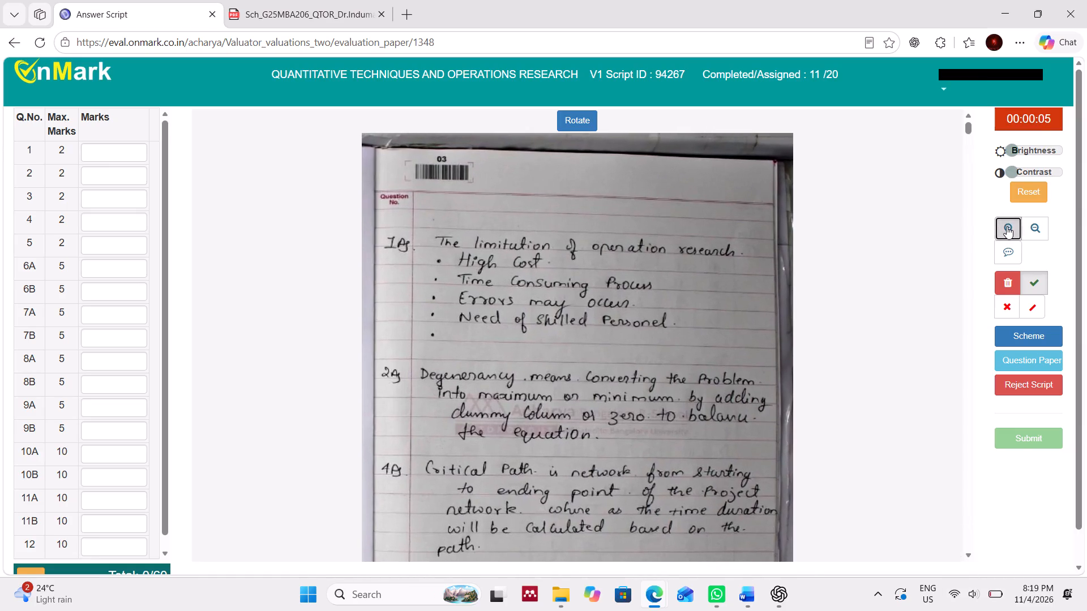
left_click(1000, 225)
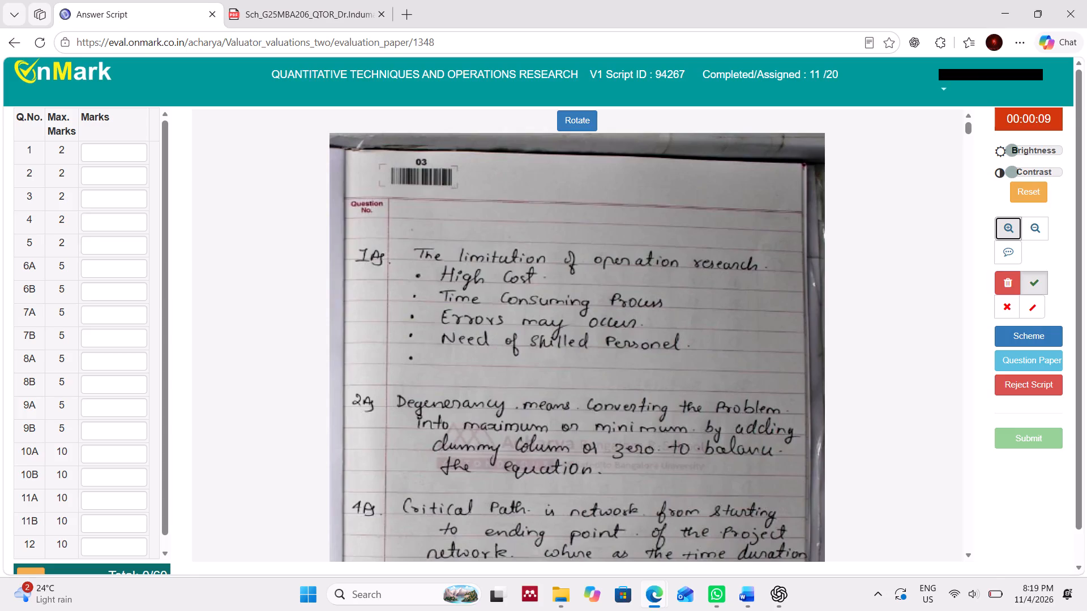
left_click(1002, 307)
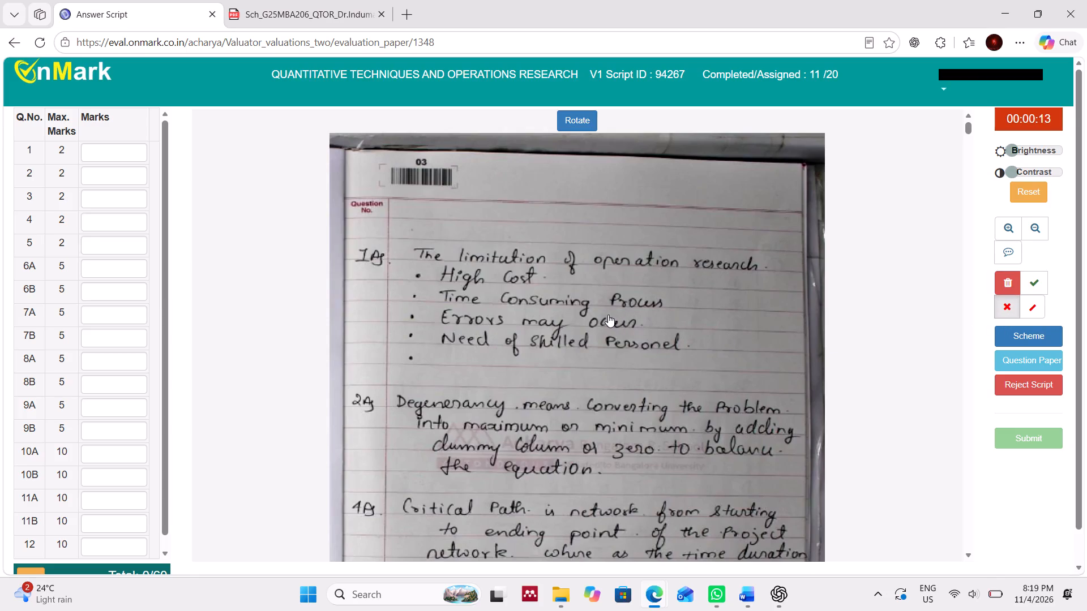
left_click(512, 314)
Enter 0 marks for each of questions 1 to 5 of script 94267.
scroll(512, 314, "down", 2)
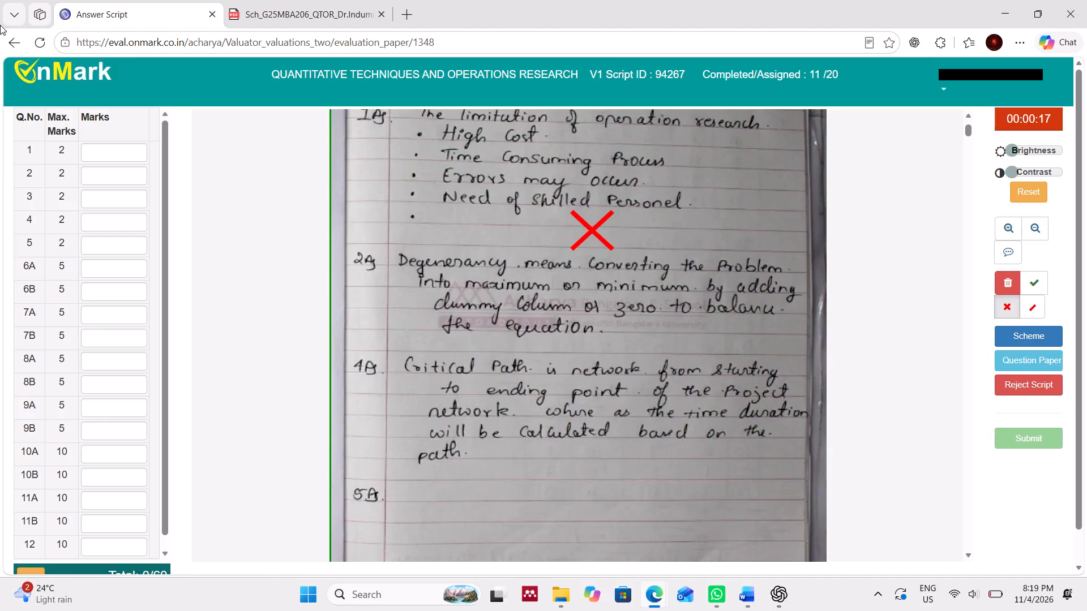
left_click(92, 155)
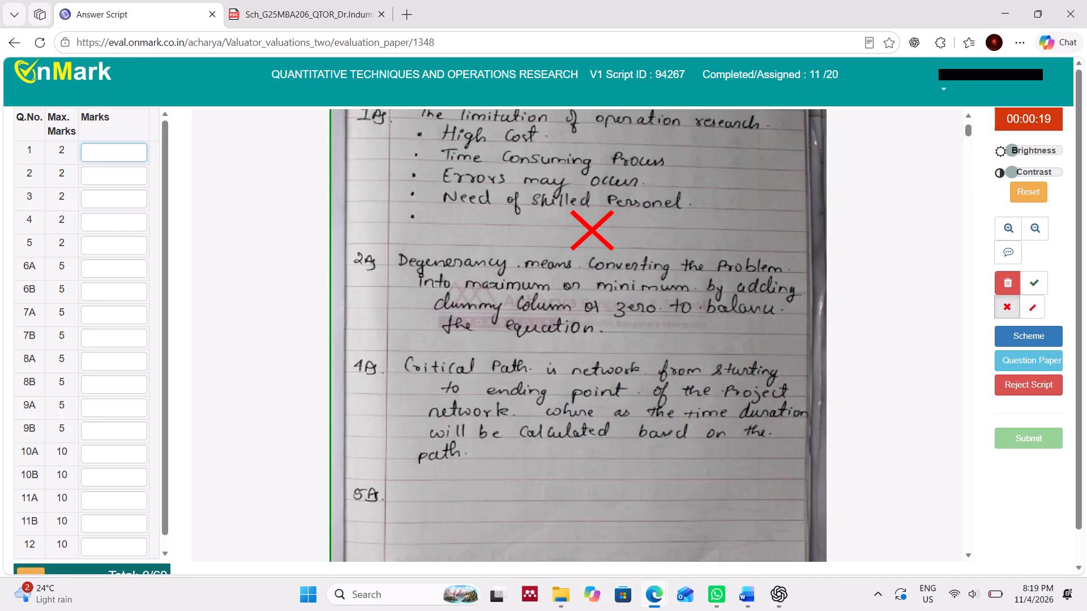
key("0")
left_click(104, 169)
key("0")
left_click(110, 192)
key("0")
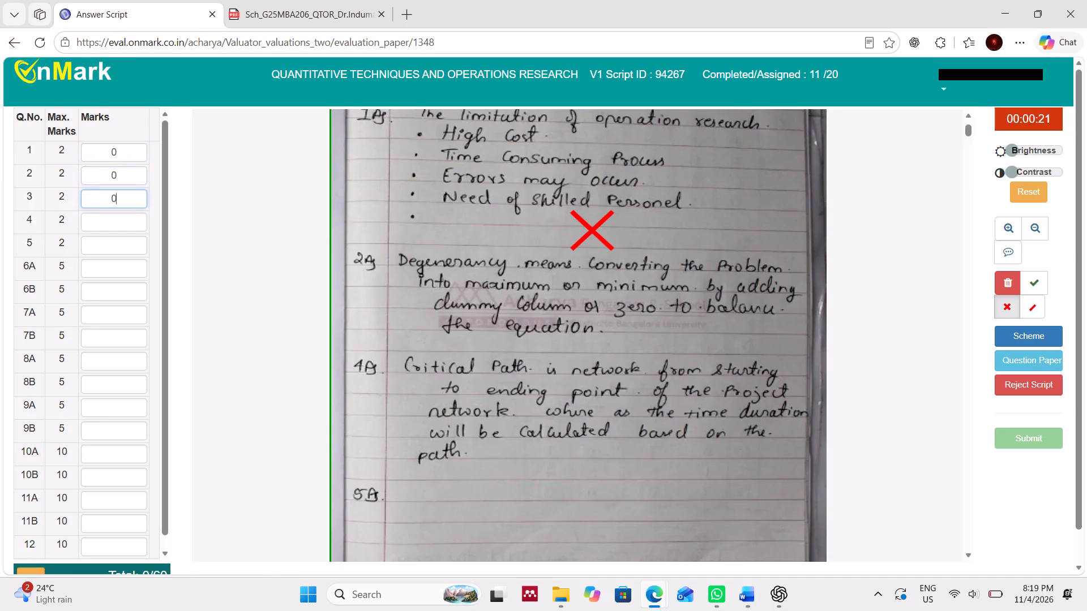
left_click(107, 225)
key("0")
left_click(112, 244)
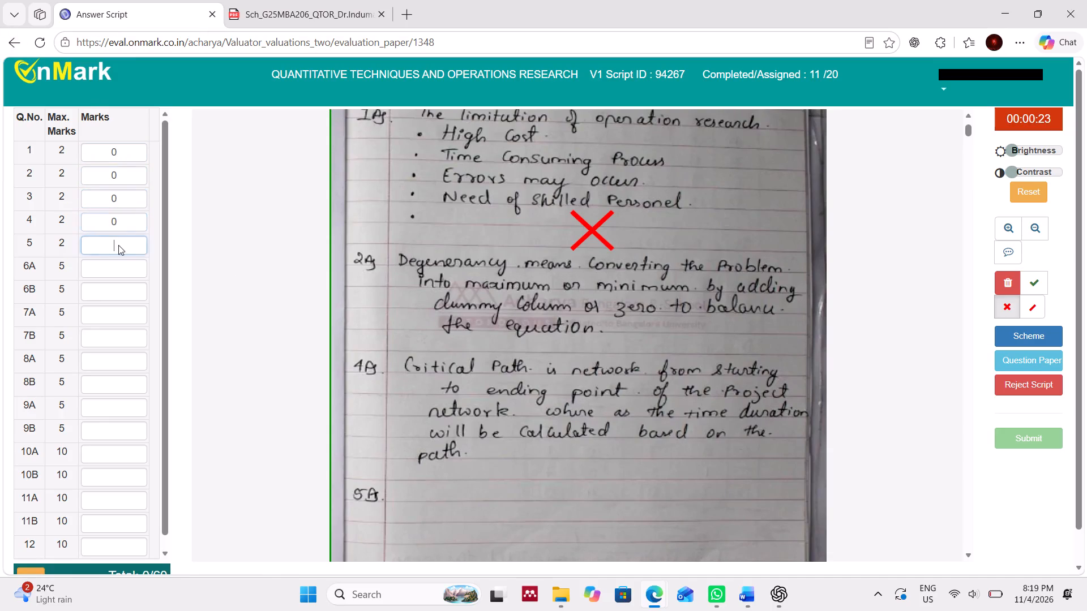
key("0")
Place red crosses on the question 7A answer on pages 04 and 05 and enter 2 marks for 7A.
scroll(555, 287, "down", 8)
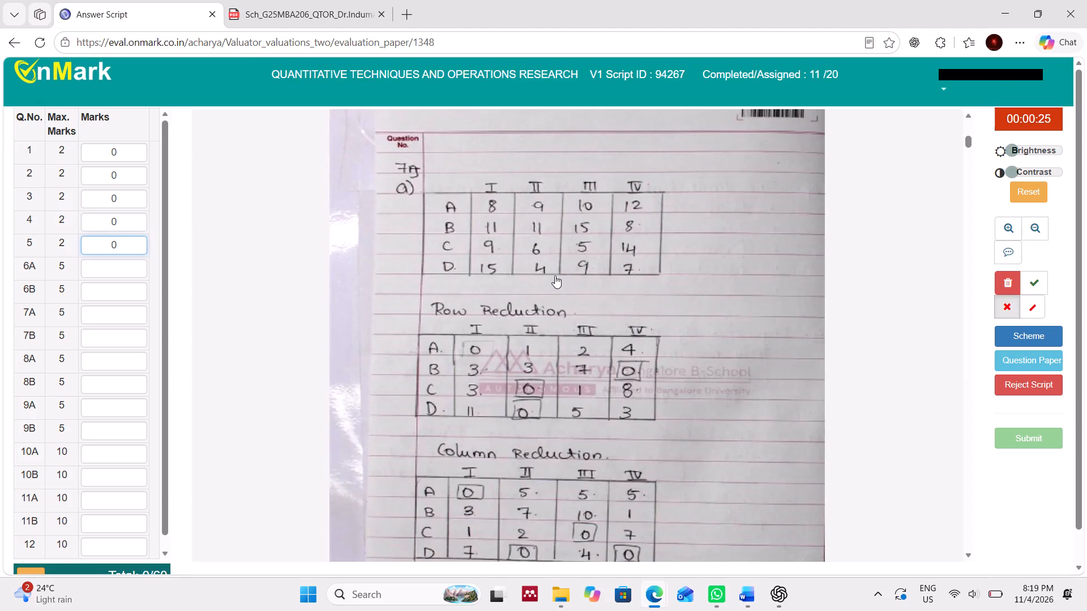
scroll(541, 233, "down", 2)
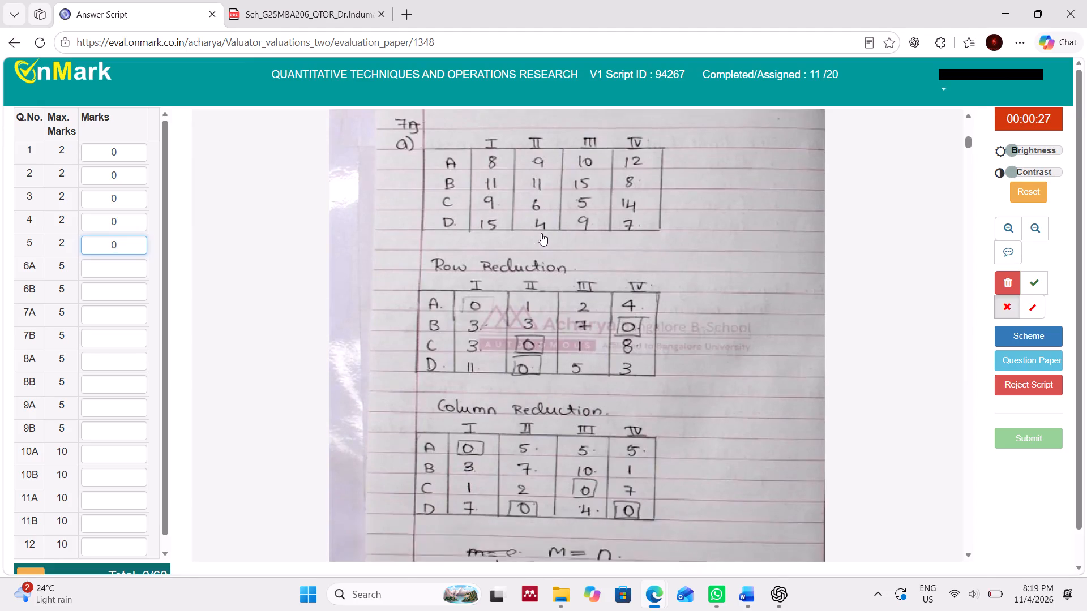
left_click(536, 201)
scroll(536, 201, "down", 7)
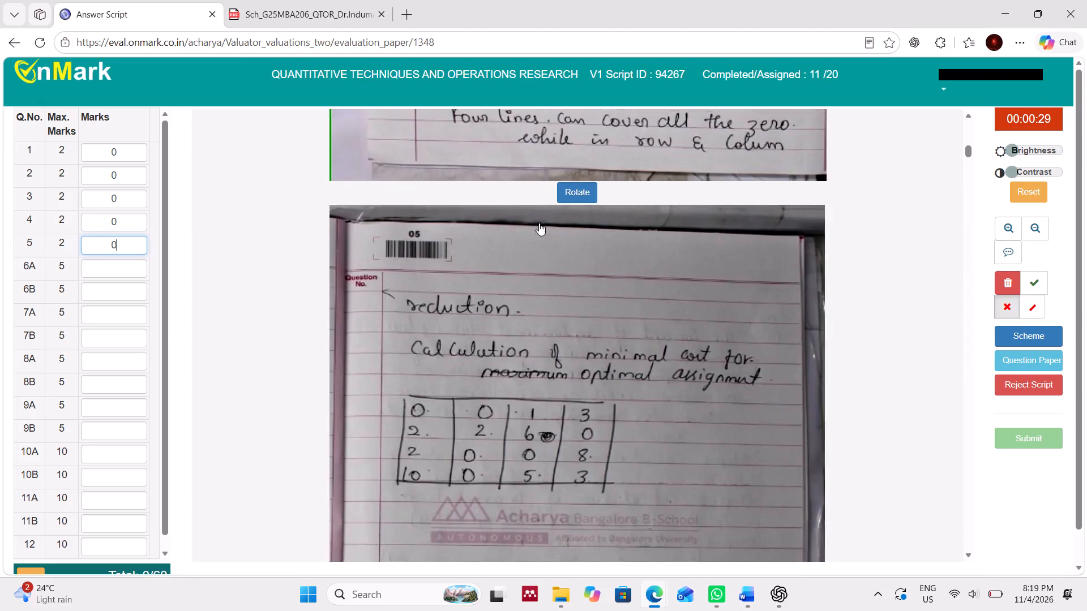
left_click(535, 230)
left_click(103, 317)
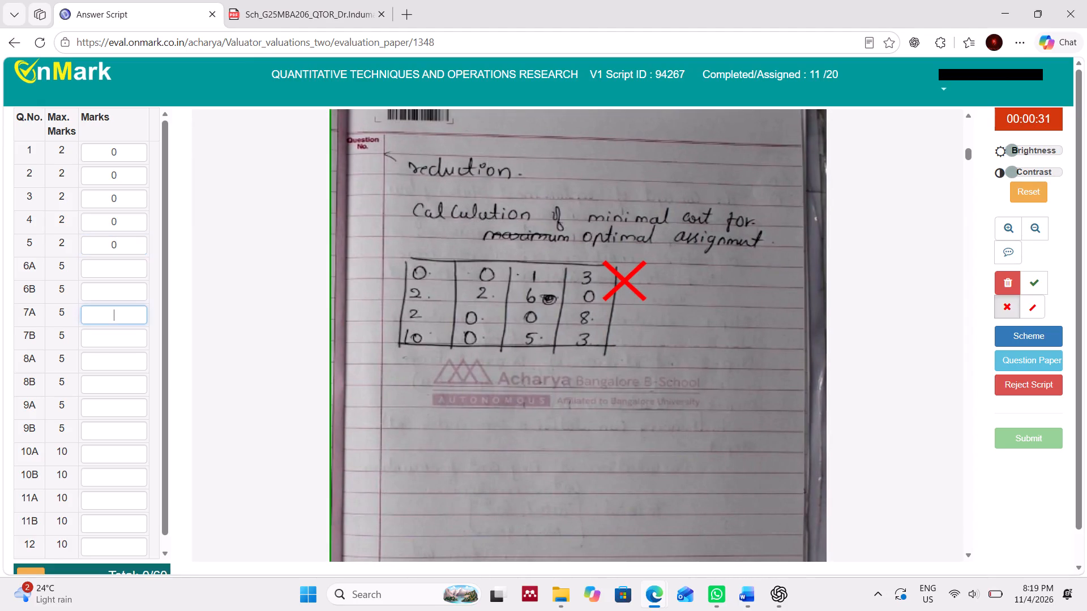
key("2")
Place a red cross on the question 8A answer on page 06 and enter 2 marks for 8A.
scroll(431, 322, "down", 8)
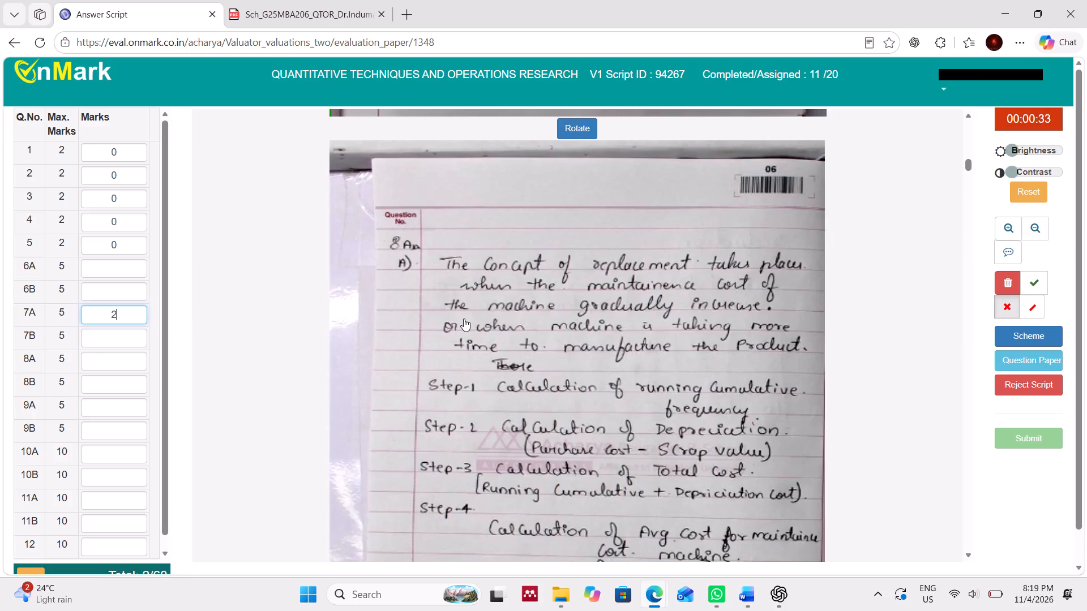
left_click(464, 318)
scroll(464, 318, "down", 8)
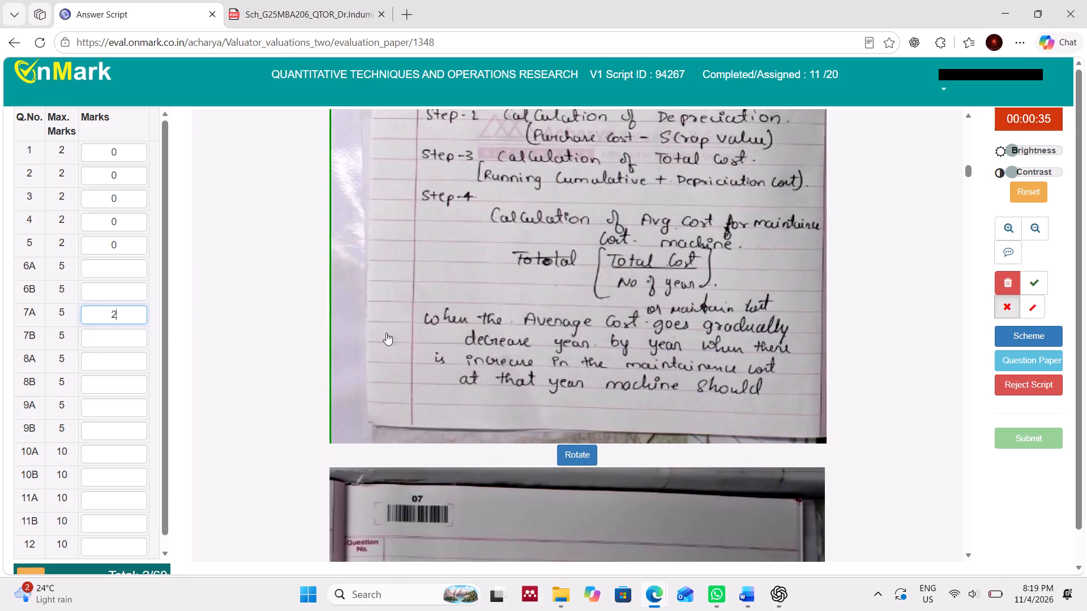
left_click(134, 361)
key("2")
Place red crosses on page 07 and the question 9 answer on page 08, and enter 1 mark for 9A.
scroll(448, 373, "down", 6)
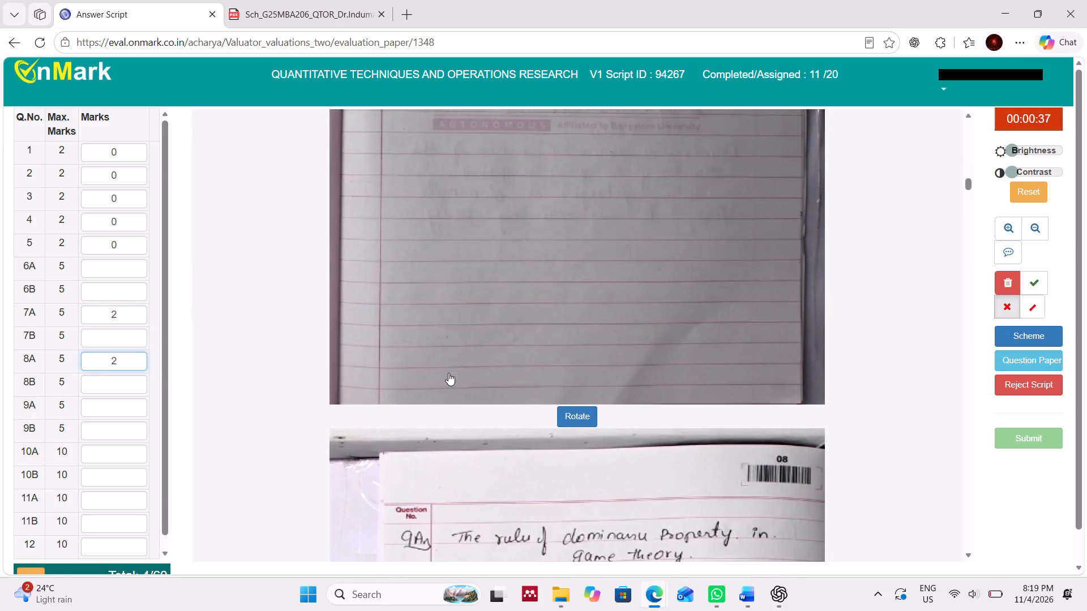
left_click(473, 233)
scroll(473, 233, "down", 7)
scroll(470, 281, "up", 3)
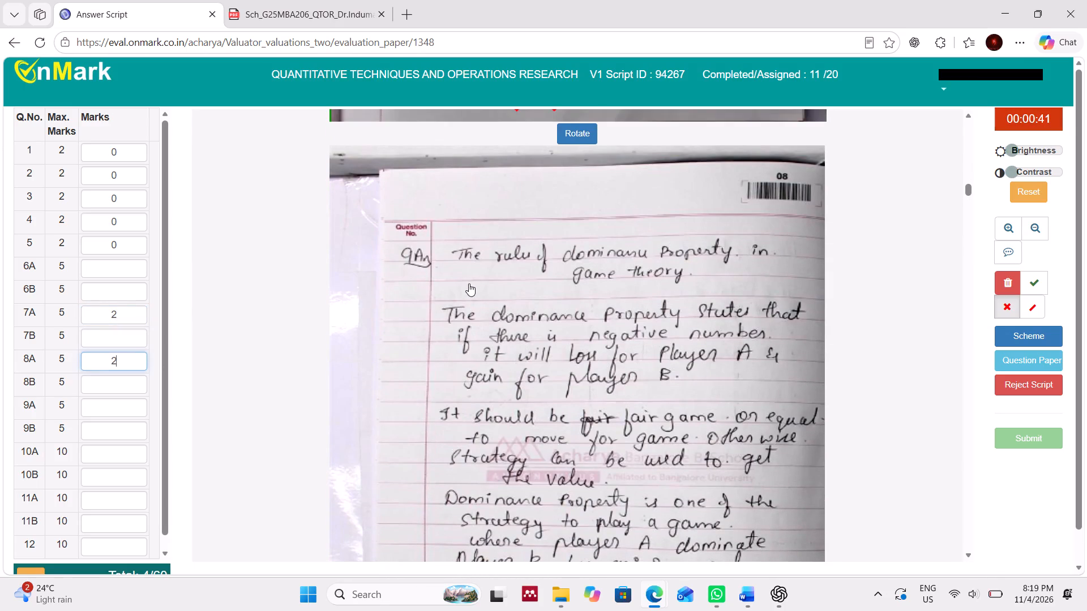
left_click(469, 283)
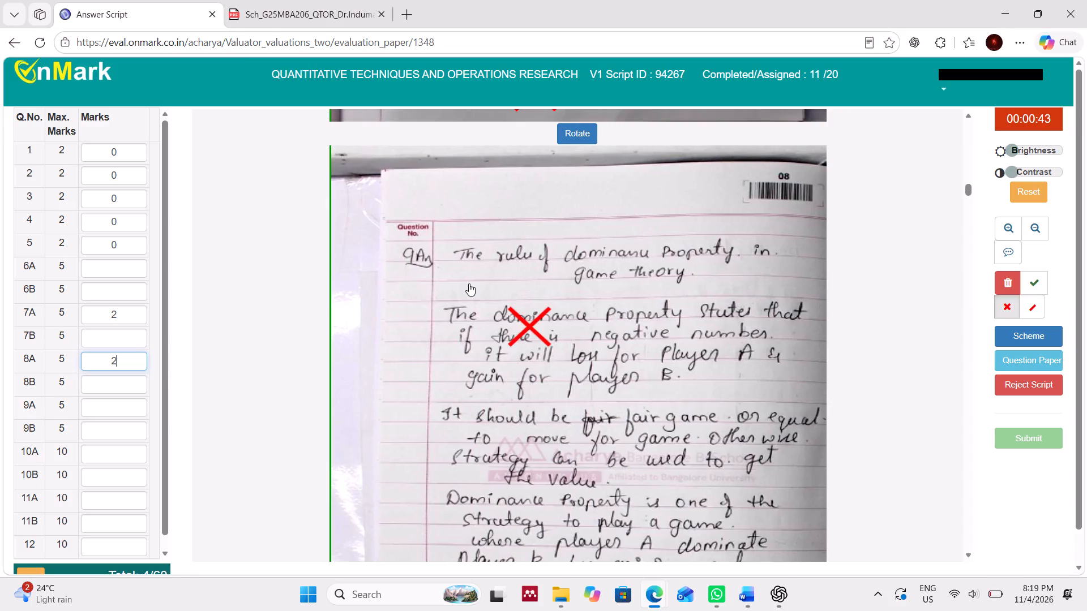
scroll(469, 282, "down", 3)
left_click(126, 408)
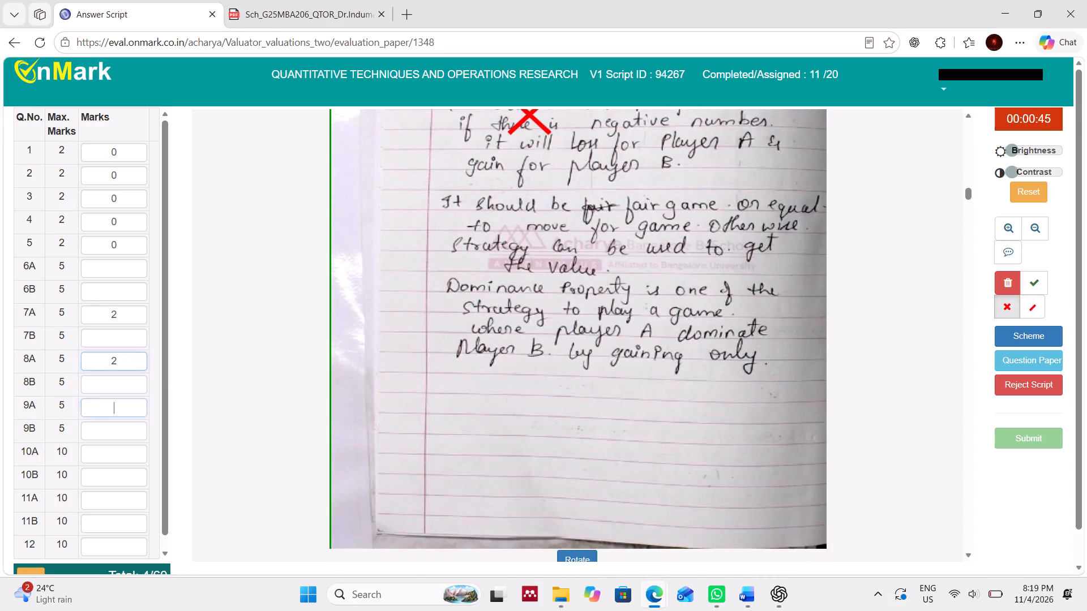
key("1")
Place red crosses on the question 10A answer across pages 09, 10 and 11 and enter 5 marks for 10A.
scroll(604, 339, "down", 8)
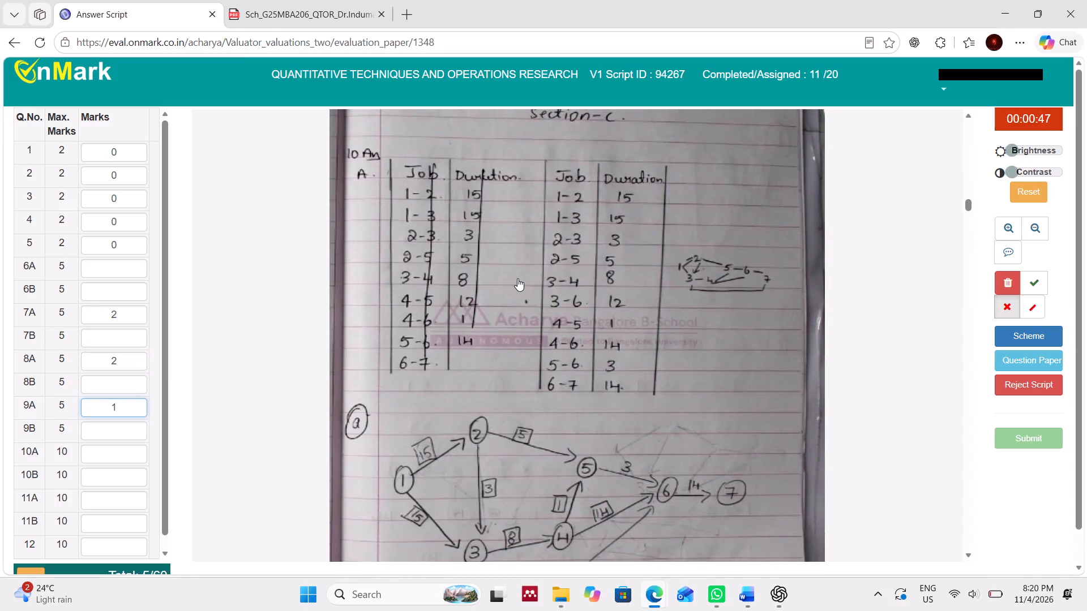
left_click(517, 278)
scroll(517, 278, "down", 6)
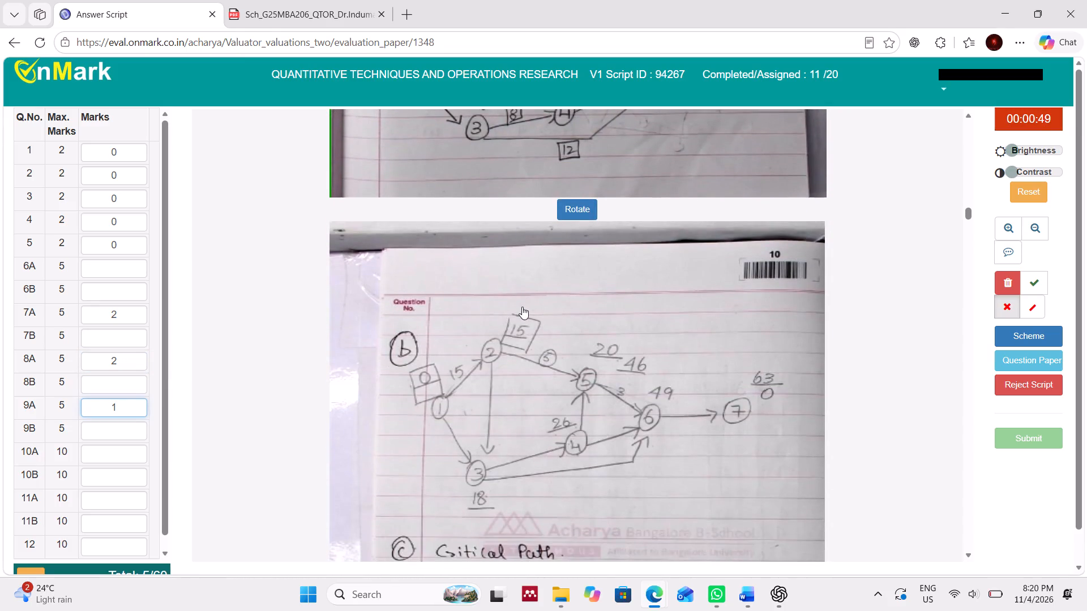
left_click(522, 308)
scroll(522, 308, "down", 6)
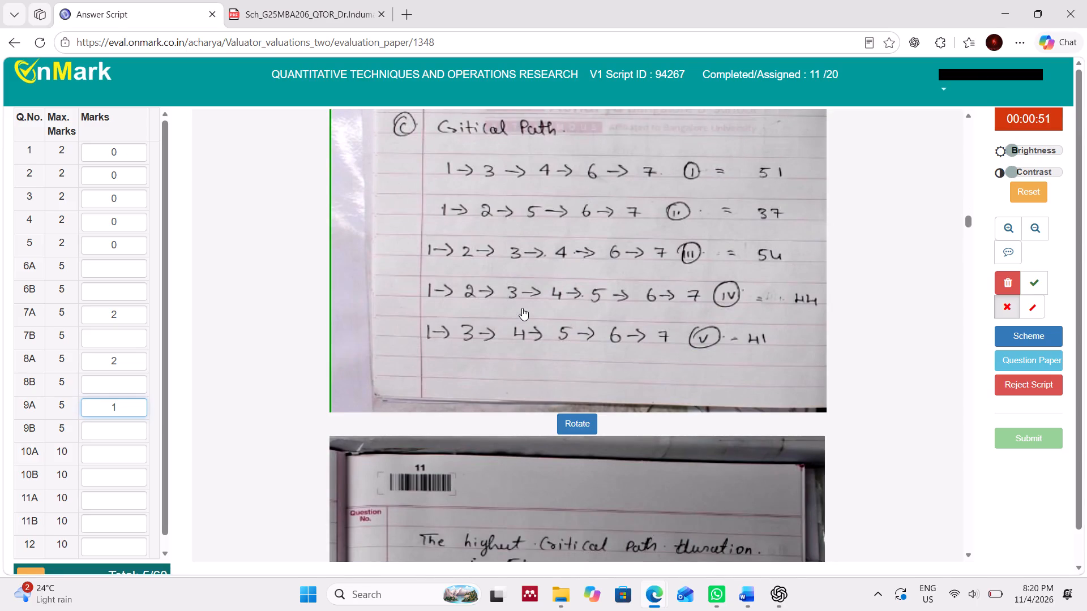
scroll(522, 308, "down", 2)
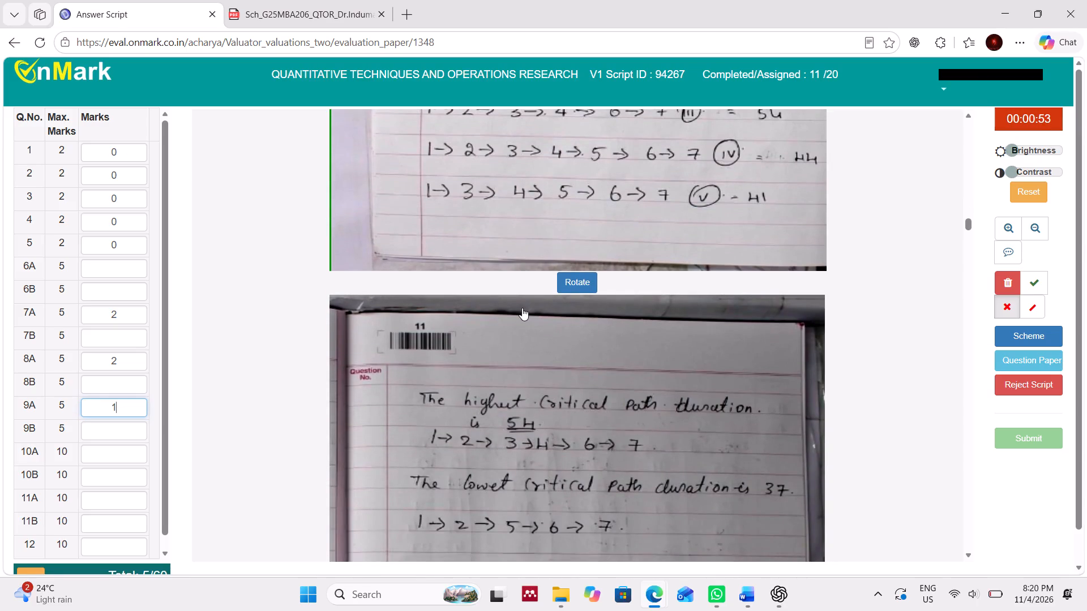
scroll(522, 308, "down", 1)
left_click(522, 308)
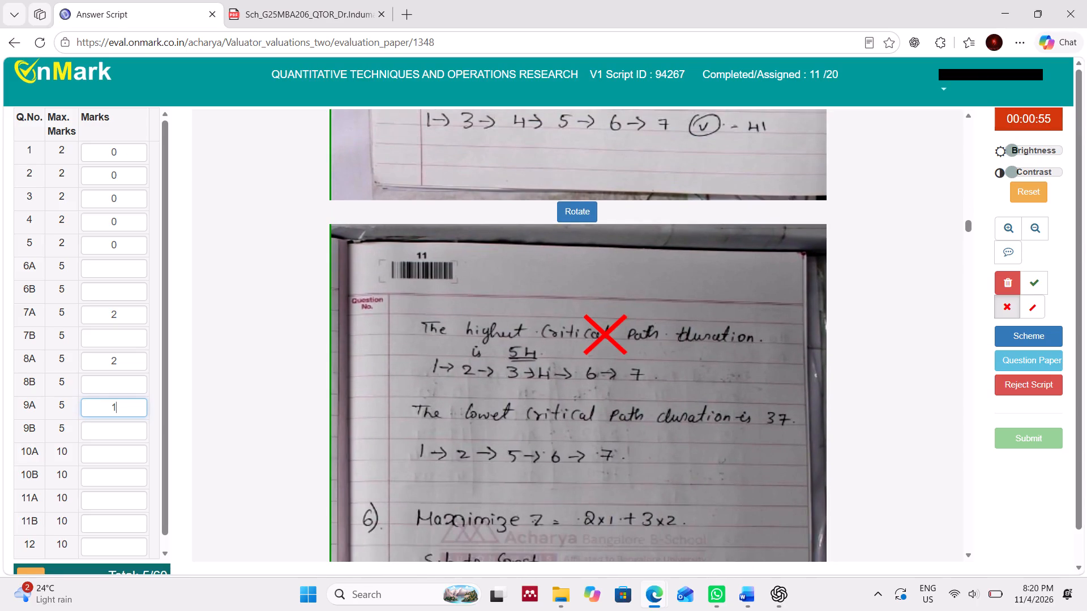
left_click(93, 455)
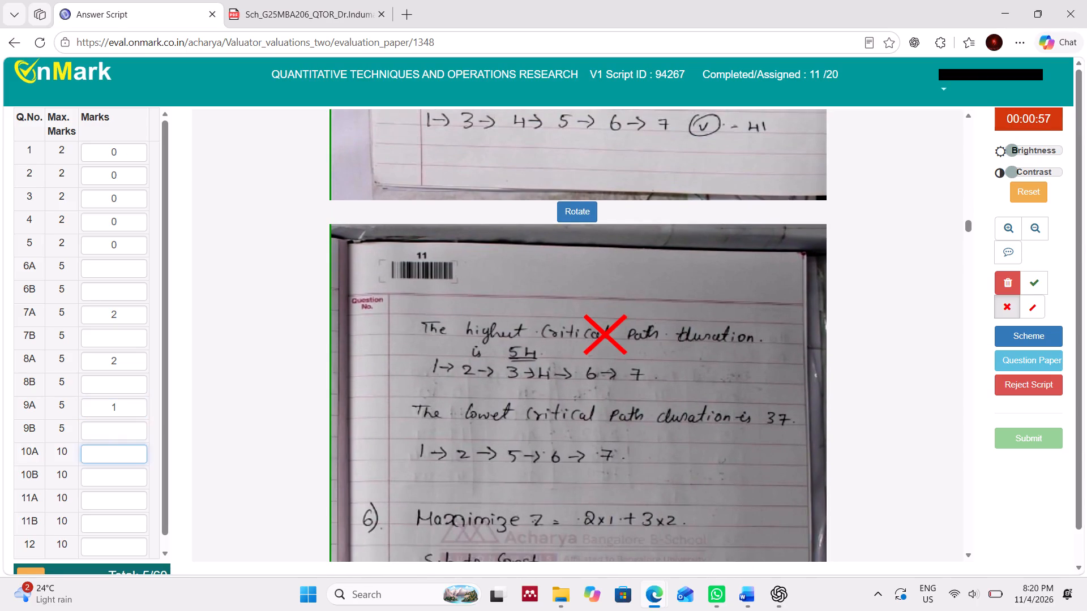
key("5")
Place a red cross on the question 6 answer at the bottom of page 11 and enter 0 marks for 6A.
scroll(361, 418, "down", 4)
left_click(448, 343)
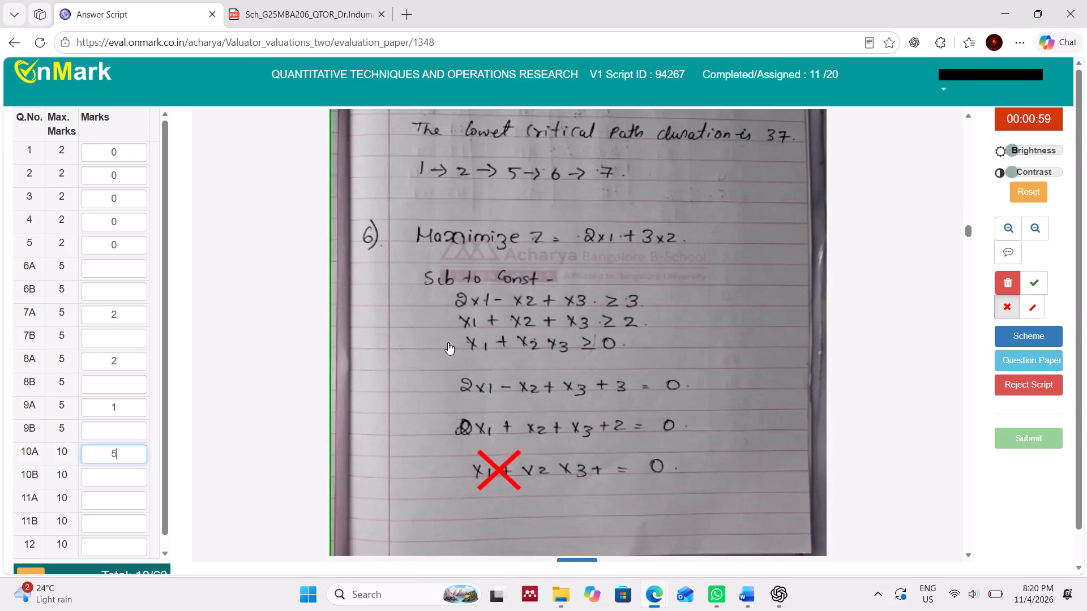
scroll(448, 342, "down", 5)
scroll(448, 342, "up", 4)
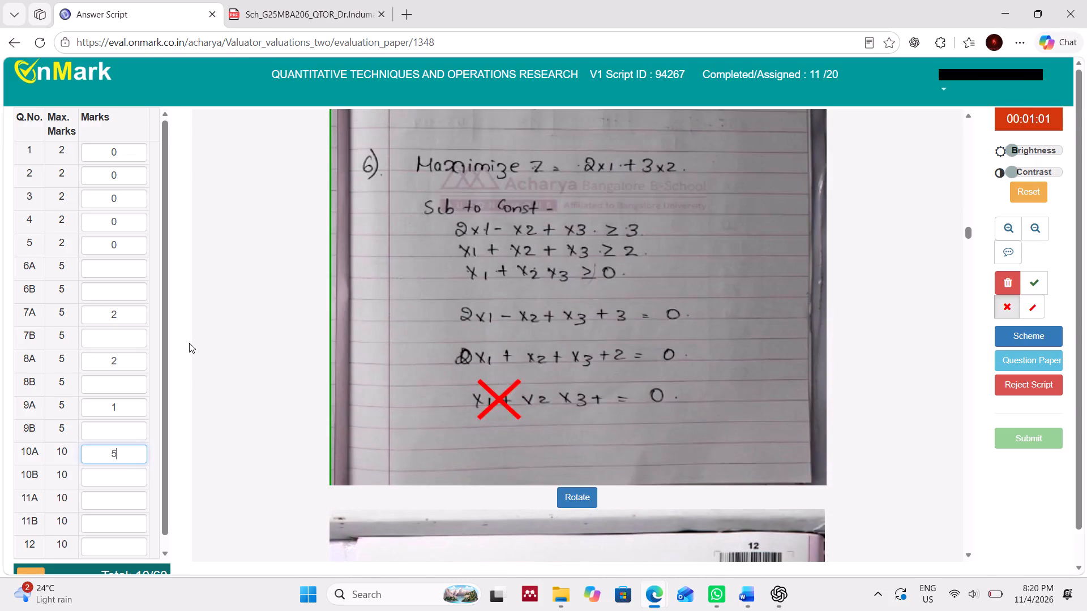
left_click(117, 273)
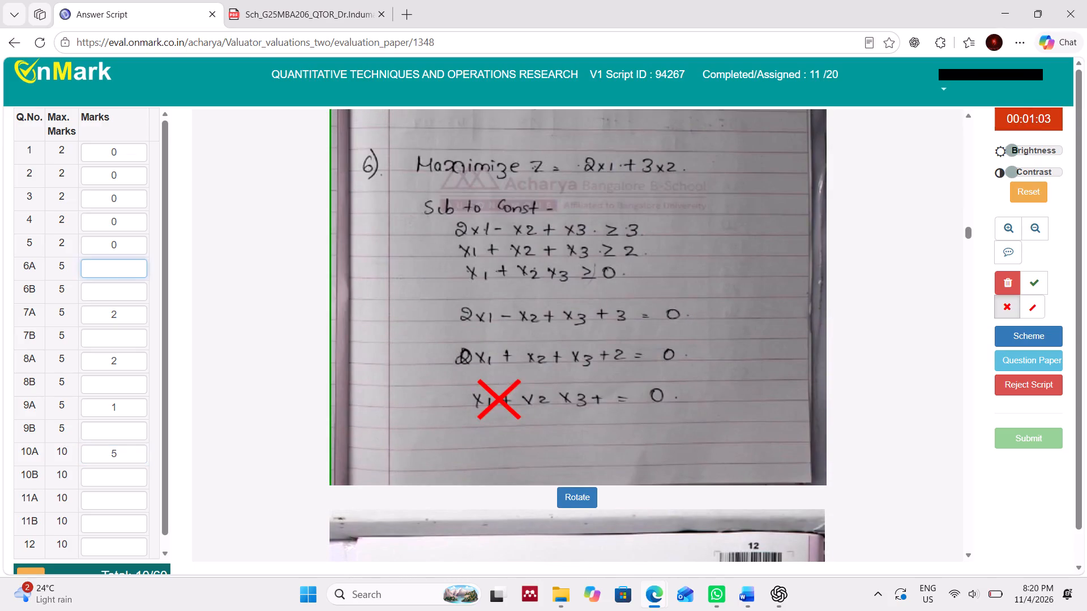
key("0")
Place red crosses on page 12 and the Monte Carlo Simulation page, and enter 1 mark for 11A.
scroll(451, 281, "down", 6)
left_click(453, 282)
scroll(453, 282, "down", 10)
left_click(453, 282)
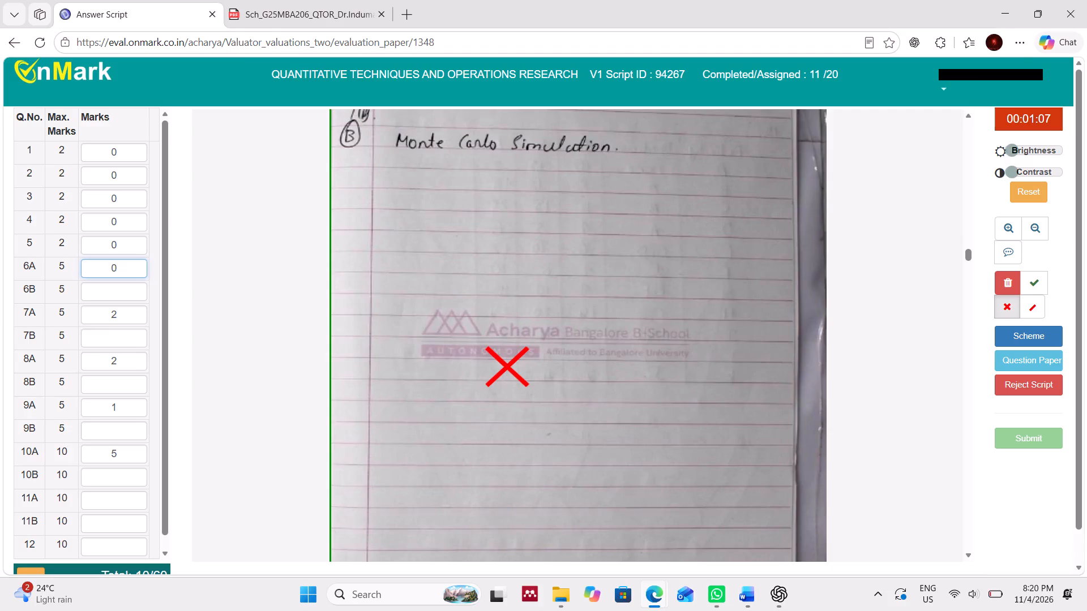
left_click(112, 504)
key("1")
Place red crosses on the question 12 answer pages, from the activity table page through page 17.
scroll(407, 440, "down", 2)
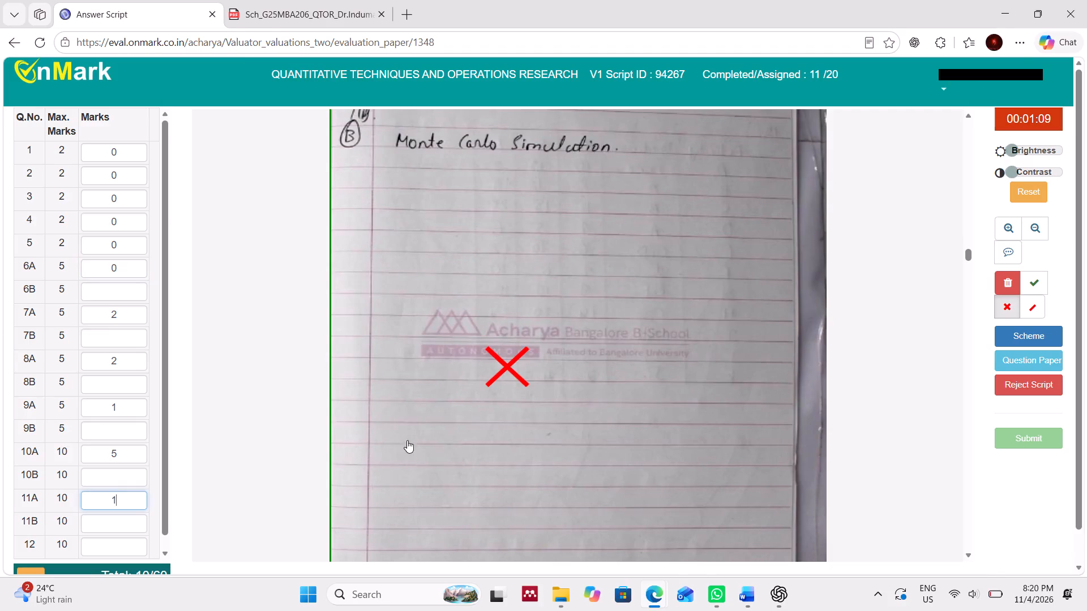
scroll(407, 440, "down", 3)
scroll(459, 419, "down", 4)
left_click(474, 360)
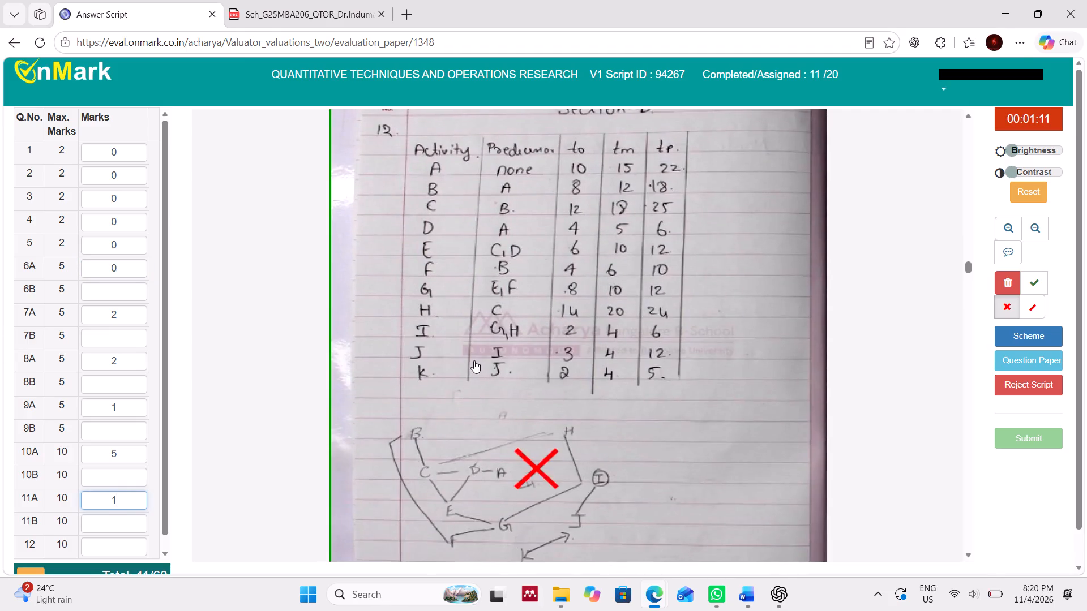
scroll(474, 360, "down", 6)
left_click(474, 360)
scroll(474, 360, "down", 7)
left_click(474, 360)
scroll(474, 360, "down", 4)
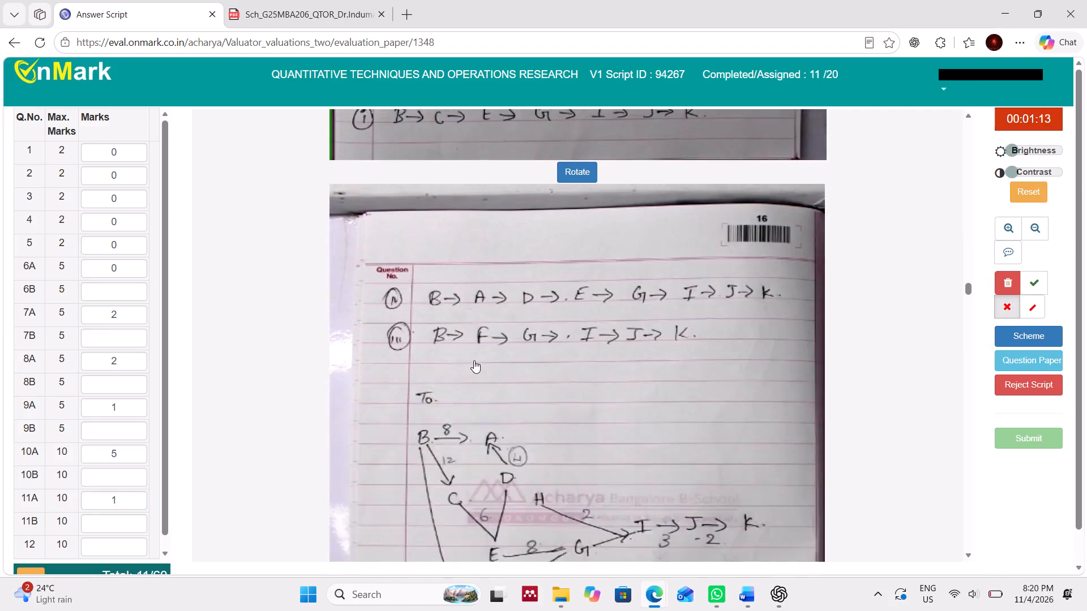
left_click(474, 360)
scroll(474, 360, "down", 6)
left_click(474, 360)
Review the end of the question 12 answer and enter 1 mark for question 12.
scroll(474, 360, "down", 13)
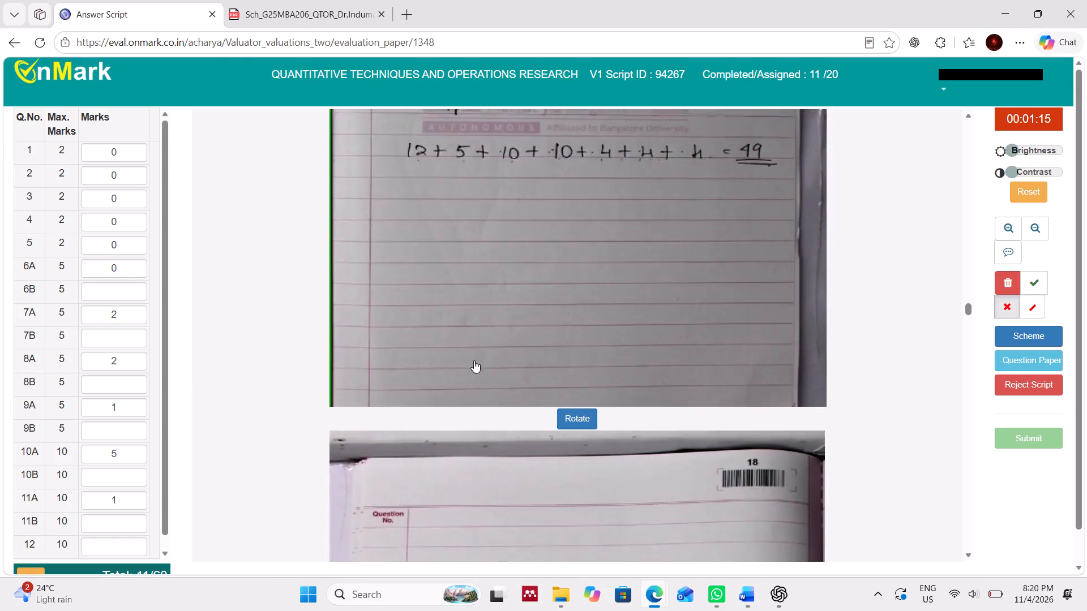
left_click(127, 536)
left_click(126, 551)
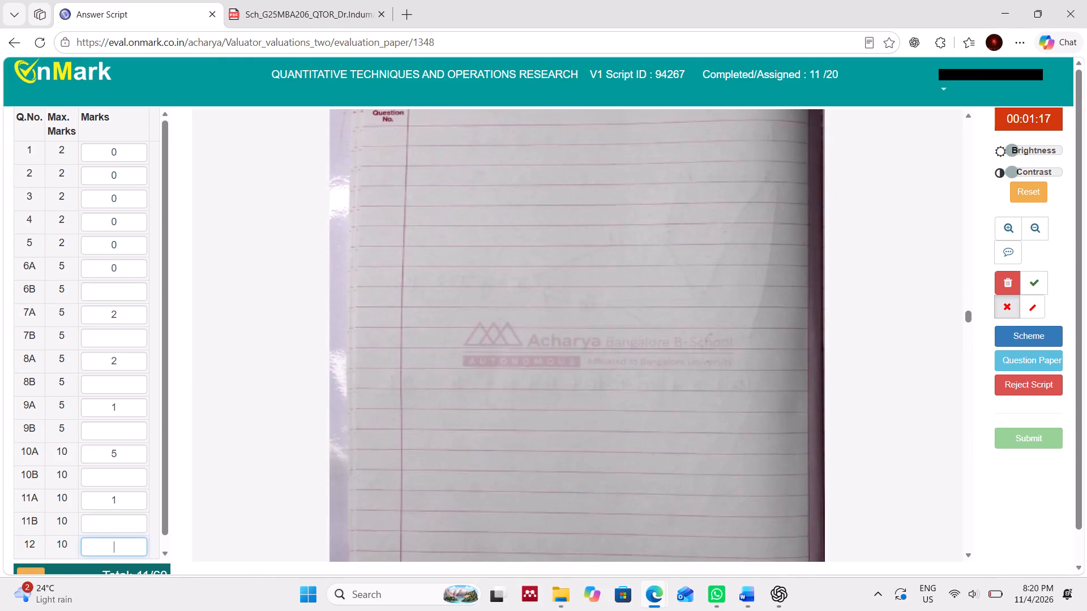
key("1")
Place a red cross on each of the blank pages 18 to 23.
left_click(614, 260)
scroll(613, 260, "down", 8)
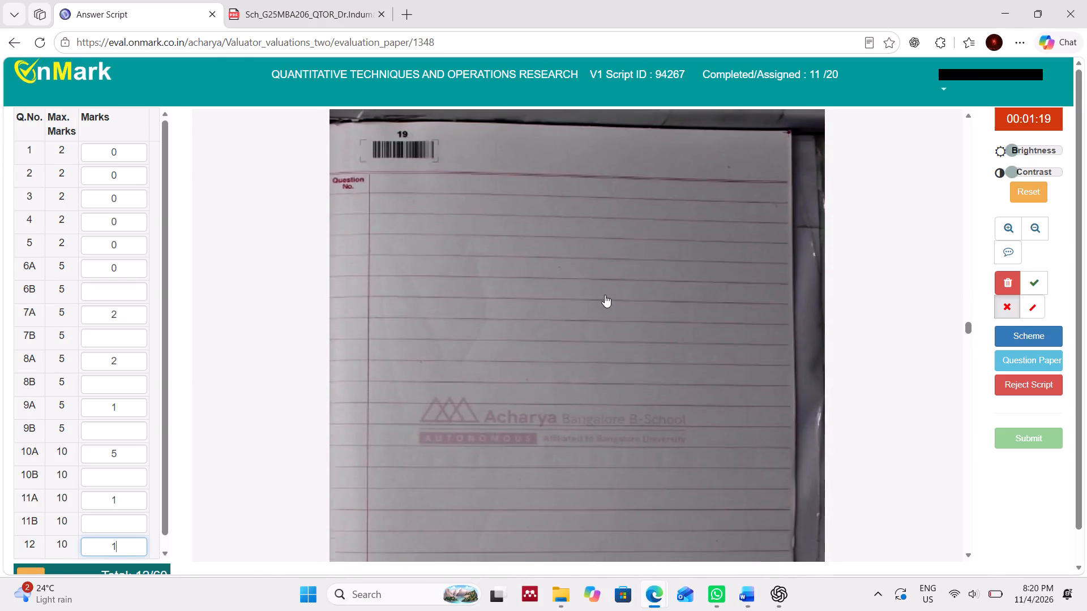
left_click(605, 295)
scroll(605, 295, "down", 6)
left_click(558, 399)
scroll(558, 398, "down", 12)
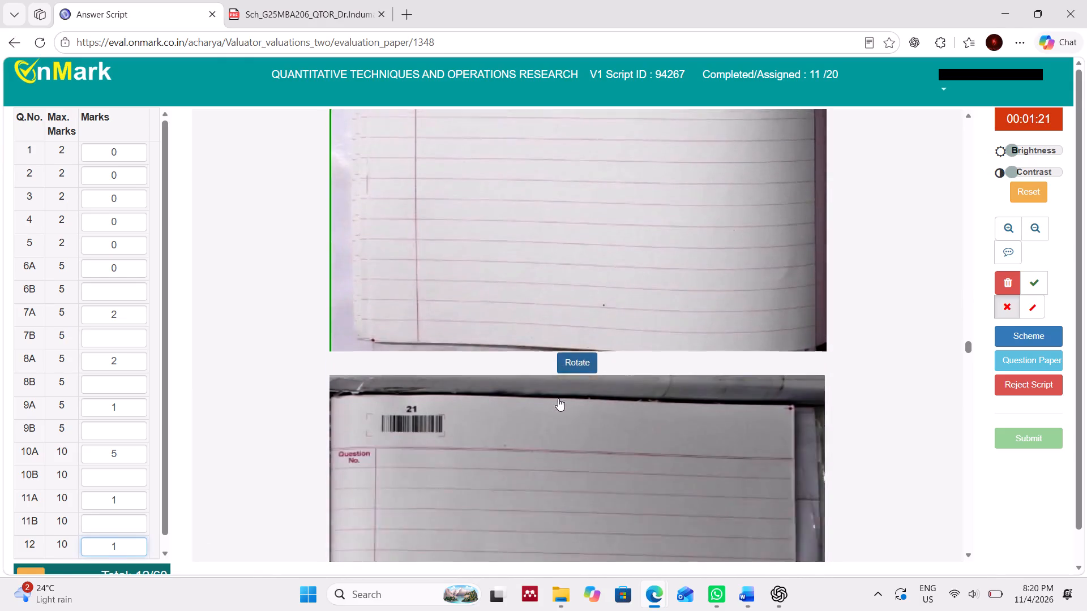
left_click(534, 285)
scroll(534, 285, "down", 9)
left_click(537, 291)
scroll(537, 291, "down", 7)
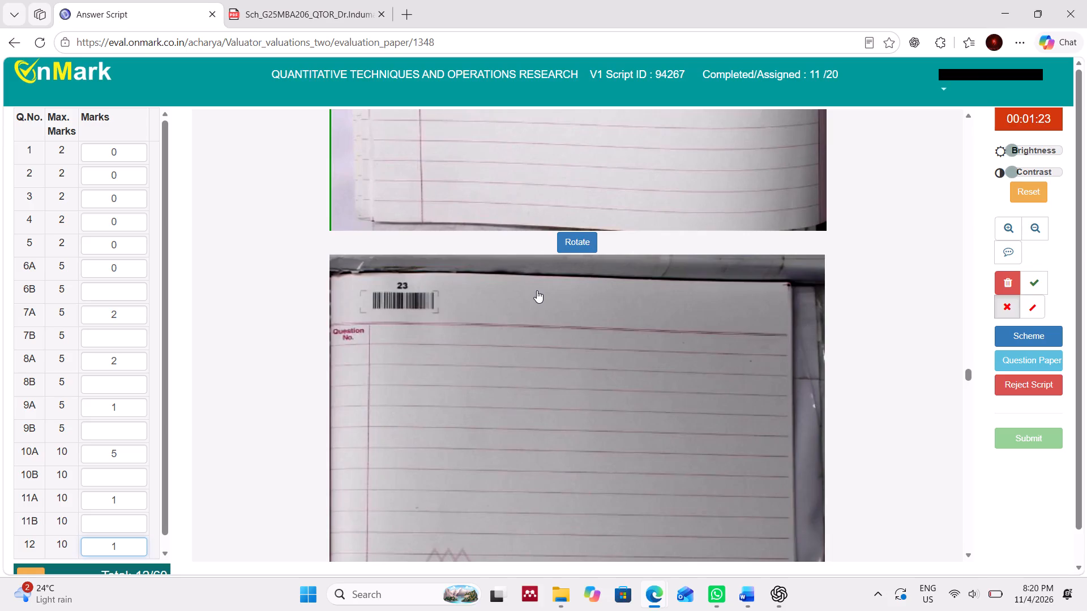
left_click(537, 290)
Place a red cross on each of the blank pages 24 to 29.
scroll(537, 290, "down", 11)
left_click(537, 295)
scroll(537, 295, "down", 11)
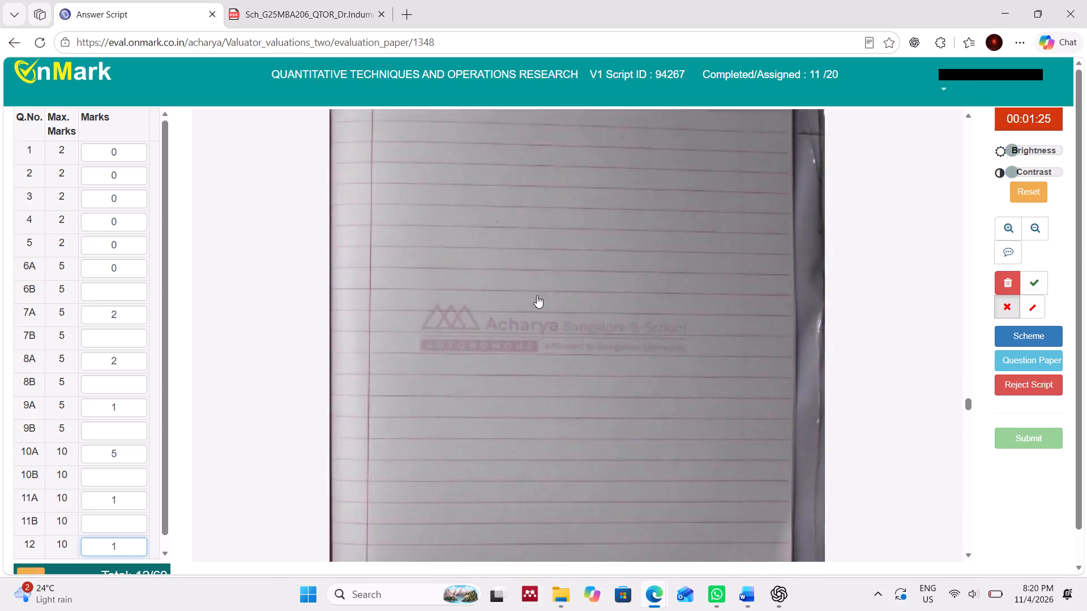
left_click(537, 295)
scroll(537, 295, "down", 7)
left_click(538, 299)
scroll(538, 299, "down", 12)
left_click(538, 299)
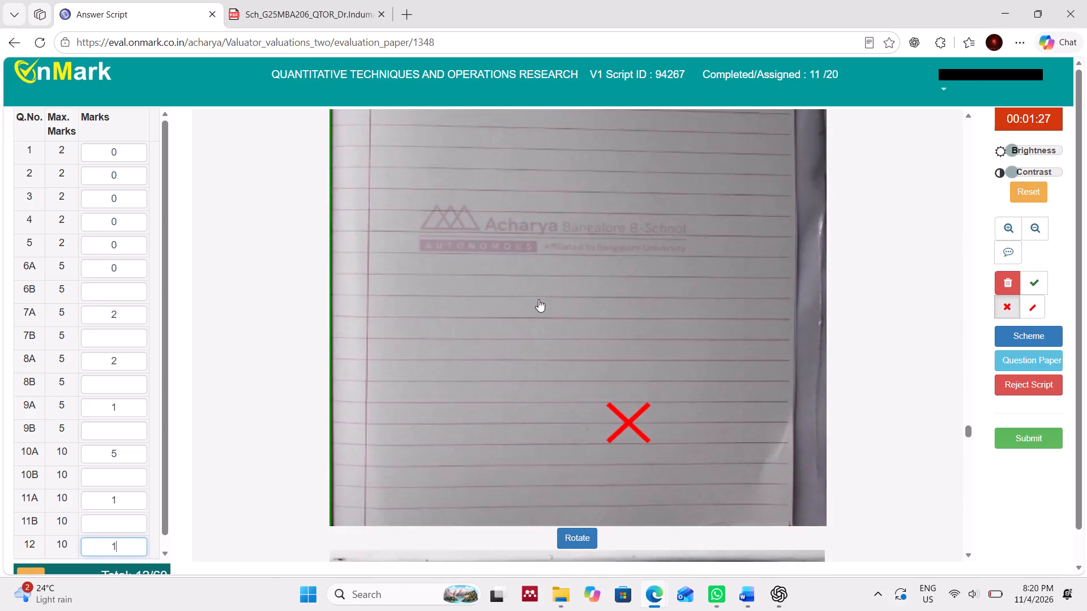
scroll(538, 299, "down", 8)
left_click(538, 299)
scroll(538, 299, "down", 7)
left_click(536, 319)
Place a red cross on each of the blank pages 30 to 33.
scroll(536, 319, "down", 7)
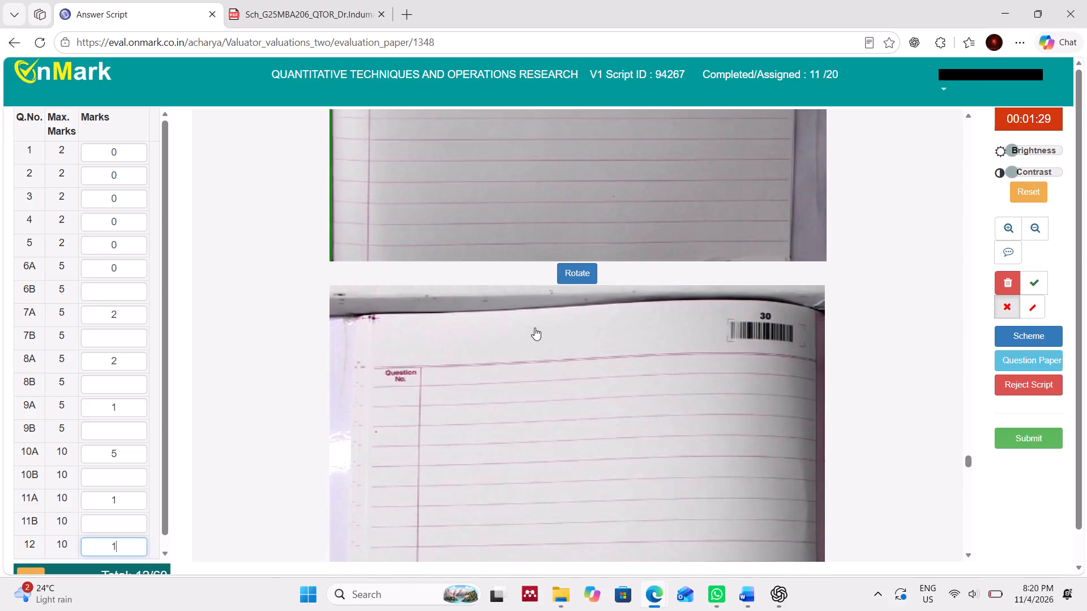
left_click(534, 338)
scroll(533, 337, "down", 14)
left_click(527, 308)
scroll(527, 307, "down", 7)
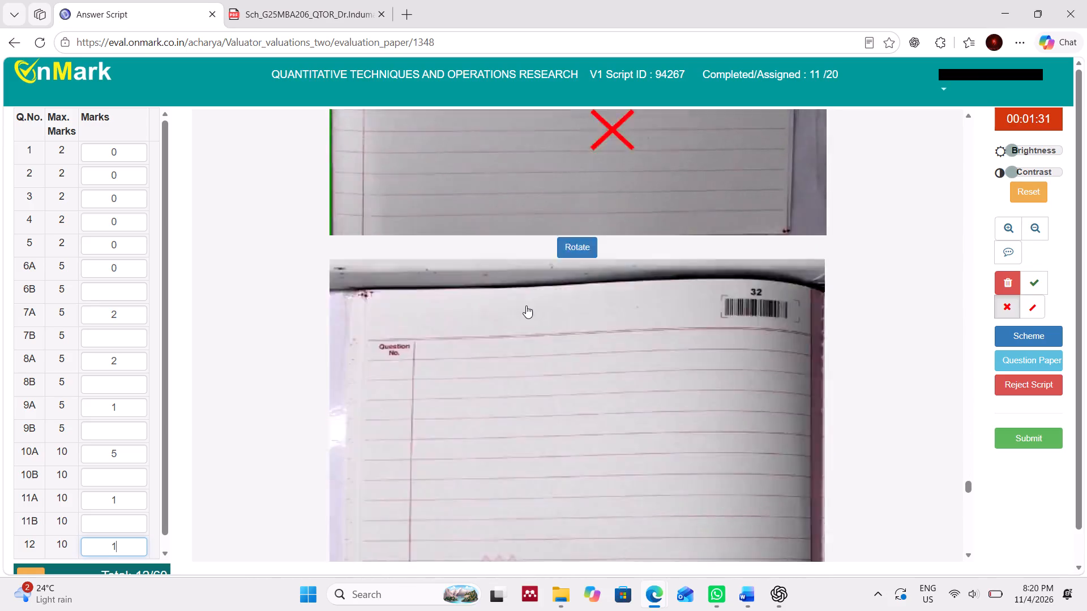
left_click(526, 305)
scroll(526, 305, "down", 9)
left_click(526, 305)
Place red crosses on the blank graph pages 34 and 35 at the end of the script.
scroll(526, 305, "down", 6)
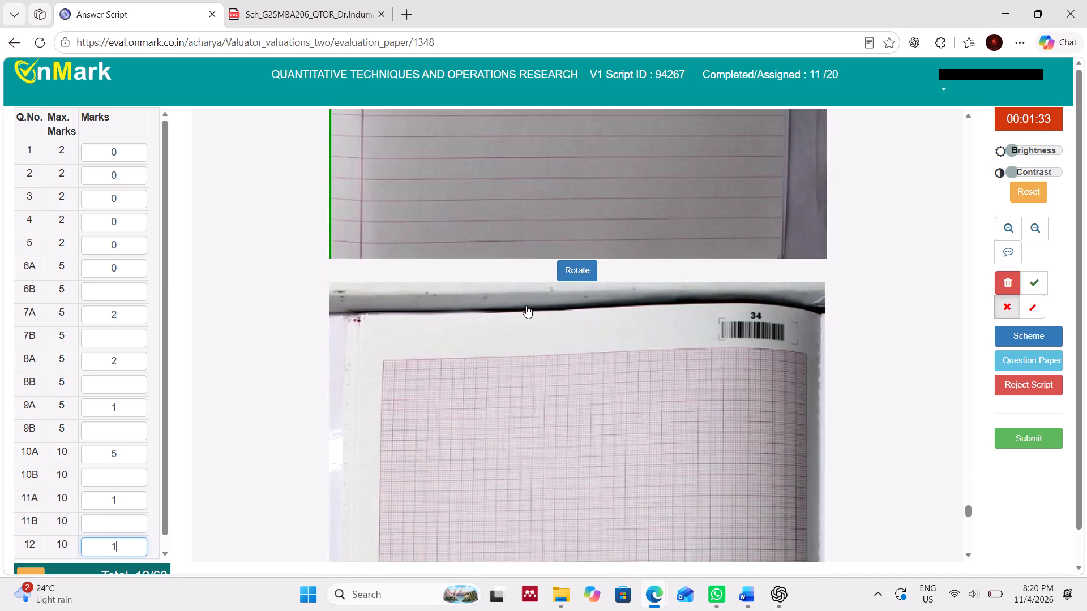
left_click(526, 337)
scroll(526, 337, "down", 9)
left_click(525, 337)
scroll(525, 337, "down", 4)
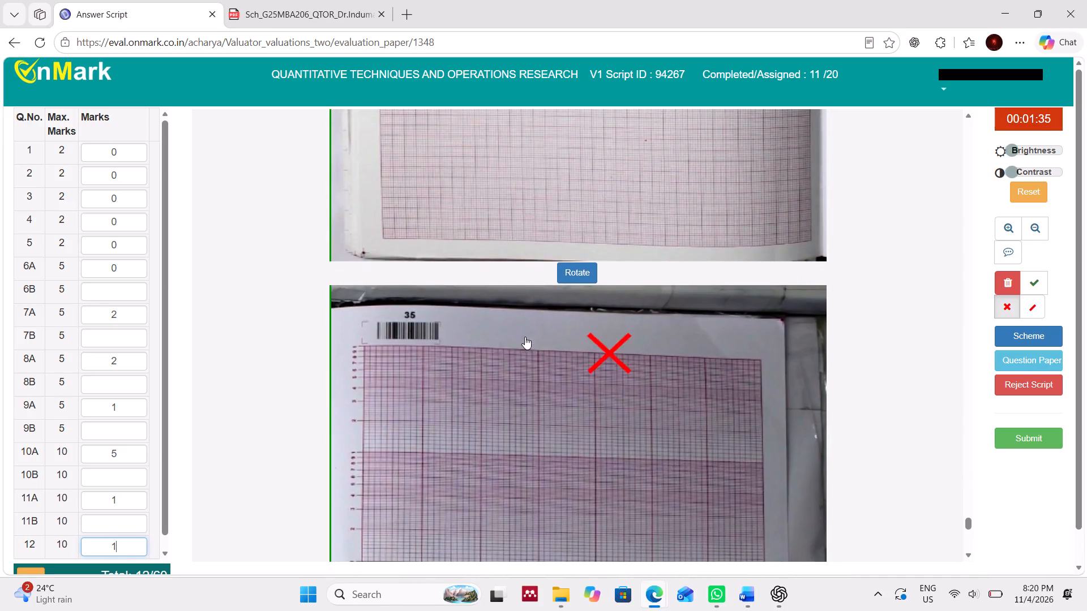
scroll(525, 337, "down", 6)
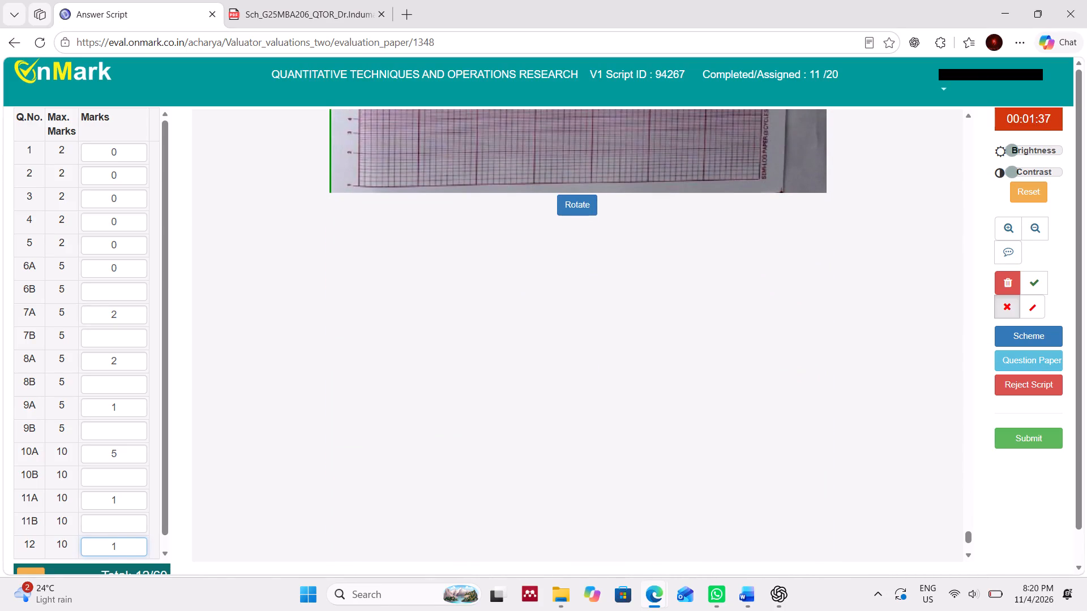
Enter 0 marks for each of the unanswered questions 6B, 7B, 8B, 9B, 10B and 11B.
left_click(130, 295)
key("0")
left_click(121, 337)
key("0")
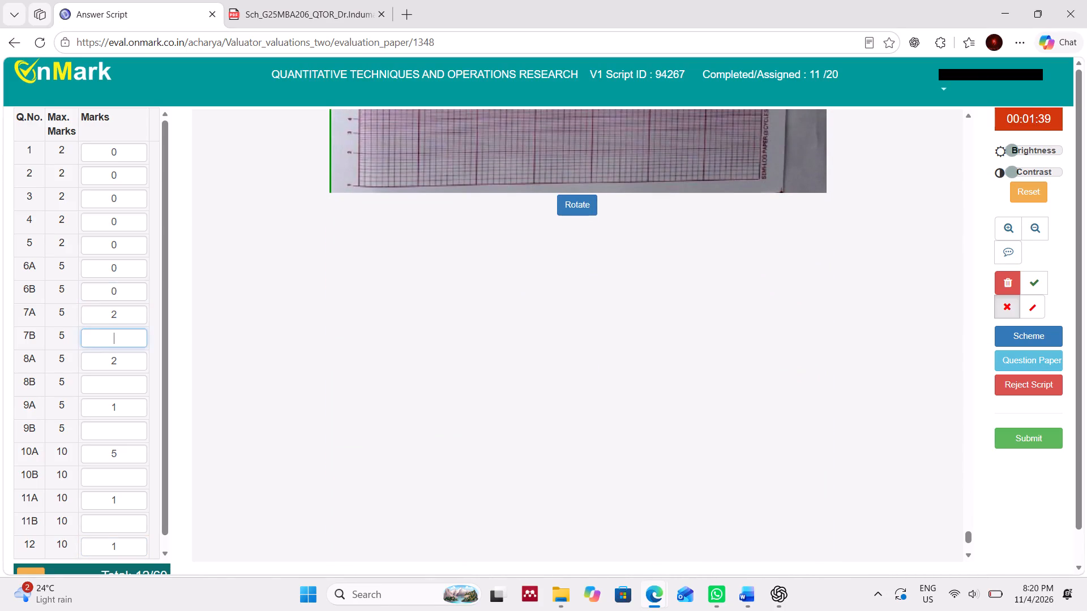
left_click(117, 382)
key("0")
left_click(113, 423)
key("0")
left_click(111, 475)
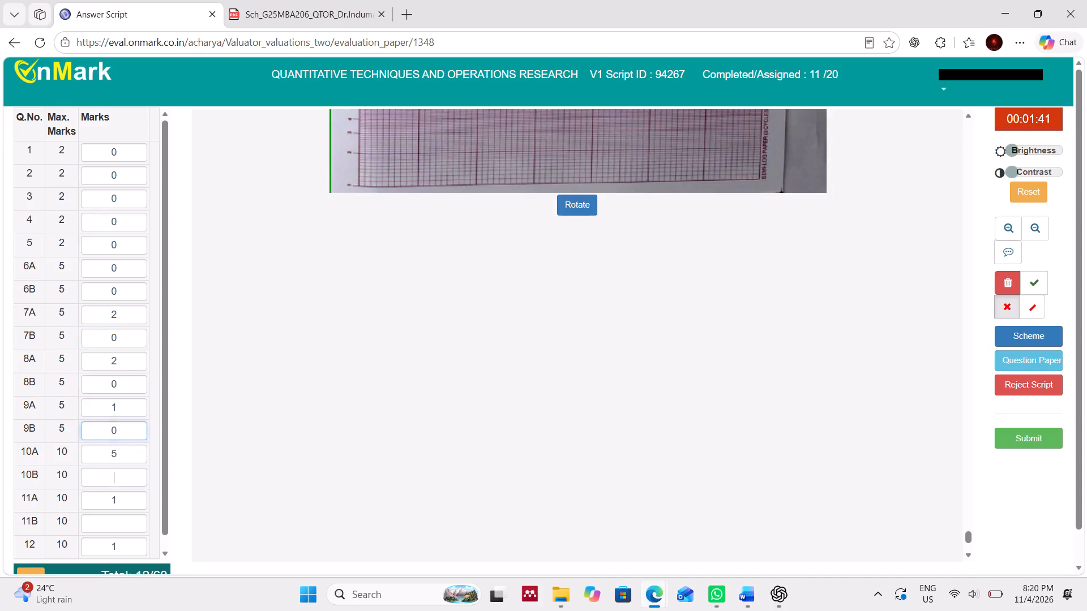
key("0")
left_click(106, 517)
key("0")
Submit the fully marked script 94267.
scroll(110, 519, "down", 5)
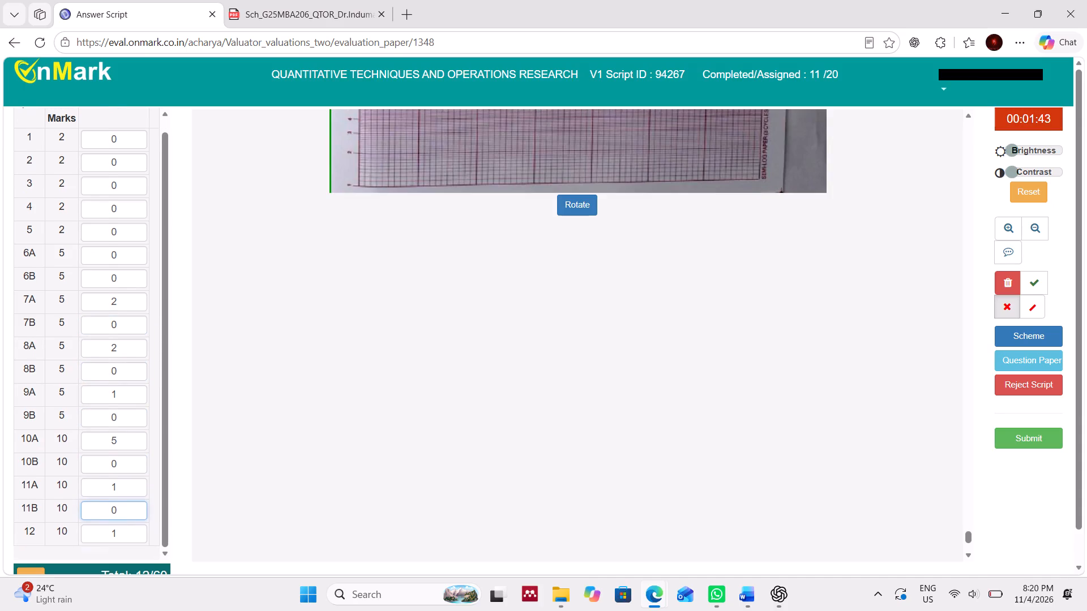
left_click(1018, 434)
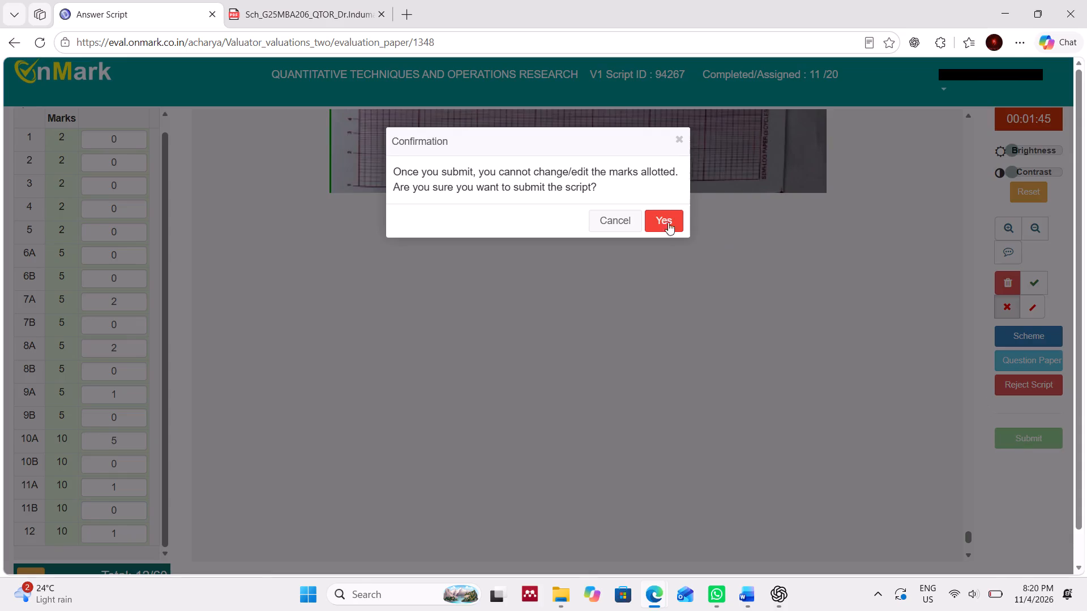
left_click(668, 221)
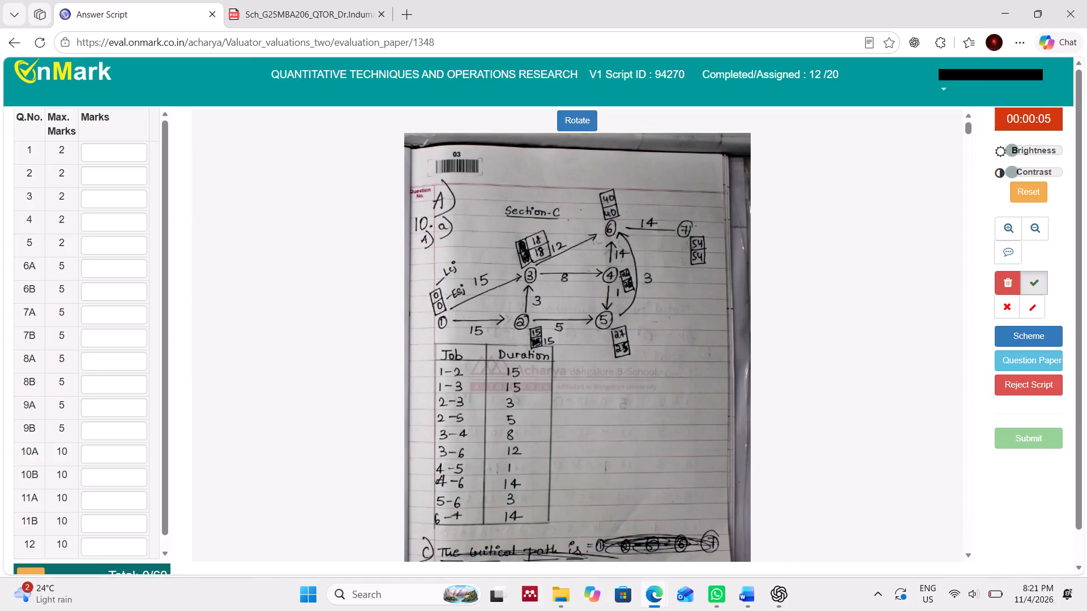
triple_click(1002, 227)
triple_click(1002, 227)
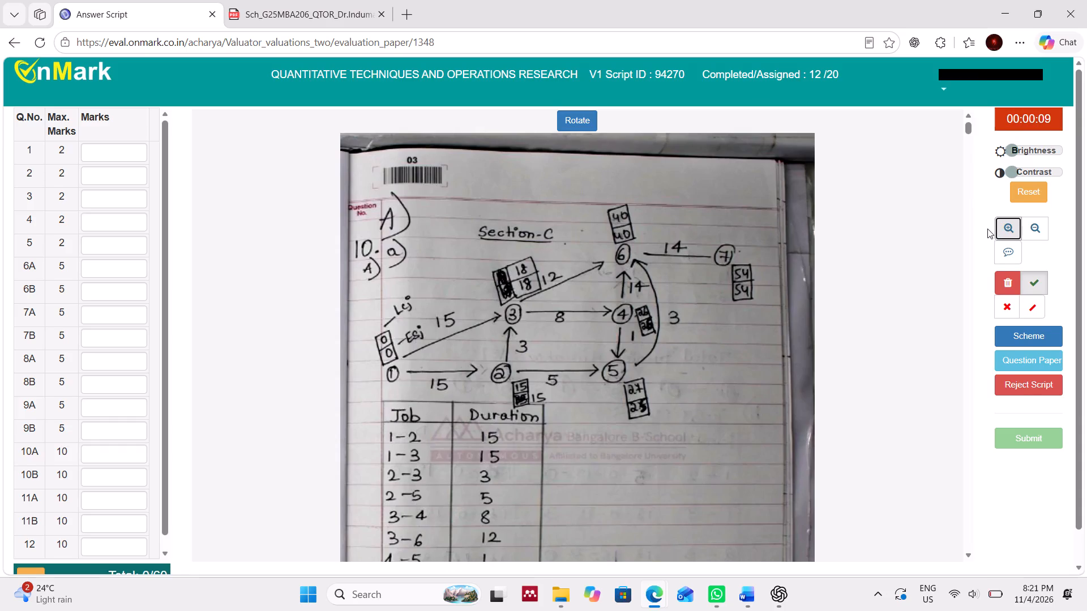
scroll(987, 229, "down", 1)
left_click(1005, 270)
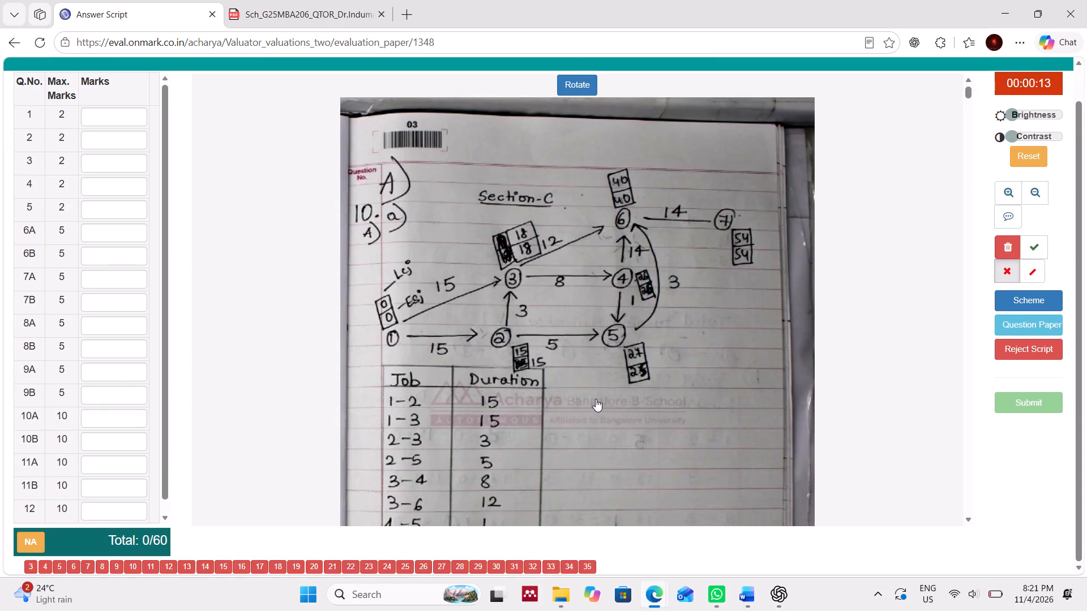
left_click(596, 399)
scroll(273, 346, "down", 3)
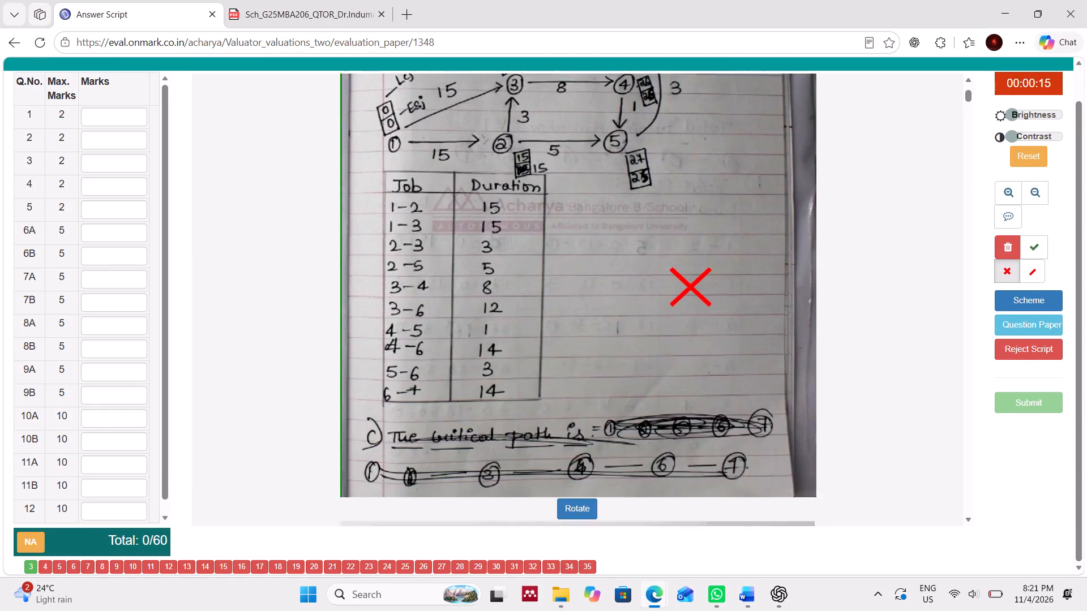
left_click(93, 412)
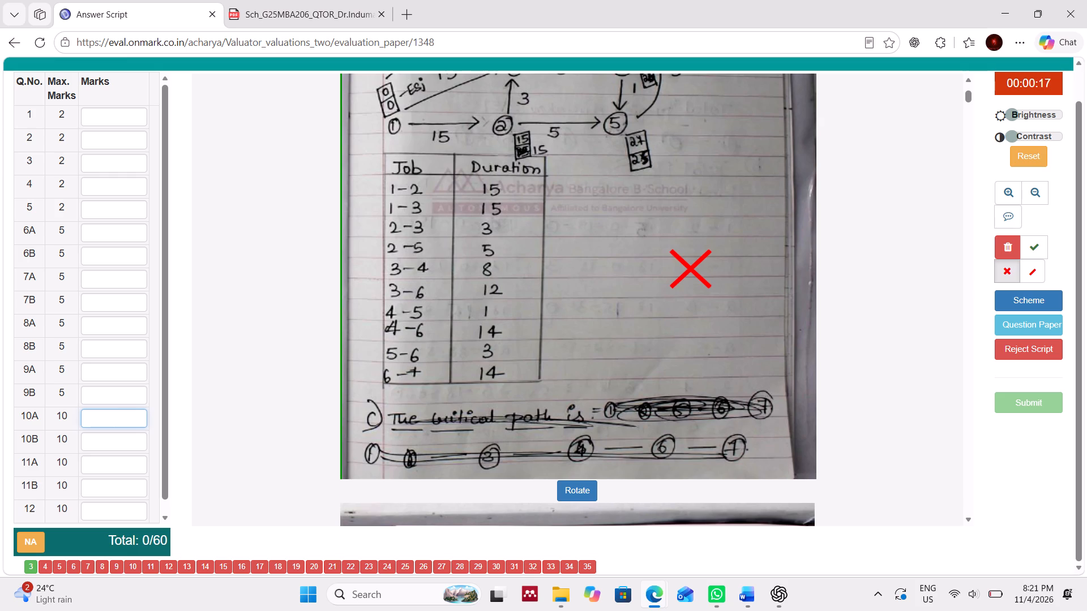
key("3")
Place red crosses on pages 4 and 5, over the float tables and critical path working.
scroll(615, 412, "down", 6)
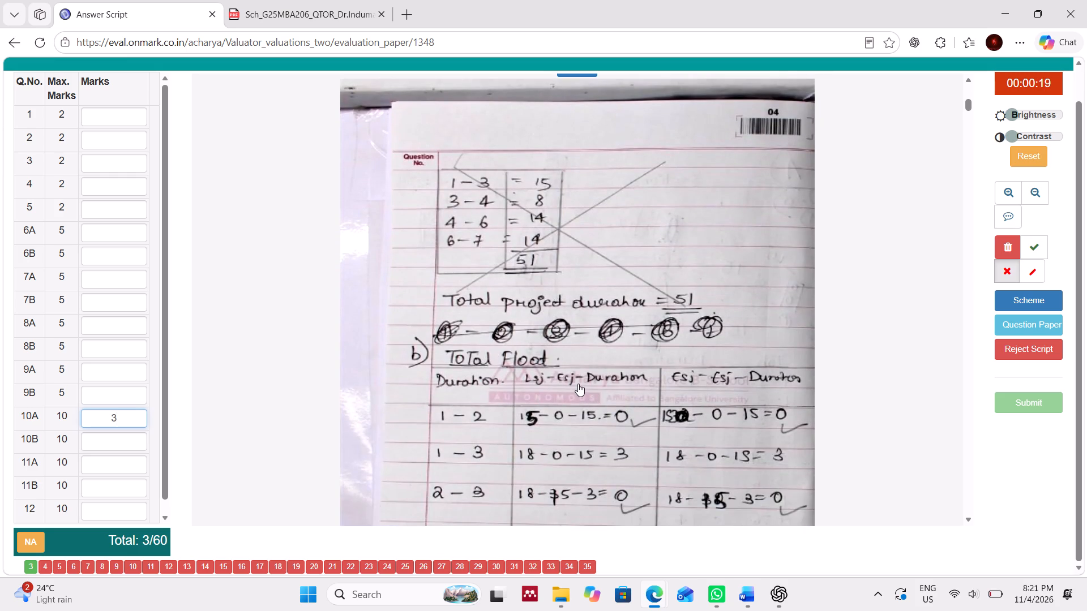
left_click(578, 384)
scroll(578, 384, "down", 4)
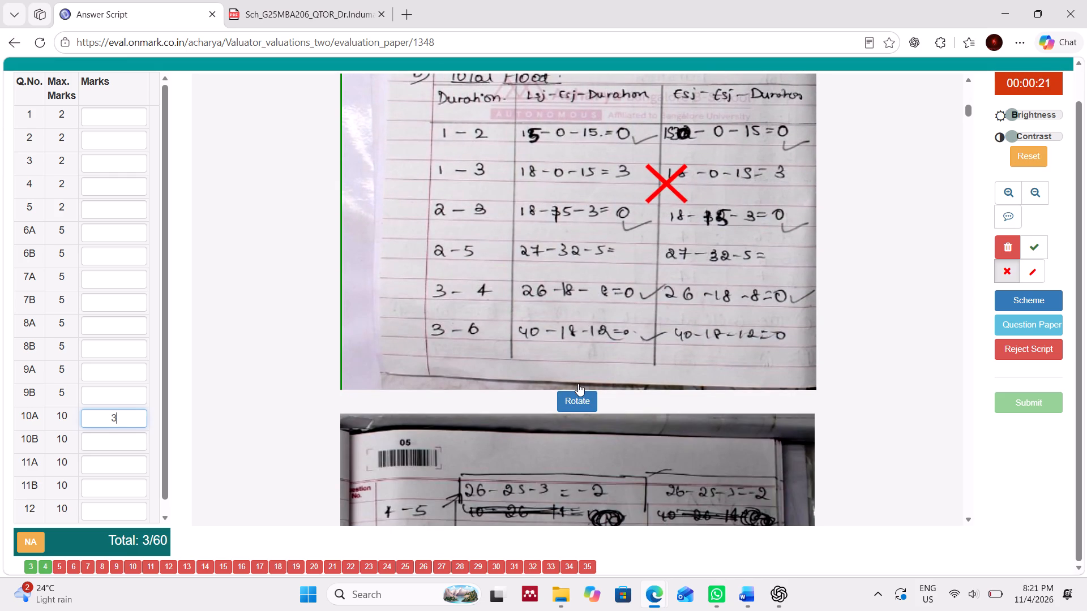
scroll(579, 383, "up", 6)
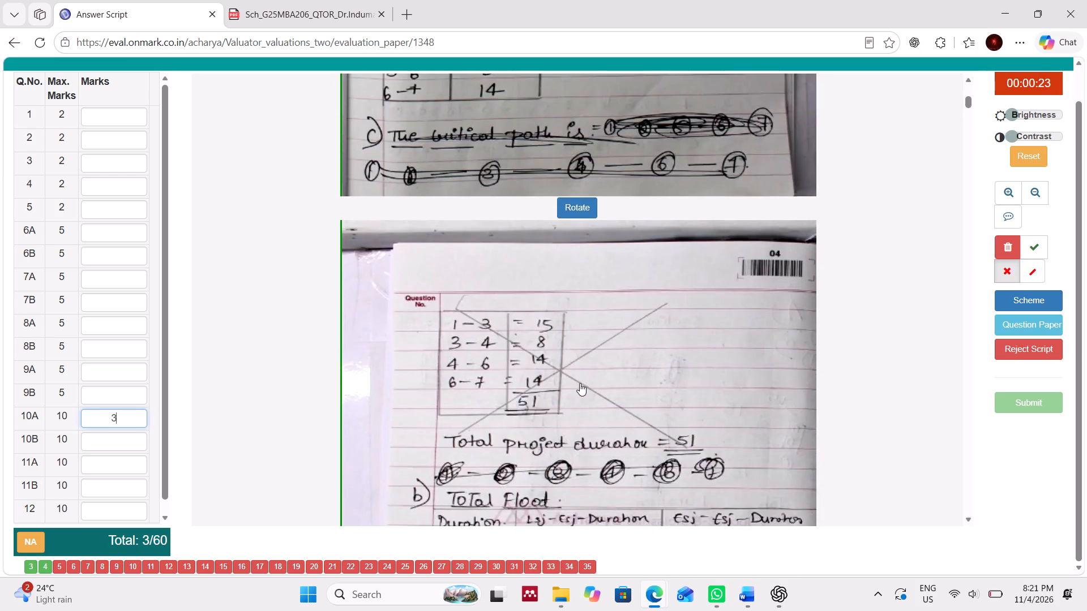
scroll(580, 383, "up", 5)
scroll(580, 383, "down", 7)
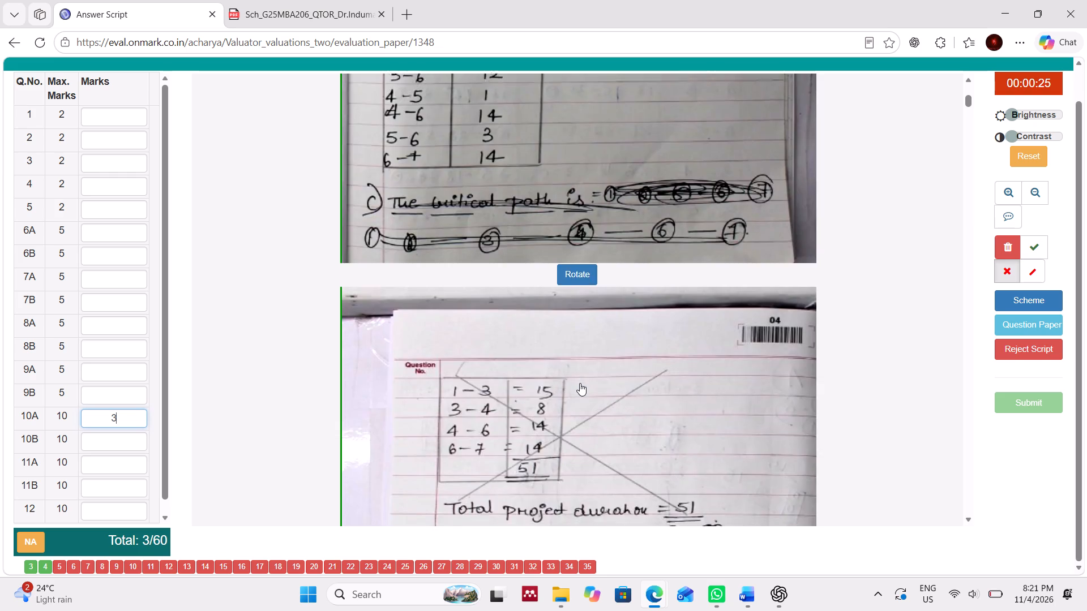
scroll(580, 383, "down", 8)
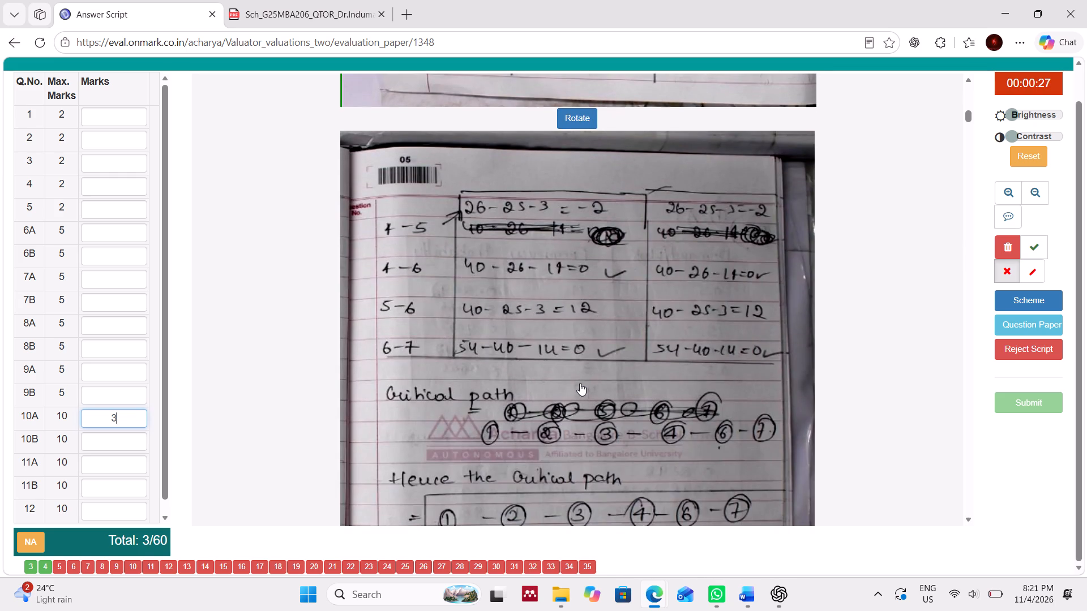
left_click(564, 303)
scroll(563, 303, "down", 3)
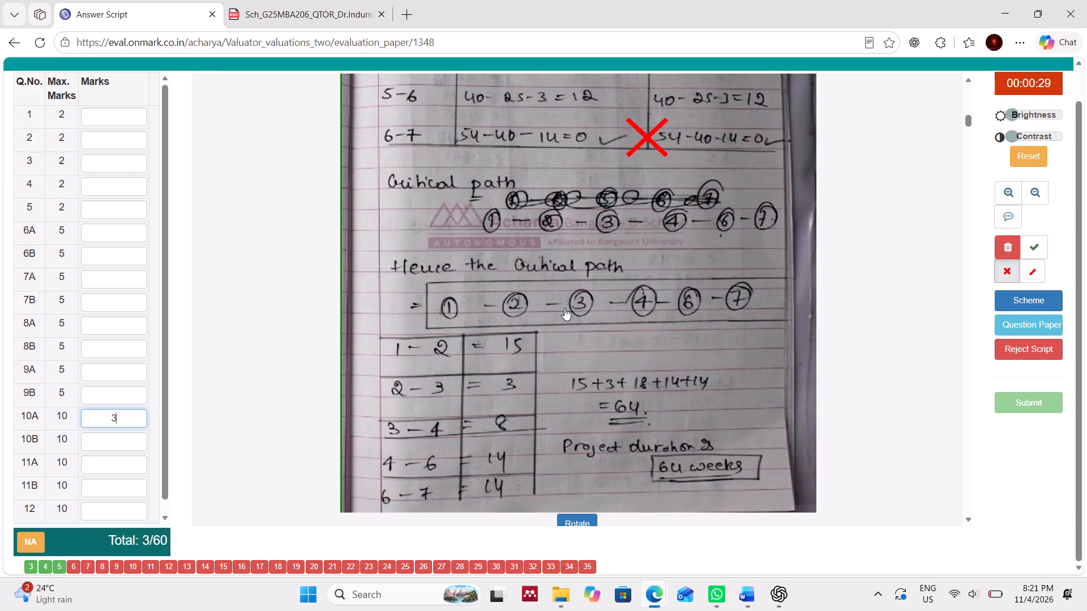
left_click(566, 308)
Place red crosses on the simulation answer on pages 6 and 7 and enter 4 marks for question 11B.
scroll(566, 308, "down", 7)
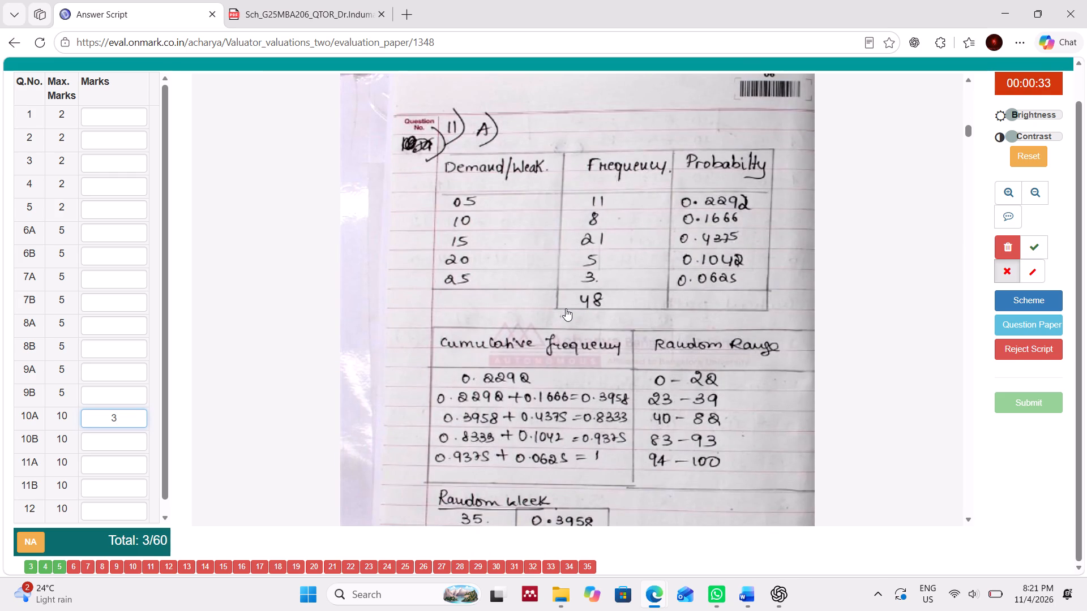
left_click(566, 308)
scroll(566, 308, "down", 7)
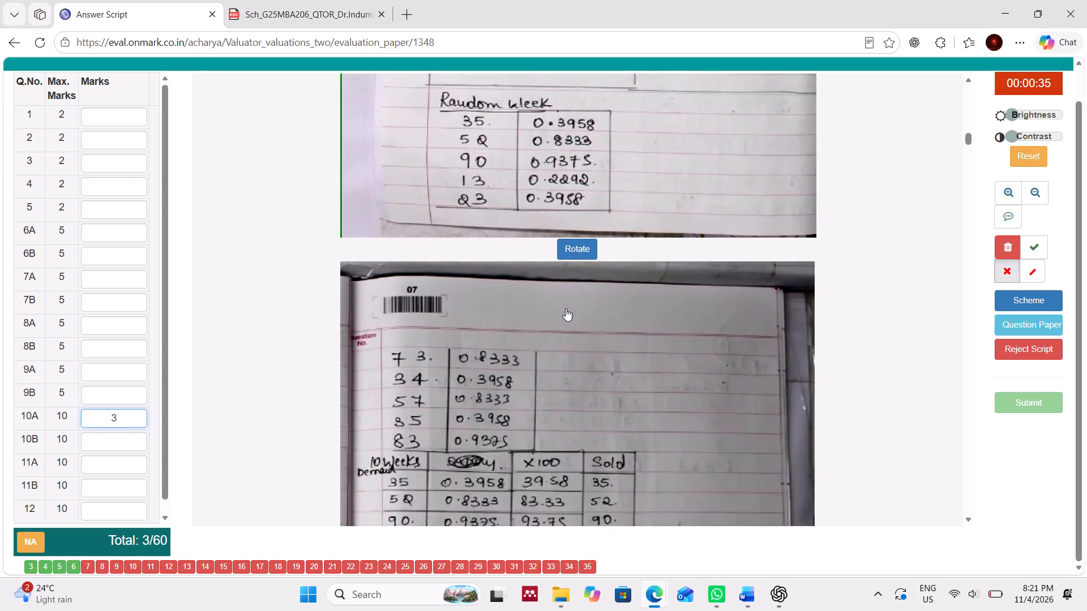
left_click(566, 308)
scroll(566, 308, "down", 6)
scroll(497, 339, "down", 2)
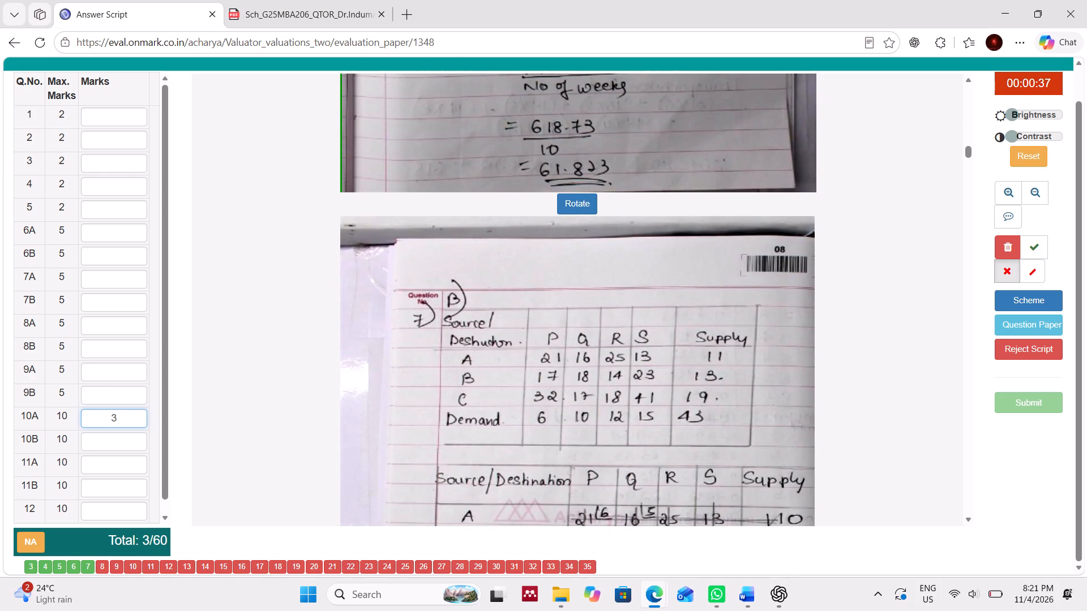
left_click(114, 479)
key("4")
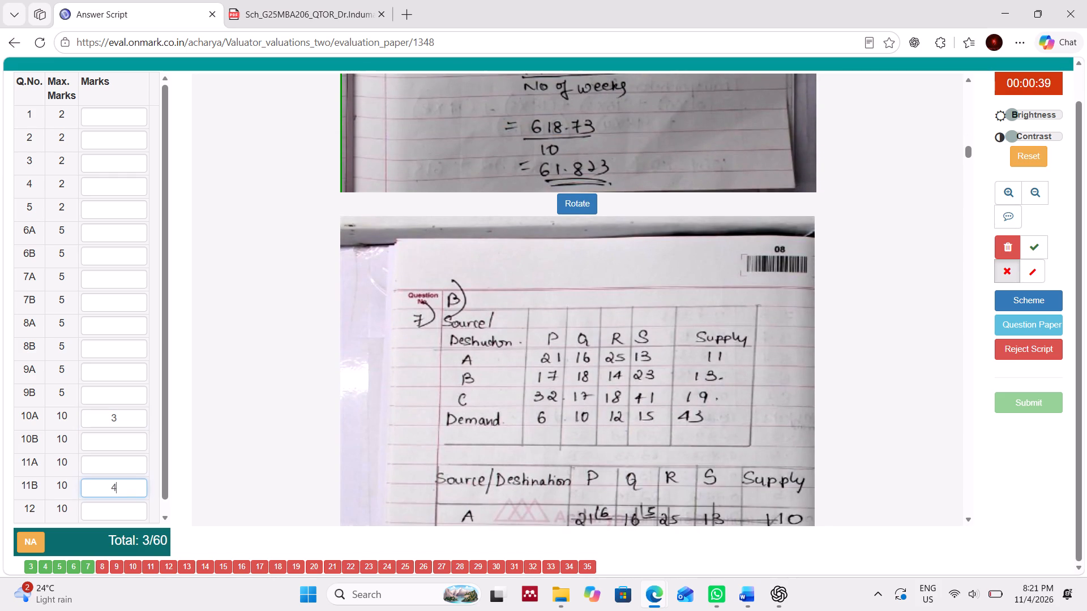
Annotate the transportation answer on page 8 with a red cross and a green tick, and enter 5 marks for question 7A.
scroll(399, 423, "down", 2)
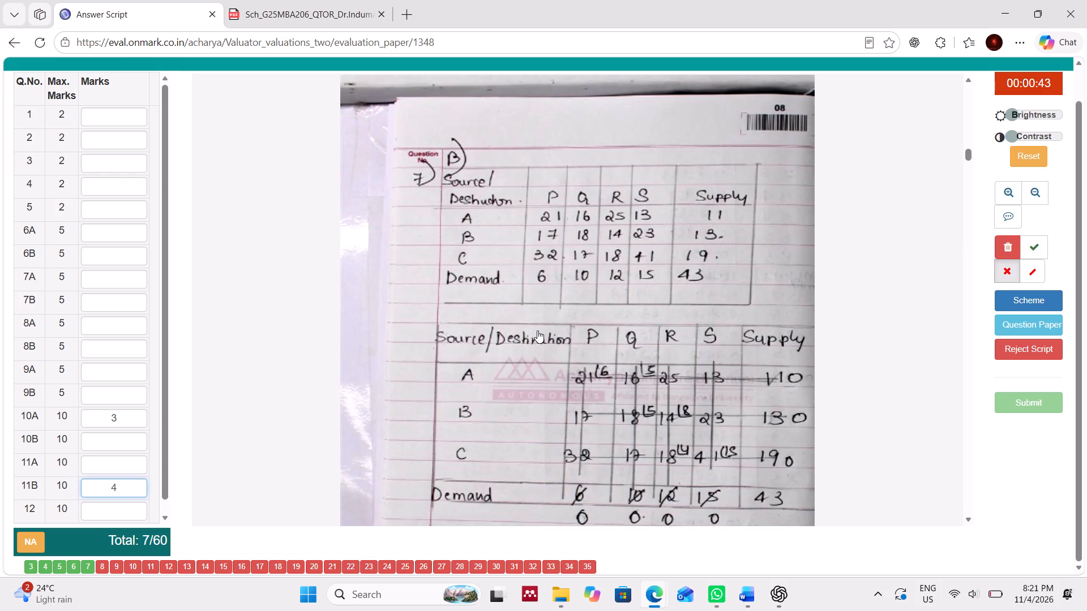
scroll(537, 330, "down", 3)
left_click(543, 265)
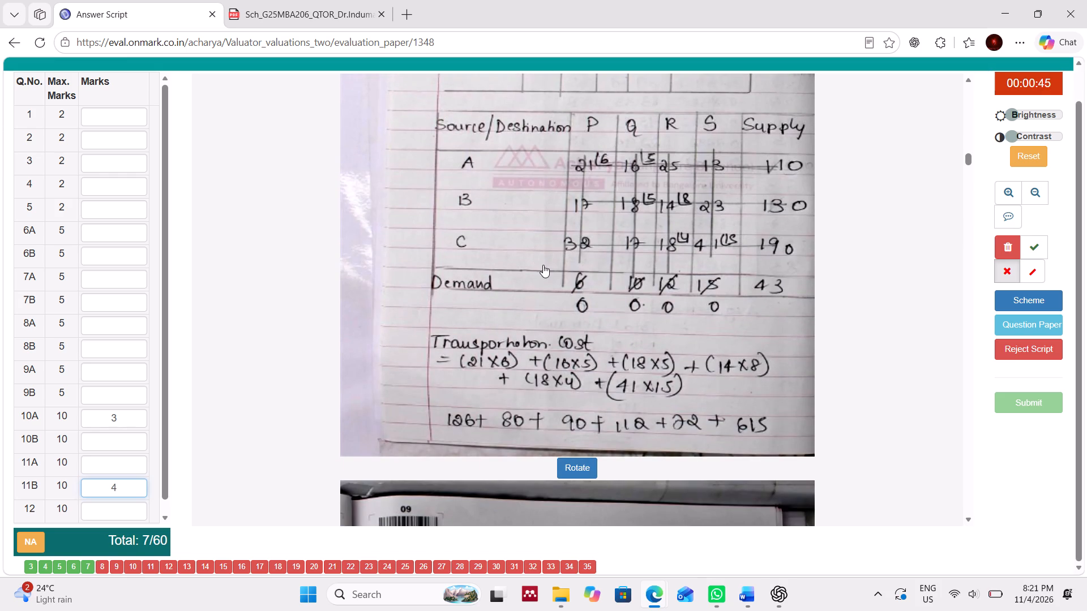
scroll(543, 265, "down", 5)
scroll(543, 265, "up", 3)
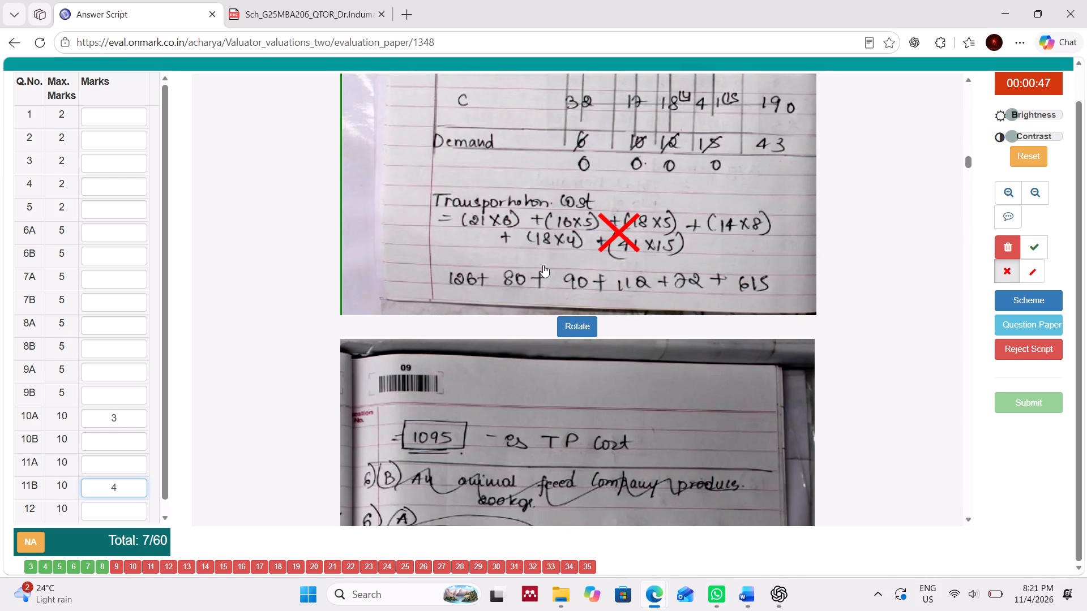
scroll(484, 267, "up", 5)
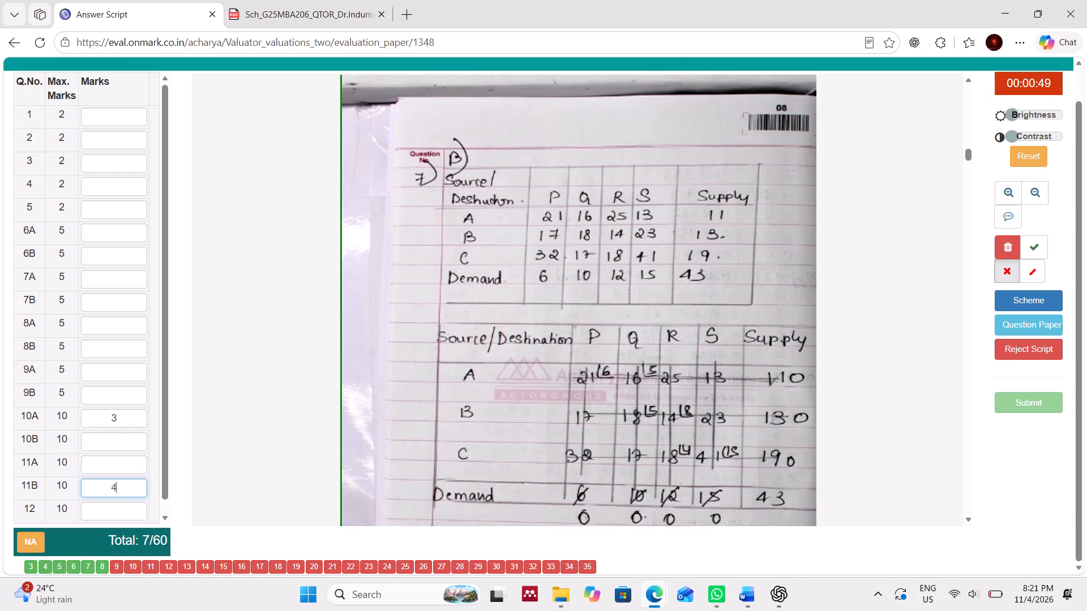
left_click(127, 279)
key("5")
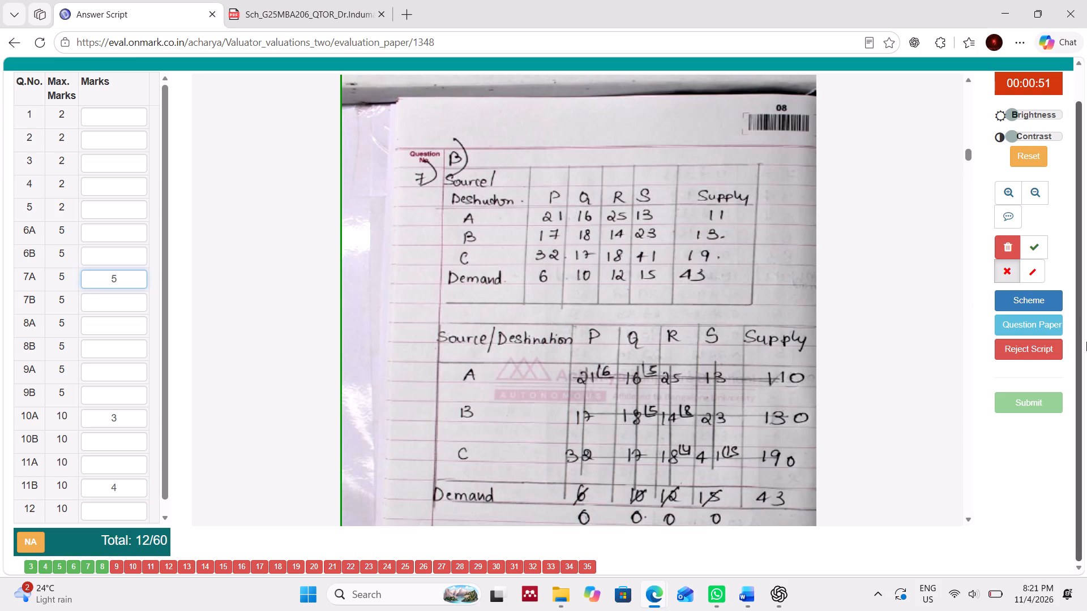
left_click(1037, 248)
left_click(505, 369)
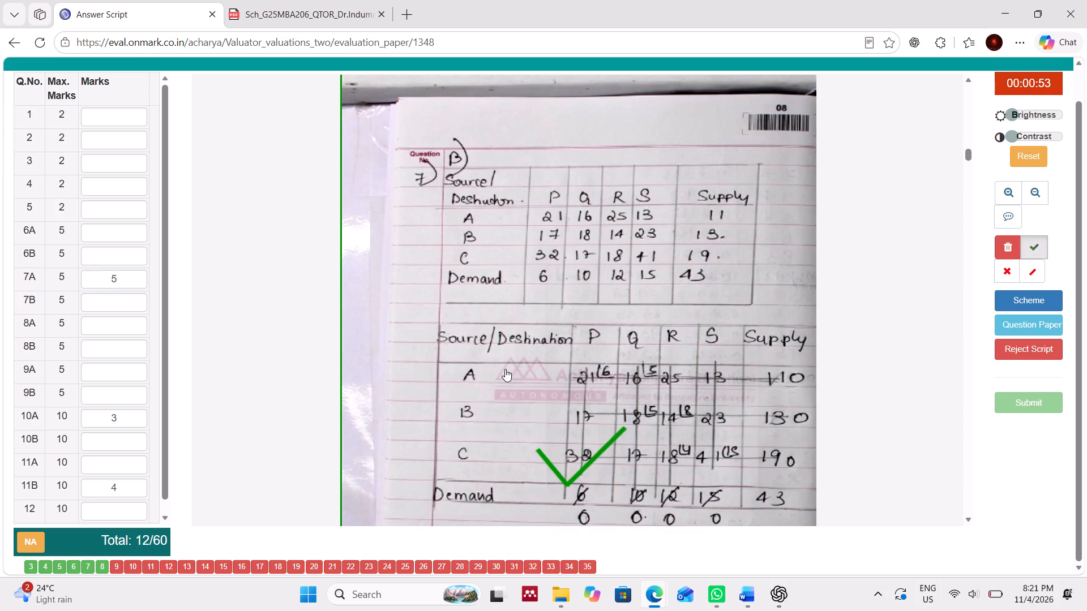
Place a red cross on the 6B answer on page 9 and enter 0 marks for question 6B.
scroll(505, 369, "down", 13)
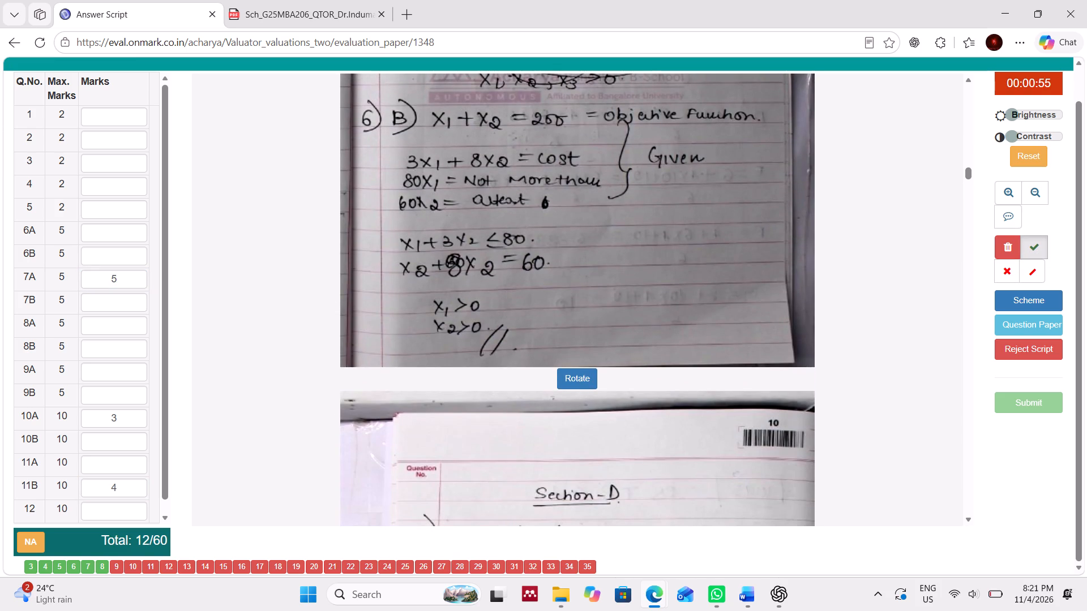
scroll(540, 406, "down", 3)
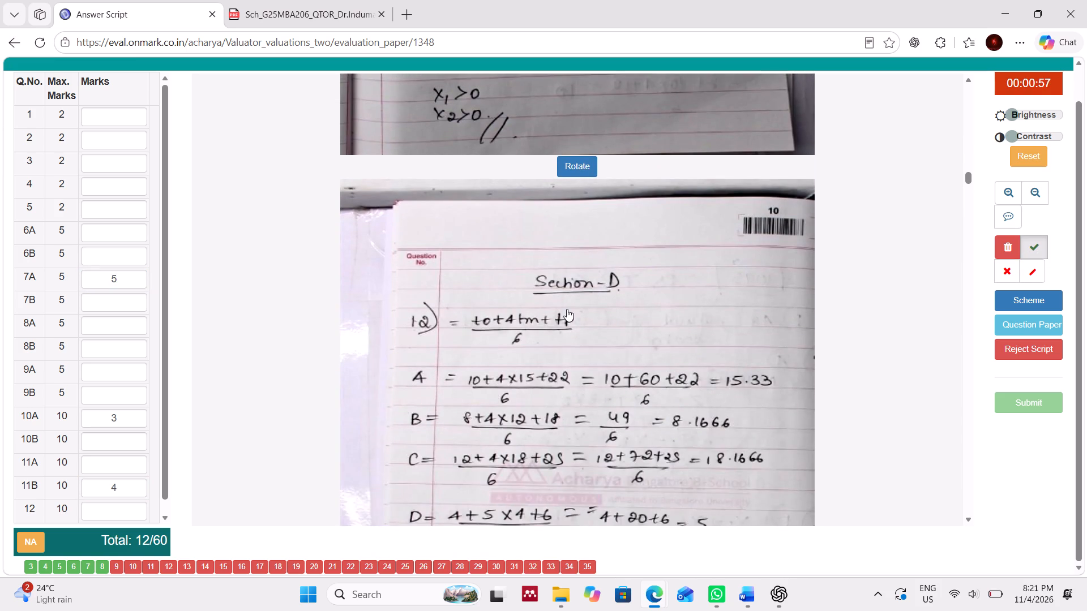
scroll(567, 308, "up", 3)
left_click(1006, 274)
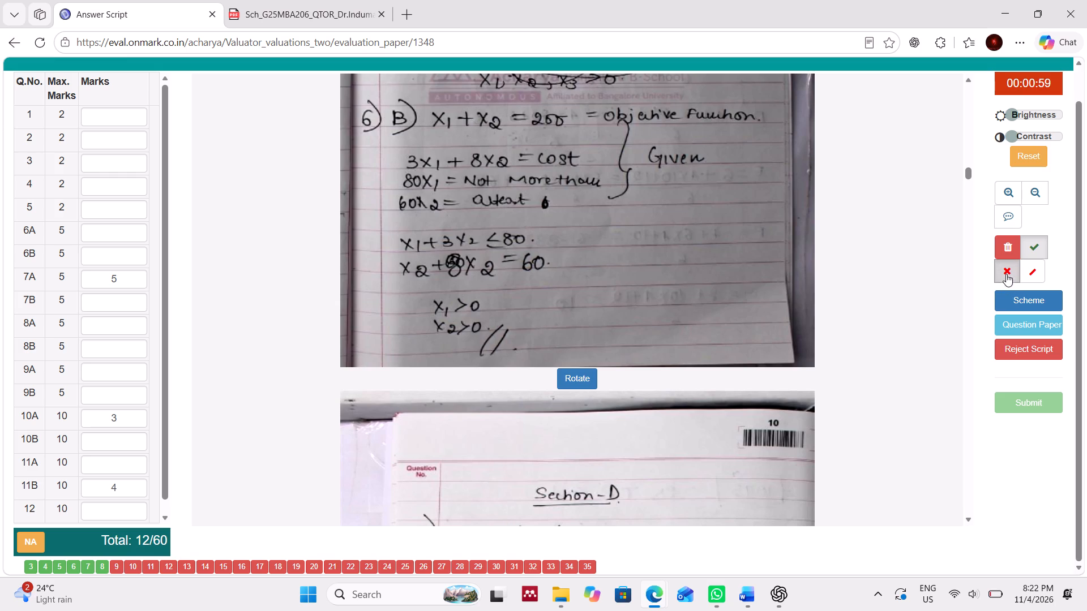
left_click(400, 190)
left_click(109, 260)
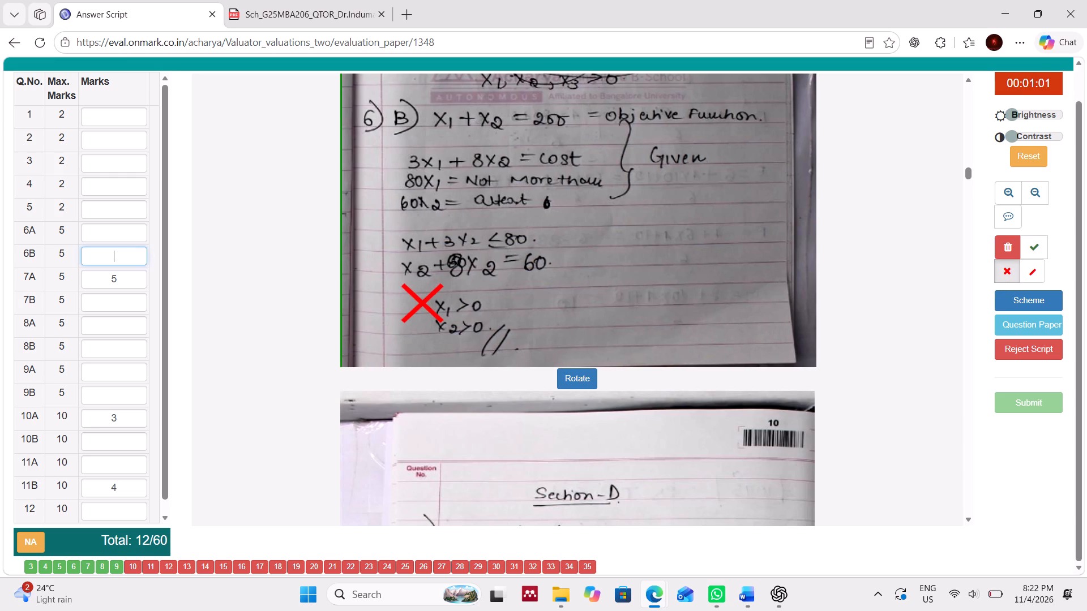
key("0")
Recheck the 6B answer on page 9 and change the mark for question 6B to 2.
scroll(253, 309, "down", 4)
scroll(408, 362, "up", 2)
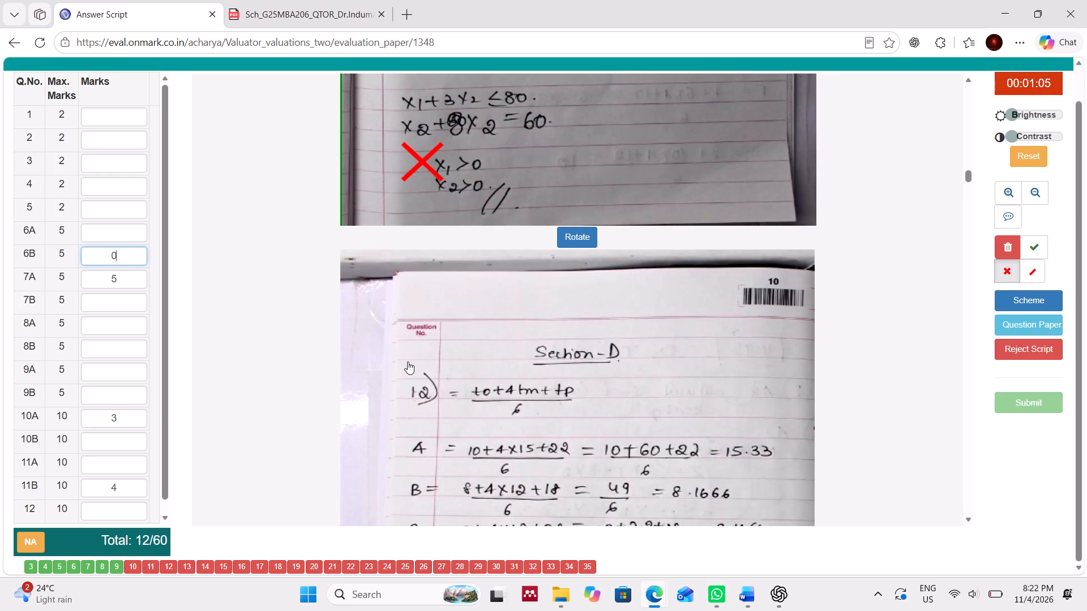
scroll(407, 363, "up", 1)
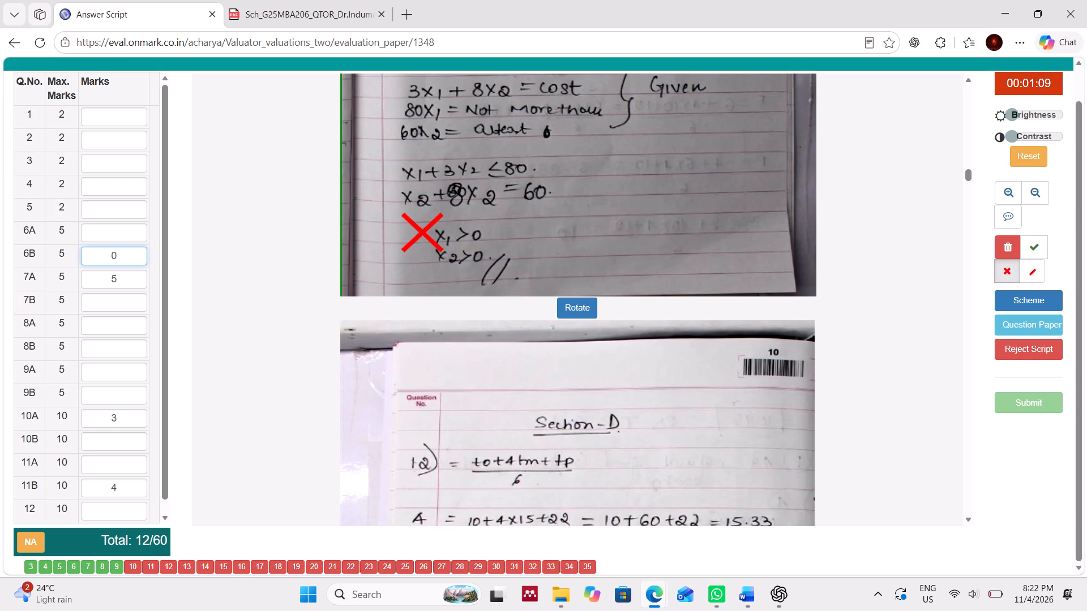
key("BackSpace")
key("2")
Place red crosses on the question 12 answer on pages 10, 11 and 12 and enter 3 marks for question 12.
scroll(397, 301, "down", 3)
scroll(488, 330, "down", 2)
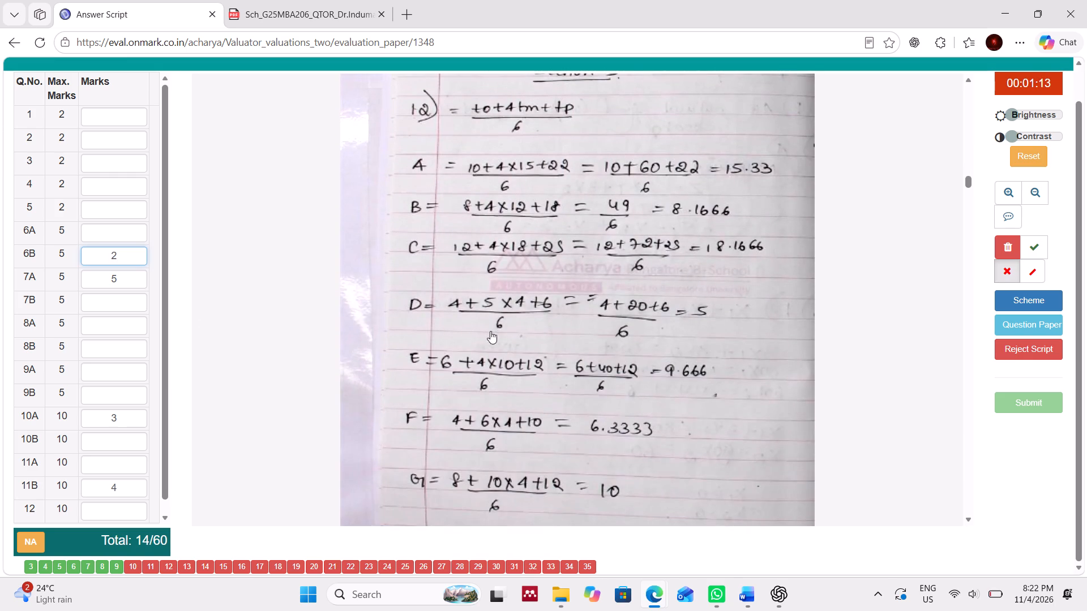
left_click(489, 304)
scroll(730, 351, "down", 11)
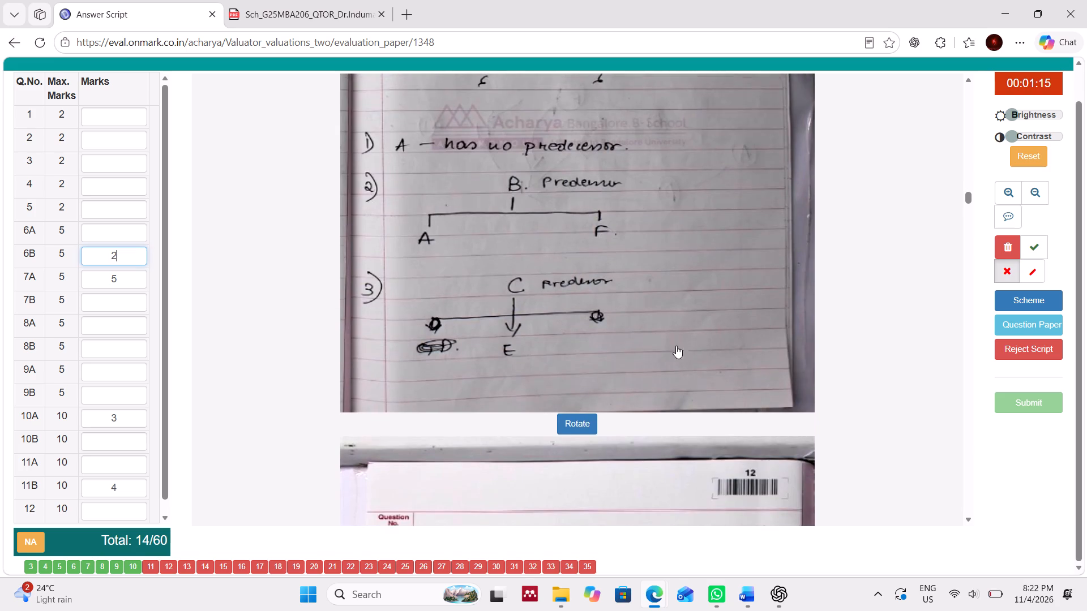
left_click(579, 244)
scroll(579, 243, "down", 5)
left_click(571, 275)
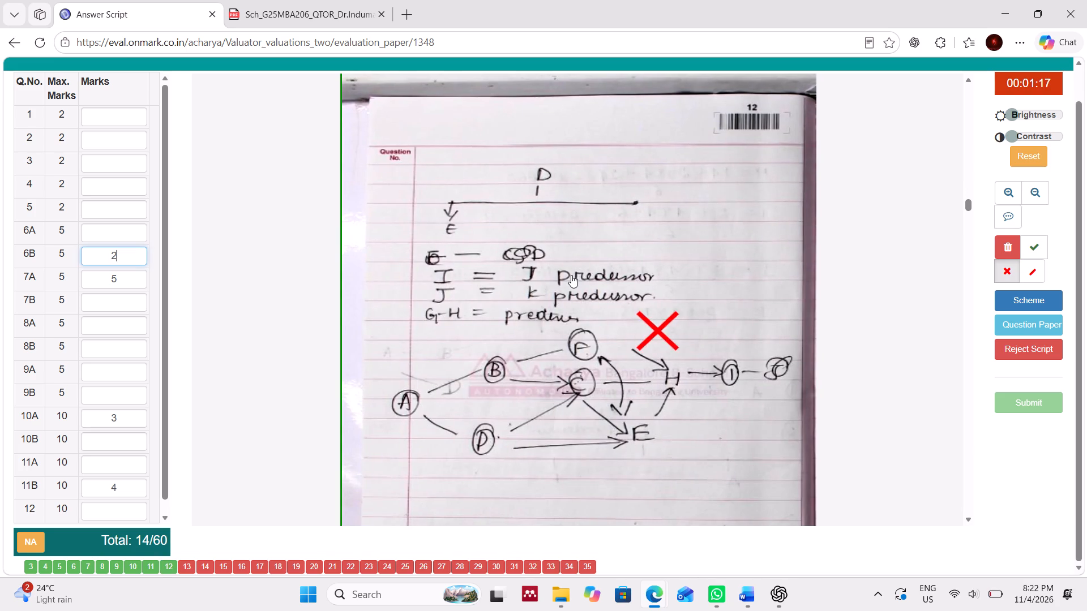
scroll(571, 275, "up", 16)
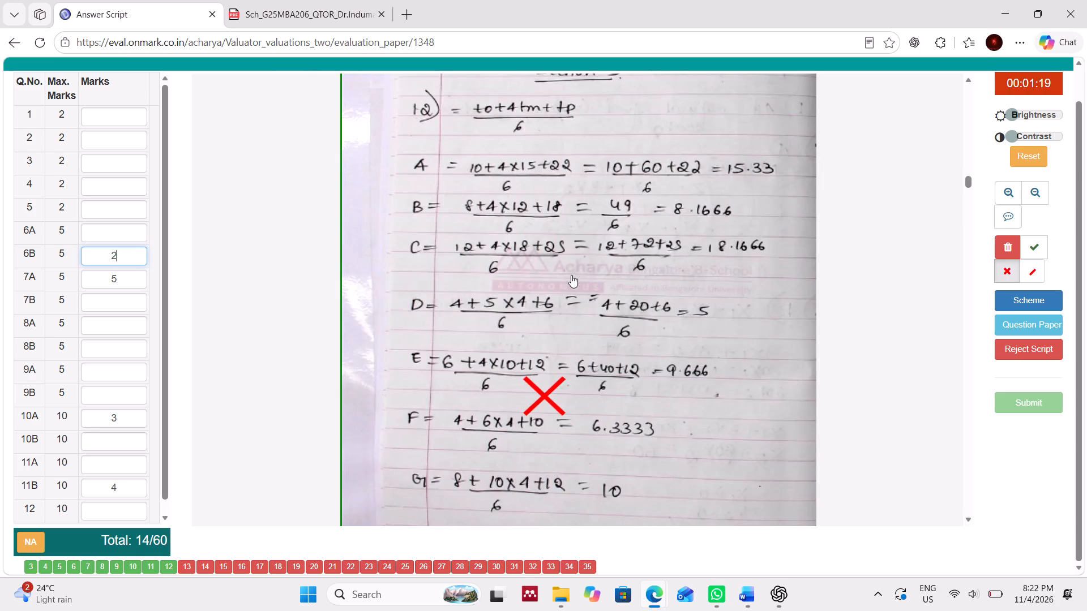
left_click(95, 504)
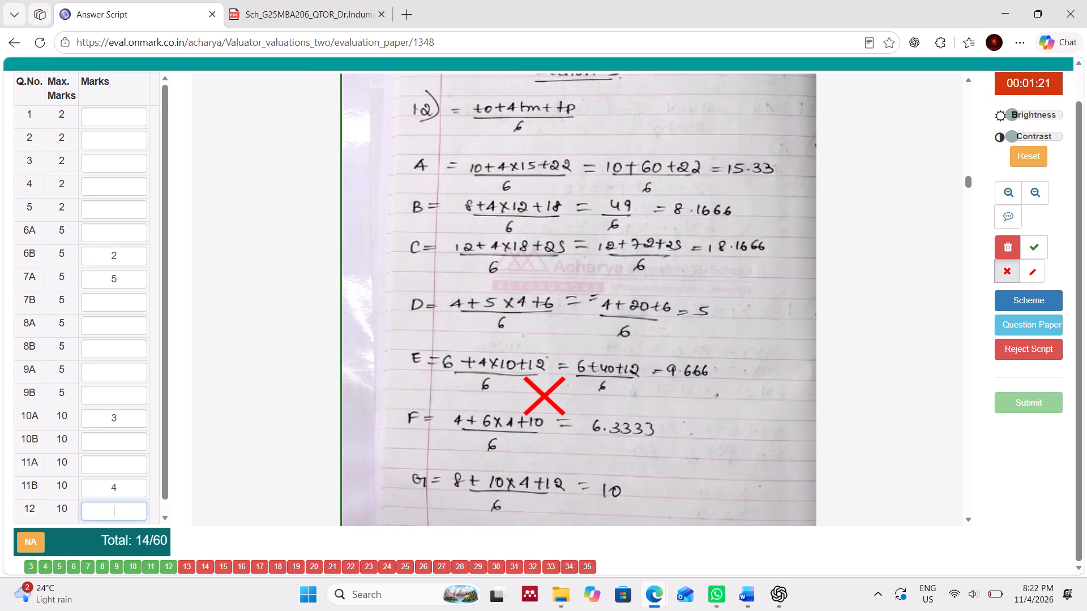
key("3")
Place green ticks on the dominance property answer on pages 13 and 14 and enter 4 marks for question 9B.
scroll(442, 425, "down", 18)
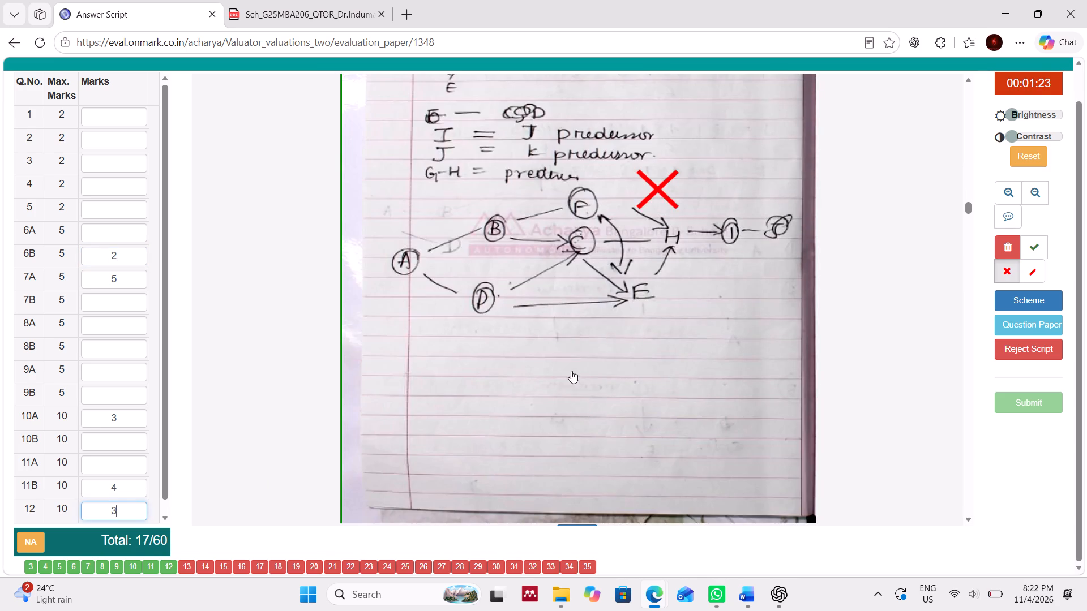
scroll(572, 322, "down", 6)
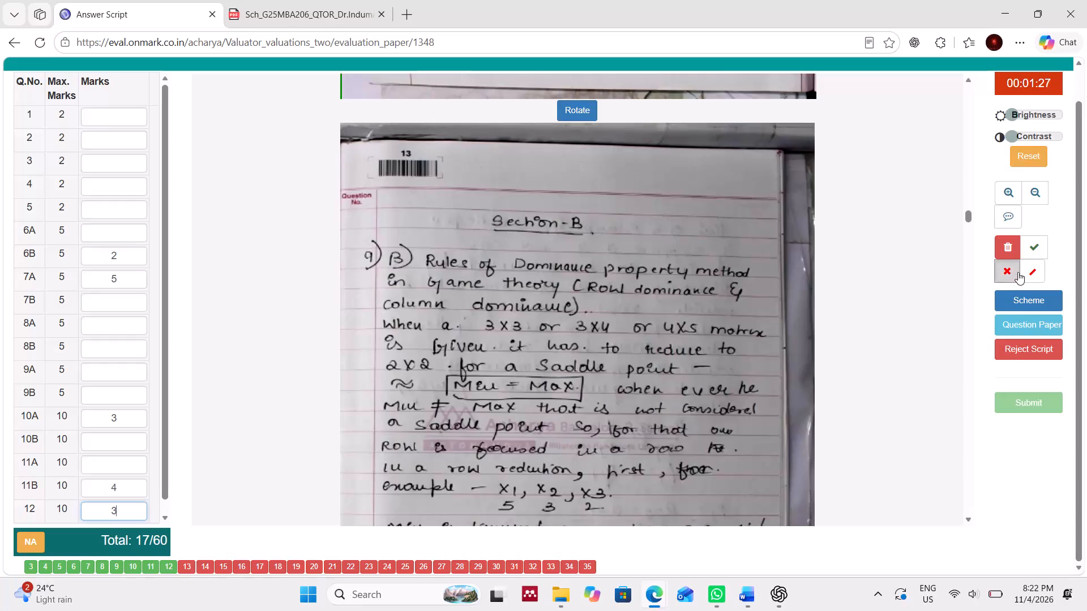
left_click(1035, 249)
left_click(572, 367)
scroll(572, 367, "down", 9)
left_click(550, 360)
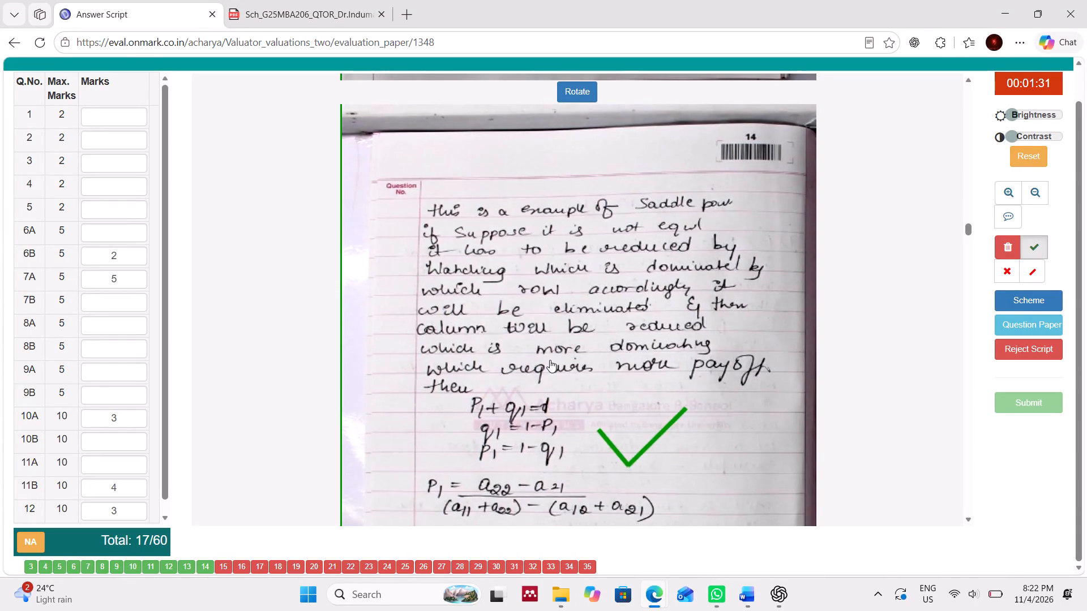
scroll(550, 360, "up", 11)
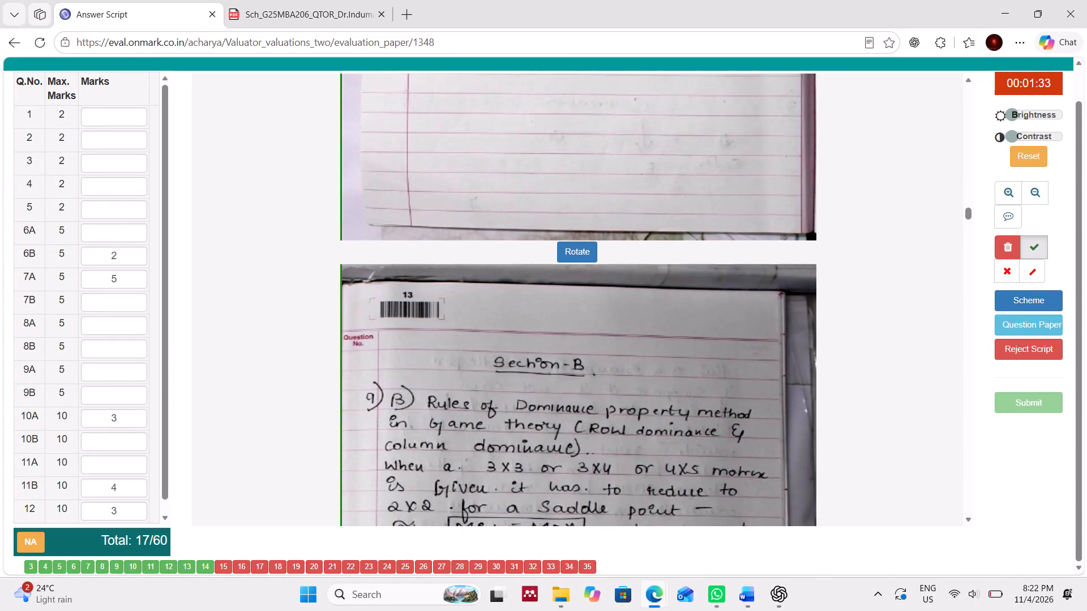
left_click(112, 389)
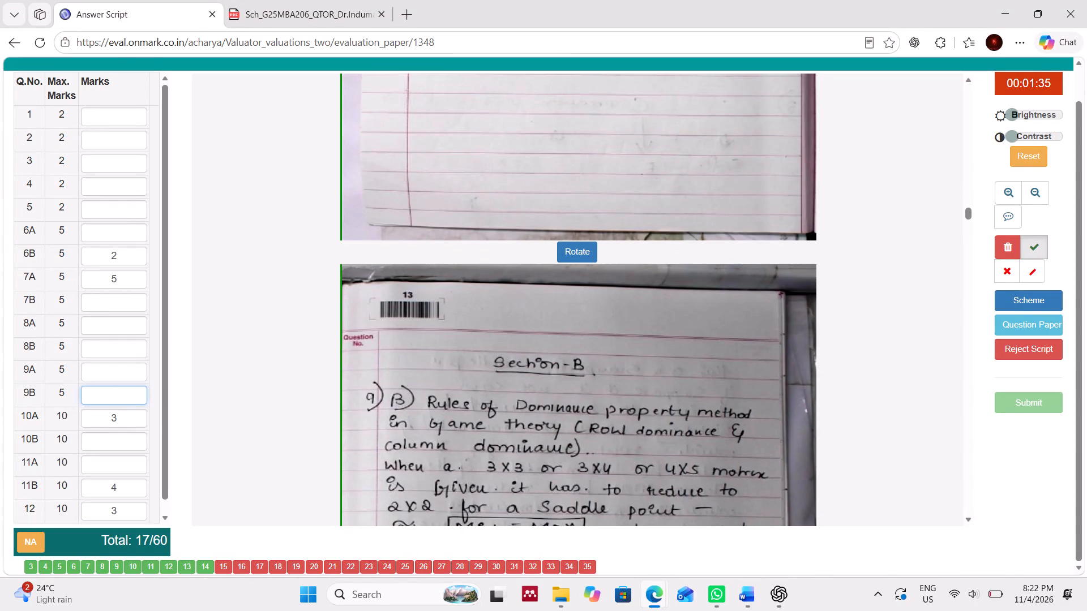
key("4")
Recheck the 9B answer on page 14 and place a red cross on the Section A answers on page 15.
scroll(332, 401, "down", 11)
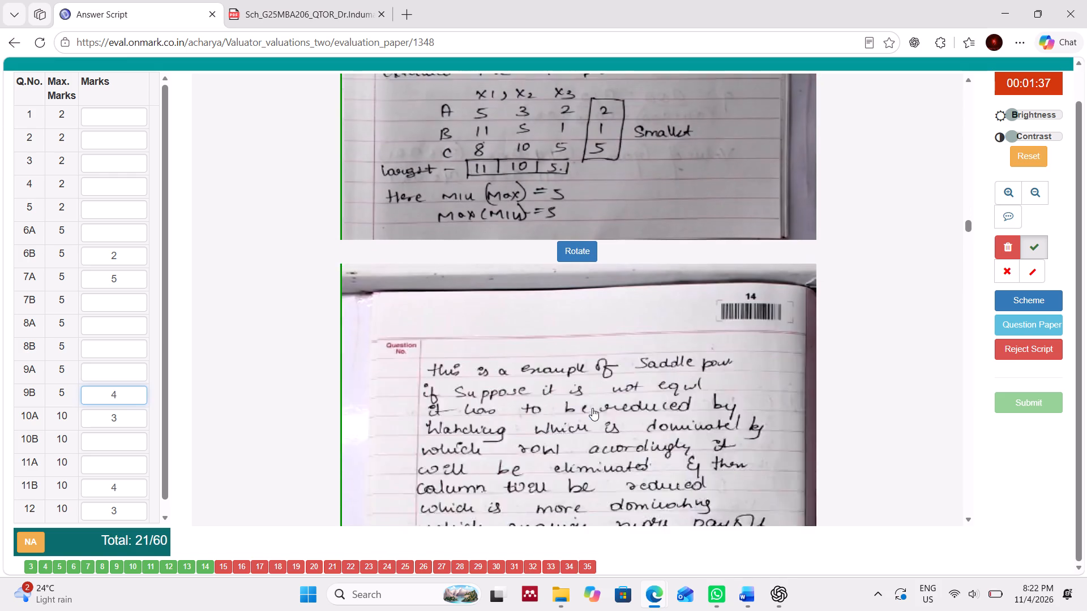
scroll(508, 374, "down", 8)
scroll(509, 364, "up", 10)
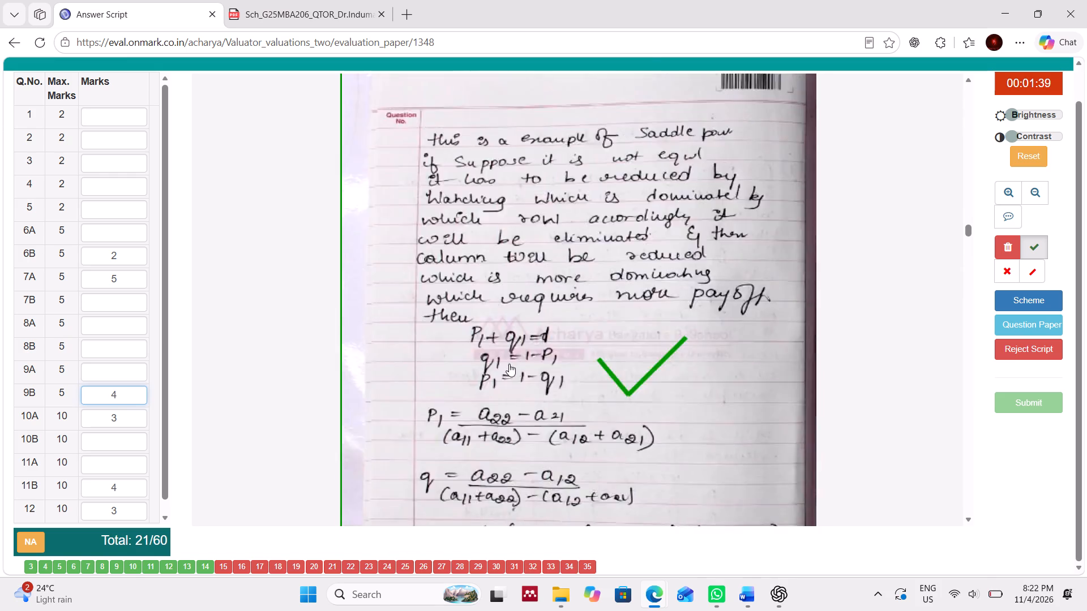
scroll(509, 364, "up", 4)
scroll(509, 364, "down", 10)
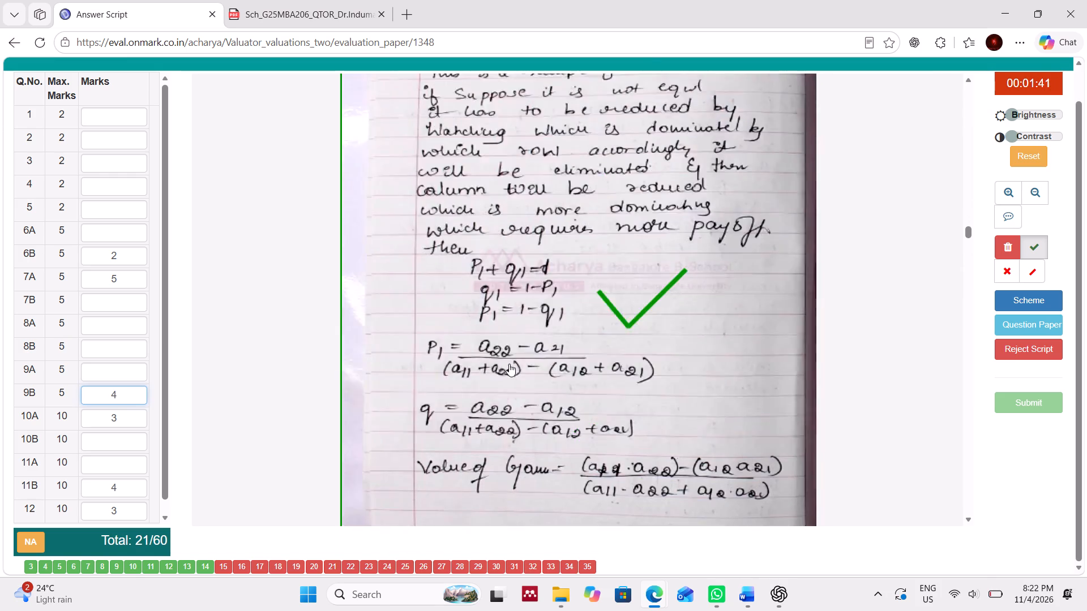
scroll(509, 364, "down", 5)
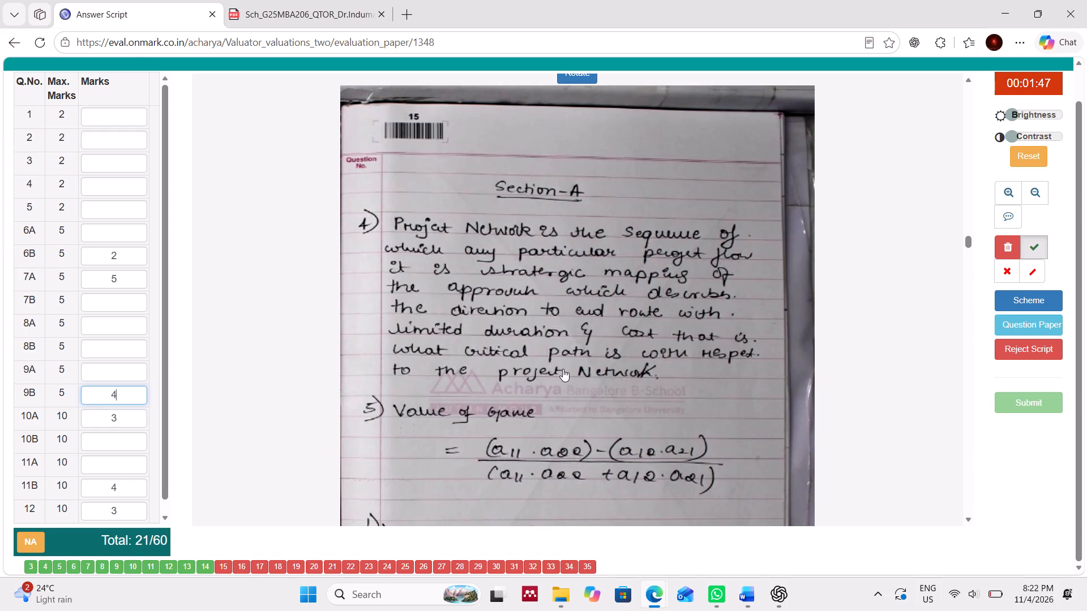
left_click(1011, 272)
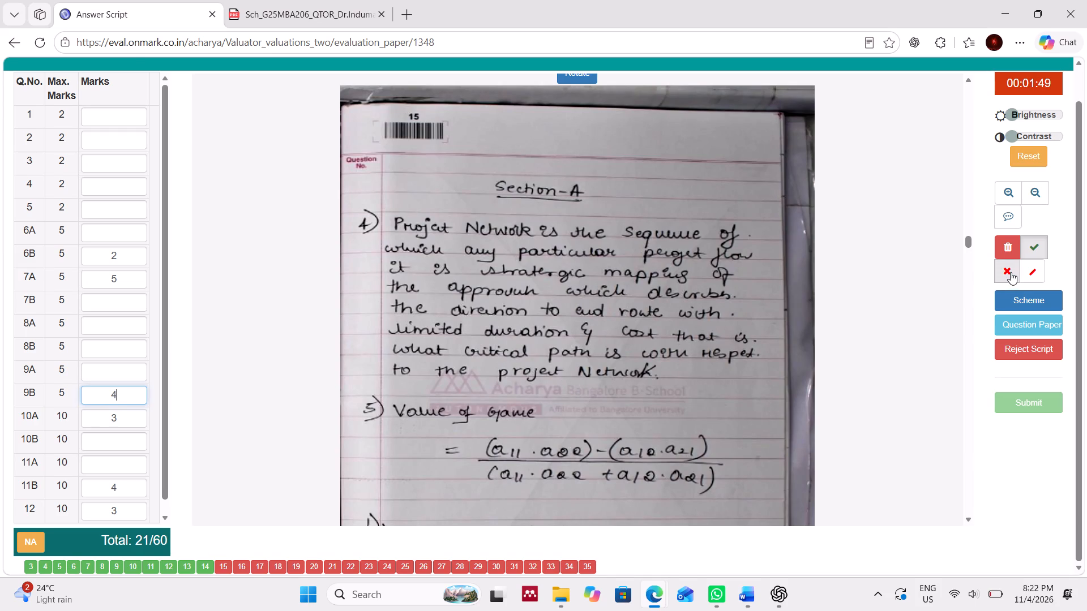
left_click(458, 290)
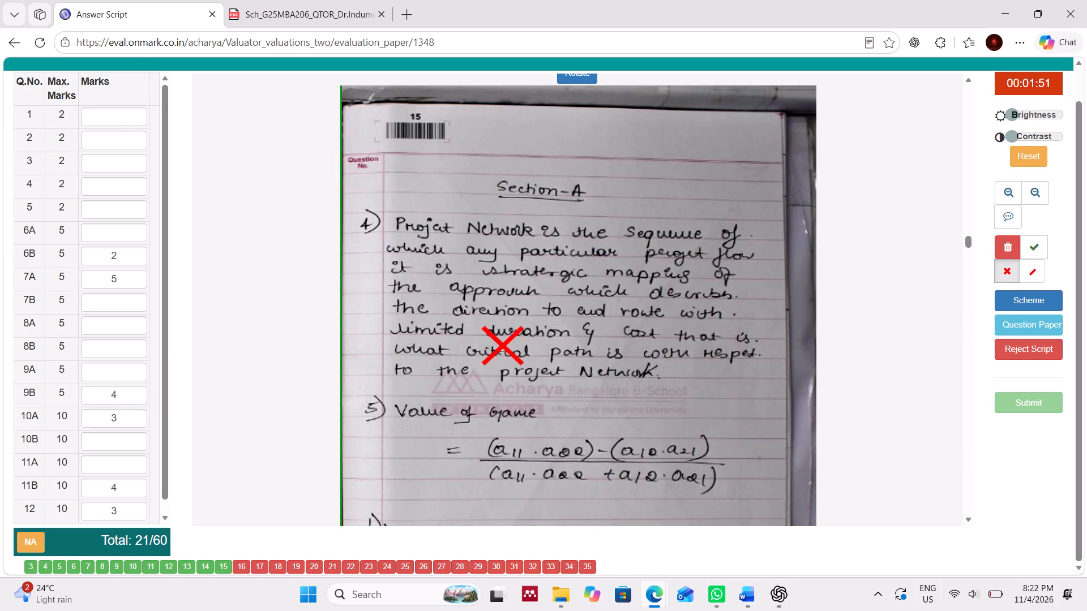
Enter 0 marks for questions 1, 2, 3 and 4, and 1 mark for question 5.
left_click(129, 114)
key("0")
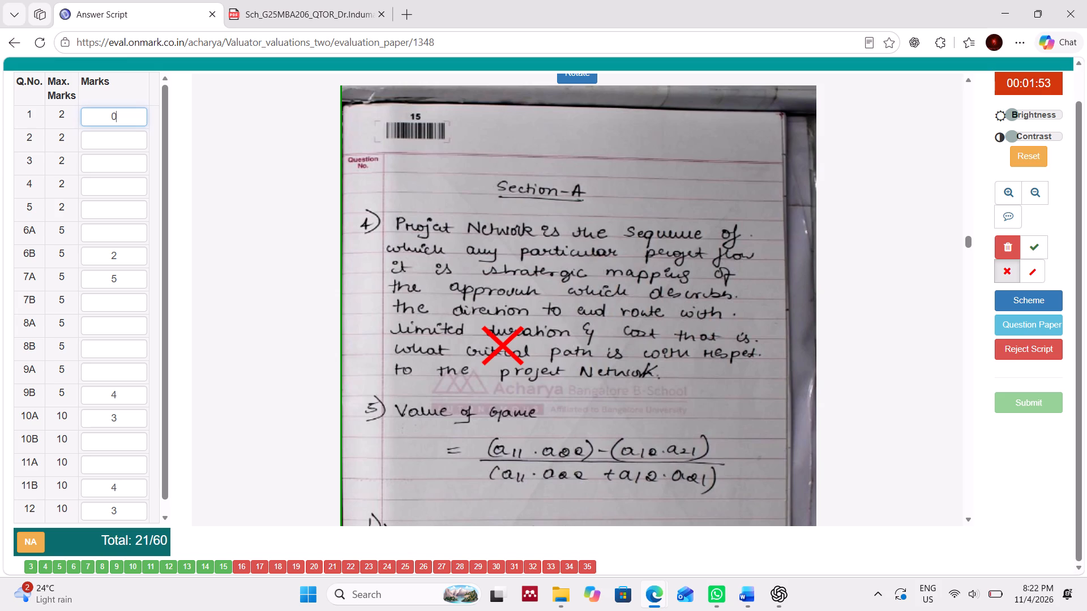
left_click(127, 140)
key("0")
left_click(123, 161)
key("0")
left_click(121, 182)
key("0")
left_click(113, 212)
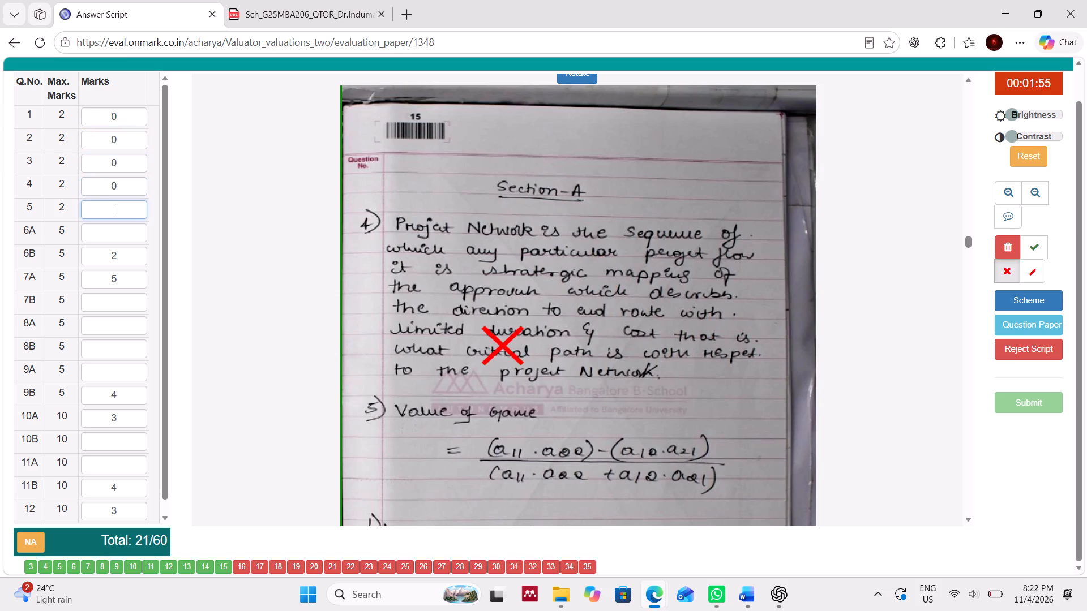
key("1")
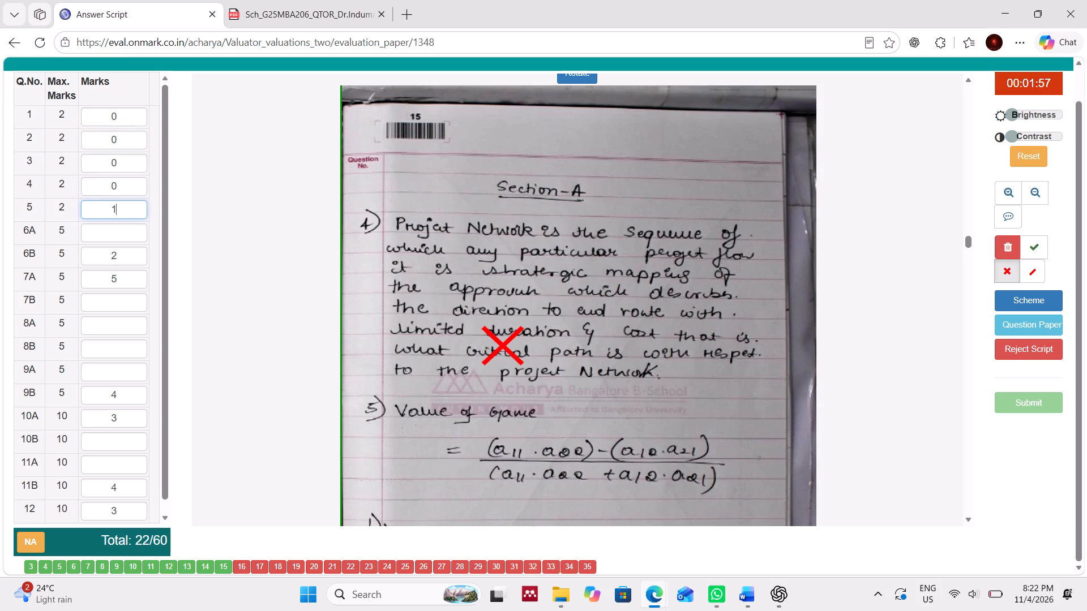
Place a red cross on each of the struck-out blank pages 16 to 20.
scroll(264, 213, "down", 5)
scroll(427, 246, "down", 5)
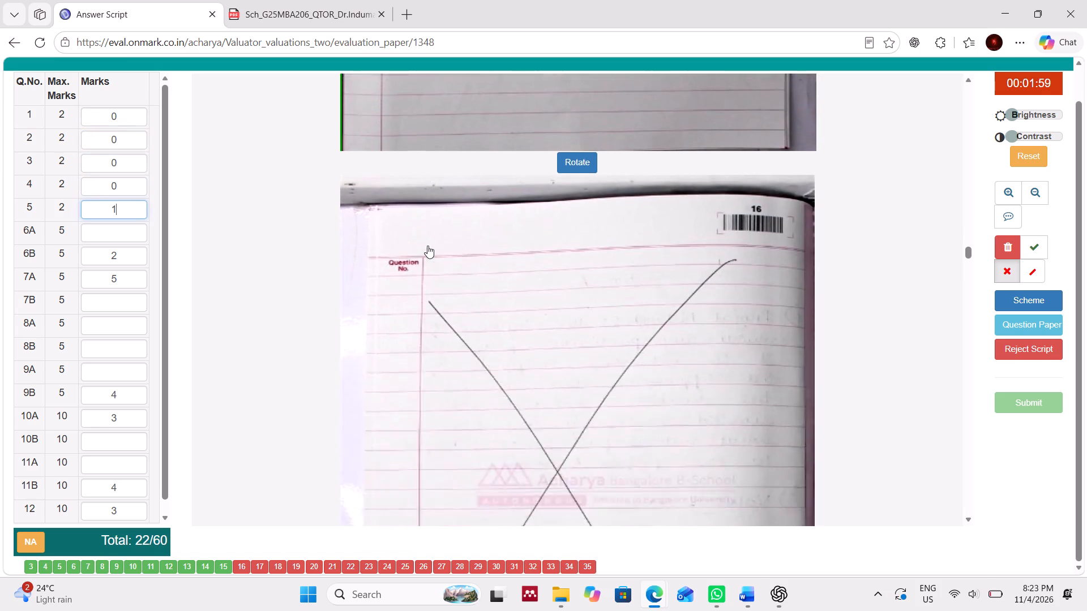
left_click(427, 243)
scroll(427, 243, "down", 8)
left_click(430, 243)
scroll(430, 243, "down", 9)
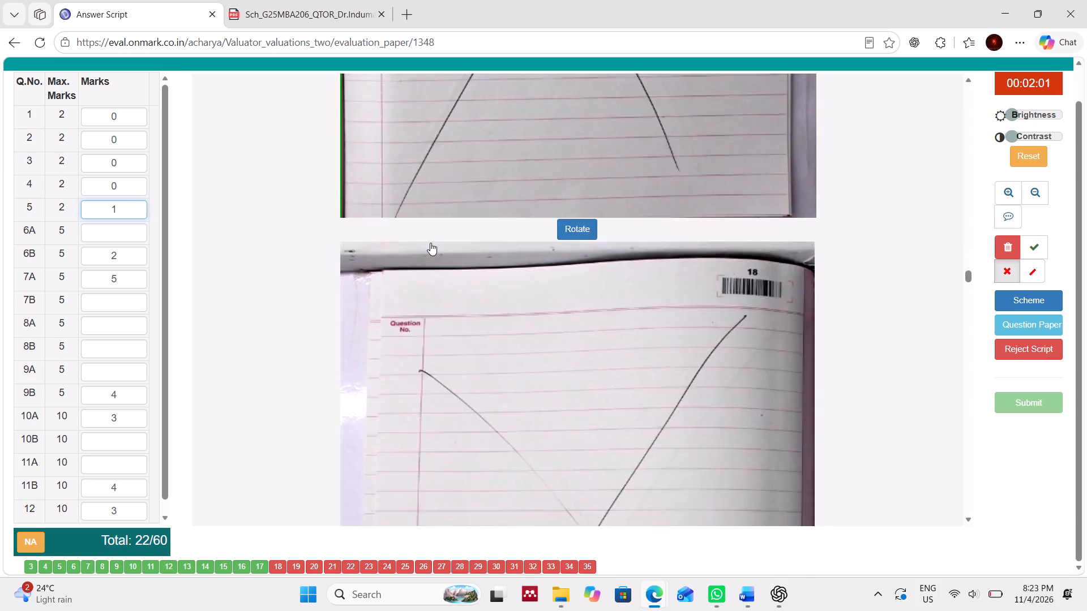
scroll(430, 243, "down", 2)
left_click(430, 243)
scroll(431, 243, "down", 6)
left_click(432, 243)
scroll(432, 243, "down", 8)
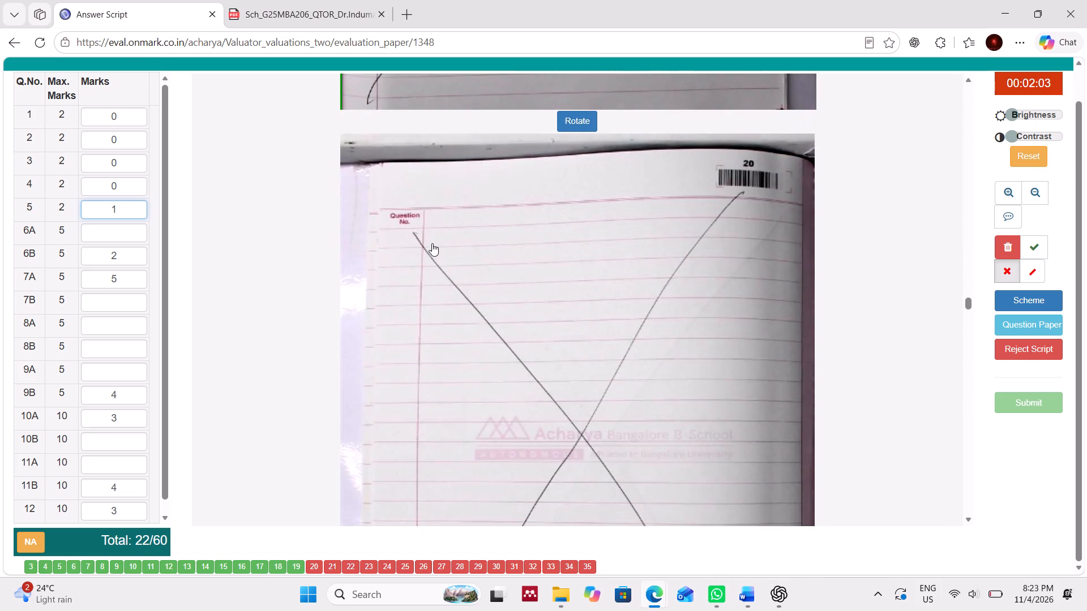
scroll(432, 243, "down", 2)
left_click(432, 243)
Place a red cross on each of the struck-out blank pages 21 to 25.
scroll(432, 243, "down", 7)
left_click(432, 243)
scroll(432, 243, "down", 6)
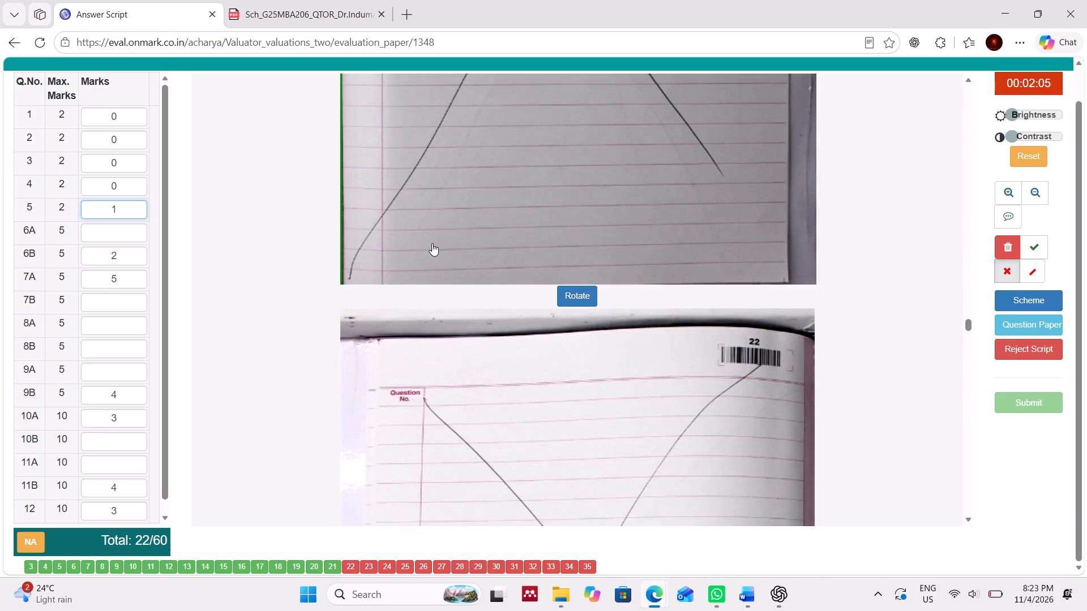
scroll(432, 243, "down", 3)
left_click(432, 243)
scroll(432, 243, "down", 7)
left_click(436, 267)
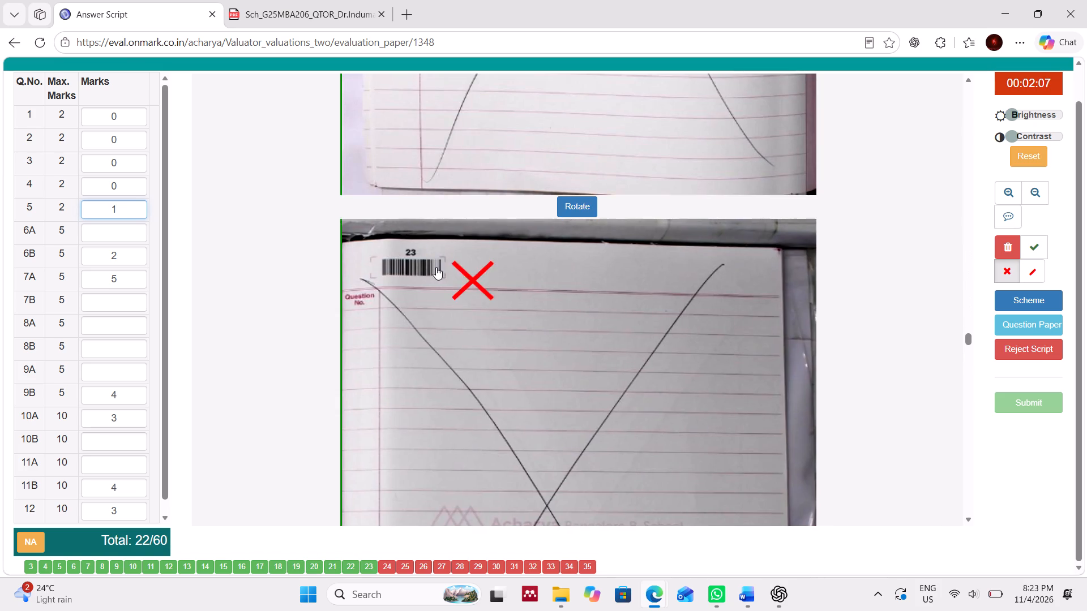
scroll(436, 267, "down", 10)
left_click(436, 267)
scroll(436, 267, "down", 7)
left_click(436, 267)
Place a red cross on each of the struck-out blank pages 26 to 30.
scroll(436, 267, "down", 5)
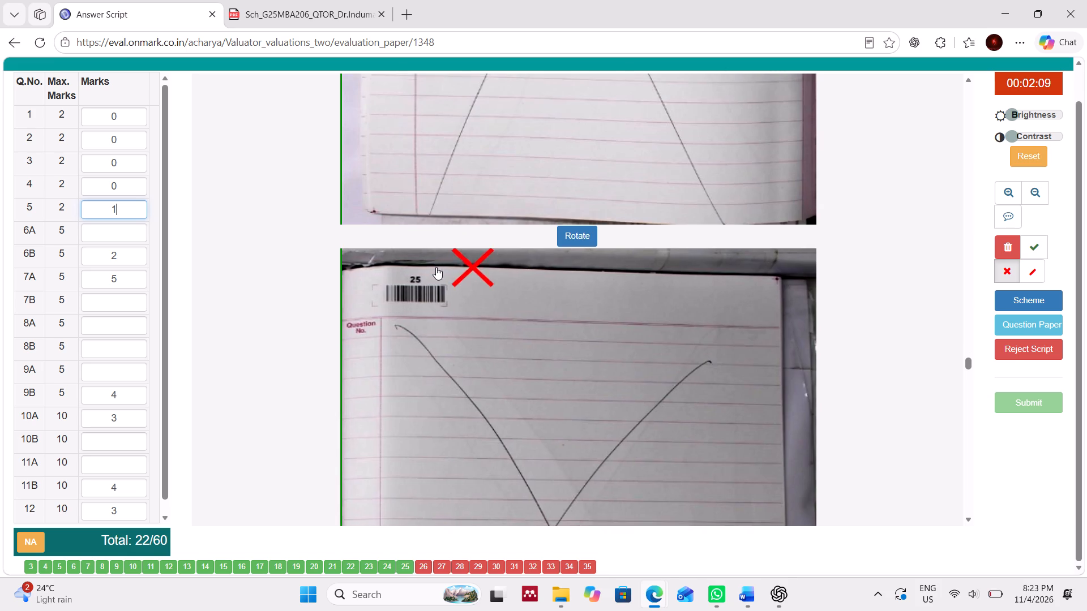
scroll(436, 267, "down", 7)
left_click(436, 267)
scroll(436, 267, "down", 7)
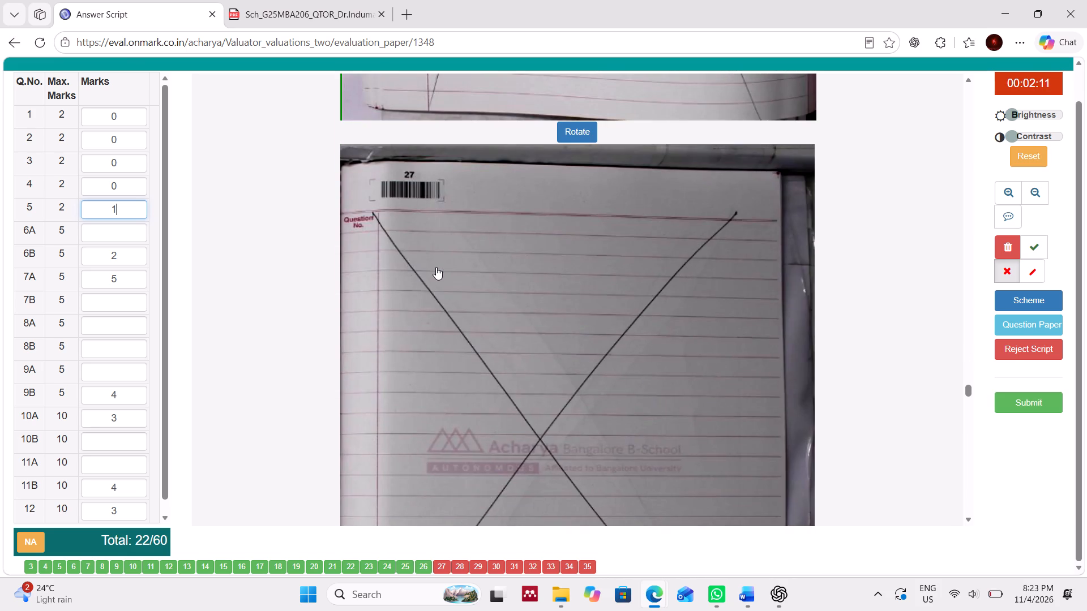
left_click(436, 267)
scroll(436, 267, "down", 7)
left_click(436, 267)
scroll(436, 267, "down", 12)
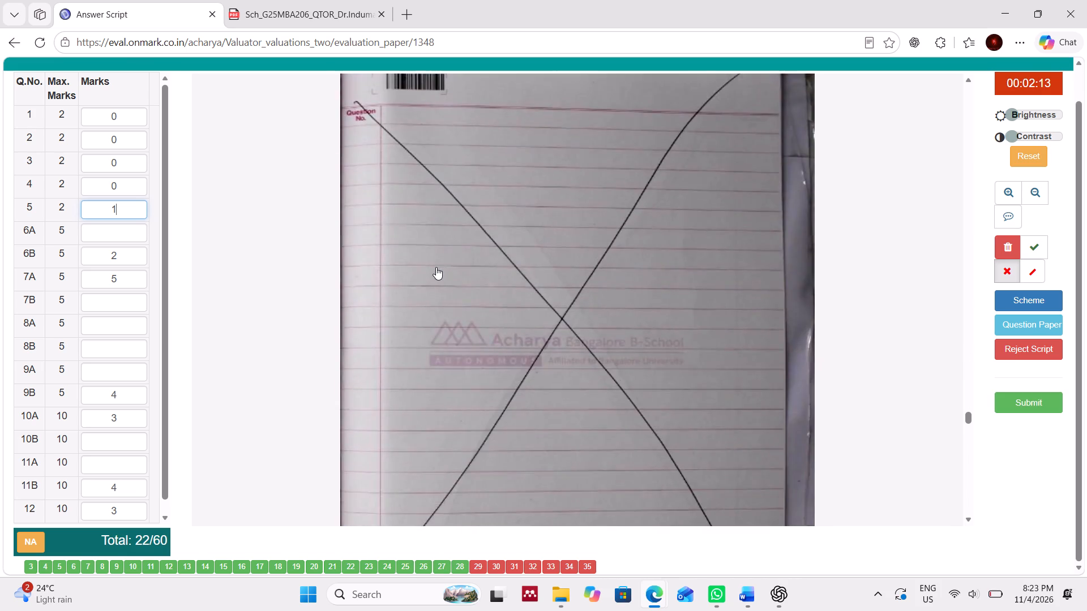
left_click(436, 267)
scroll(436, 267, "down", 7)
left_click(436, 267)
scroll(436, 267, "down", 7)
left_click(436, 267)
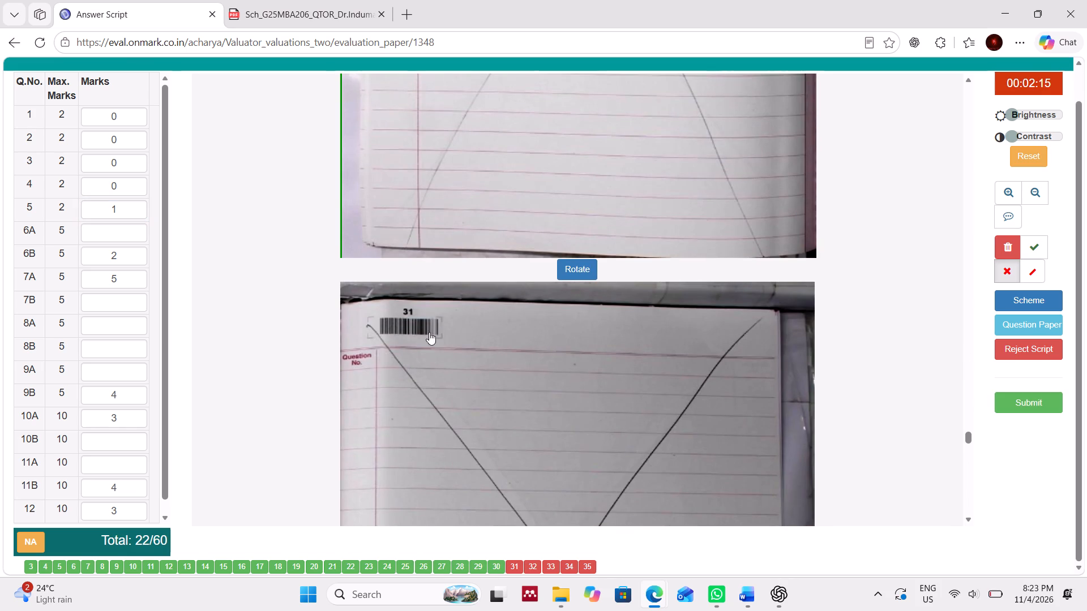
Place a red cross on each of the remaining struck-out pages 31 to 35, including the graph sheets.
left_click(429, 382)
scroll(429, 381, "down", 11)
left_click(430, 376)
scroll(430, 376, "down", 7)
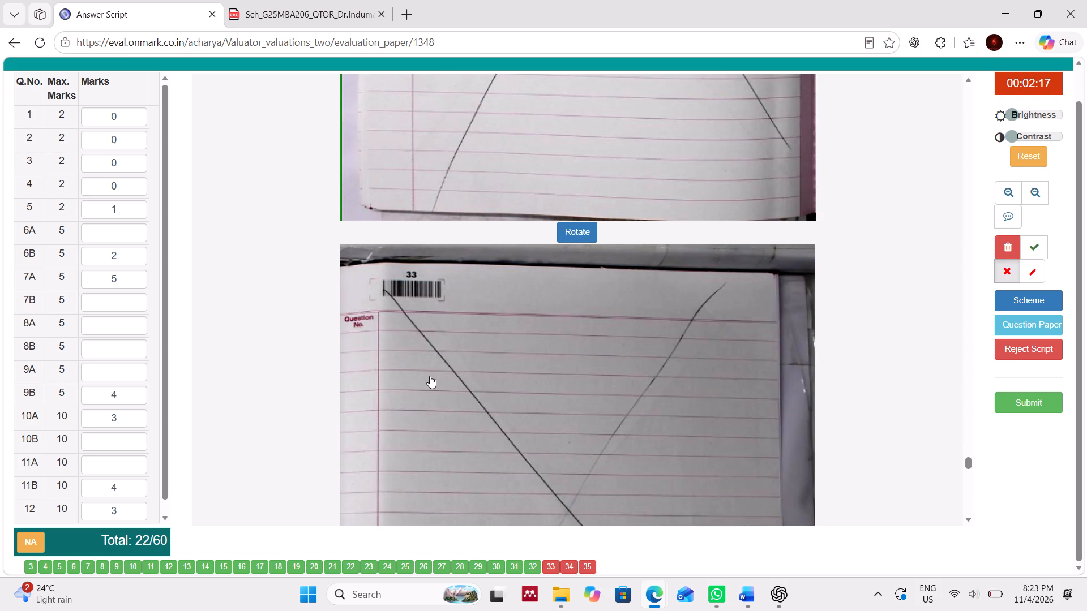
left_click(430, 376)
scroll(430, 375, "down", 11)
left_click(428, 359)
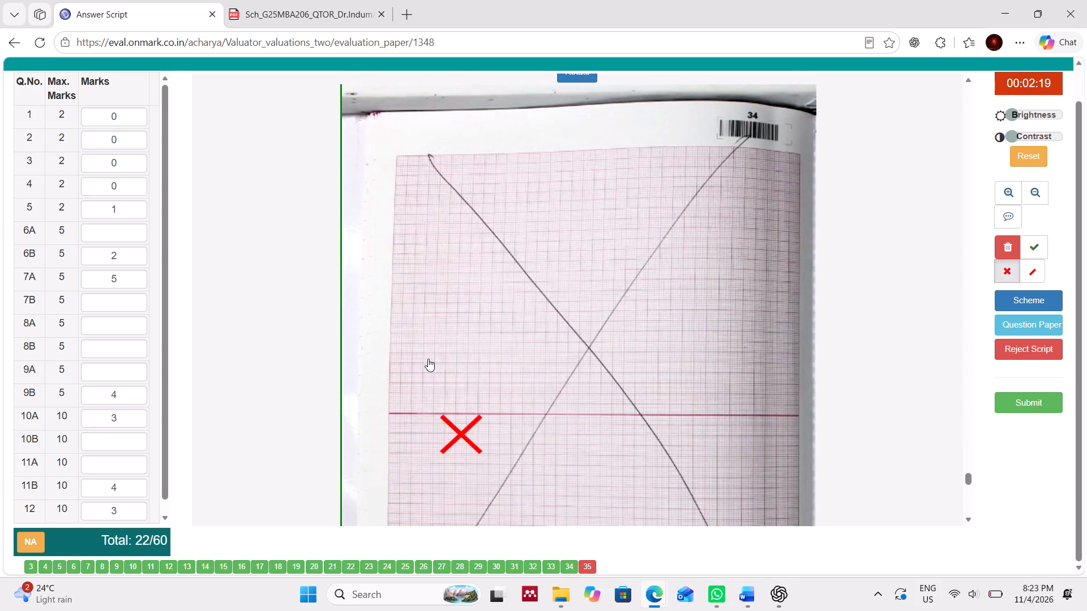
scroll(428, 359, "down", 6)
left_click(428, 359)
scroll(428, 359, "down", 6)
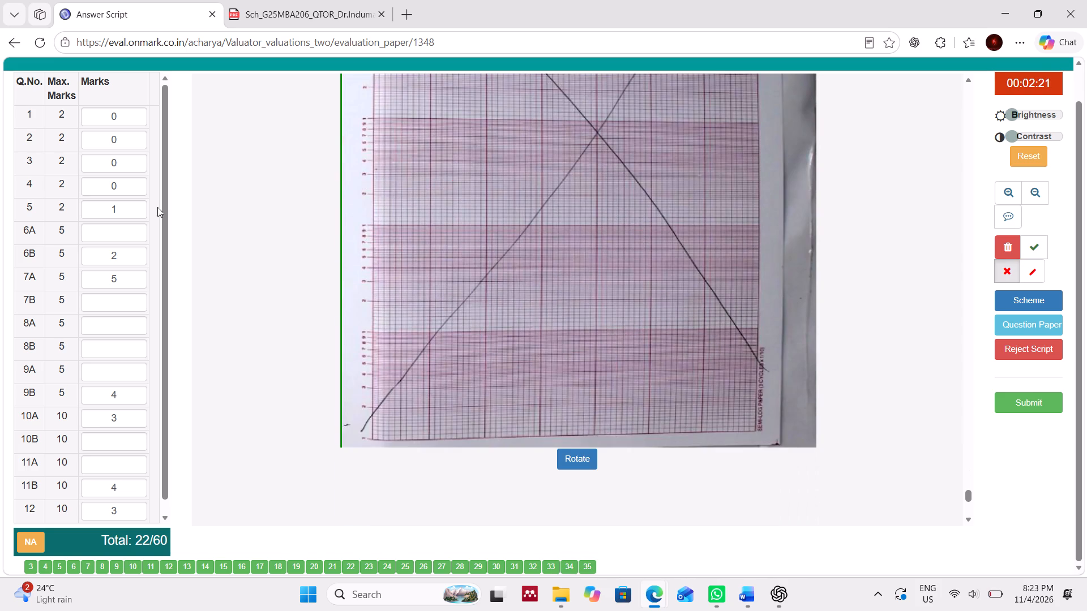
Enter 0 marks for question 6A and change the mark for question 6B to 3.
left_click(122, 235)
key("0")
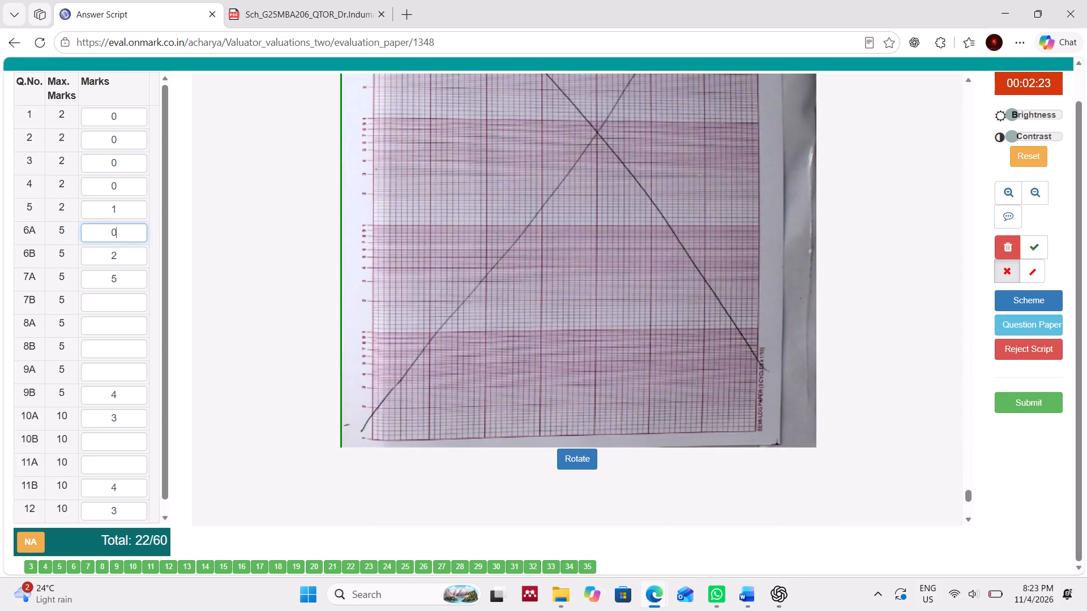
left_click(128, 255)
key("BackSpace")
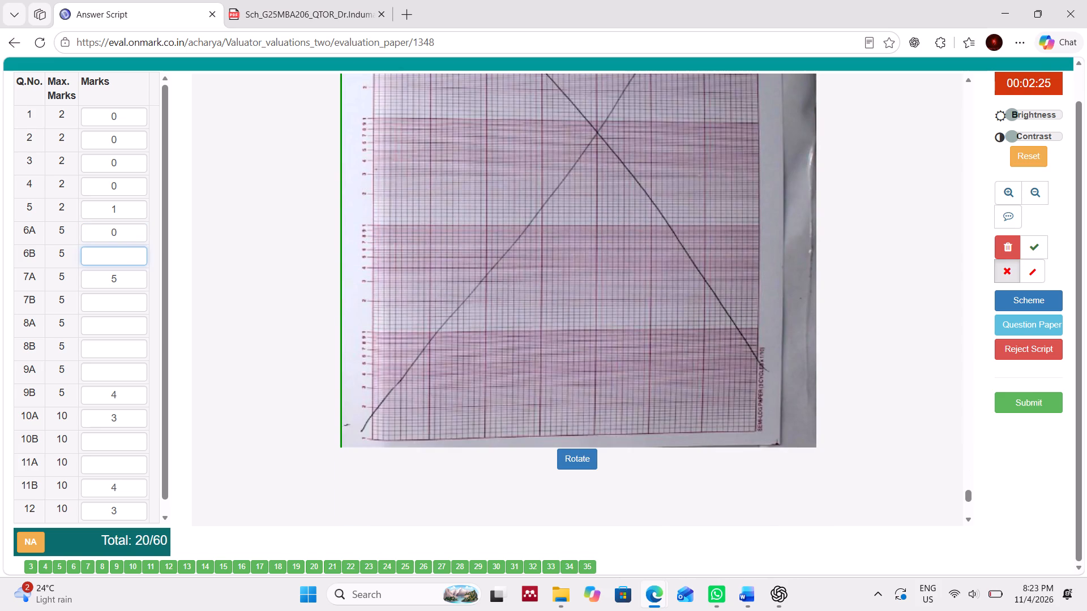
key("3")
Enter 0 marks for each of questions 7B, 8A, 8B and 9A.
left_click(125, 295)
key("0")
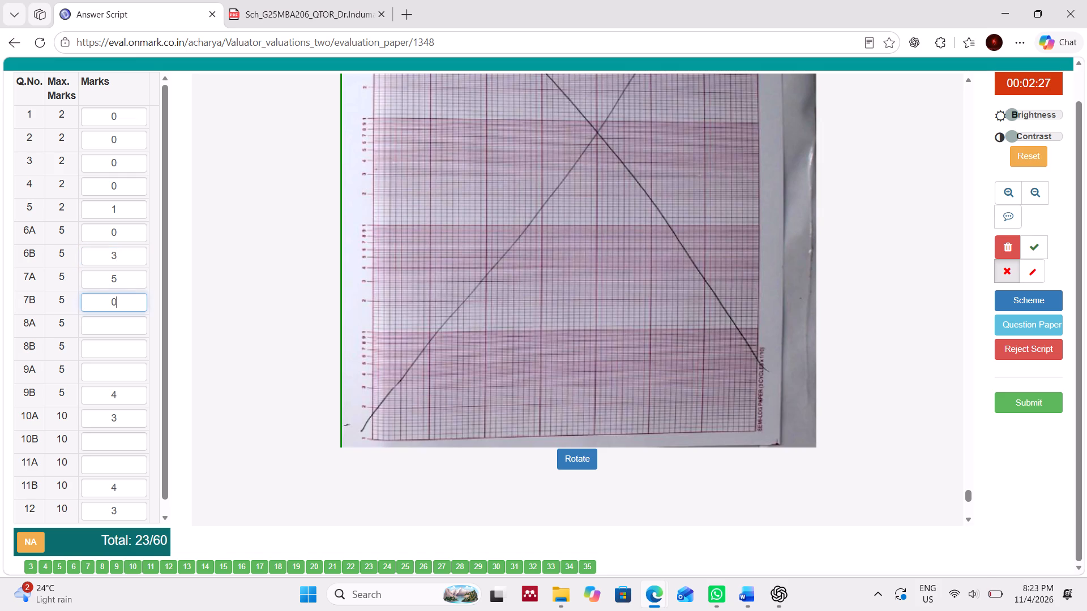
left_click(119, 329)
key("0")
left_click(119, 346)
key("0")
left_click(118, 372)
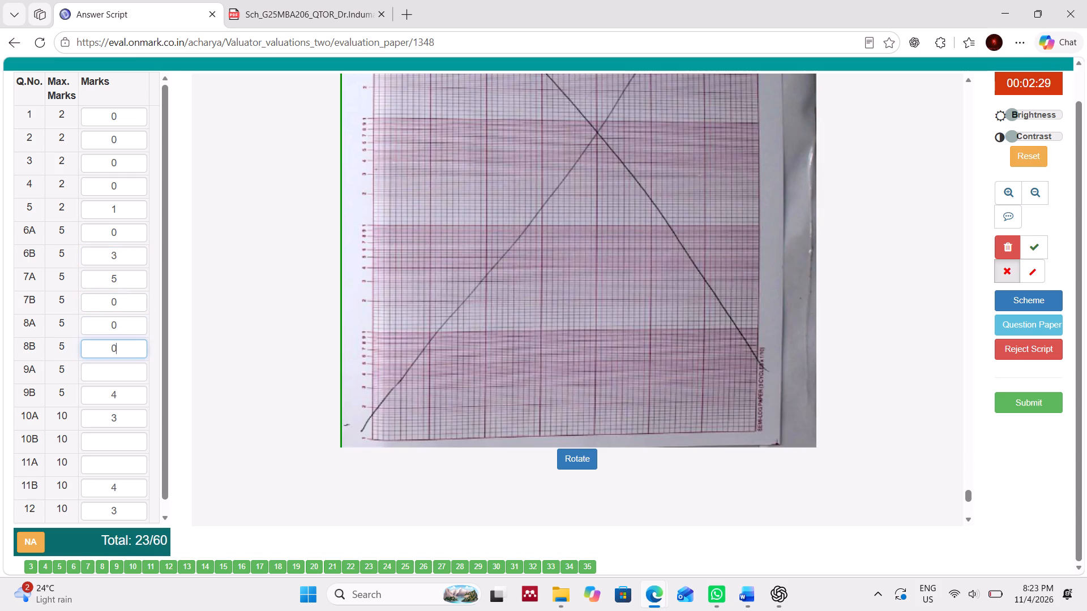
key("0")
Change the mark for question 10A to 4 and enter 0 marks for questions 10B and 11A.
left_click(118, 420)
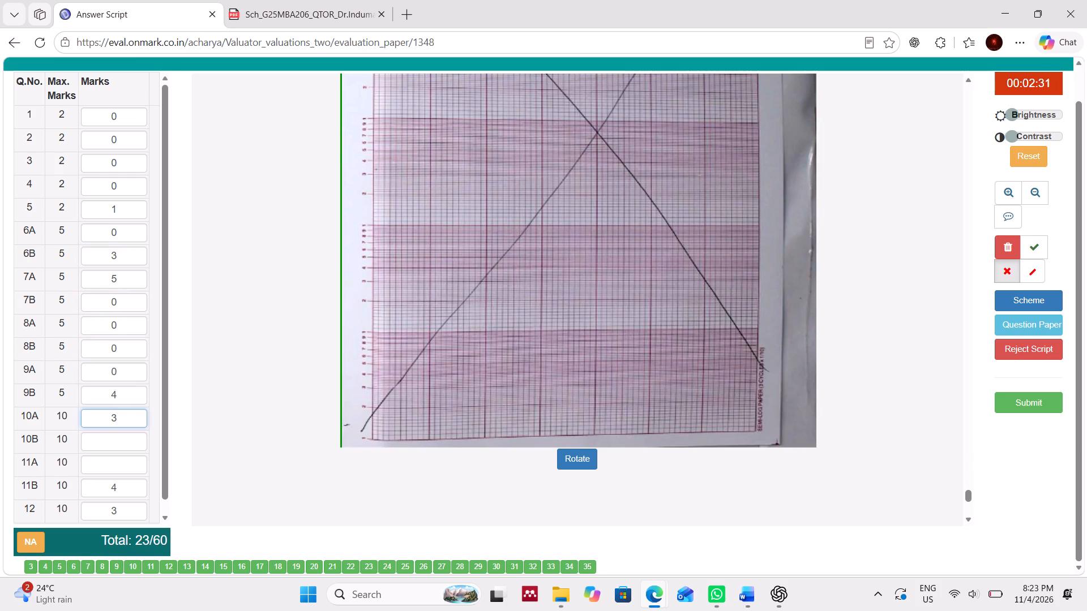
key("BackSpace")
key("4")
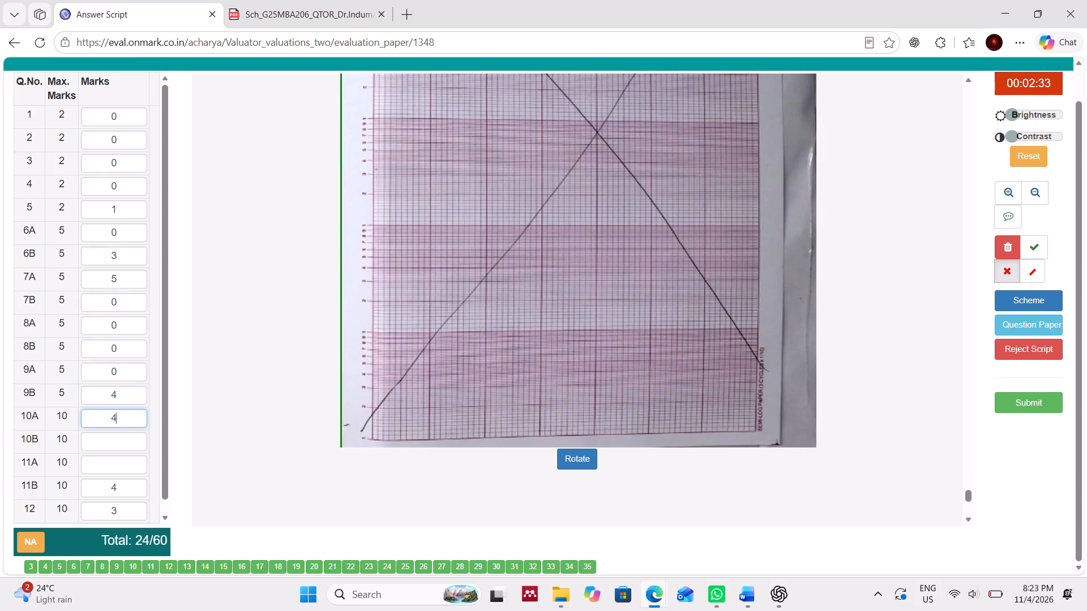
left_click(105, 447)
key("0")
left_click(108, 459)
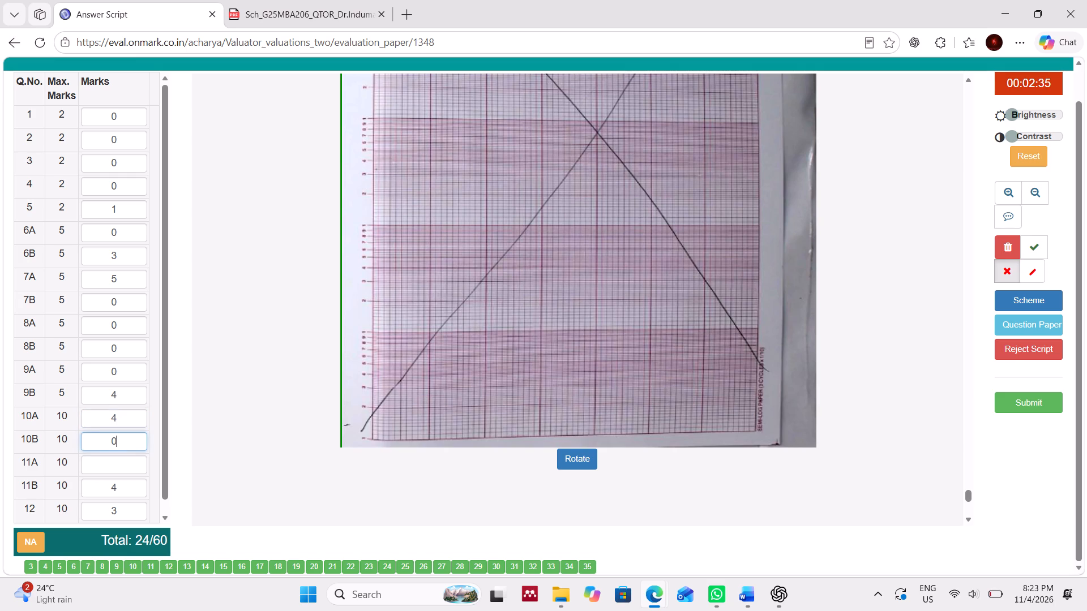
key("0")
Submit the fully marked script and confirm the submission.
scroll(111, 460, "down", 4)
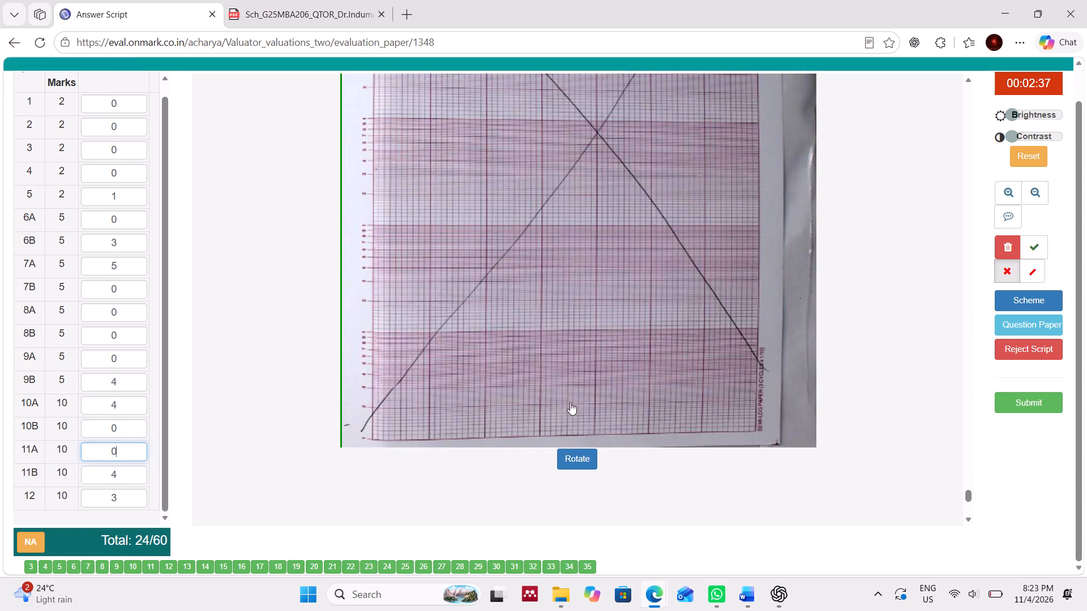
left_click(1008, 401)
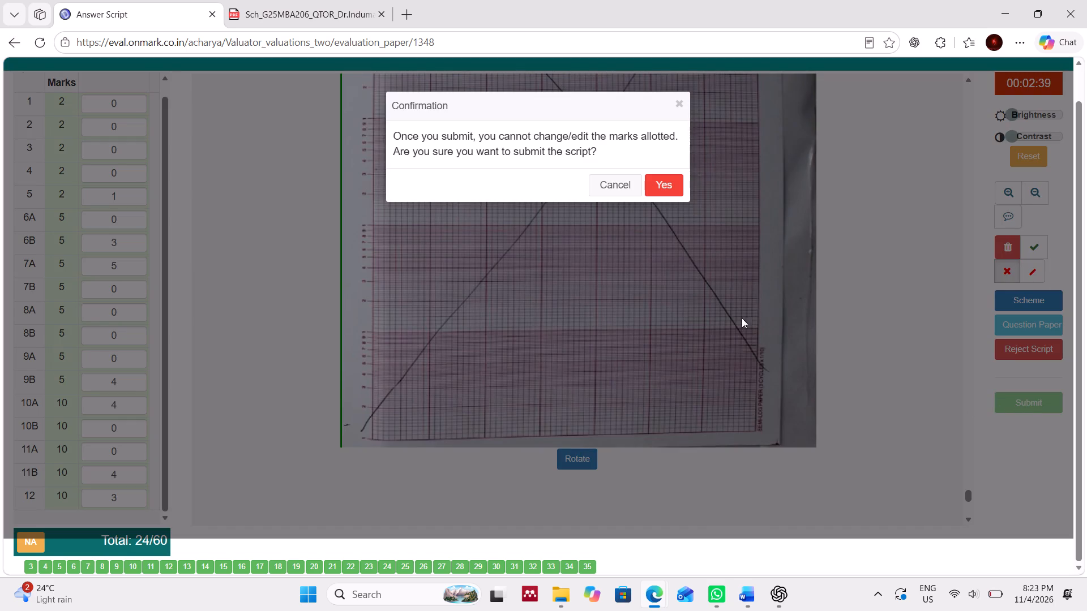
left_click(666, 188)
Enlarge the new script's pages and place two red crosses on page 3, on the question 1 answer and below question 5.
scroll(750, 199, "up", 4)
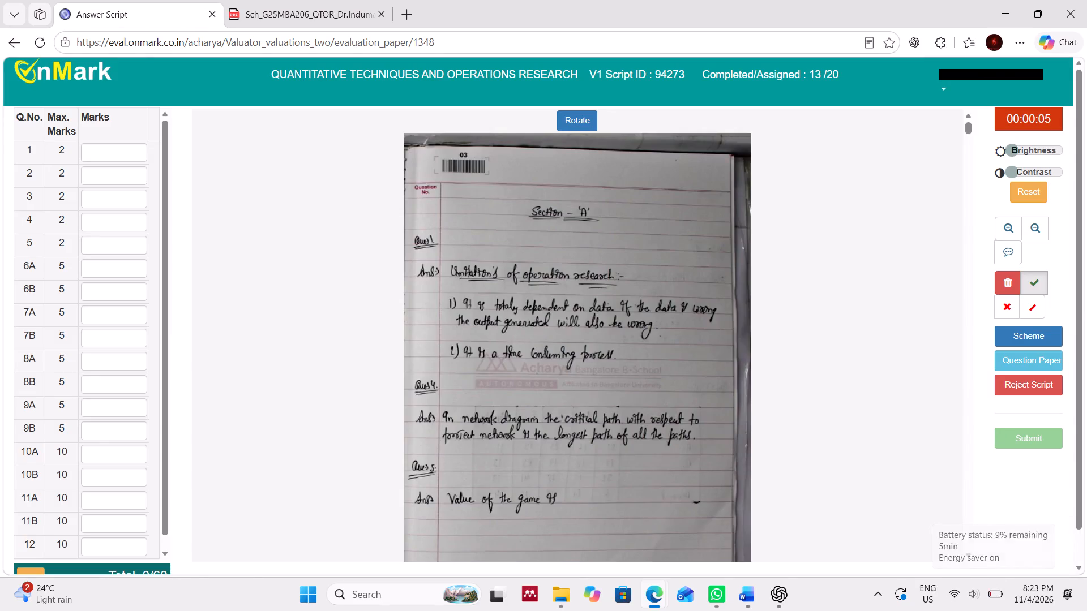
triple_click(1002, 226)
triple_click(1002, 226)
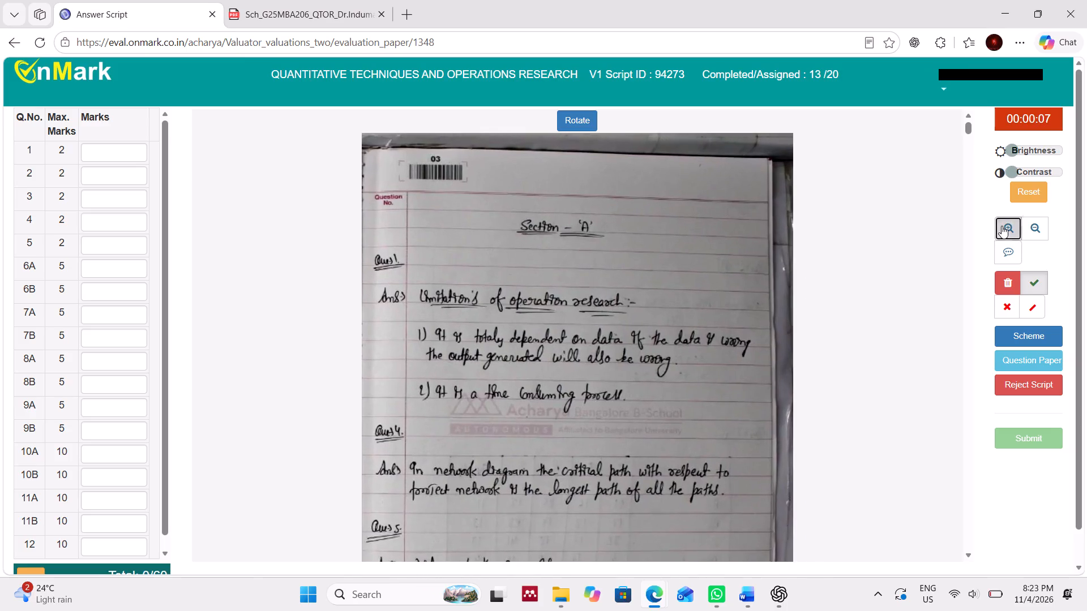
double_click(1002, 226)
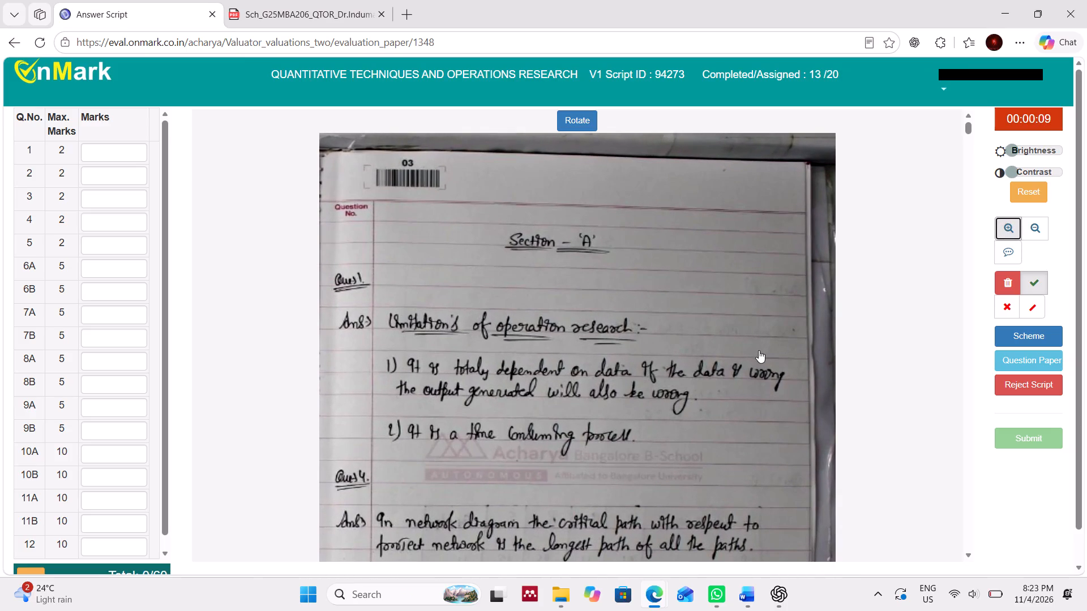
left_click(1002, 307)
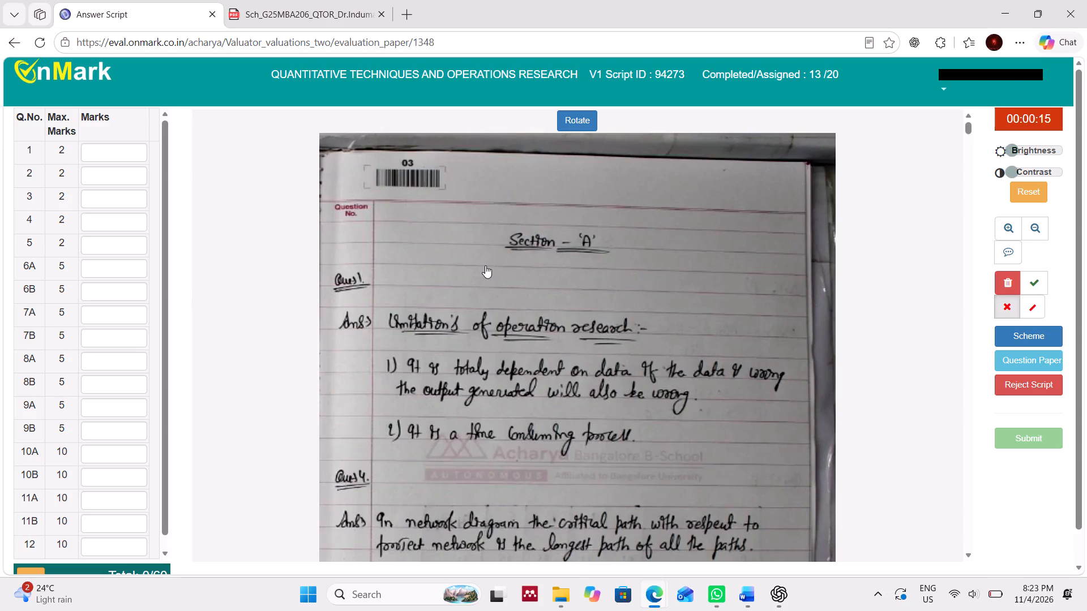
left_click(485, 265)
scroll(487, 265, "down", 2)
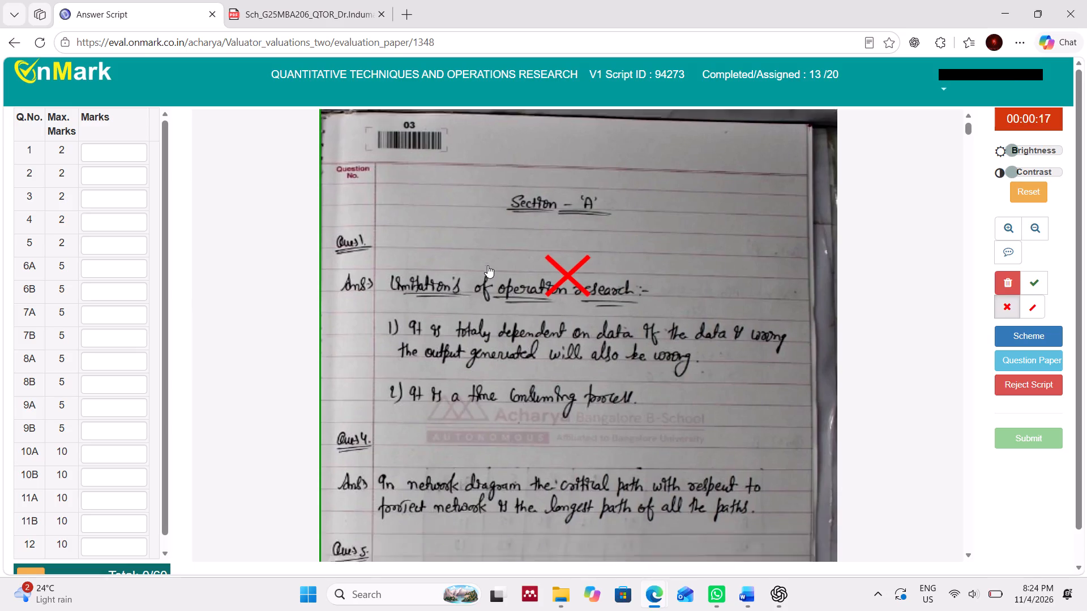
scroll(487, 265, "down", 1)
scroll(485, 311, "down", 1)
left_click(482, 296)
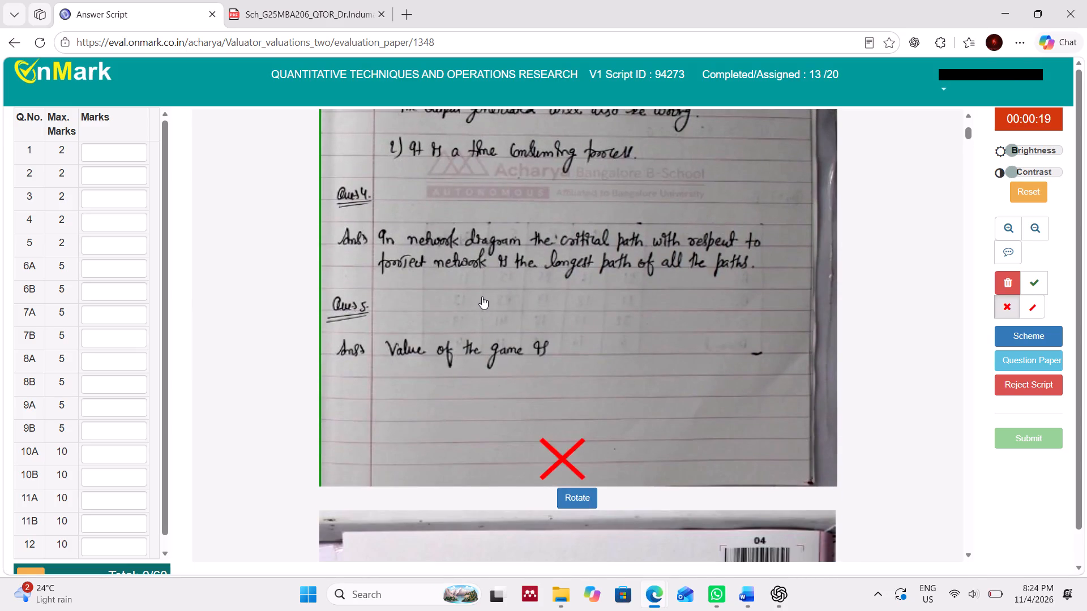
Enter 0 marks for each of questions 1 to 5.
scroll(482, 296, "down", 5)
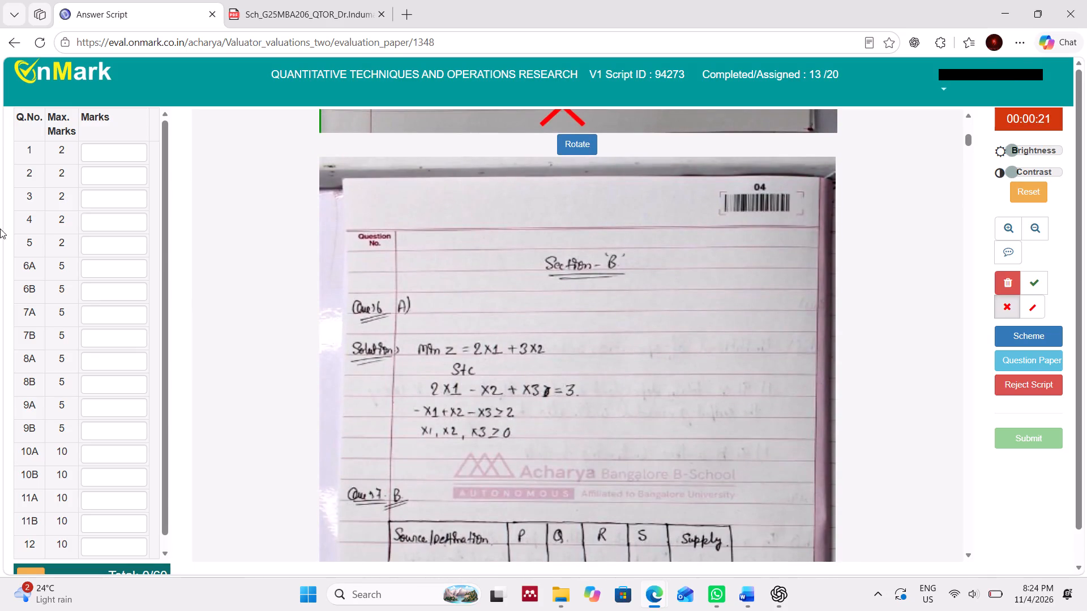
left_click(105, 158)
key("0")
left_click(102, 180)
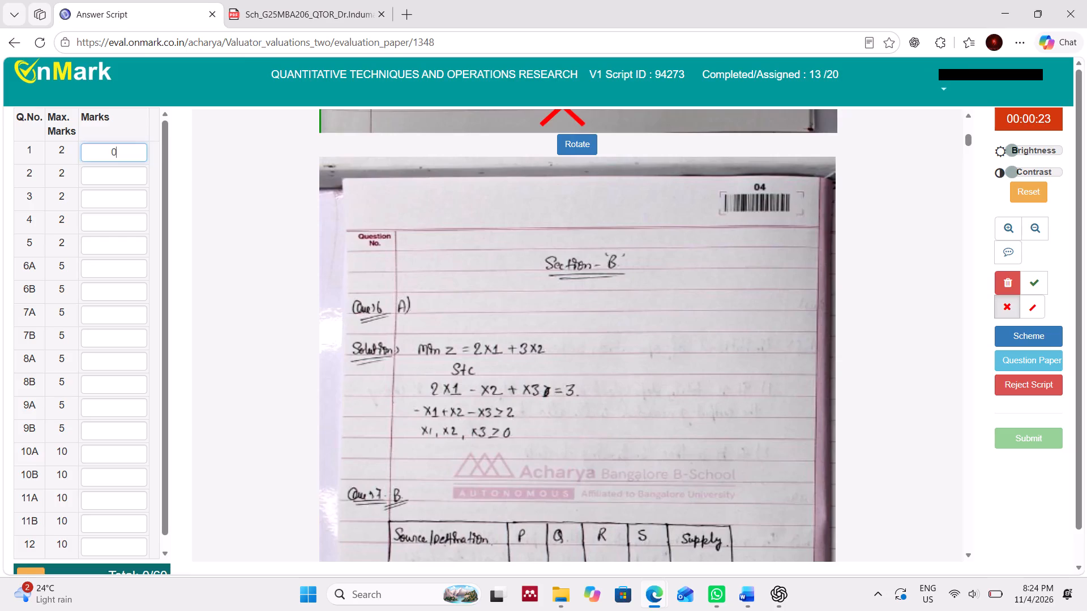
key("0")
left_click(102, 188)
left_click(105, 199)
key("0")
left_click(112, 220)
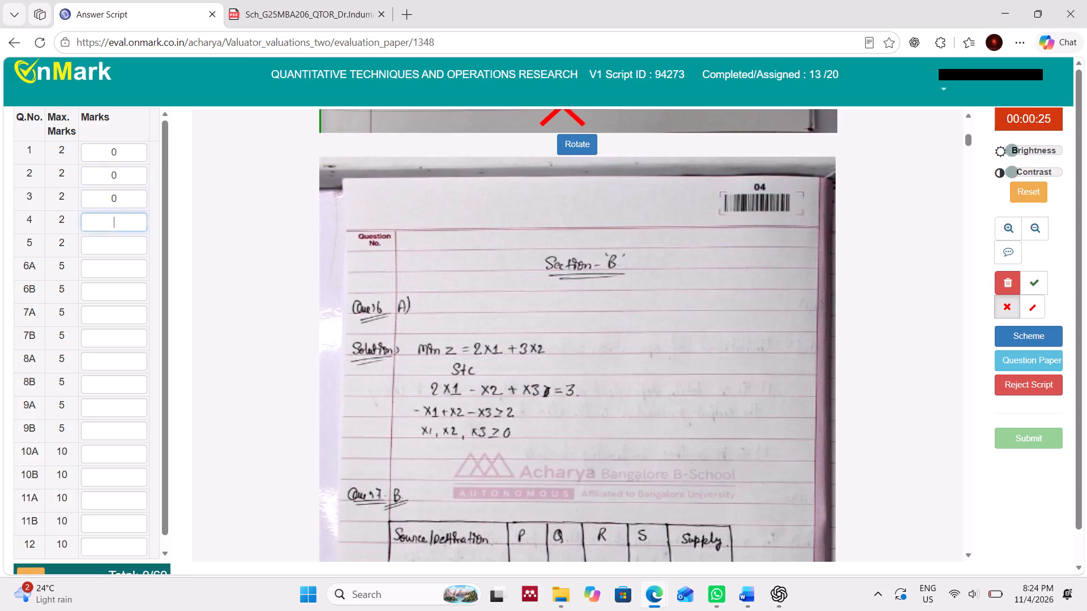
key("0")
left_click(112, 239)
key("0")
Place a red cross on page 4 and enter 0 marks for questions 6A, 6B, 7A and 7B.
scroll(675, 316, "down", 3)
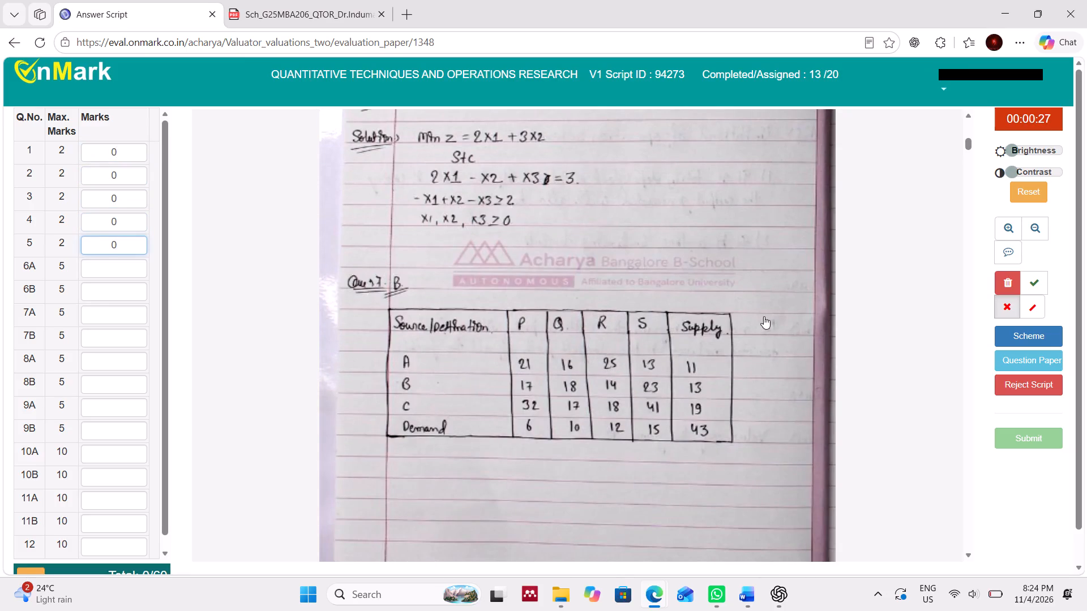
left_click(605, 258)
scroll(605, 258, "up", 4)
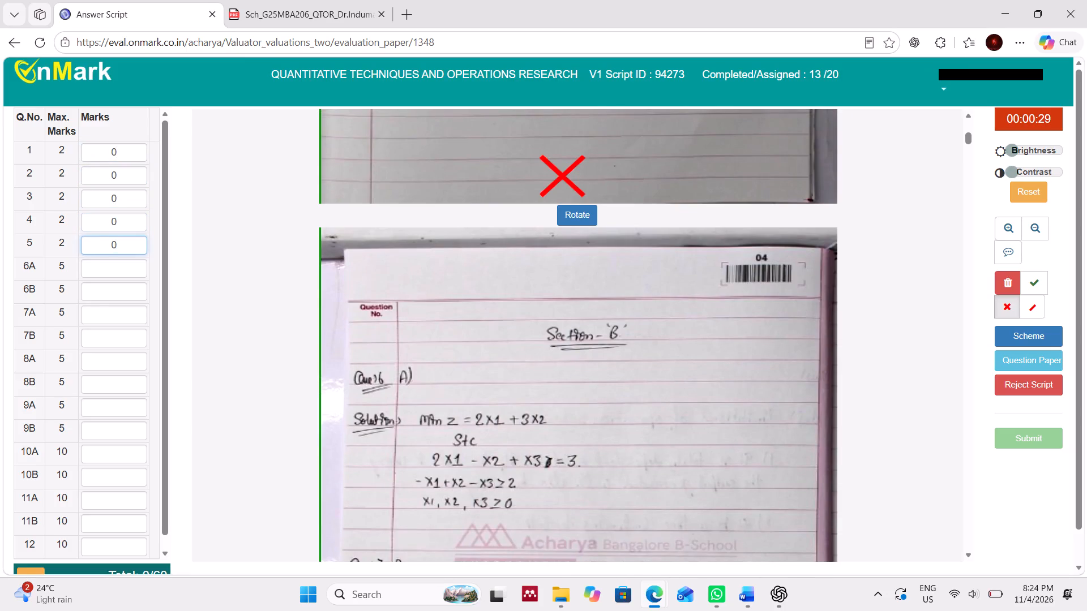
left_click(125, 268)
key("0")
scroll(266, 318, "down", 4)
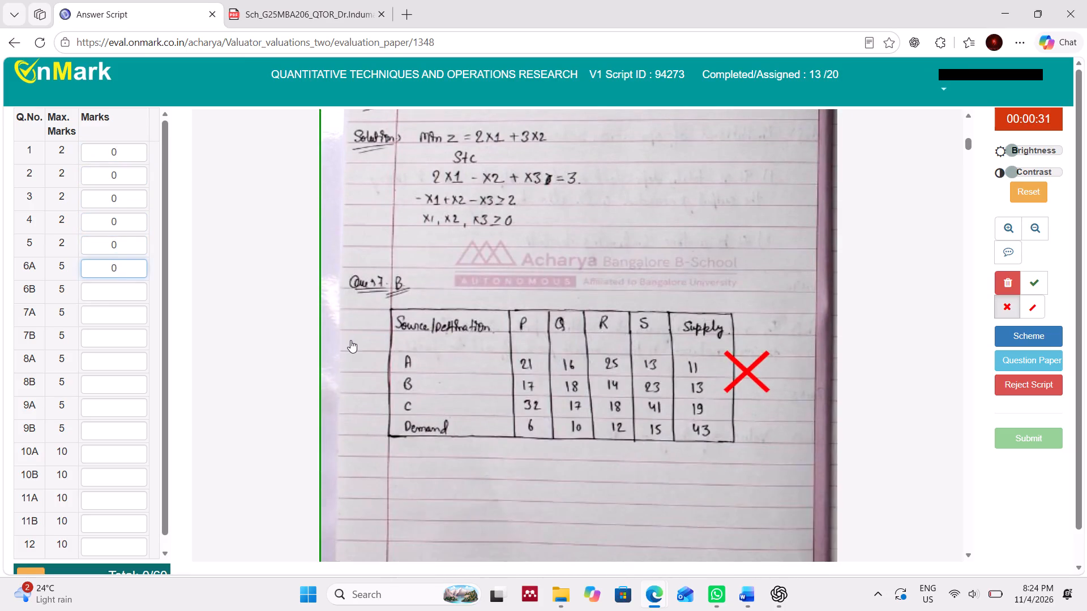
left_click(112, 338)
key("0")
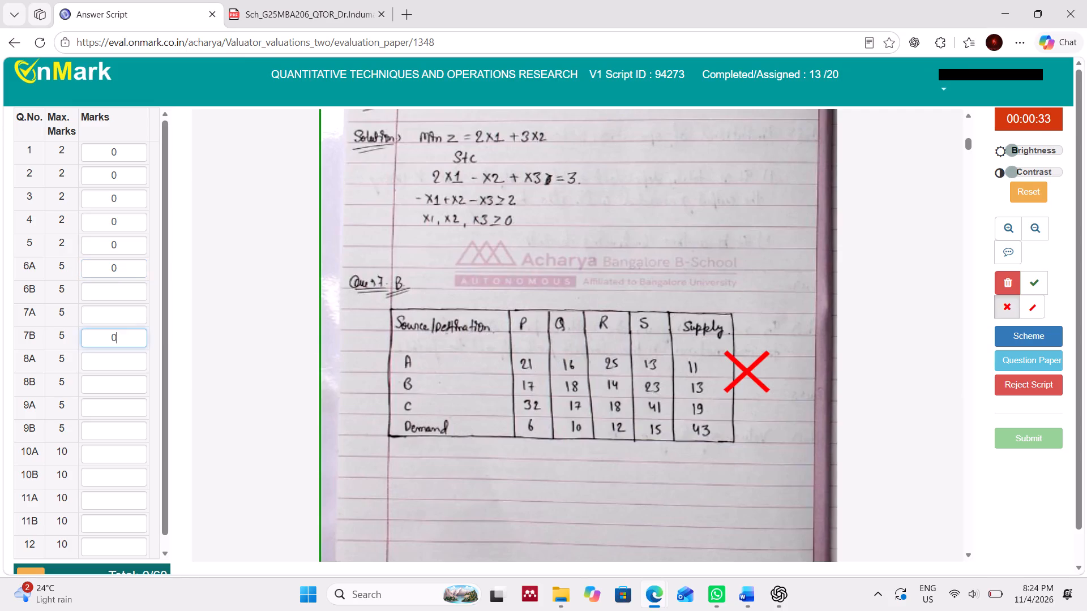
left_click(117, 293)
key("0")
left_click(119, 315)
key("0")
Place a red cross on each of pages 5 and 6, entering 0 marks for questions 8A and 8B.
scroll(409, 362, "down", 6)
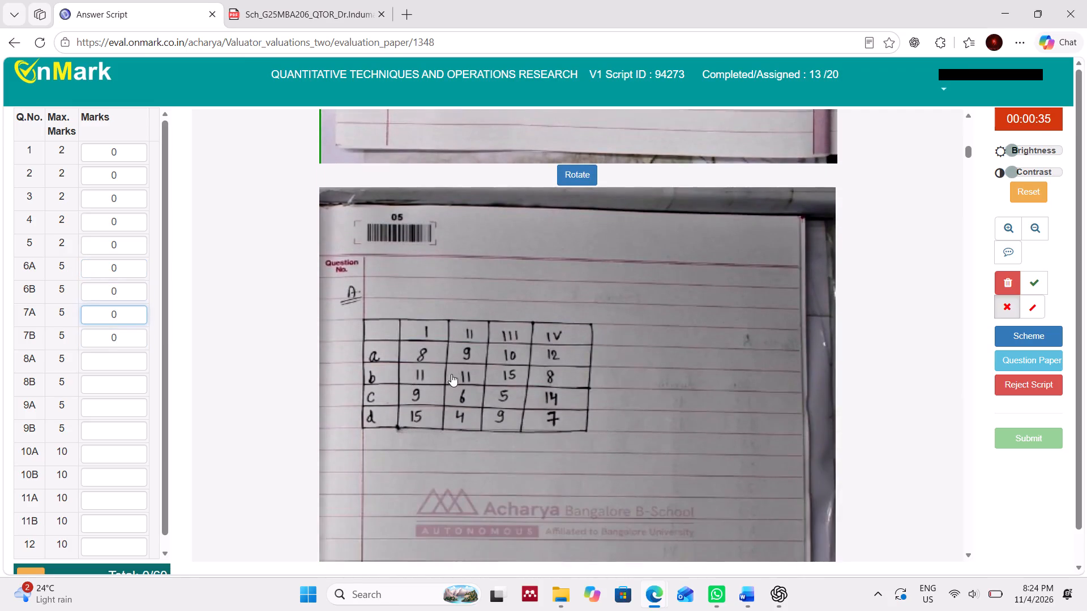
left_click(451, 326)
left_click(127, 358)
key("0")
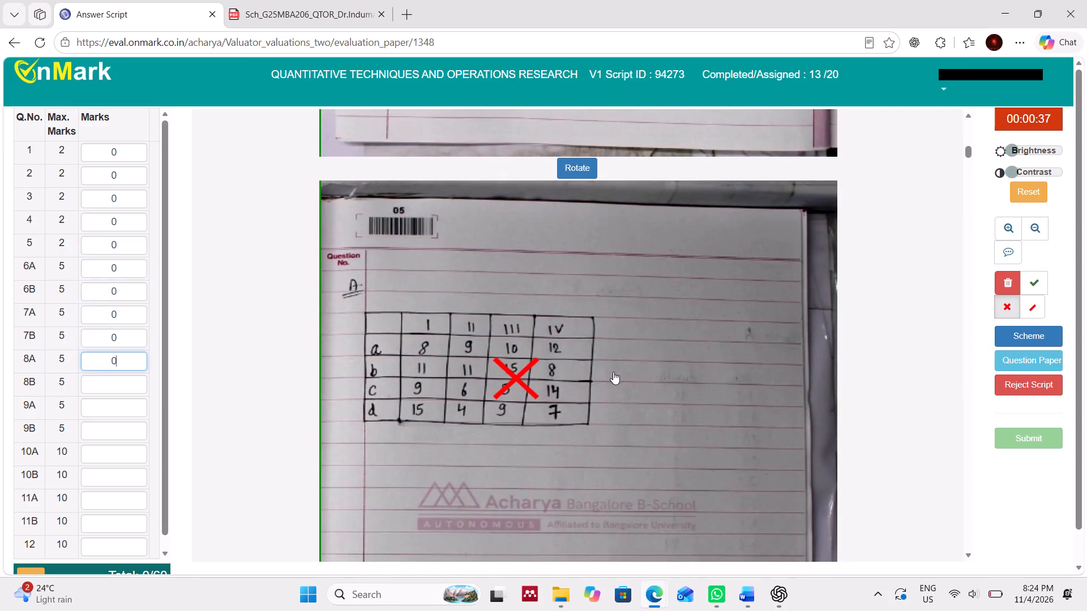
scroll(622, 371, "down", 8)
left_click(552, 360)
scroll(553, 360, "down", 5)
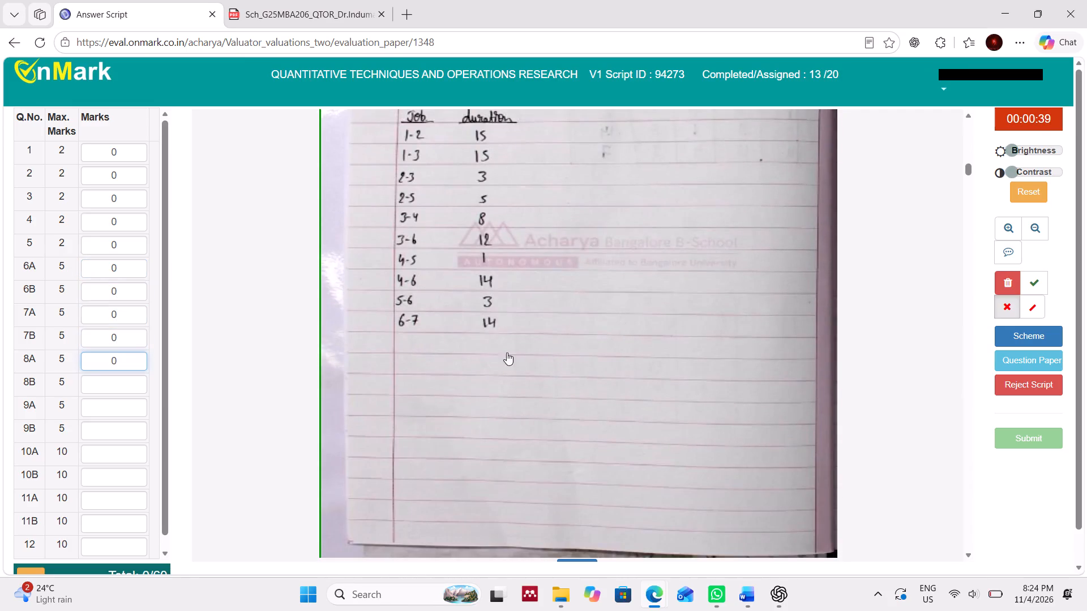
left_click(125, 384)
key("0")
Place a red cross on each of pages 7 and 8, and enter 0 marks for questions 9A, 9B and 10A.
scroll(415, 373, "down", 6)
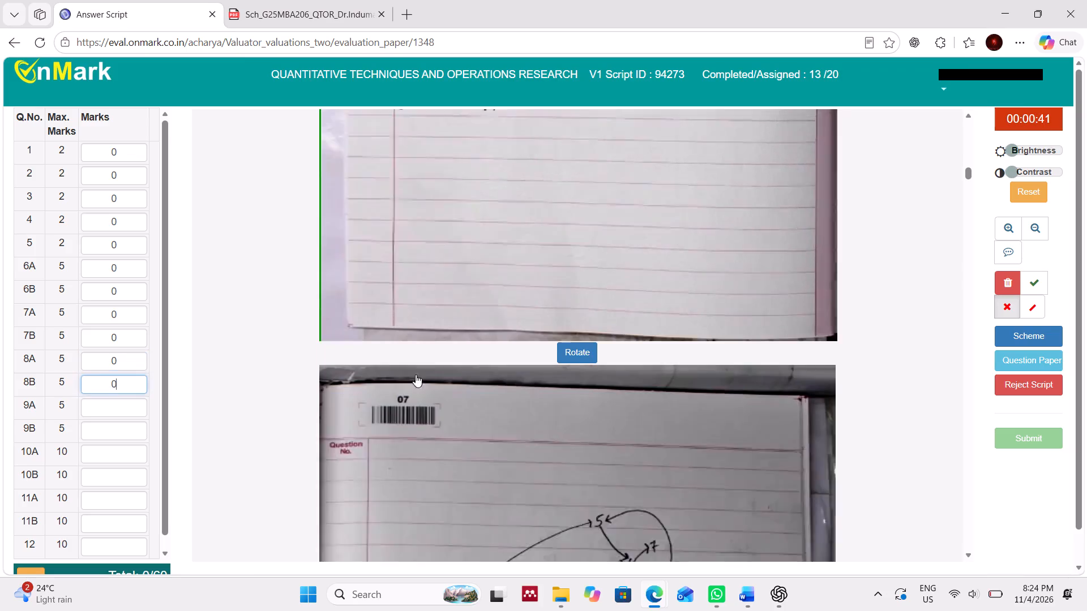
left_click(450, 388)
scroll(453, 388, "down", 9)
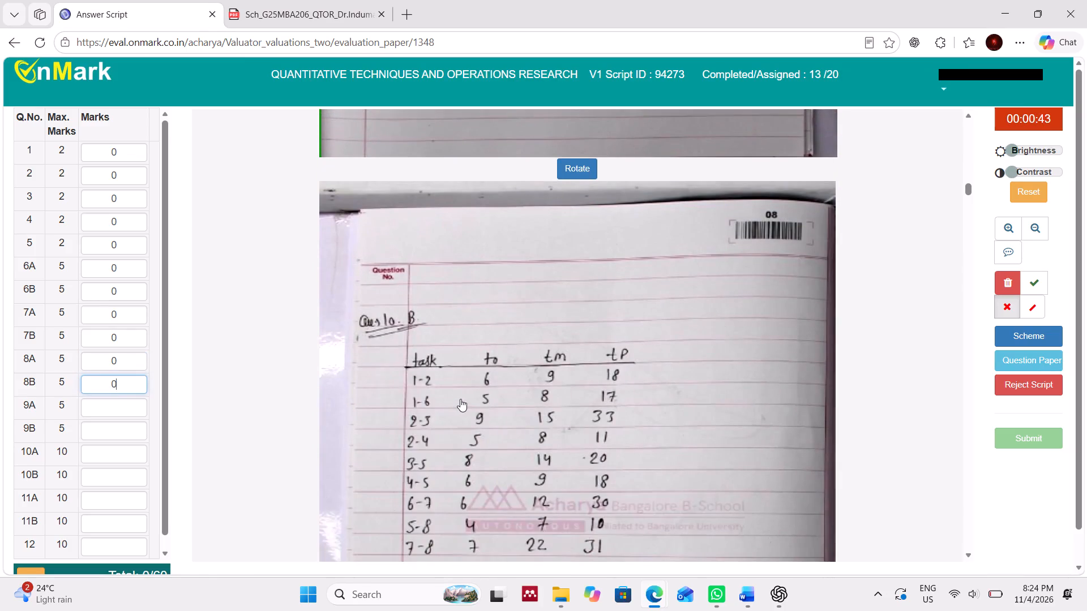
left_click(460, 399)
left_click(93, 404)
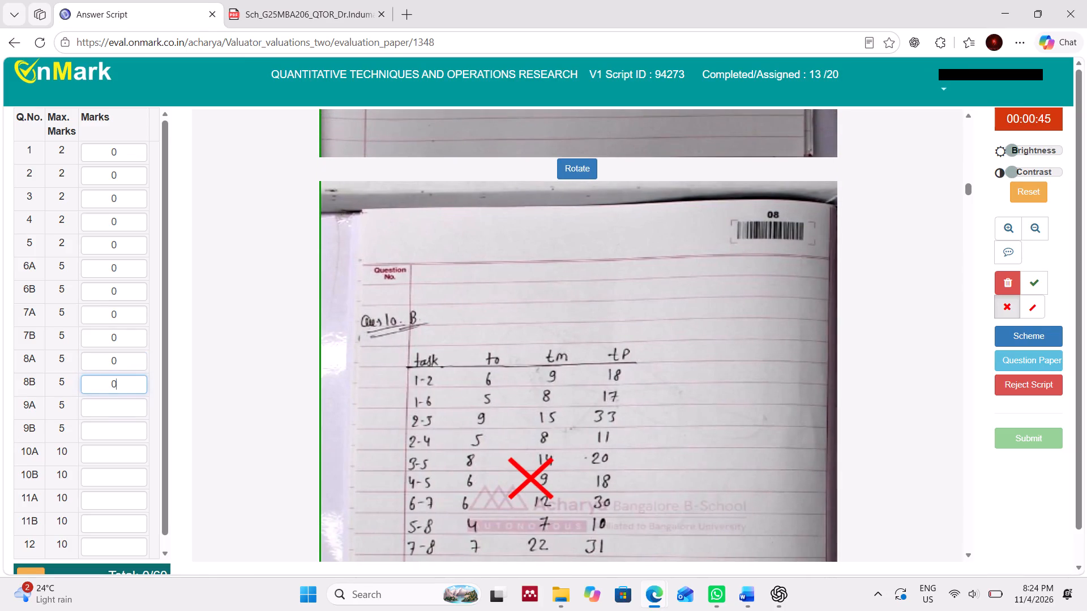
key("0")
left_click(95, 429)
key("0")
left_click(96, 453)
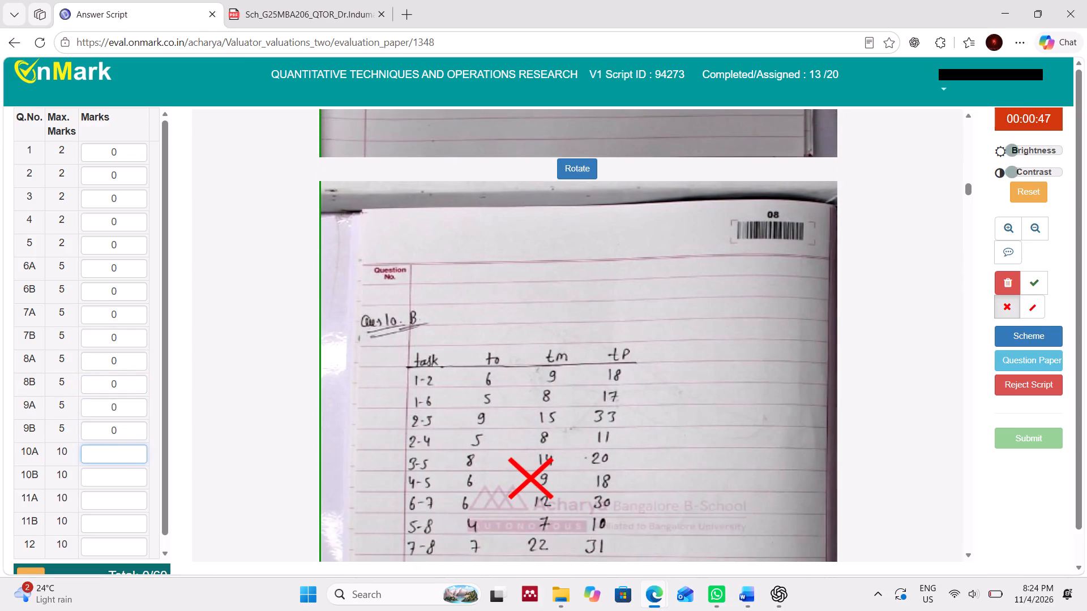
key("0")
Place a red cross below the network diagram on page 9 and enter 1 mark for question 10B.
scroll(664, 410, "down", 8)
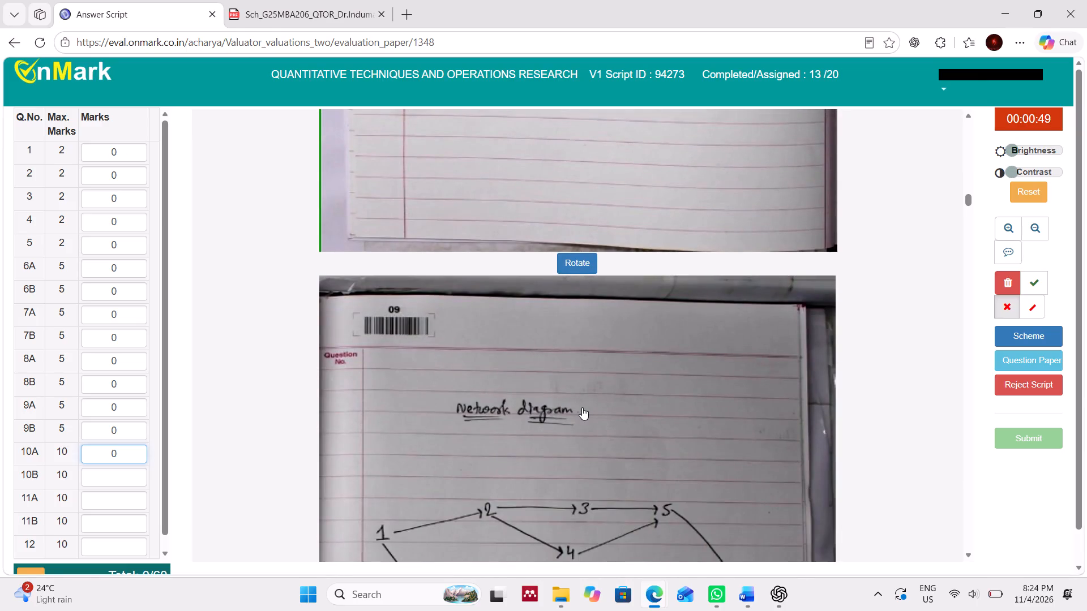
scroll(579, 407, "down", 5)
left_click(553, 345)
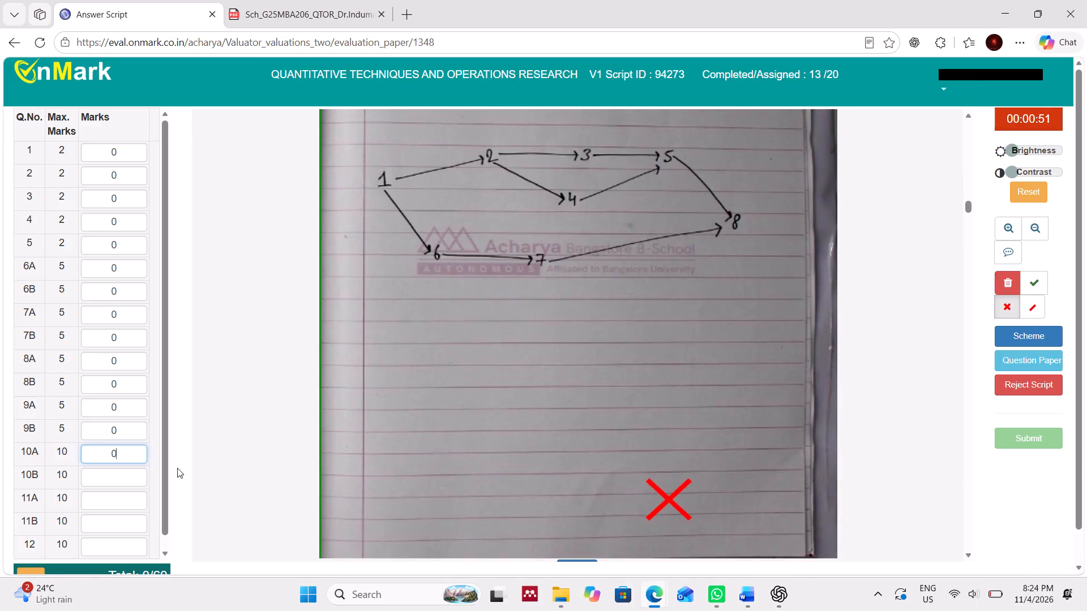
left_click(125, 482)
key("1")
Place a red cross on page 10 with the unanswered question 12 and on each of the blank pages 11 to 14.
scroll(558, 436, "down", 9)
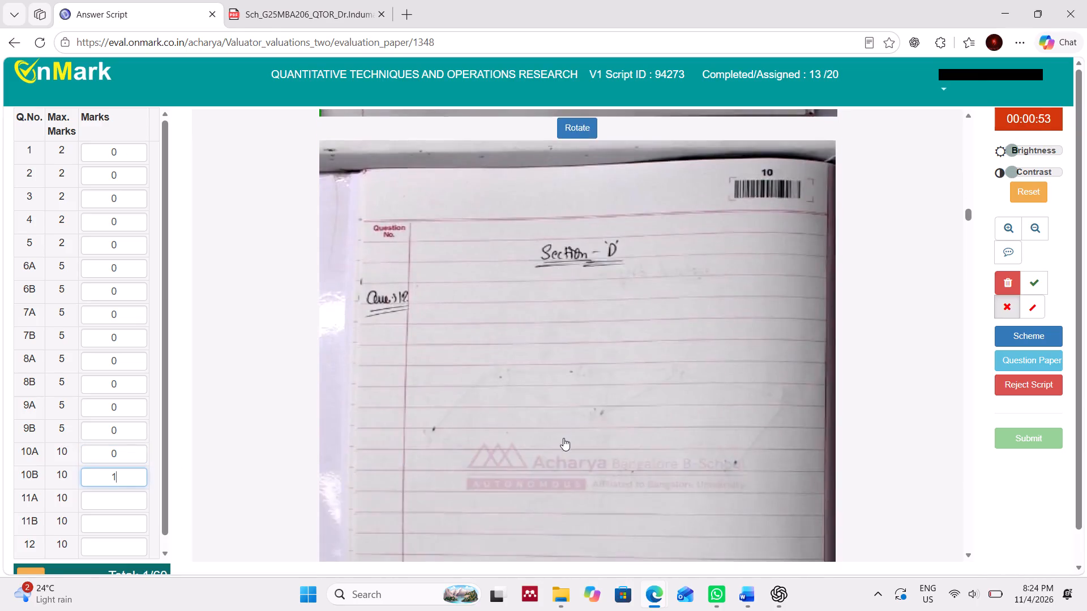
left_click(540, 288)
scroll(540, 287, "down", 5)
left_click(541, 303)
scroll(541, 303, "down", 7)
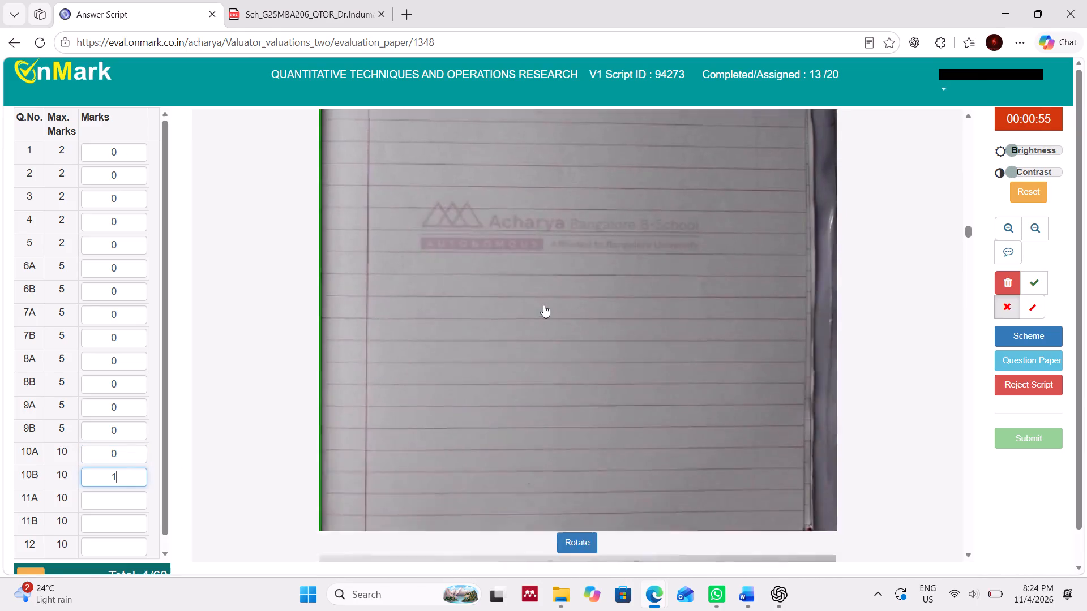
scroll(543, 305, "down", 2)
left_click(543, 305)
scroll(543, 305, "down", 10)
left_click(543, 305)
scroll(543, 305, "down", 6)
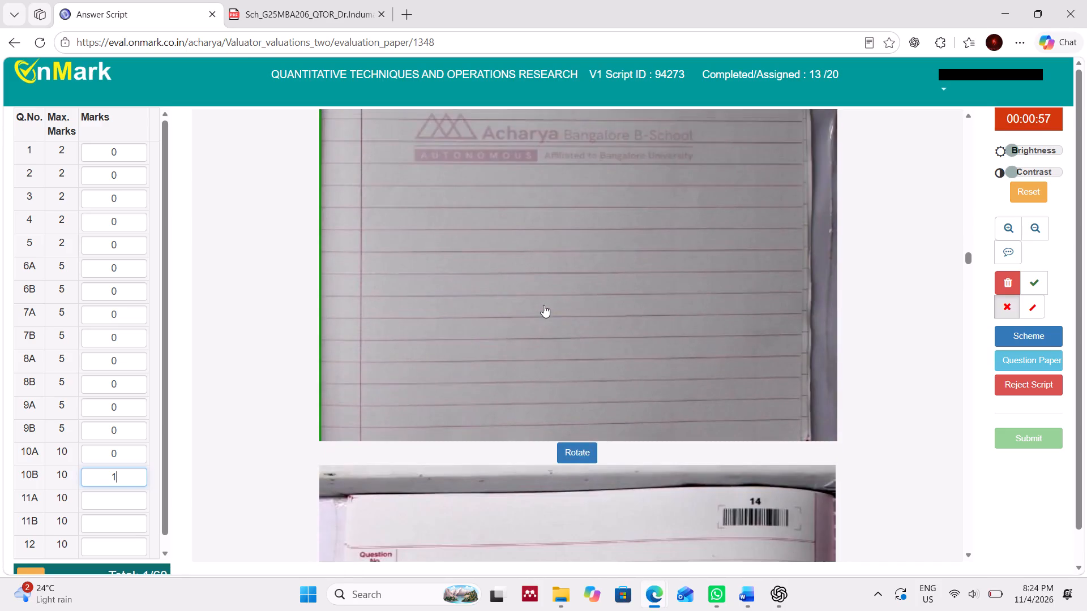
scroll(543, 305, "down", 4)
left_click(543, 305)
Place a red cross on each of the blank pages 15 to 19.
scroll(543, 305, "down", 11)
left_click(543, 305)
scroll(543, 305, "down", 5)
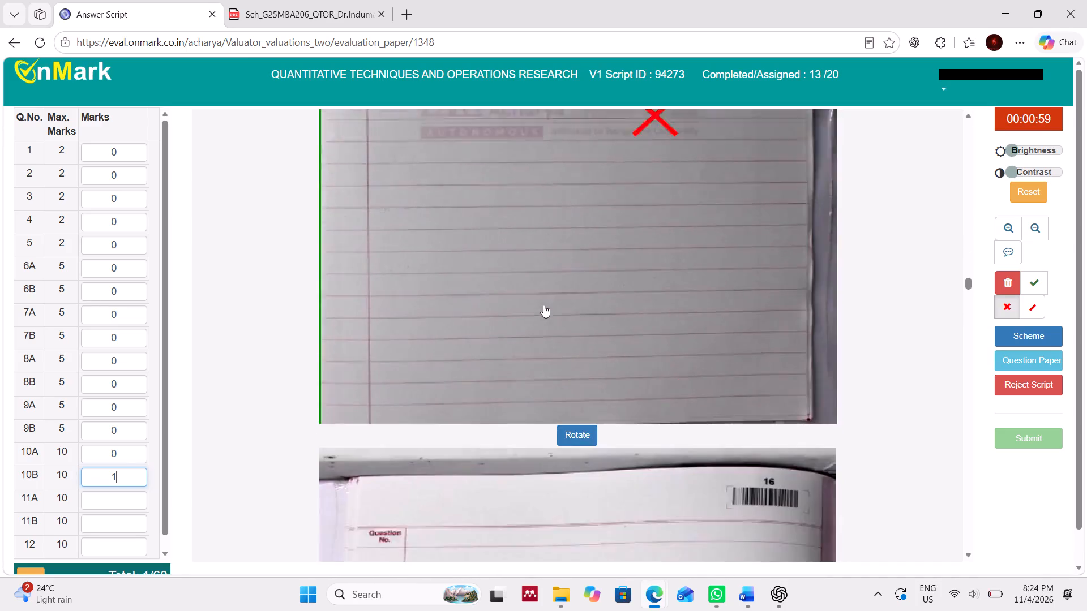
scroll(543, 305, "down", 4)
left_click(543, 305)
scroll(543, 305, "down", 9)
left_click(543, 305)
scroll(543, 305, "down", 8)
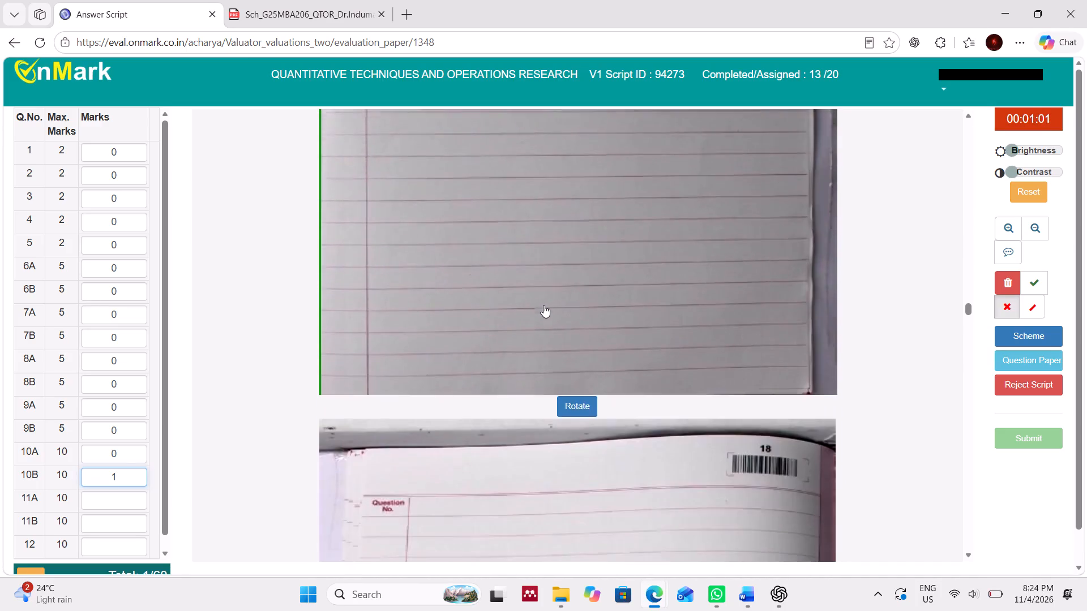
scroll(543, 305, "down", 2)
left_click(543, 305)
scroll(543, 305, "down", 7)
left_click(543, 305)
scroll(543, 305, "down", 11)
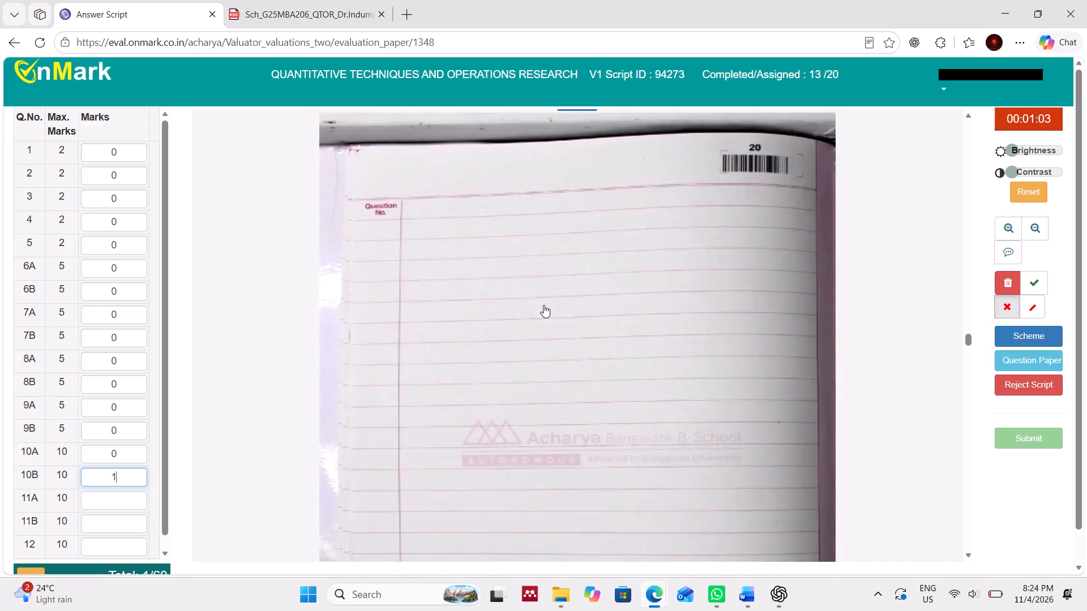
Place a red cross on each of the blank pages 20 to 24.
left_click(543, 305)
scroll(543, 305, "down", 11)
left_click(543, 305)
scroll(543, 305, "down", 11)
left_click(543, 305)
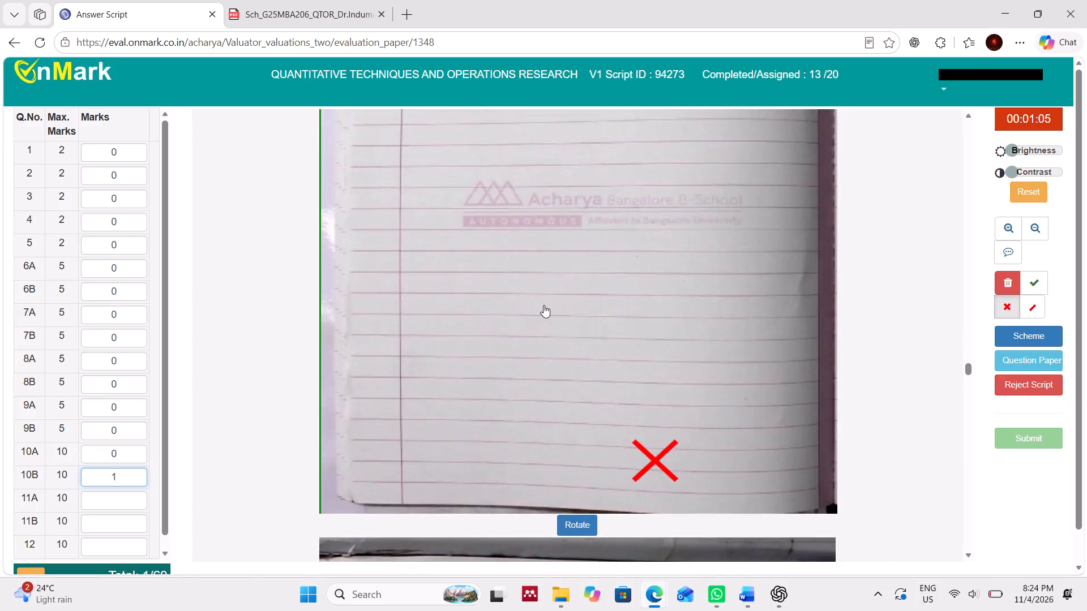
scroll(543, 305, "down", 6)
left_click(543, 305)
scroll(543, 305, "down", 10)
left_click(543, 305)
Place a red cross on each of the blank pages 25 to 29.
scroll(543, 305, "down", 6)
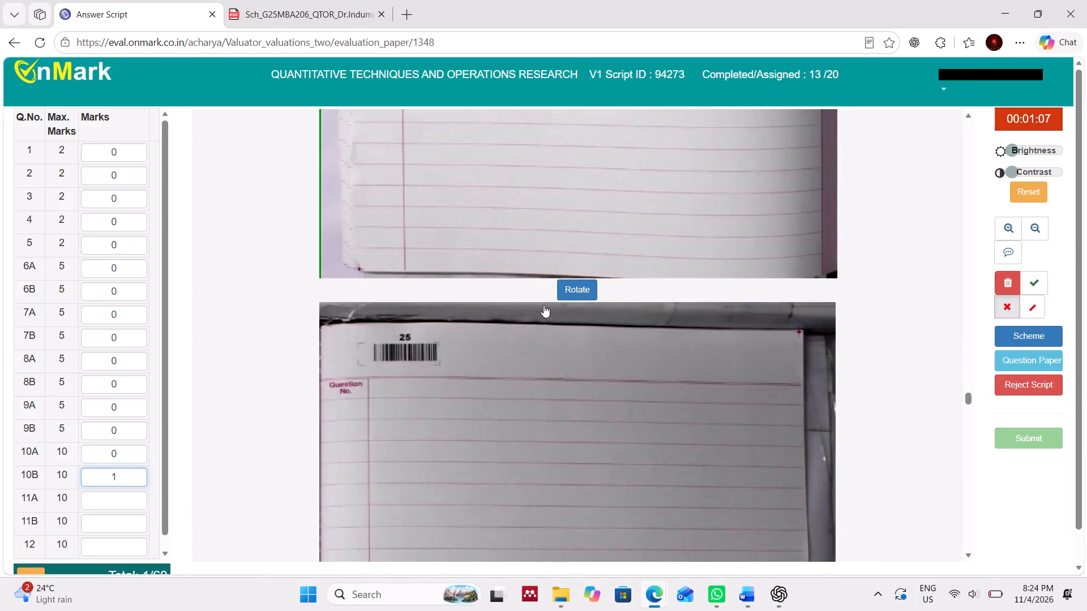
left_click(543, 305)
scroll(543, 305, "down", 12)
left_click(543, 305)
scroll(543, 305, "down", 11)
left_click(543, 305)
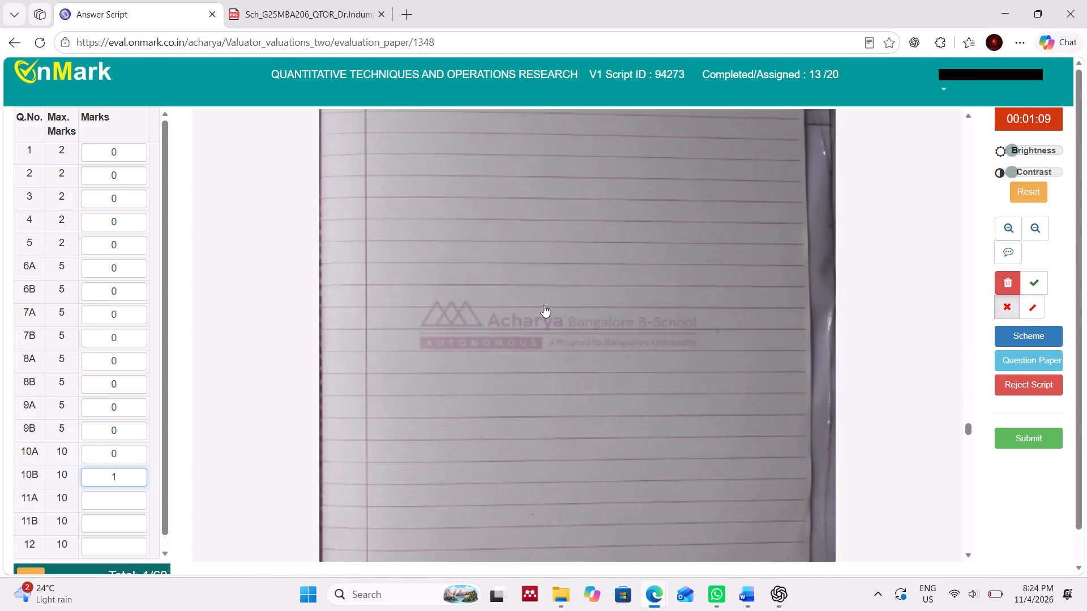
scroll(543, 305, "down", 10)
left_click(543, 305)
scroll(543, 305, "down", 8)
left_click(543, 305)
Place a red cross on each of the blank pages 30 to 33 and on the unused graph pages 34 and 35.
scroll(543, 305, "down", 2)
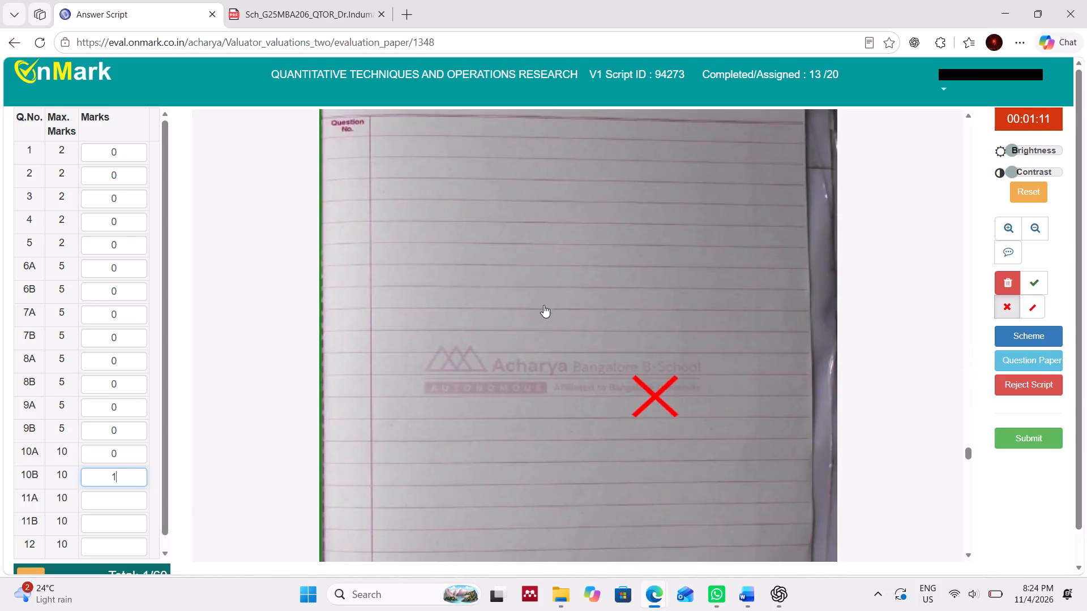
scroll(543, 305, "down", 8)
left_click(543, 305)
scroll(543, 305, "down", 9)
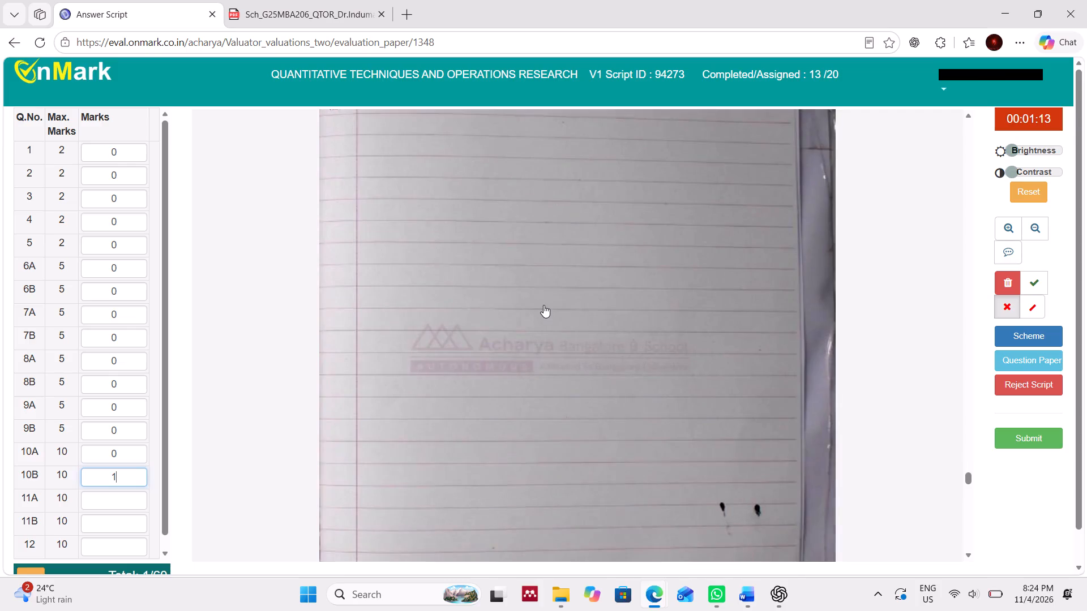
left_click(543, 305)
scroll(543, 305, "down", 10)
left_click(543, 305)
scroll(543, 305, "down", 11)
left_click(543, 305)
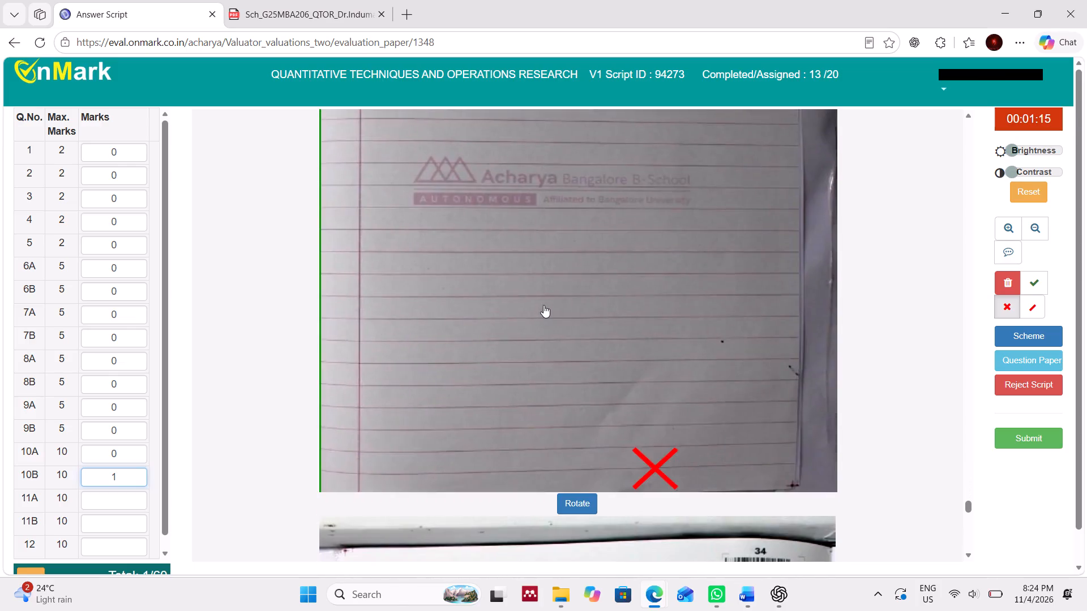
scroll(543, 305, "down", 7)
left_click(543, 305)
scroll(543, 305, "down", 7)
left_click(543, 305)
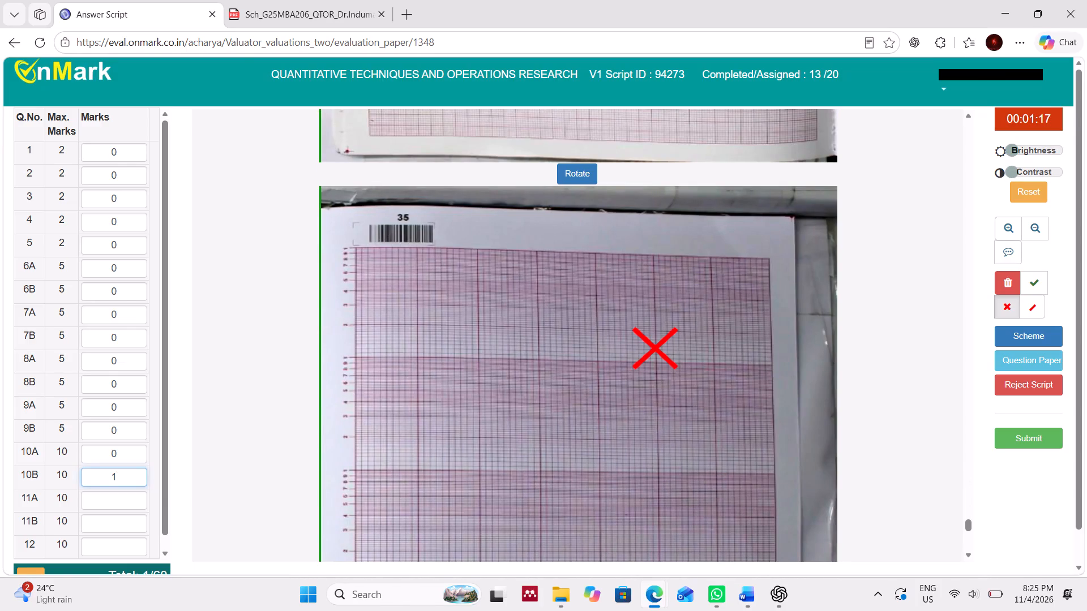
Enter 0 marks for each of questions 11A, 11B and 12.
left_click(139, 506)
key("0")
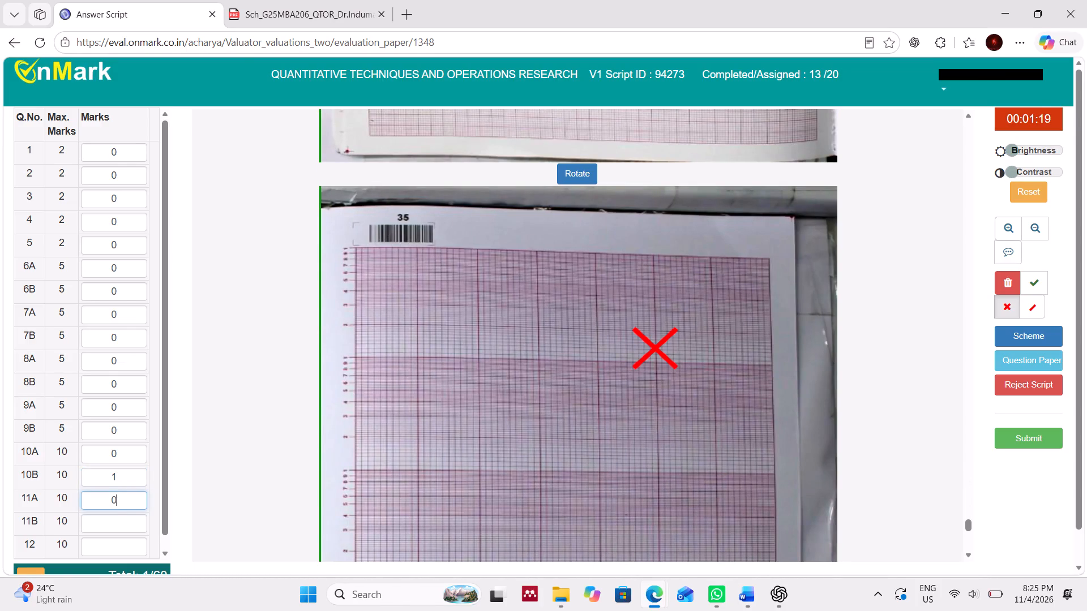
left_click(140, 519)
key("0")
left_click(138, 539)
scroll(138, 539, "down", 4)
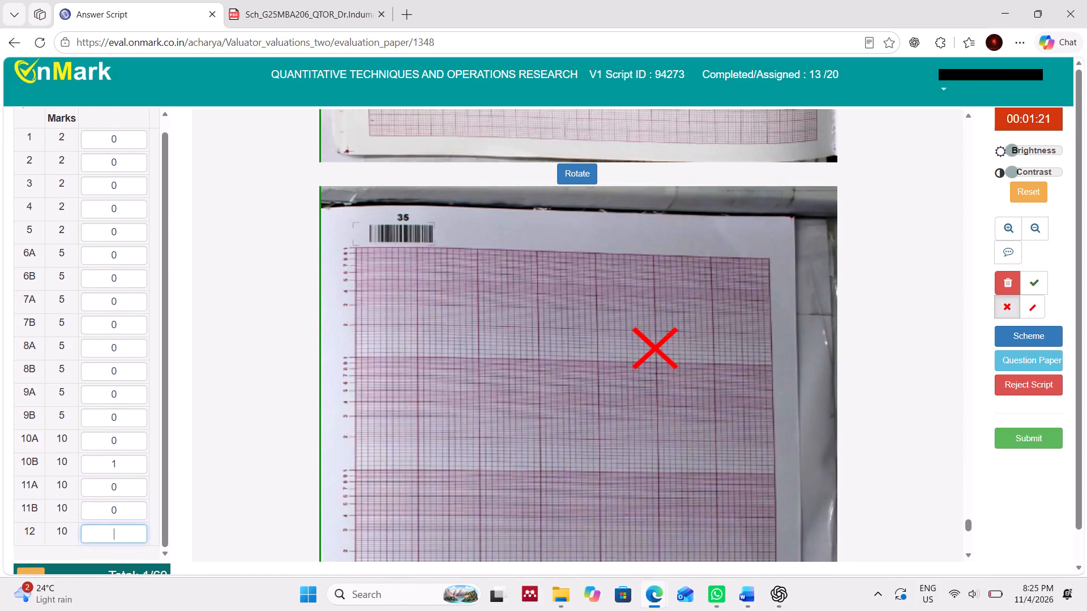
key("0")
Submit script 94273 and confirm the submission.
left_click(1041, 441)
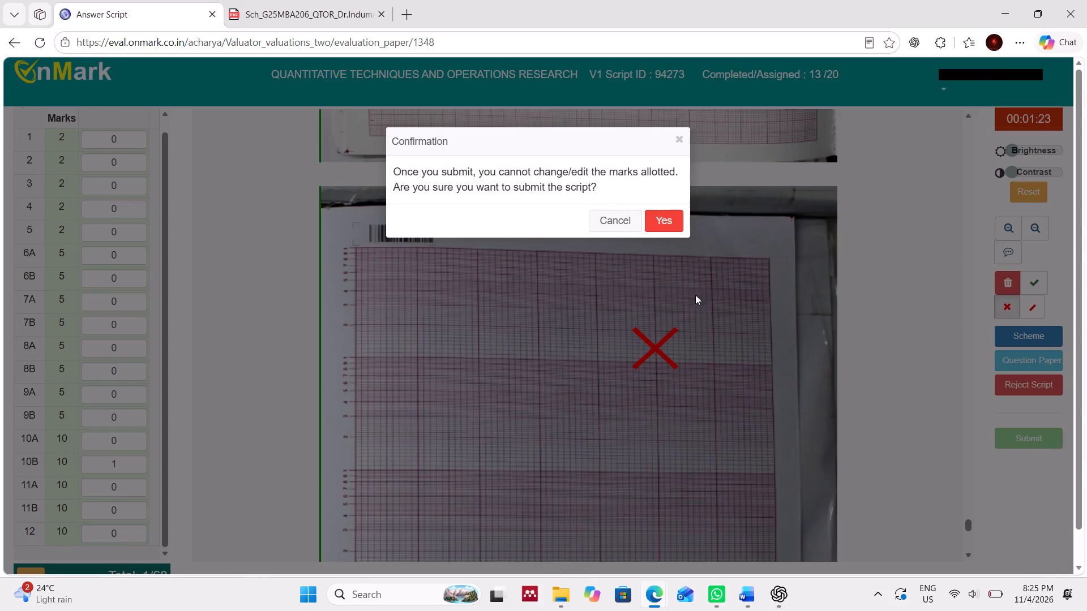
left_click(660, 215)
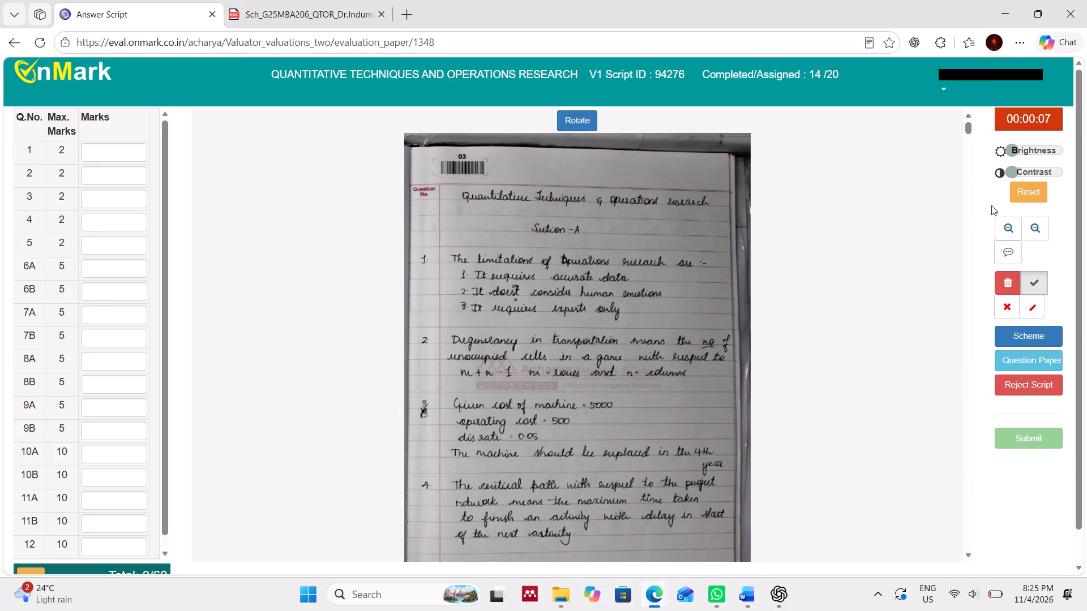
Enlarge the new script's pages and place a green tick on page 3 over the answer to question 2.
triple_click(1005, 223)
double_click(1005, 225)
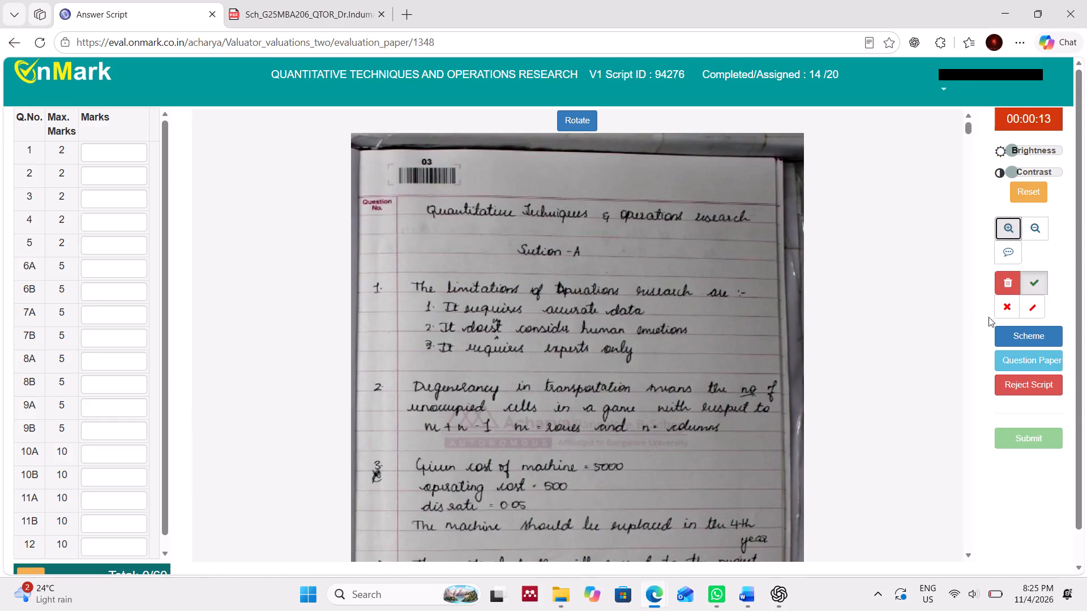
left_click(1050, 281)
left_click(541, 335)
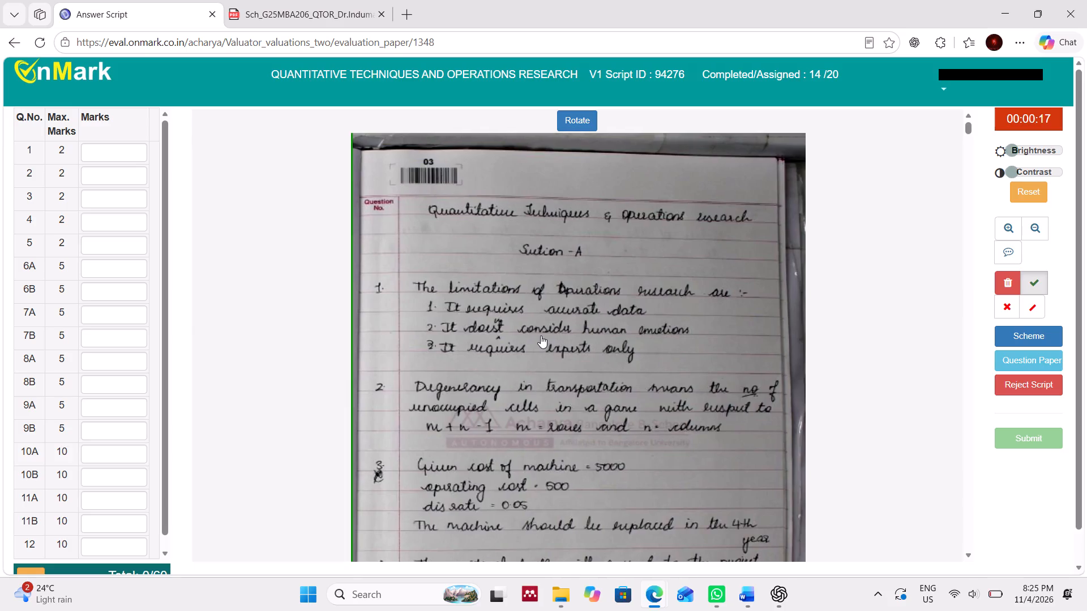
left_click(438, 270)
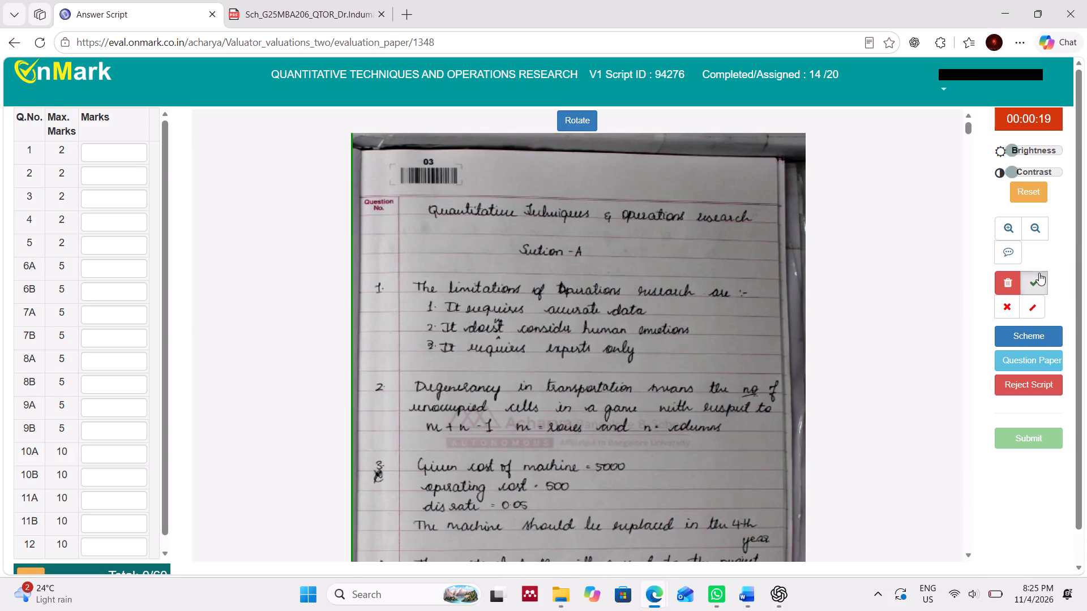
left_click(1037, 279)
left_click(585, 328)
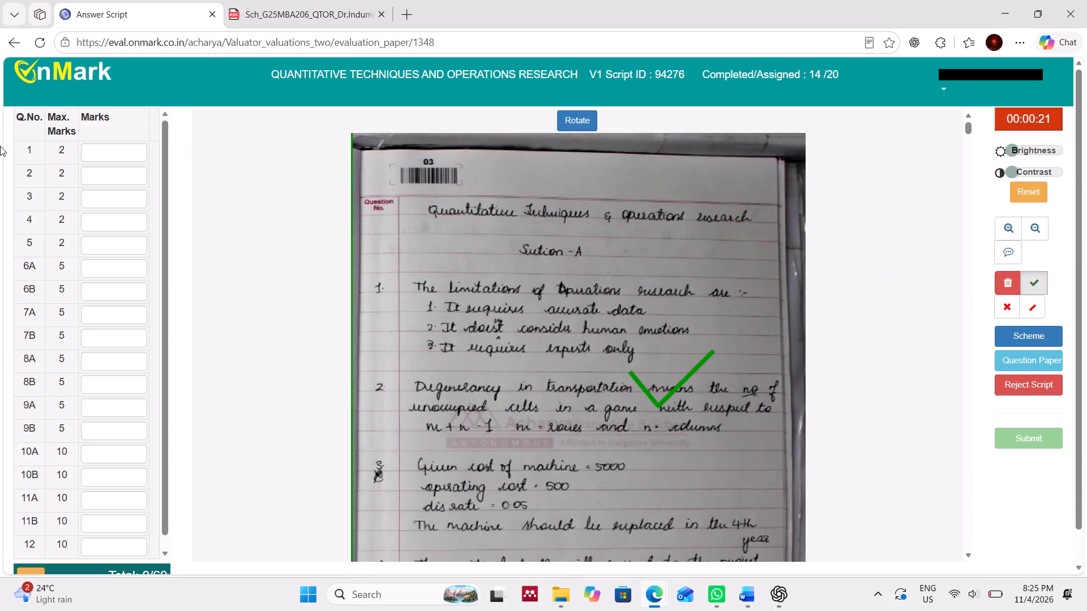
Enter 2 marks for question 1, 2 marks for question 2 and 1 mark for question 3.
left_click(92, 157)
key("2")
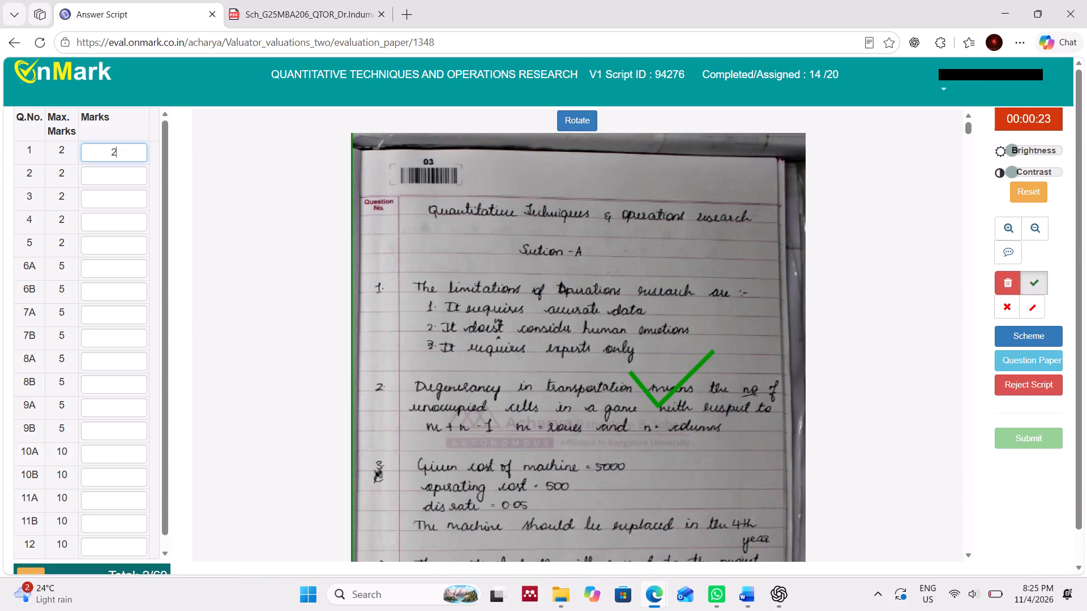
left_click(96, 195)
left_click(98, 178)
key("2")
left_click(104, 193)
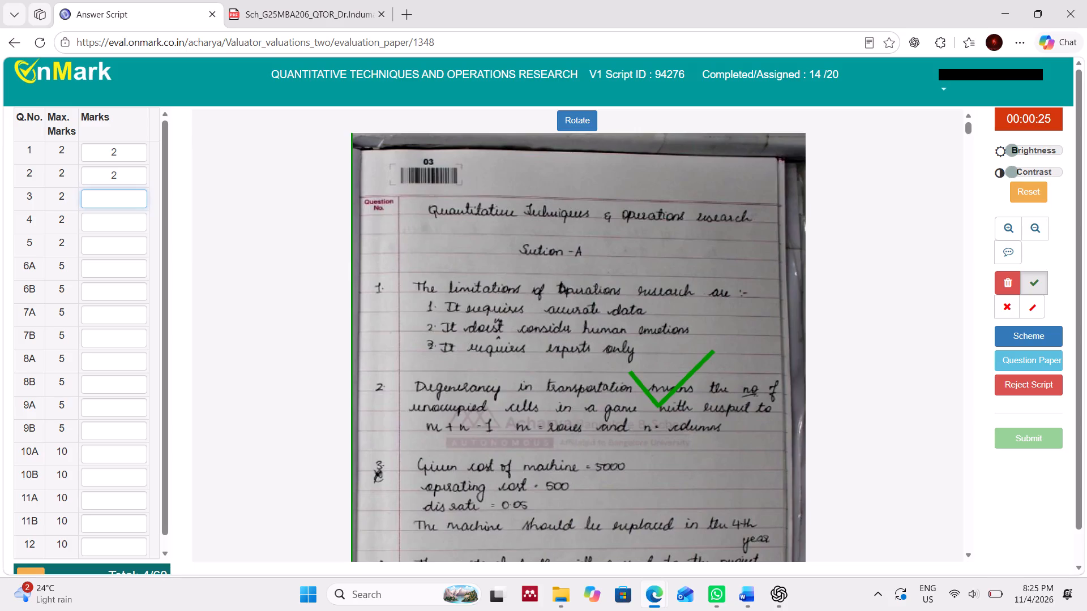
key("1")
Review the answers to questions 4 and 5, and enter 2 marks for question 4 and 0 for question 5.
scroll(289, 286, "down", 5)
scroll(371, 294, "down", 3)
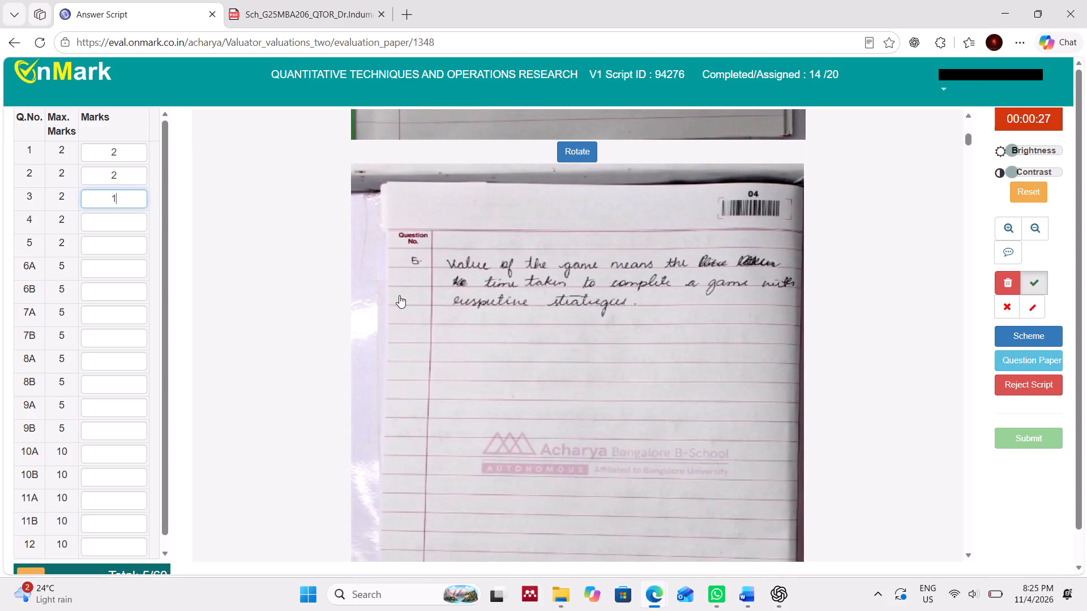
scroll(457, 309, "up", 2)
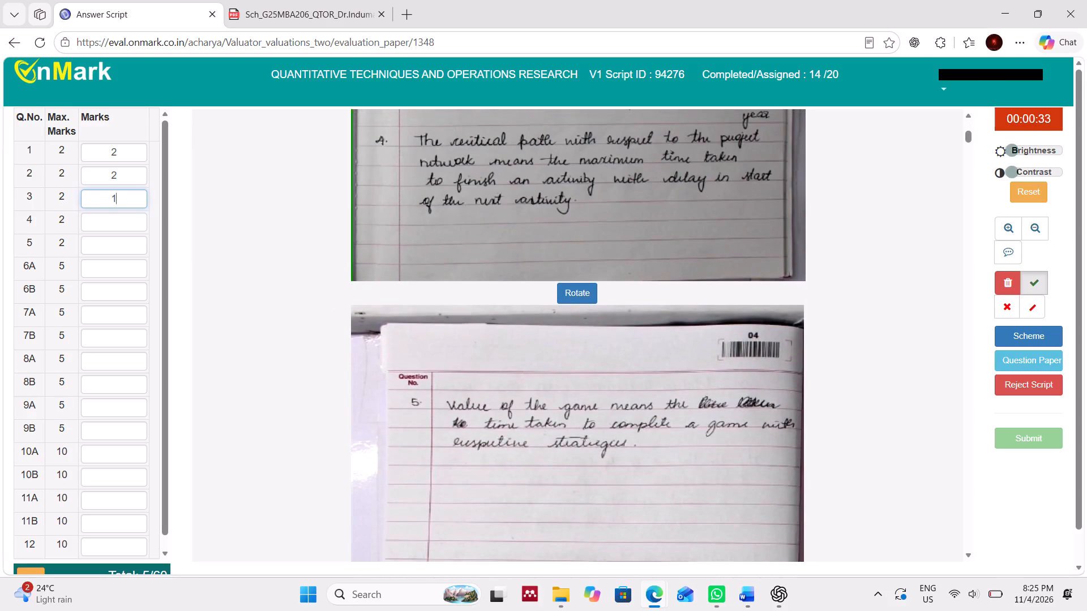
left_click(99, 219)
key("2")
left_click(104, 235)
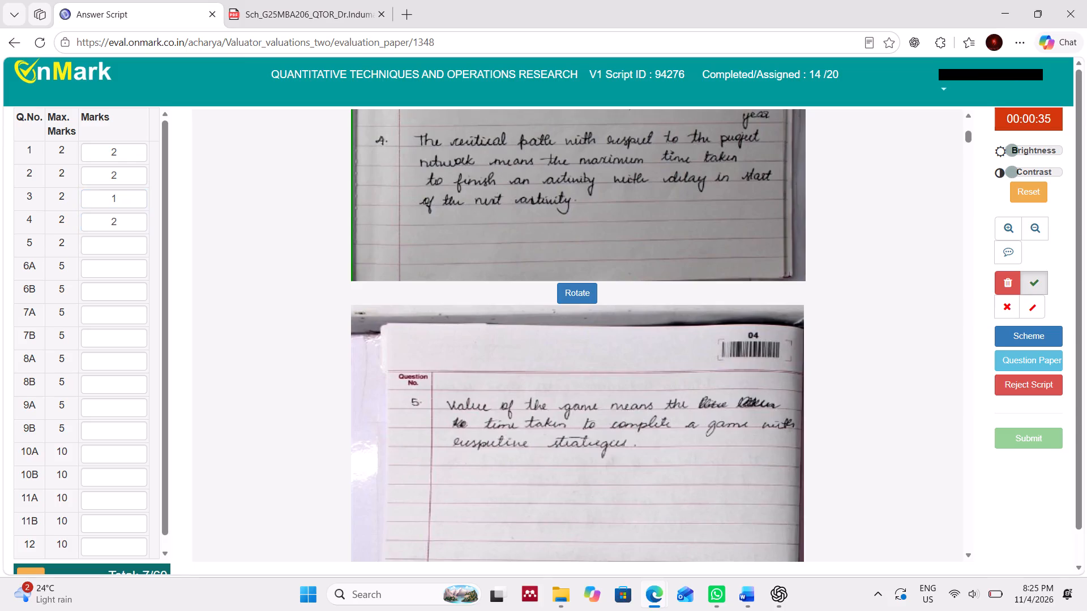
left_click(106, 245)
key("0")
Place a red cross on page 4 for the answer to question 5.
scroll(324, 250, "down", 7)
scroll(485, 207, "up", 4)
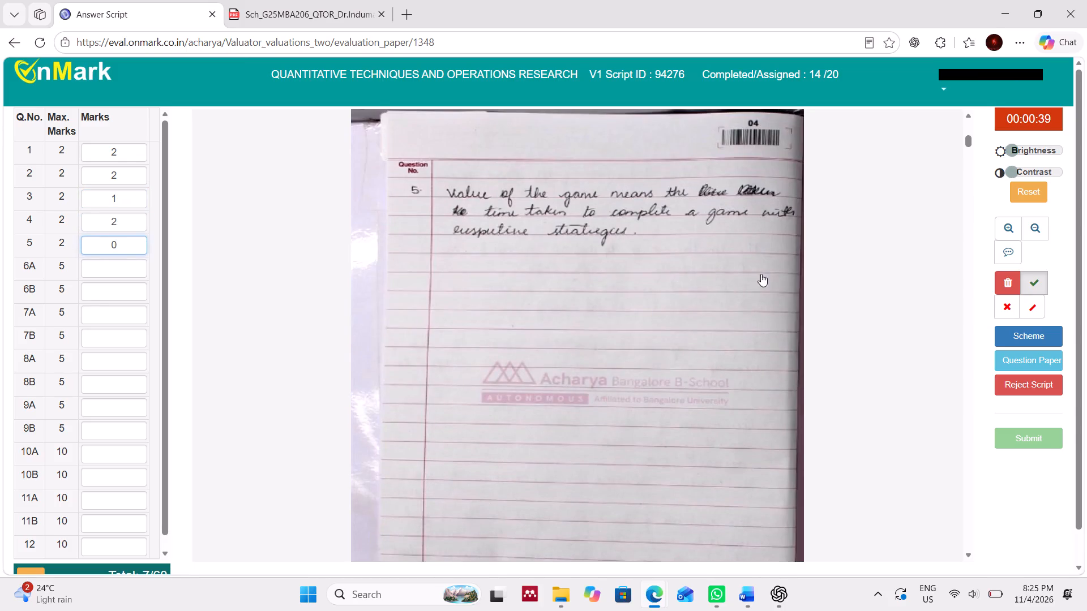
left_click(1000, 306)
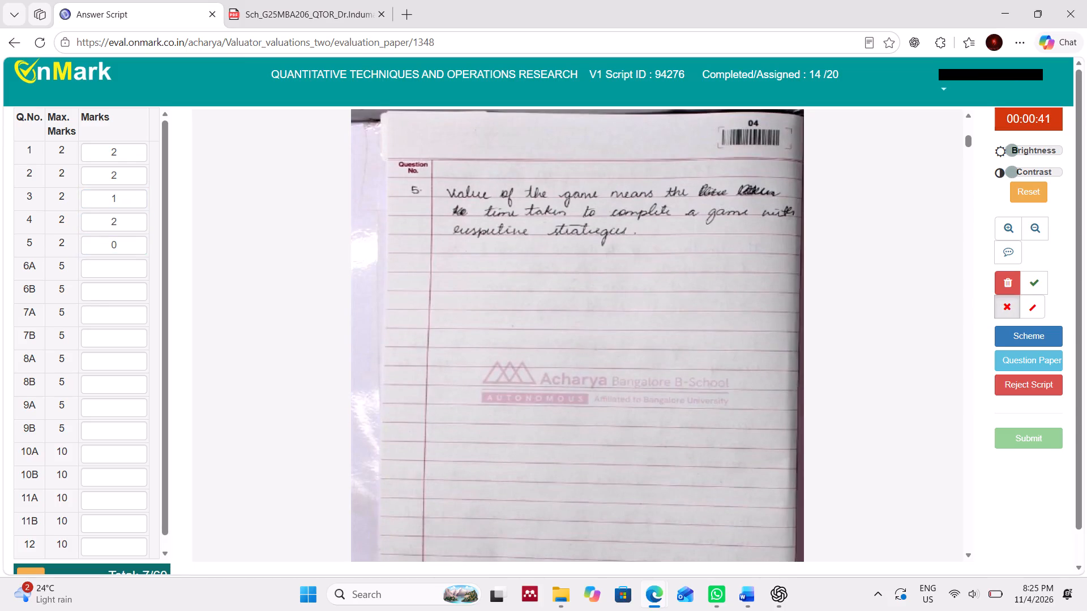
left_click(468, 199)
Review the assignment problem on page 5, place a green tick on its working and enter 5 marks for question 7A.
scroll(468, 199, "down", 8)
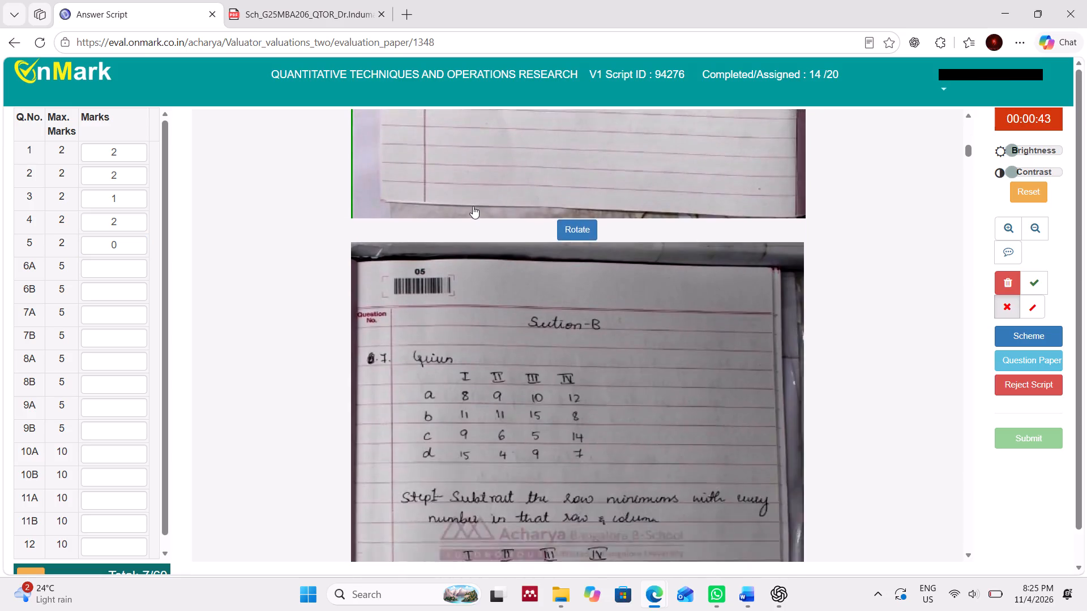
scroll(473, 206, "down", 2)
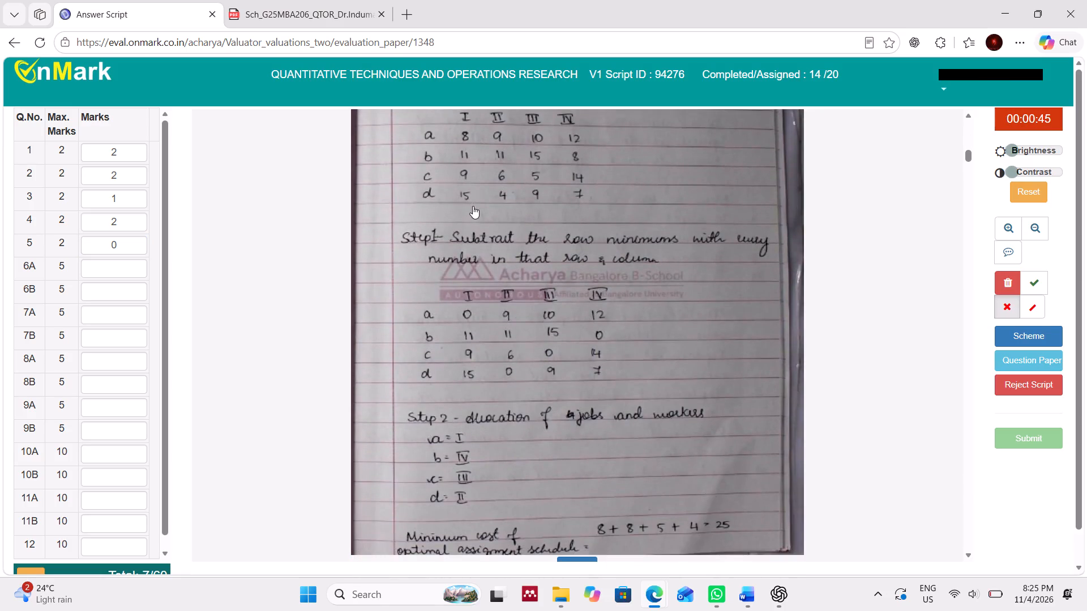
scroll(473, 206, "down", 3)
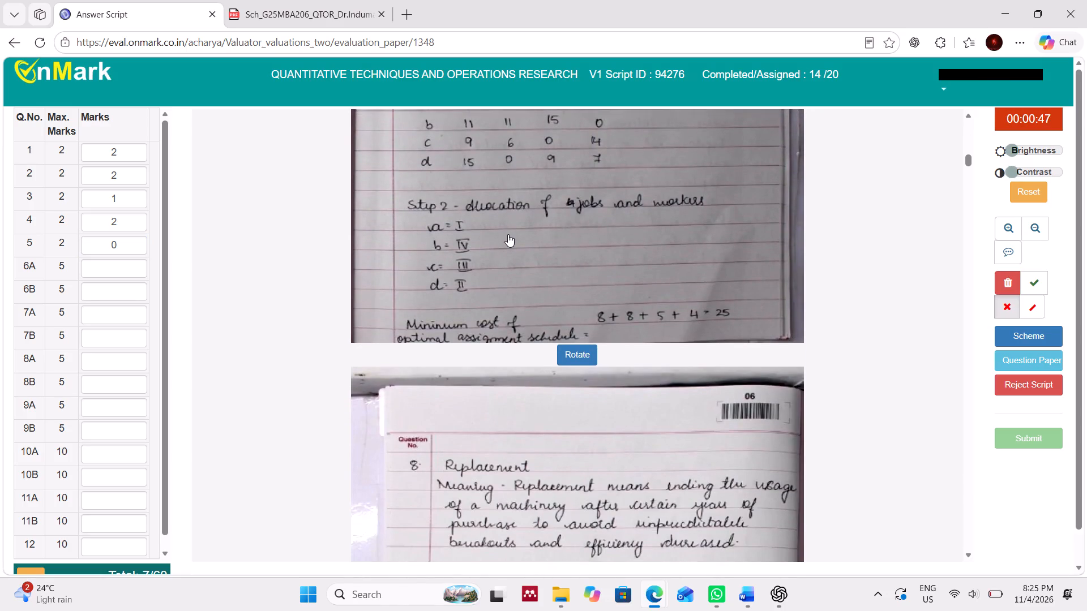
scroll(508, 234, "up", 5)
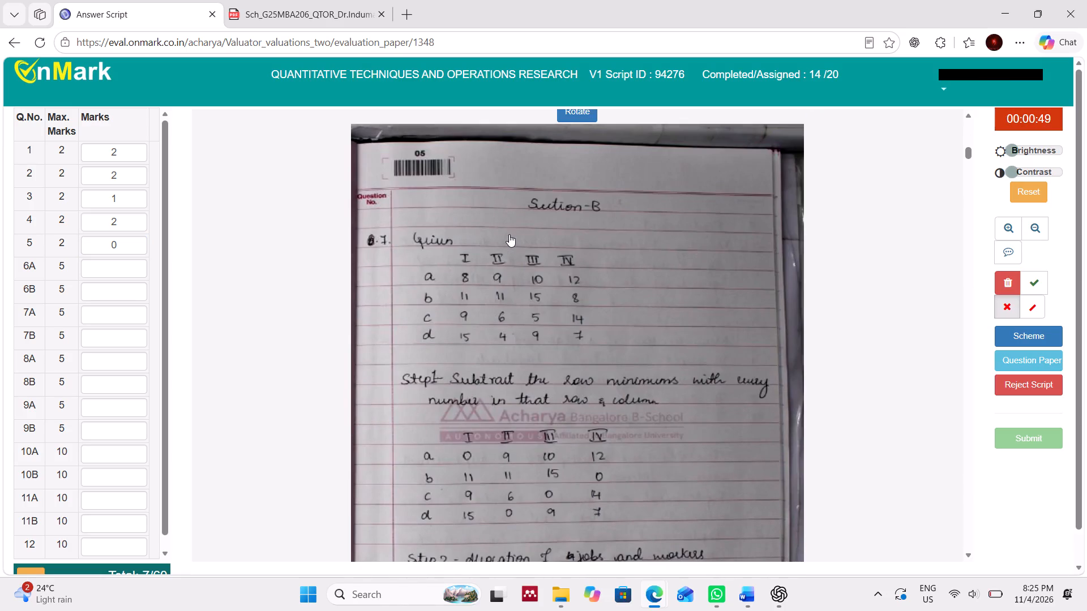
left_click(1026, 281)
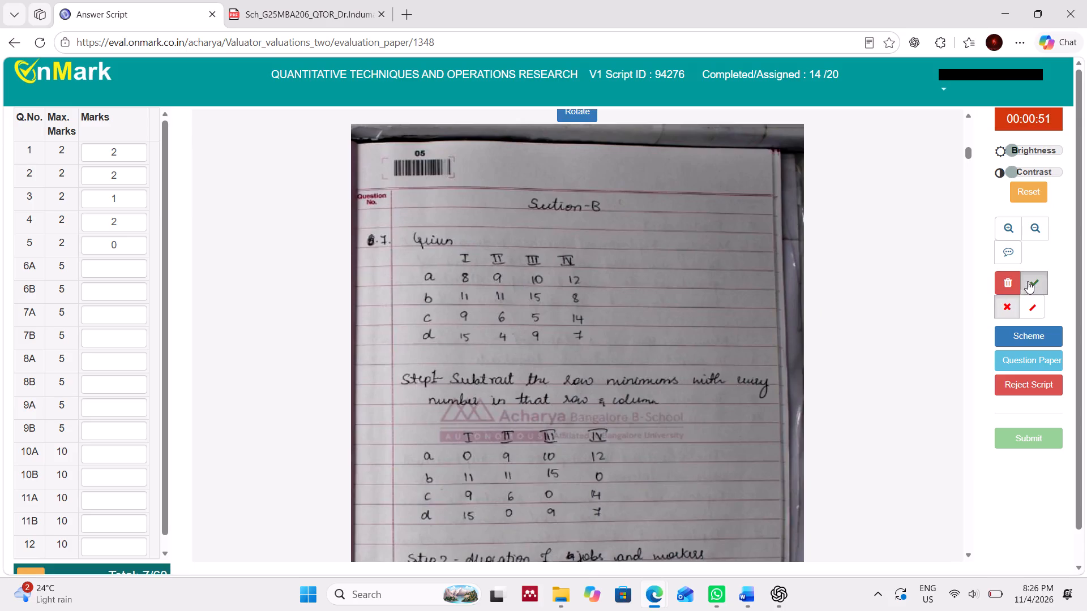
scroll(540, 346, "down", 2)
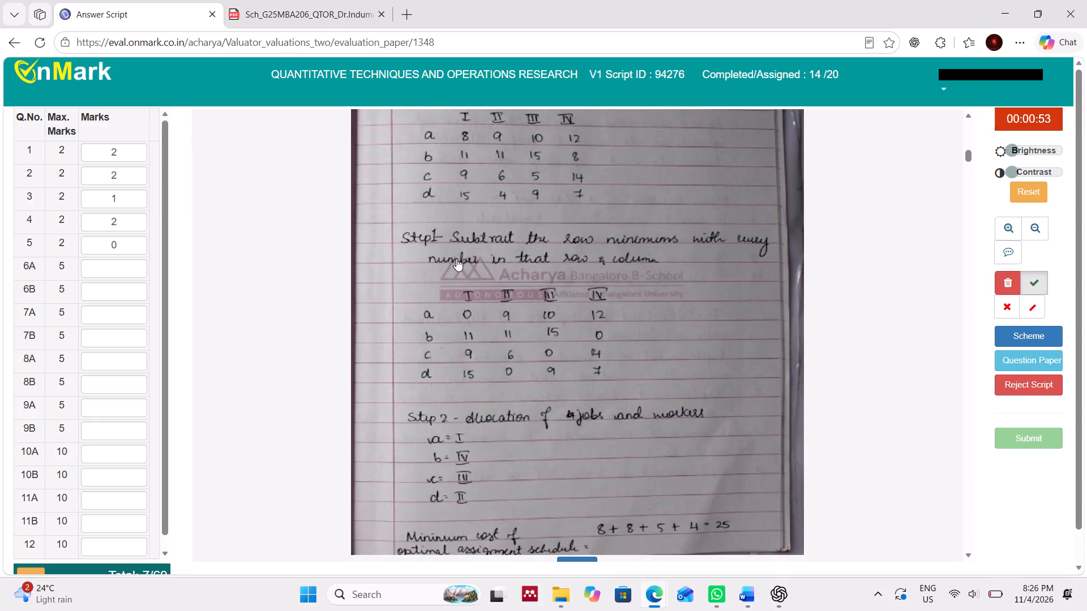
left_click(455, 257)
scroll(455, 257, "up", 3)
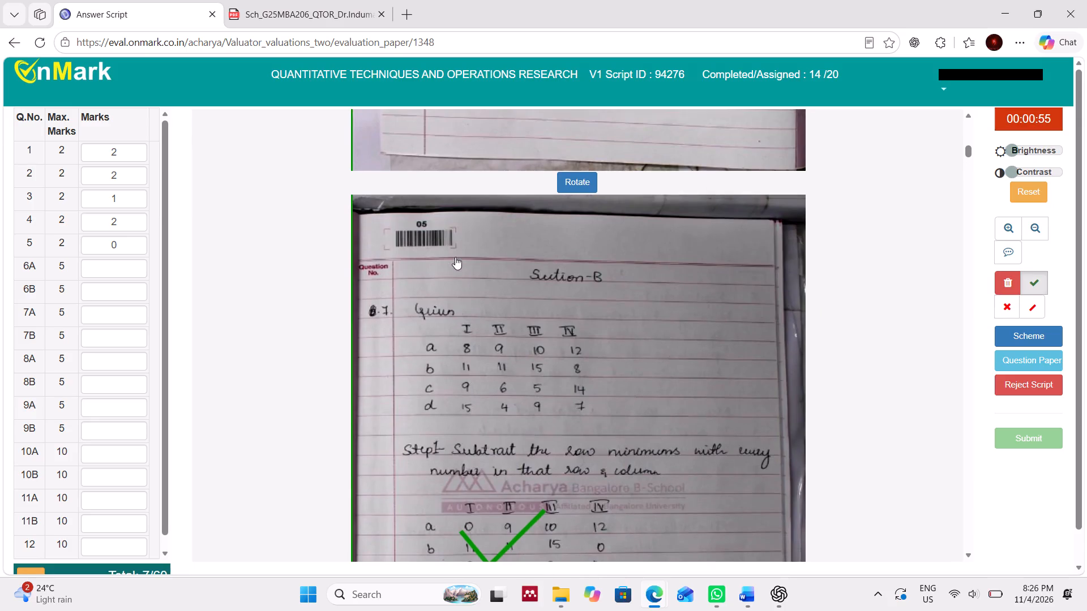
left_click(118, 319)
key("5")
Place a green tick on page 6 with the replacement answer and enter 4 marks for question 8A.
scroll(668, 301, "down", 10)
left_click(519, 307)
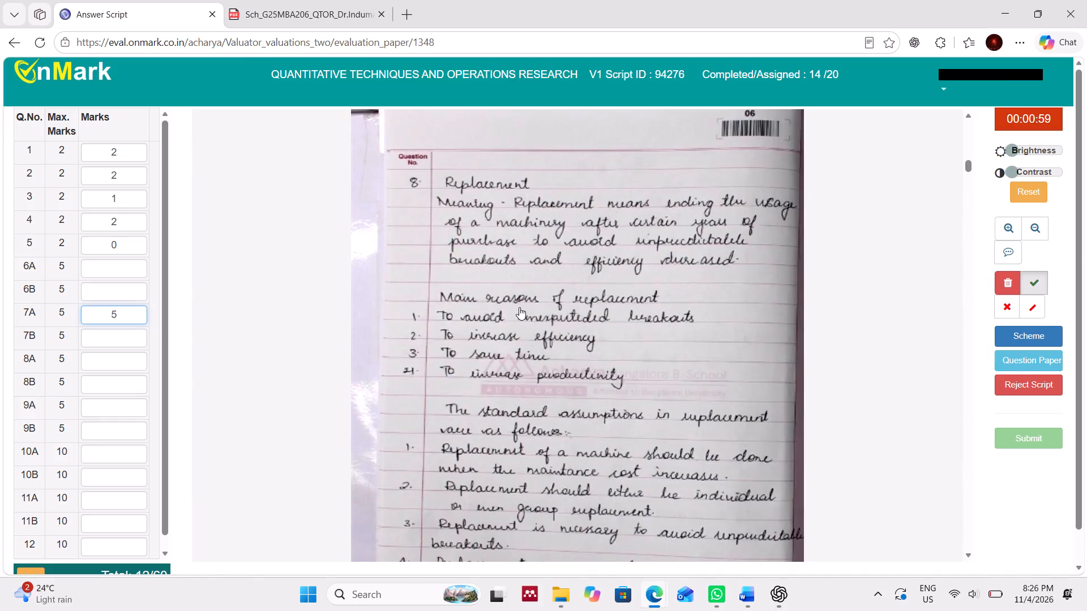
scroll(519, 307, "down", 9)
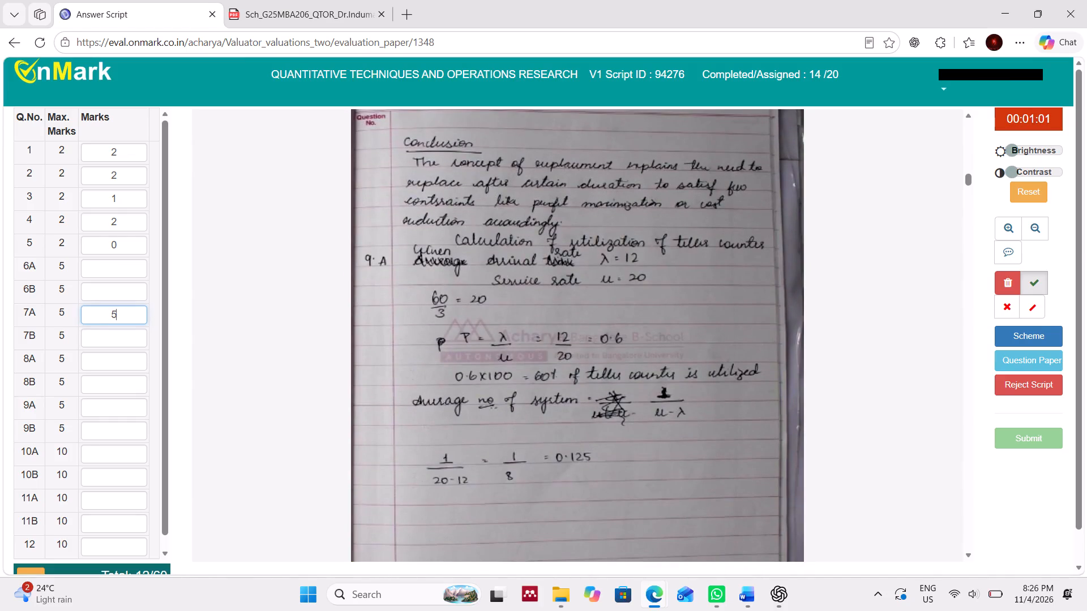
left_click(93, 364)
key("4")
Place a red cross on page 7 beside the teller counter utilization working and enter 2 marks for question 9A.
scroll(304, 376, "down", 1)
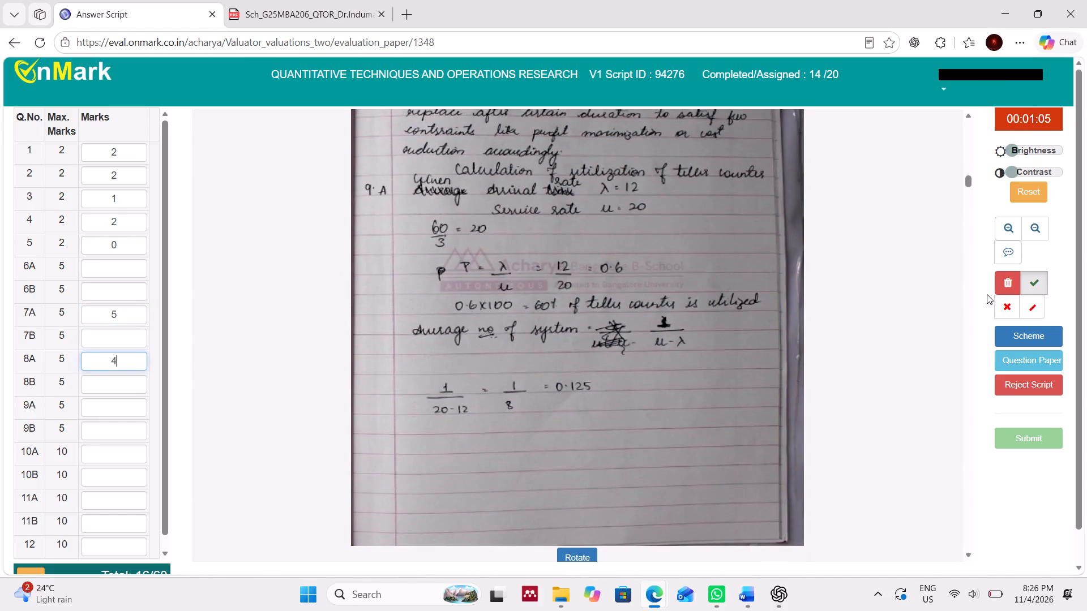
left_click(1002, 304)
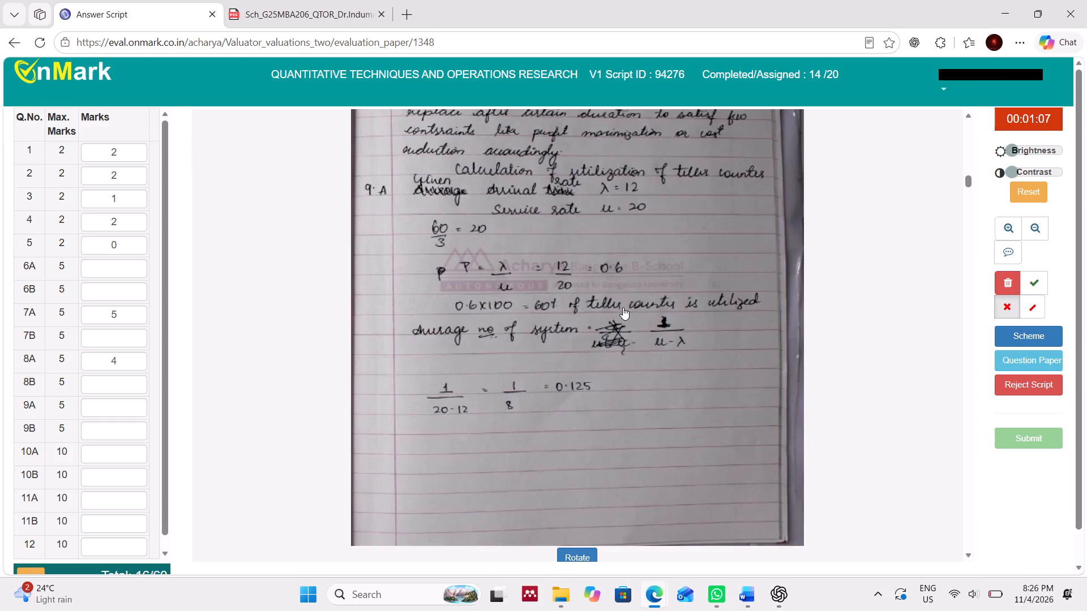
left_click(623, 307)
left_click(87, 412)
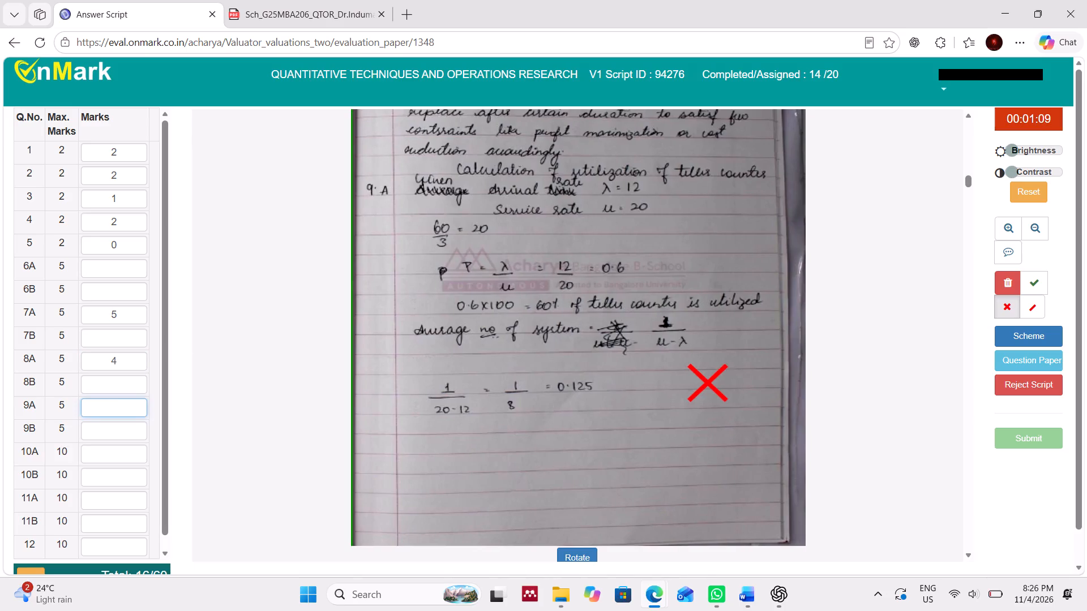
key("2")
Place red crosses on pages 8 and 9, which hold questions 10A and 12, and enter 1 mark for question 10A.
scroll(348, 381, "down", 9)
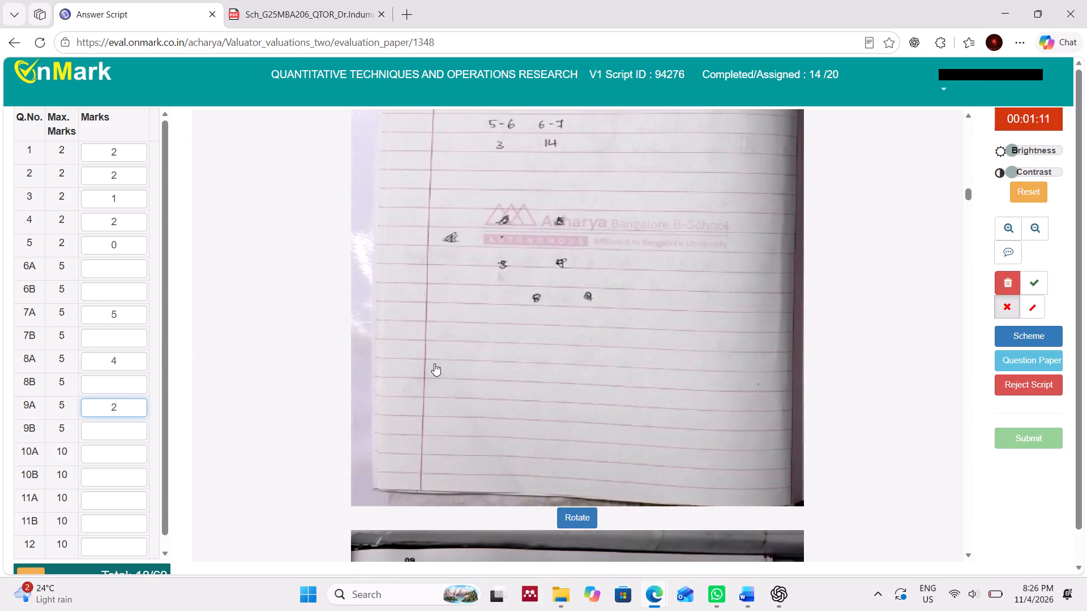
scroll(476, 350, "up", 3)
left_click(473, 341)
scroll(473, 341, "down", 2)
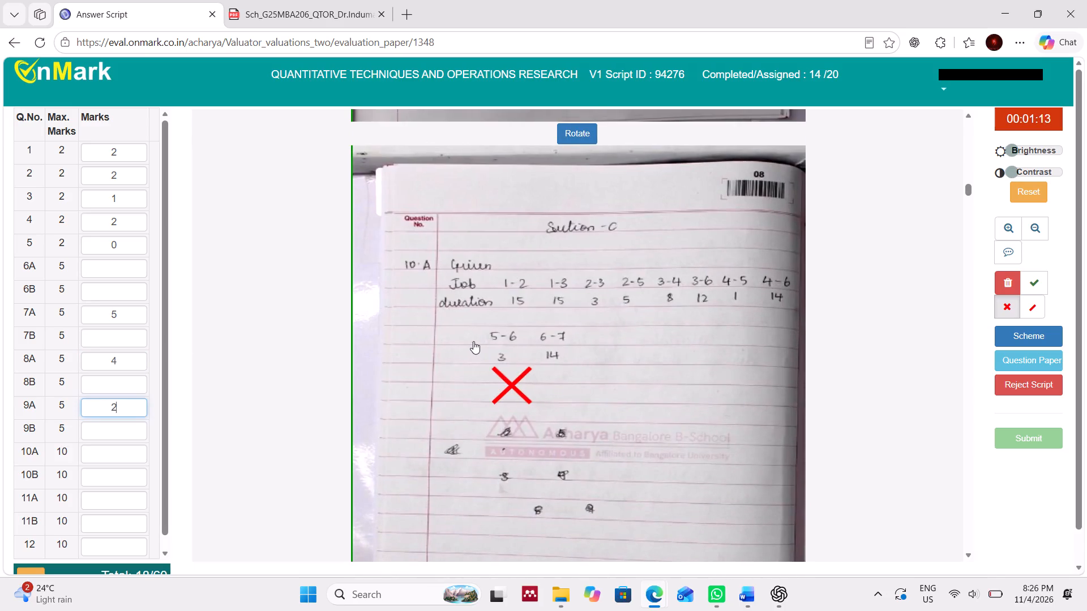
scroll(473, 341, "down", 7)
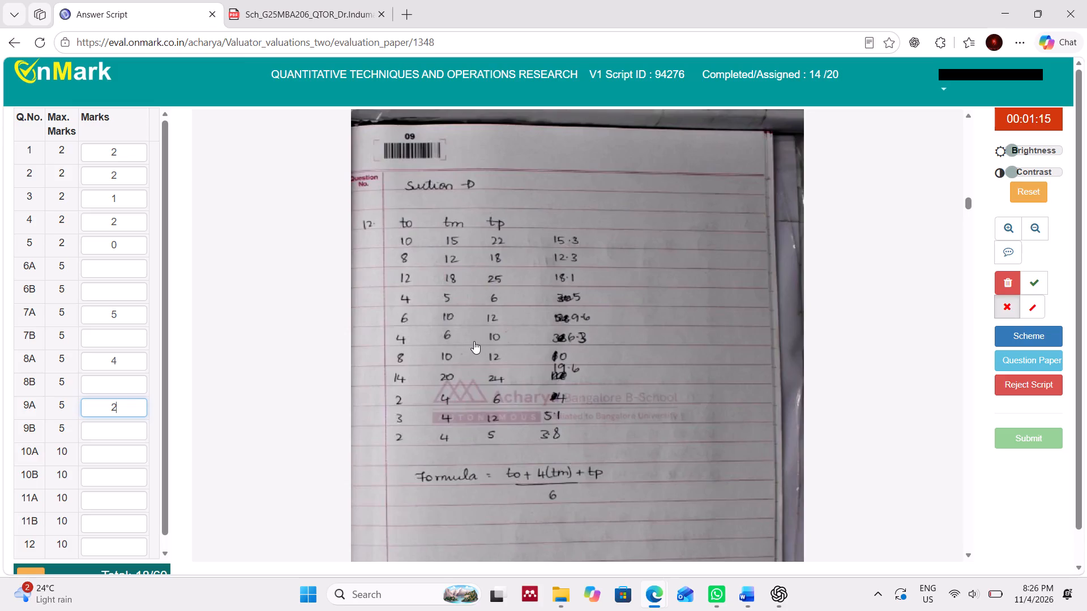
left_click(474, 341)
scroll(474, 341, "down", 8)
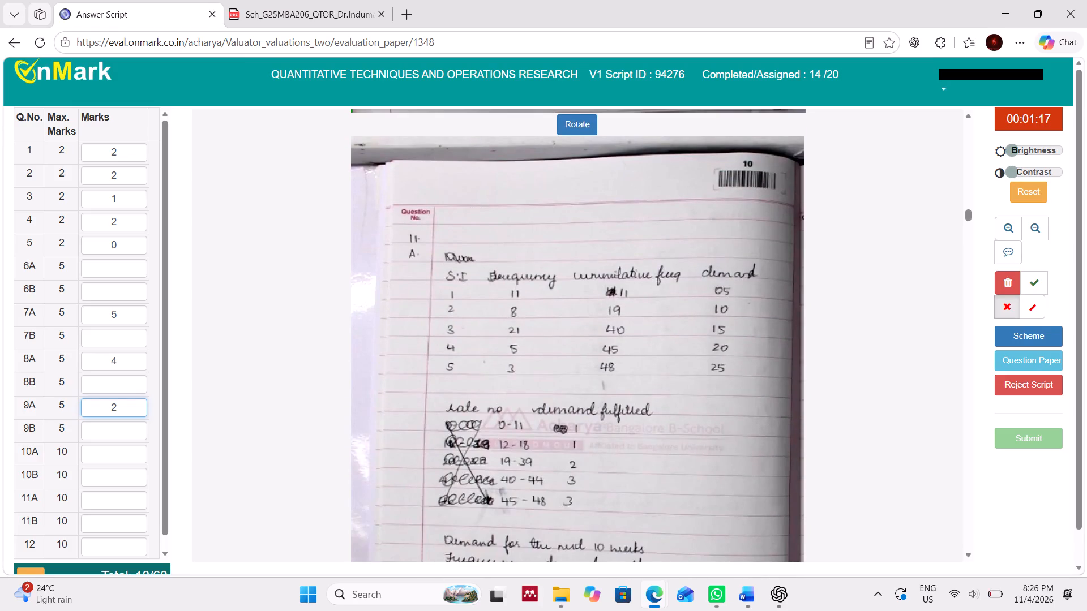
left_click(100, 449)
key("1")
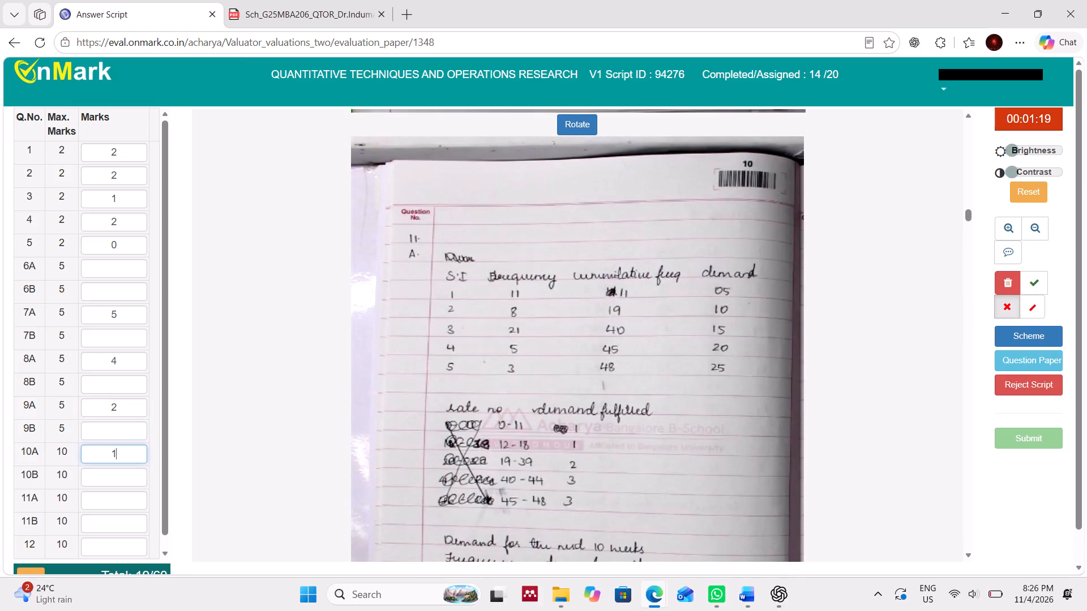
Enter 1 mark for question 11A and place red crosses on its demand simulation working on pages 10 and 11.
left_click(104, 497)
key("1")
scroll(376, 424, "down", 2)
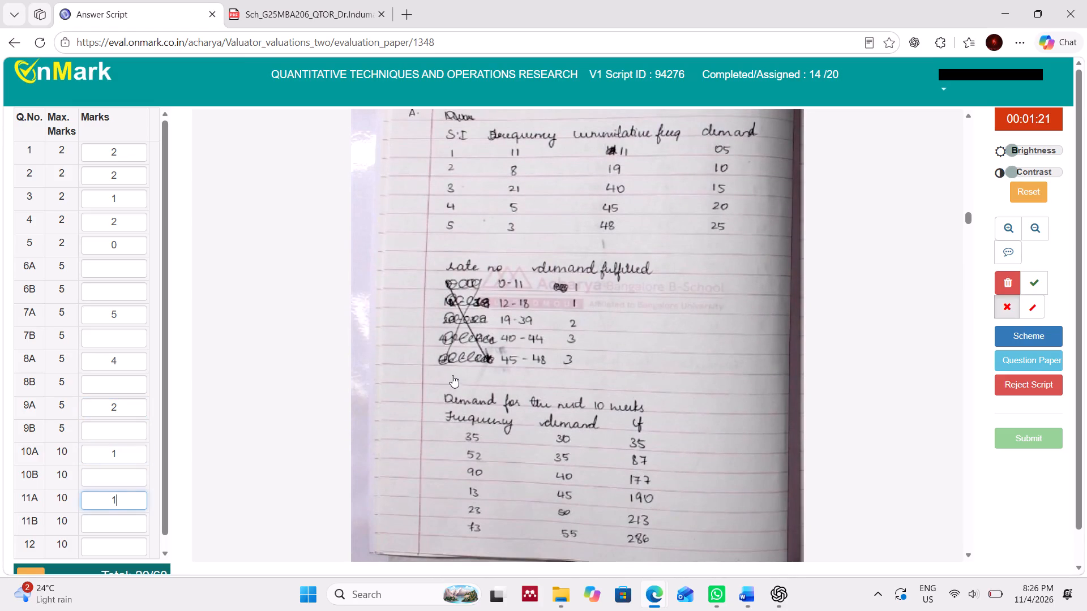
left_click(448, 353)
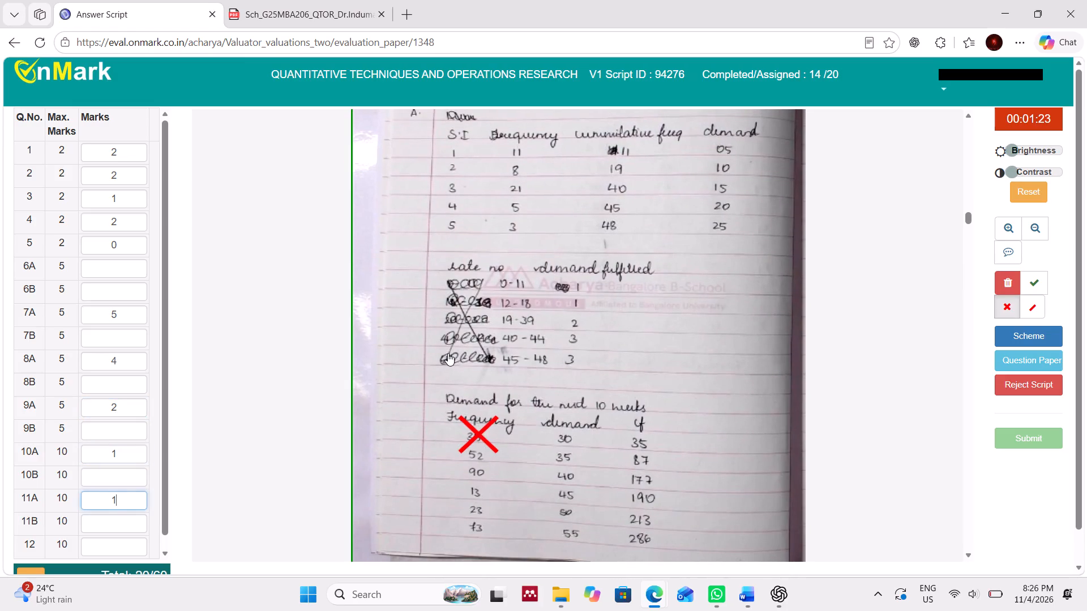
scroll(448, 353, "down", 6)
left_click(449, 354)
scroll(401, 380, "up", 6)
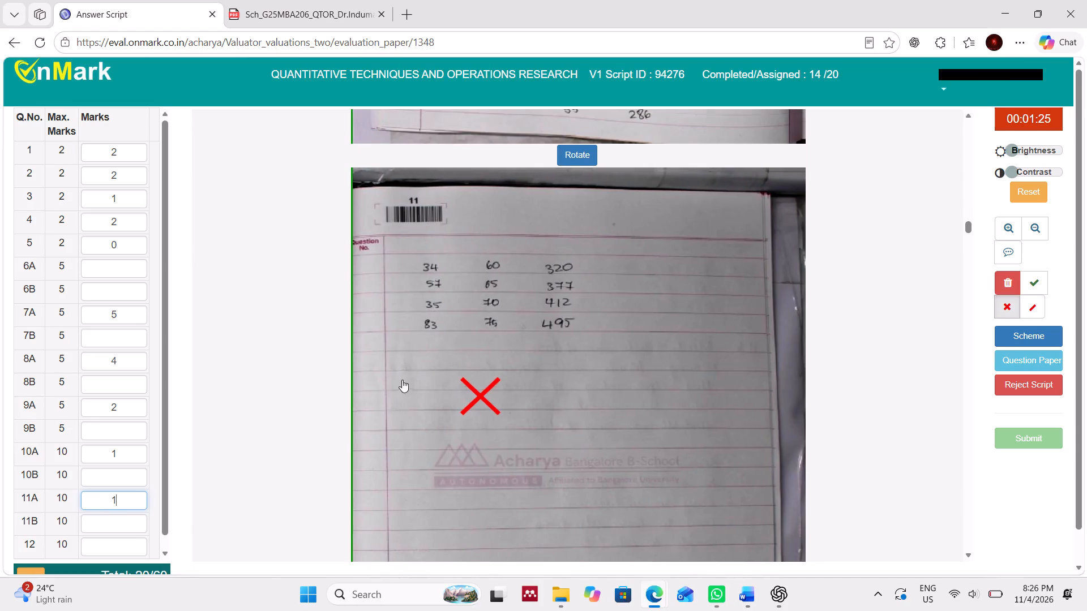
scroll(405, 378, "up", 5)
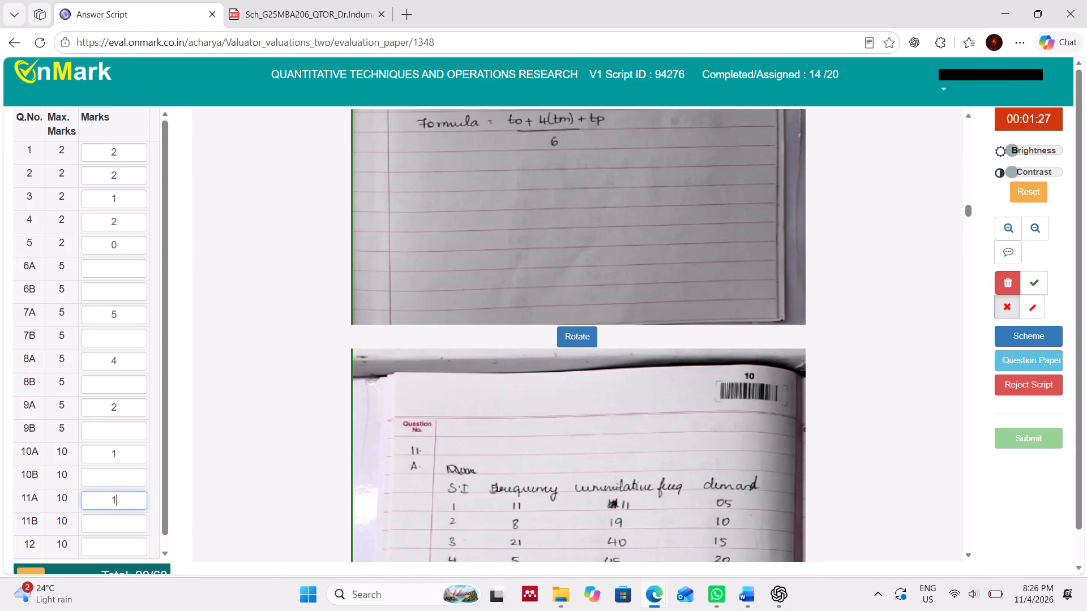
Set the question 11A marks to 3 and enter 1 mark for question 12.
left_click(133, 501)
key("BackSpace")
key("3")
scroll(370, 385, "down", 3)
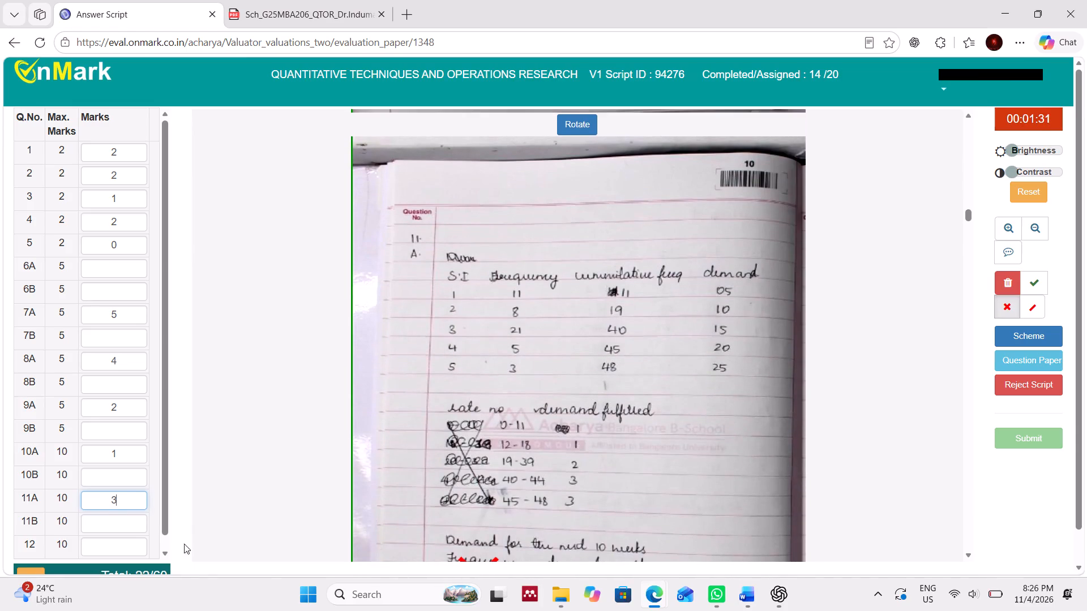
left_click(115, 539)
key("1")
Place red crosses on pages 11 and 12, review the Monte Carlo simulation answer and enter 2 marks for question 11B.
scroll(480, 448, "down", 5)
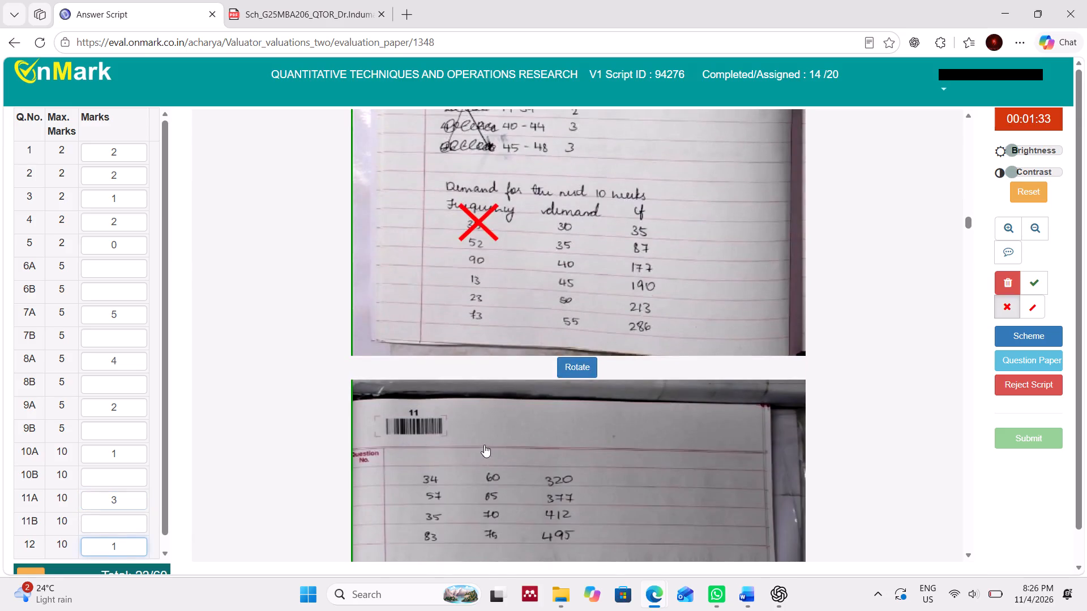
scroll(484, 445, "down", 4)
left_click(477, 332)
scroll(479, 333, "down", 6)
left_click(483, 347)
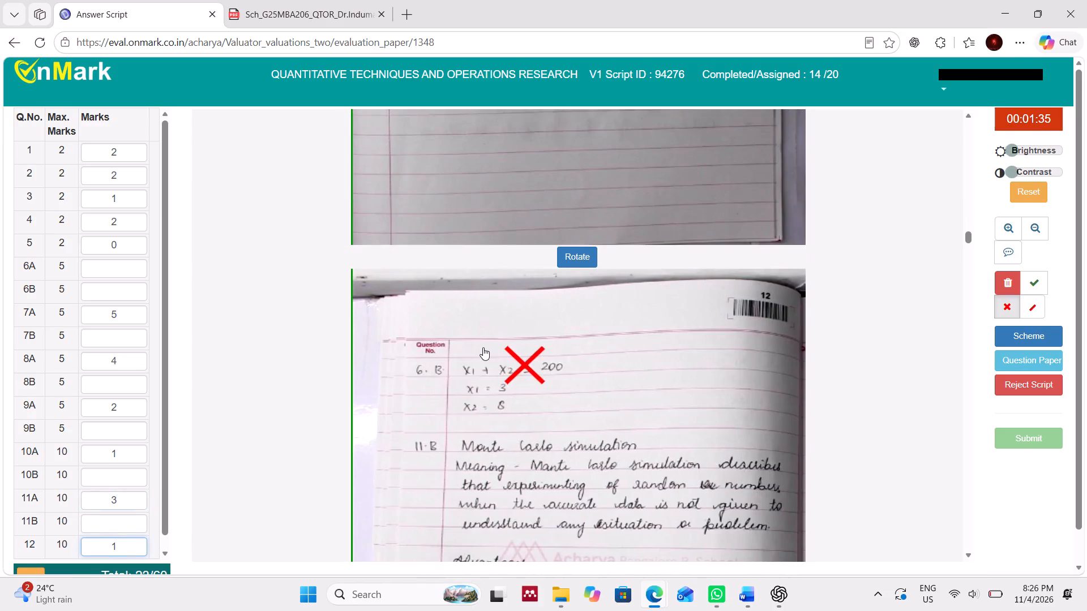
scroll(483, 347, "down", 3)
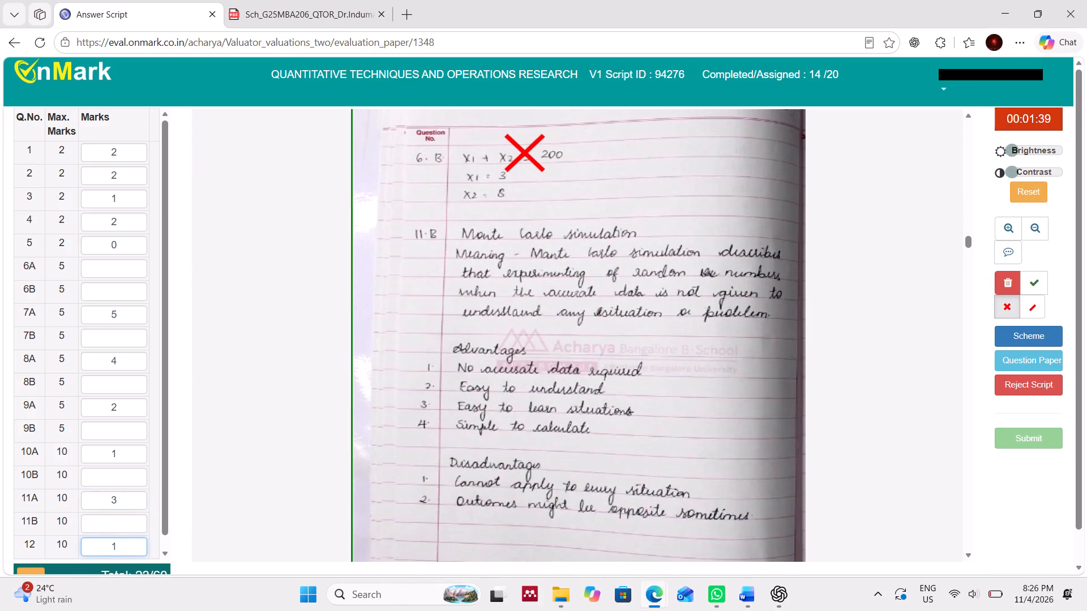
left_click(111, 526)
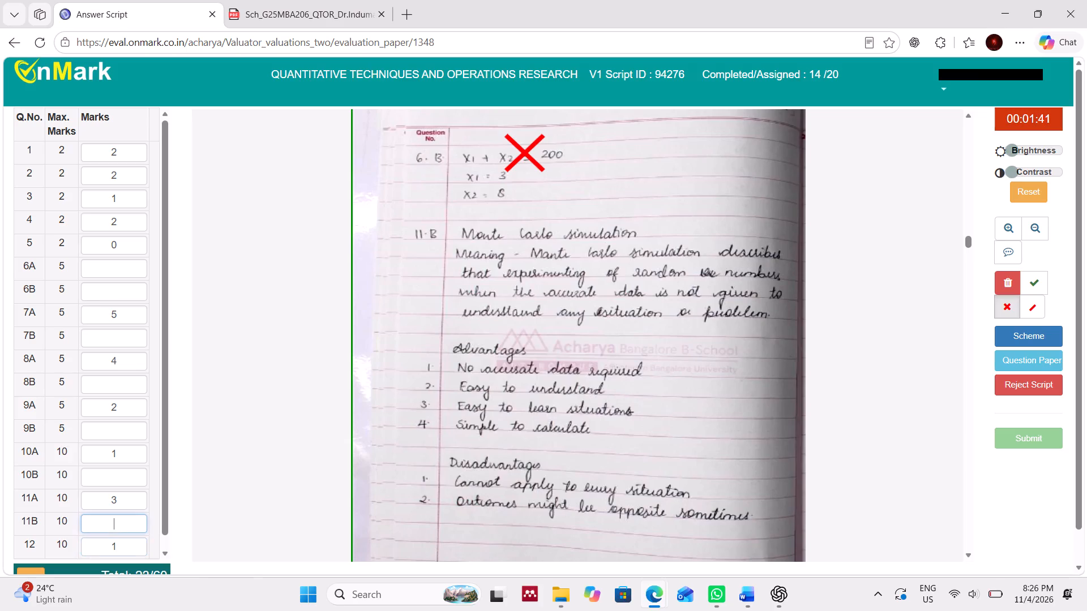
key("2")
Place red crosses on pages 13 and 14 and enter 2 marks for question 9B on the dominance rules.
scroll(451, 413, "down", 5)
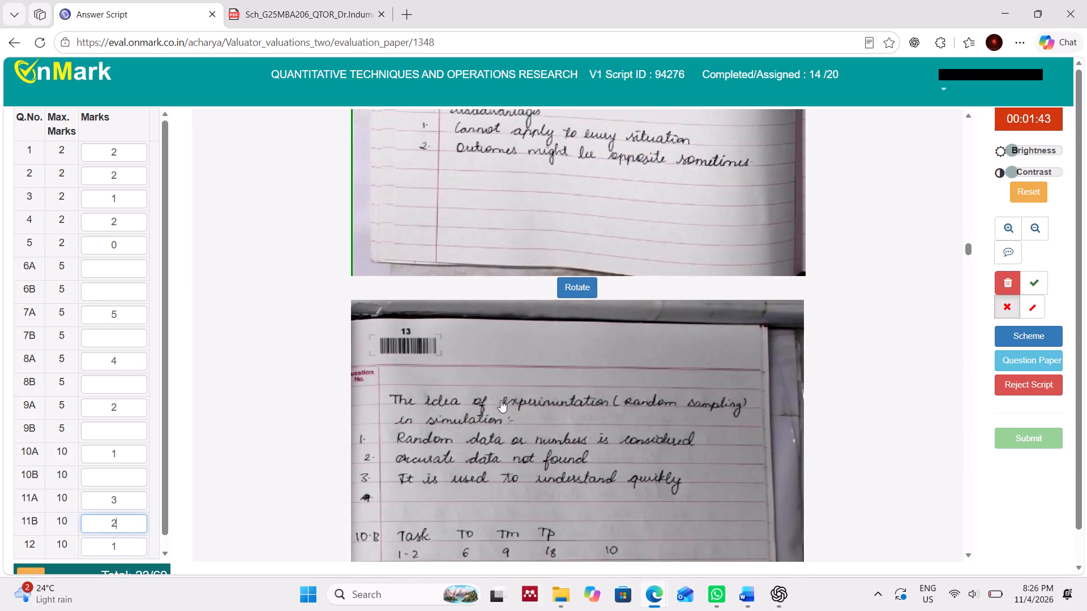
left_click(500, 400)
scroll(500, 400, "down", 6)
scroll(500, 400, "up", 2)
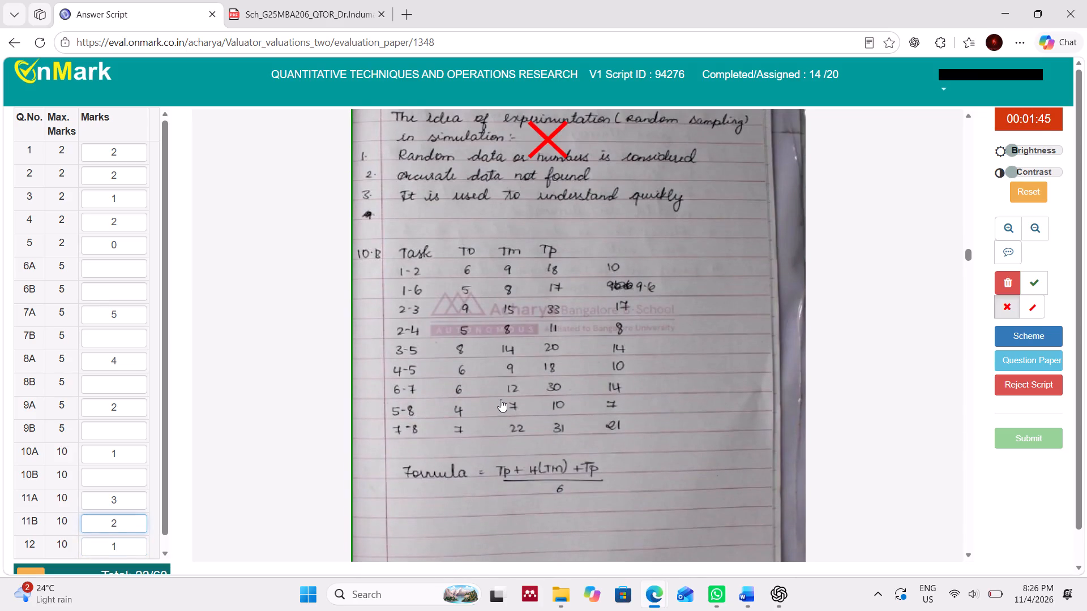
left_click(492, 363)
scroll(492, 362, "down", 6)
left_click(493, 363)
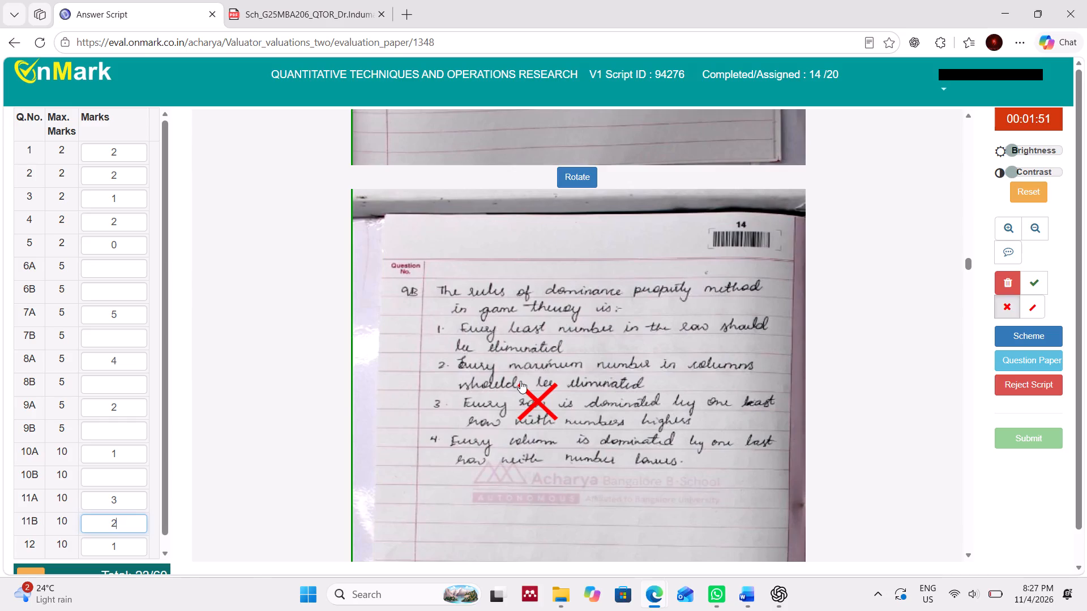
left_click(108, 421)
key("2")
Enter 0 marks for the still empty questions 6A, 6B, 7B, 8B and 10B.
scroll(154, 438, "down", 3)
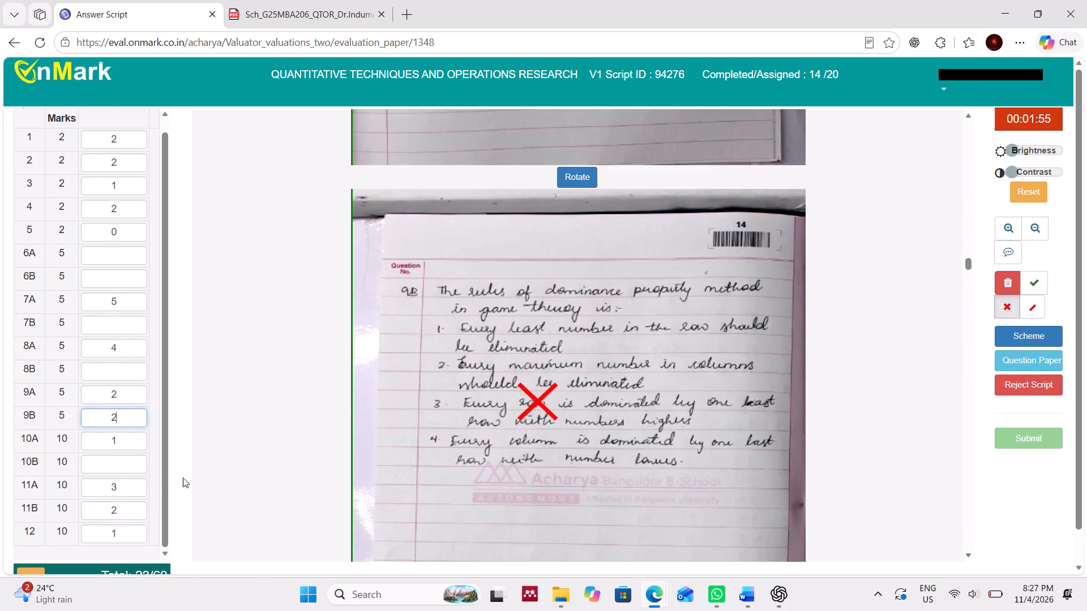
left_click(123, 261)
key("0")
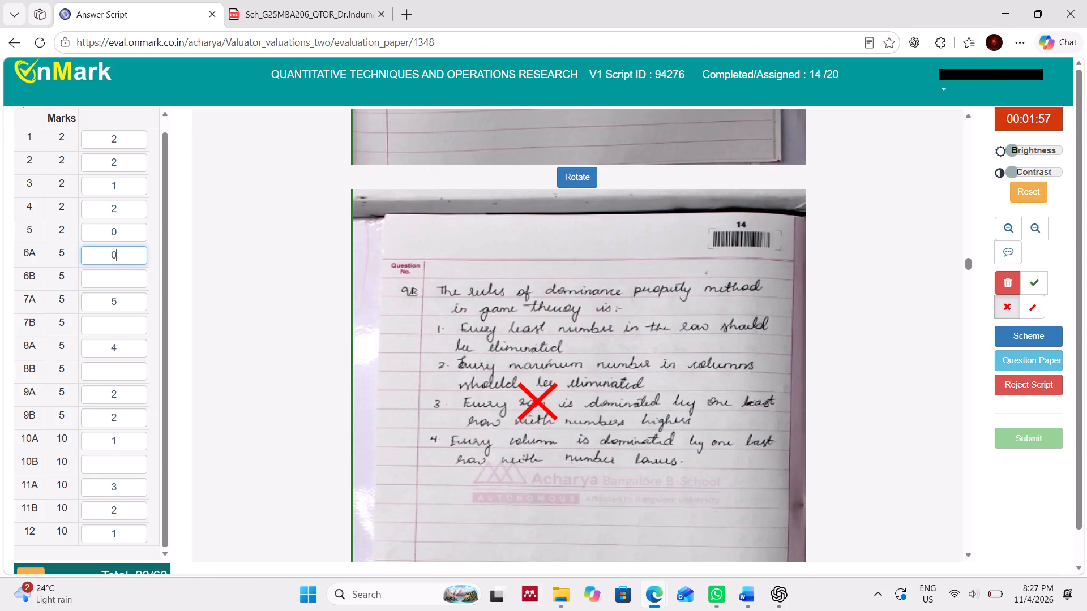
left_click(121, 276)
key("0")
left_click(125, 321)
key("0")
left_click(118, 368)
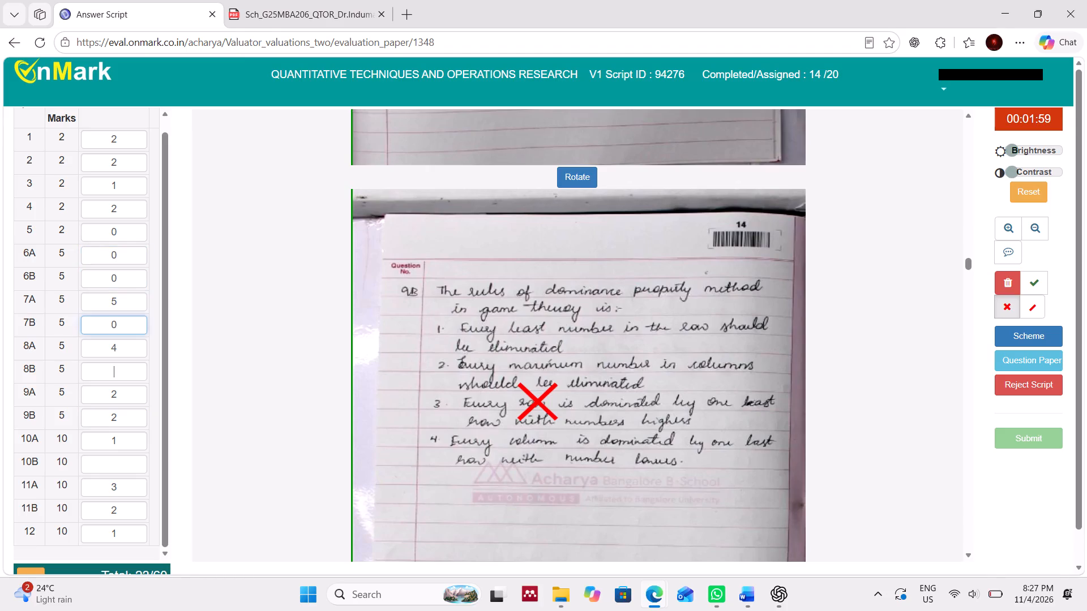
key("0")
left_click(114, 468)
key("0")
Check the script's total and set the question 9A marks to 3.
scroll(118, 520, "down", 3)
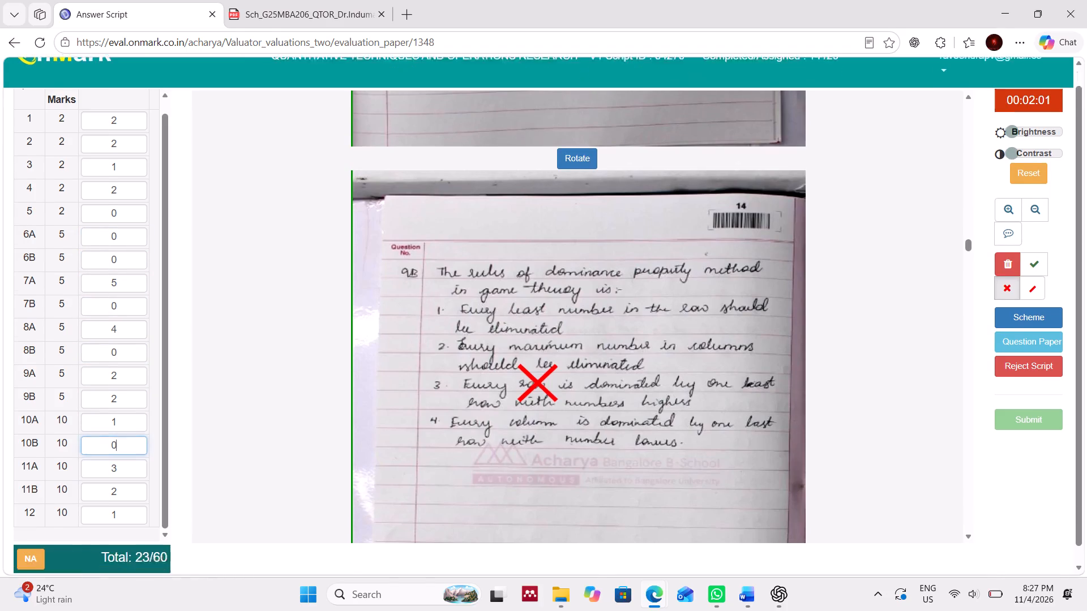
scroll(118, 520, "down", 1)
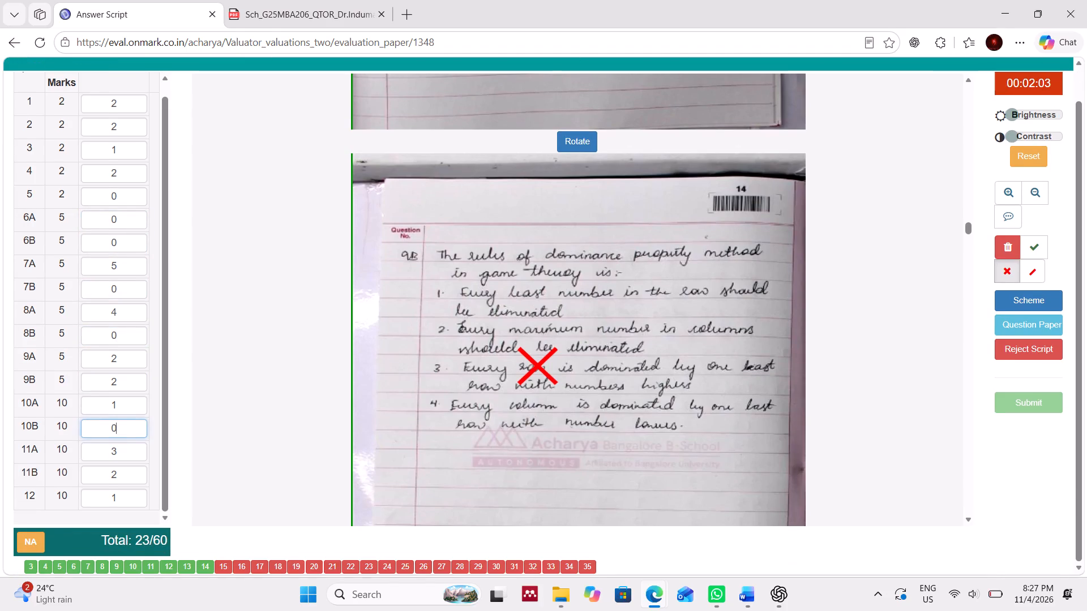
left_click(117, 359)
key("BackSpace")
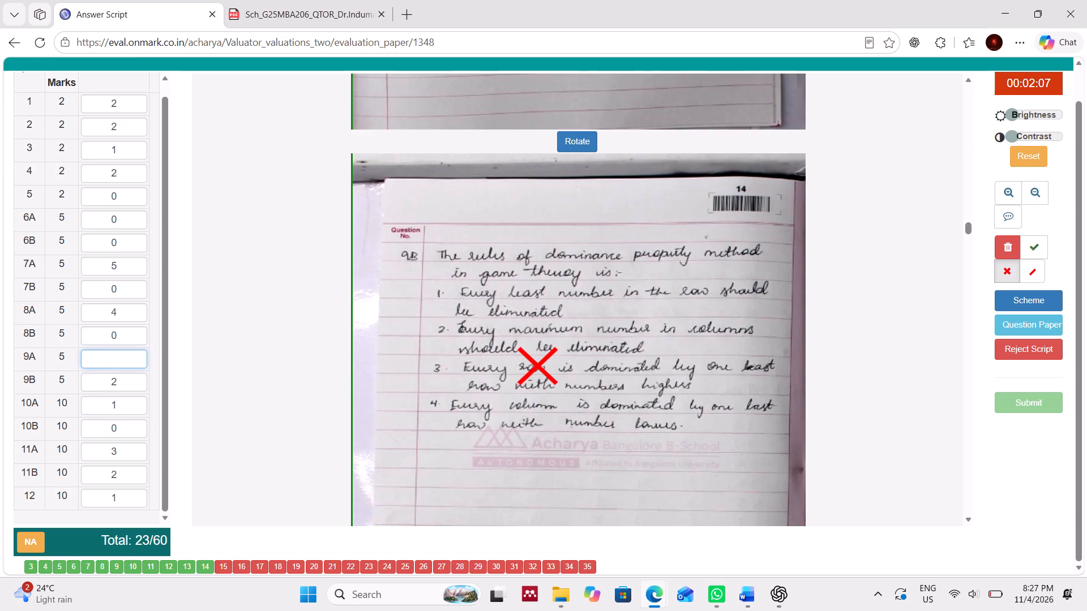
key("3")
Place red crosses on the blank pages 15 to 19.
scroll(193, 407, "down", 2)
scroll(573, 401, "down", 5)
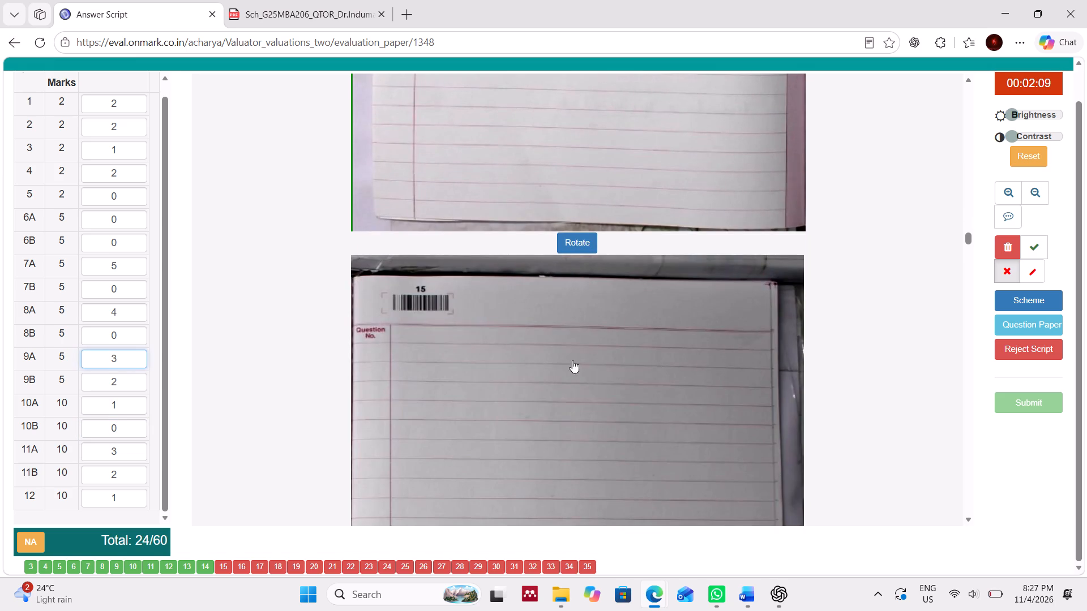
left_click(558, 347)
scroll(558, 347, "down", 9)
left_click(545, 326)
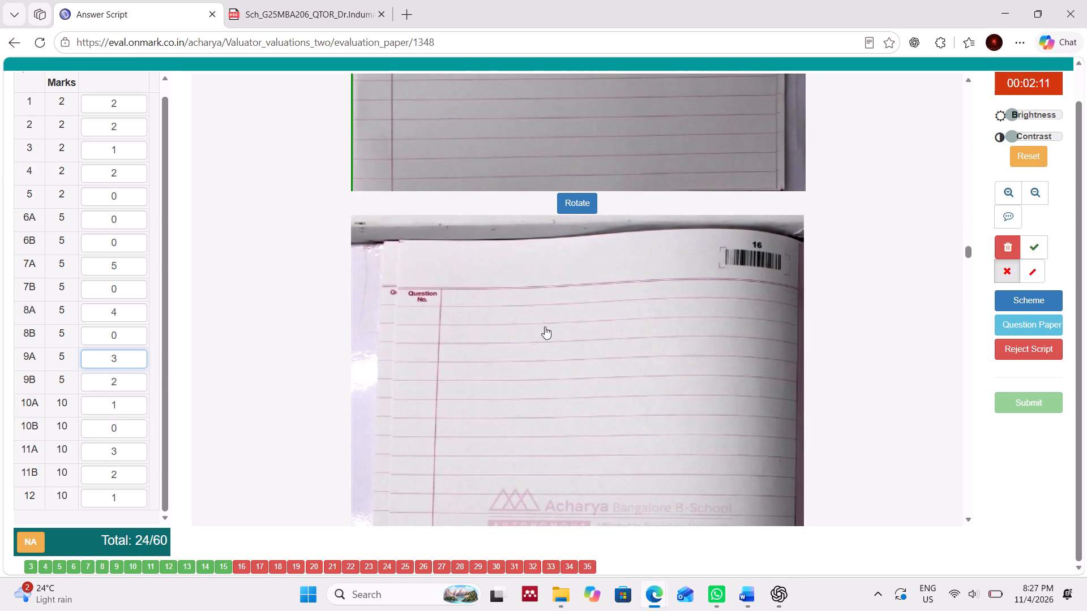
scroll(545, 326, "down", 6)
left_click(530, 384)
left_click(524, 405)
scroll(524, 402, "down", 2)
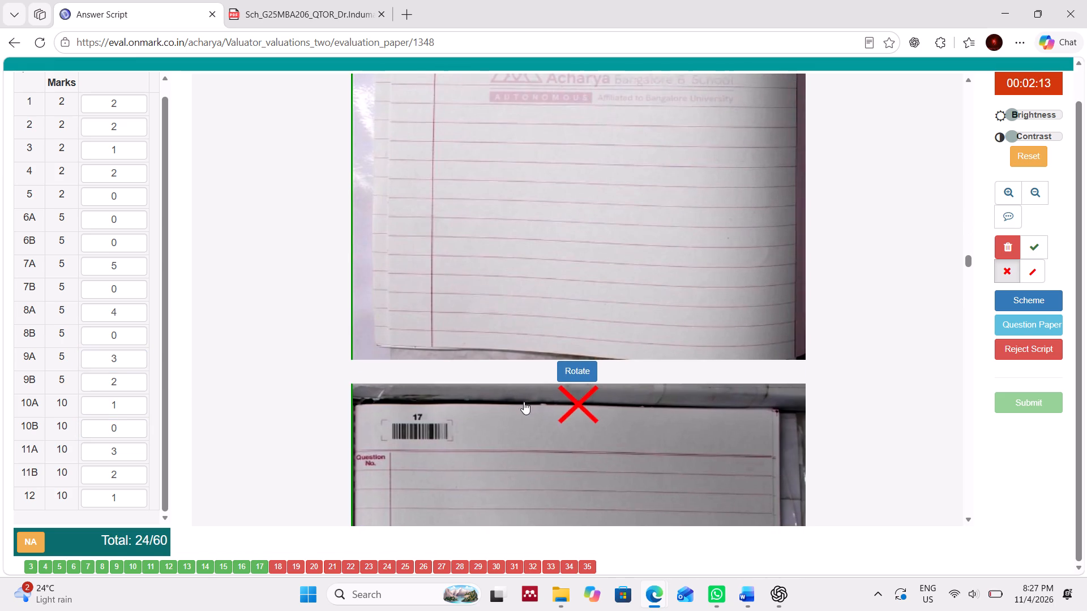
scroll(524, 402, "down", 7)
left_click(515, 358)
scroll(513, 361, "down", 10)
left_click(513, 363)
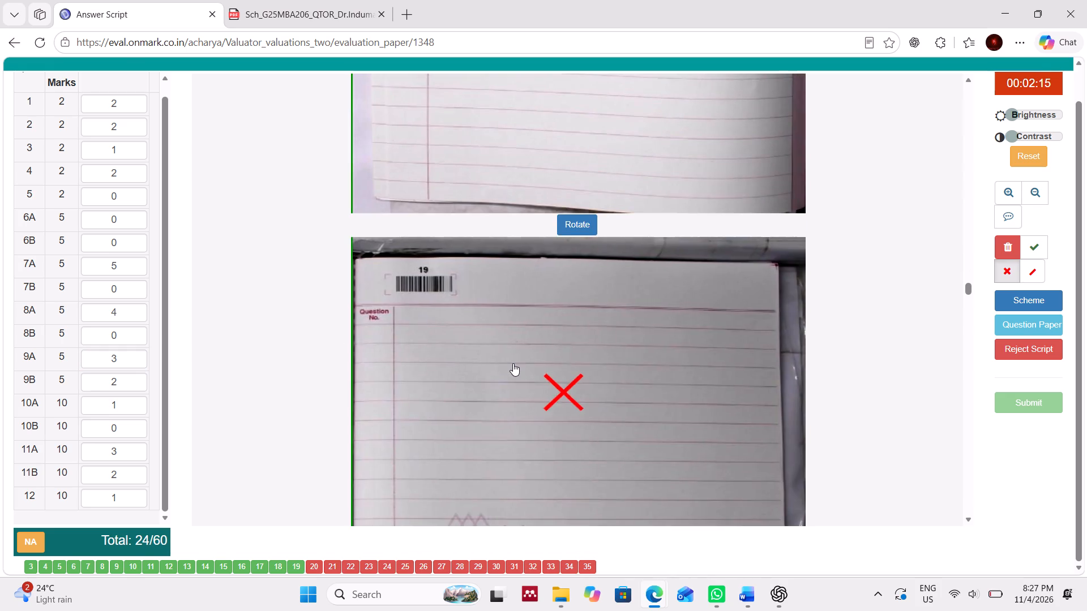
Place red crosses on the blank pages 20 to 25 of the script.
scroll(513, 363, "down", 7)
left_click(513, 363)
scroll(513, 363, "down", 12)
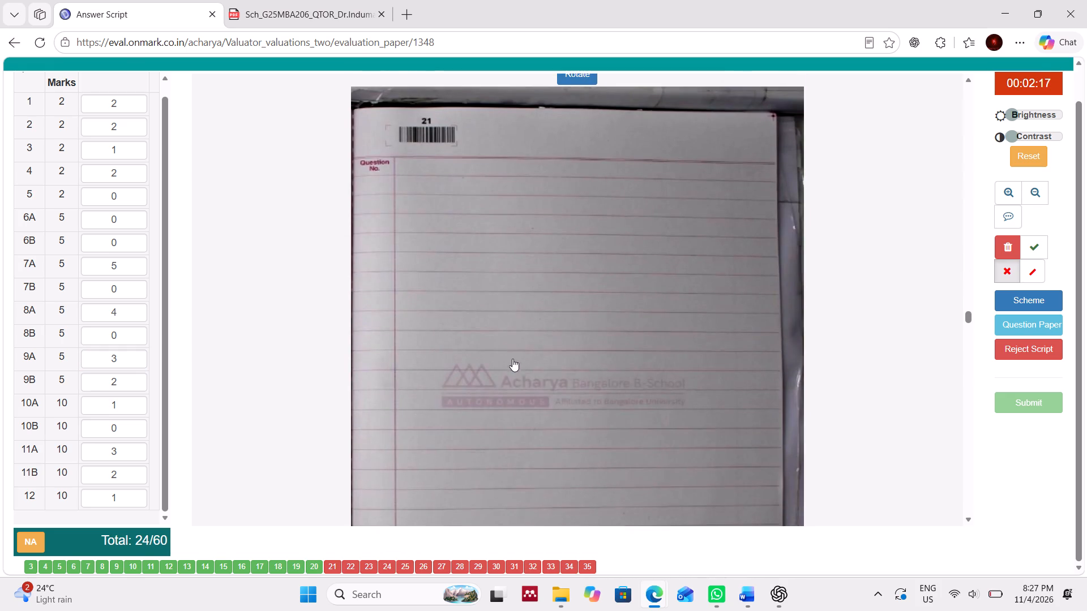
left_click(490, 277)
scroll(490, 277, "down", 6)
left_click(492, 295)
scroll(494, 296, "down", 10)
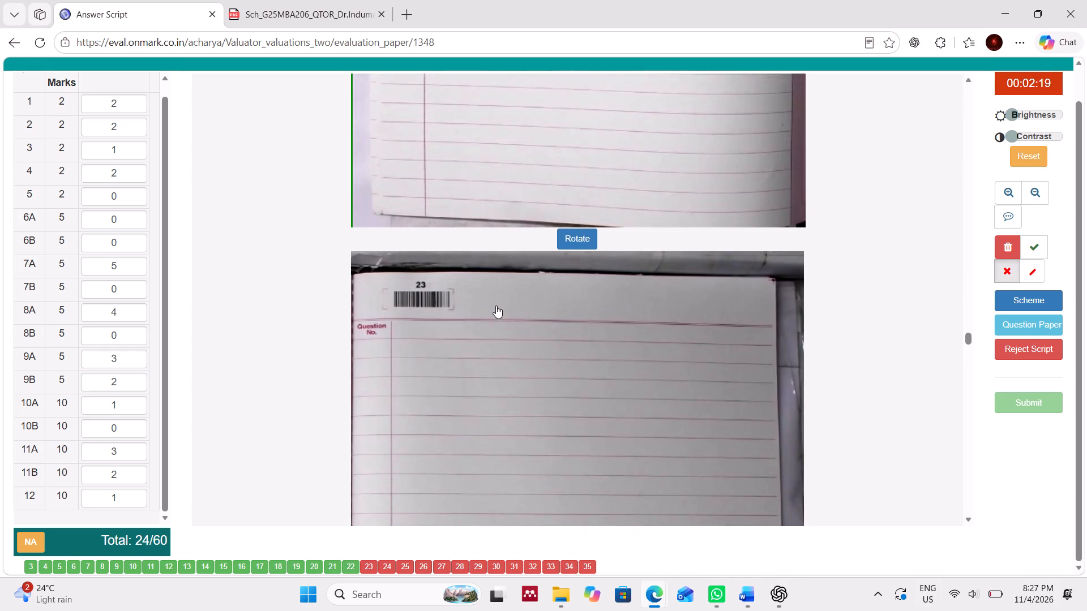
left_click(496, 306)
scroll(496, 306, "down", 6)
left_click(495, 418)
scroll(498, 409, "down", 7)
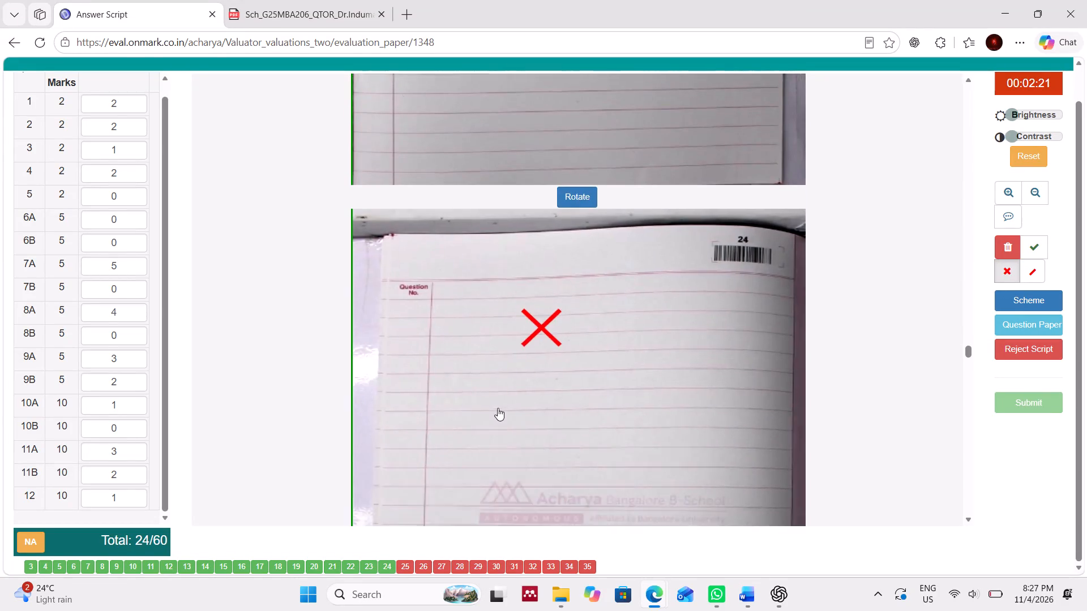
left_click(498, 422)
Place red crosses on the blank pages 26 to 29.
scroll(498, 420, "down", 11)
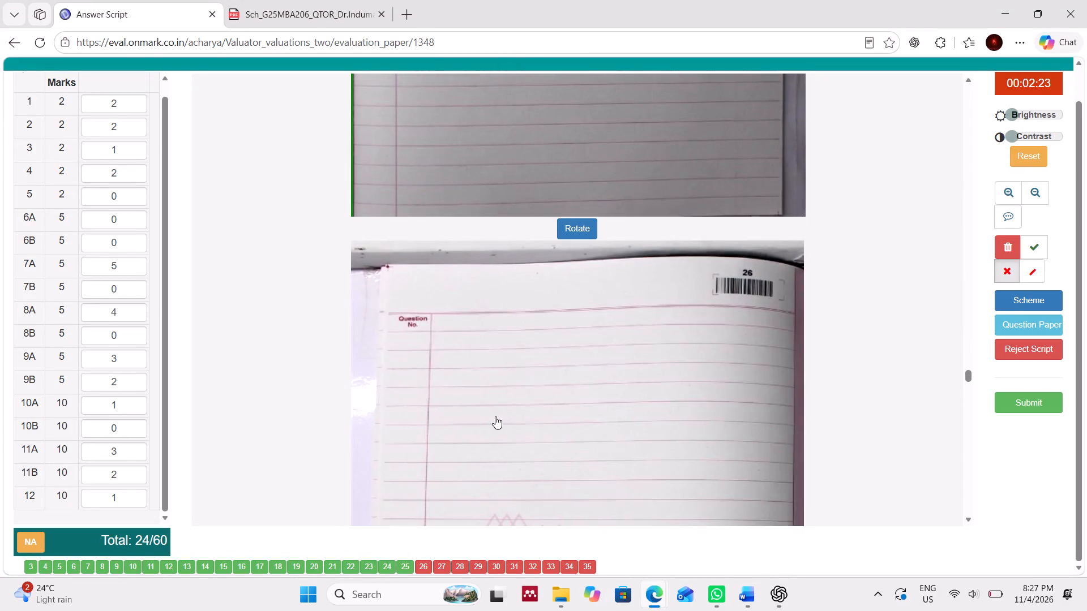
left_click(493, 394)
scroll(493, 393, "down", 11)
left_click(478, 315)
scroll(478, 315, "down", 5)
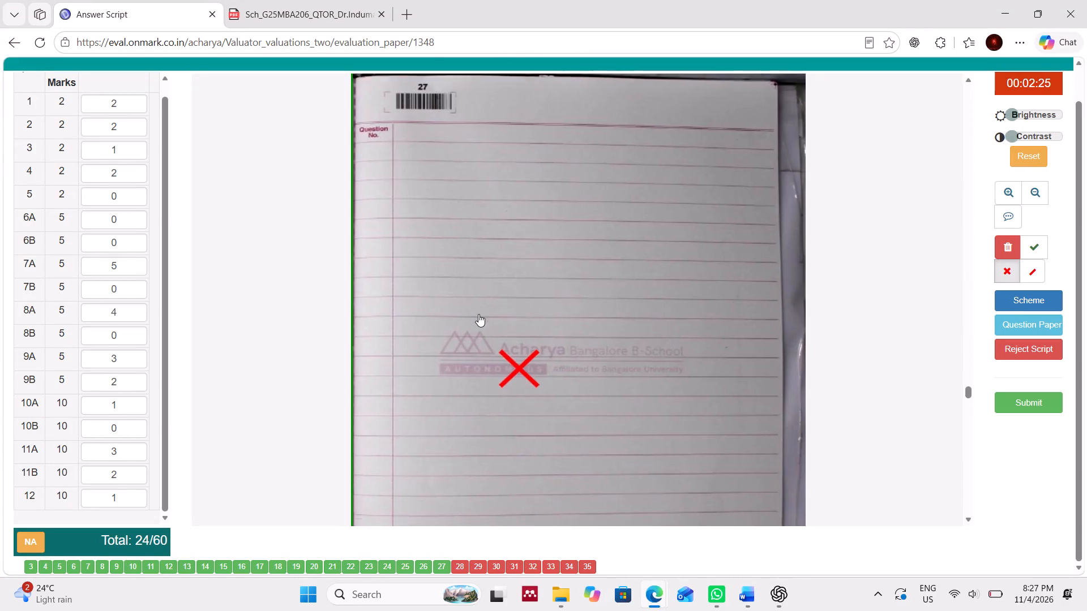
scroll(478, 314, "down", 1)
left_click(474, 338)
scroll(474, 338, "down", 10)
left_click(476, 359)
Place red crosses on the remaining unused pages 30 to 35, including the graph sheet.
scroll(477, 354, "down", 5)
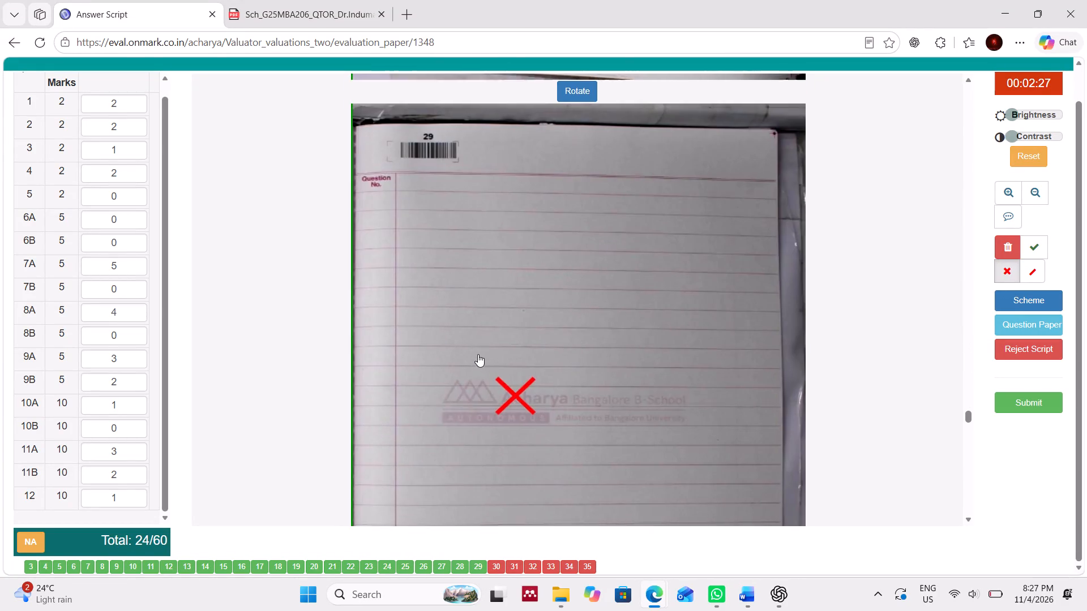
scroll(478, 354, "down", 2)
left_click(478, 367)
scroll(478, 367, "down", 7)
left_click(478, 367)
scroll(478, 367, "down", 6)
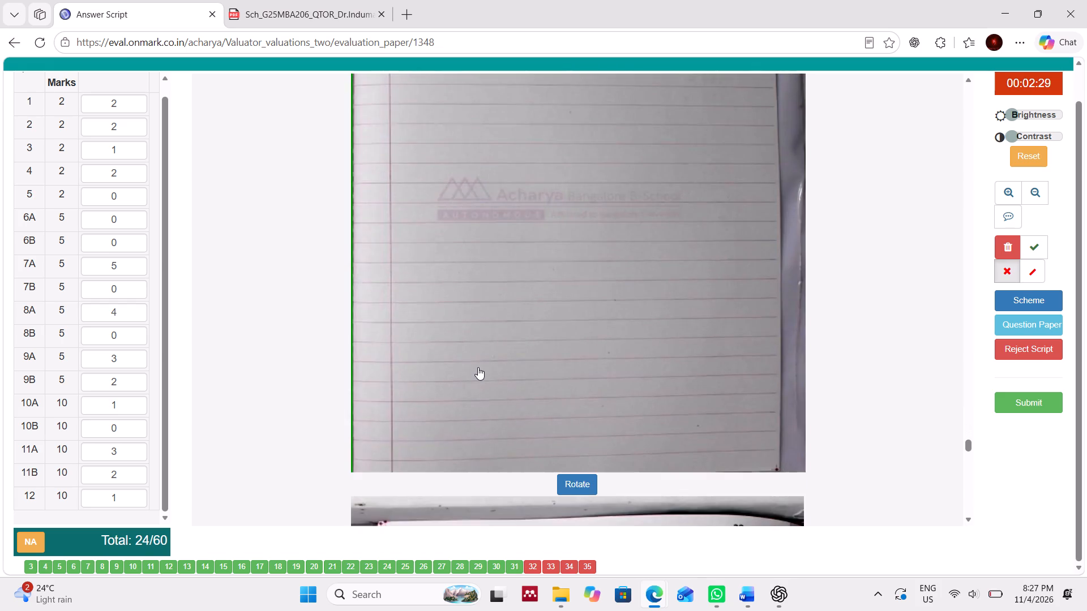
scroll(478, 367, "down", 5)
left_click(478, 367)
scroll(478, 367, "down", 11)
left_click(476, 356)
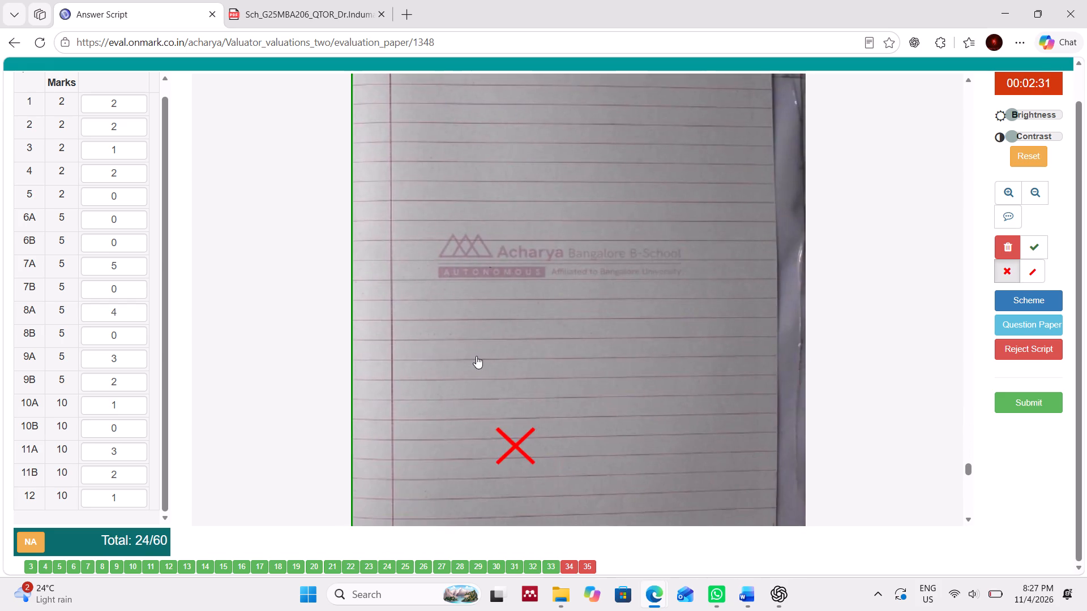
scroll(476, 356, "down", 6)
left_click(476, 356)
scroll(476, 356, "down", 7)
left_click(476, 356)
scroll(476, 356, "down", 6)
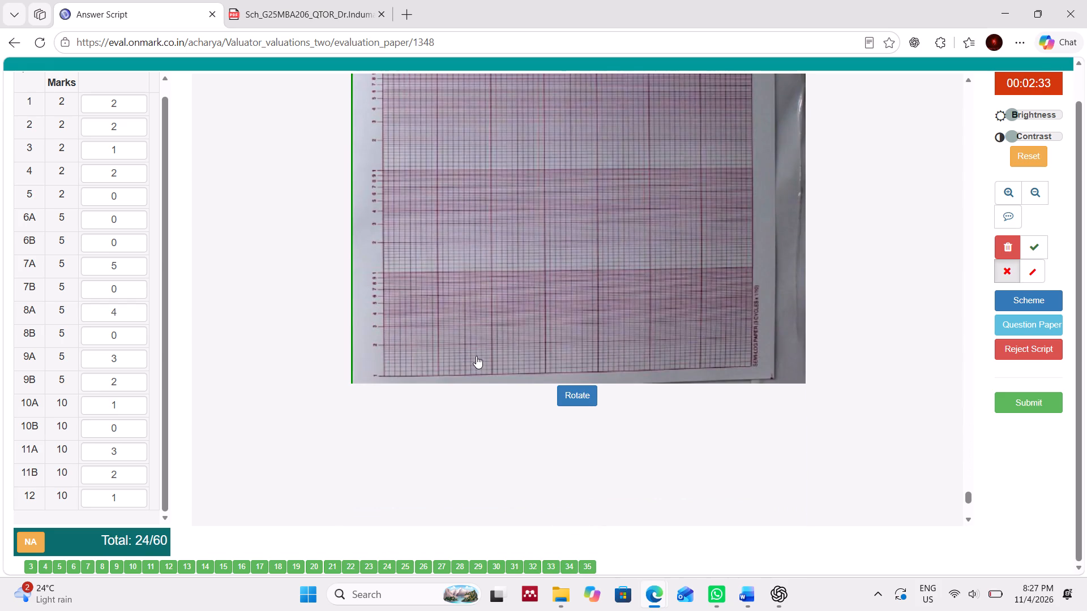
Submit the fully marked and annotated script.
left_click(1008, 399)
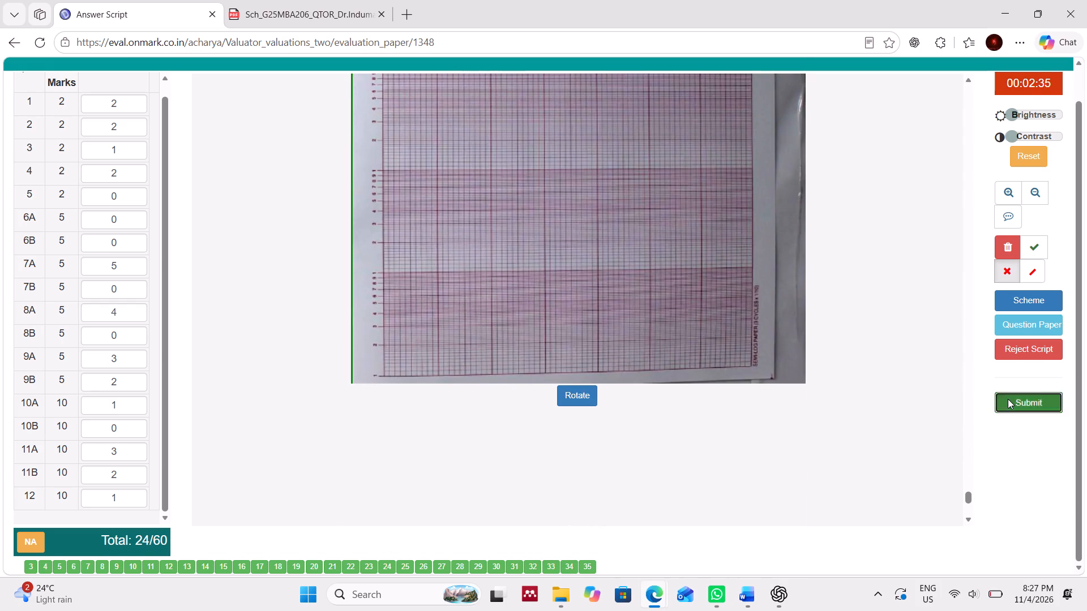
left_click(661, 180)
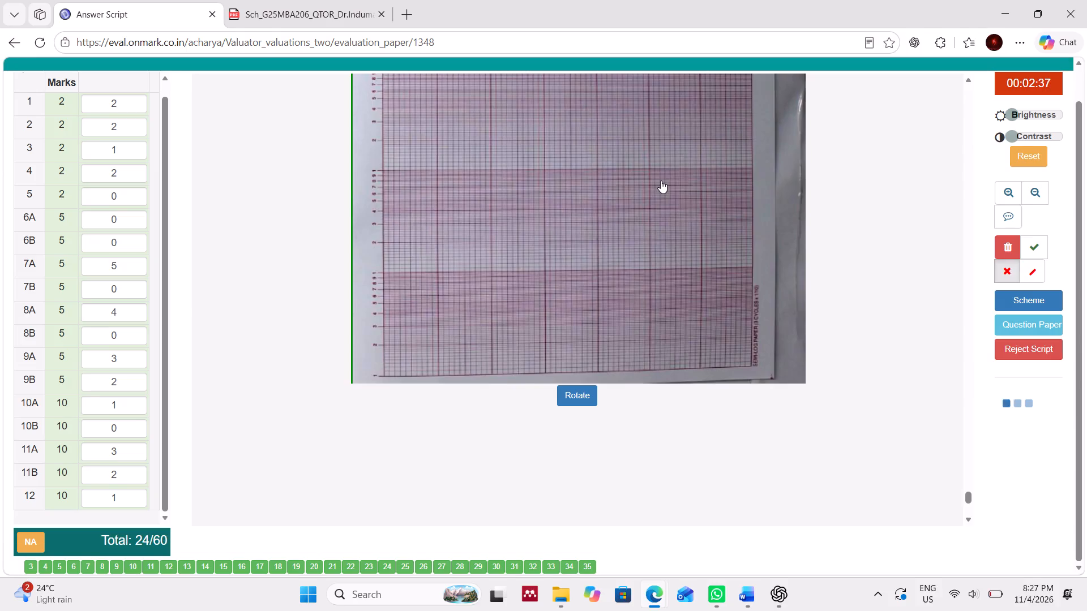
Place a green tick on page 3 of the new script and enter 2 marks for question 1.
scroll(1007, 123, "up", 5)
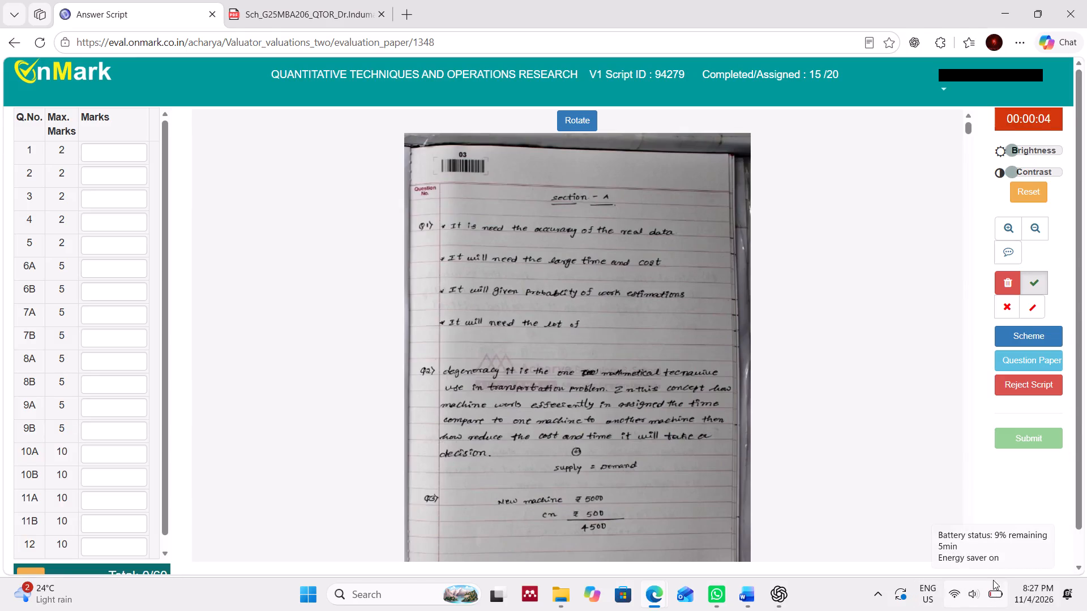
triple_click(1005, 227)
triple_click(1005, 227)
double_click(1005, 227)
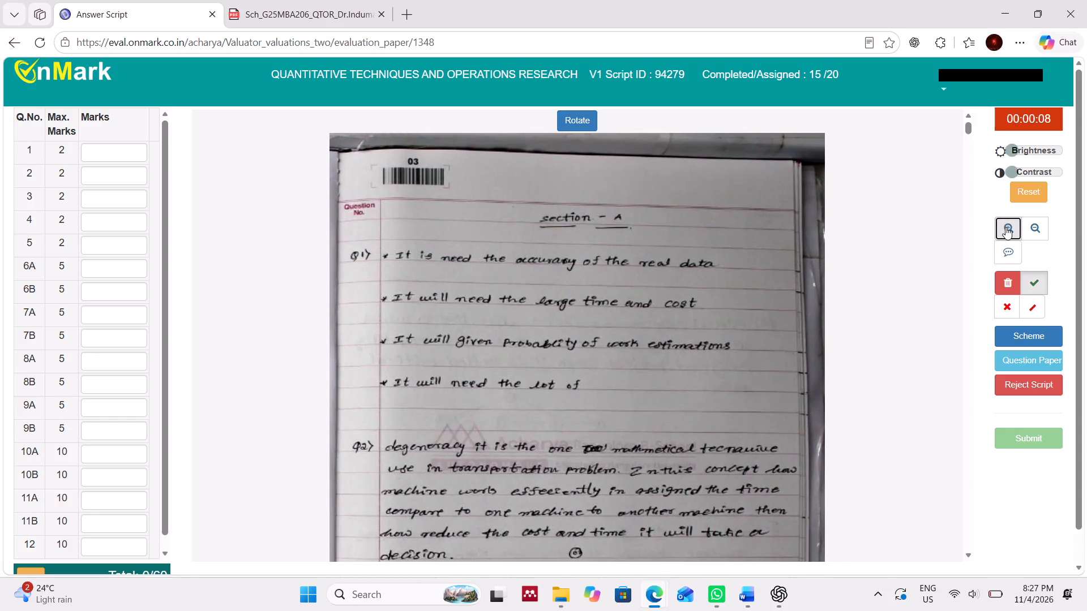
left_click(1005, 227)
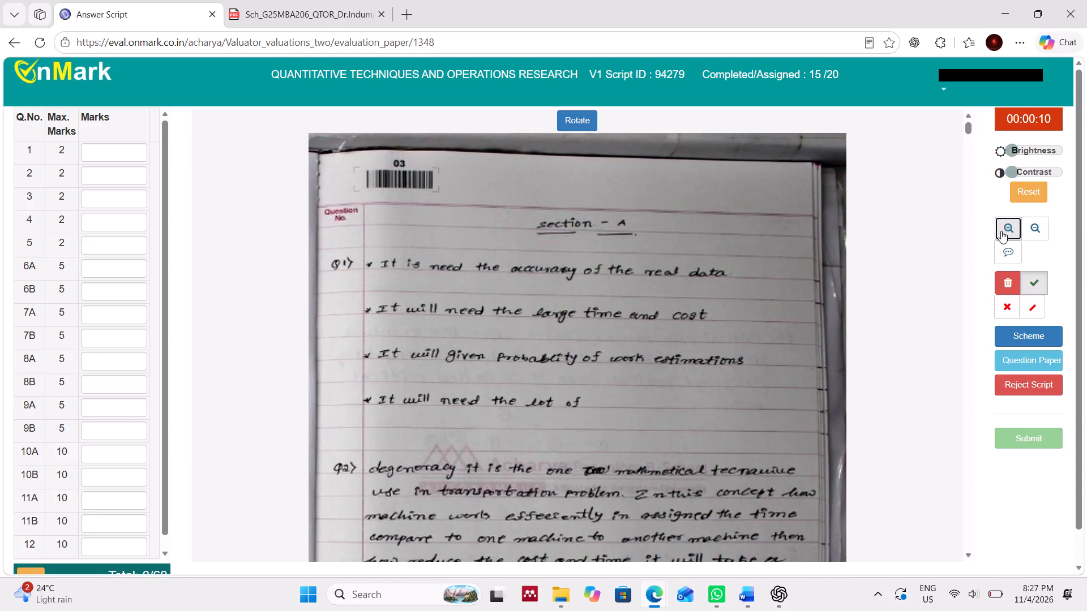
left_click(1030, 283)
scroll(680, 391, "down", 1)
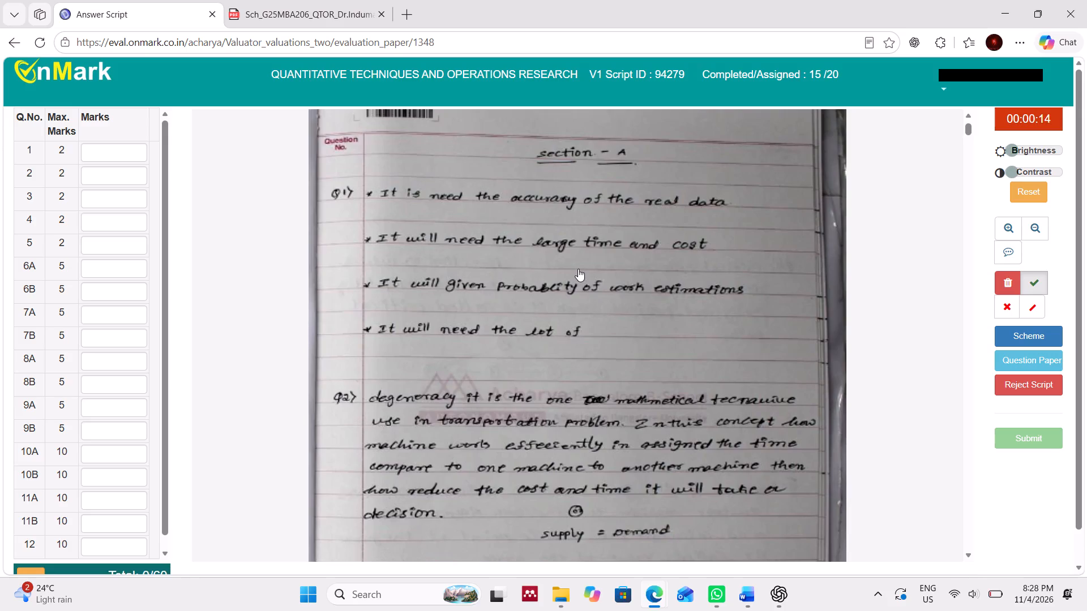
left_click(578, 269)
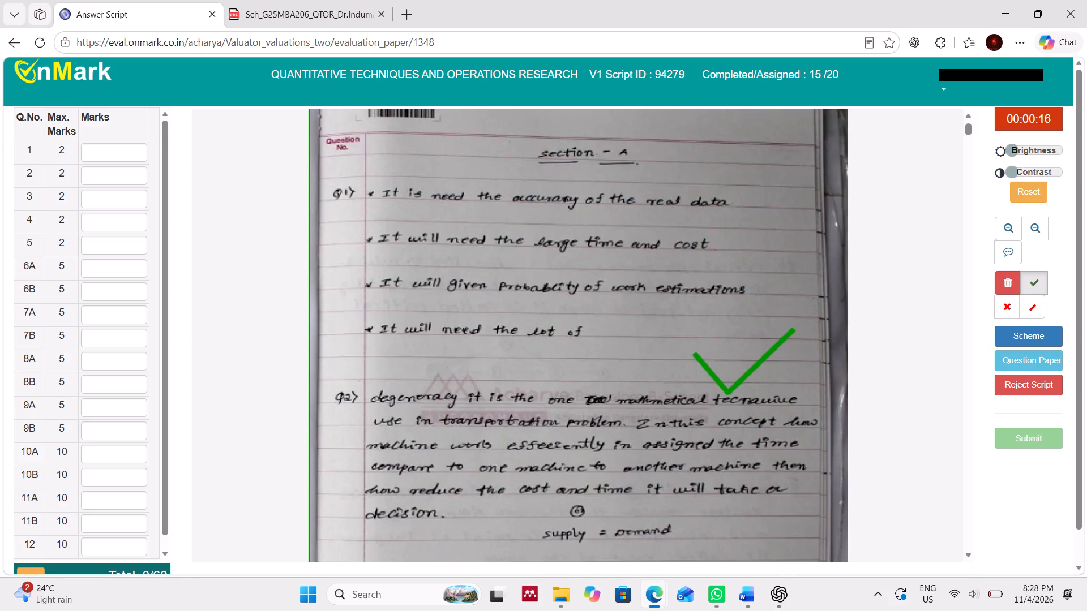
left_click(116, 159)
key("2")
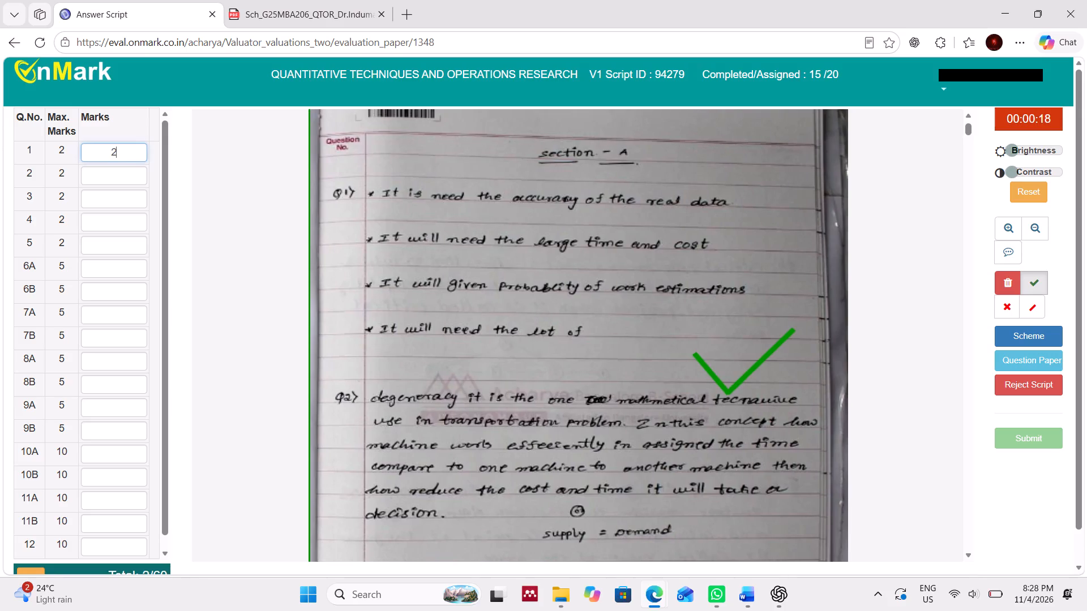
Enter 0 marks for questions 2 and 3 and place a red cross on the question 3 machine cost answer.
left_click(123, 180)
key("0")
scroll(525, 256, "down", 4)
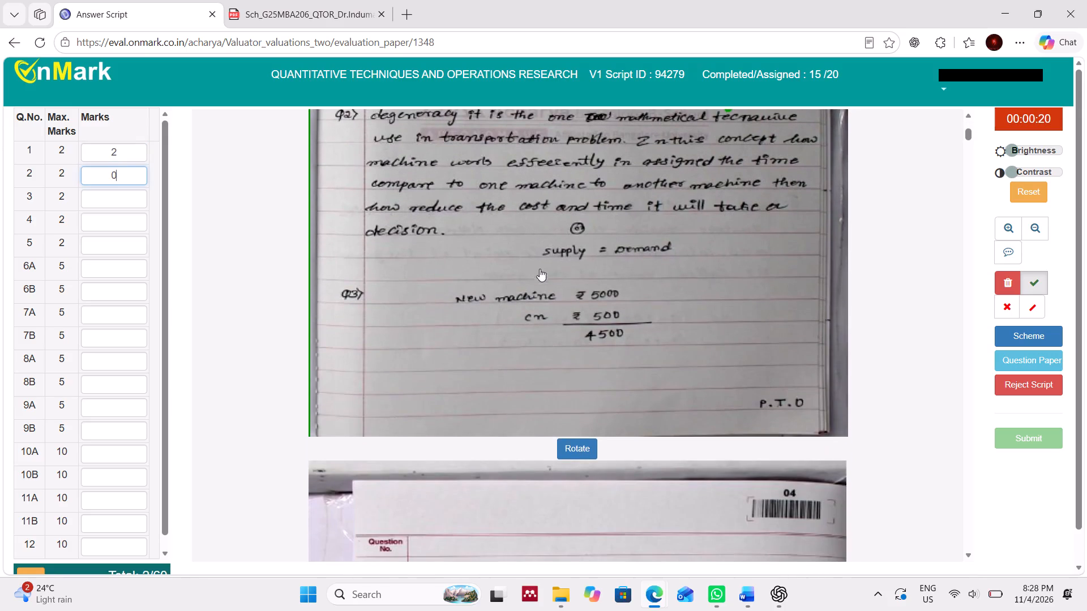
left_click(1009, 306)
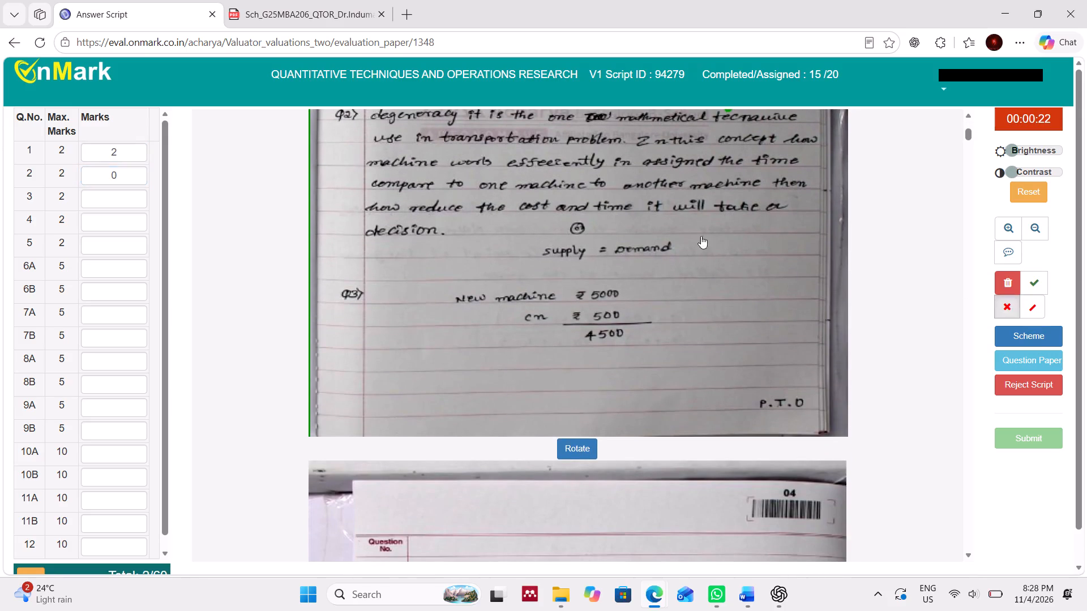
left_click(491, 186)
left_click(123, 206)
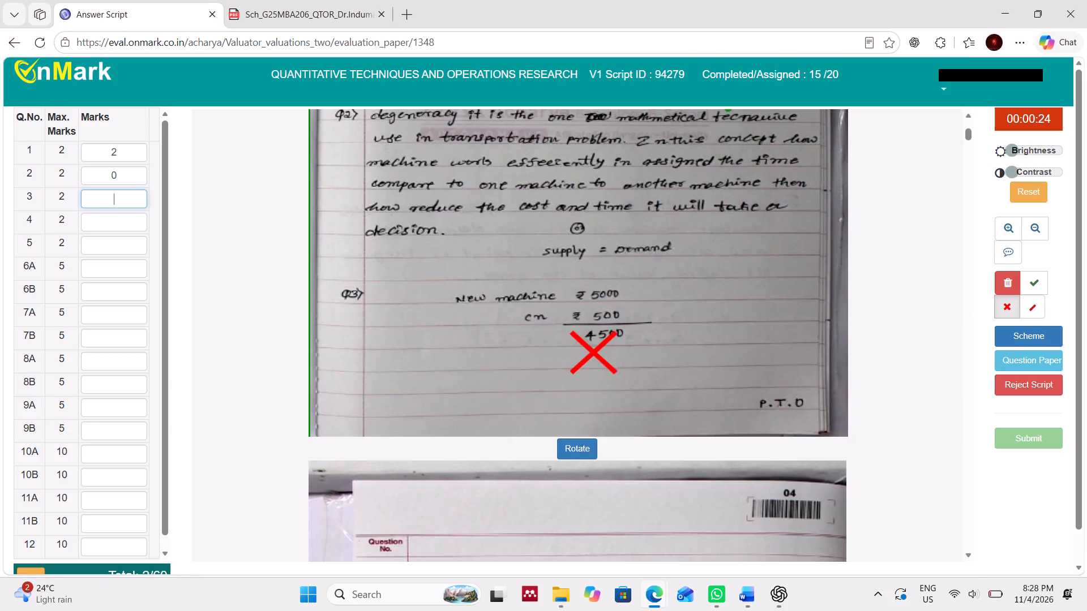
key("0")
Place a green tick on the question 4 critical path answer and enter 2 marks each for questions 4 and 5.
scroll(704, 260, "down", 4)
scroll(569, 305, "down", 1)
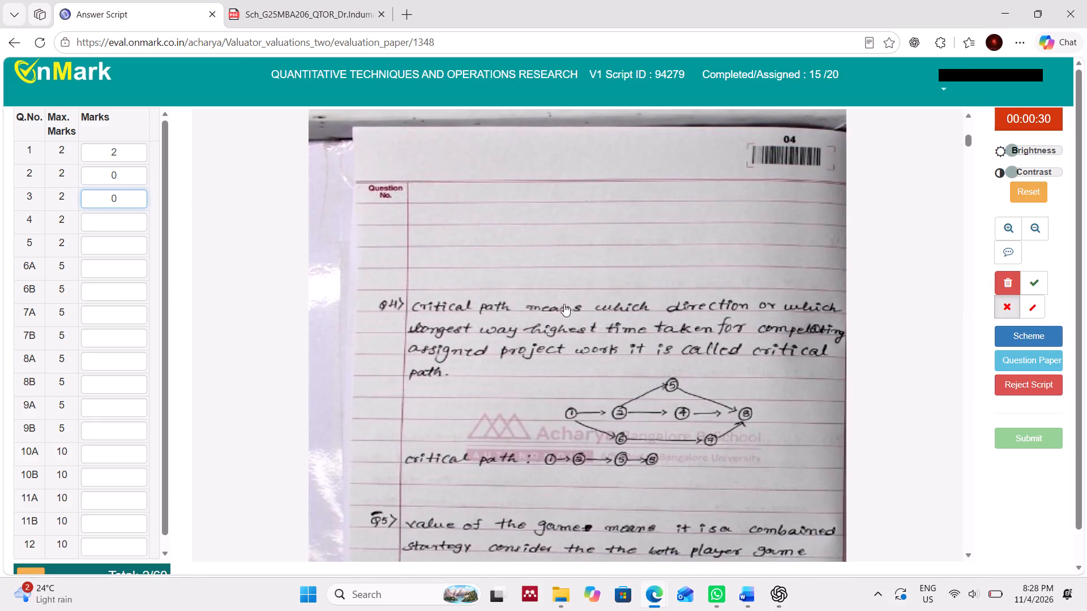
left_click(1039, 283)
left_click(459, 304)
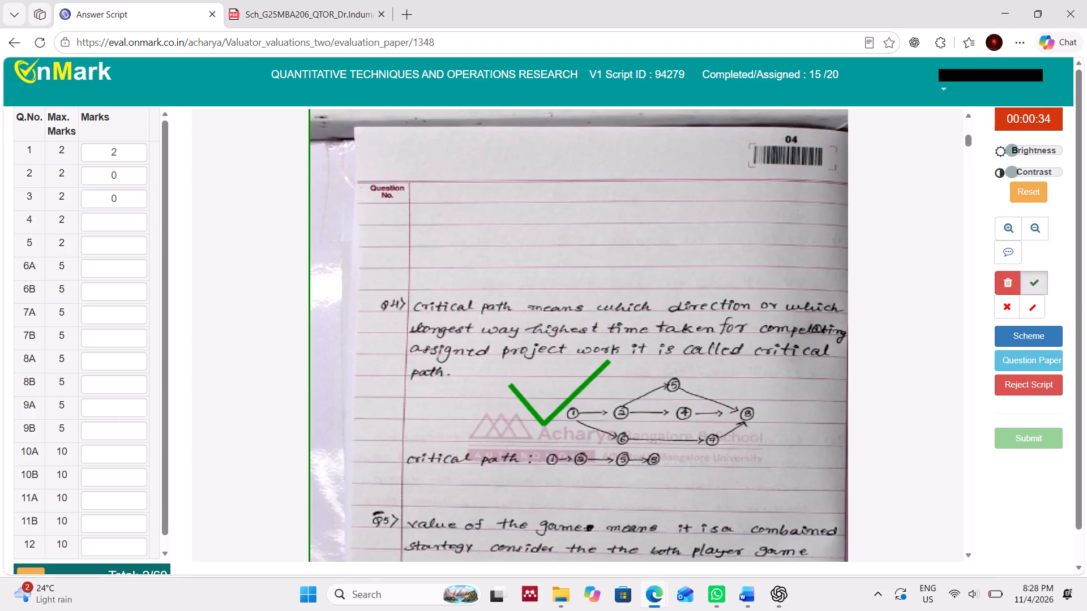
left_click(130, 223)
key("0")
scroll(320, 294, "down", 3)
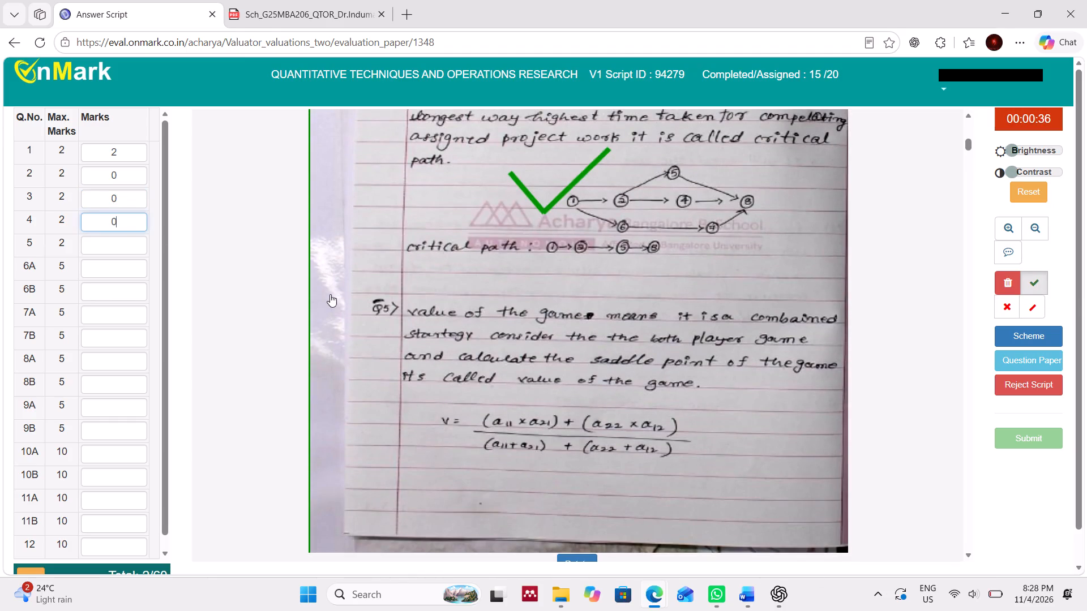
key("BackSpace")
key("2")
left_click(121, 242)
key("2")
Place green ticks on pages 5 and 6 and enter 5 marks for question 9A on the queuing calculation.
scroll(345, 297, "down", 4)
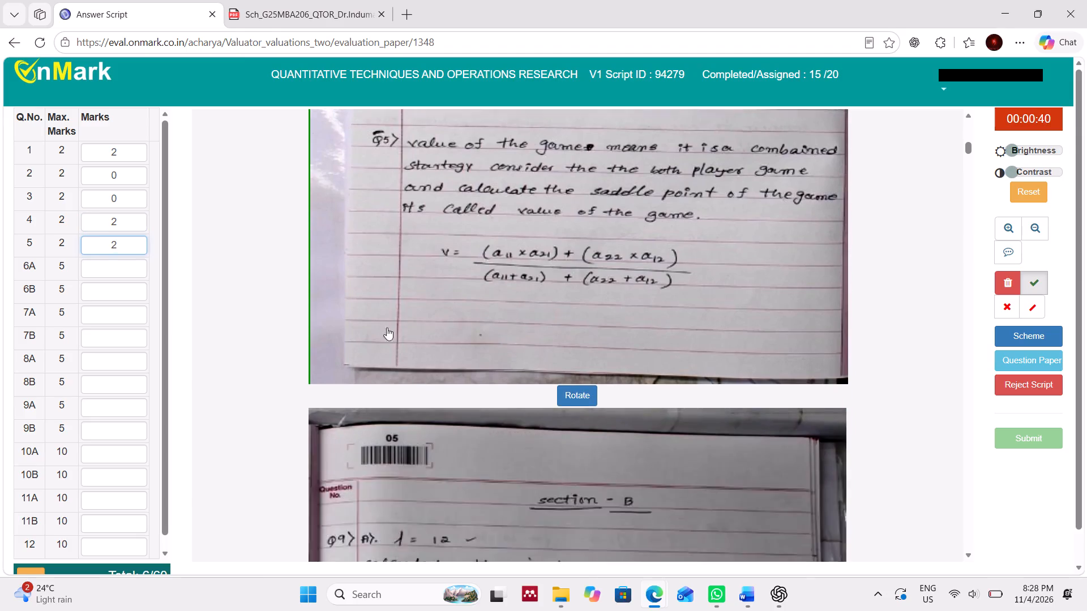
scroll(469, 350, "down", 3)
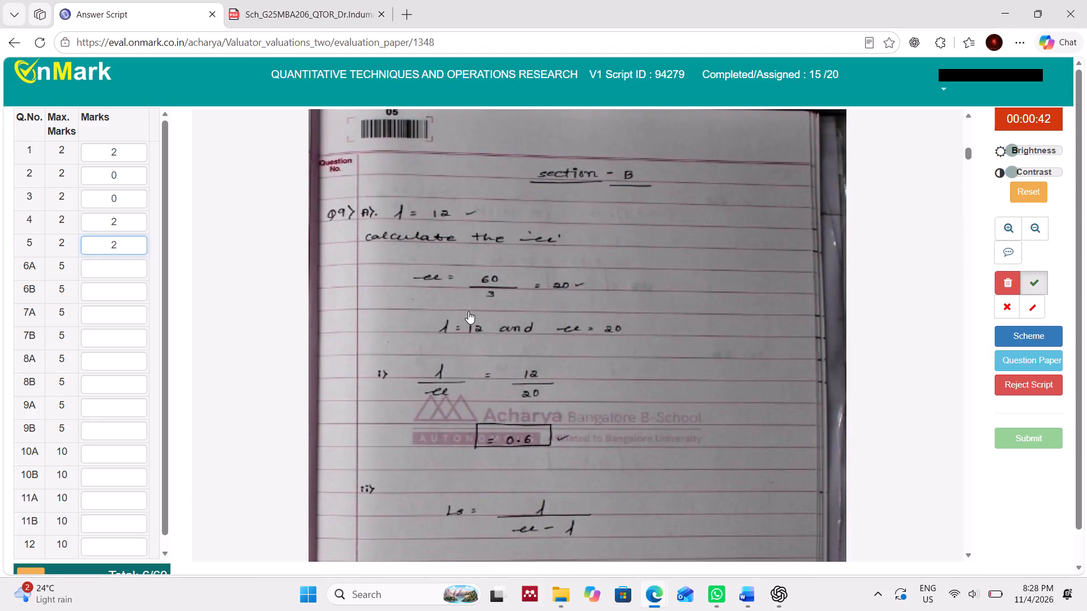
left_click(468, 311)
scroll(468, 311, "down", 3)
scroll(464, 312, "up", 3)
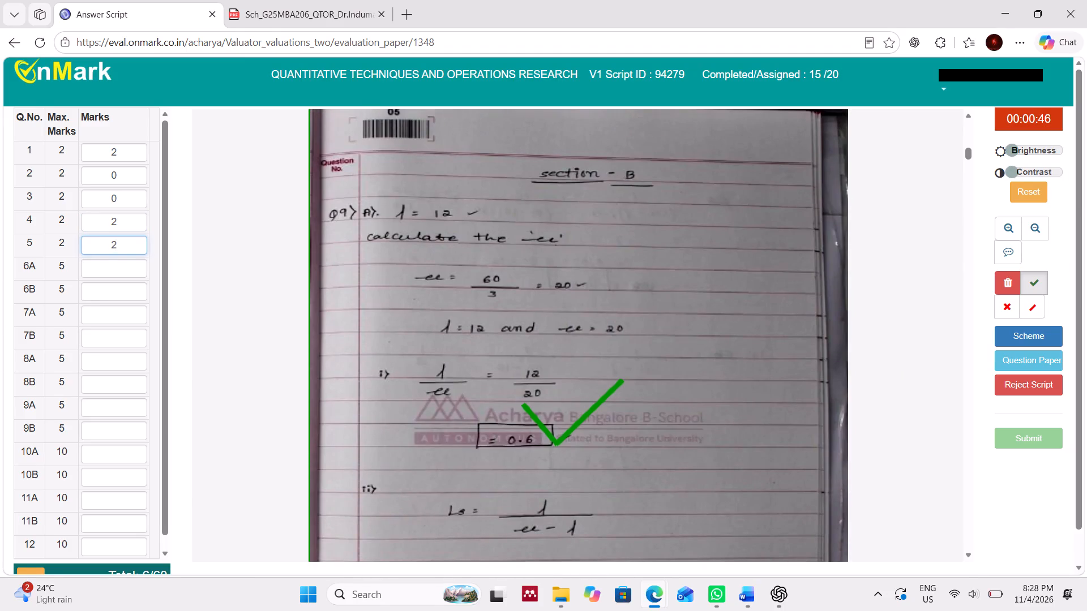
left_click(102, 409)
key("5")
scroll(300, 371, "down", 7)
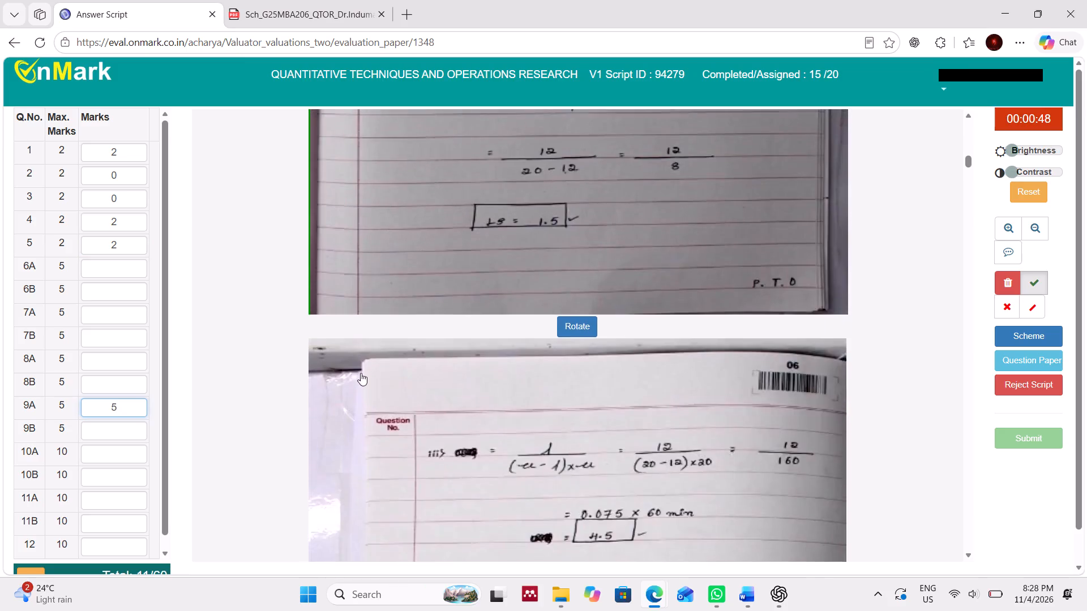
scroll(361, 373, "down", 2)
scroll(434, 354, "down", 2)
left_click(452, 295)
Place red crosses on pages 7 and 8 and enter 5 marks for question 6B.
scroll(452, 295, "down", 6)
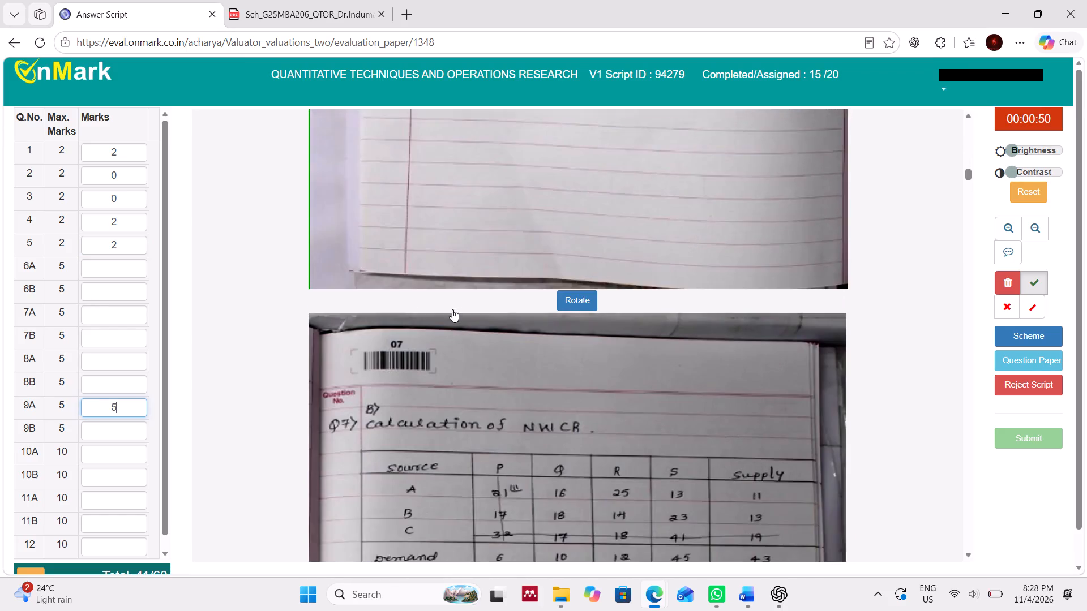
scroll(452, 309, "down", 2)
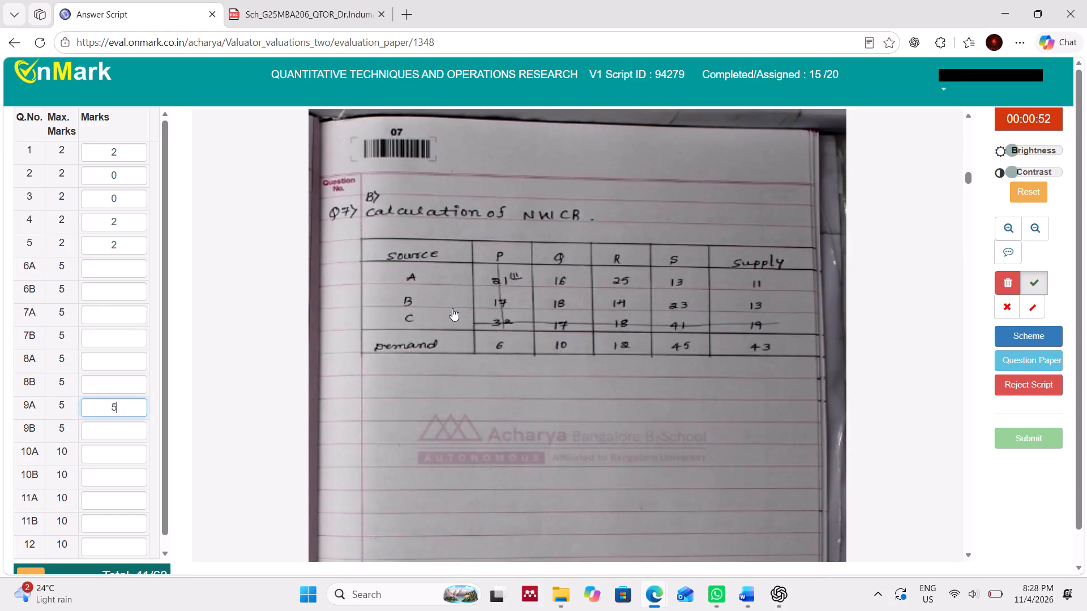
left_click(999, 303)
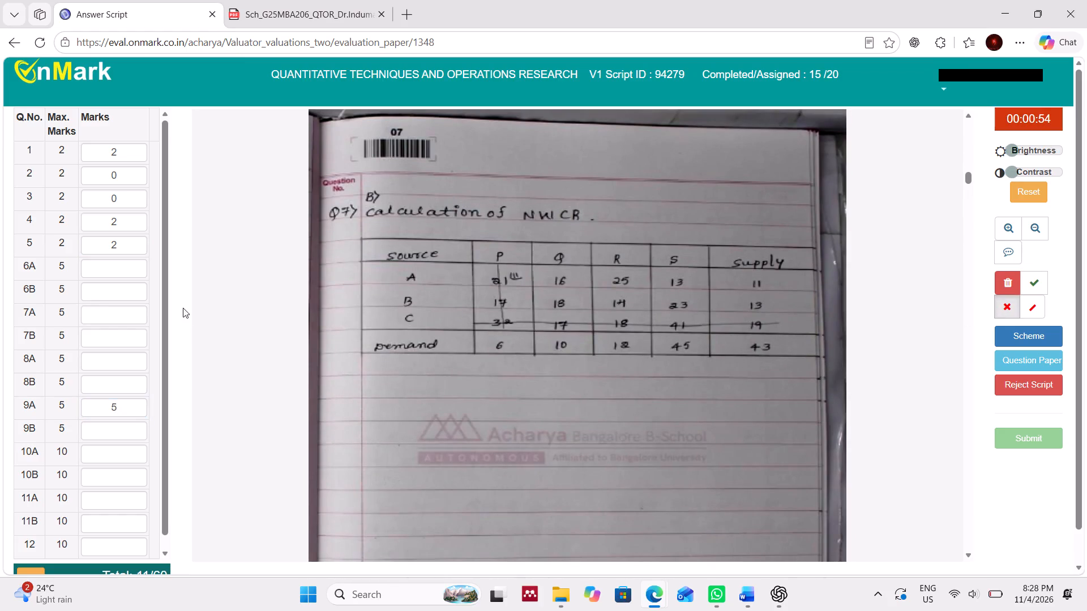
left_click(405, 277)
scroll(405, 277, "down", 4)
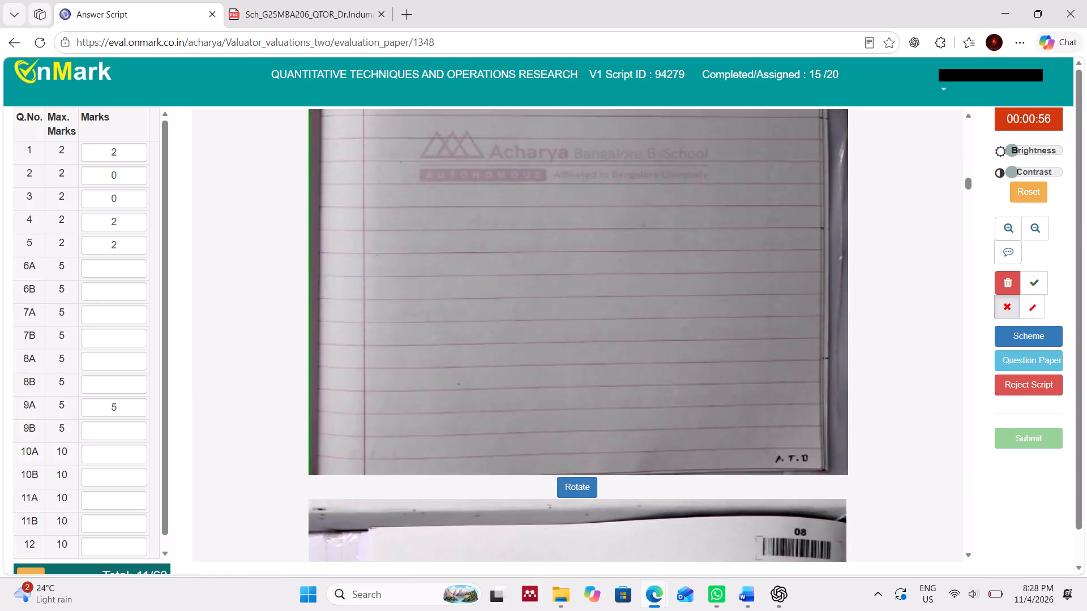
scroll(288, 287, "down", 5)
scroll(388, 300, "down", 3)
left_click(459, 278)
scroll(459, 278, "down", 6)
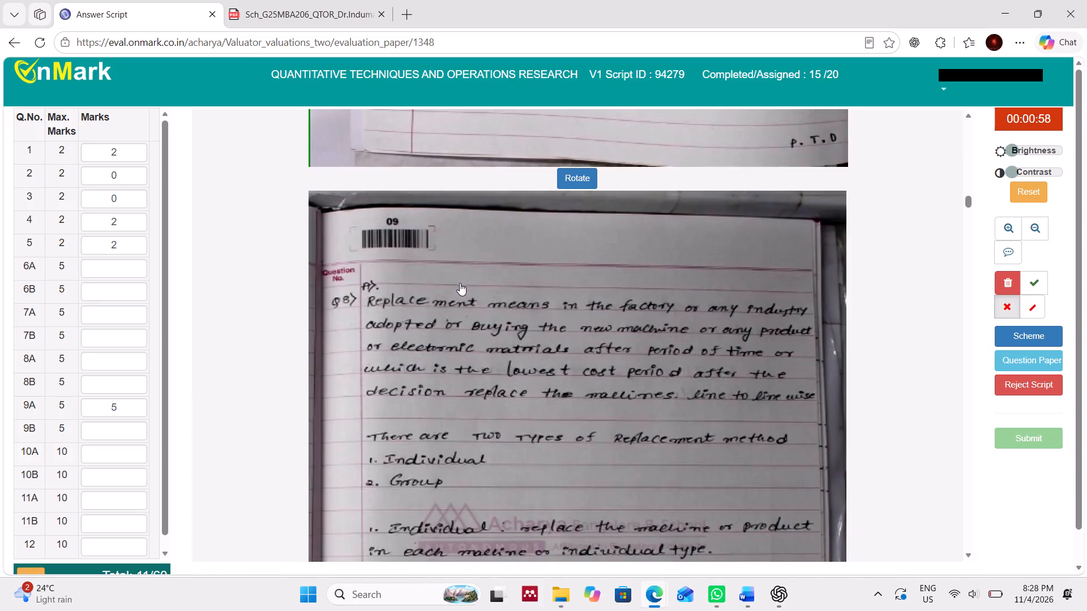
left_click(112, 292)
key("5")
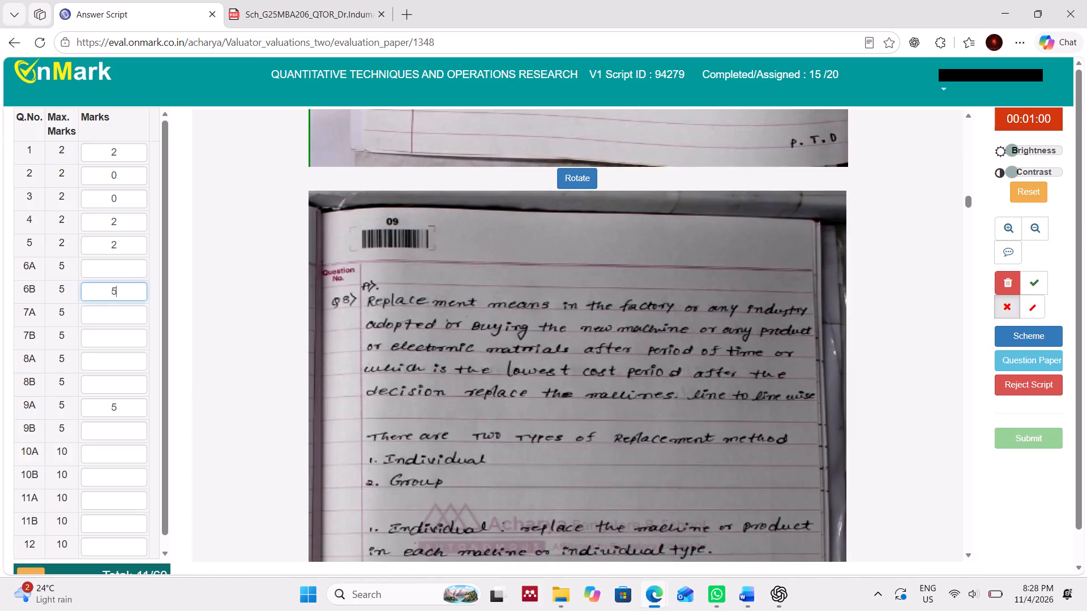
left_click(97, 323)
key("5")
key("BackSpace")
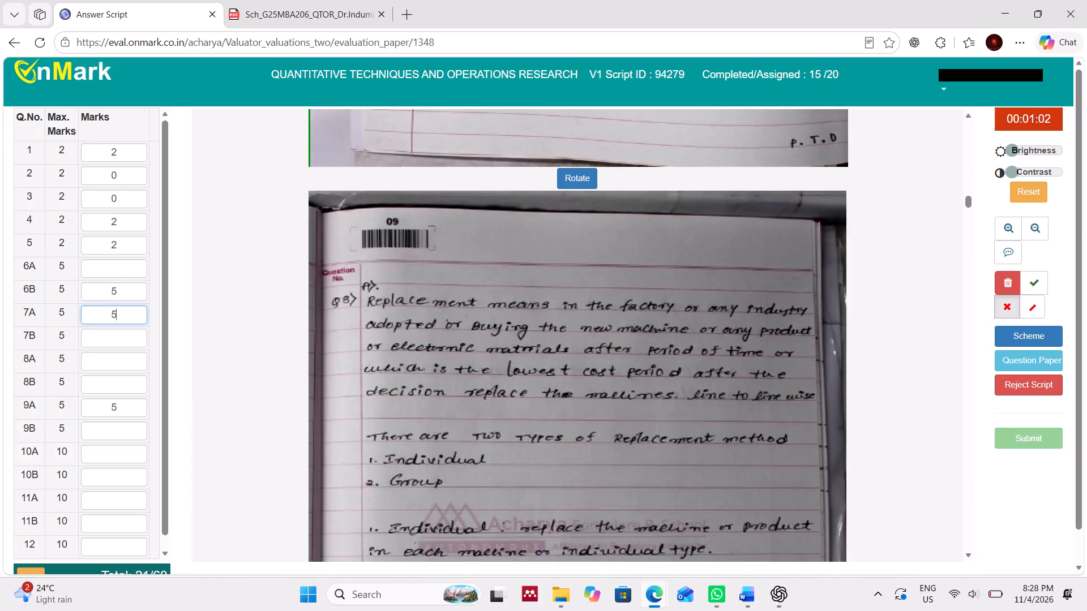
Replace the question 6B mark with 0 and enter 0 marks each for questions 7A and 7B.
left_click(132, 295)
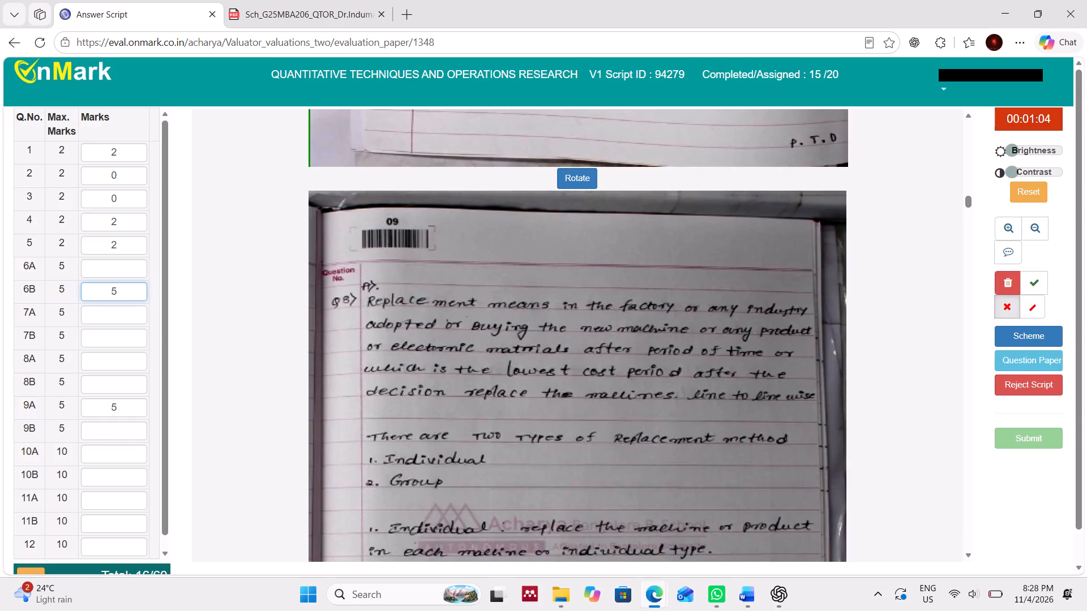
key("BackSpace")
scroll(217, 302, "up", 20)
scroll(217, 302, "up", 3)
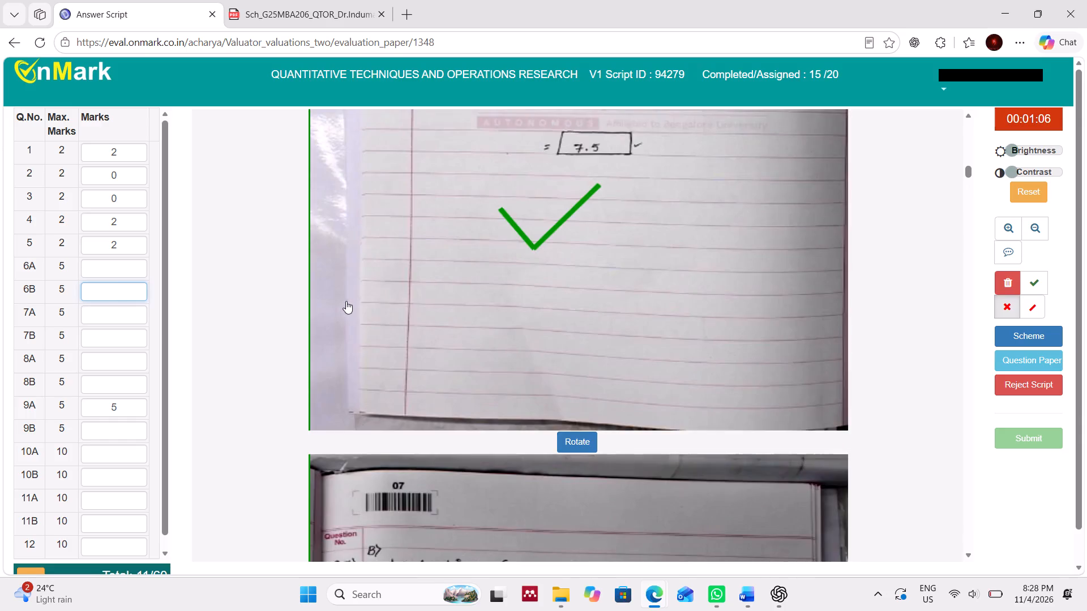
scroll(346, 301, "up", 6)
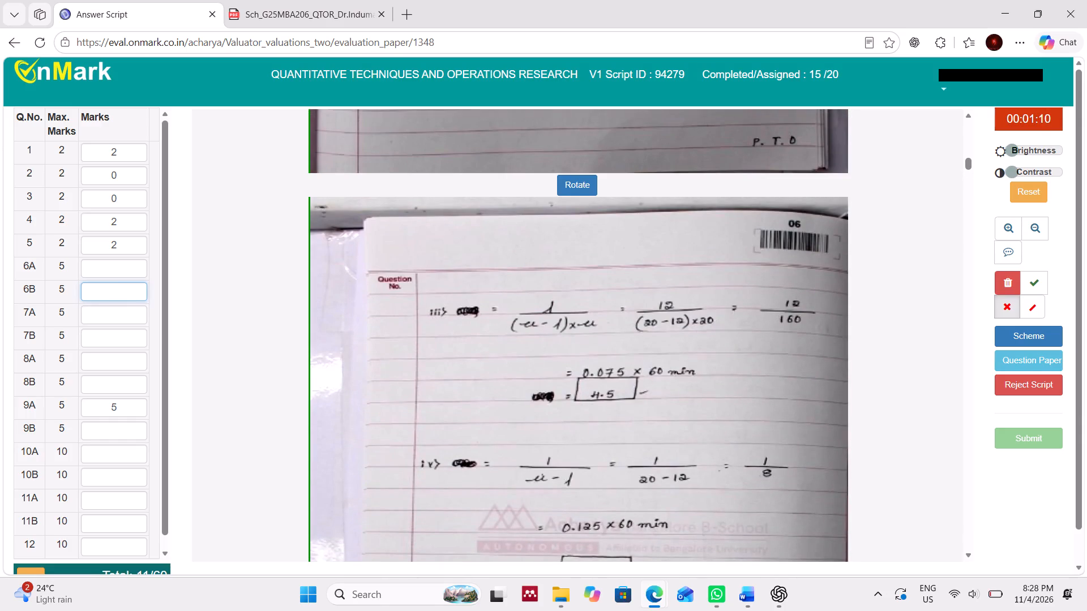
key("0")
left_click(109, 314)
key("0")
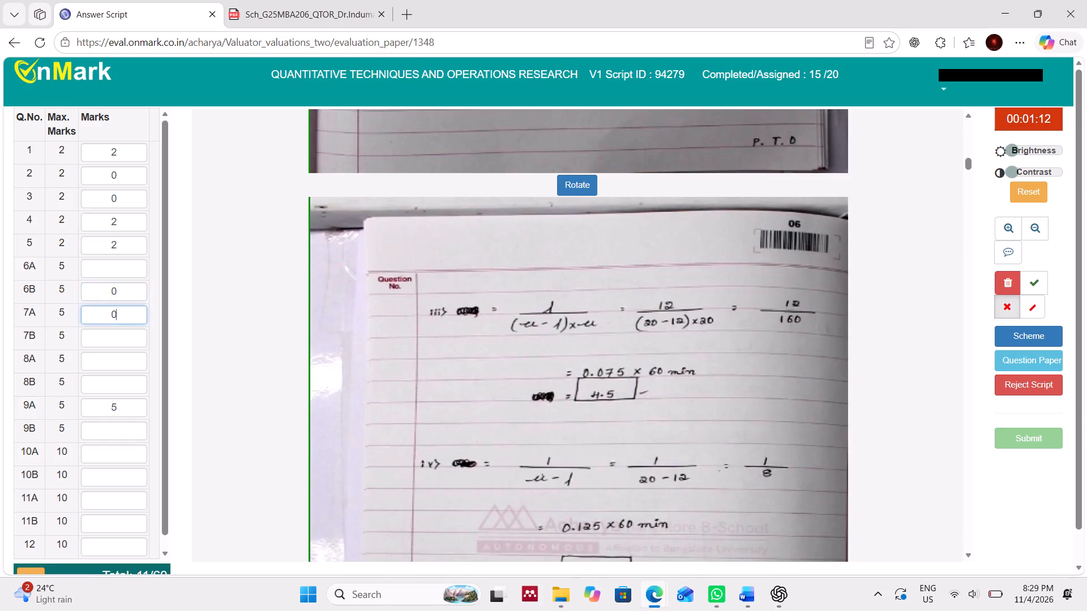
left_click(109, 337)
key("0")
Place red crosses on pages 9 and 10 of the question 8 replacement answer and enter 3 marks for question 8B.
scroll(301, 364, "down", 15)
scroll(391, 359, "down", 10)
scroll(431, 271, "down", 6)
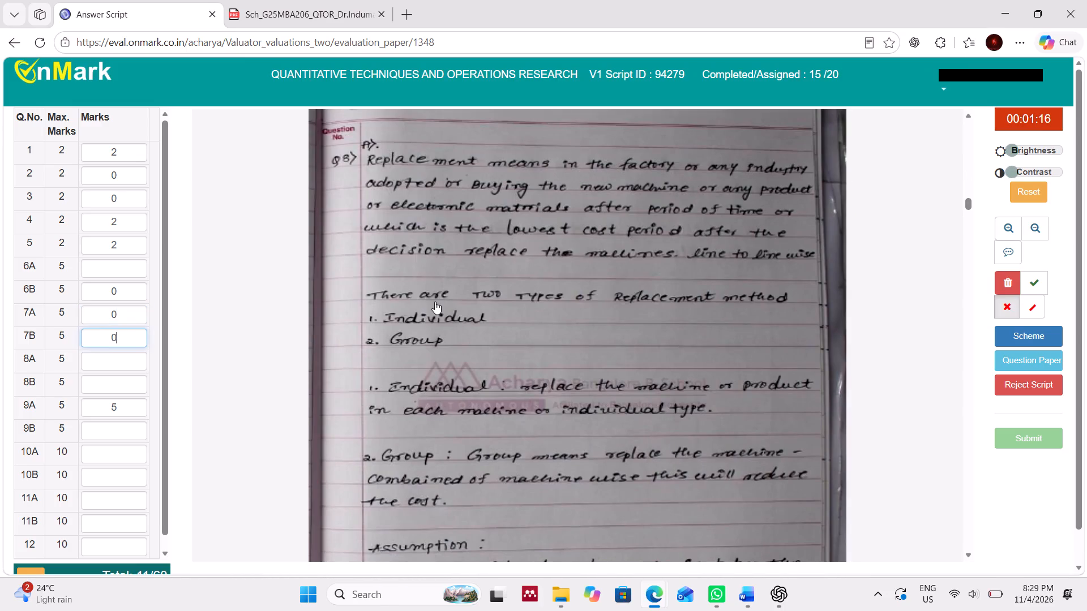
left_click(435, 302)
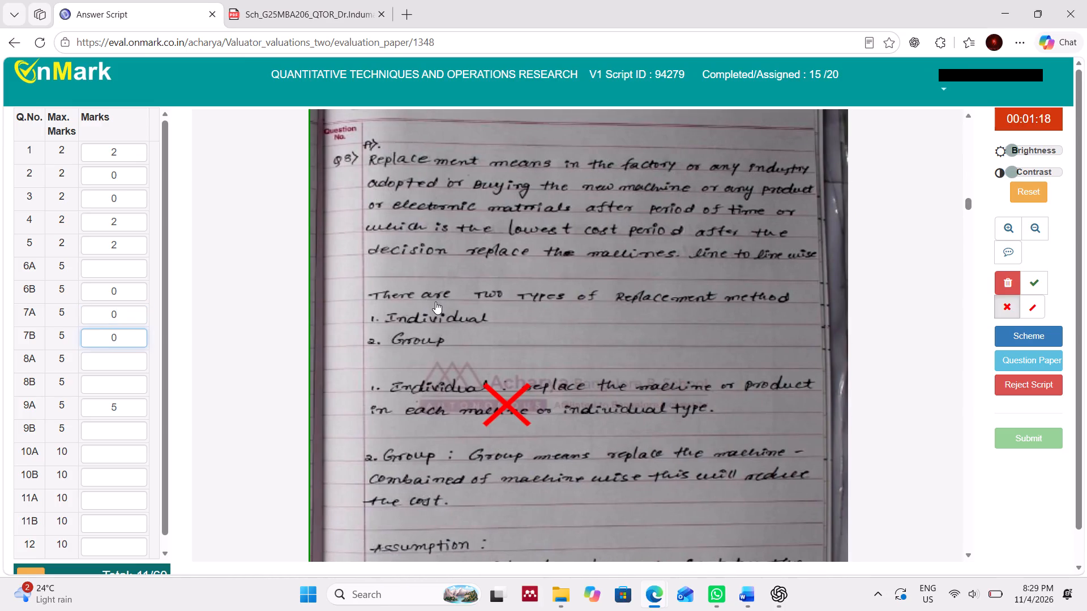
scroll(435, 302, "down", 1)
scroll(435, 302, "up", 1)
left_click(127, 378)
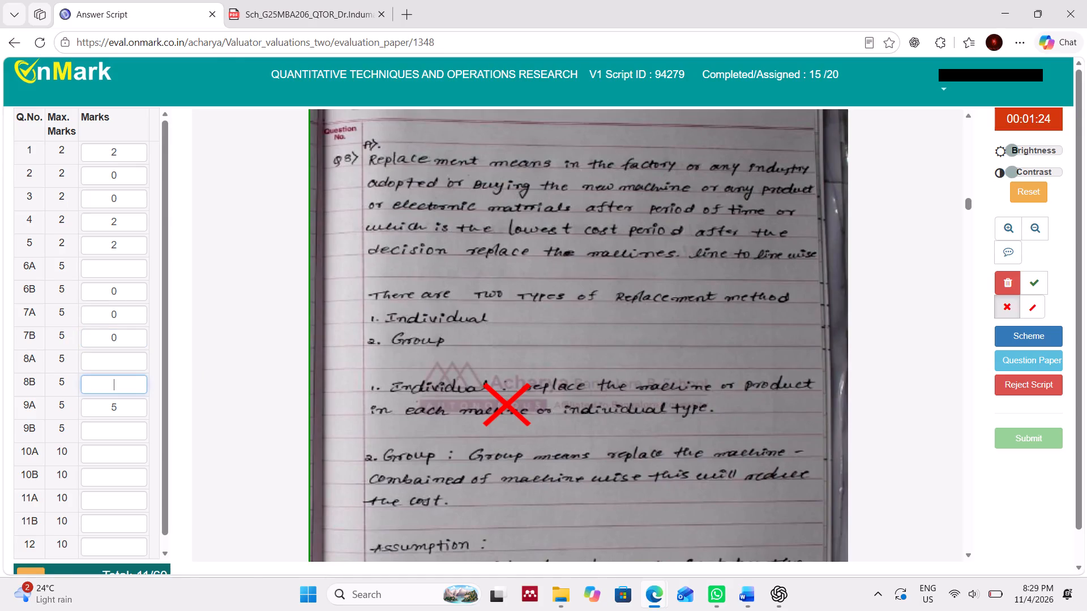
key("3")
scroll(574, 368, "down", 10)
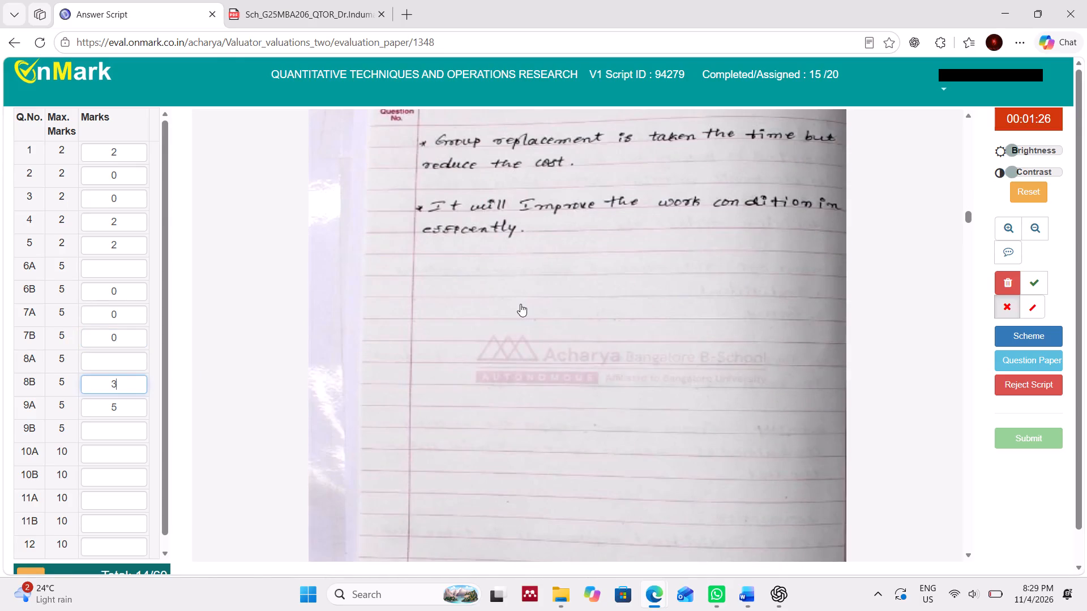
left_click(520, 304)
Place red crosses on pages 11 and 12 of the simulation answer and enter 5 marks for question 11A.
scroll(520, 304, "down", 9)
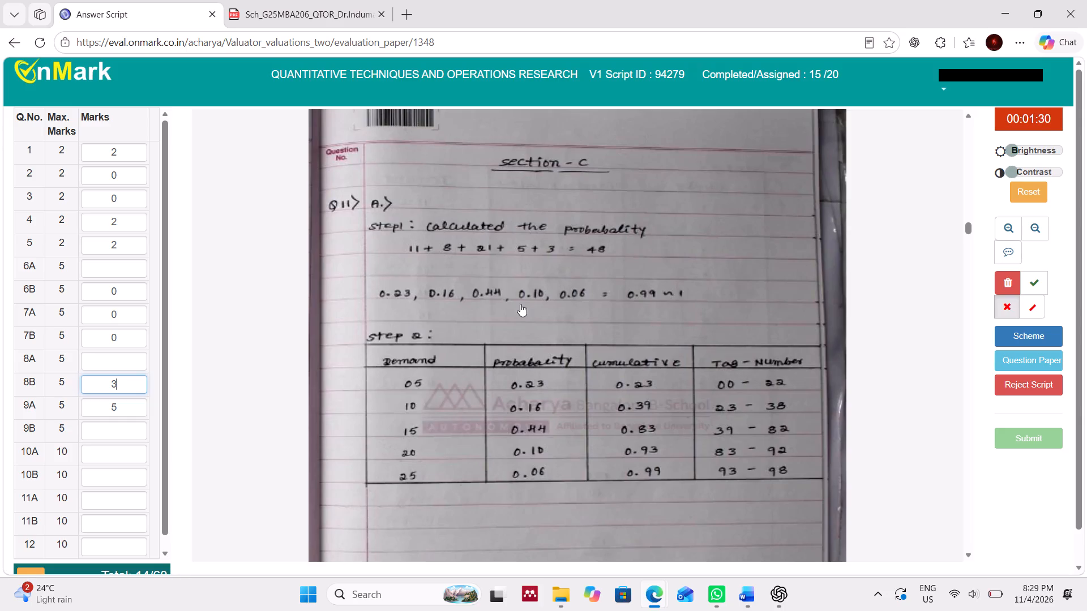
left_click(520, 304)
scroll(132, 398, "down", 6)
scroll(386, 387, "down", 8)
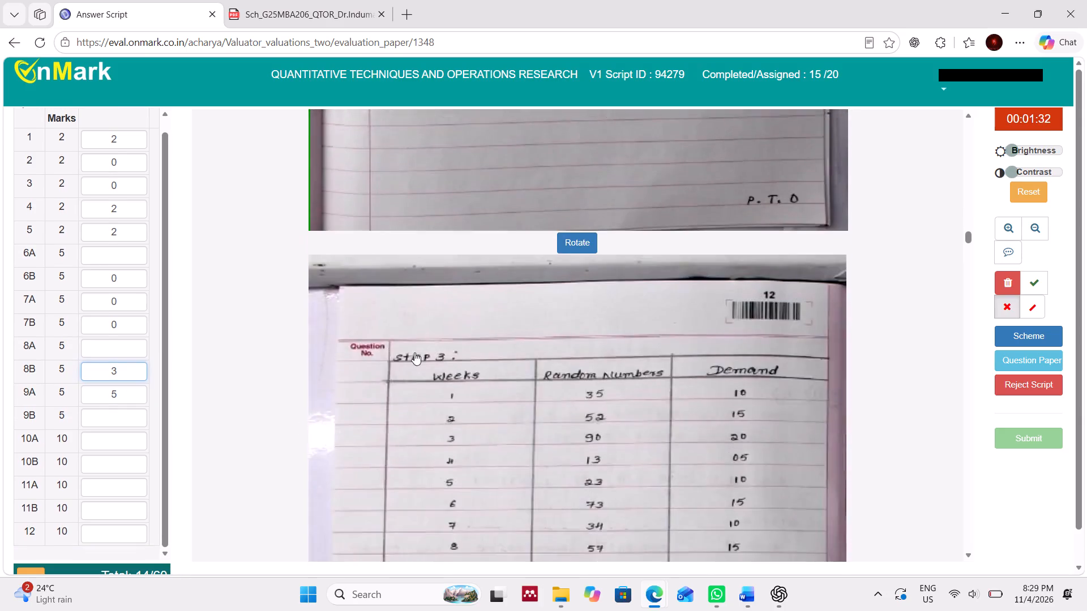
scroll(414, 352, "down", 3)
left_click(423, 286)
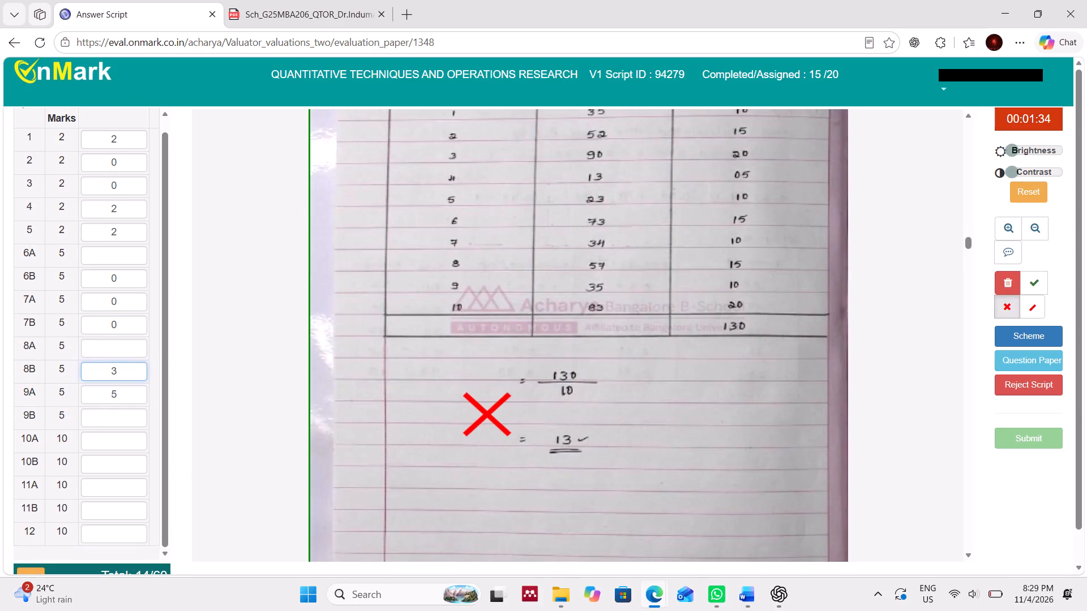
left_click(105, 485)
key("5")
Place red crosses on pages 13, 14 and 15 of the network diagram answer and enter 5 marks for question 10B.
scroll(544, 454, "down", 10)
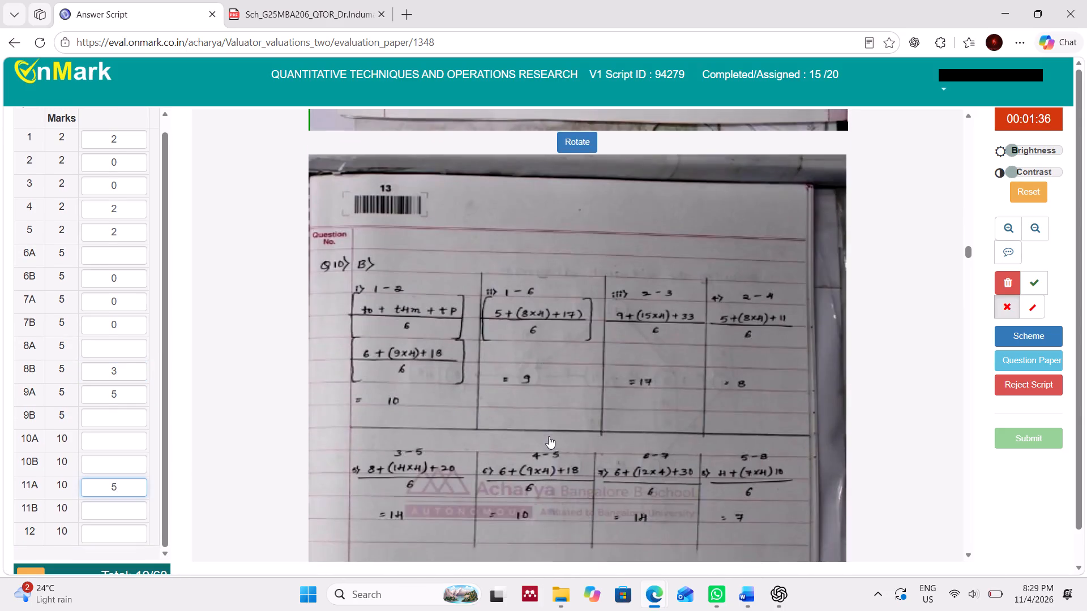
scroll(549, 436, "down", 2)
scroll(547, 425, "up", 3)
left_click(504, 382)
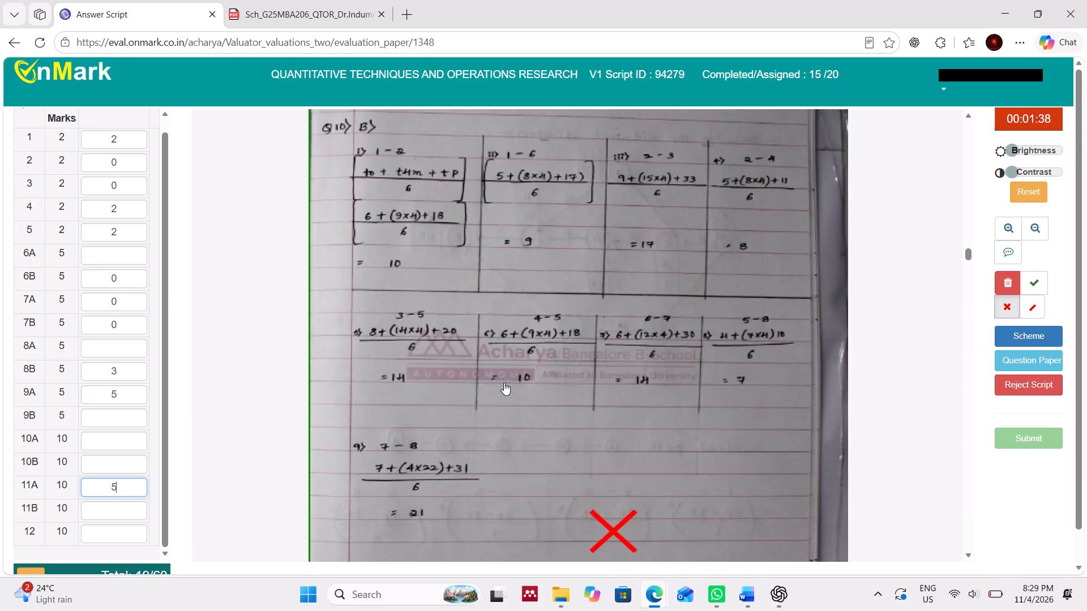
scroll(499, 383, "down", 8)
left_click(499, 384)
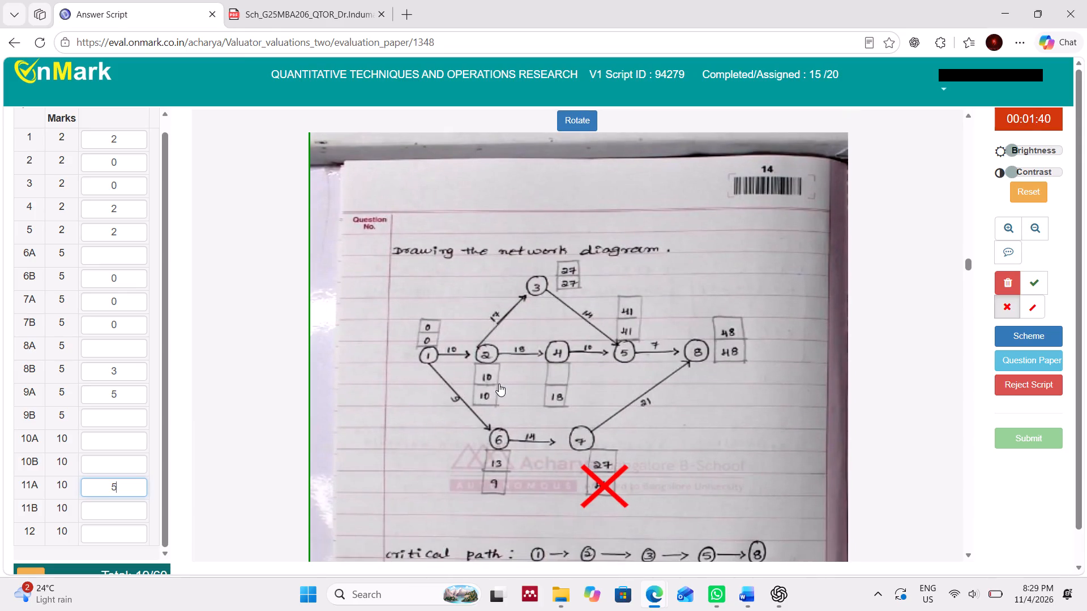
scroll(499, 384, "down", 9)
left_click(499, 384)
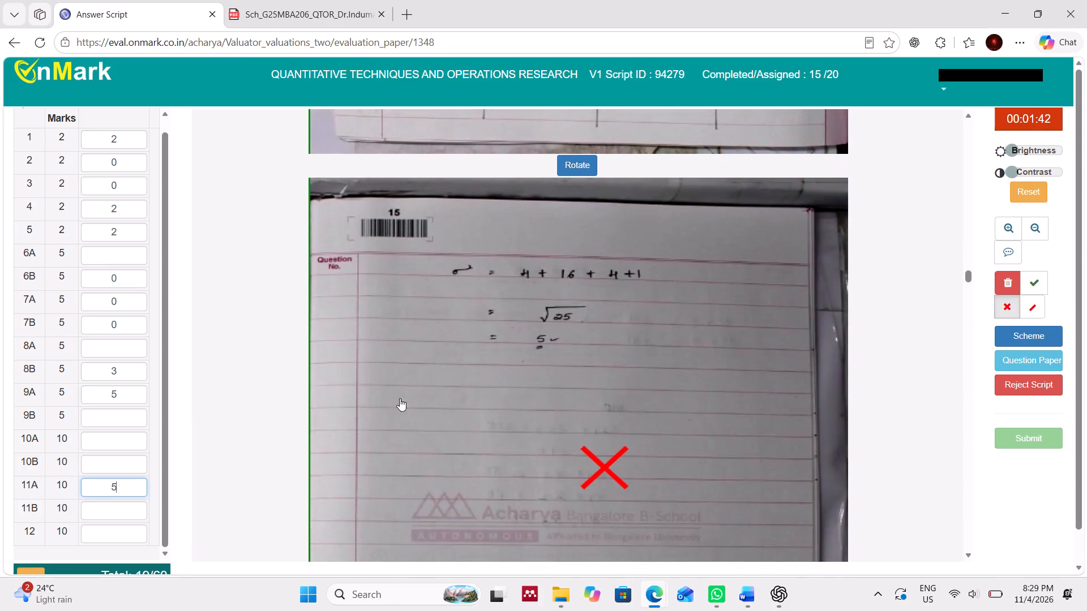
left_click(101, 459)
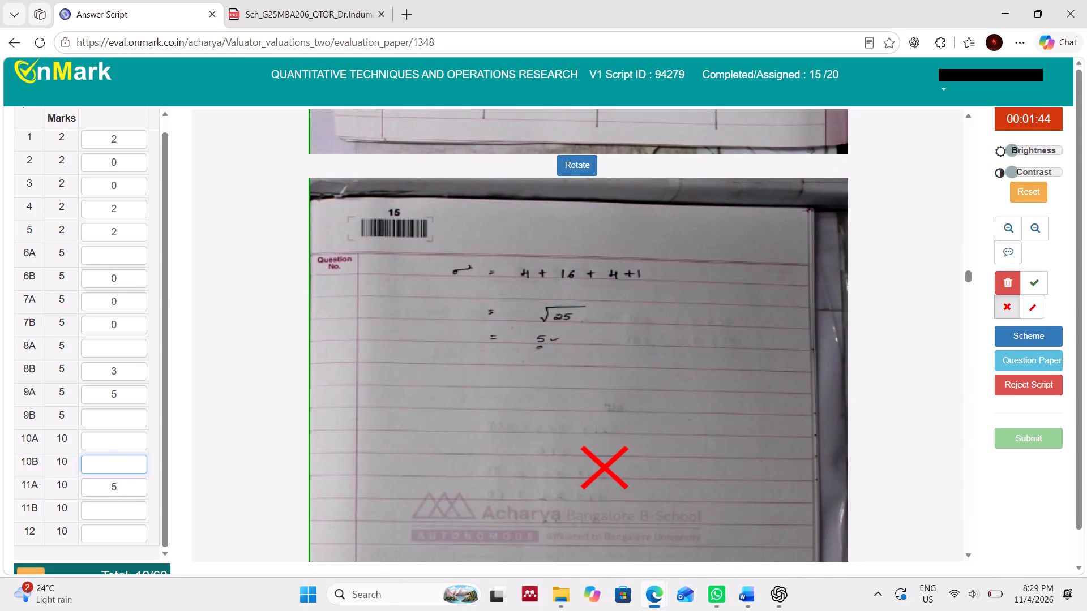
key("5")
Place red crosses on page 16, the Section D network page 17 and the Monte Carlo page 18.
scroll(471, 400, "down", 11)
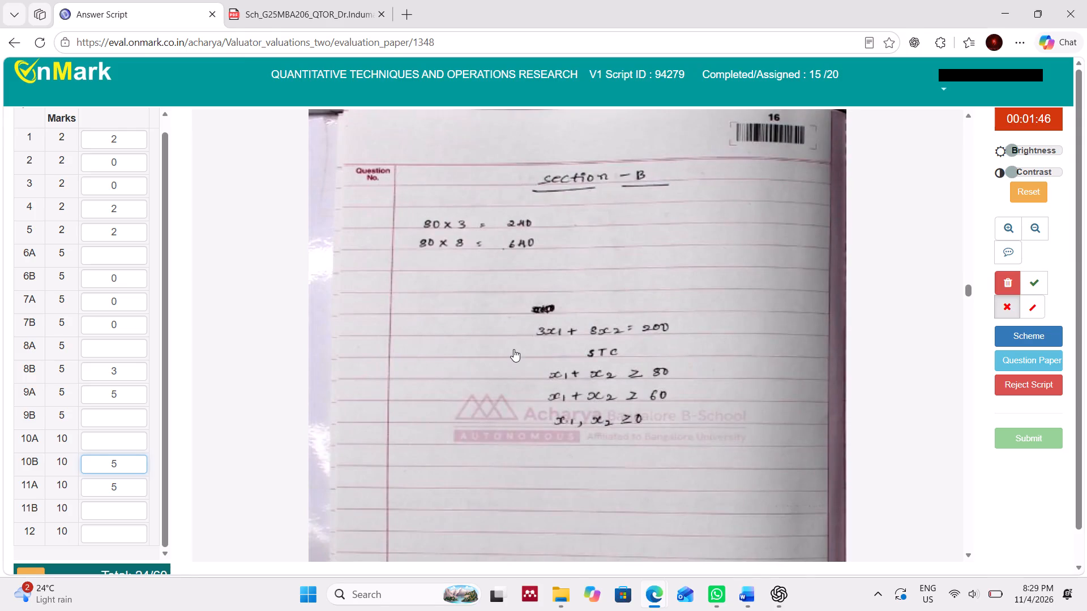
left_click(508, 342)
scroll(508, 342, "down", 7)
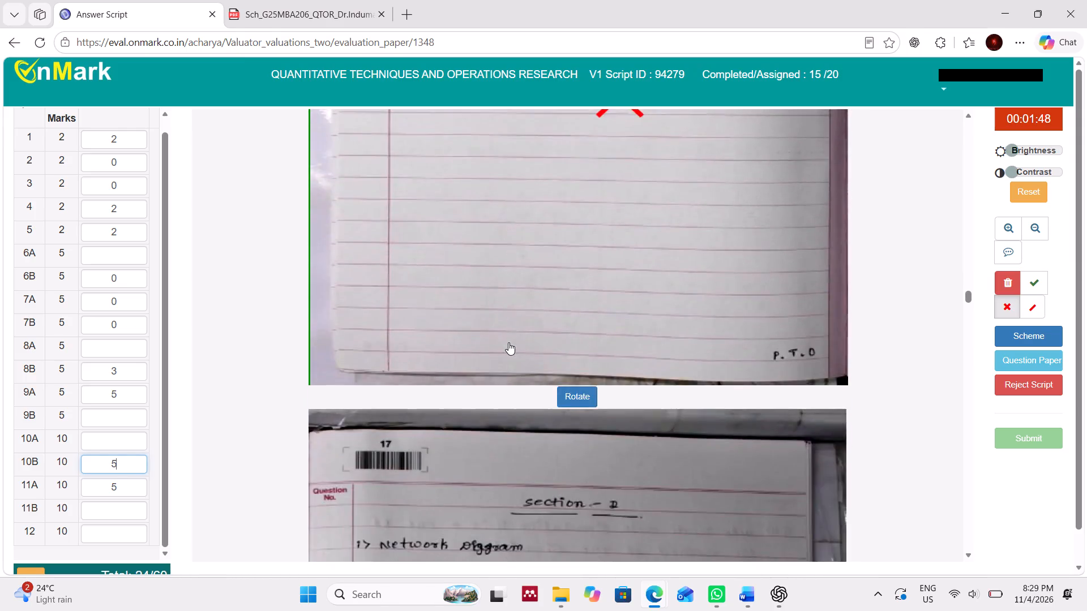
scroll(508, 342, "down", 4)
left_click(508, 342)
scroll(508, 342, "down", 5)
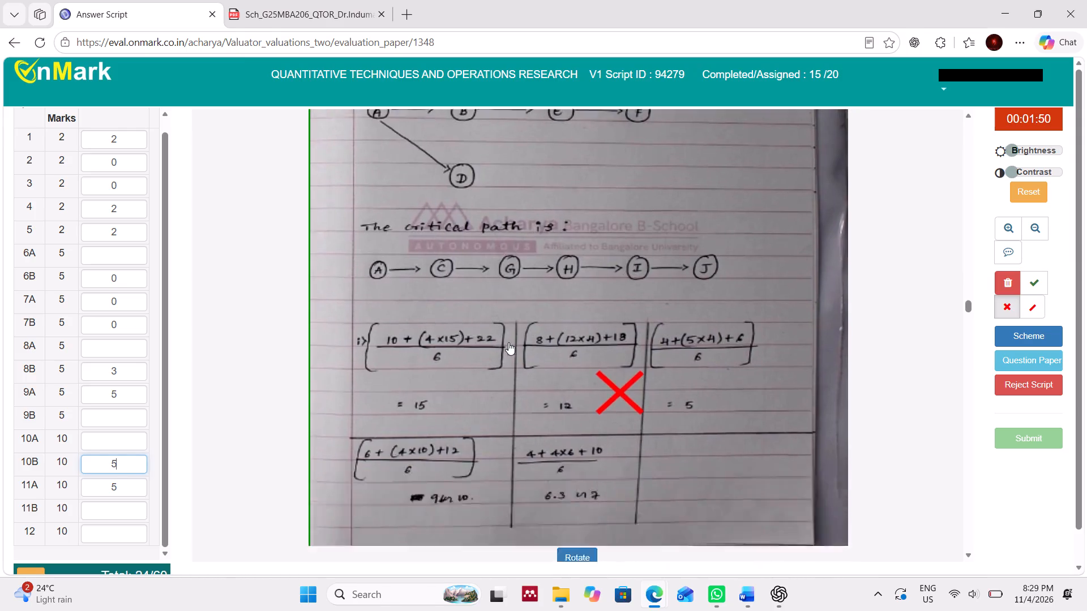
scroll(508, 342, "up", 8)
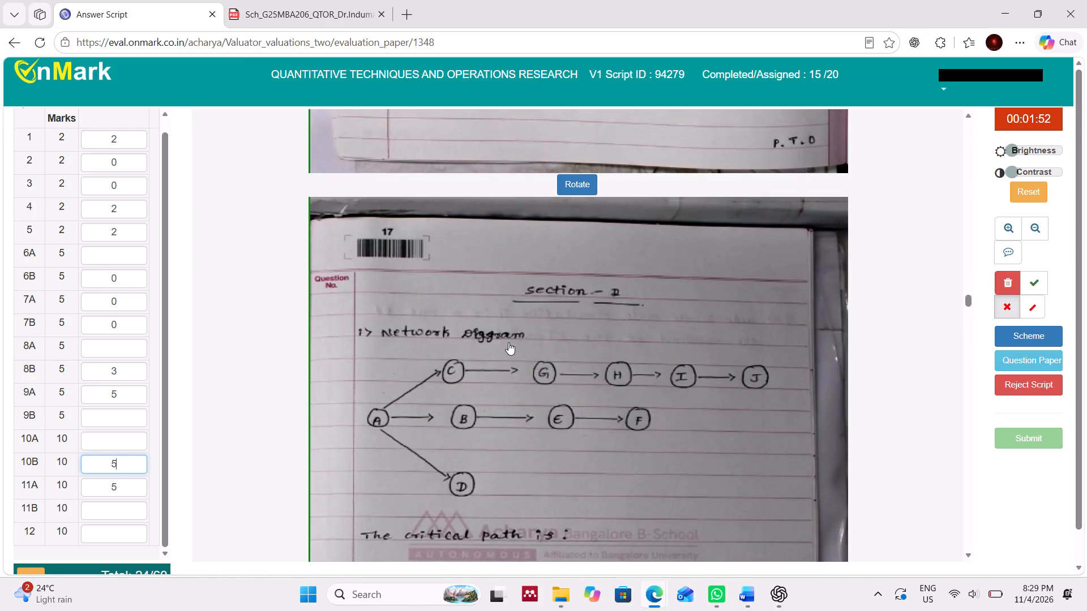
scroll(508, 342, "down", 11)
left_click(508, 342)
Place red crosses on pages 19 to 23 of the answer script.
scroll(508, 342, "down", 5)
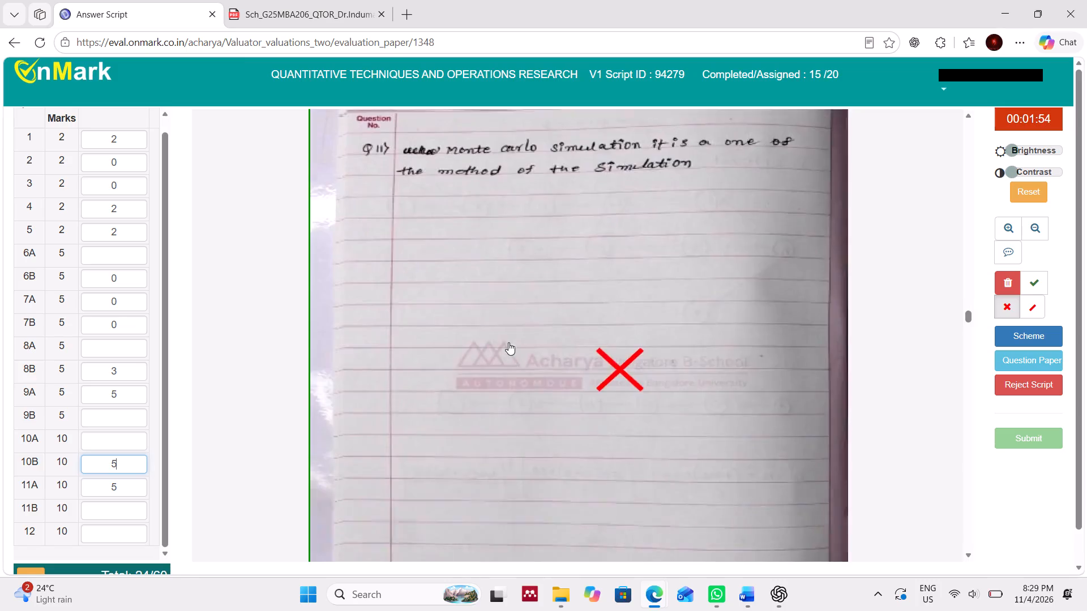
scroll(508, 342, "down", 7)
left_click(508, 342)
scroll(508, 342, "down", 12)
left_click(508, 342)
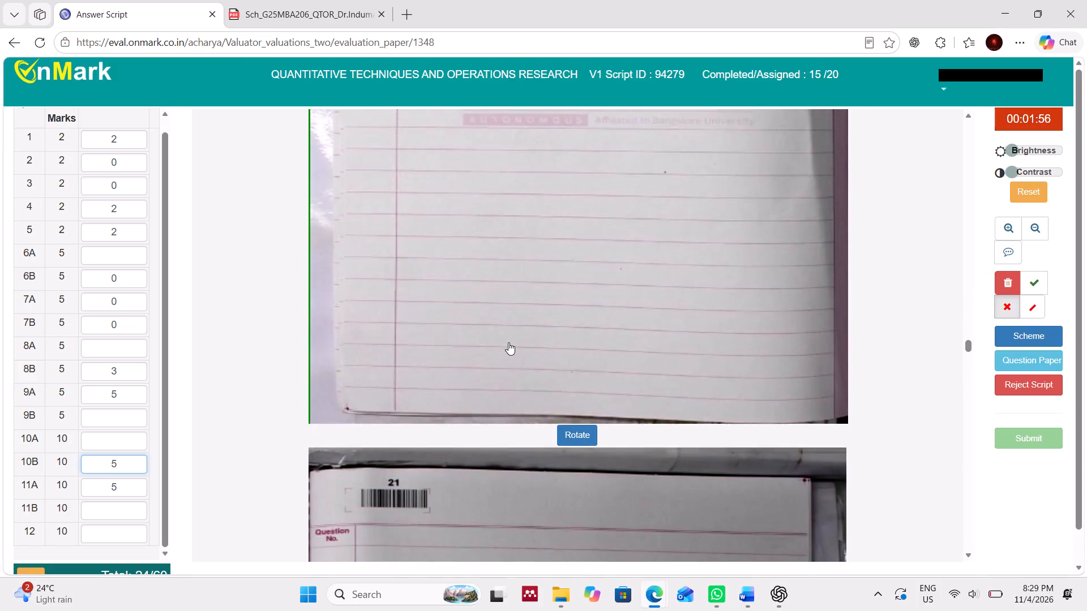
left_click(490, 262)
scroll(490, 262, "down", 5)
left_click(482, 310)
scroll(482, 310, "down", 6)
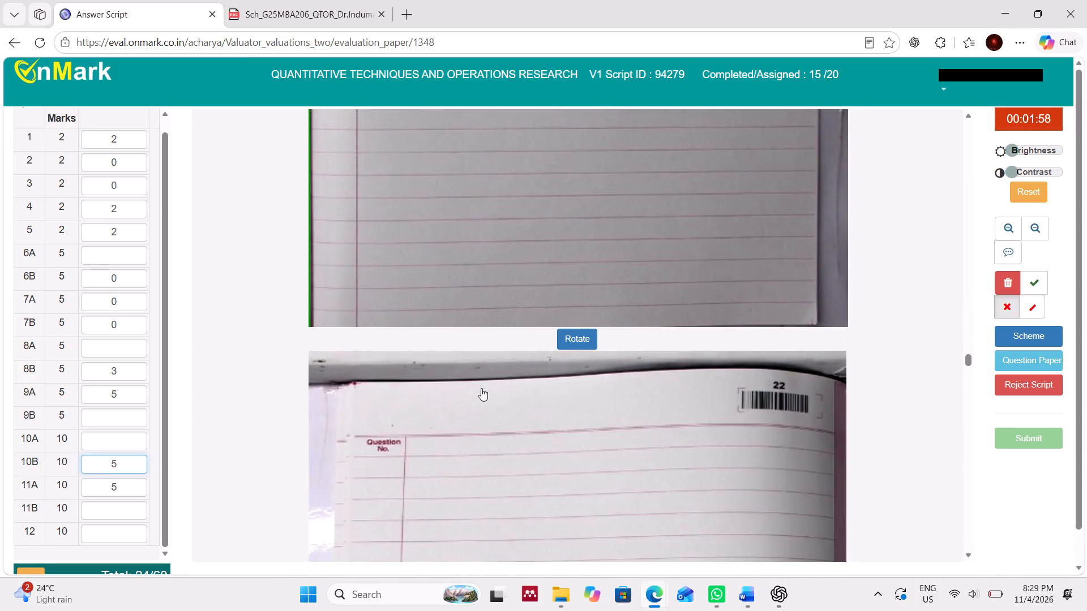
left_click(481, 388)
scroll(481, 388, "down", 13)
left_click(481, 388)
Place red crosses on the blank pages 24 to 28.
scroll(481, 388, "down", 6)
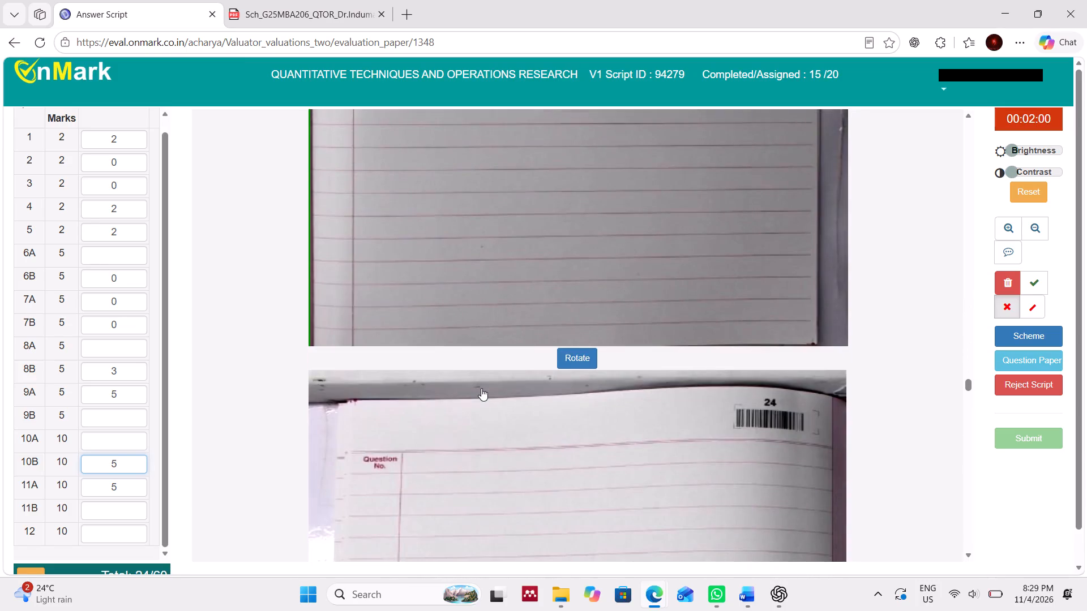
left_click(481, 388)
scroll(481, 388, "down", 10)
left_click(481, 388)
scroll(481, 388, "down", 7)
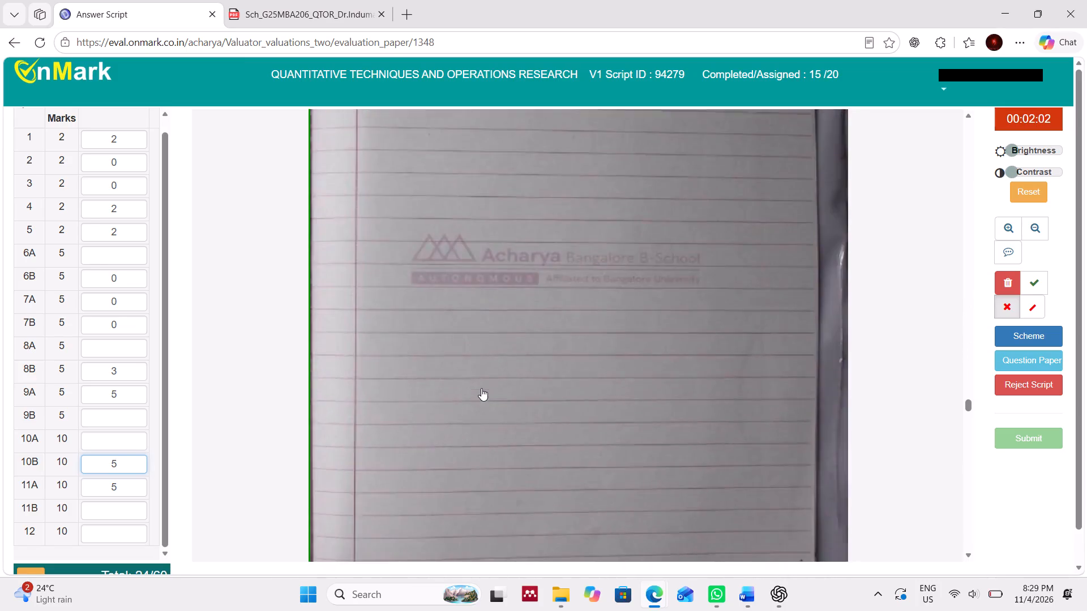
scroll(481, 388, "down", 3)
left_click(481, 388)
scroll(481, 388, "down", 10)
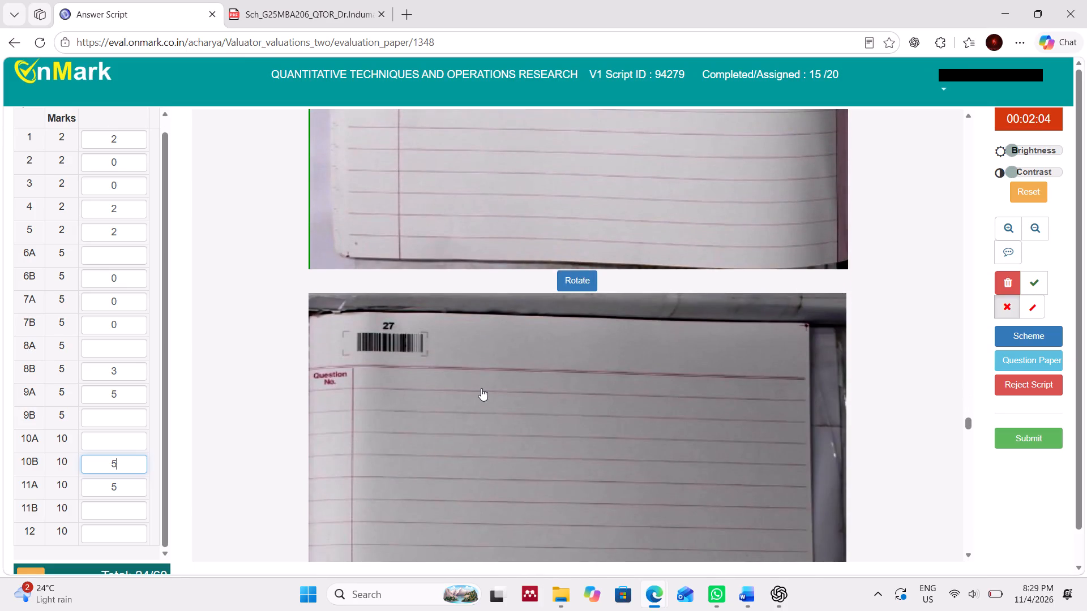
left_click(481, 388)
scroll(481, 388, "down", 11)
left_click(481, 388)
Place red crosses on the blank pages 29 to 34 and the graph sheet on page 35.
scroll(481, 388, "down", 11)
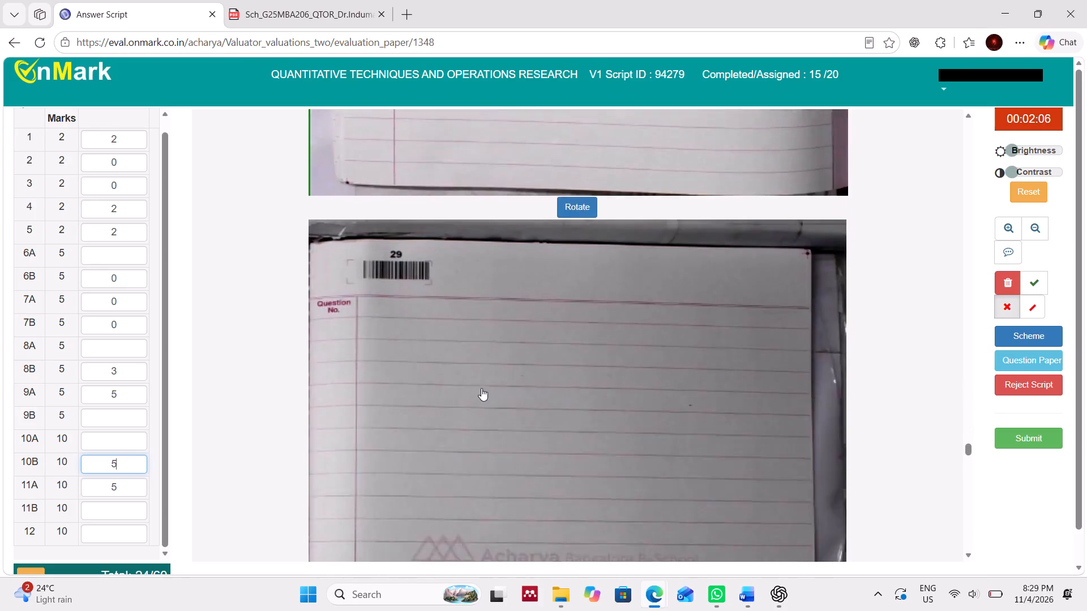
left_click(481, 388)
scroll(481, 388, "down", 8)
left_click(481, 388)
scroll(481, 388, "down", 10)
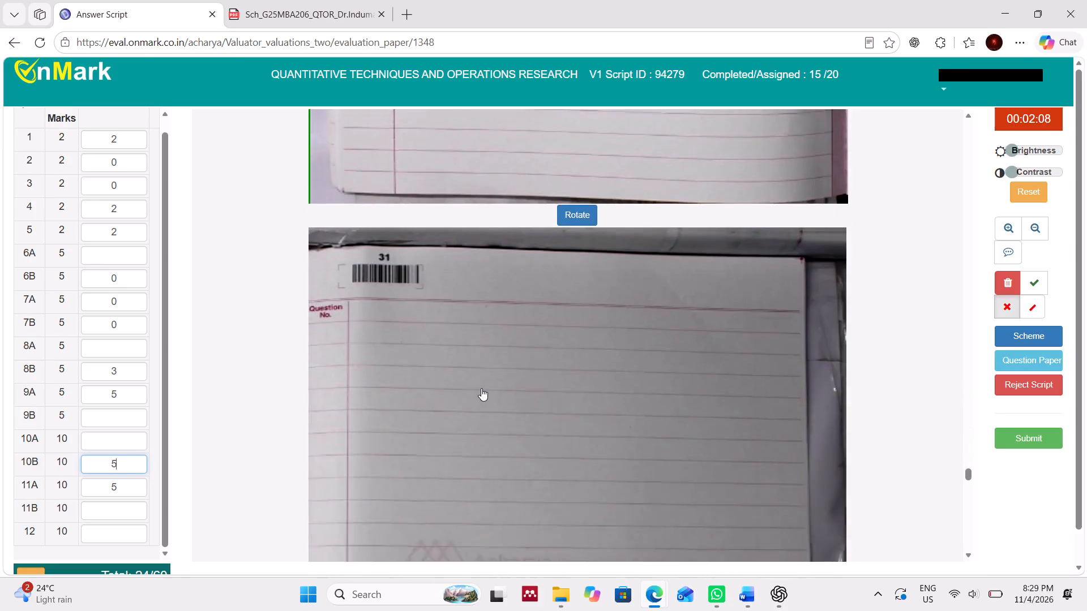
left_click(481, 388)
scroll(481, 388, "down", 13)
left_click(481, 388)
scroll(481, 388, "down", 7)
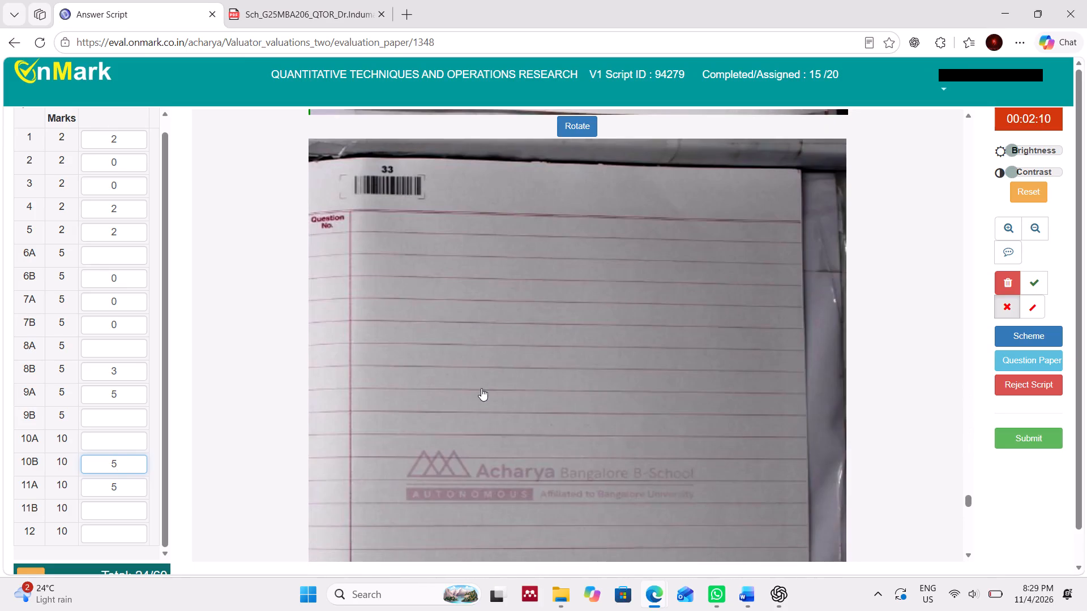
left_click(481, 388)
scroll(481, 388, "down", 10)
left_click(481, 388)
scroll(481, 388, "down", 10)
left_click(481, 388)
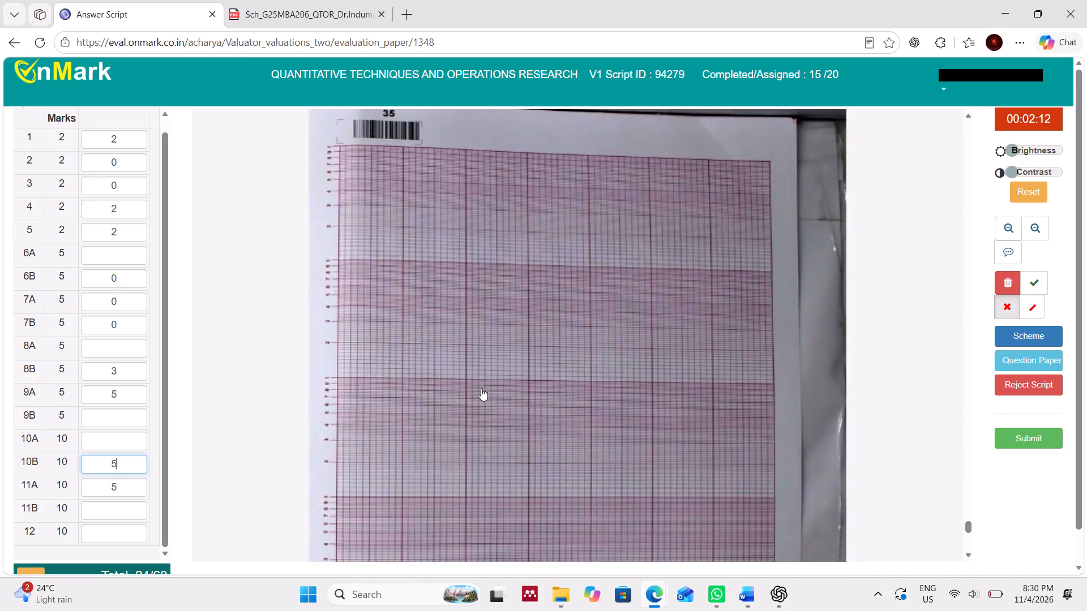
Enter 0 marks for questions 6A, 8A, 9B, 10A, 11B and 12.
left_click(91, 261)
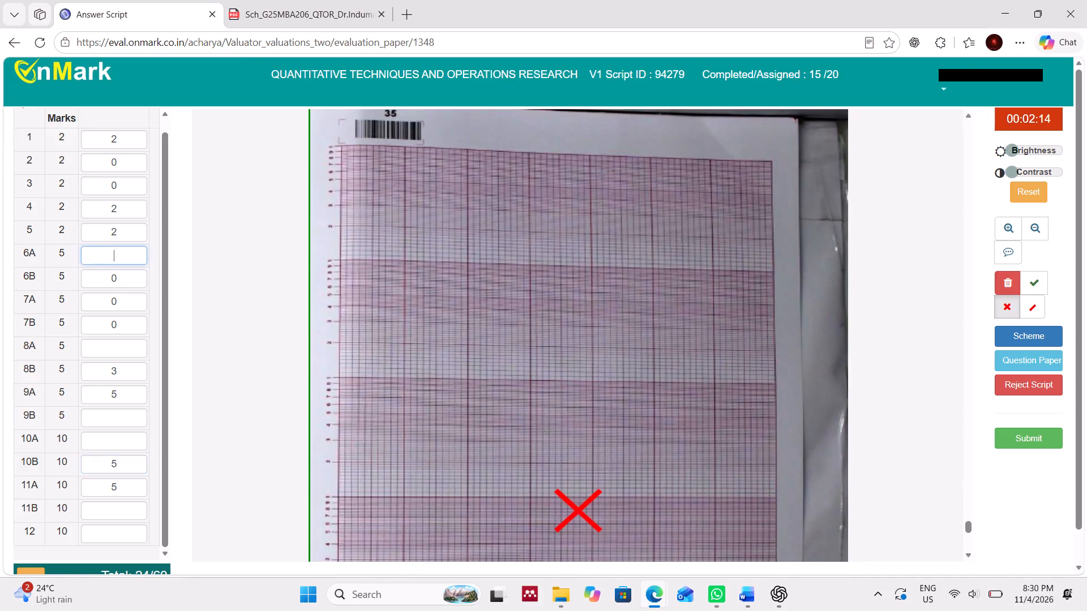
key("0")
left_click(117, 352)
key("0")
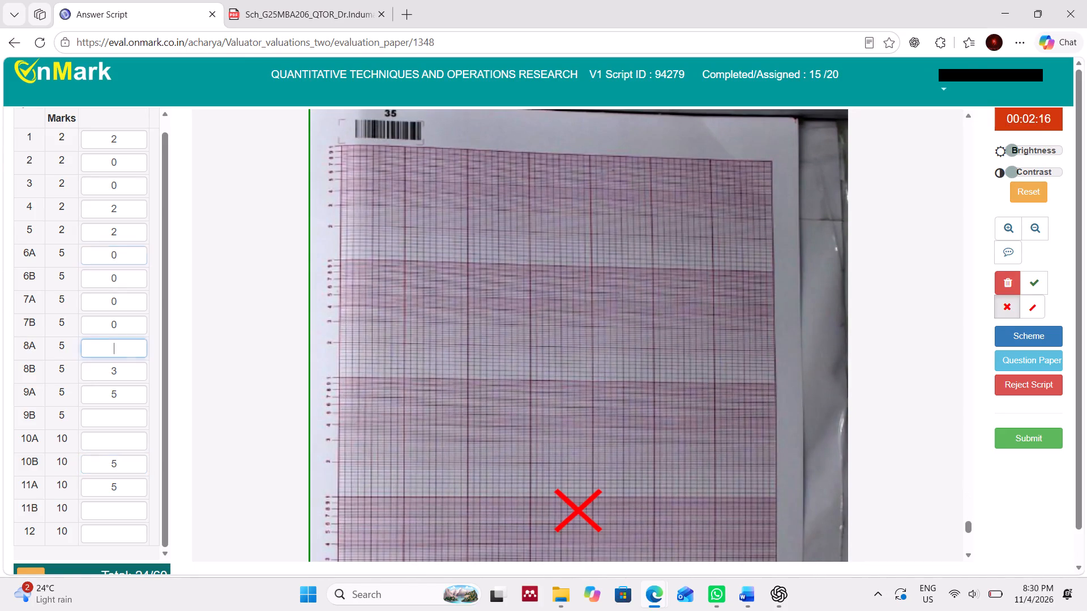
left_click(114, 416)
key("0")
left_click(114, 441)
key("0")
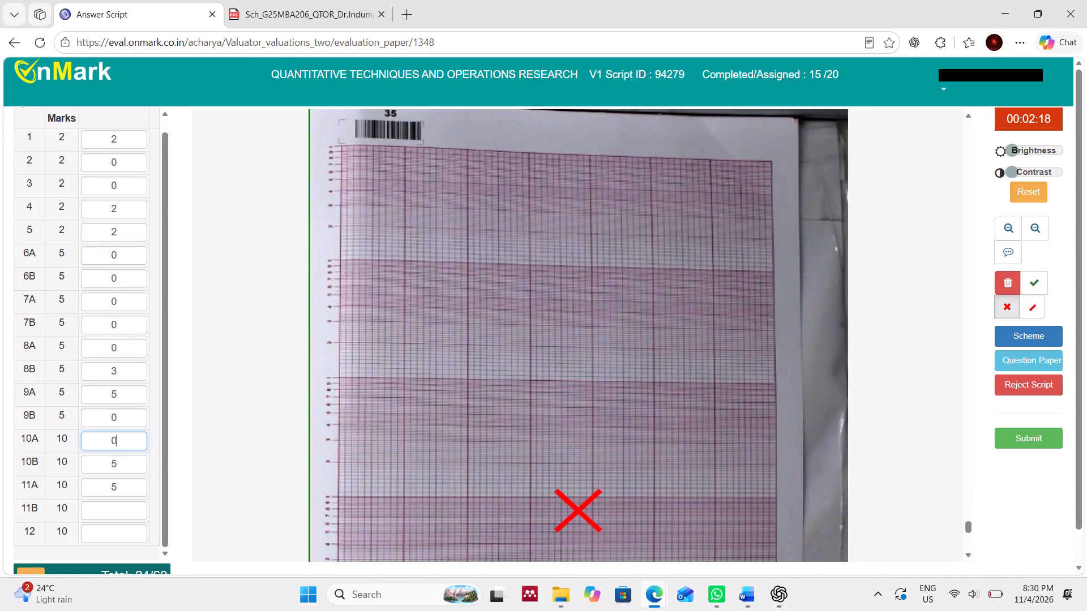
left_click(114, 515)
key("0")
left_click(113, 535)
key("0")
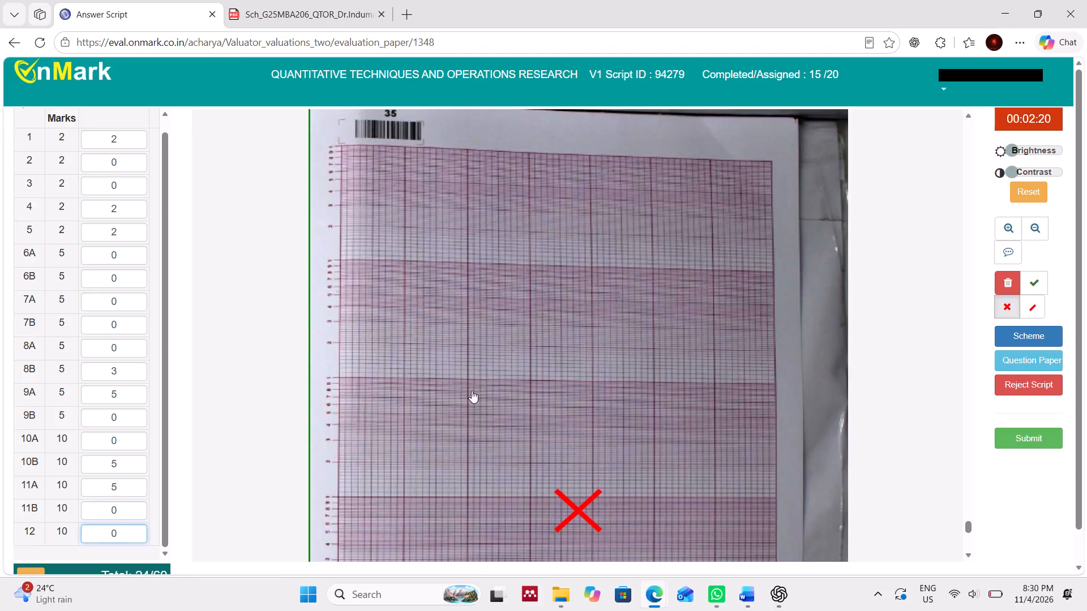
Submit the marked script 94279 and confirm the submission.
left_click(1021, 434)
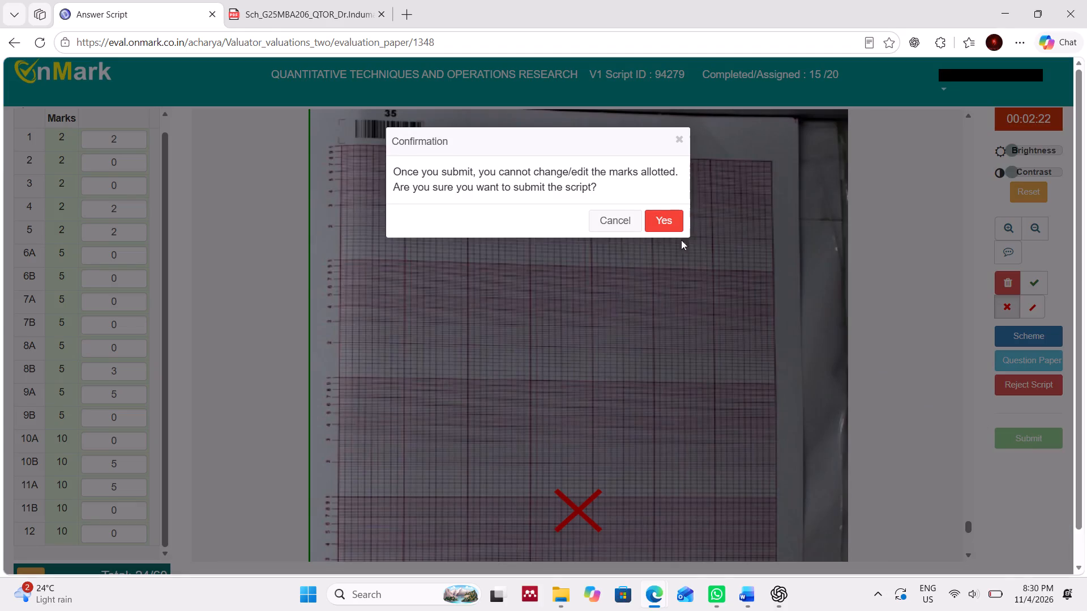
left_click(661, 221)
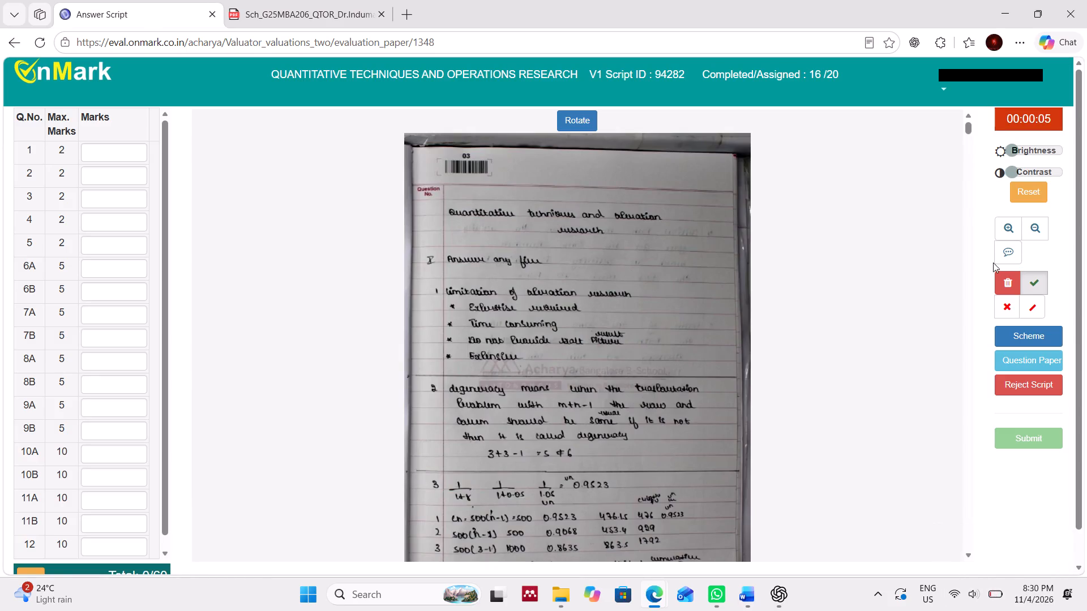
double_click(1005, 225)
triple_click(1005, 225)
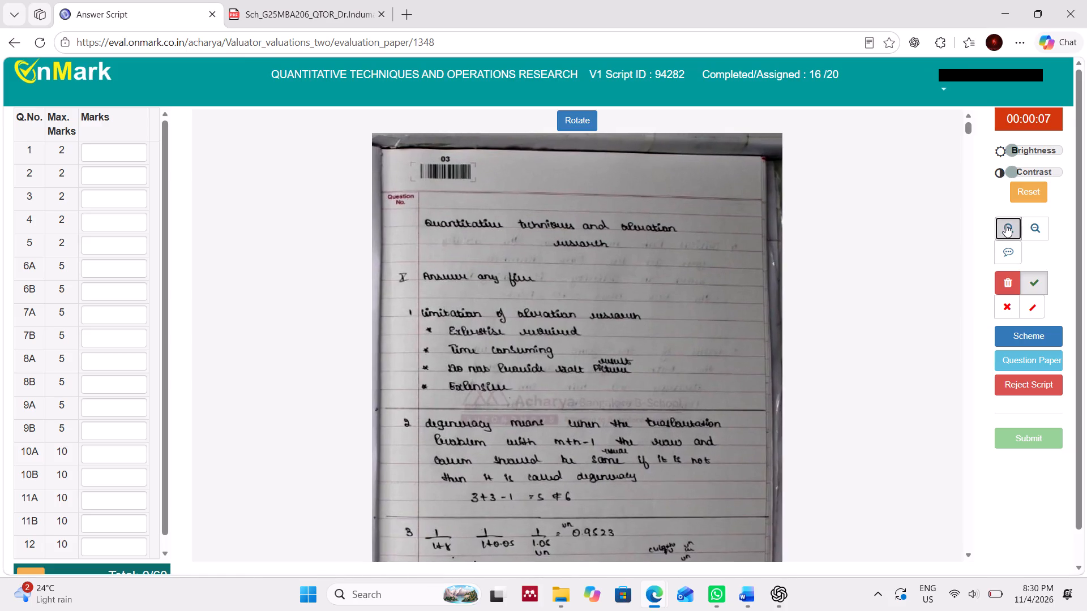
double_click(1005, 225)
left_click(1005, 225)
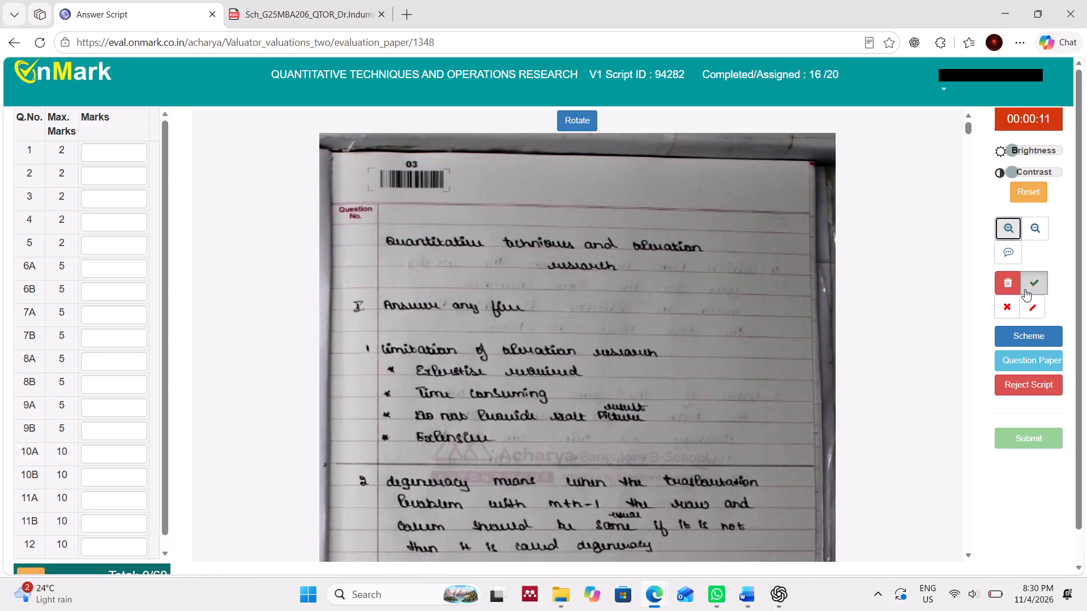
left_click(1007, 311)
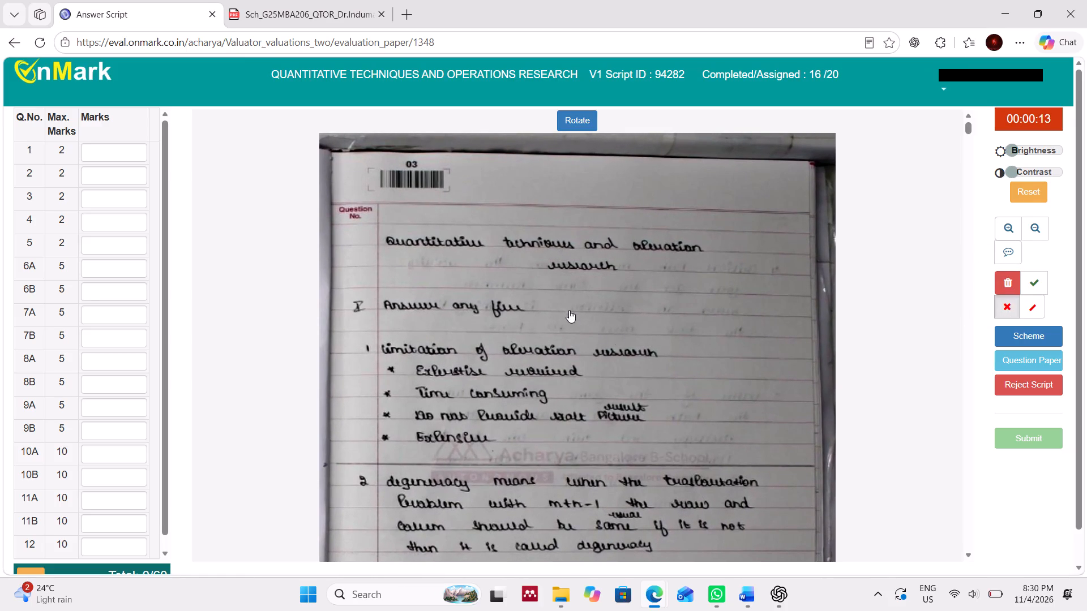
left_click(568, 305)
scroll(568, 305, "down", 1)
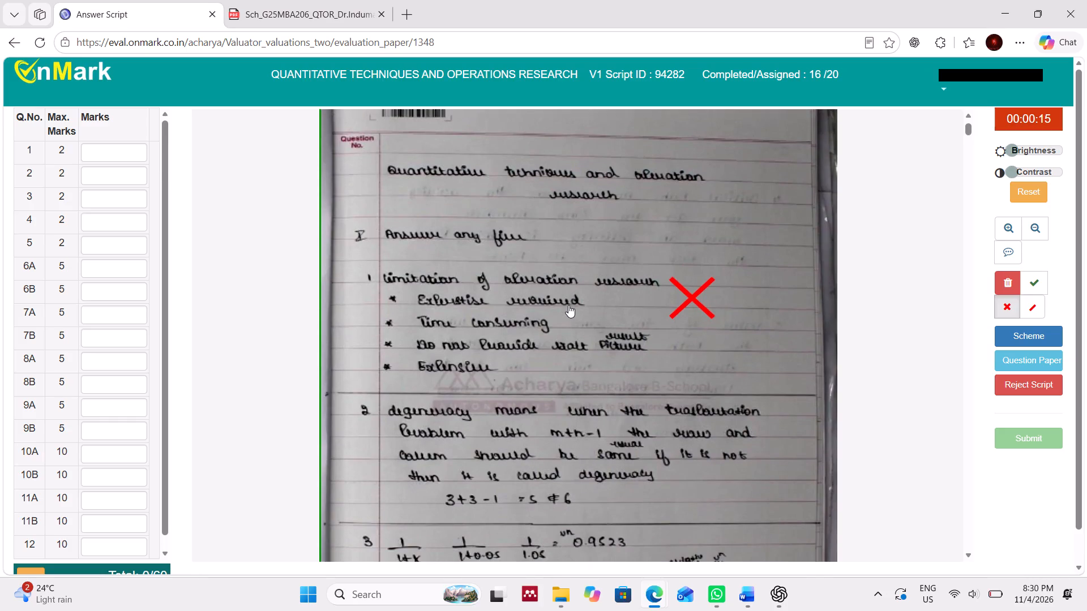
scroll(568, 305, "down", 3)
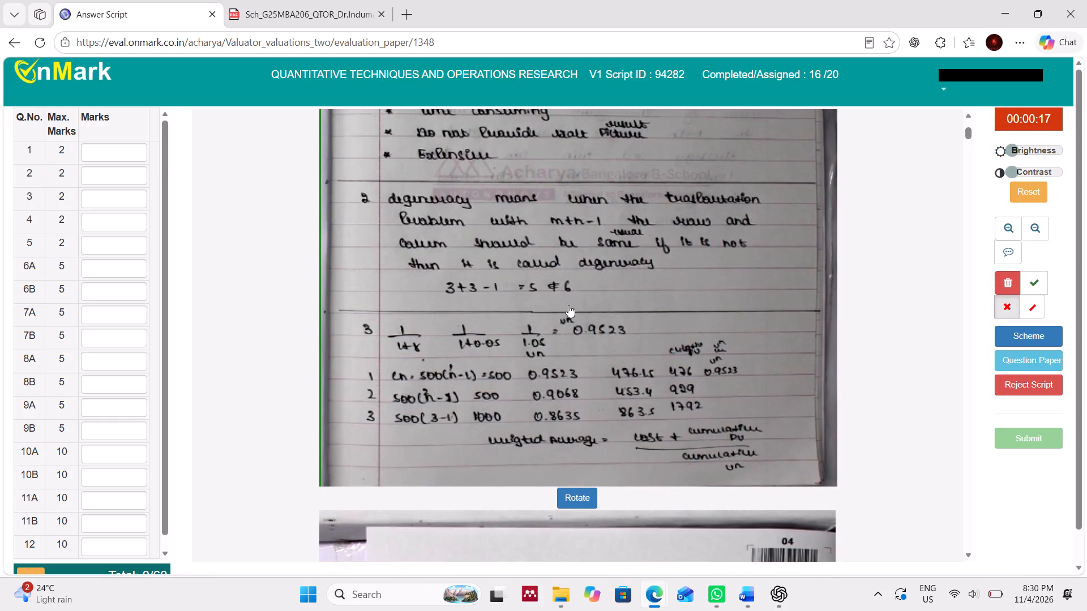
scroll(568, 305, "up", 4)
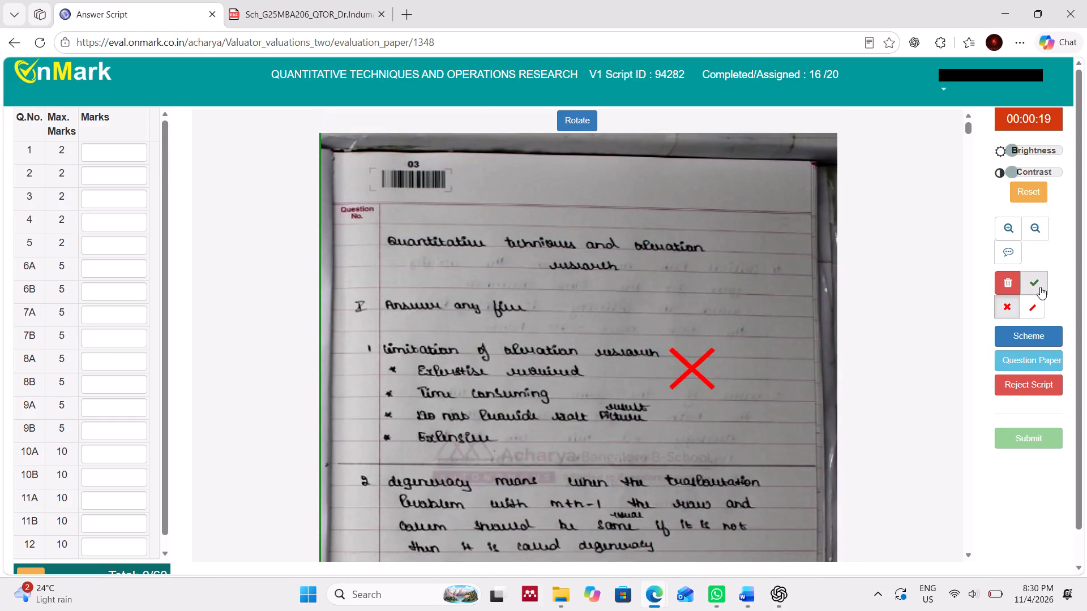
left_click(1040, 286)
left_click(462, 354)
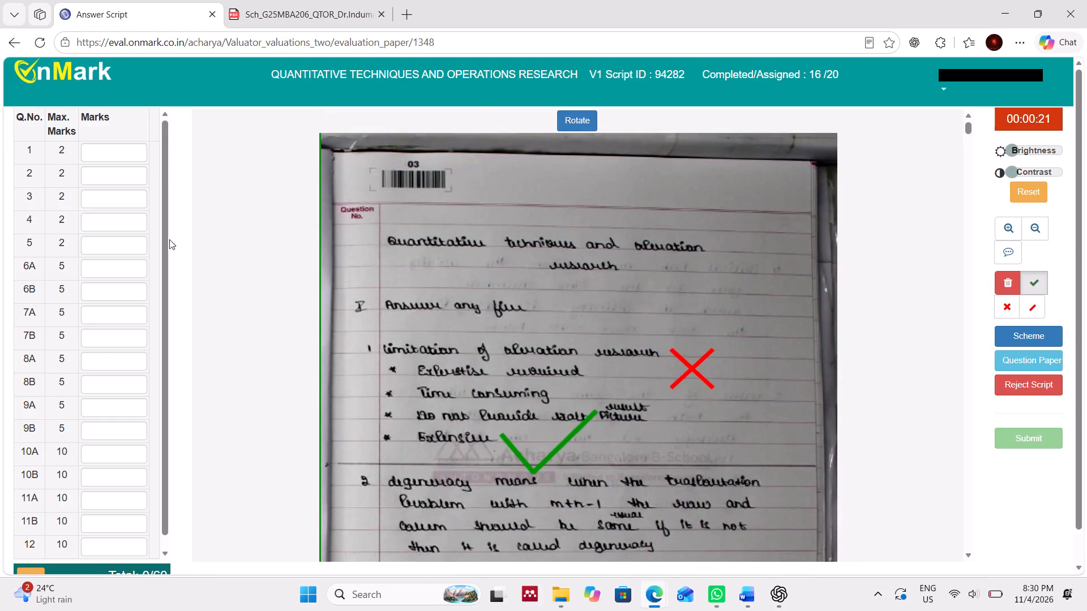
Award 1 mark for question 1, 2 for question 2 and 2 for question 3.
left_click(133, 149)
key("1")
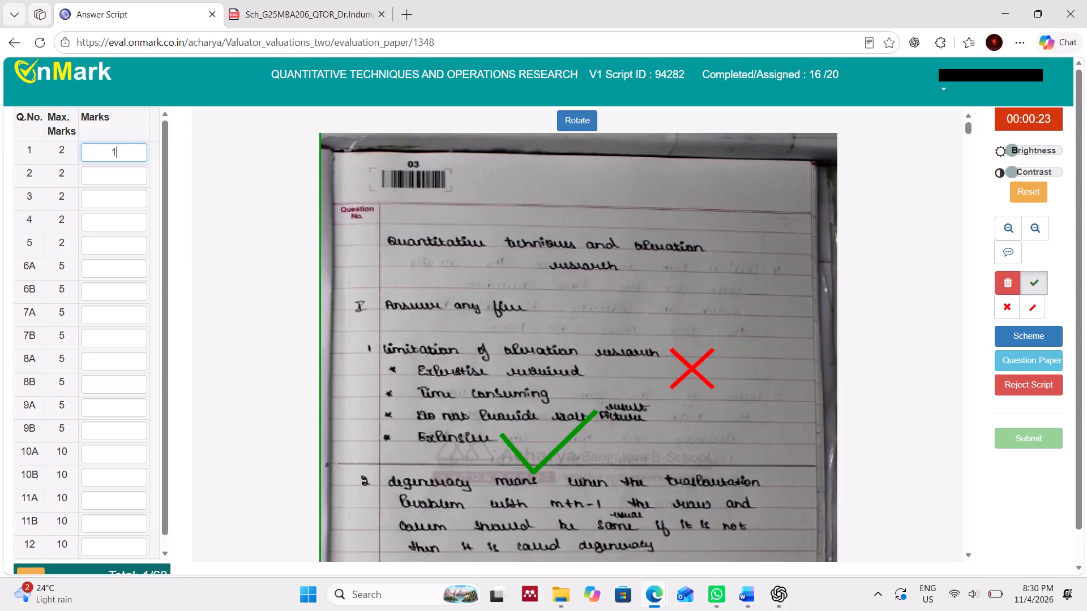
left_click(130, 174)
key("2")
left_click(126, 195)
key("2")
Place a red cross on the critical path answer on page 4, awarding 0 for question 4 and 1 for question 5.
scroll(608, 263, "down", 10)
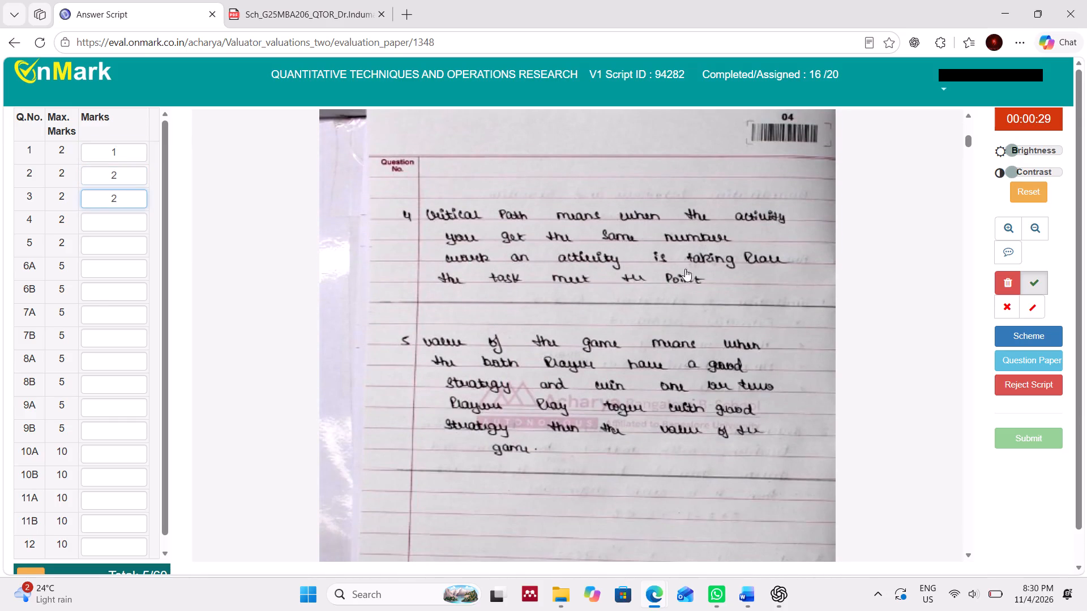
left_click(1005, 307)
left_click(487, 236)
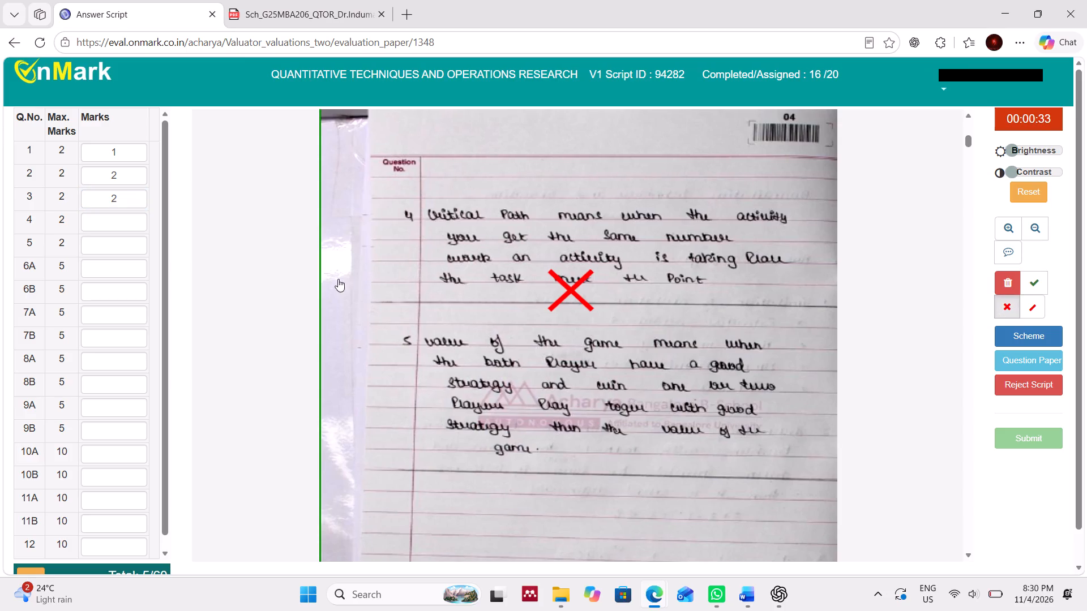
left_click(118, 218)
key("0")
left_click(126, 247)
key("1")
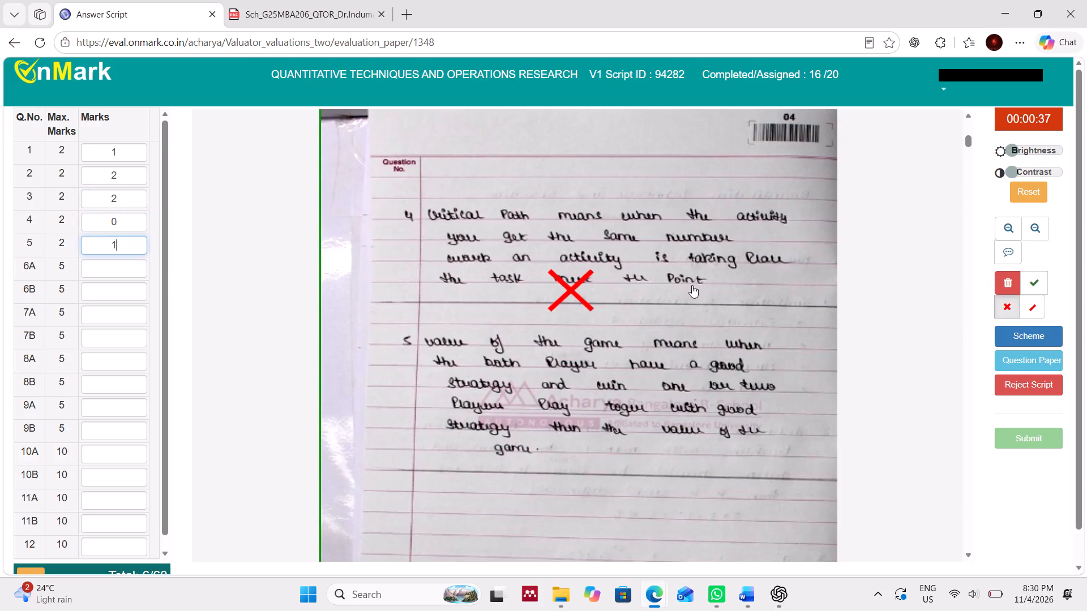
Place a red cross on the assignment matrices on page 5 and award 1 mark for question 7A.
scroll(692, 287, "down", 9)
scroll(669, 328, "down", 1)
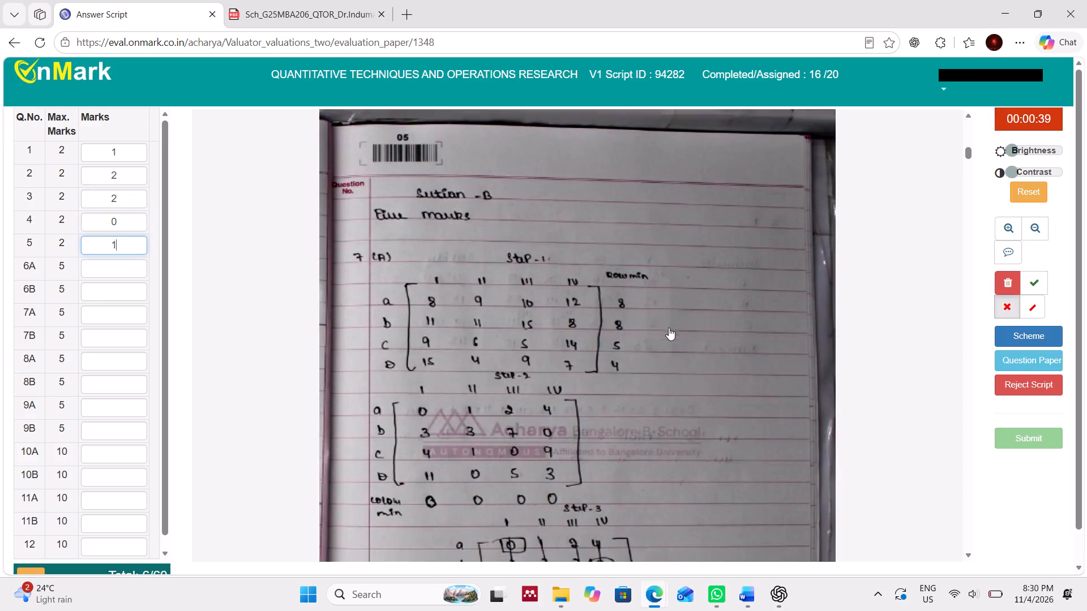
scroll(669, 328, "down", 5)
scroll(669, 328, "up", 4)
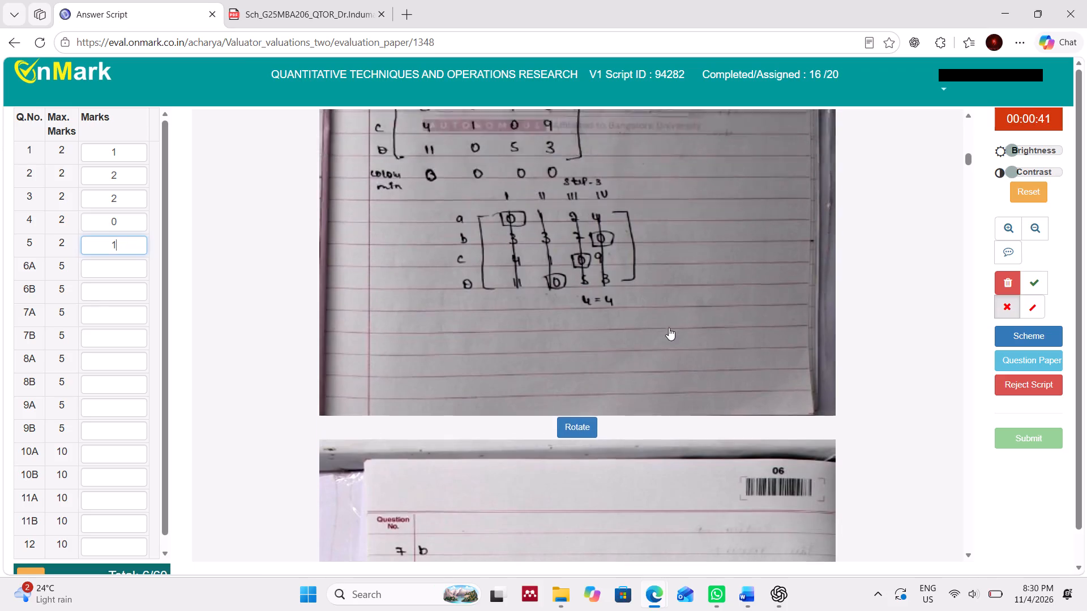
left_click(572, 248)
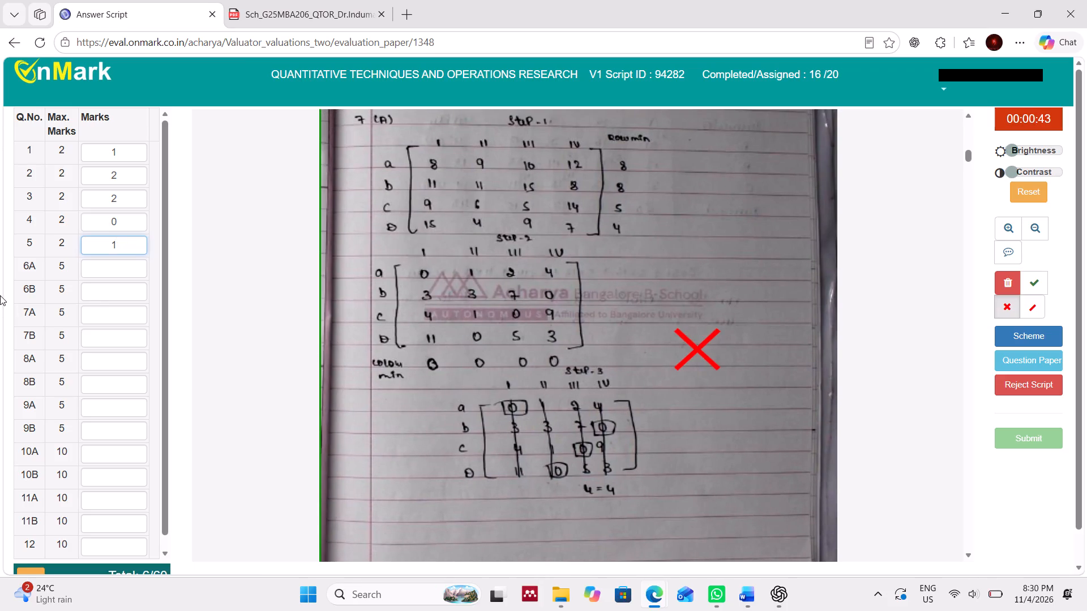
left_click(105, 315)
key("1")
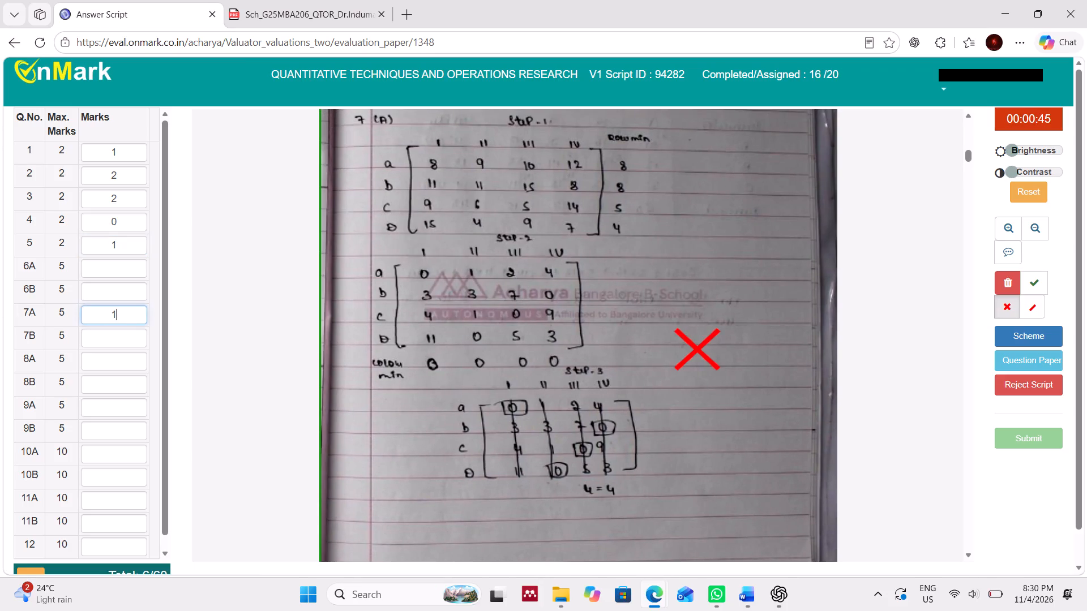
Award 5 marks for question 7B and place a green tick on its transportation table on page 6.
scroll(277, 325, "down", 7)
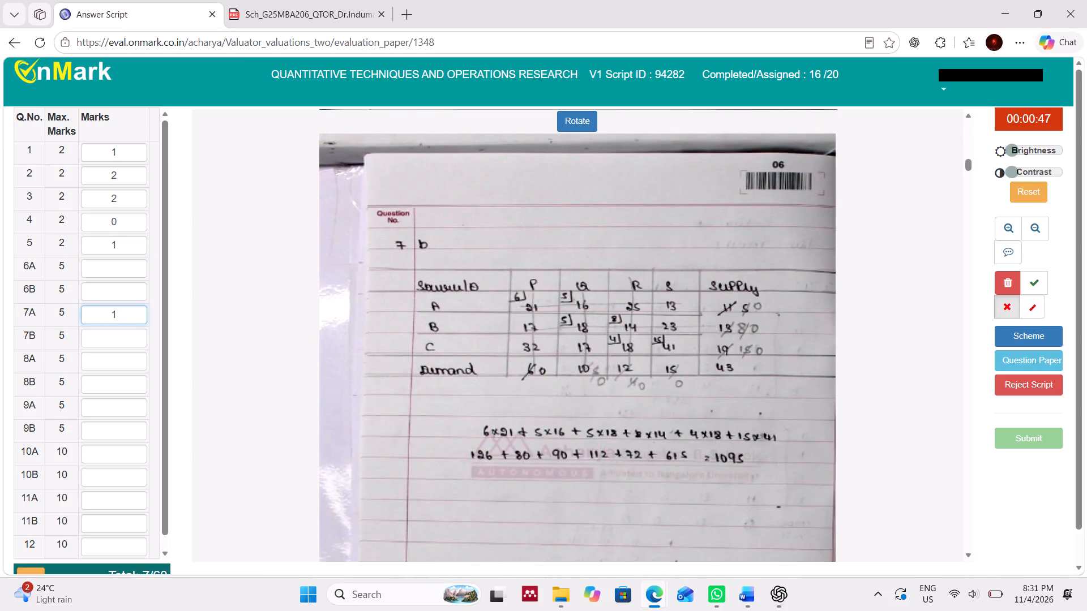
left_click(132, 343)
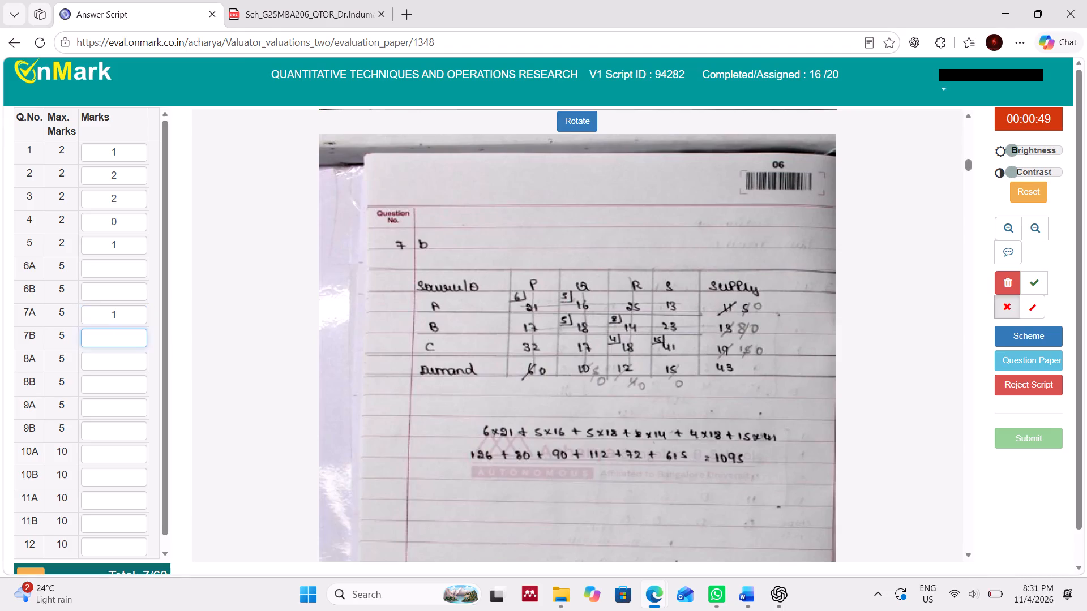
key("5")
scroll(515, 363, "down", 6)
scroll(568, 351, "up", 6)
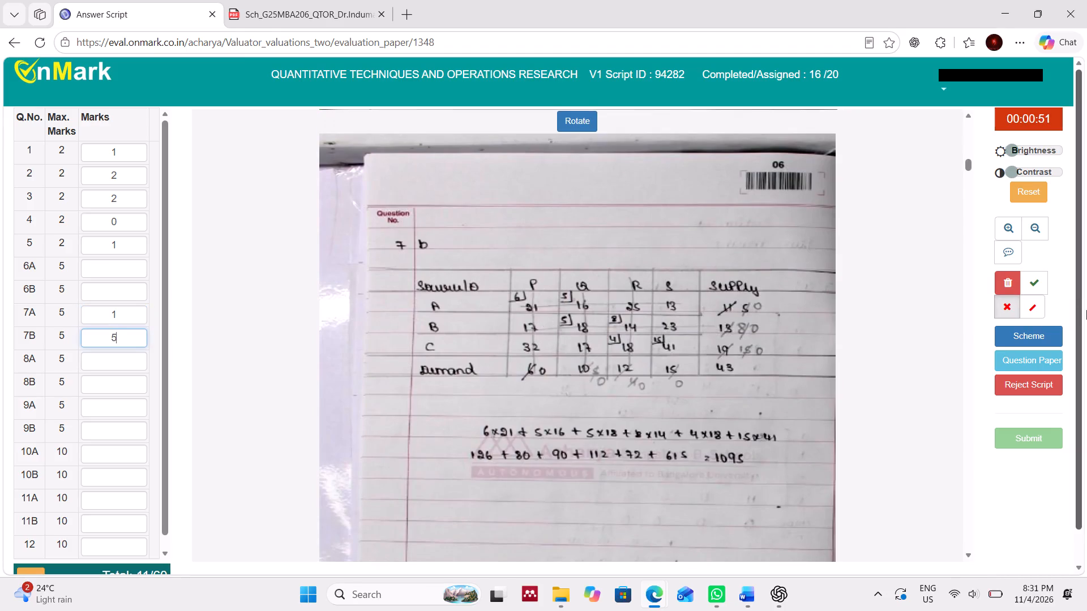
left_click(1041, 279)
left_click(542, 298)
scroll(541, 296, "up", 5)
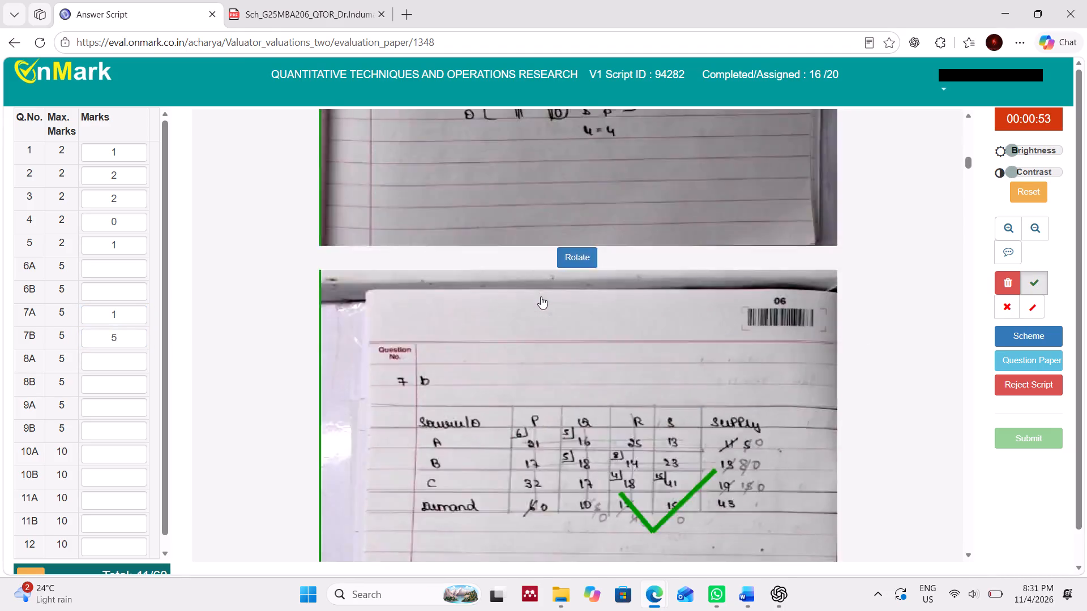
Place a green tick on the bank queuing answer on page 7 and award 5 marks for question 9A.
scroll(548, 334, "down", 13)
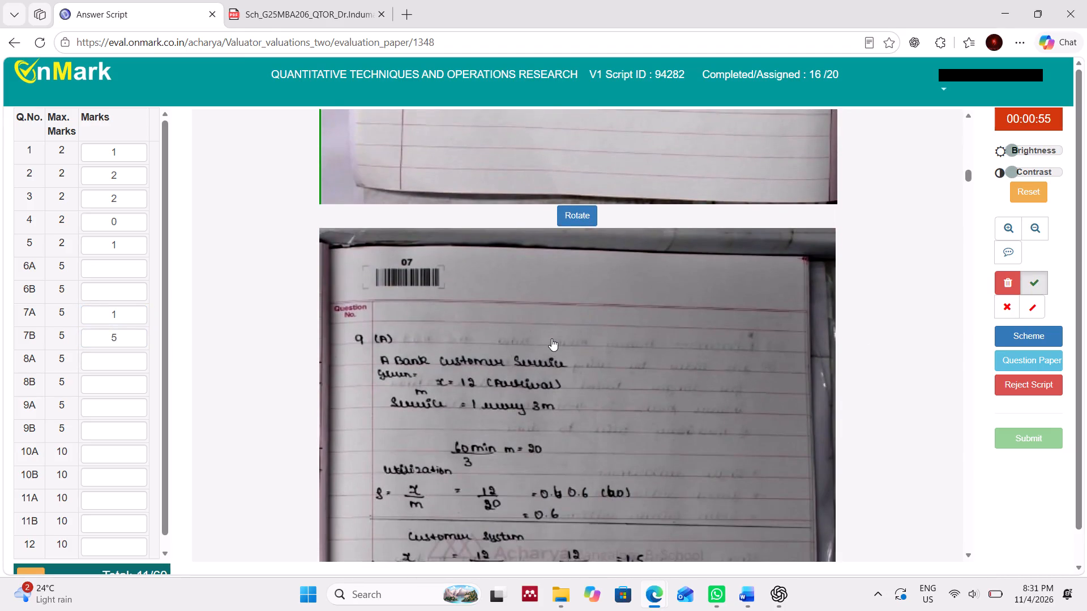
scroll(551, 338, "down", 2)
left_click(529, 287)
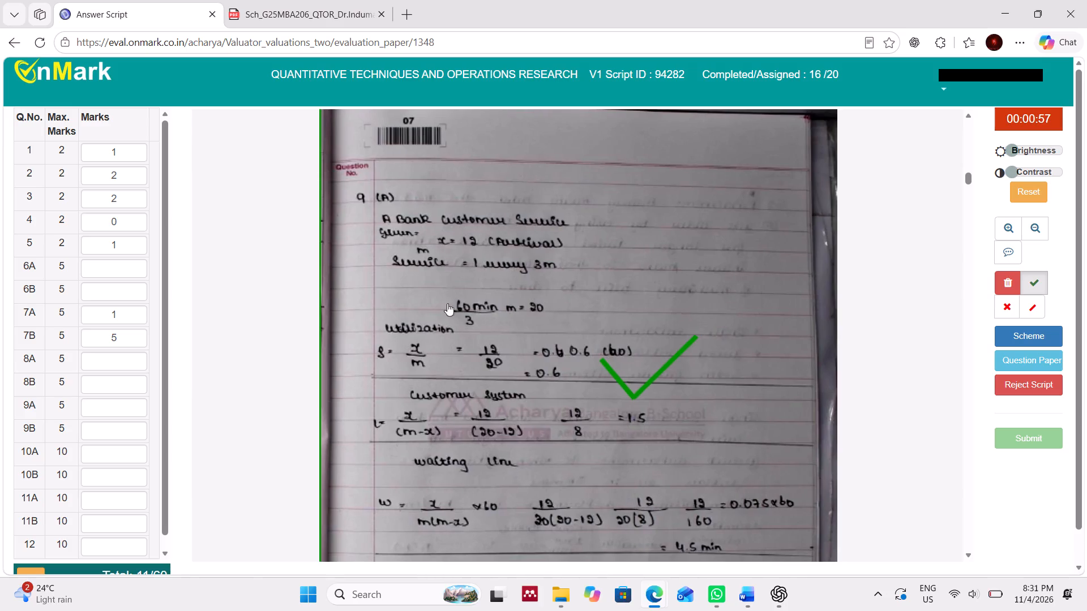
left_click(89, 413)
key("5")
Place a green tick on the replacement cost answer on page 8 and award 3 marks for question 8A.
scroll(597, 364, "down", 6)
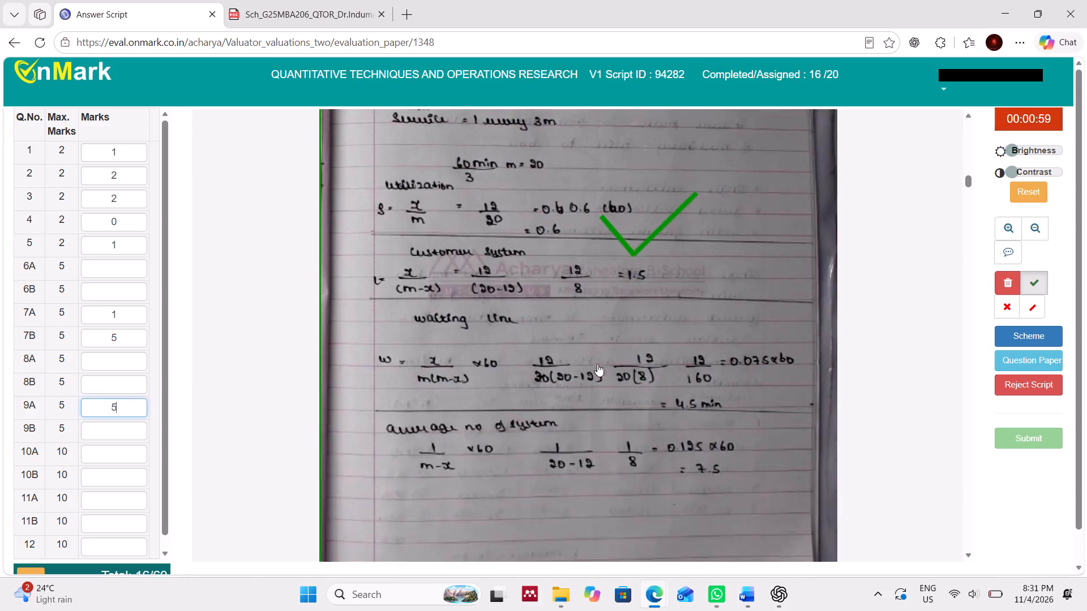
scroll(597, 364, "down", 4)
left_click(567, 288)
scroll(567, 288, "down", 5)
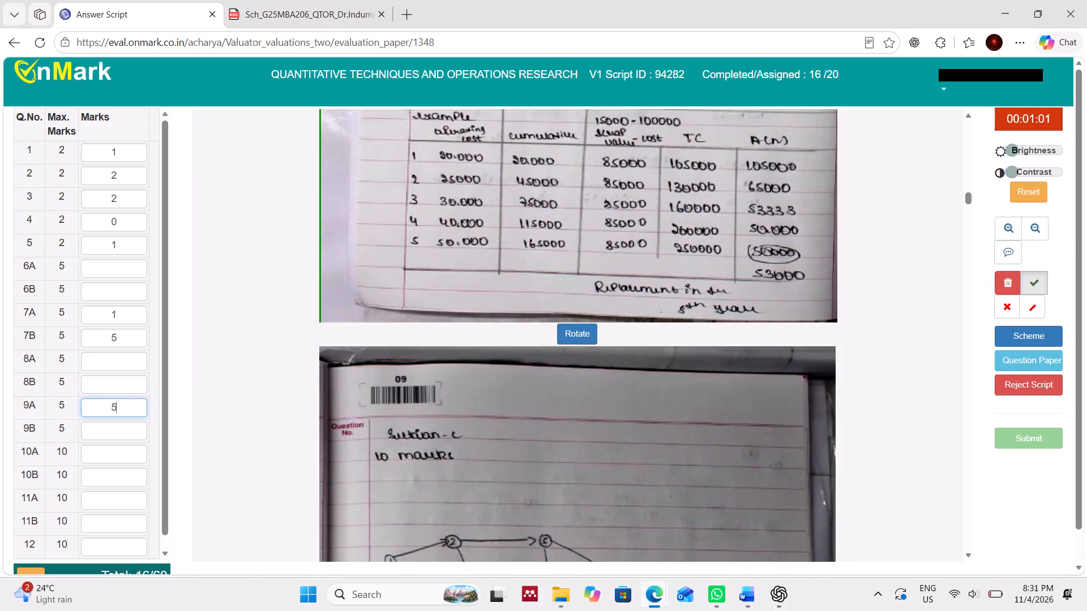
left_click(112, 371)
left_click(115, 365)
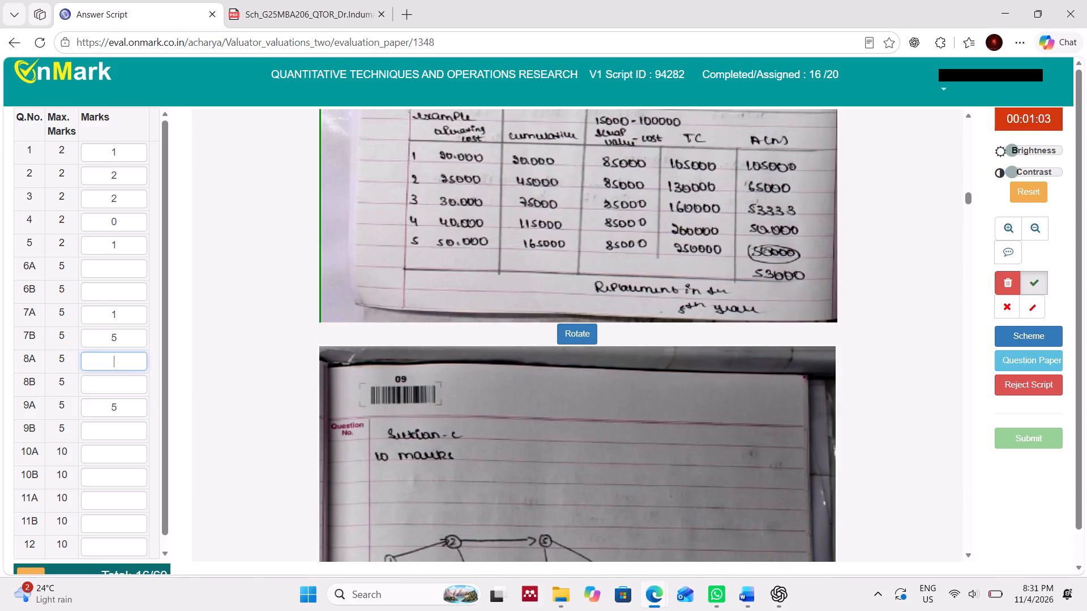
key("3")
Place red crosses on the Section C network sketches on page 9 and on page 10.
scroll(465, 358, "down", 6)
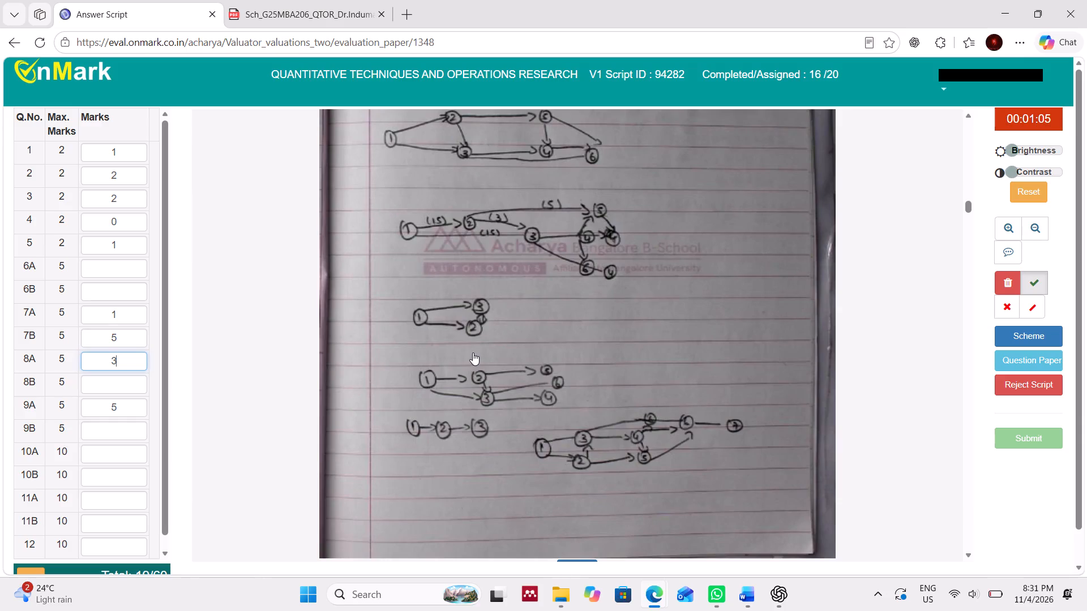
left_click(1003, 303)
left_click(490, 263)
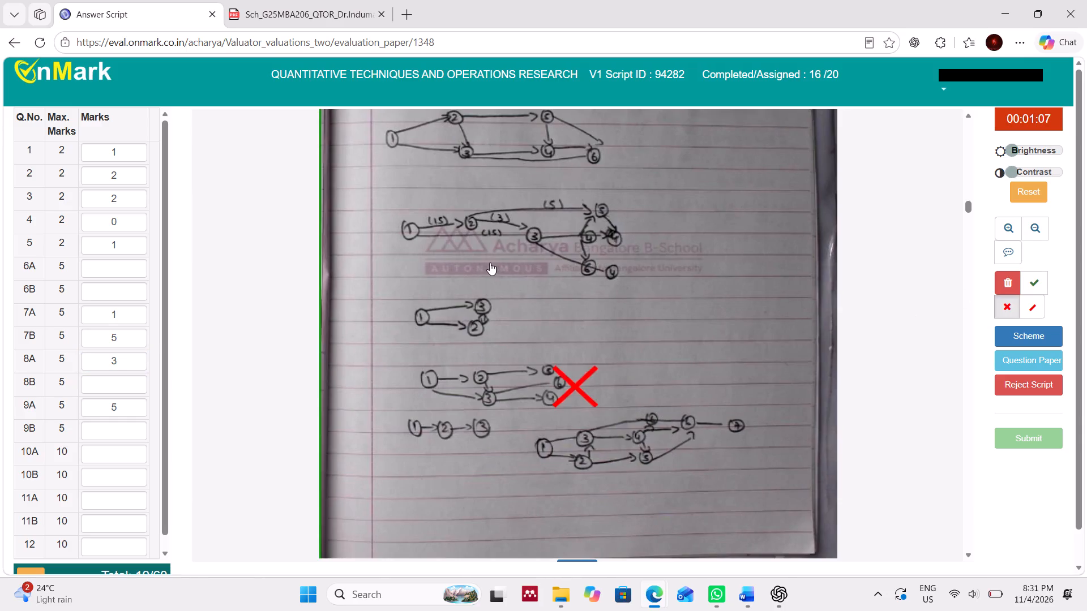
scroll(489, 261, "up", 6)
scroll(490, 261, "down", 17)
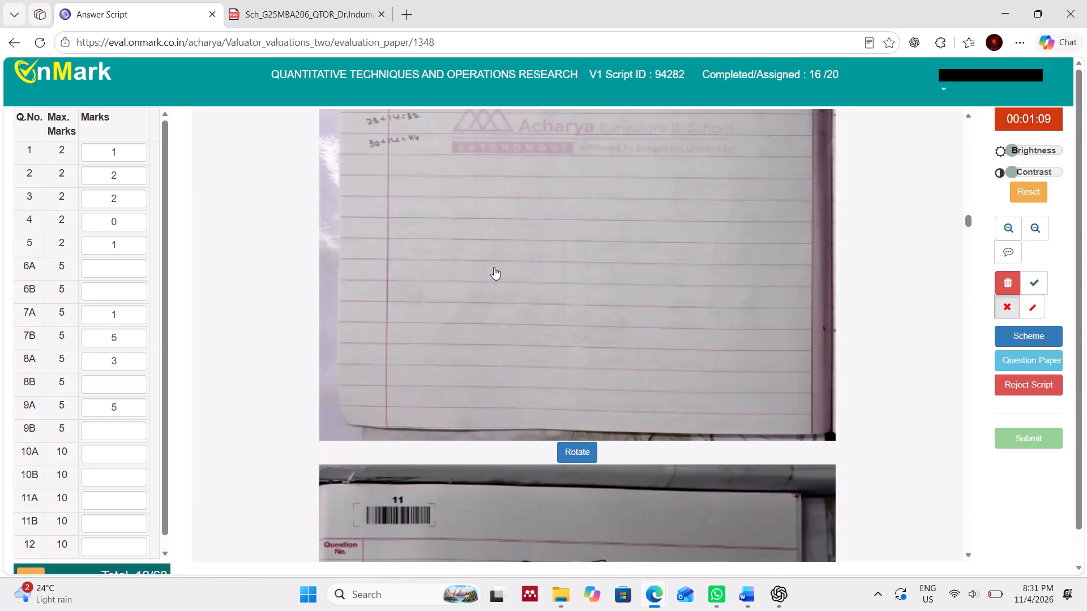
left_click(498, 228)
scroll(499, 225, "down", 6)
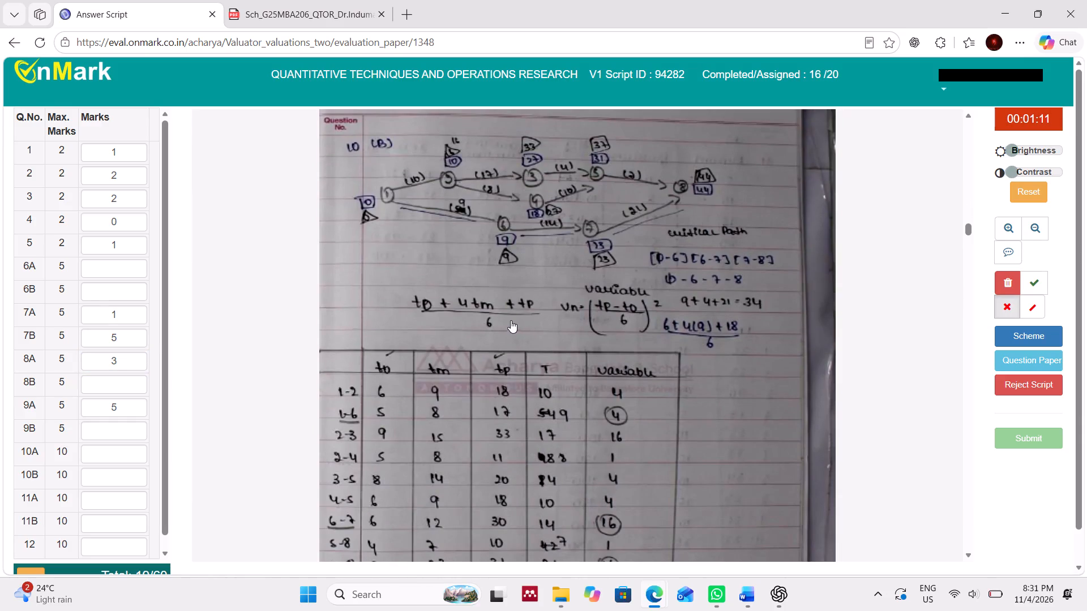
Place a green tick on the question 10B activity table on page 11 and award 3 marks for question 10B.
left_click(1037, 283)
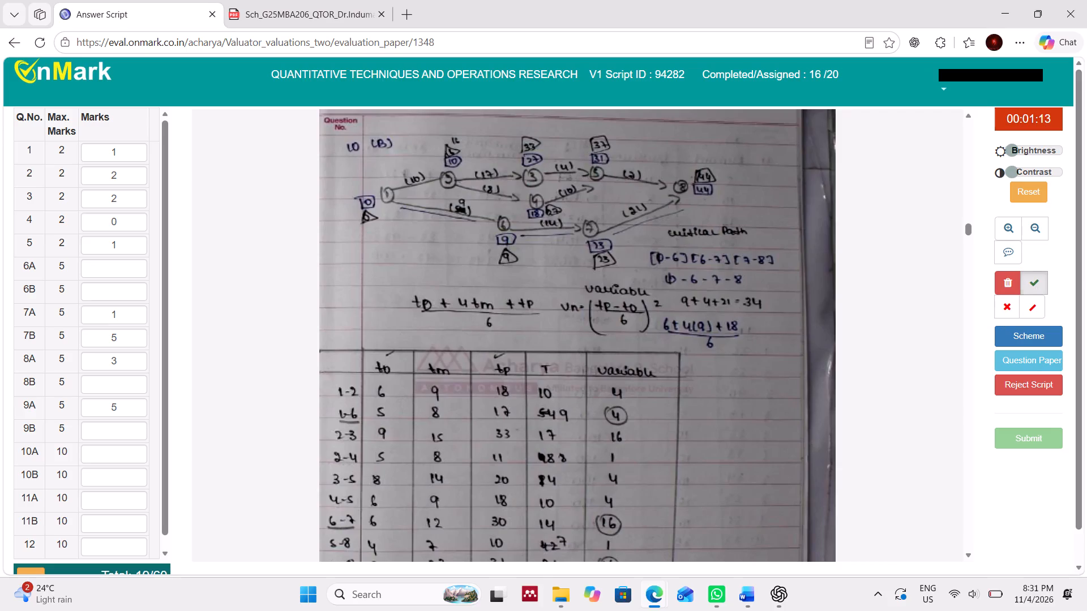
left_click(495, 309)
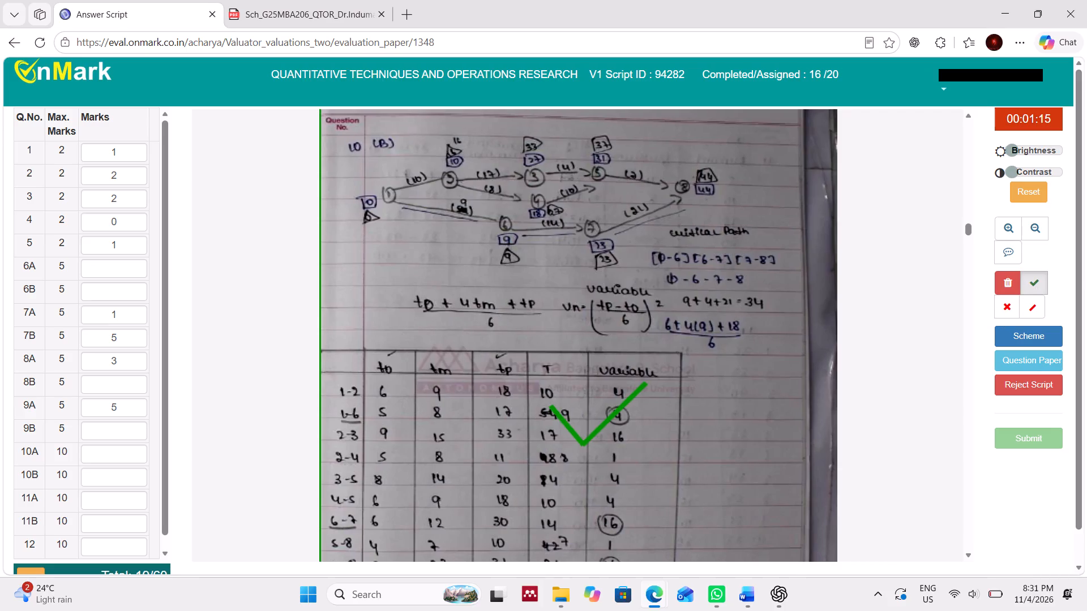
left_click(112, 471)
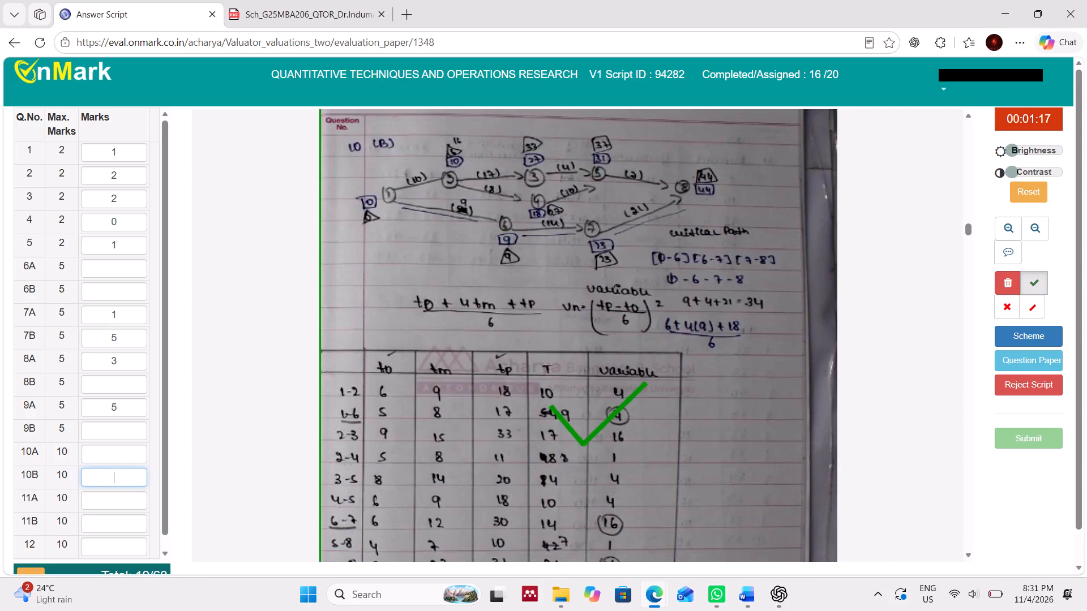
key("3")
Place a green tick on the demand simulation answer on page 12 and award 4 marks for question 11A.
scroll(435, 397, "down", 10)
scroll(504, 335, "up", 2)
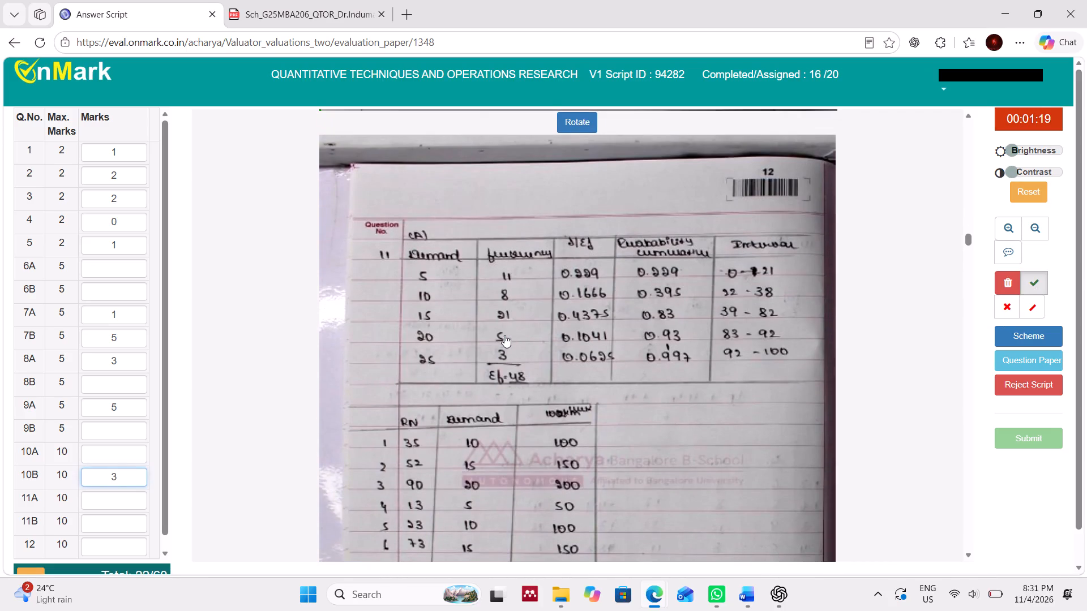
left_click(499, 367)
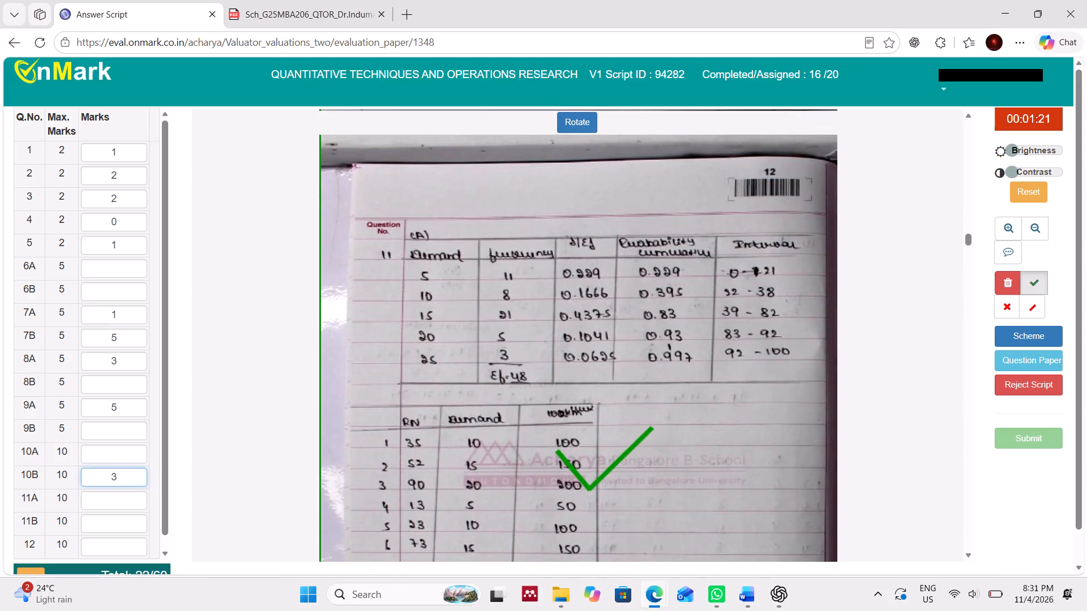
left_click(118, 509)
key("4")
Place a green tick on the Monte Carlo simulation answer on page 13 and award 4 marks for question 11B.
scroll(546, 406, "down", 2)
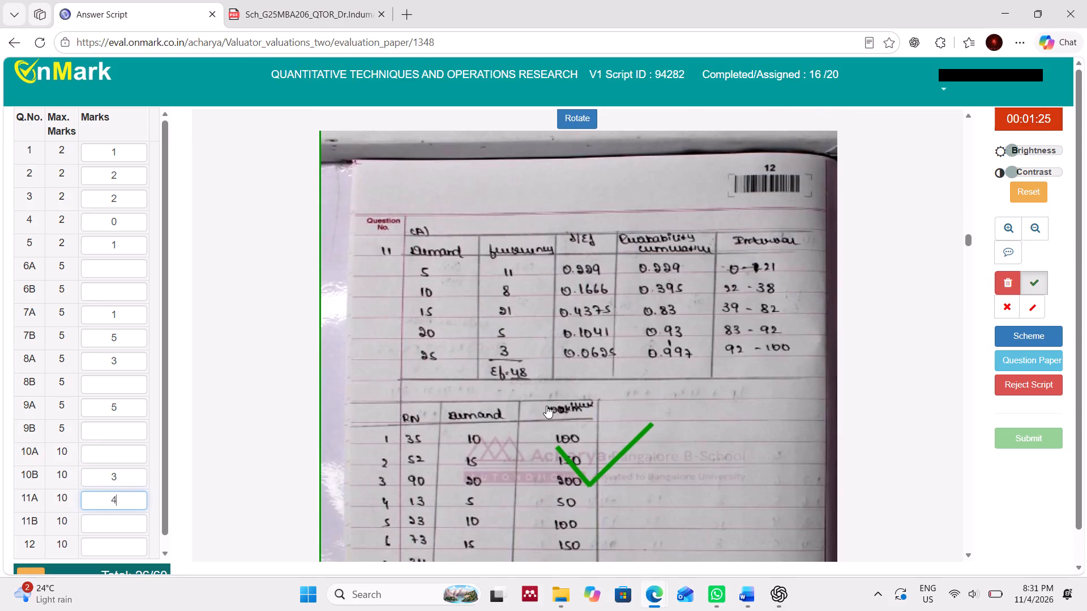
scroll(546, 406, "down", 4)
scroll(619, 414, "down", 5)
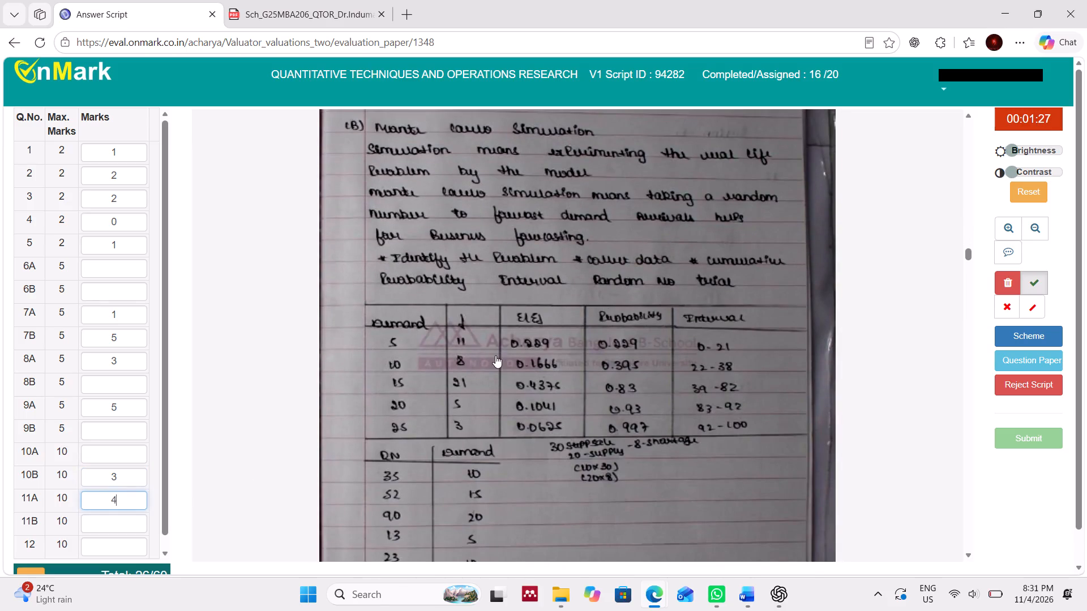
left_click(485, 328)
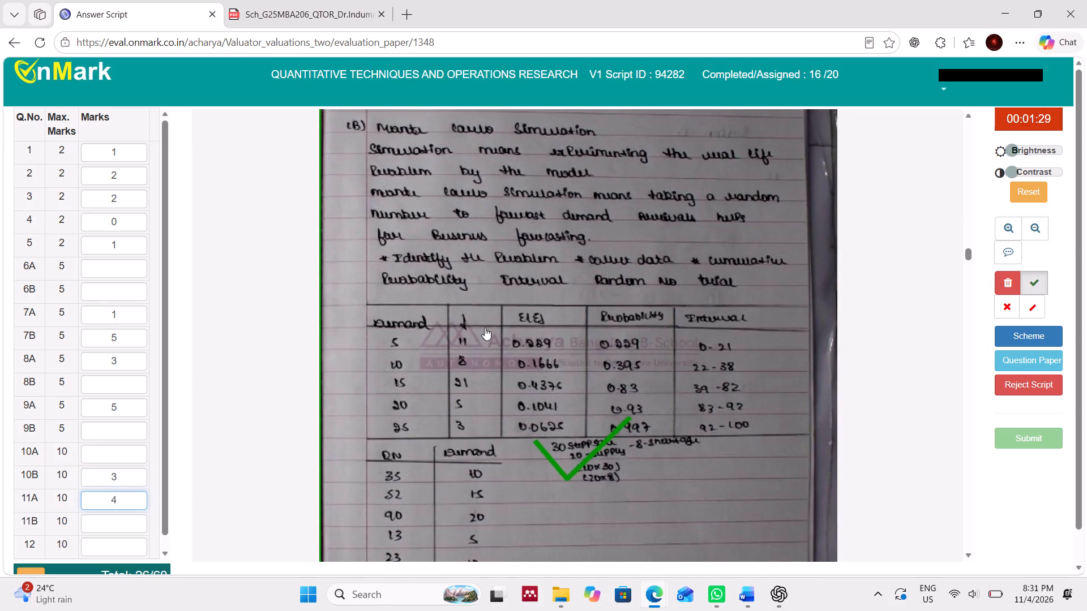
left_click(134, 527)
key("4")
Place red crosses on the Section D network sketches on page 14 and the variance table on page 15, and award 2 marks for question 12.
scroll(573, 466, "down", 9)
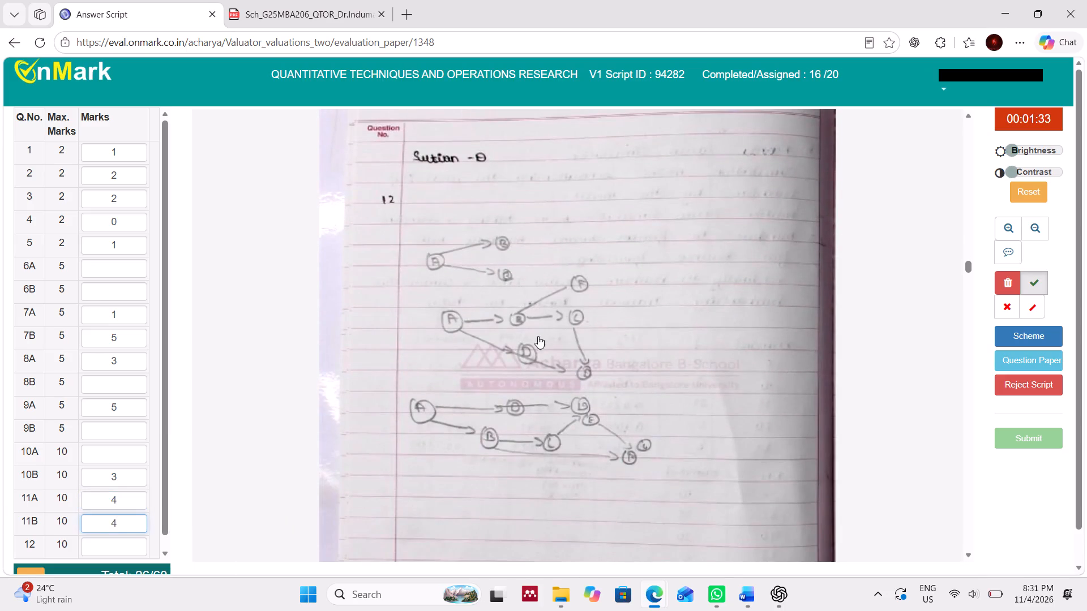
left_click(1006, 309)
left_click(444, 309)
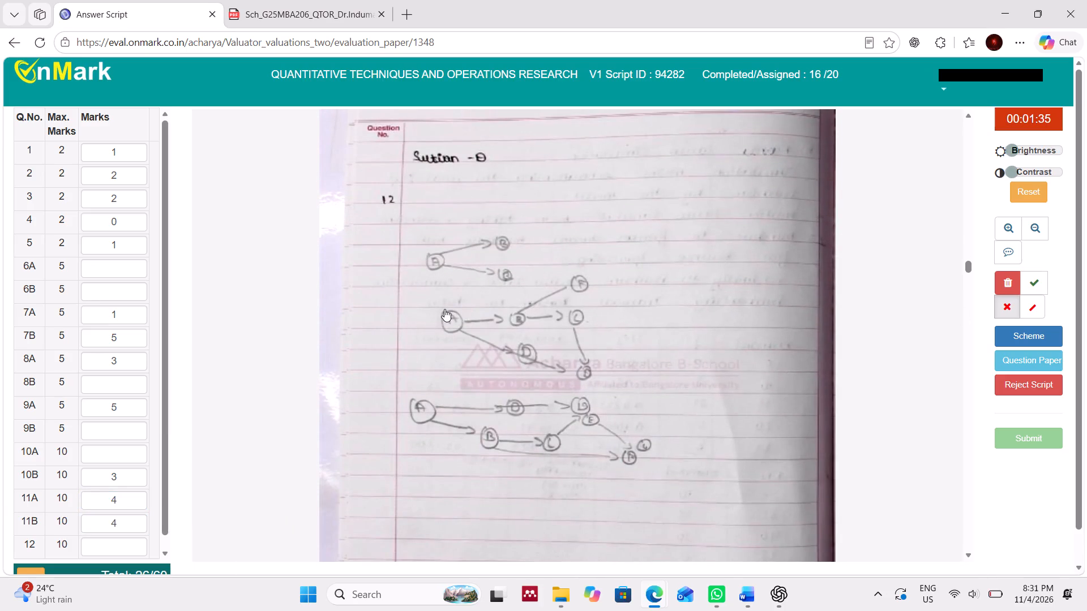
scroll(447, 308, "down", 8)
left_click(450, 350)
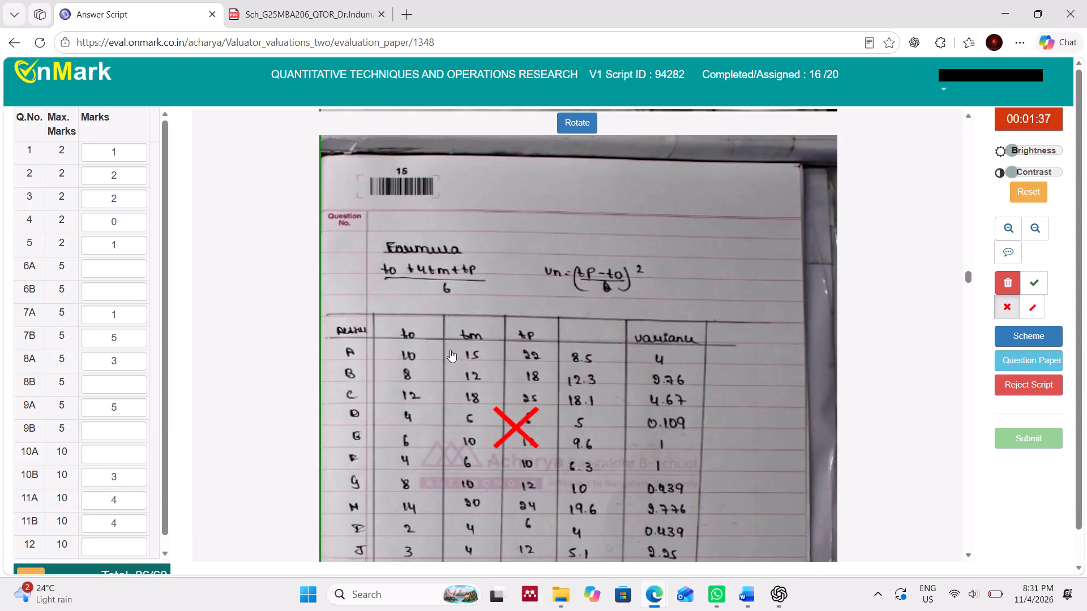
scroll(450, 350, "down", 10)
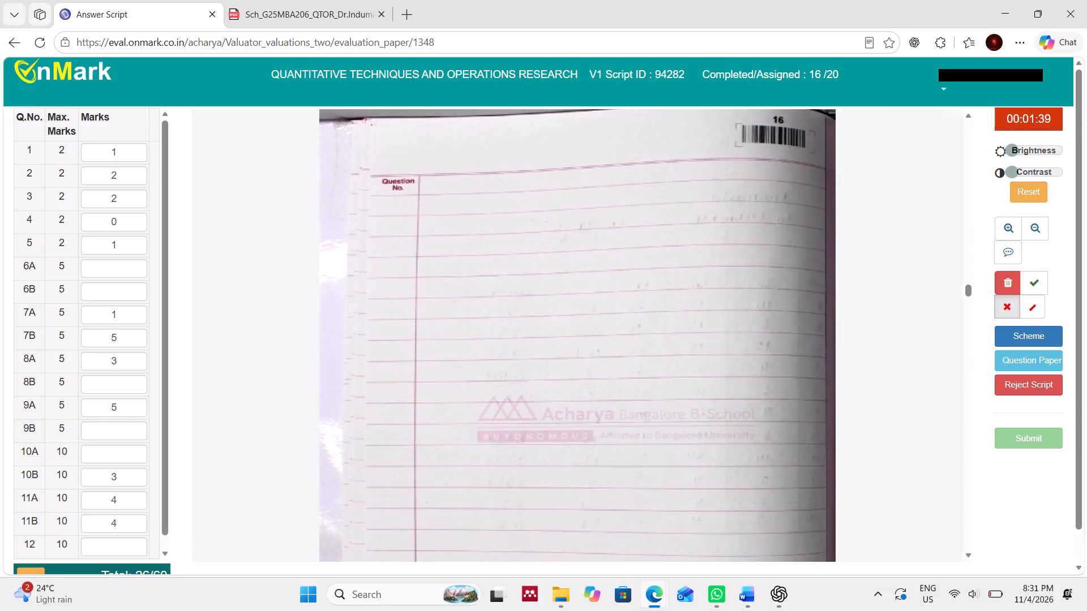
left_click(166, 548)
scroll(159, 541, "down", 4)
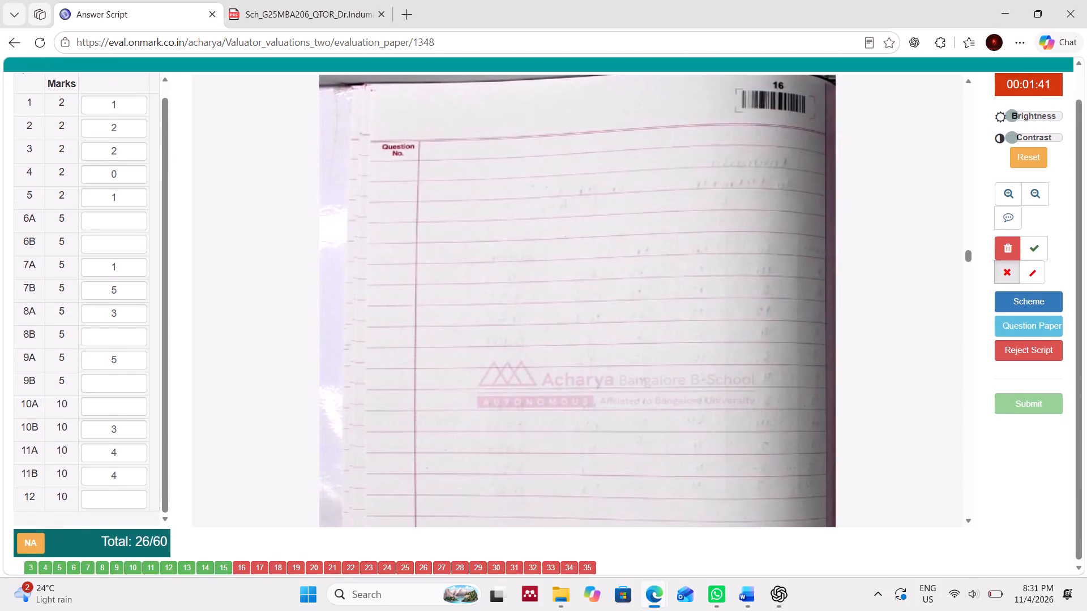
left_click(130, 506)
key("2")
Place red crosses on the blank pages 16 to 19.
scroll(808, 420, "down", 2)
left_click(616, 220)
scroll(616, 220, "down", 6)
left_click(585, 406)
scroll(582, 398, "down", 6)
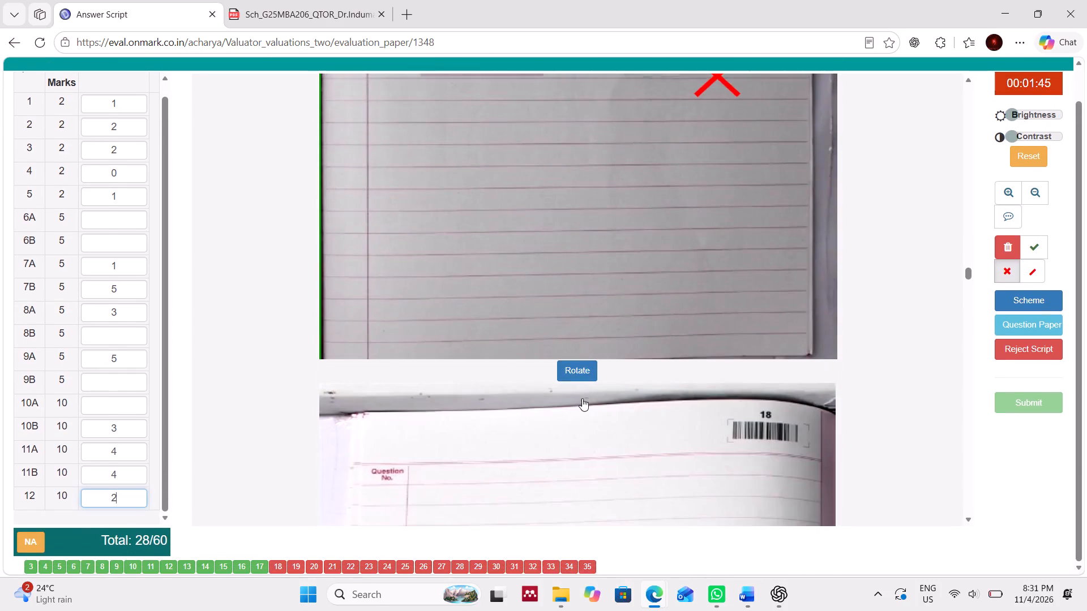
scroll(564, 440, "down", 4)
left_click(538, 337)
scroll(539, 337, "down", 6)
left_click(540, 337)
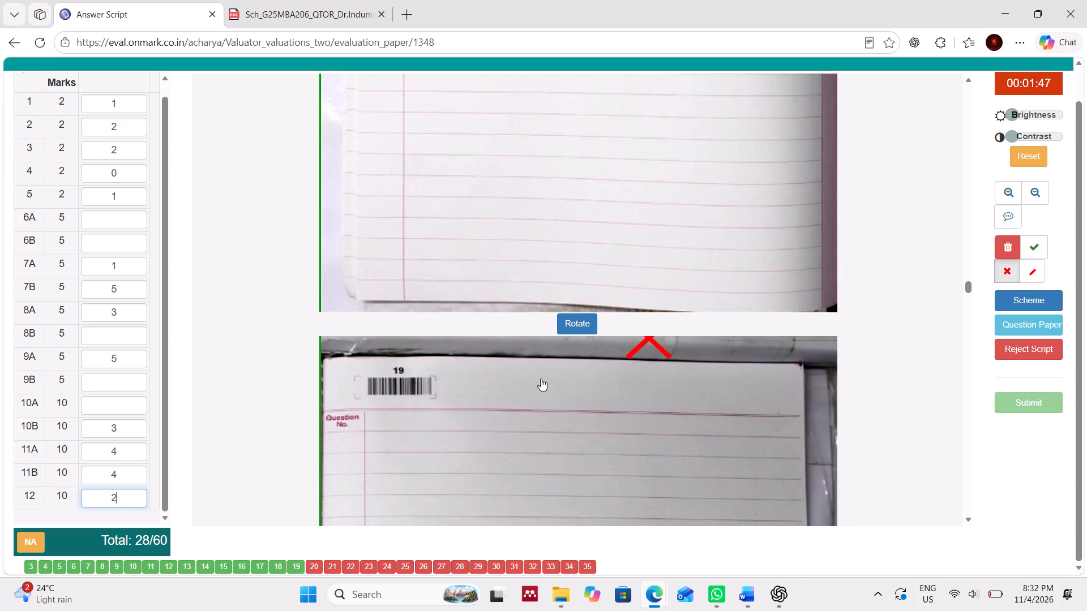
left_click(543, 406)
Place red crosses on the blank pages 20 to 24.
scroll(545, 405, "down", 9)
left_click(534, 374)
scroll(537, 383, "down", 9)
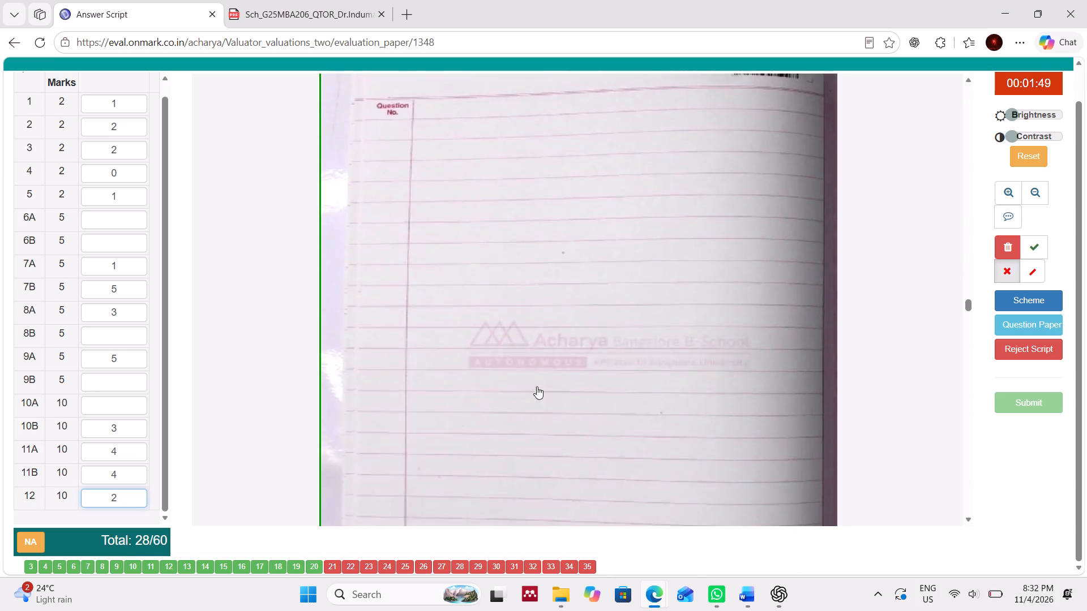
left_click(537, 386)
scroll(537, 390, "down", 10)
left_click(536, 392)
scroll(536, 392, "down", 6)
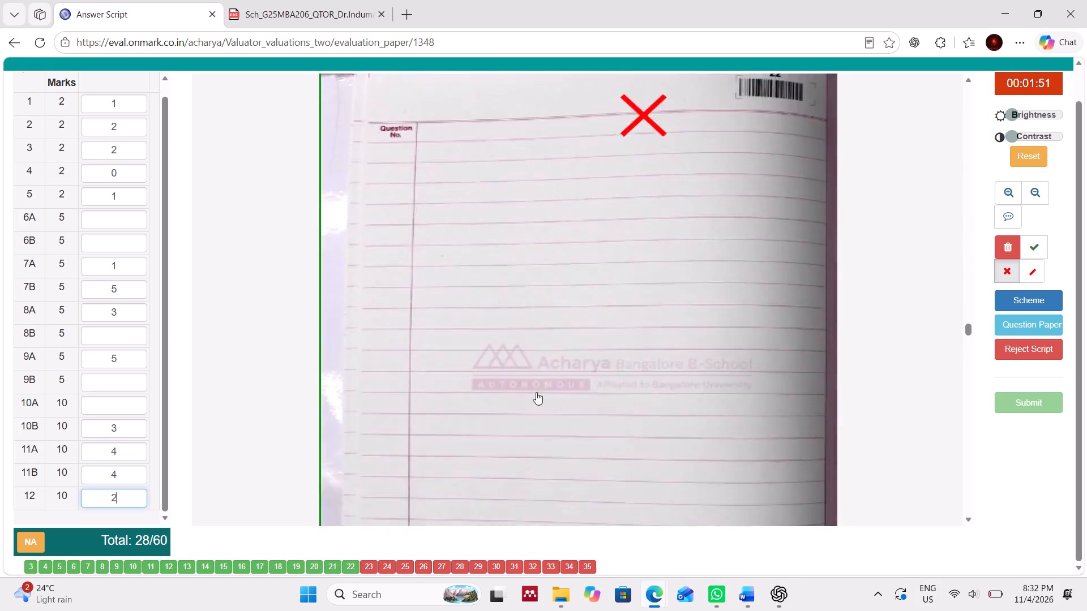
scroll(536, 392, "down", 4)
left_click(536, 364)
scroll(537, 363, "down", 12)
left_click(538, 363)
Place red crosses on the blank pages 25 to 29.
scroll(538, 363, "down", 7)
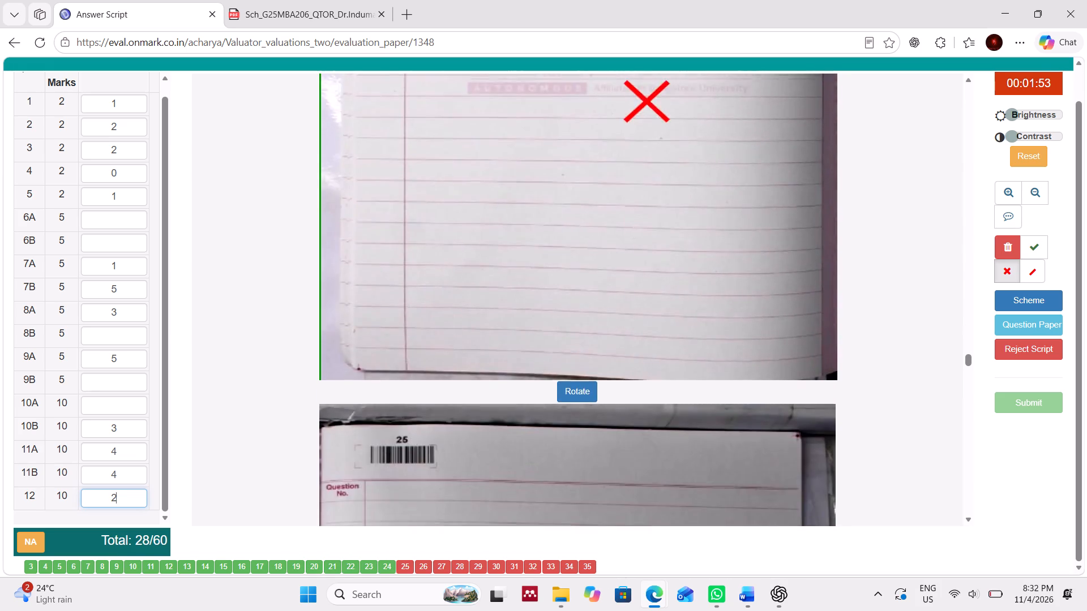
scroll(538, 363, "down", 2)
left_click(538, 363)
scroll(538, 363, "down", 11)
left_click(538, 363)
scroll(538, 363, "down", 11)
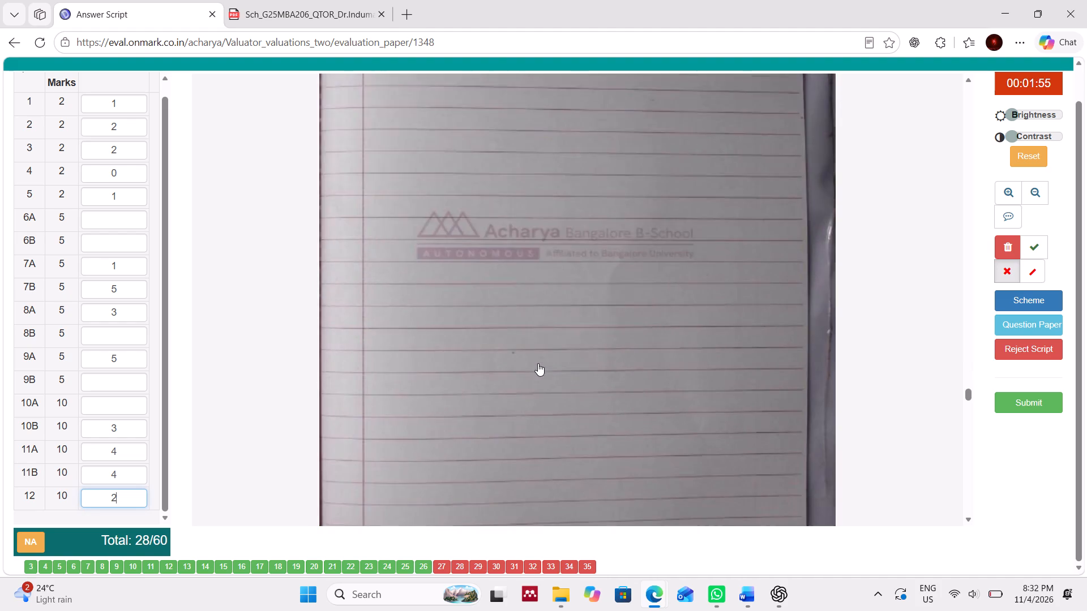
left_click(538, 363)
scroll(538, 363, "down", 11)
left_click(538, 363)
scroll(538, 363, "down", 7)
left_click(538, 363)
Place red crosses on the blank pages 30 to 33.
scroll(538, 363, "down", 2)
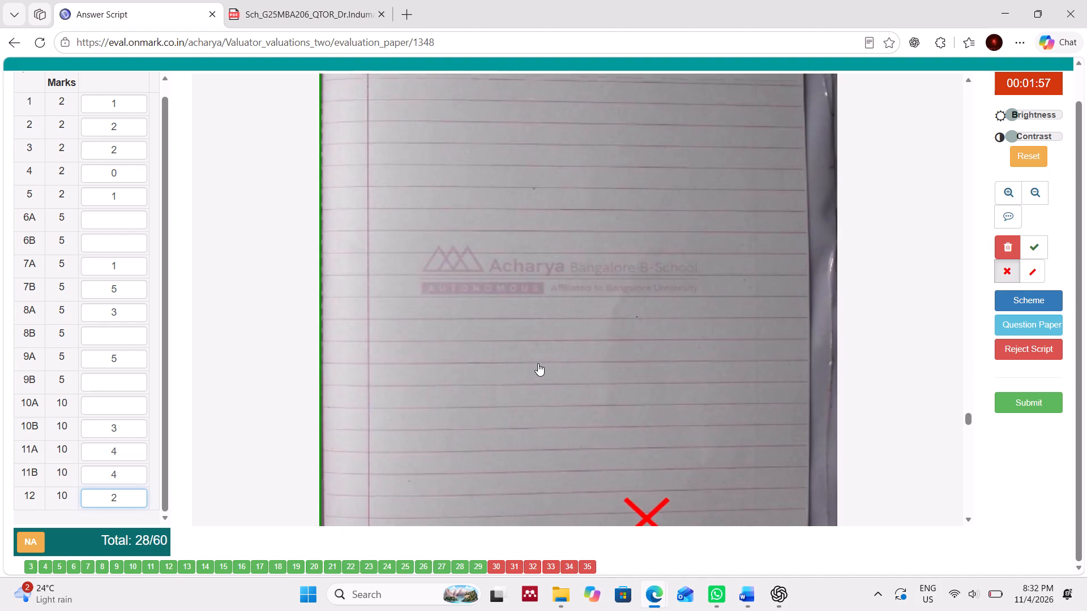
scroll(538, 363, "down", 3)
left_click(538, 363)
scroll(538, 363, "down", 9)
left_click(538, 363)
scroll(538, 363, "down", 6)
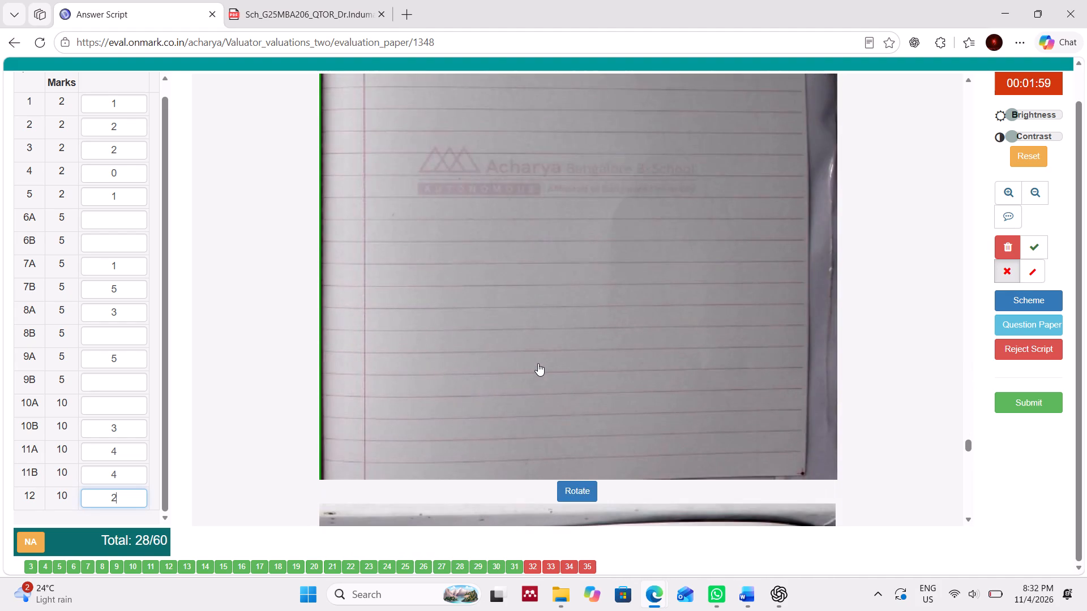
left_click(538, 363)
scroll(538, 363, "down", 6)
left_click(538, 363)
scroll(538, 363, "down", 6)
left_click(538, 363)
Place red crosses on the unused graph sheets on pages 34 and 35.
scroll(538, 363, "down", 3)
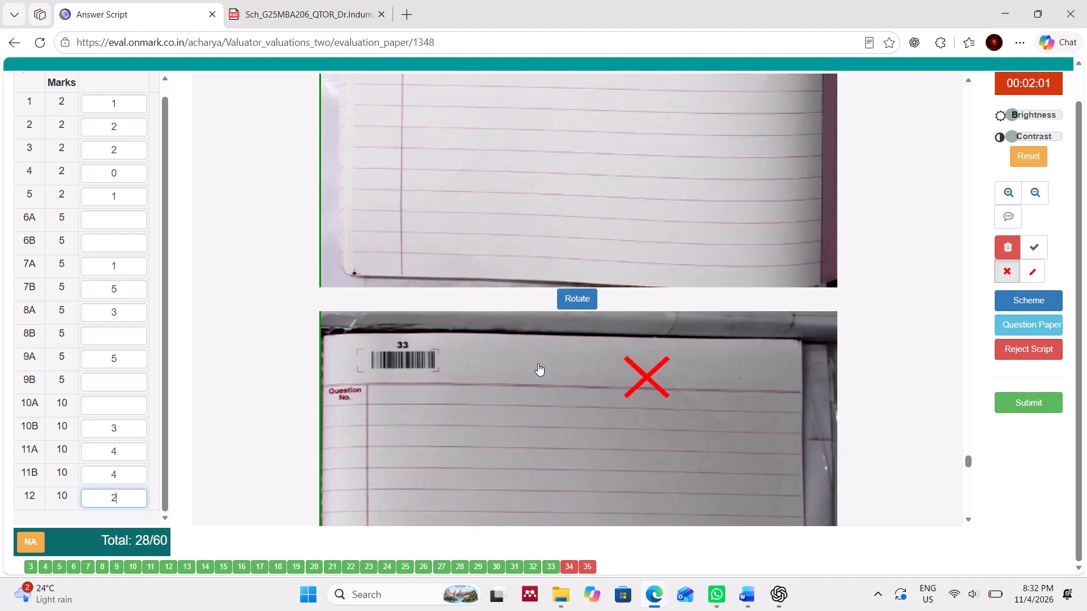
scroll(538, 363, "down", 9)
left_click(536, 337)
scroll(537, 336, "down", 7)
left_click(534, 346)
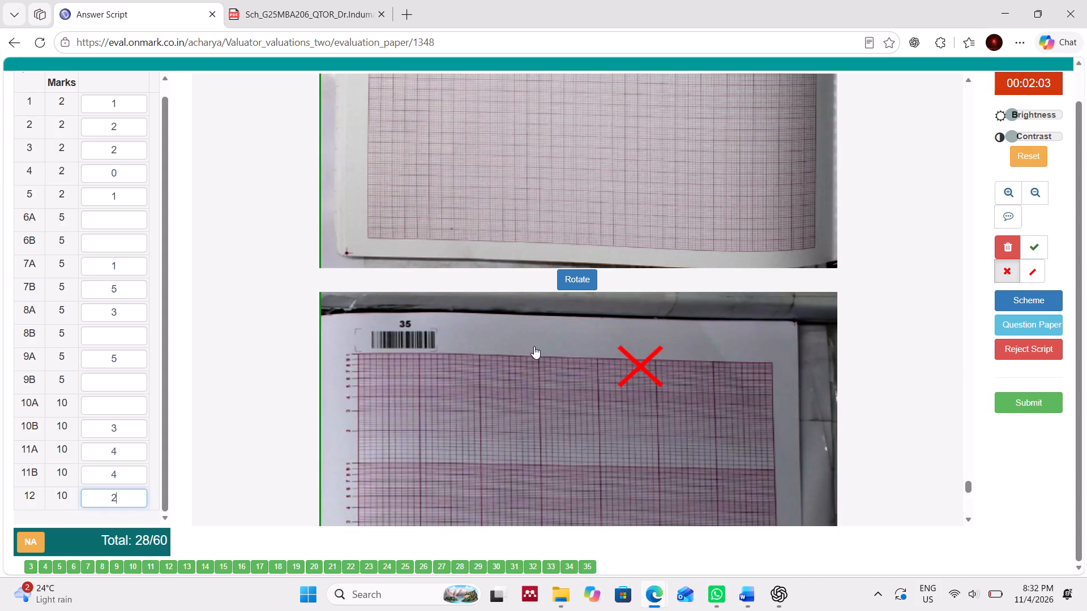
scroll(534, 346, "down", 5)
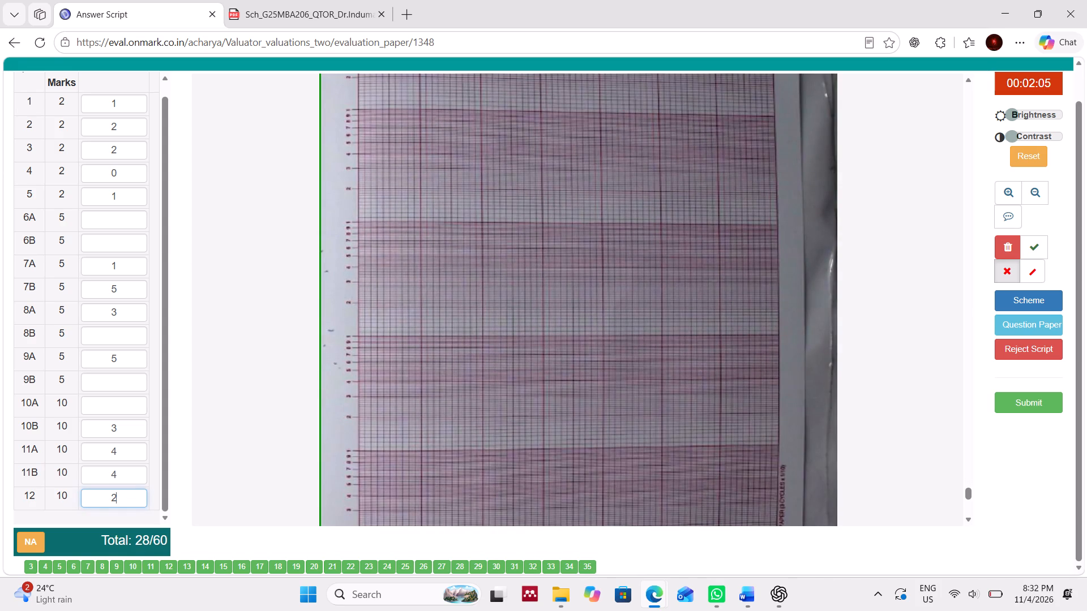
Award 0 marks for the unanswered questions 6A, 6B, 8B, 9B and 10A.
left_click(135, 219)
key("0")
left_click(134, 241)
key("0")
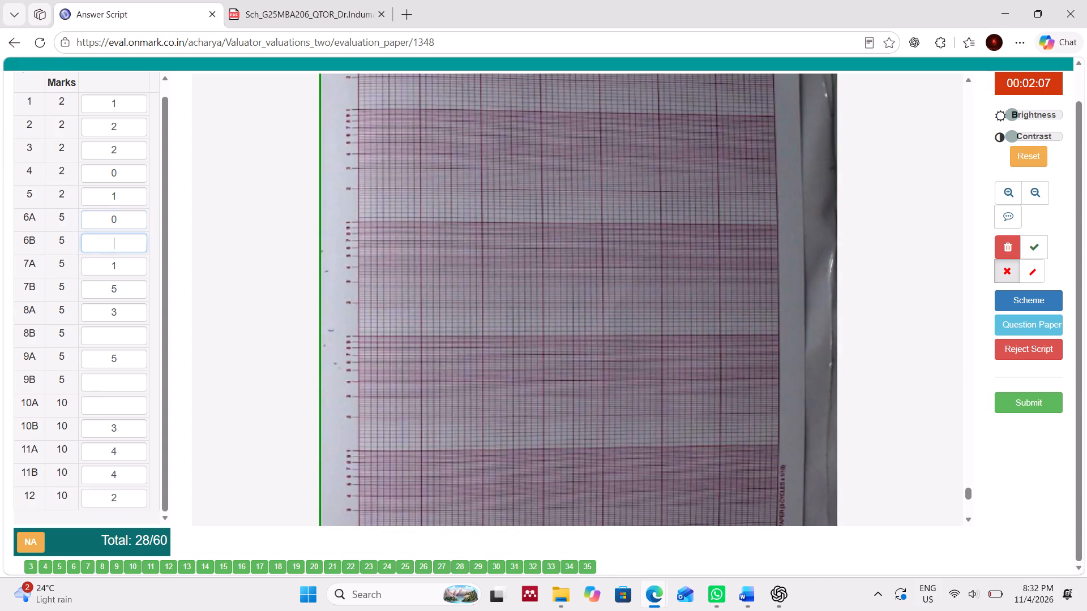
left_click(134, 334)
key("0")
left_click(130, 381)
key("0")
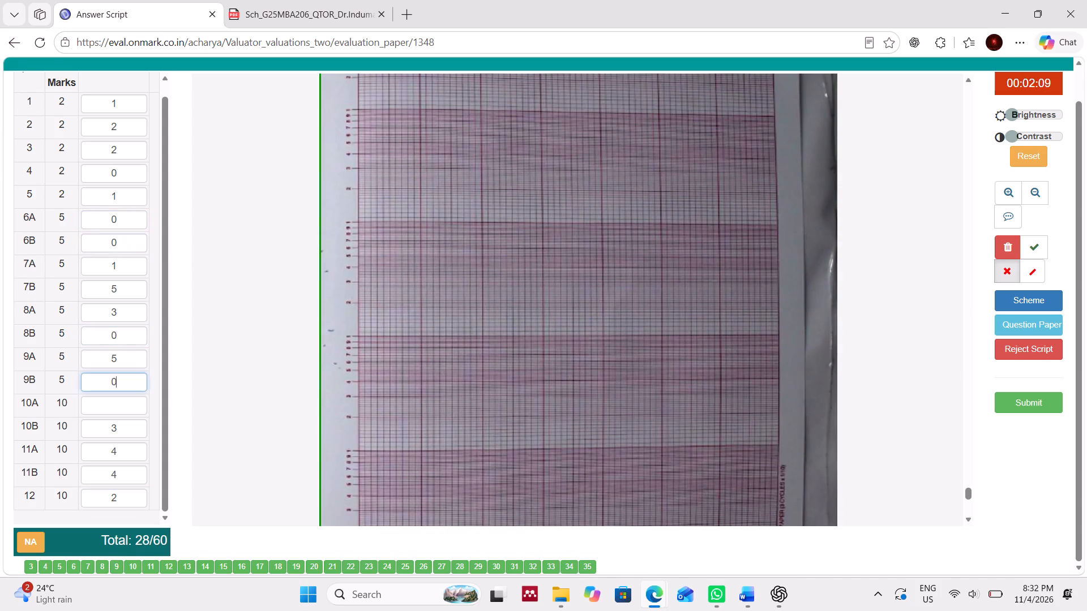
left_click(129, 401)
key("0")
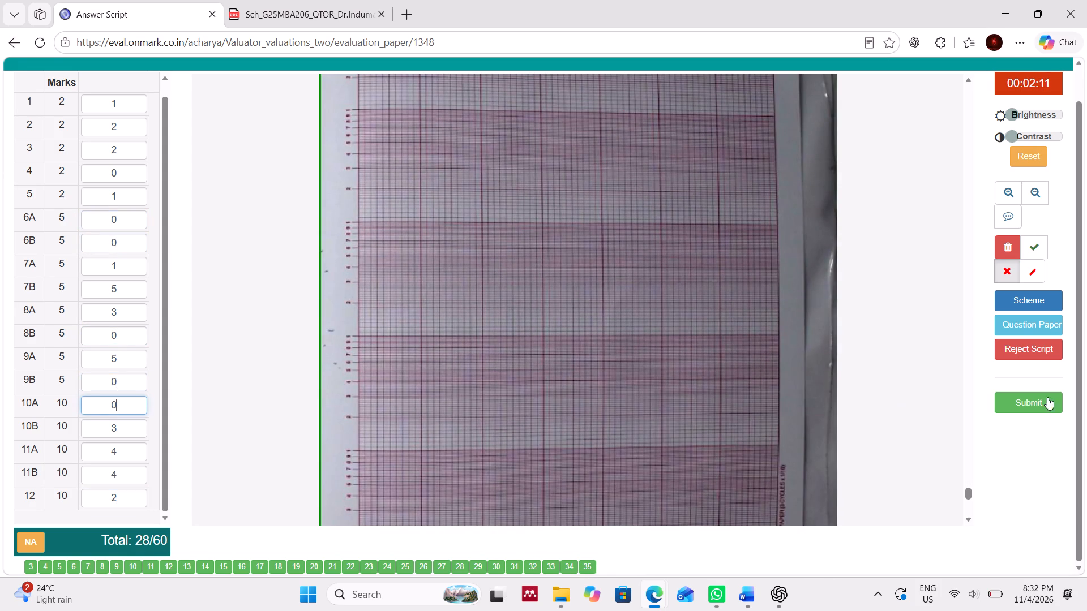
Submit the fully marked script and confirm the submission.
left_click(1027, 404)
left_click(657, 183)
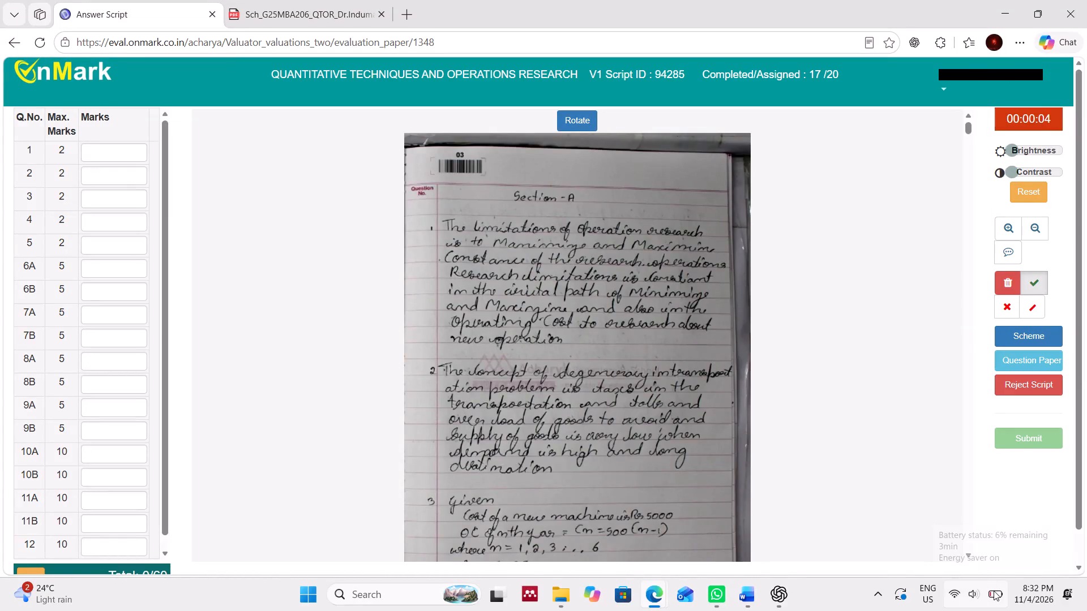
Place a red cross on the question 1 answer about operations research limitations on page 3 of the new script.
triple_click(1007, 220)
triple_click(1007, 220)
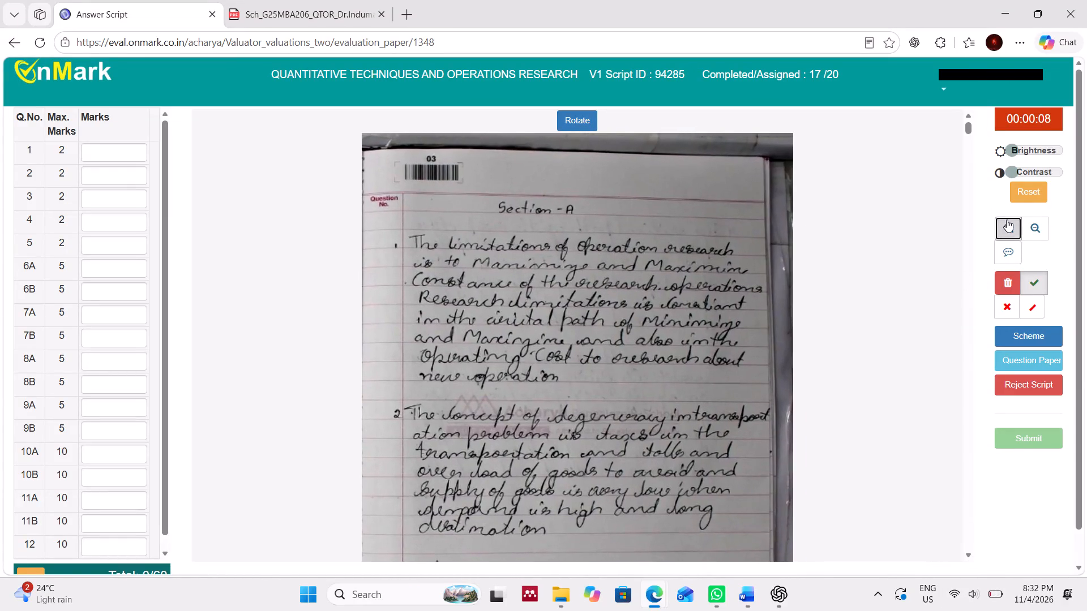
left_click(1007, 220)
left_click(1007, 220)
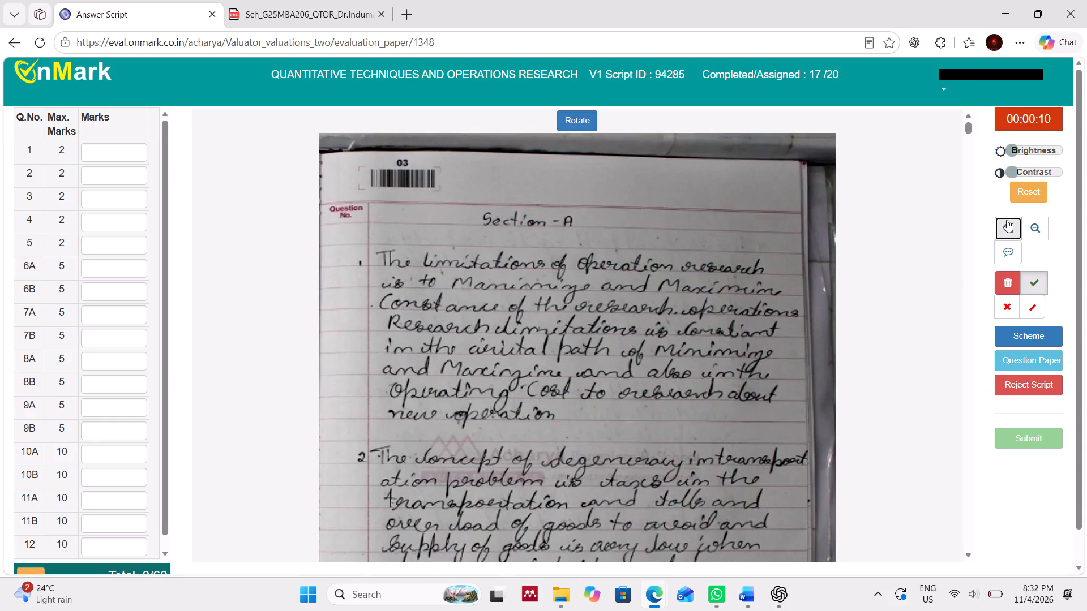
left_click(1016, 300)
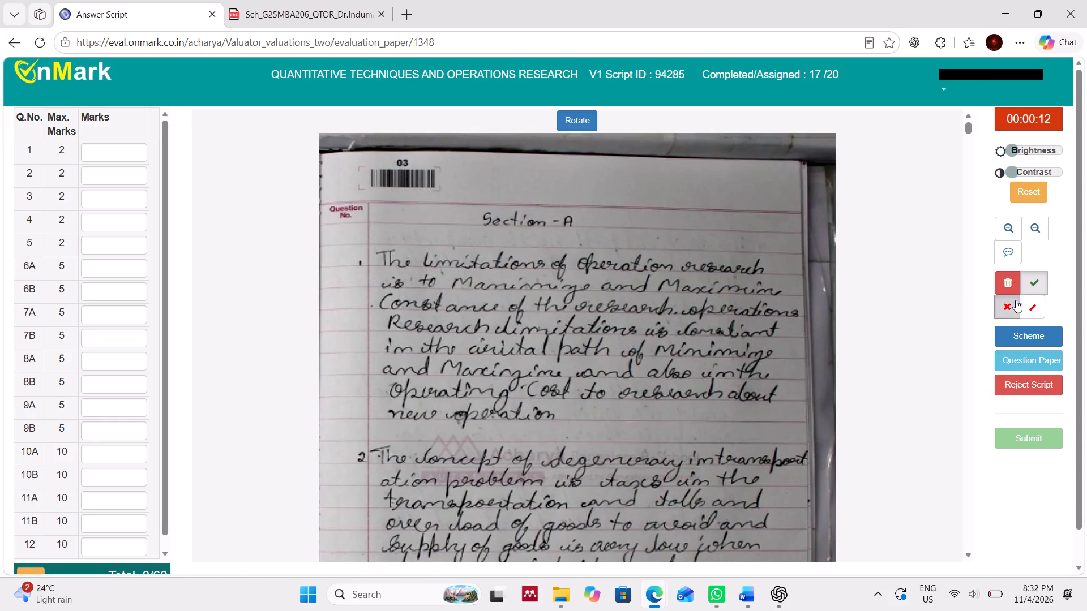
left_click(529, 265)
Place red crosses on the question 4 critical path answer and the question 5 game value answer on page 4.
scroll(530, 265, "down", 2)
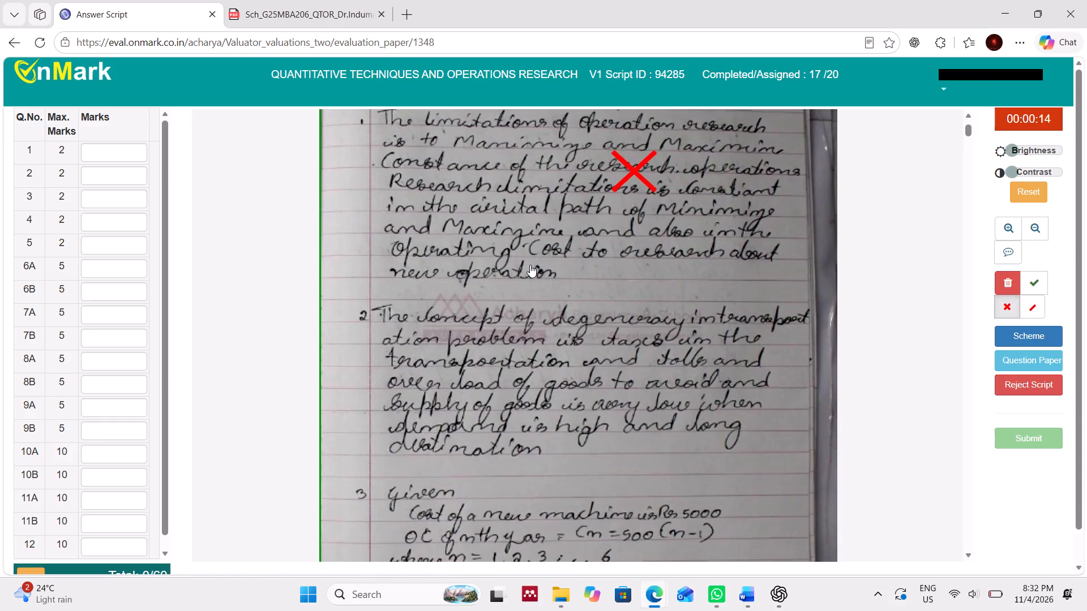
scroll(530, 265, "down", 3)
left_click(526, 256)
scroll(526, 256, "down", 5)
left_click(520, 253)
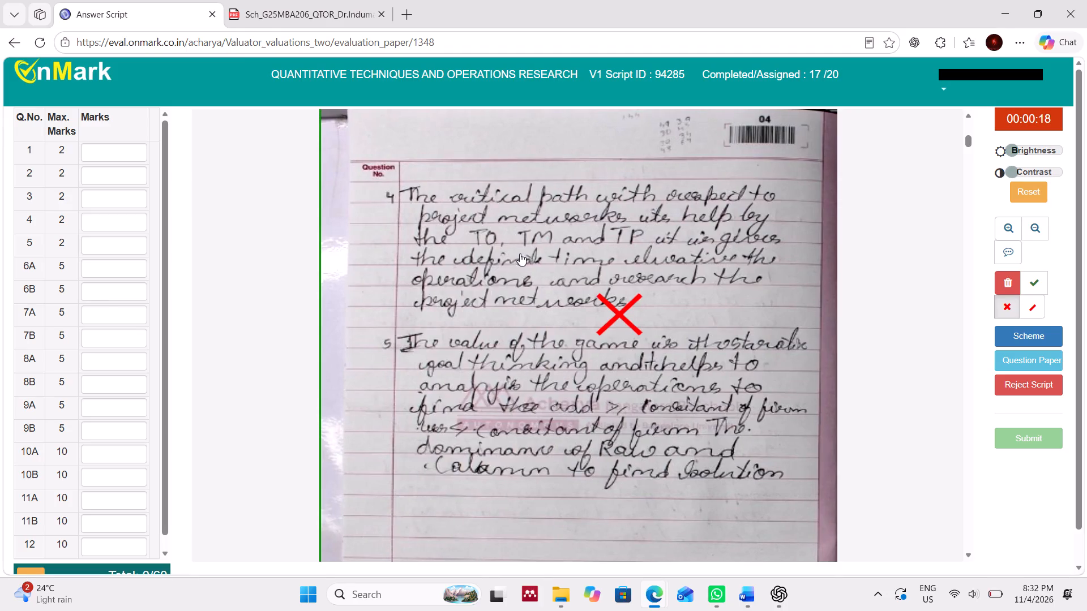
left_click(514, 347)
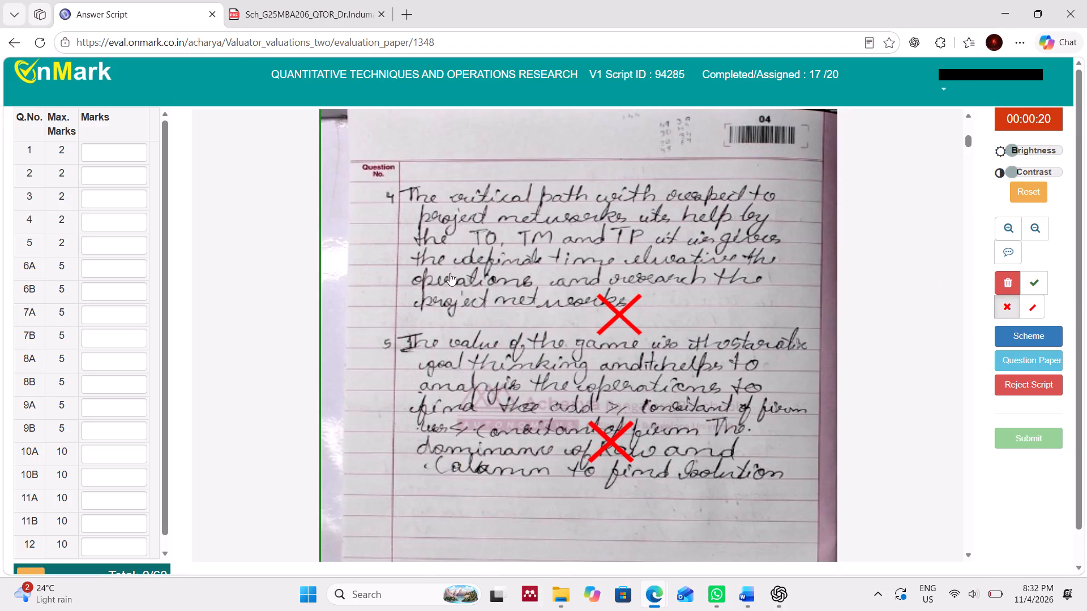
Award 0 marks for questions 1, 2, 3 and 4, and 1 mark for question 5.
left_click(117, 151)
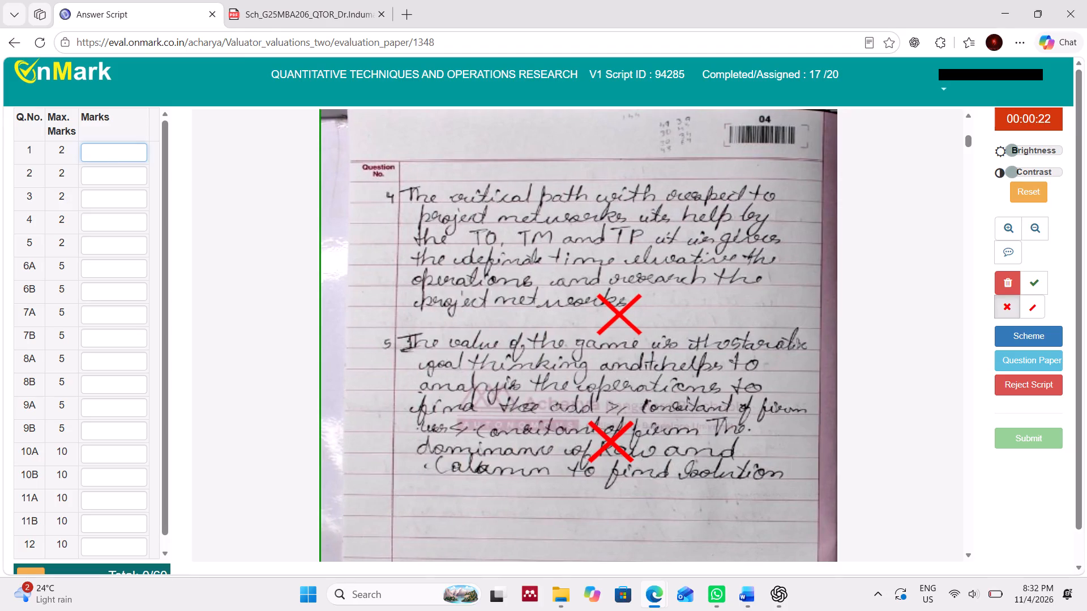
key("0")
left_click(110, 173)
key("0")
left_click(115, 189)
left_click(119, 194)
key("0")
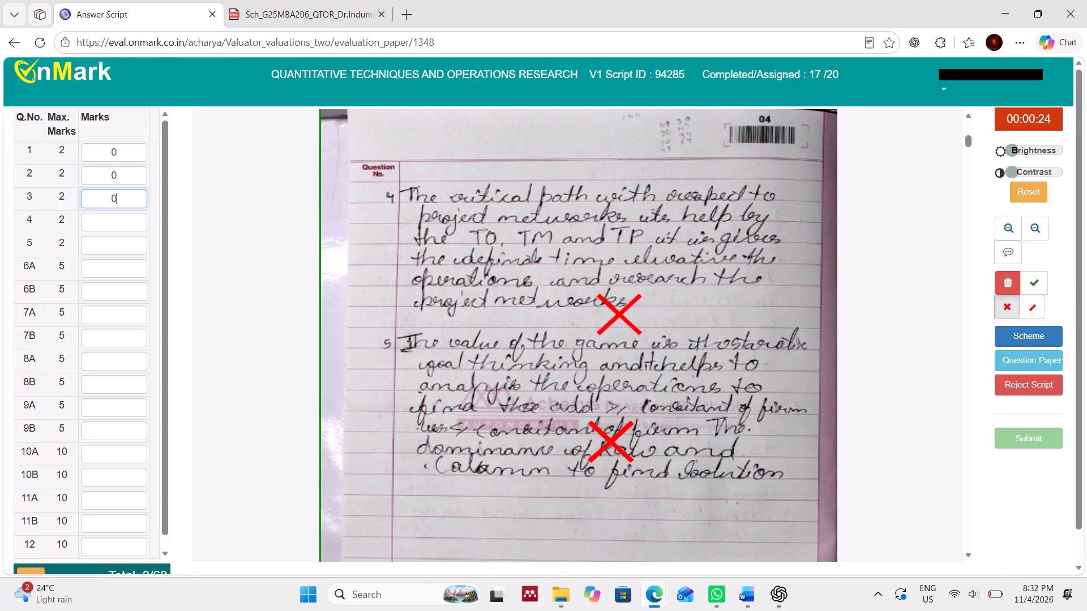
left_click(119, 216)
key("0")
left_click(125, 245)
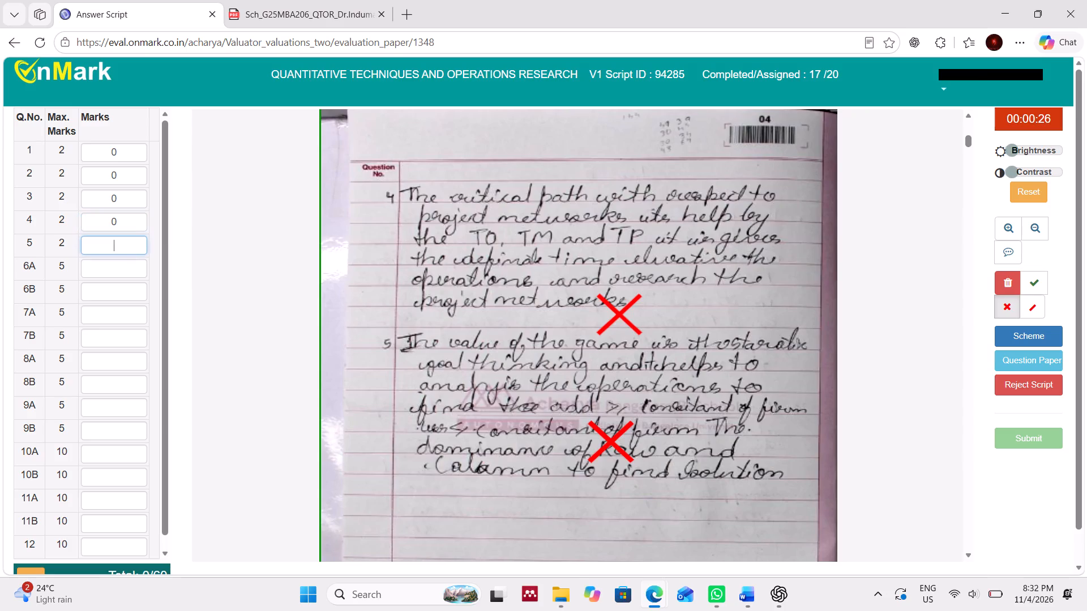
key("1")
Place red crosses on the question 6A minimisation answer on page 5 and the 8B replacement theory answer on page 6.
scroll(390, 235, "down", 7)
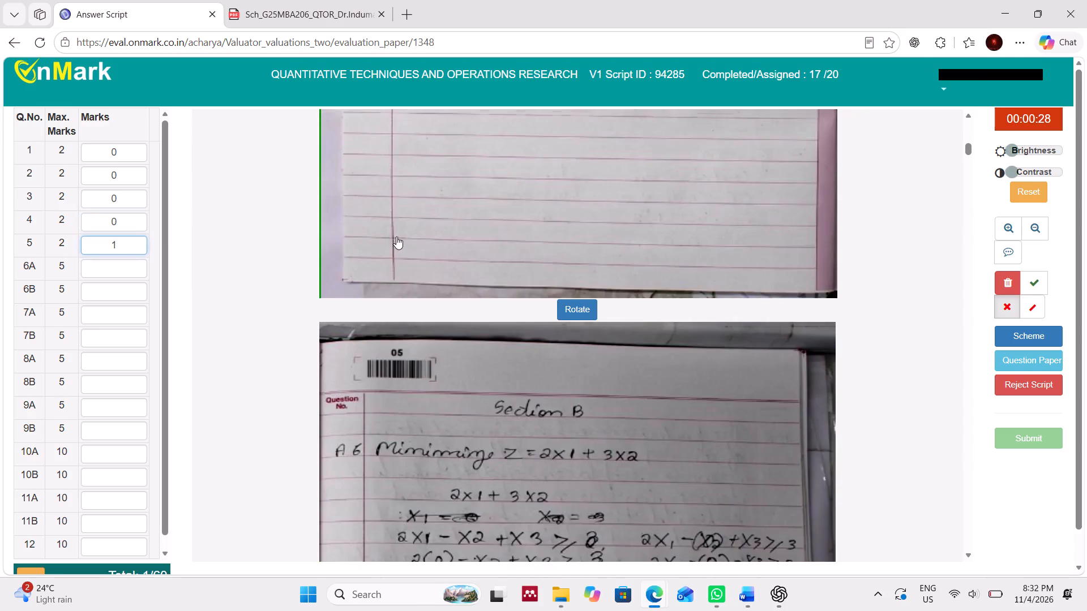
scroll(396, 236, "down", 2)
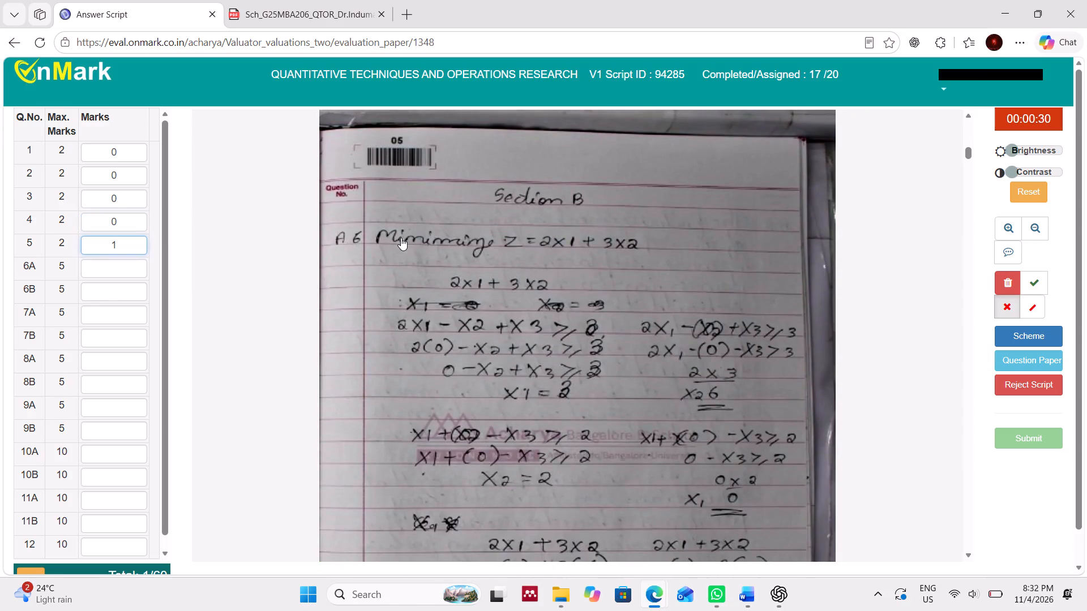
scroll(401, 238, "down", 4)
left_click(429, 167)
scroll(476, 251, "up", 4)
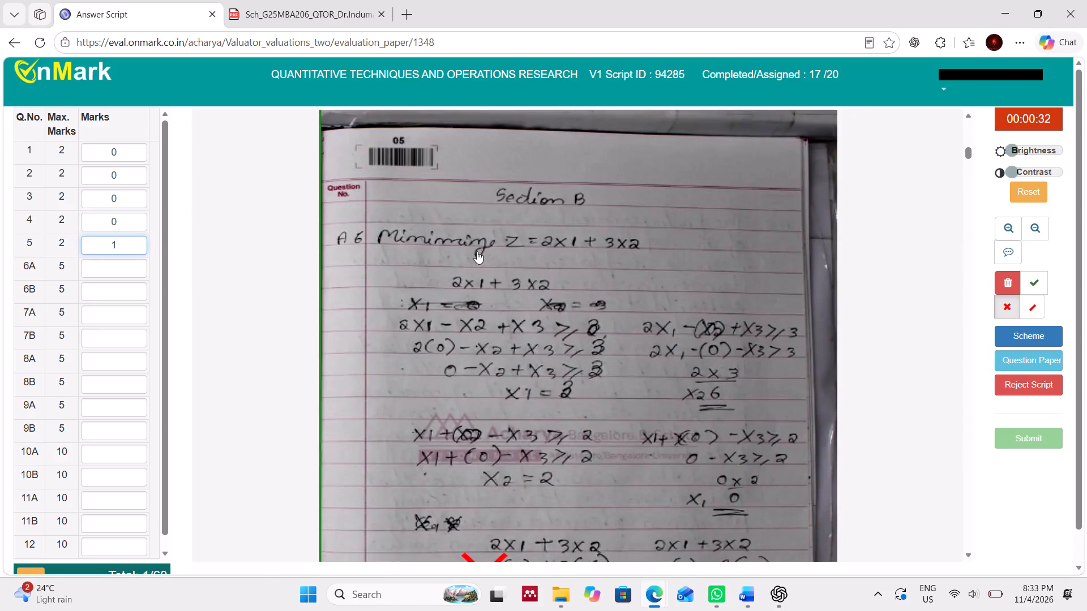
scroll(476, 251, "down", 9)
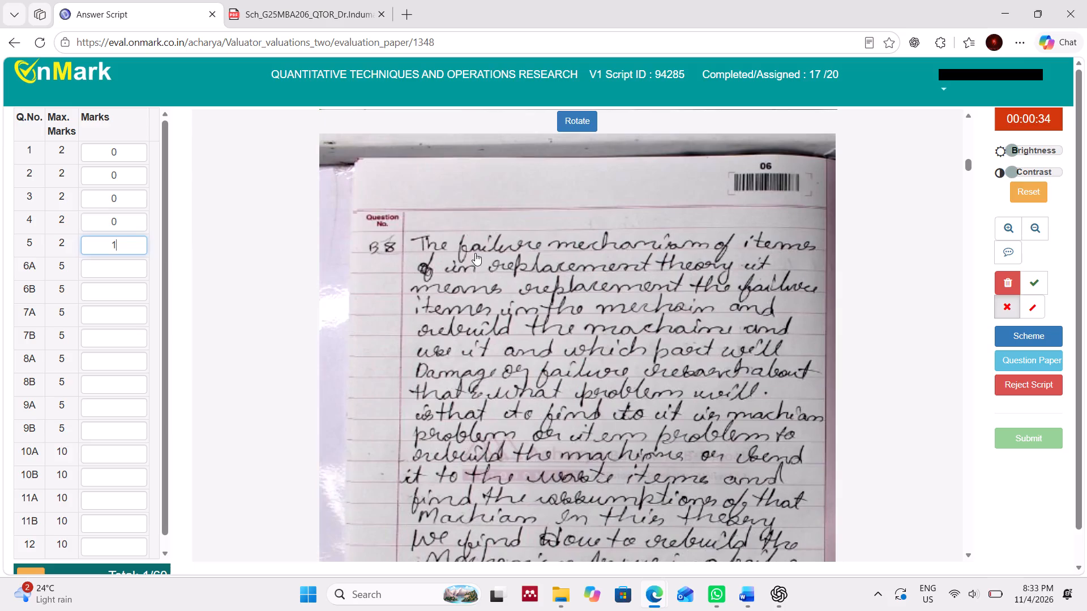
left_click(475, 253)
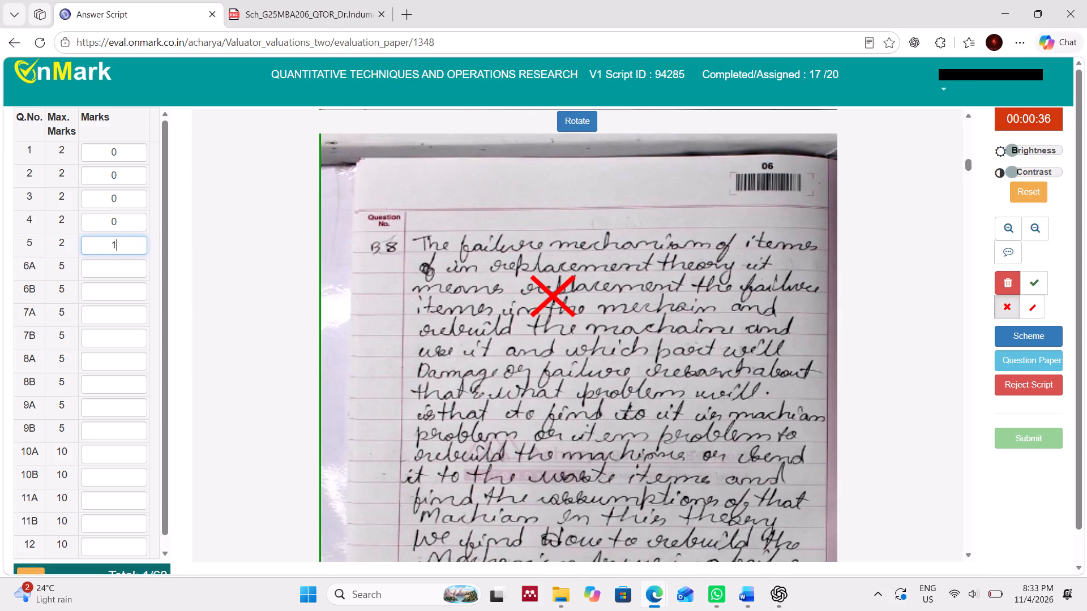
Award 0 marks for questions 6A, 6B, 7A, 7B and 8A.
left_click(118, 276)
key("0")
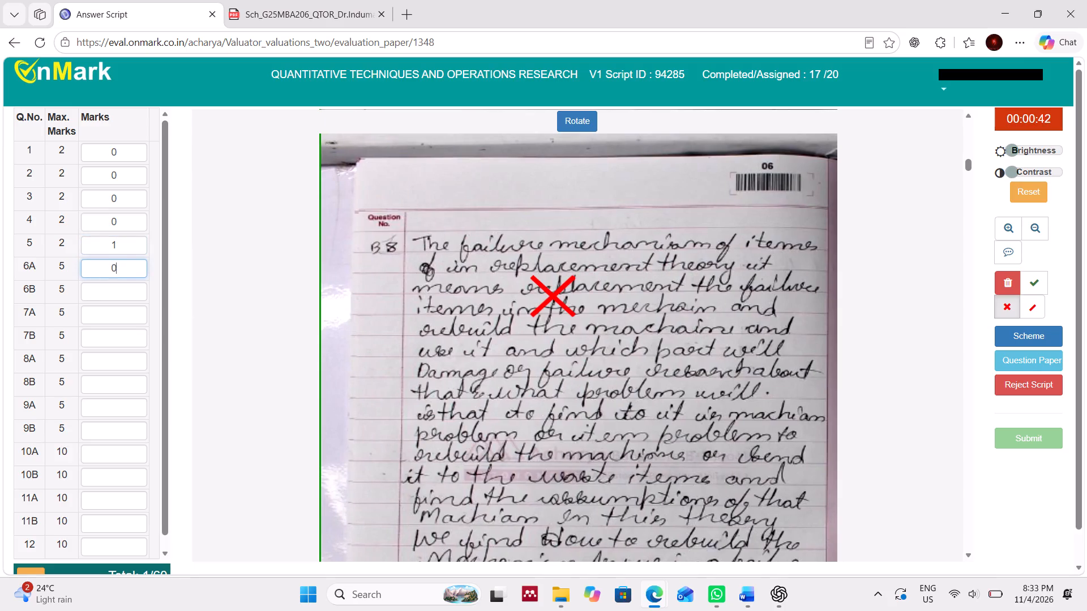
left_click(122, 288)
key("0")
left_click(117, 324)
key("0")
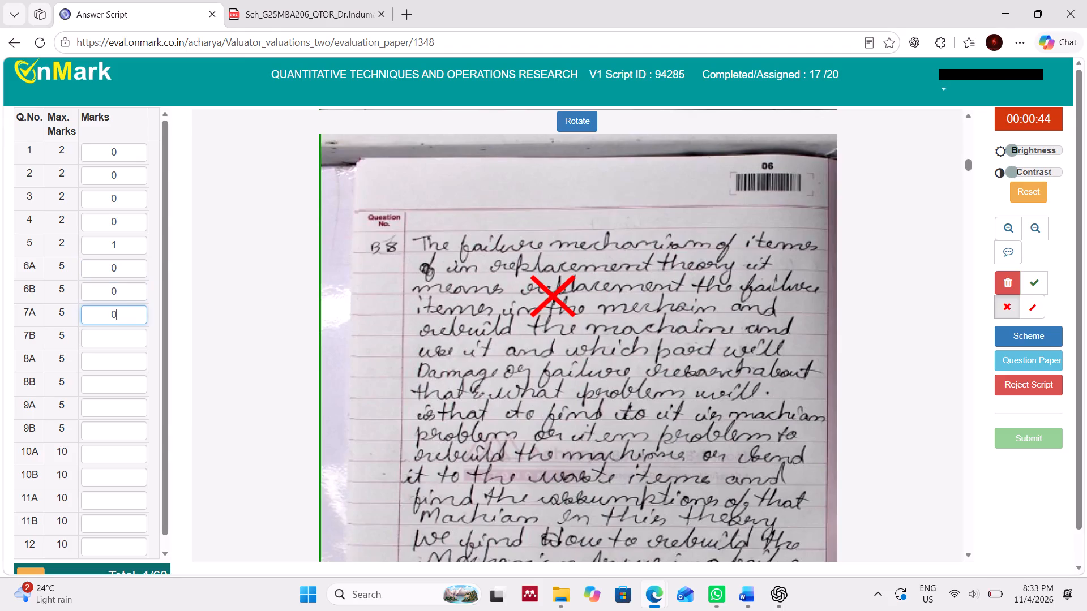
left_click(117, 335)
key("0")
left_click(117, 357)
key("0")
Place a red cross on the question 9 answer about dominance property rules on page 7.
scroll(409, 335, "down", 6)
scroll(490, 344, "down", 5)
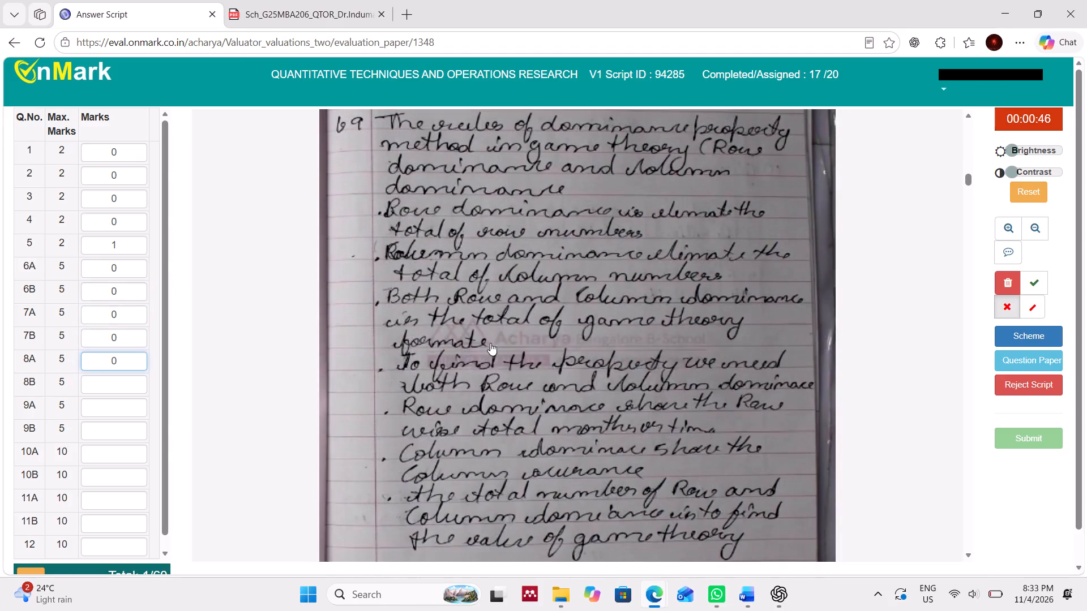
left_click(497, 282)
scroll(497, 282, "down", 2)
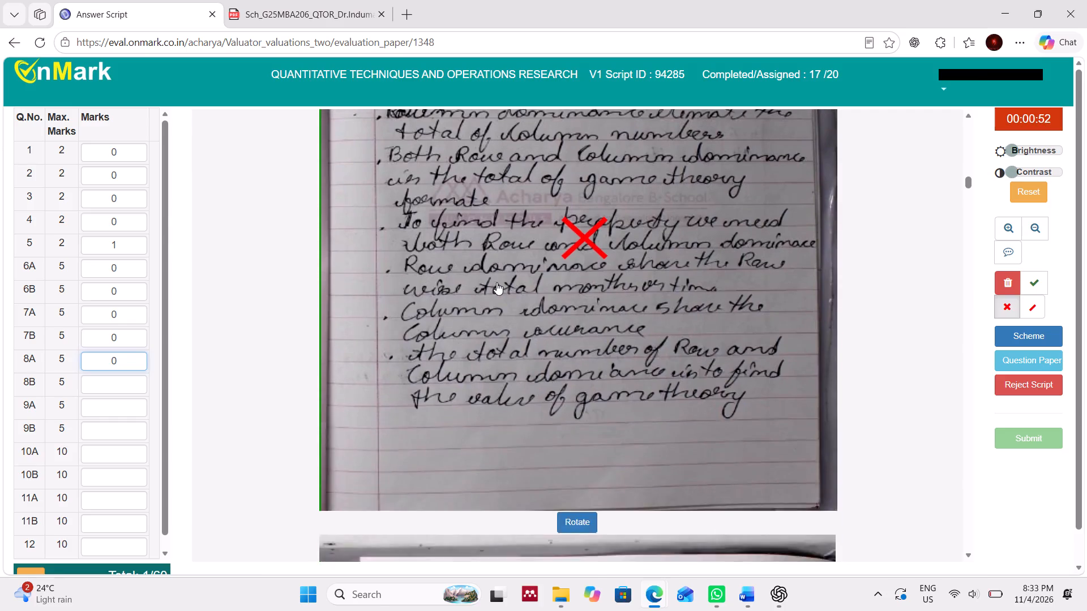
scroll(497, 282, "up", 4)
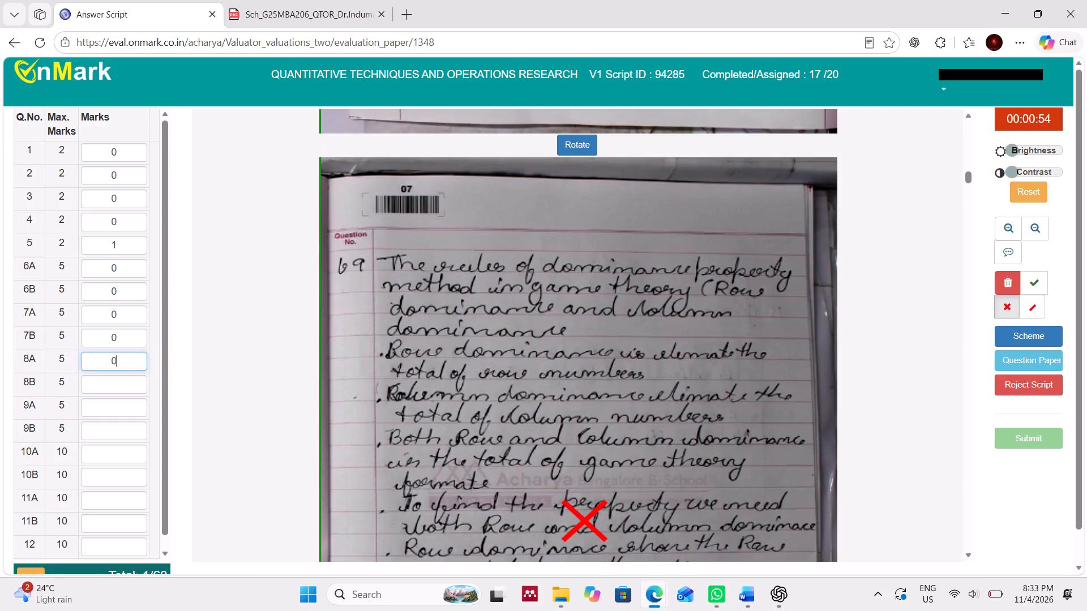
Award 0 marks for questions 8B and 9A.
left_click(132, 388)
key("0")
left_click(127, 401)
key("0")
Place a red cross on the question 10 network answer on page 8 and award 2 marks for 10A.
scroll(504, 412, "down", 11)
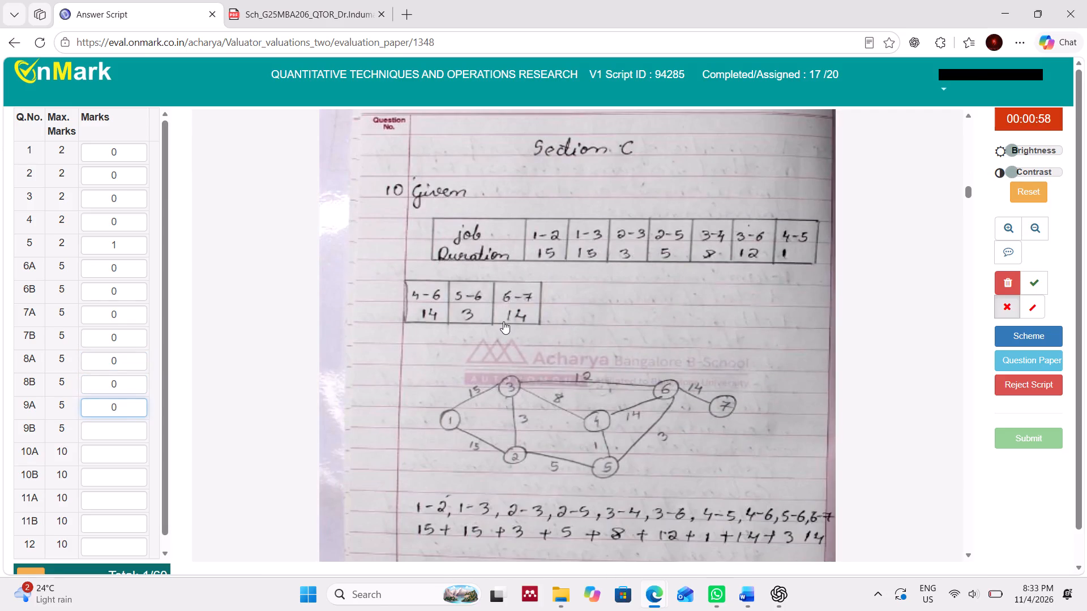
scroll(511, 323, "down", 3)
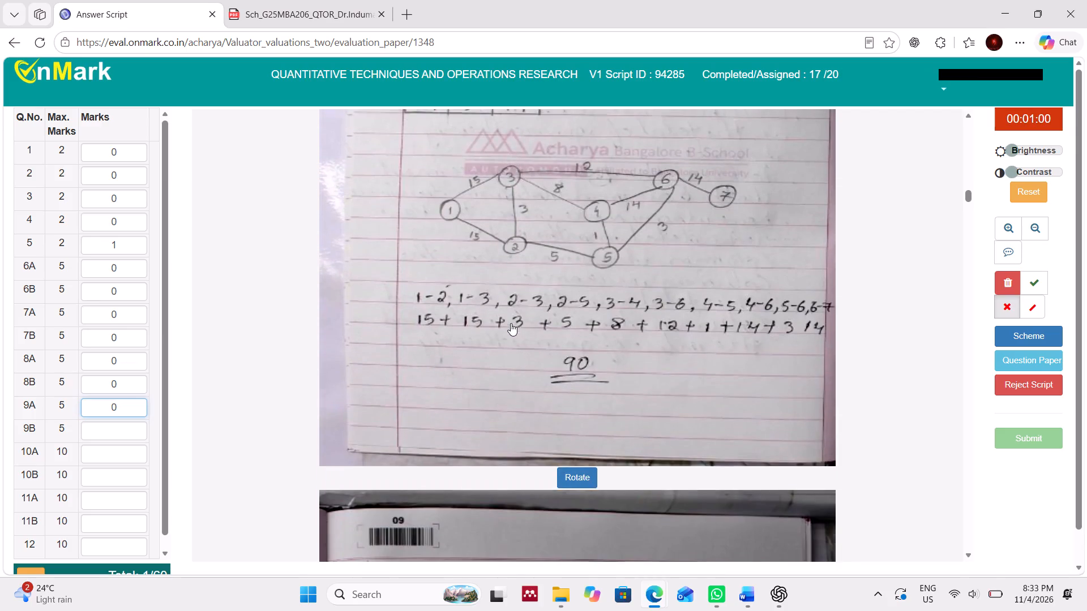
left_click(512, 254)
scroll(513, 261, "up", 5)
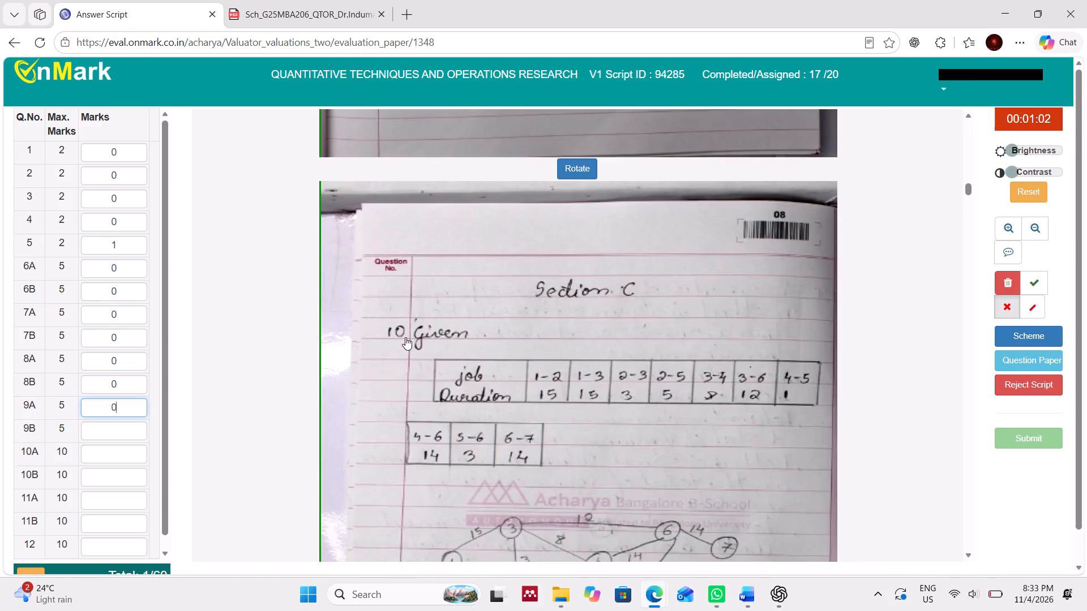
left_click(112, 459)
key("2")
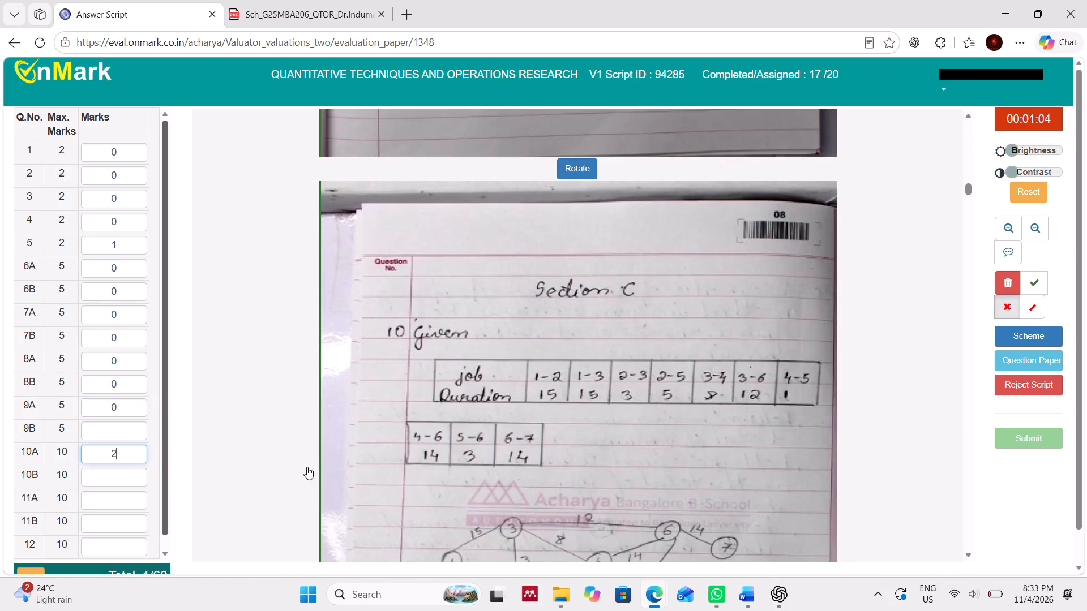
Place a red cross on the Monte Carlo simulation answer on page 9 and award 2 marks for 11B.
scroll(438, 439, "down", 11)
left_click(563, 321)
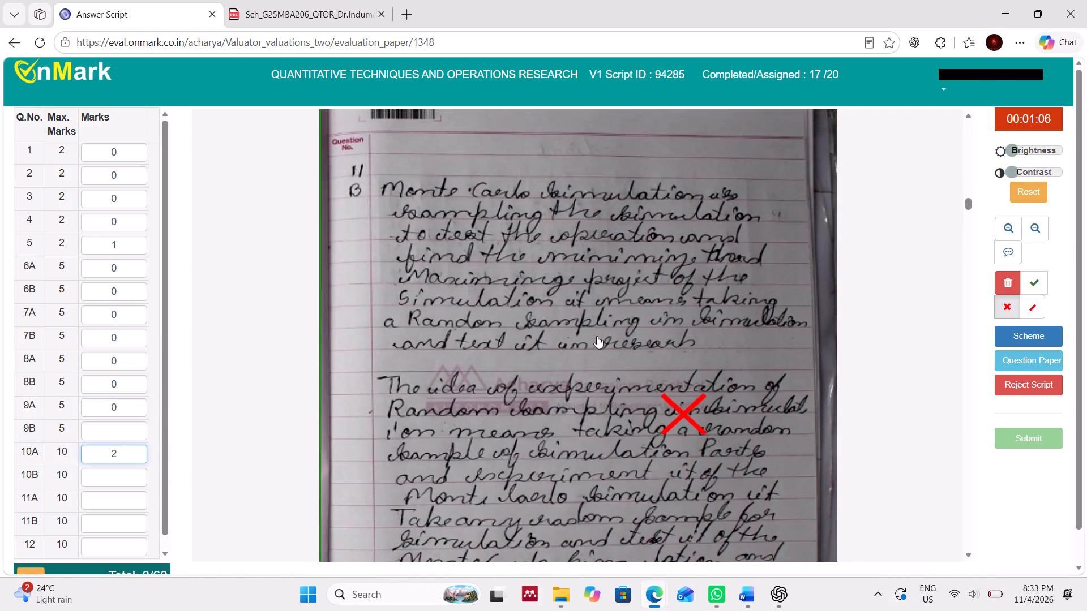
left_click_drag(100, 501, 103, 508)
left_click(104, 525)
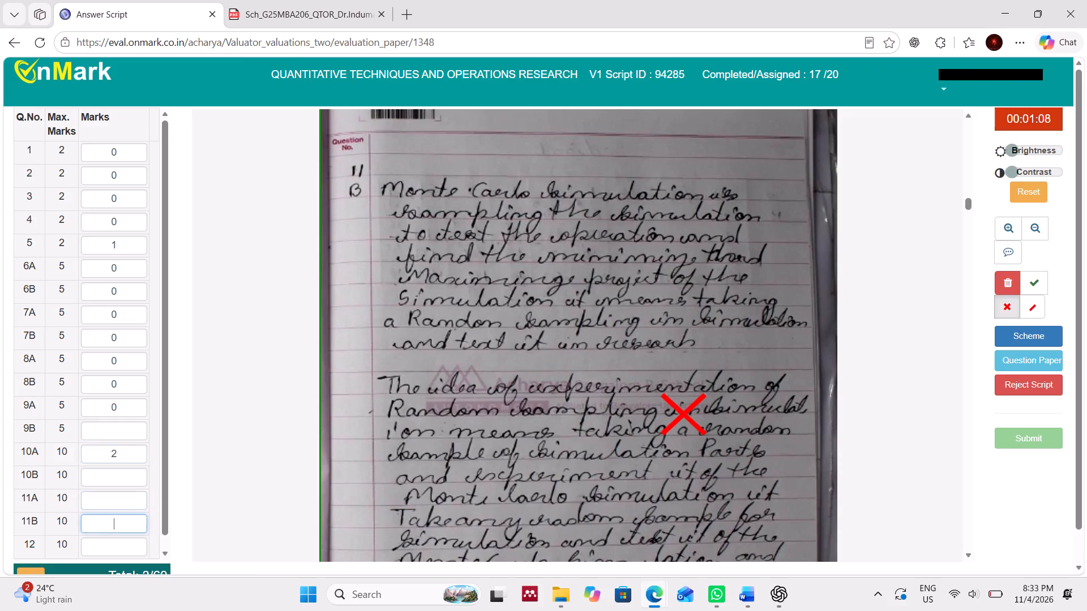
key("2")
Place one red cross on each of pages 10 to 13, from the 7B transportation table to the 10B task table.
scroll(515, 450, "down", 10)
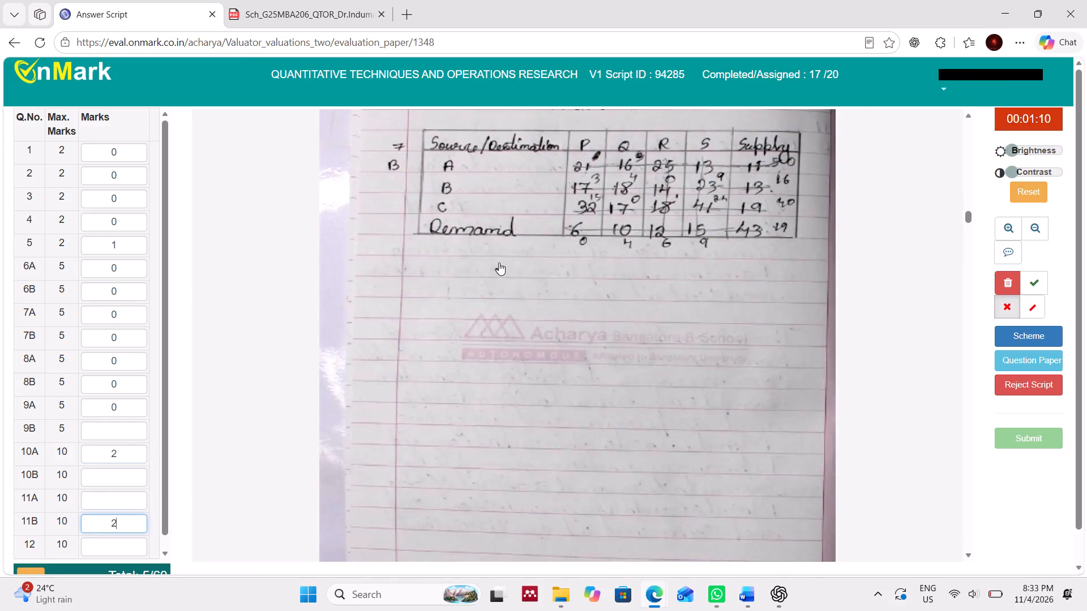
left_click(499, 263)
scroll(297, 364, "down", 4)
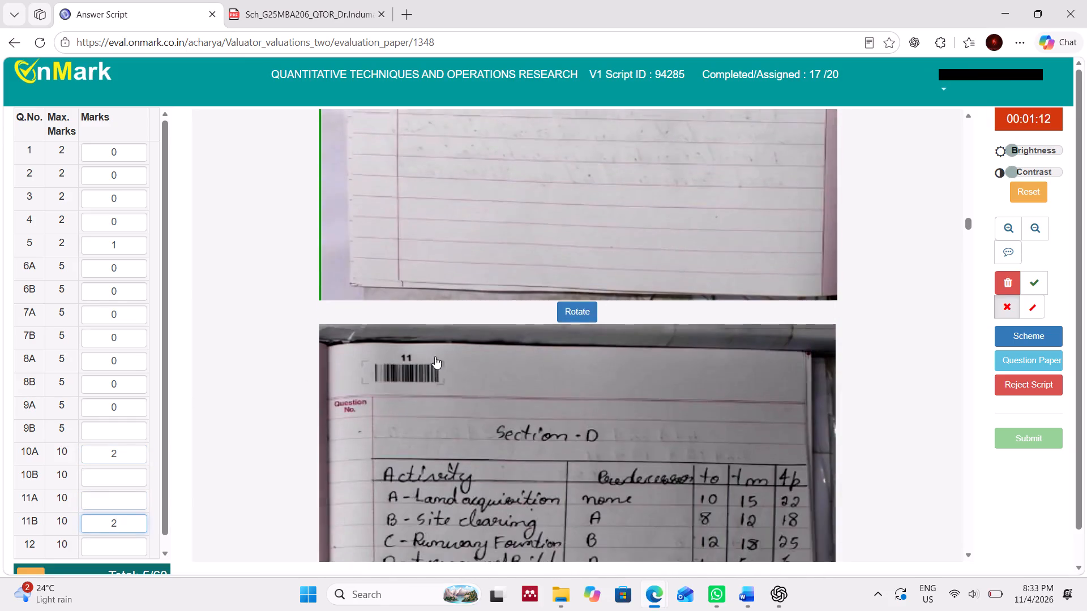
scroll(435, 356, "down", 4)
left_click(500, 332)
scroll(500, 332, "down", 4)
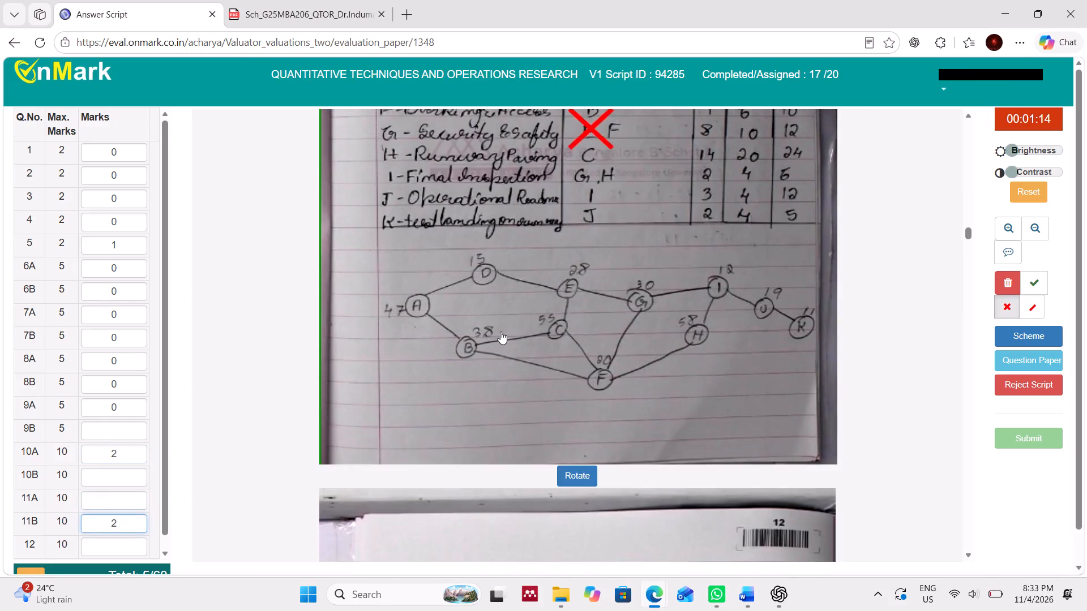
scroll(500, 332, "down", 3)
left_click(500, 332)
scroll(500, 332, "down", 6)
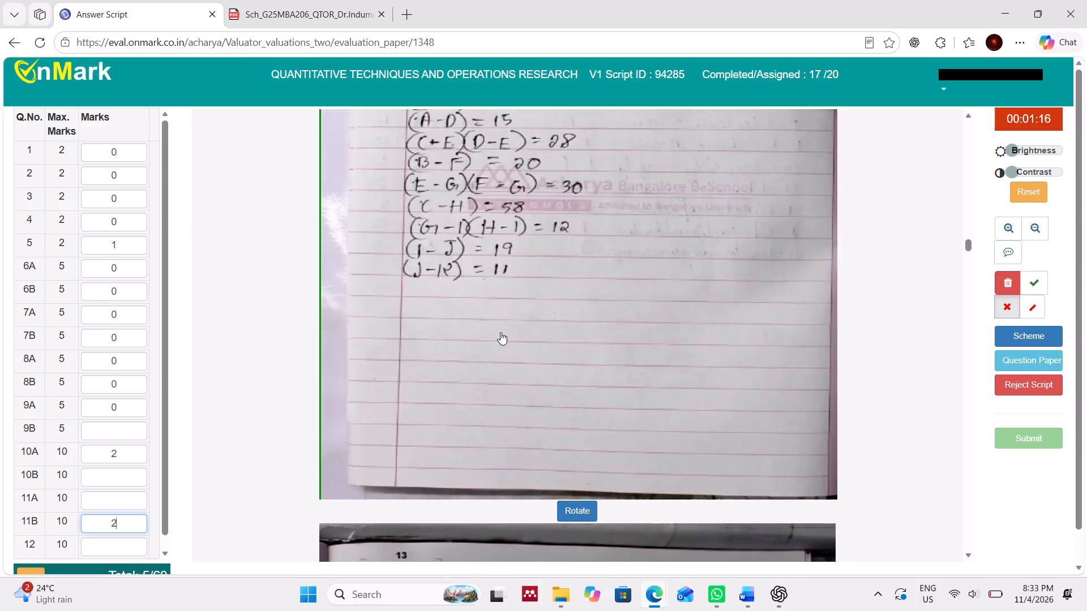
scroll(500, 332, "down", 4)
left_click(500, 334)
scroll(140, 461, "down", 2)
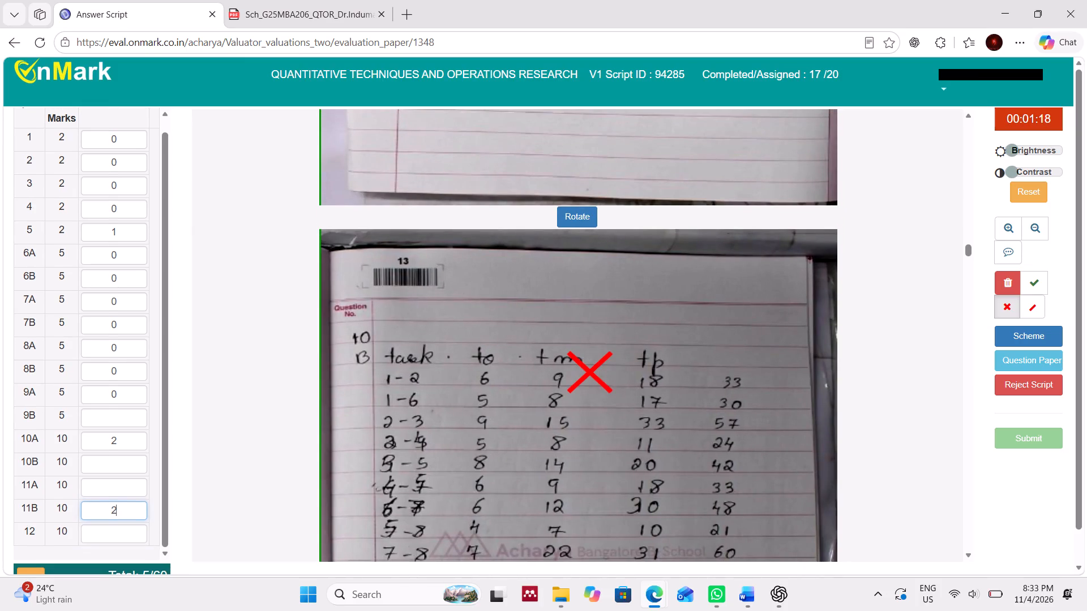
Award 1 mark for question 12.
left_click(117, 534)
key("1")
Place a red cross on blank page 14 and another on the 10B network diagram on page 13.
scroll(431, 423, "down", 3)
scroll(478, 411, "down", 2)
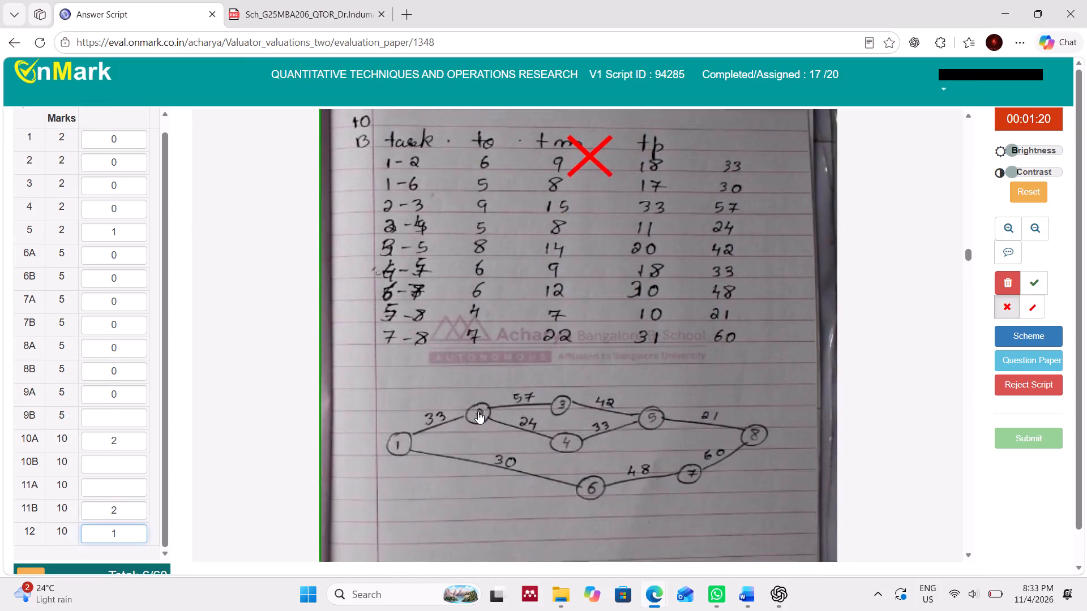
scroll(478, 411, "down", 5)
left_click(504, 374)
scroll(505, 373, "up", 3)
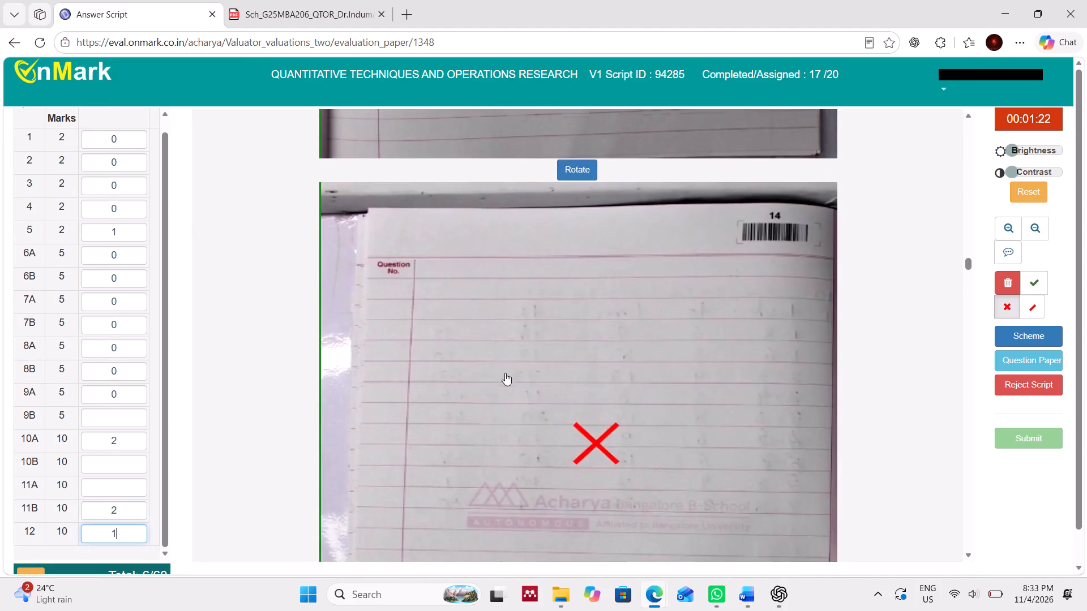
scroll(505, 373, "up", 3)
left_click(513, 233)
scroll(518, 257, "up", 5)
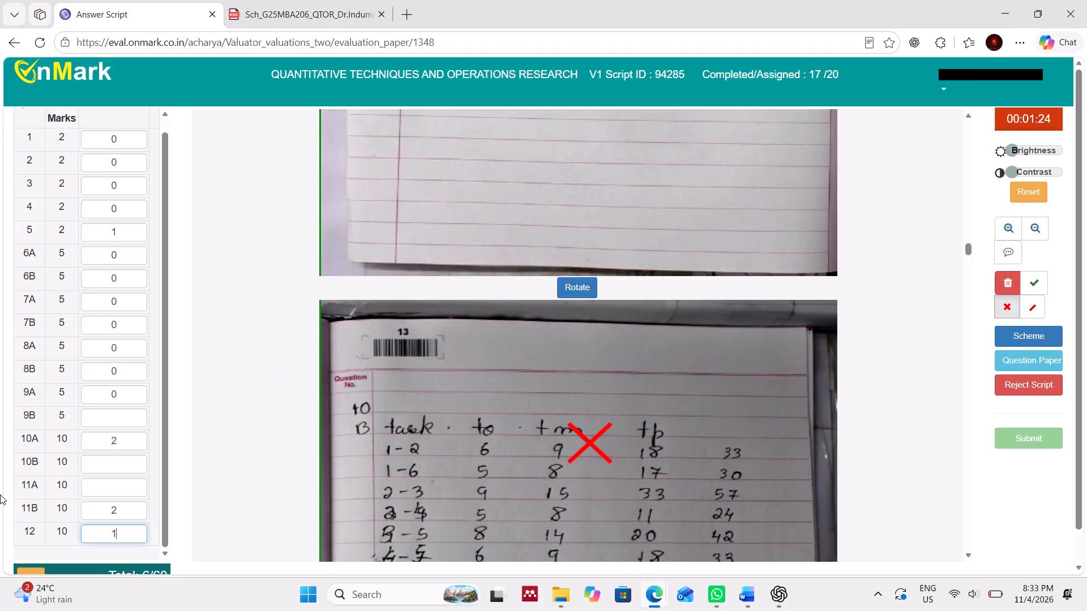
Award 3 marks for question 10B.
left_click(120, 467)
key("2")
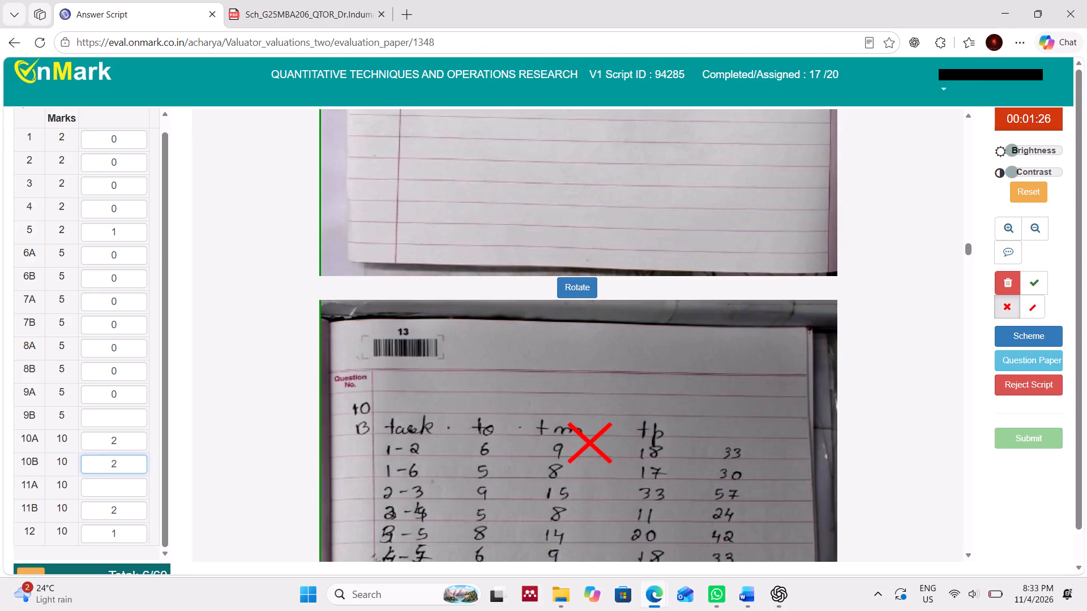
key("BackSpace")
key("3")
Place red crosses on the blank pages from page 15 to page 18.
scroll(447, 436, "down", 11)
scroll(455, 437, "down", 11)
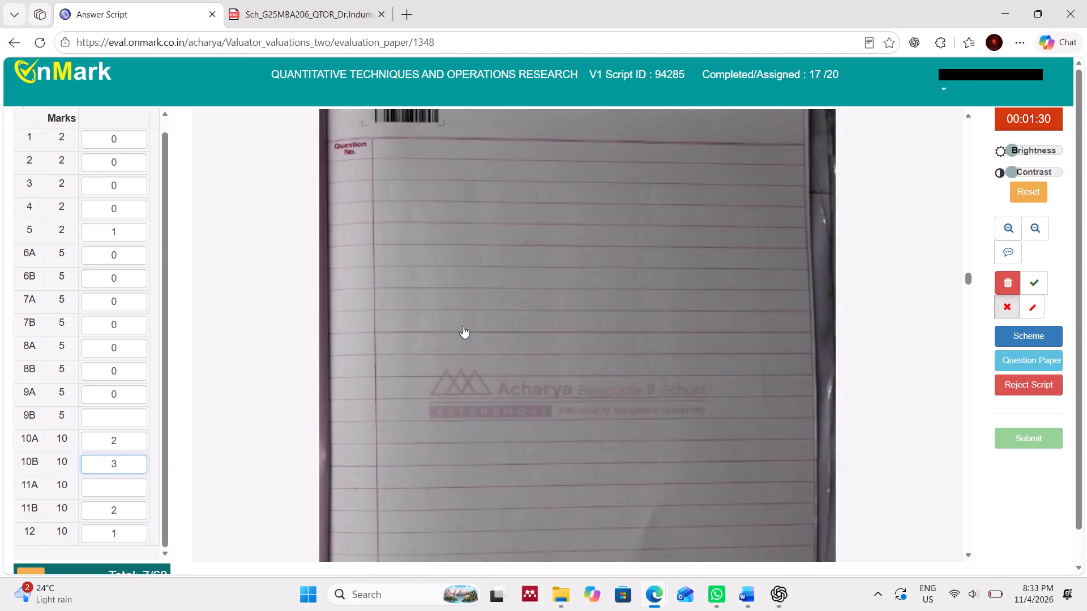
left_click(463, 326)
scroll(463, 326, "down", 11)
left_click(463, 333)
scroll(463, 333, "down", 11)
left_click(463, 333)
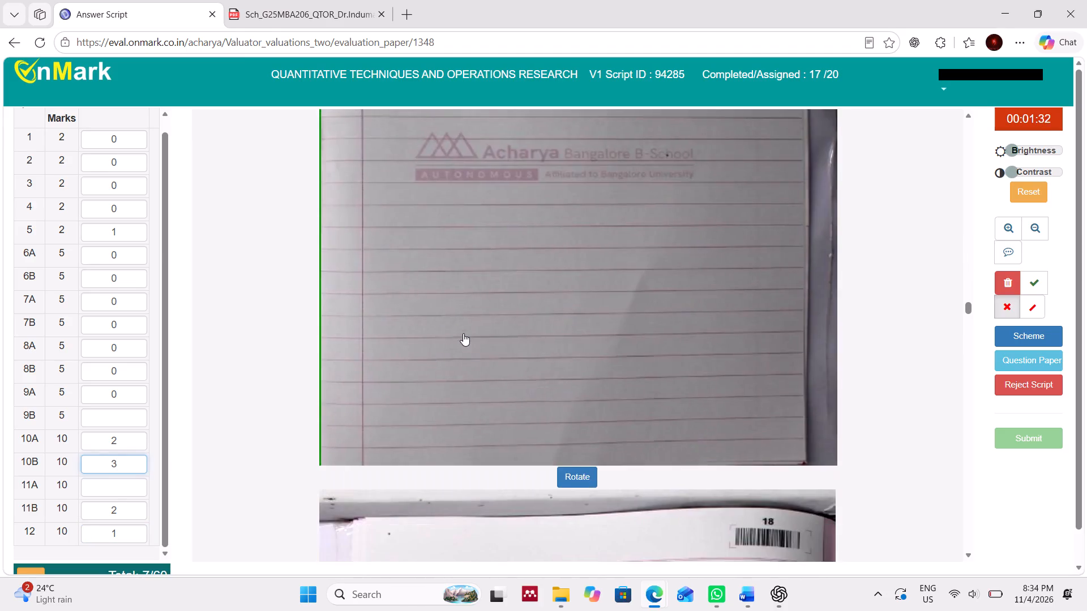
scroll(474, 325, "down", 7)
left_click(475, 325)
scroll(476, 325, "down", 11)
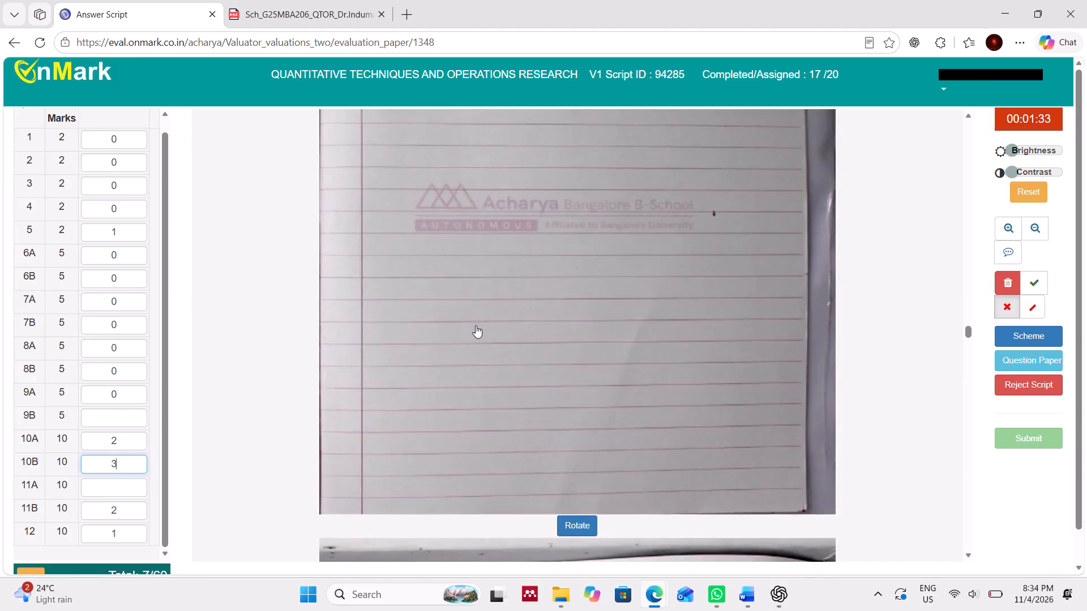
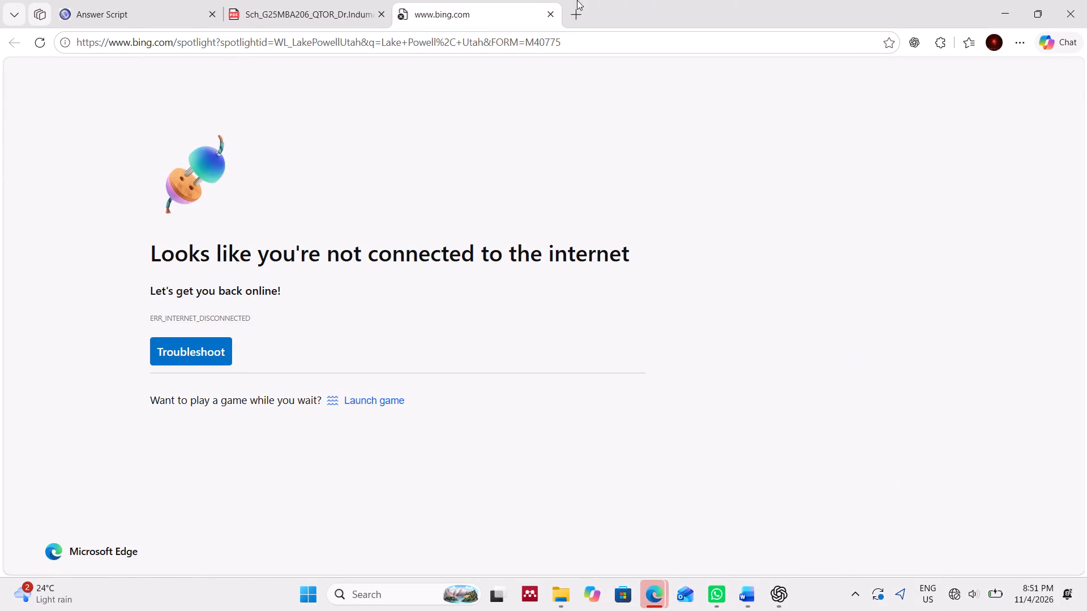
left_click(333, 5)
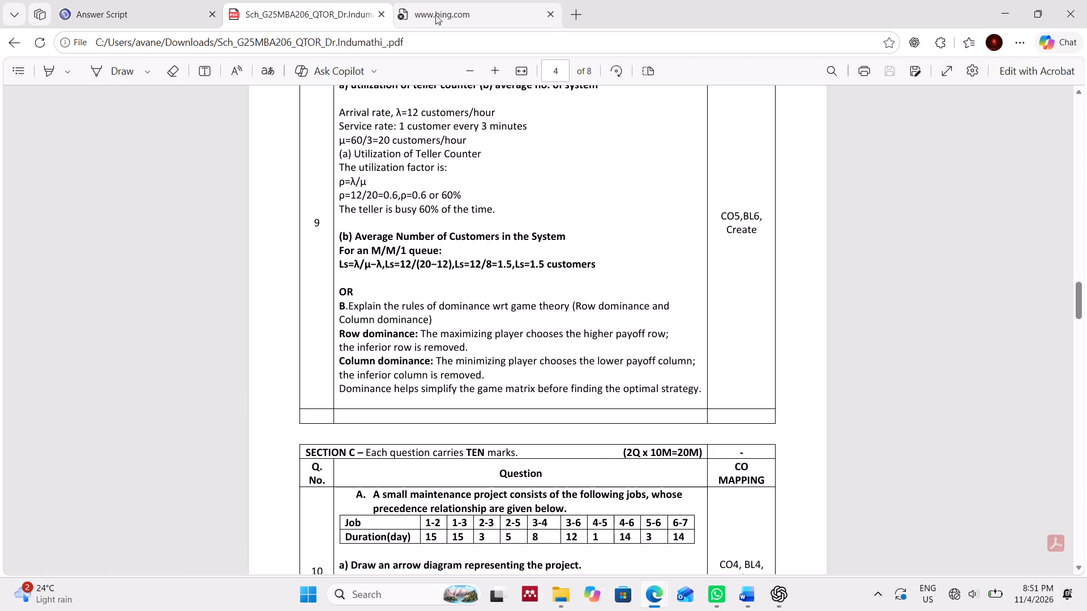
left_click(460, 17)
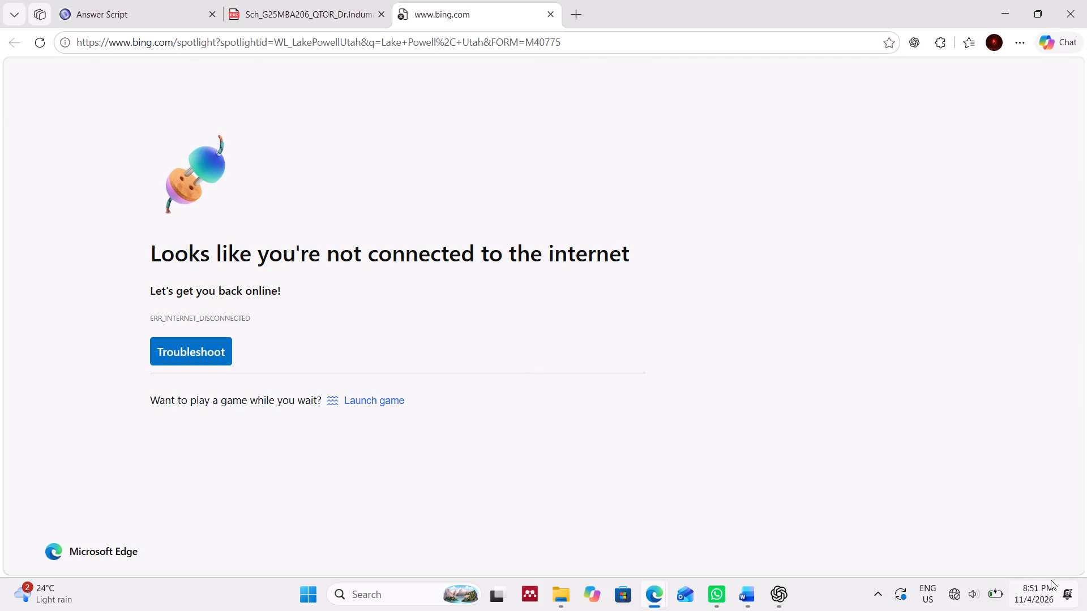
Reconnect the computer to the internet through the Galaxy M32 phone's Wi-Fi hotspot.
left_click(952, 596)
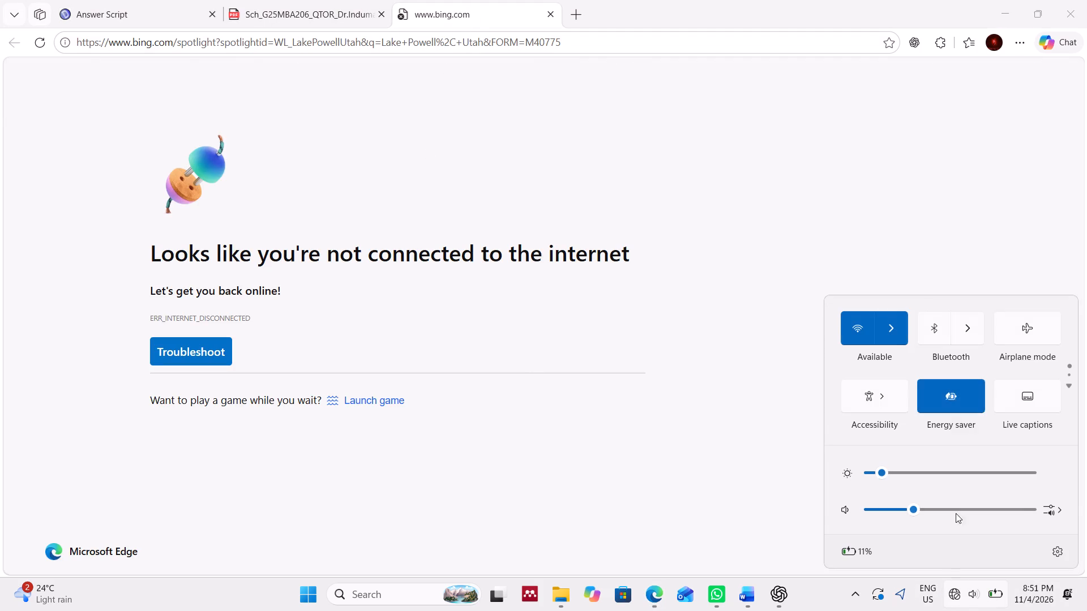
left_click(889, 328)
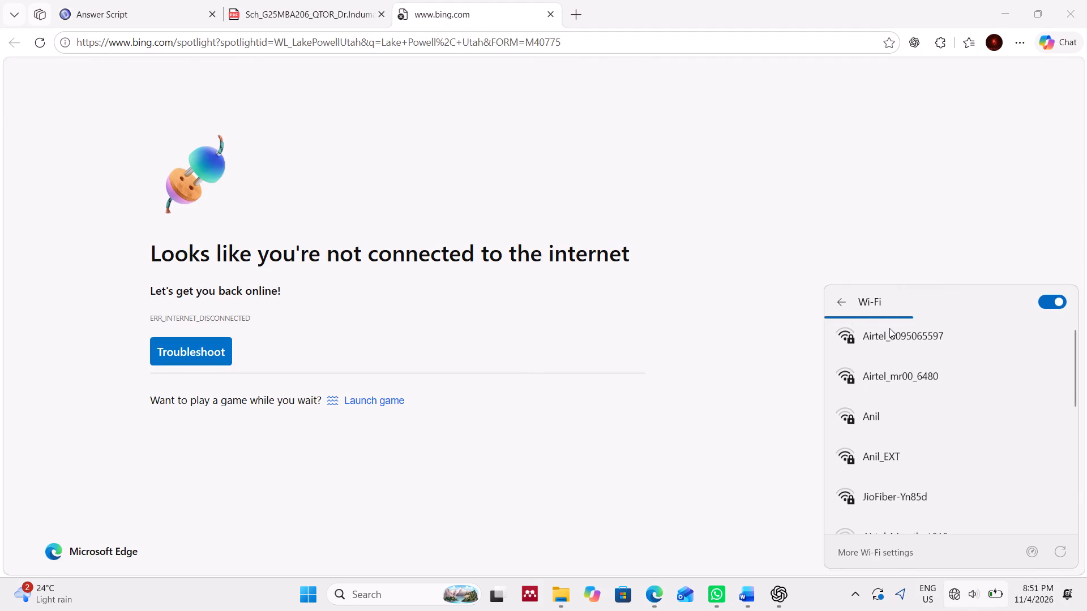
scroll(911, 385, "up", 4)
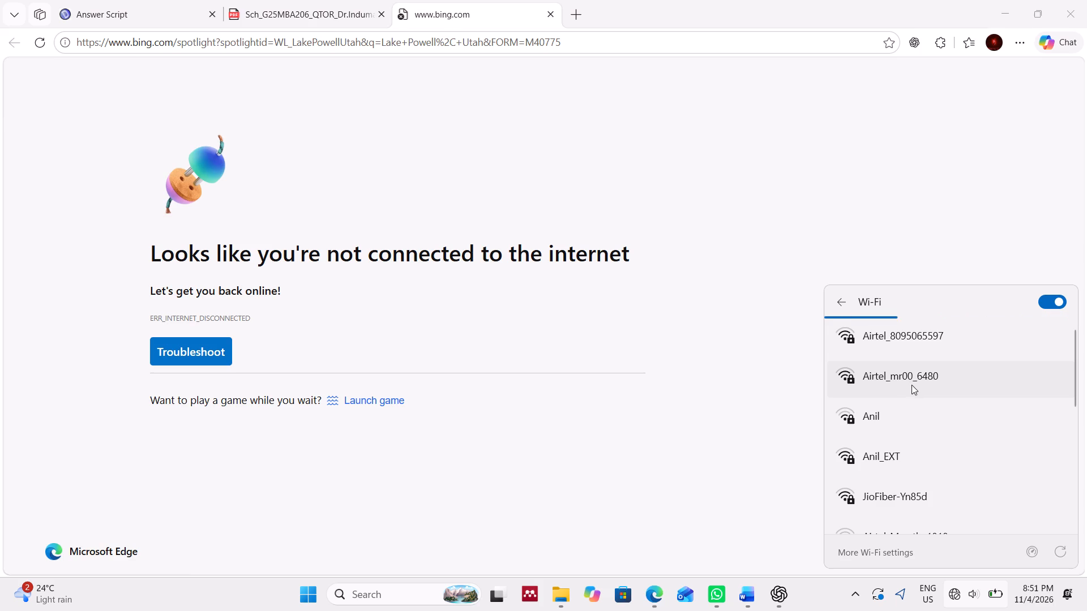
scroll(911, 385, "down", 9)
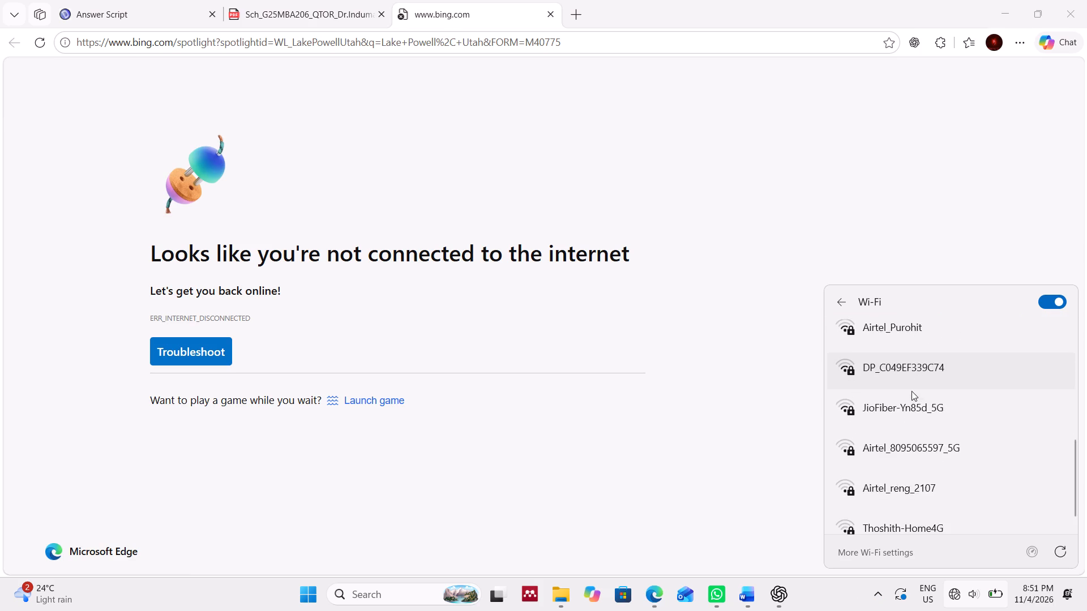
scroll(911, 391, "down", 5)
scroll(910, 393, "up", 12)
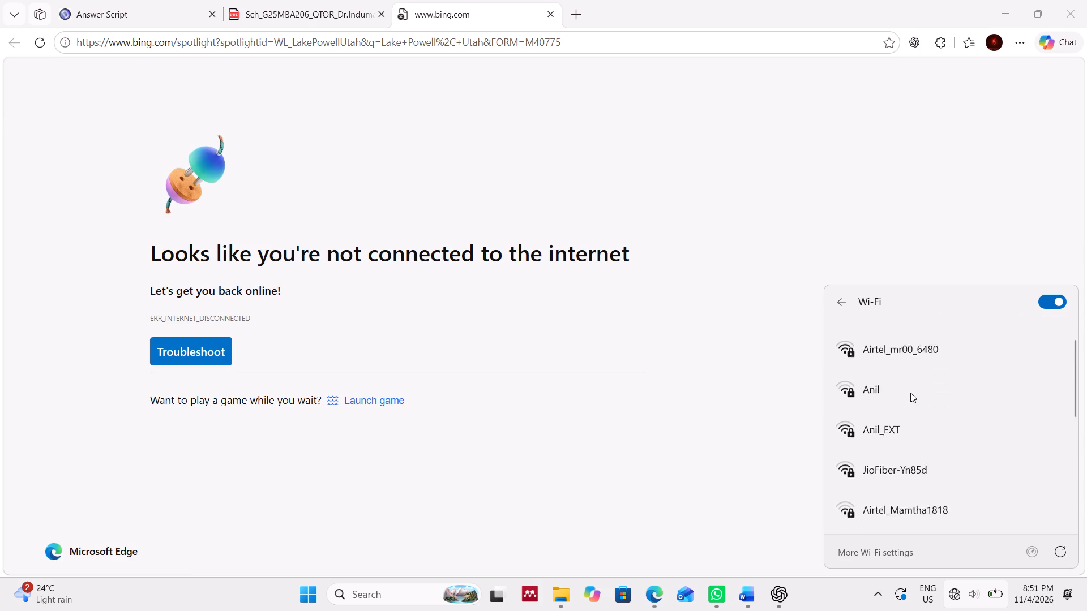
scroll(910, 393, "up", 12)
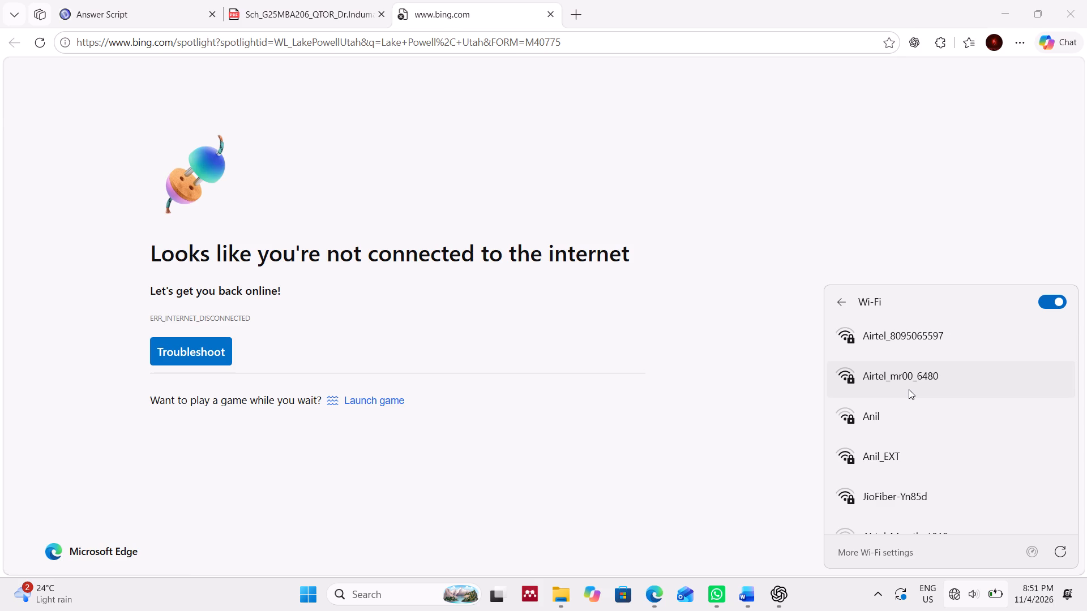
scroll(909, 389, "up", 5)
scroll(904, 386, "down", 5)
scroll(901, 427, "up", 12)
scroll(1002, 334, "down", 8)
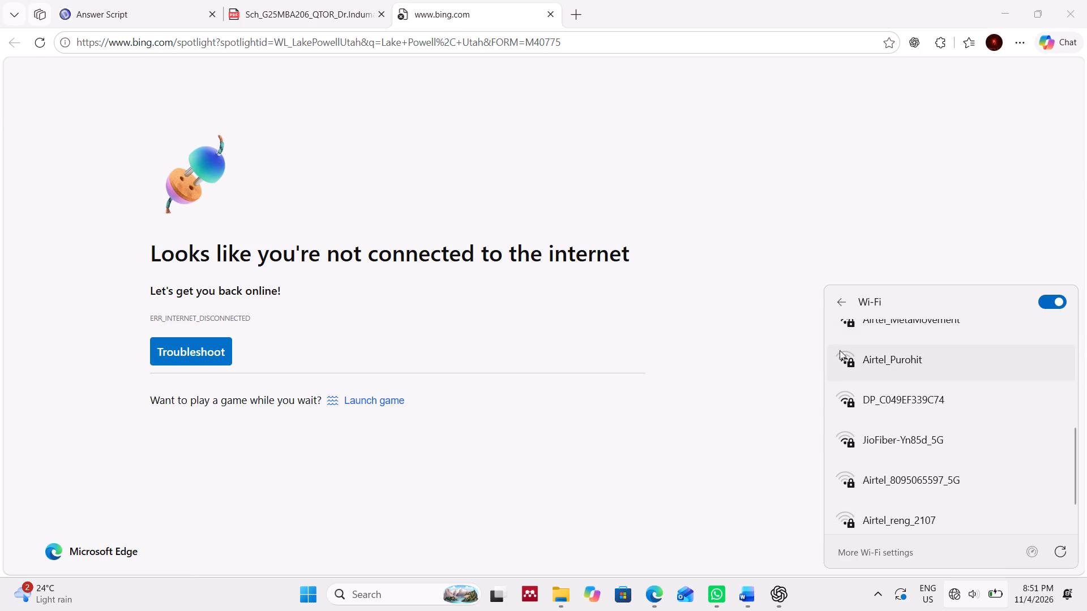
left_click(843, 295)
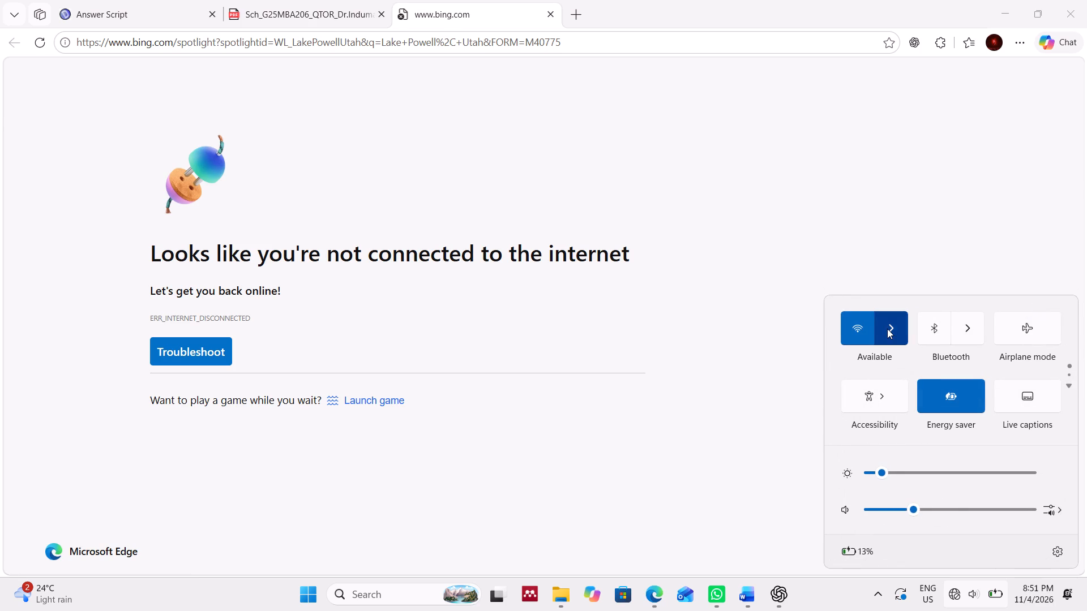
left_click(887, 329)
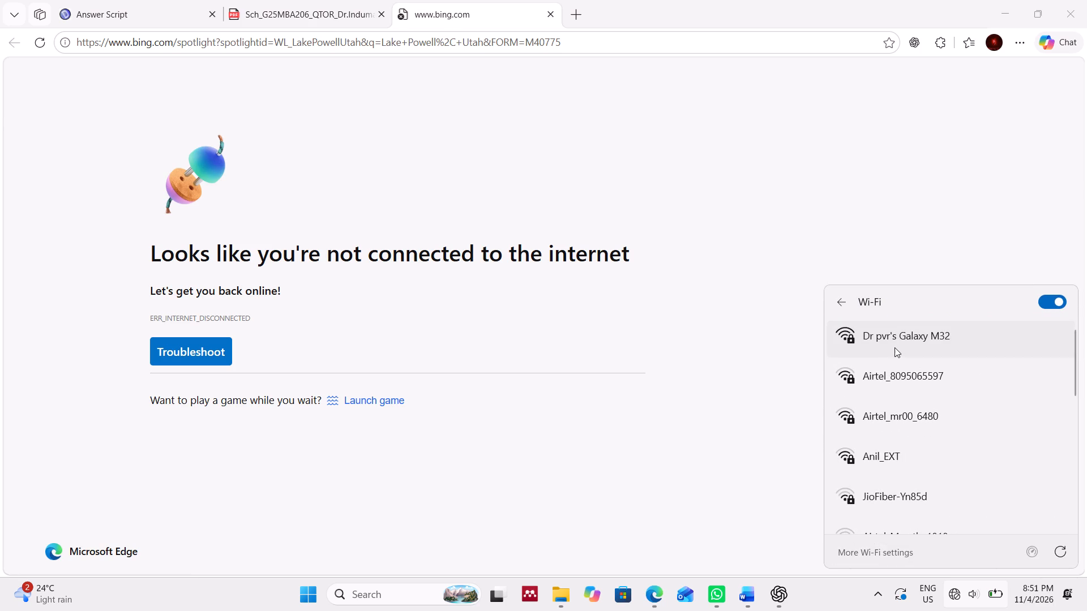
left_click(895, 347)
left_click(875, 372)
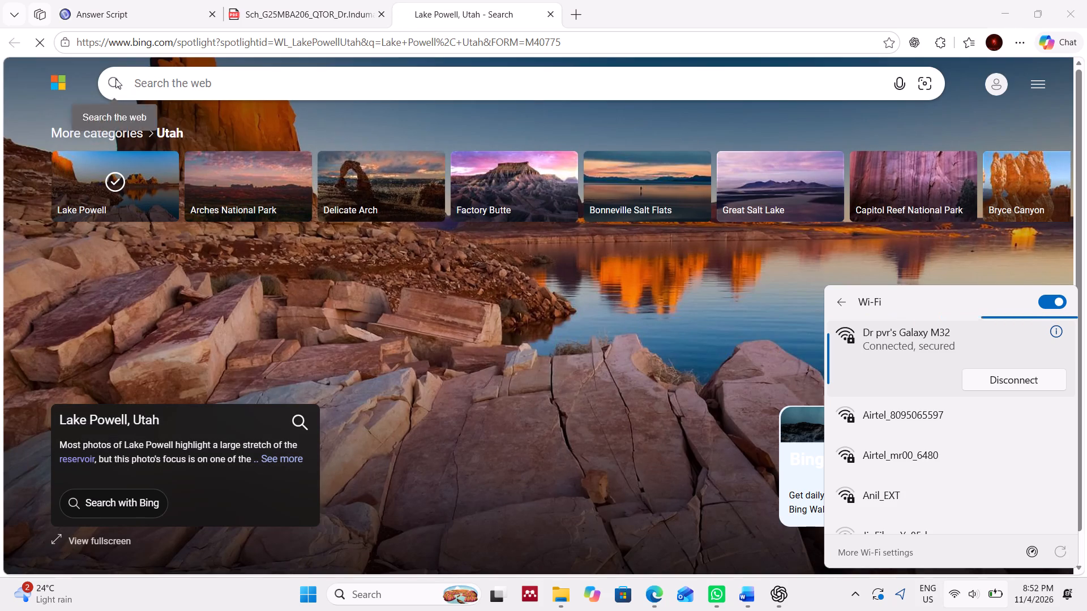
Return to the open answer script and look back through its blank pages from page 19 towards page 17.
left_click(290, 5)
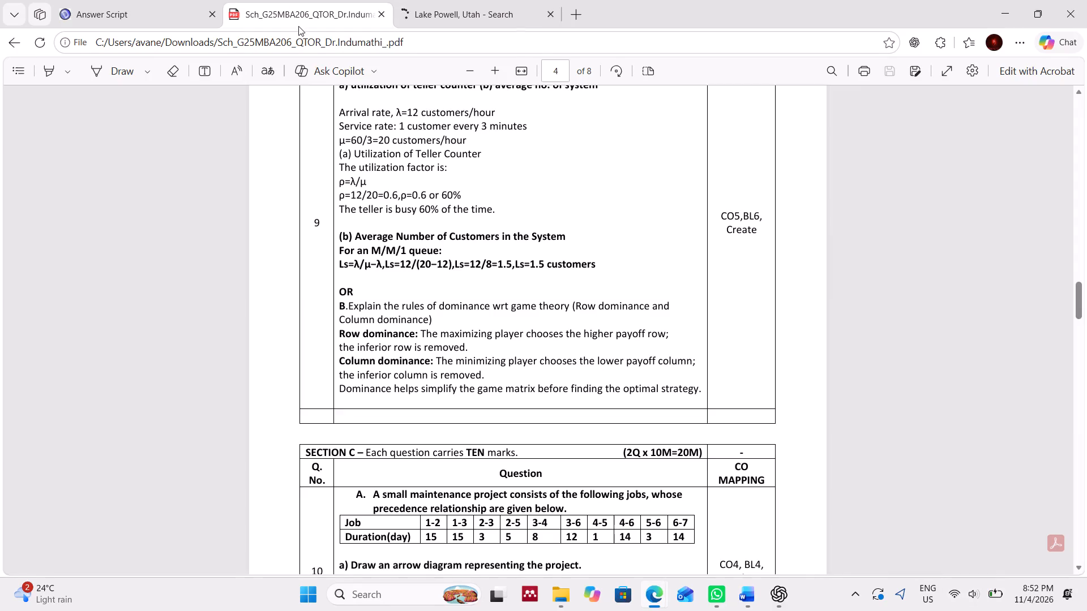
left_click(136, 6)
scroll(464, 298, "up", 5)
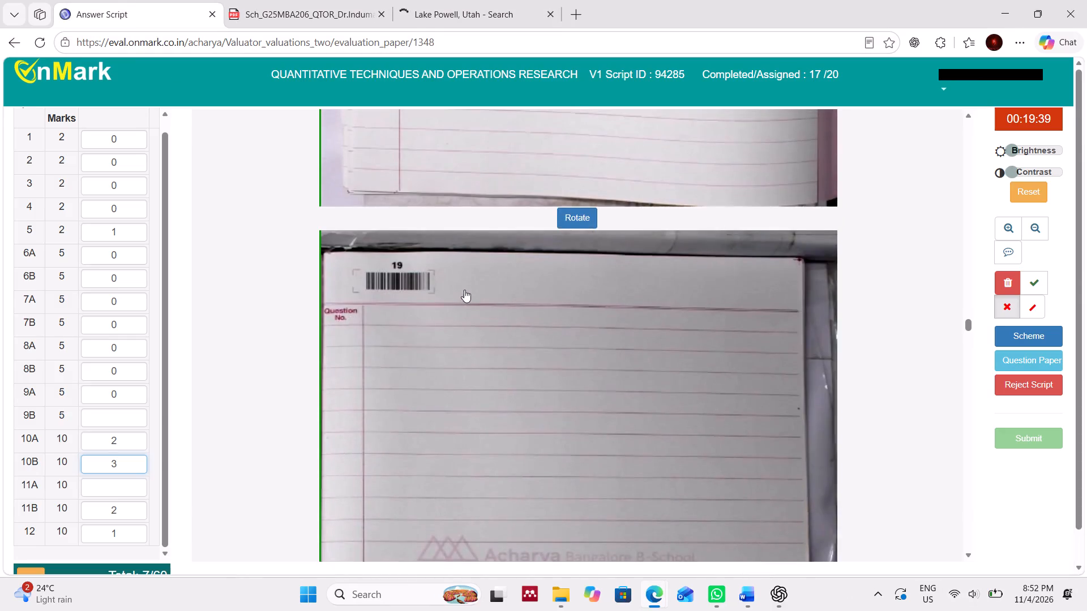
scroll(464, 289, "up", 13)
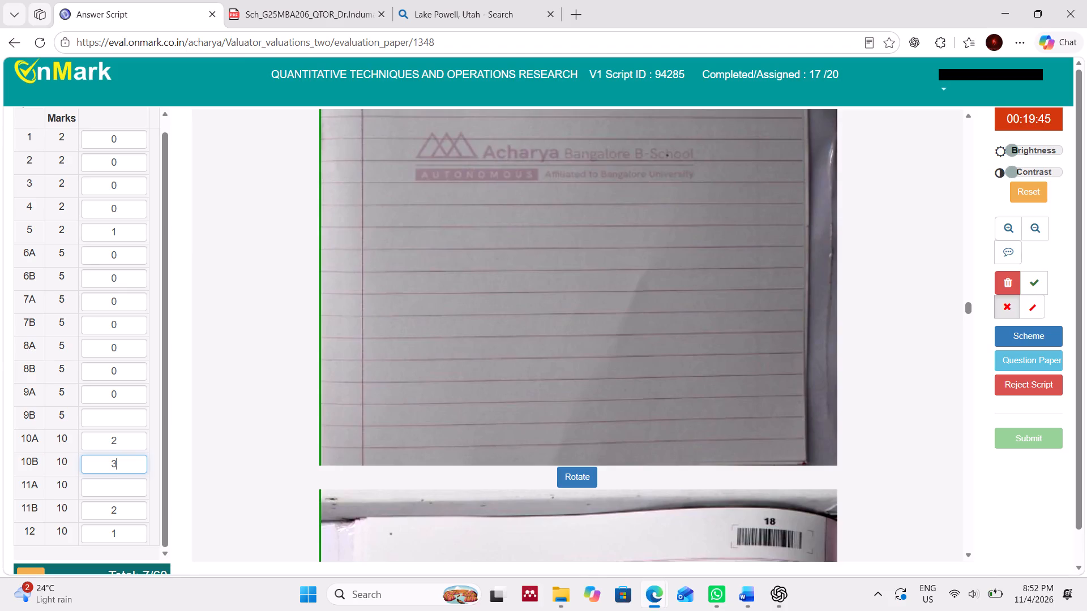
Place a red cross mark on each blank answer page from 17 through 21.
scroll(87, 348, "down", 1)
scroll(199, 345, "down", 1)
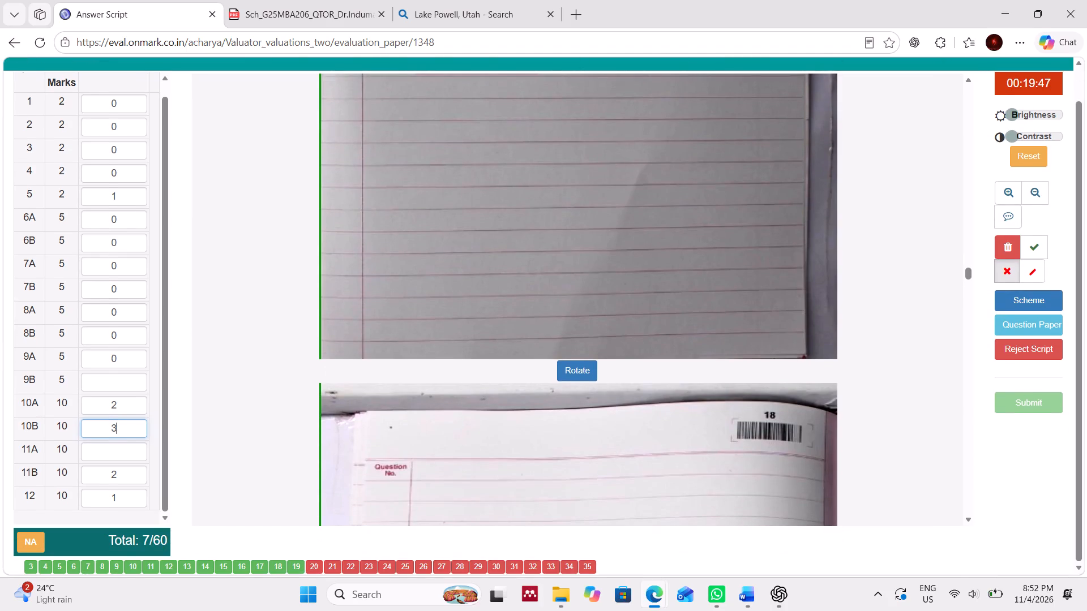
scroll(272, 373, "up", 5)
scroll(413, 335, "up", 12)
scroll(464, 306, "down", 11)
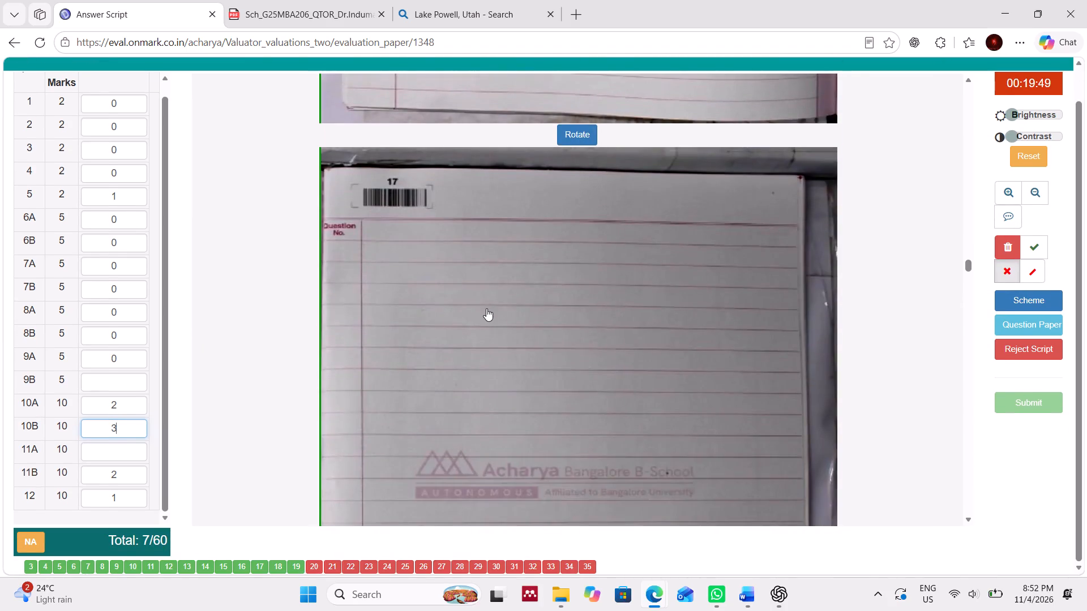
left_click(490, 307)
scroll(490, 307, "down", 11)
left_click(491, 307)
scroll(491, 307, "down", 7)
left_click(491, 307)
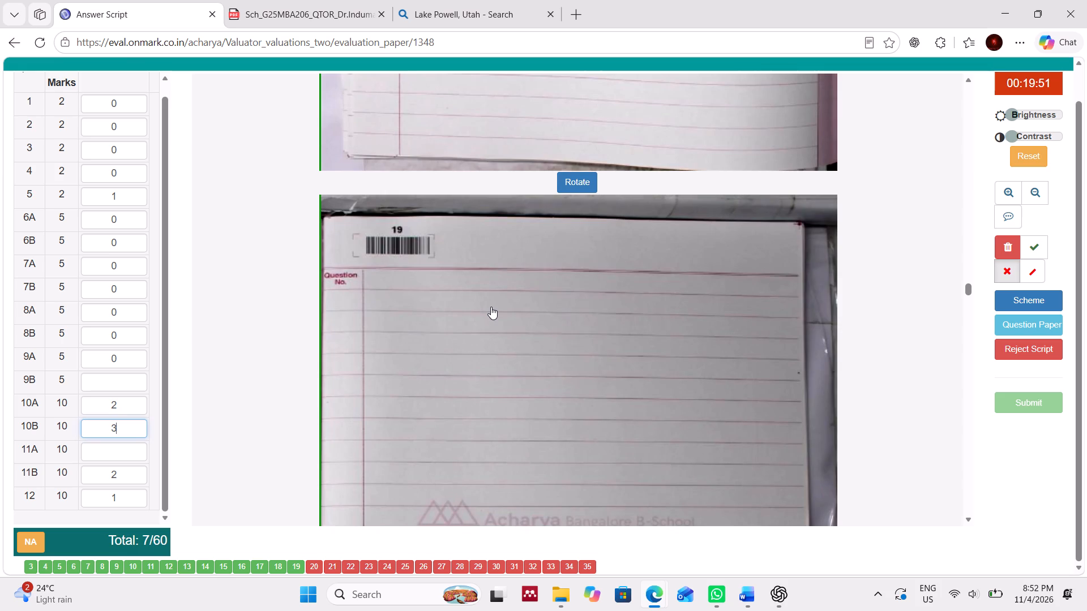
scroll(491, 307, "down", 12)
left_click(491, 307)
scroll(491, 307, "down", 7)
left_click(491, 307)
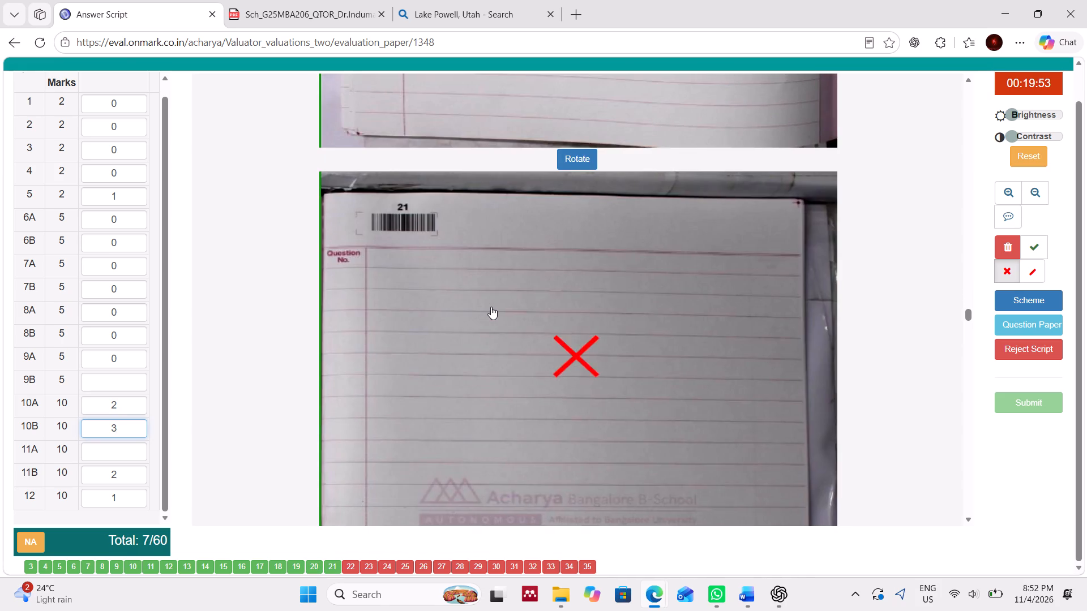
Place a red cross mark on each blank answer page from 22 through 26.
scroll(491, 307, "down", 12)
left_click(491, 307)
scroll(491, 307, "down", 6)
left_click(491, 307)
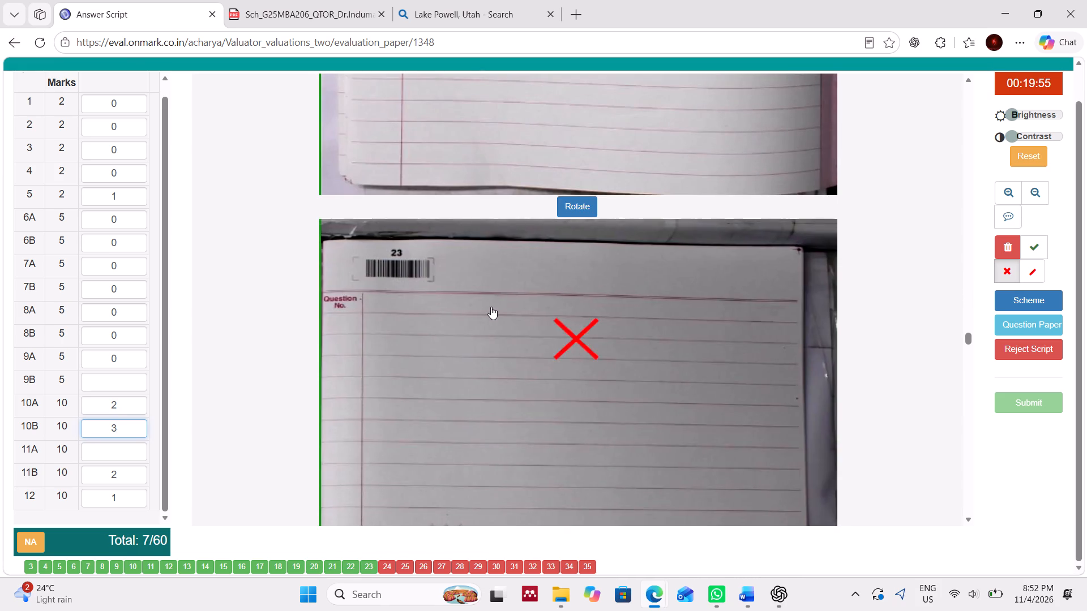
scroll(491, 307, "down", 11)
left_click(491, 317)
scroll(491, 317, "down", 6)
left_click(491, 317)
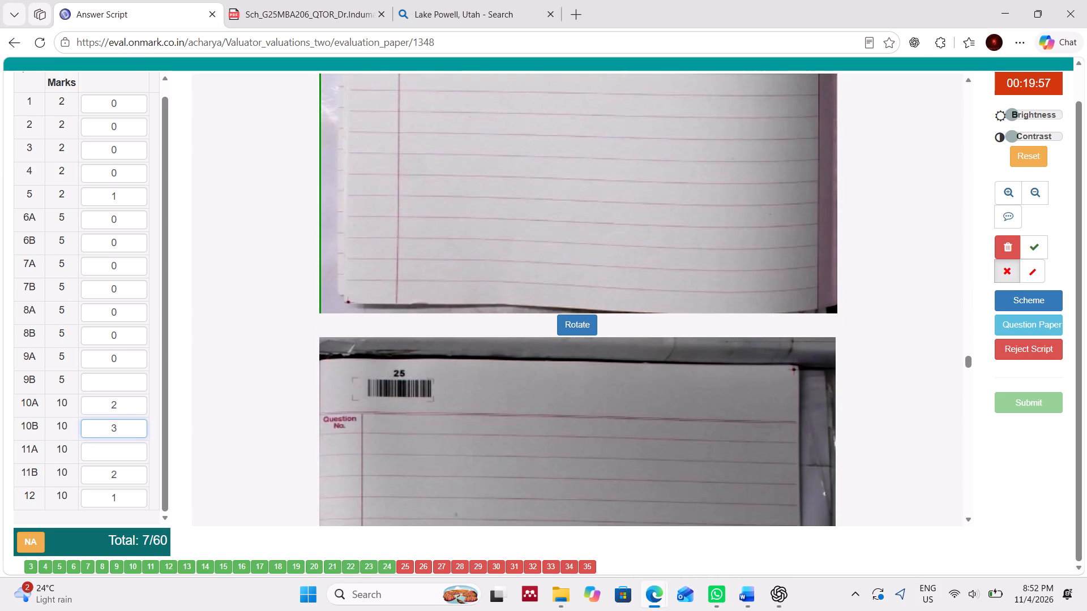
scroll(491, 317, "down", 5)
left_click(470, 239)
scroll(470, 239, "down", 7)
left_click(469, 292)
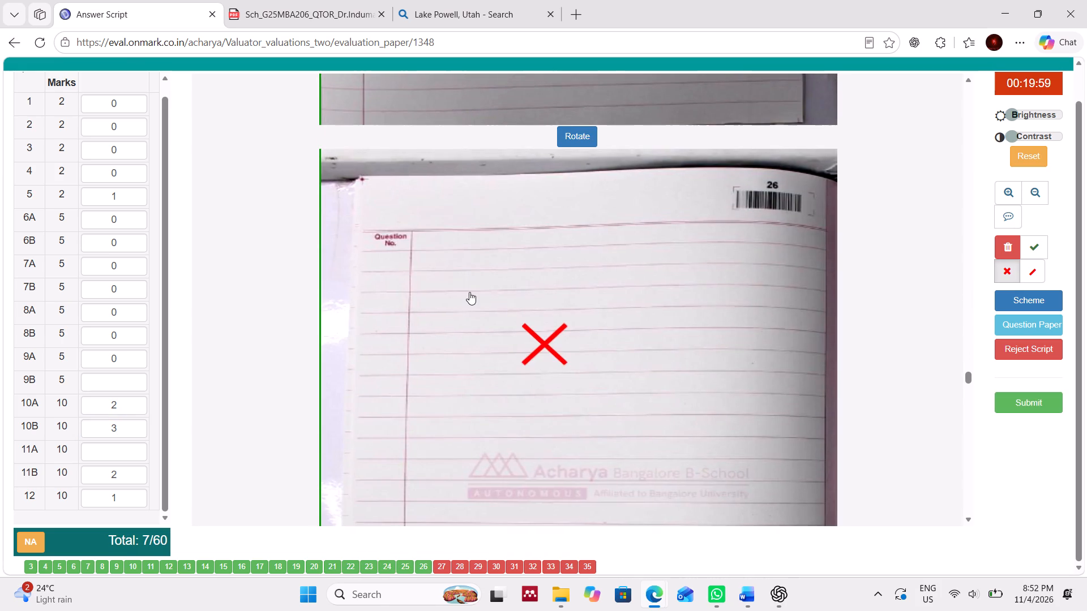
Place a red cross mark on each blank answer page from 27 through 30.
scroll(469, 292, "down", 12)
left_click(469, 292)
scroll(469, 292, "down", 7)
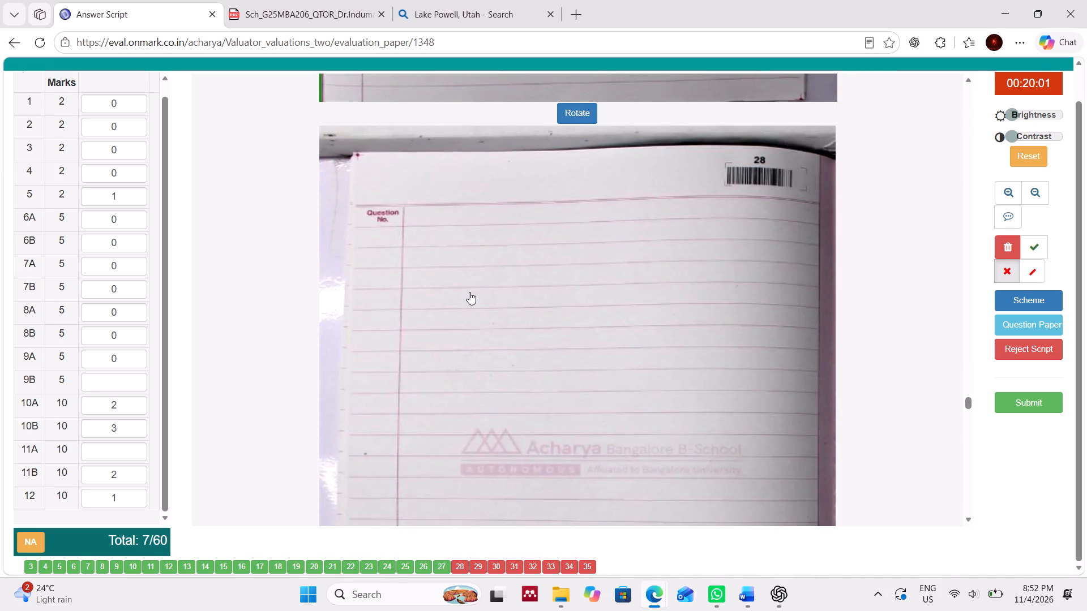
left_click(469, 292)
scroll(469, 292, "down", 6)
left_click(477, 389)
scroll(478, 390, "down", 11)
left_click(477, 377)
scroll(477, 377, "down", 7)
left_click(477, 377)
Place a red cross mark on each remaining unused page from 31 through 35, including the graph sheets.
scroll(477, 377, "down", 6)
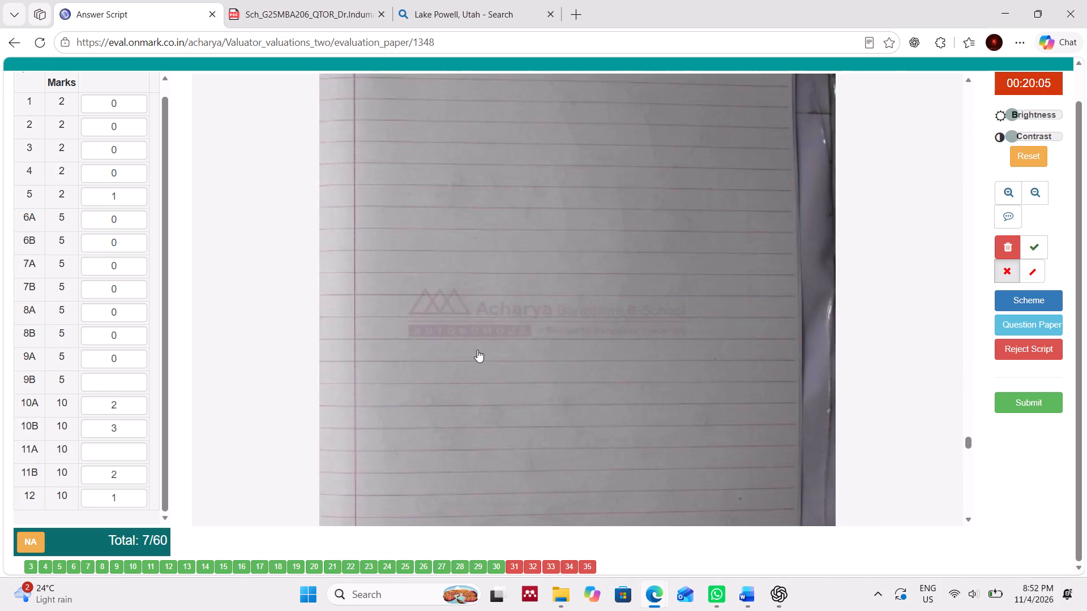
left_click(477, 350)
scroll(477, 350, "down", 6)
left_click(478, 350)
scroll(480, 350, "down", 11)
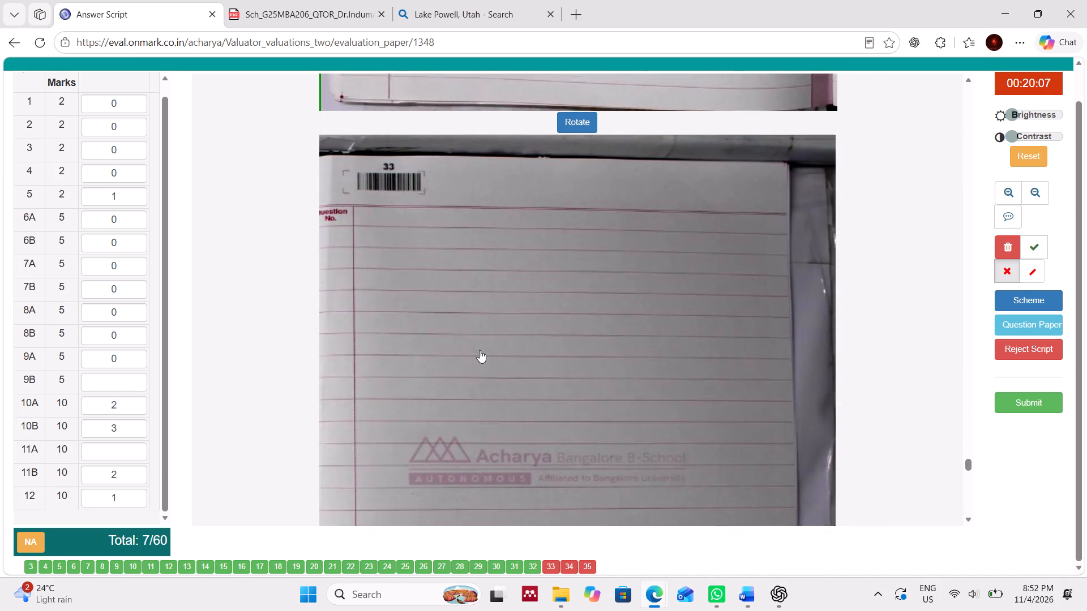
left_click(477, 315)
scroll(477, 315, "down", 7)
left_click(477, 315)
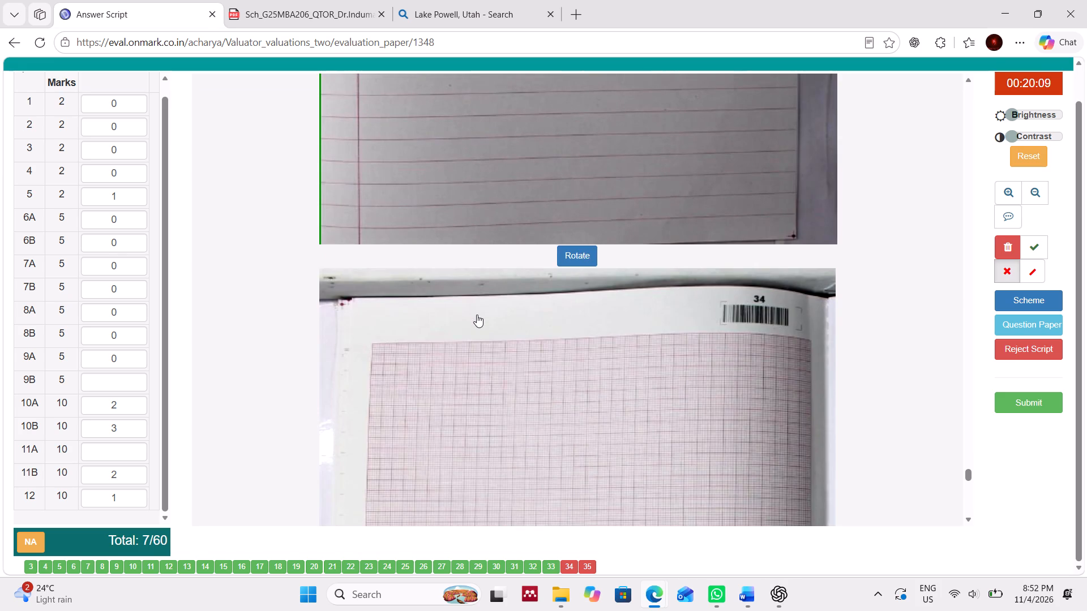
scroll(477, 315, "down", 12)
left_click(477, 315)
scroll(477, 315, "down", 7)
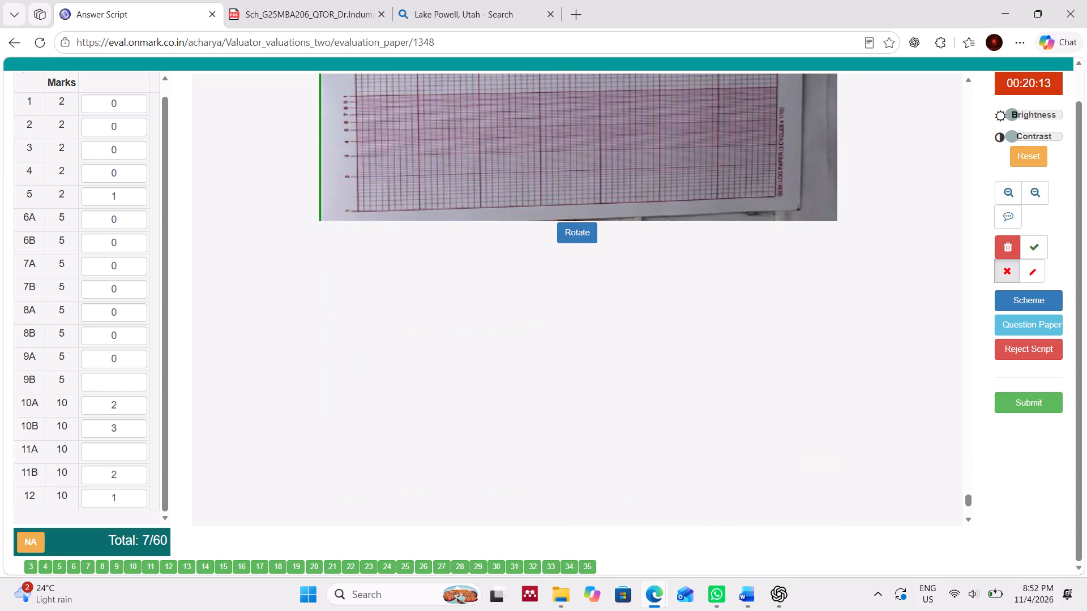
Enter 0 marks for questions 9B and 11A.
left_click(112, 378)
key("0")
left_click(110, 451)
key("0")
Submit the evaluated answer script 94285 and confirm the submission.
scroll(273, 440, "down", 3)
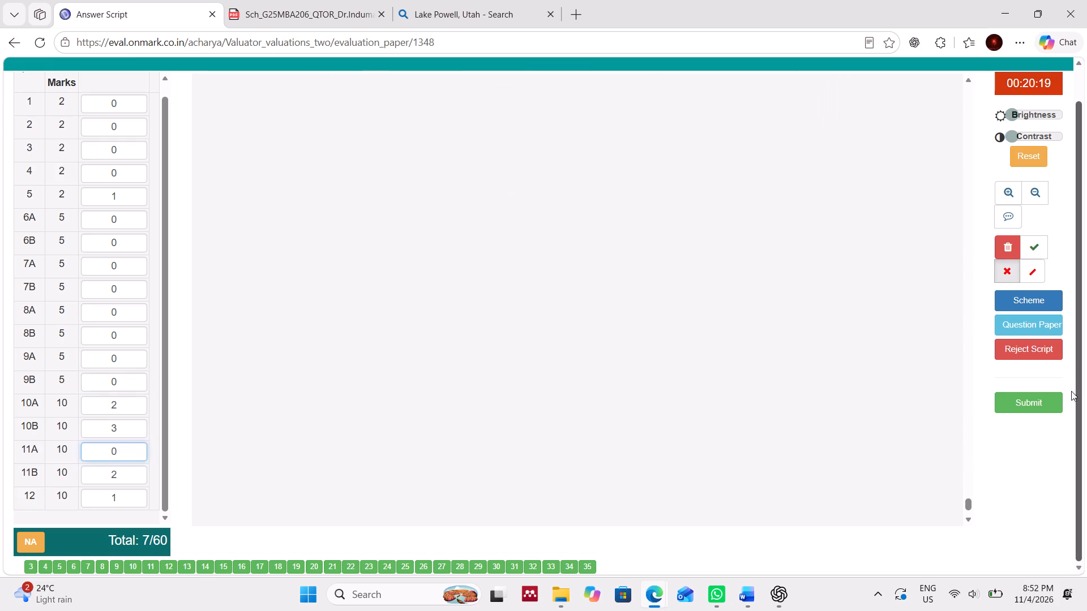
left_click(1035, 402)
left_click(662, 186)
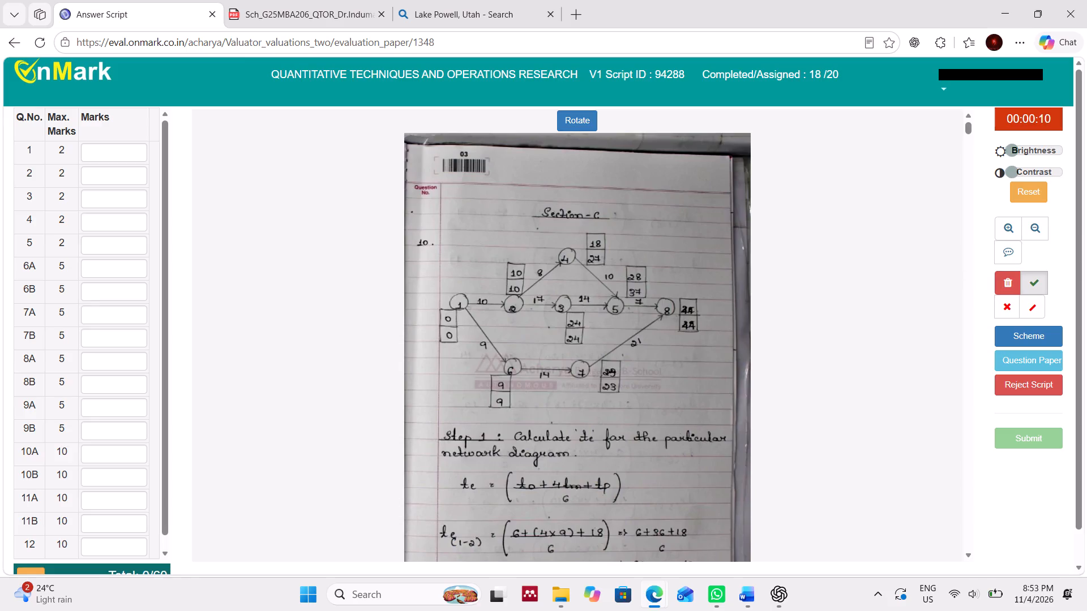
Enlarge the answer pages of script 94288 to read the network diagram answer for question 10.
triple_click(1008, 231)
double_click(1008, 231)
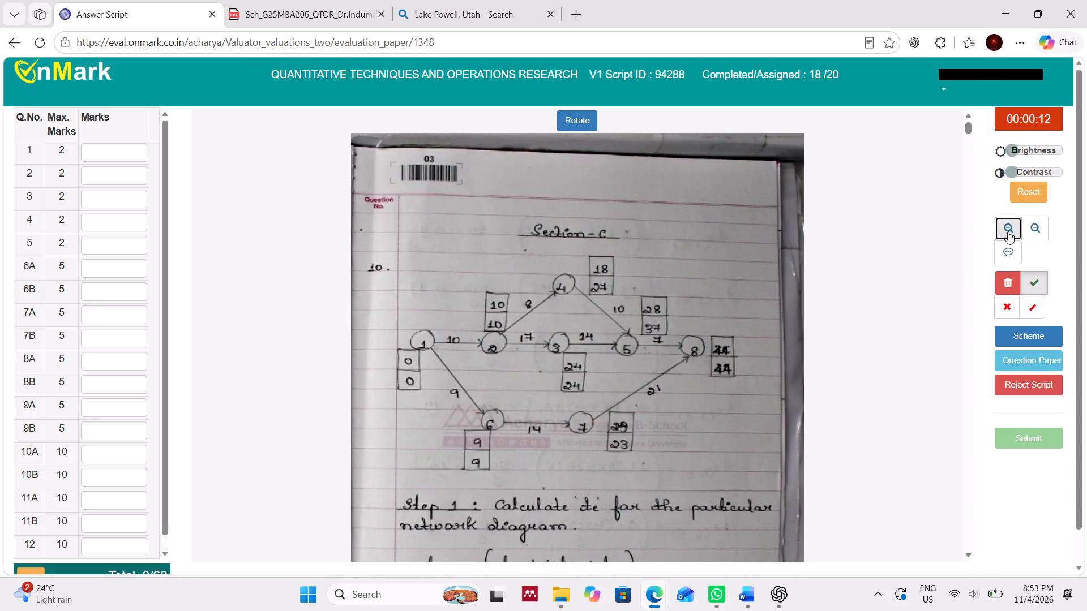
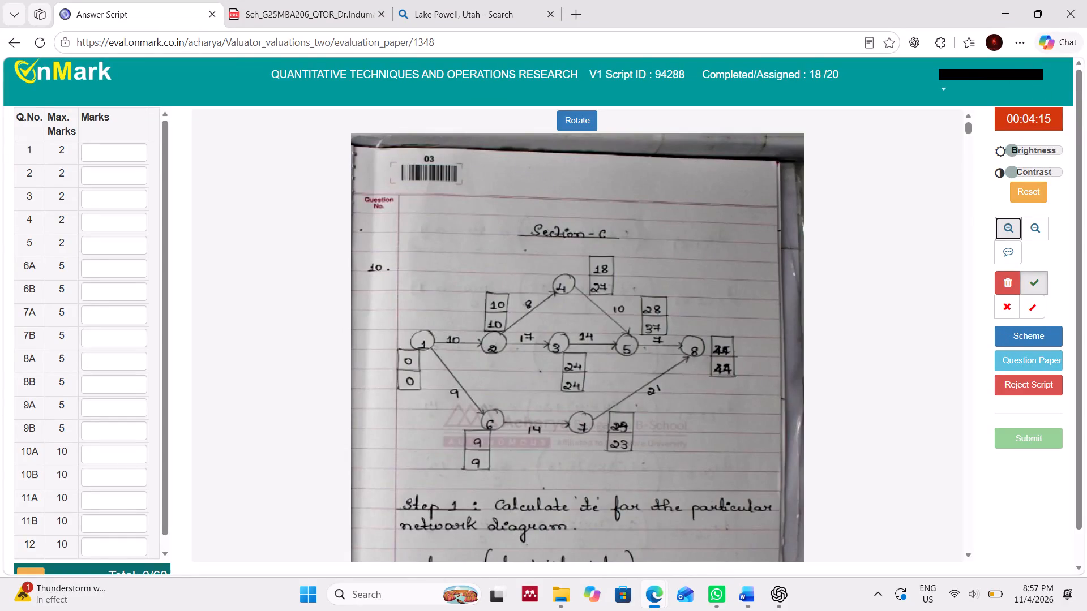
Enlarge the pages further and place a red cross on each question 10 answer page from 3 through 6.
double_click(1007, 227)
left_click(1007, 226)
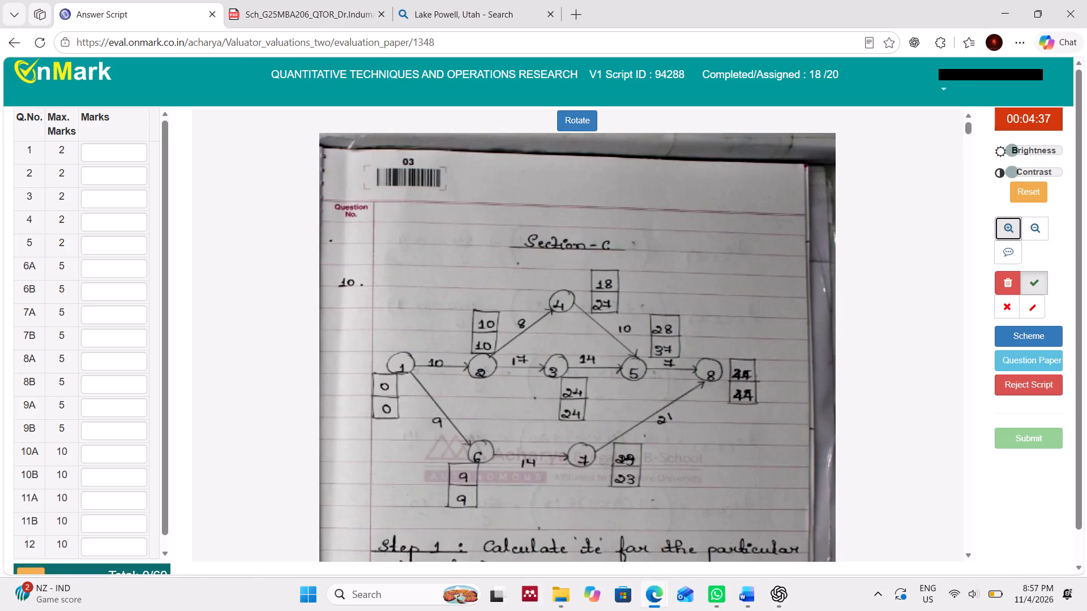
left_click(1004, 307)
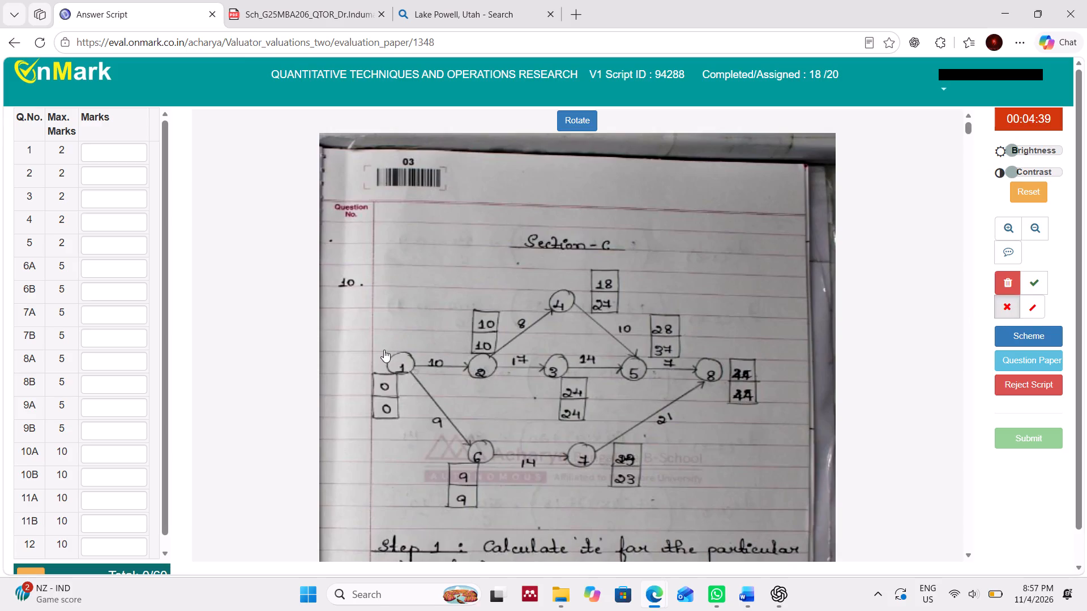
scroll(383, 354, "down", 4)
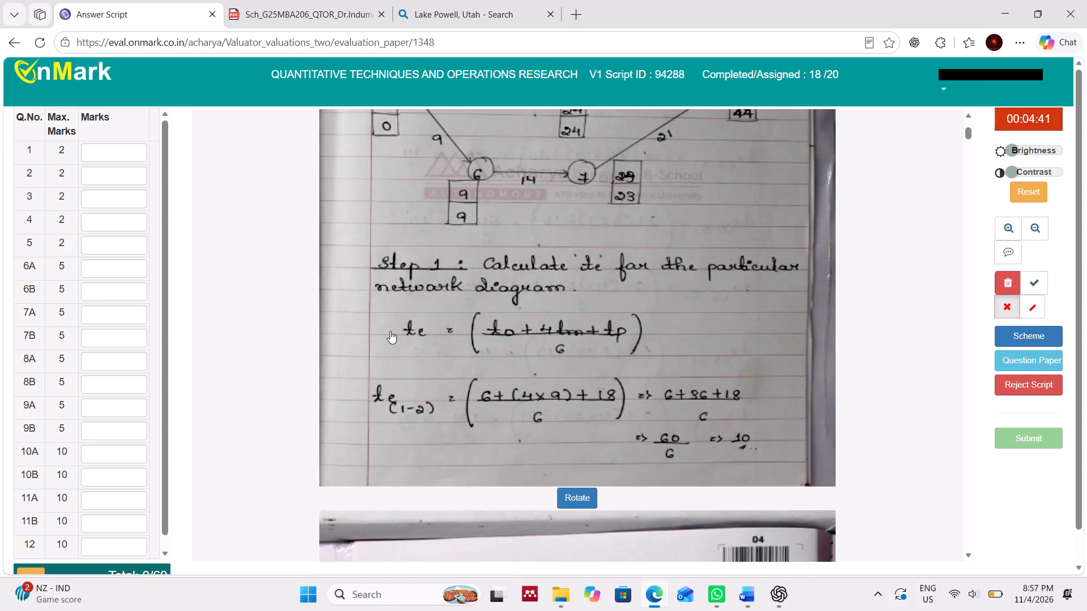
left_click(391, 331)
scroll(391, 331, "down", 6)
left_click(393, 342)
scroll(393, 342, "down", 8)
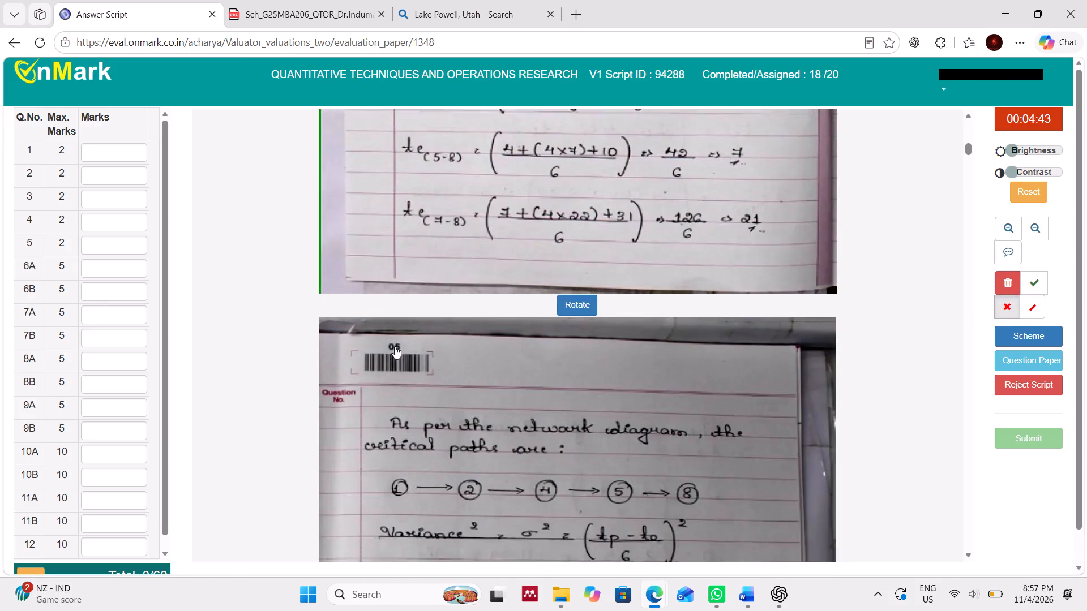
scroll(395, 346, "down", 1)
left_click(395, 346)
scroll(395, 346, "down", 12)
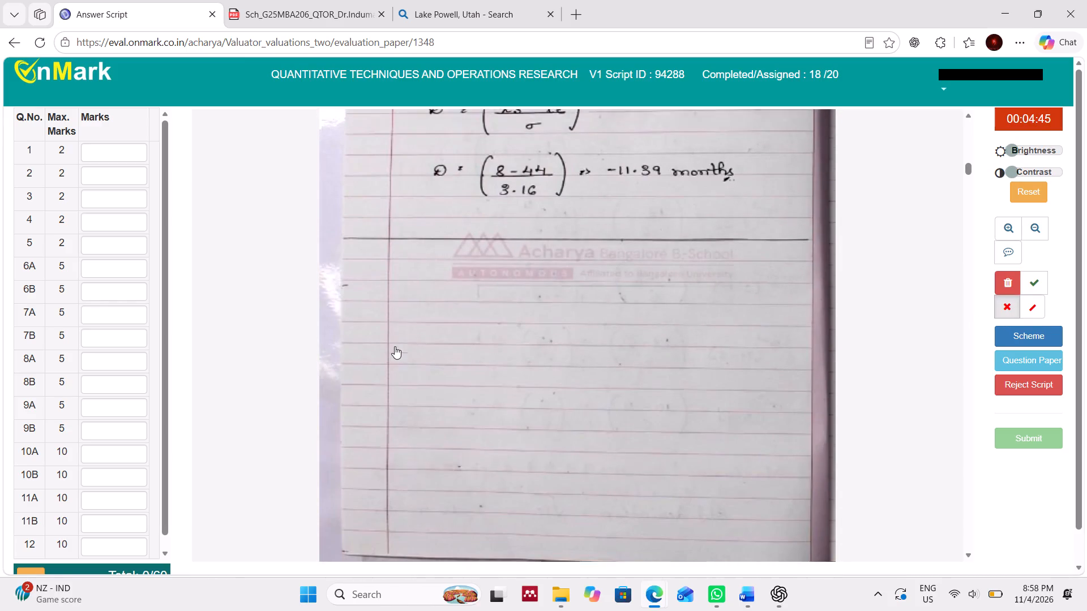
left_click(400, 305)
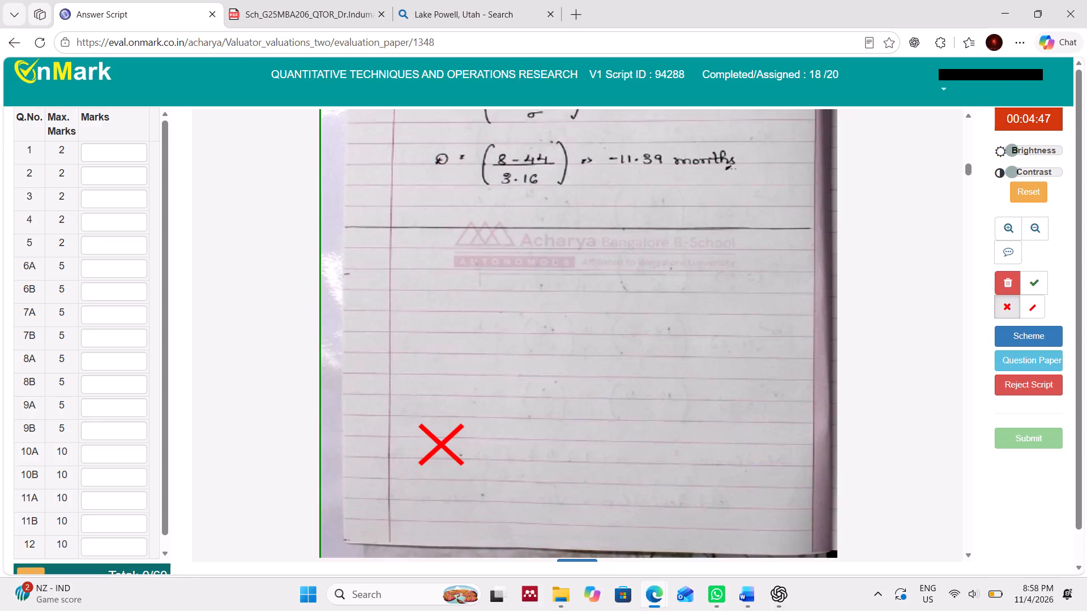
Enter 4 marks for question 10B.
left_click(104, 476)
key("4")
Place a red cross on question 11 answer pages 7 and 8 and enter 4 marks for question 11B.
scroll(222, 454, "down", 7)
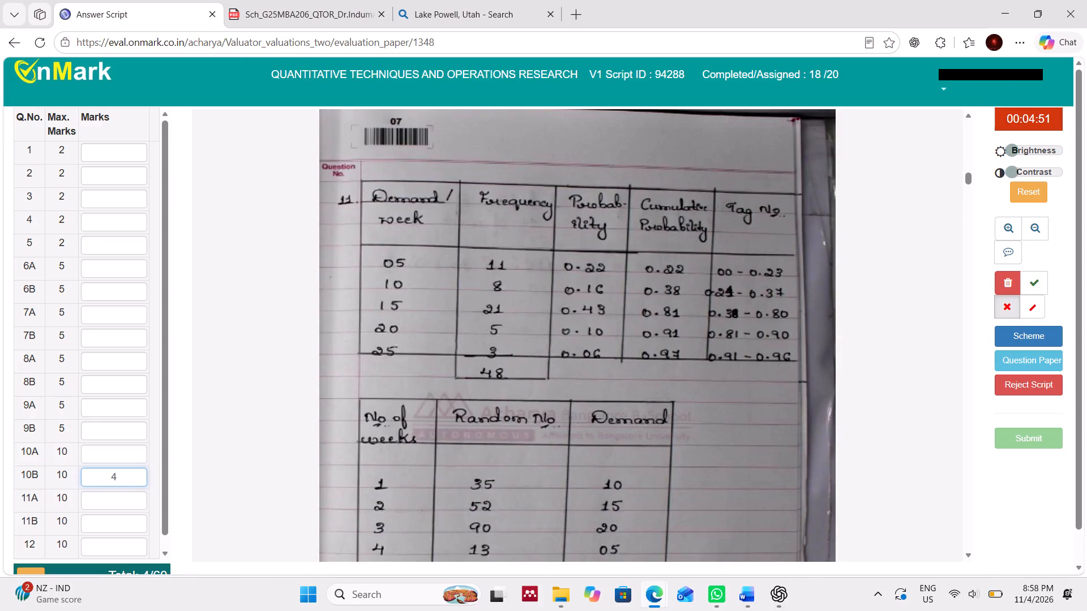
scroll(478, 432, "down", 1)
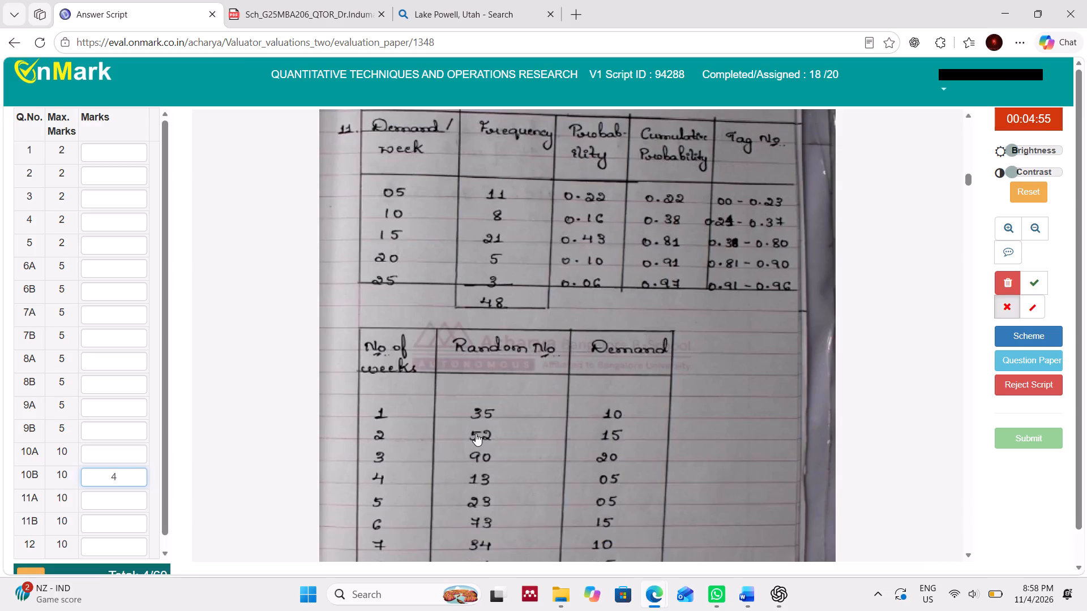
left_click(472, 427)
scroll(472, 427, "down", 7)
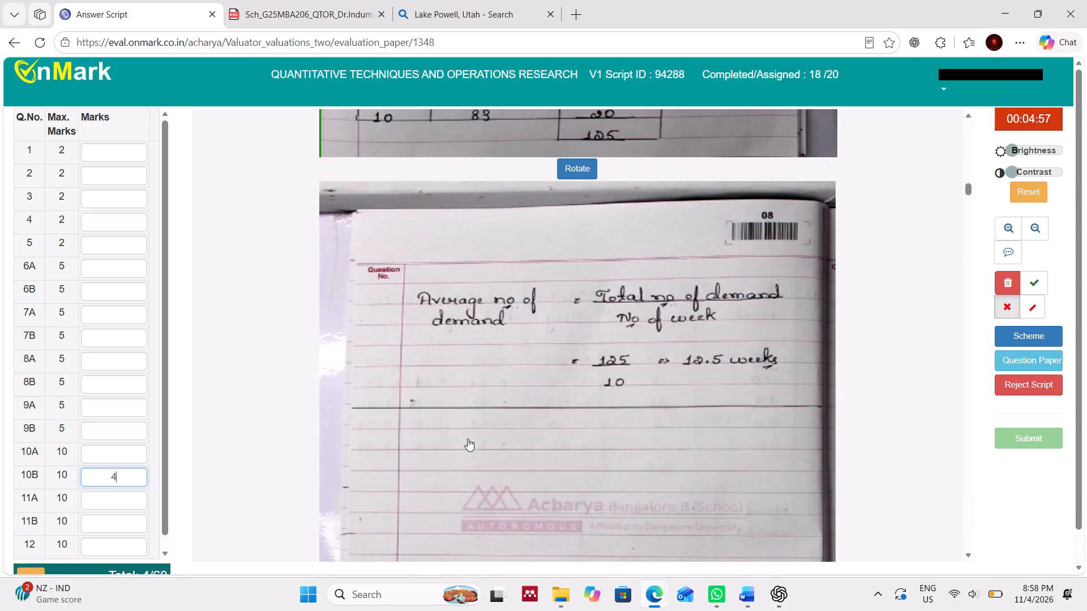
left_click(468, 438)
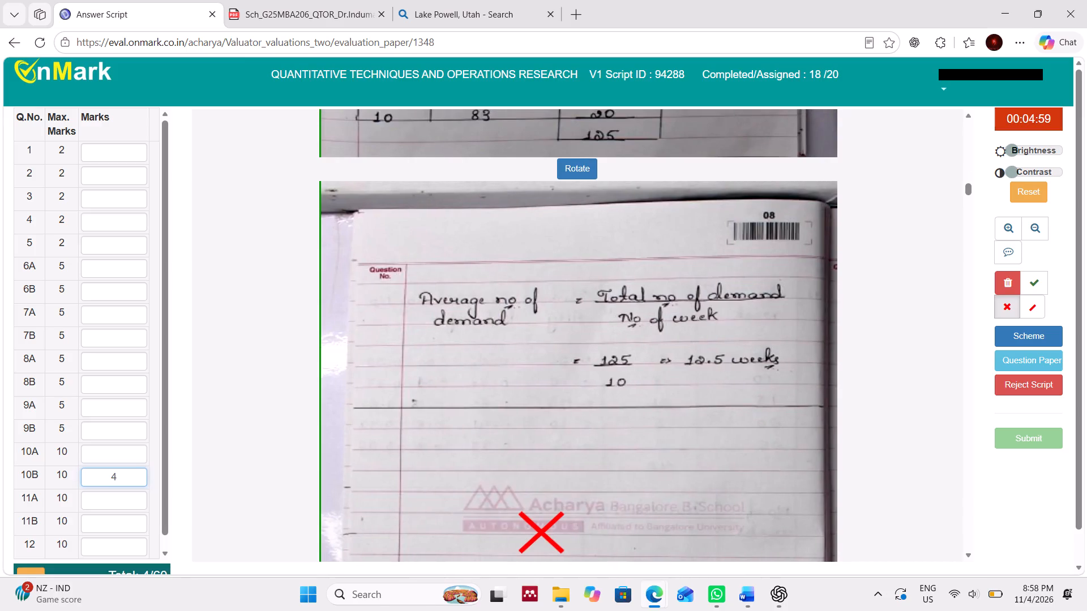
left_click(106, 526)
scroll(602, 438, "up", 7)
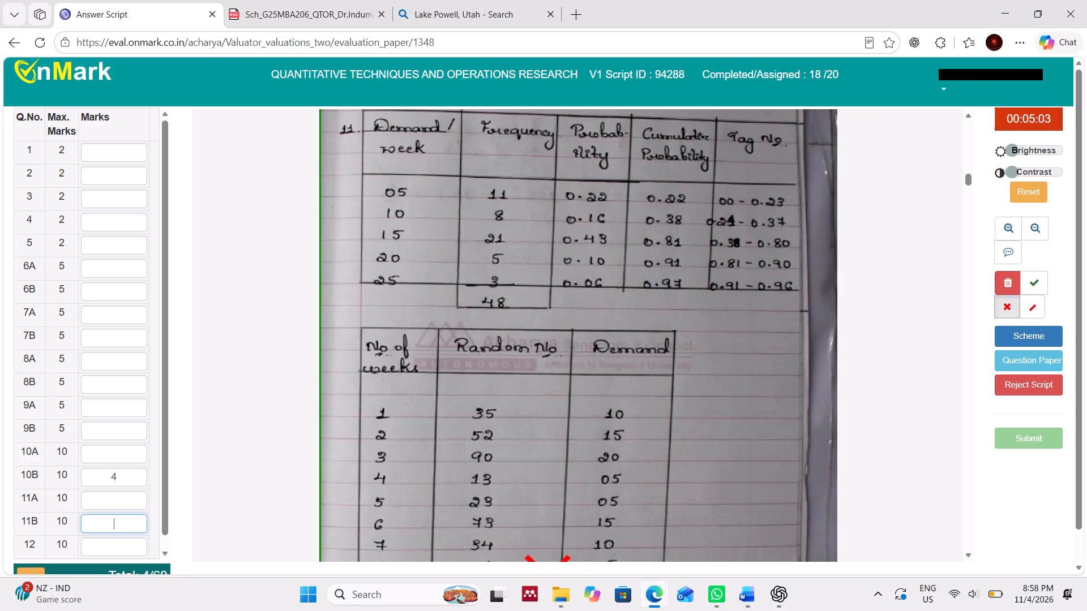
key("4")
Place a red cross on the question 9A answer on page 9 and enter 5 marks for question 9A.
scroll(296, 483, "down", 5)
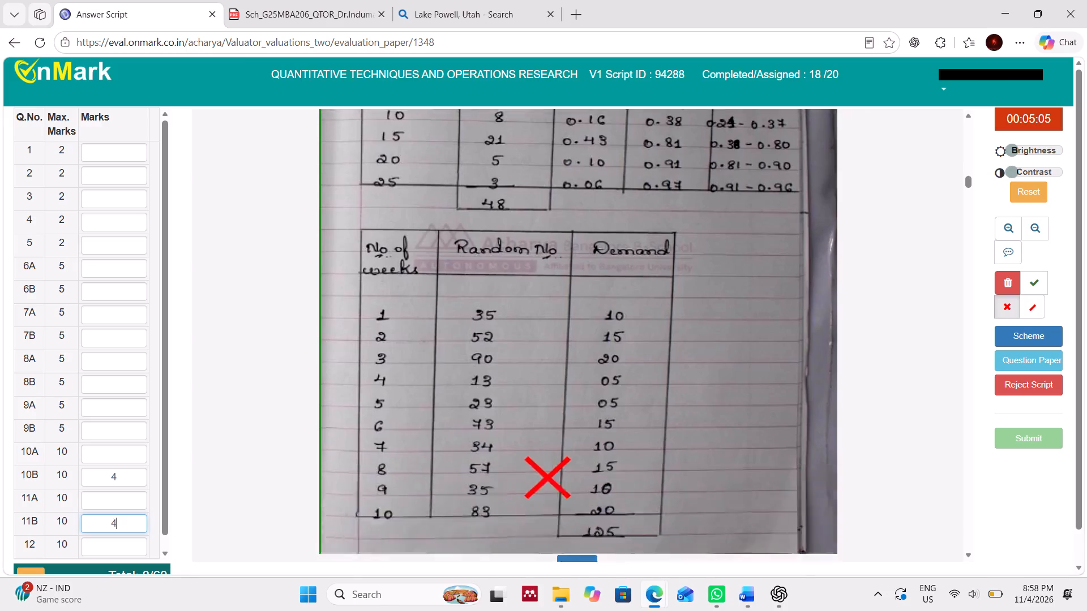
scroll(296, 483, "down", 6)
scroll(461, 418, "down", 6)
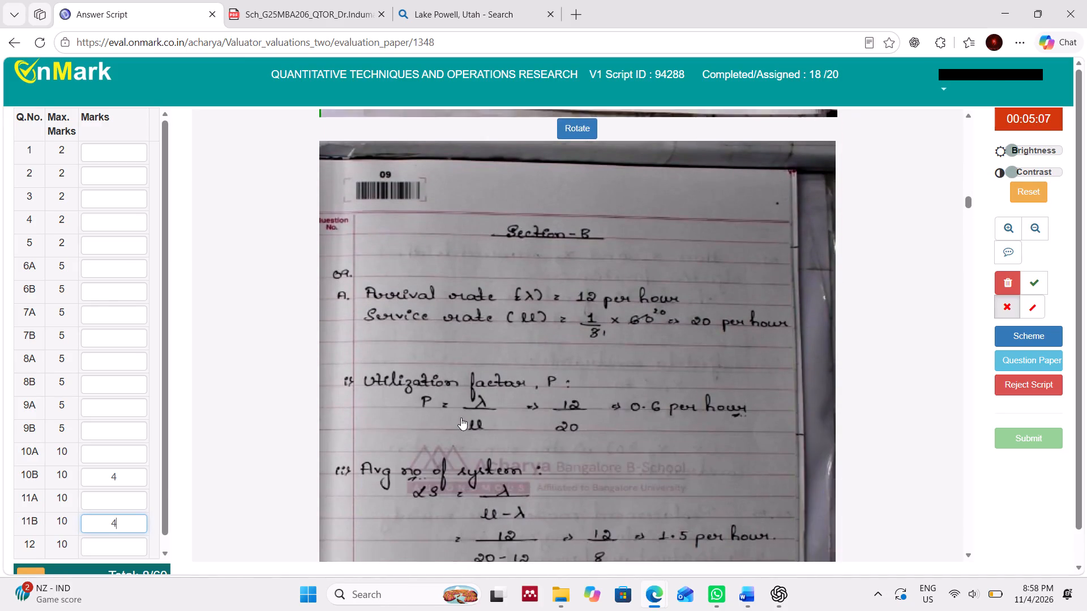
left_click(461, 418)
scroll(461, 418, "down", 1)
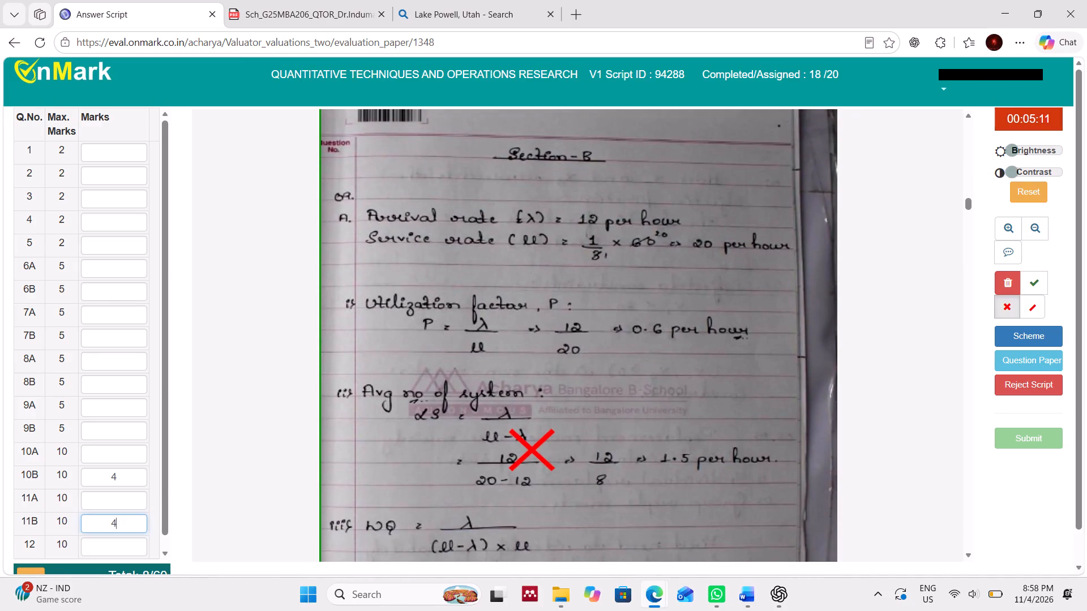
left_click(100, 414)
key("5")
Add a green tick mark to the question 9A answer on page 9.
scroll(318, 395, "down", 6)
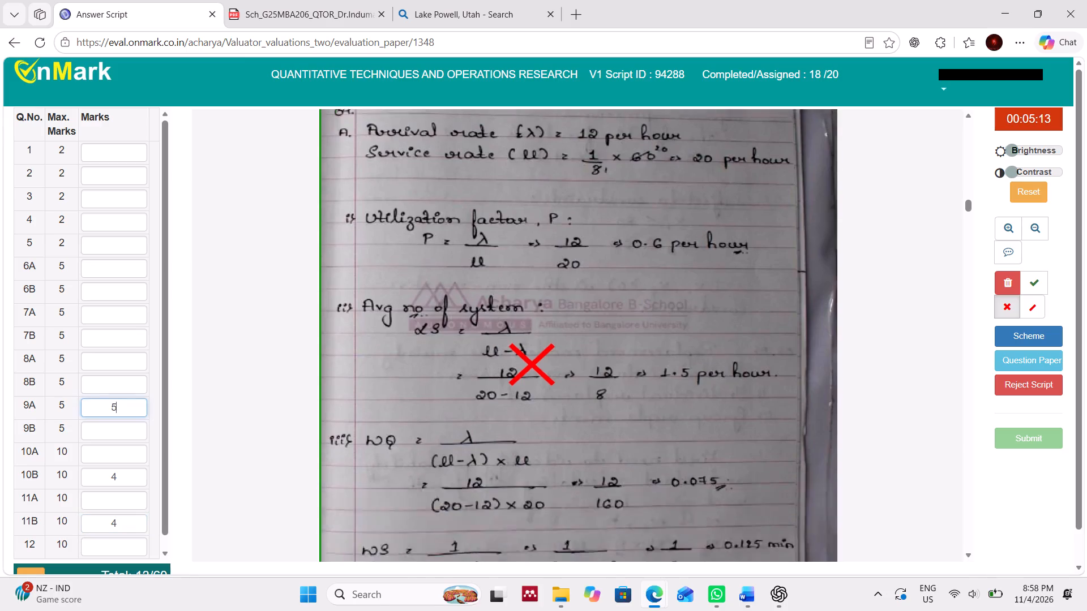
scroll(356, 390, "down", 5)
scroll(435, 333, "up", 2)
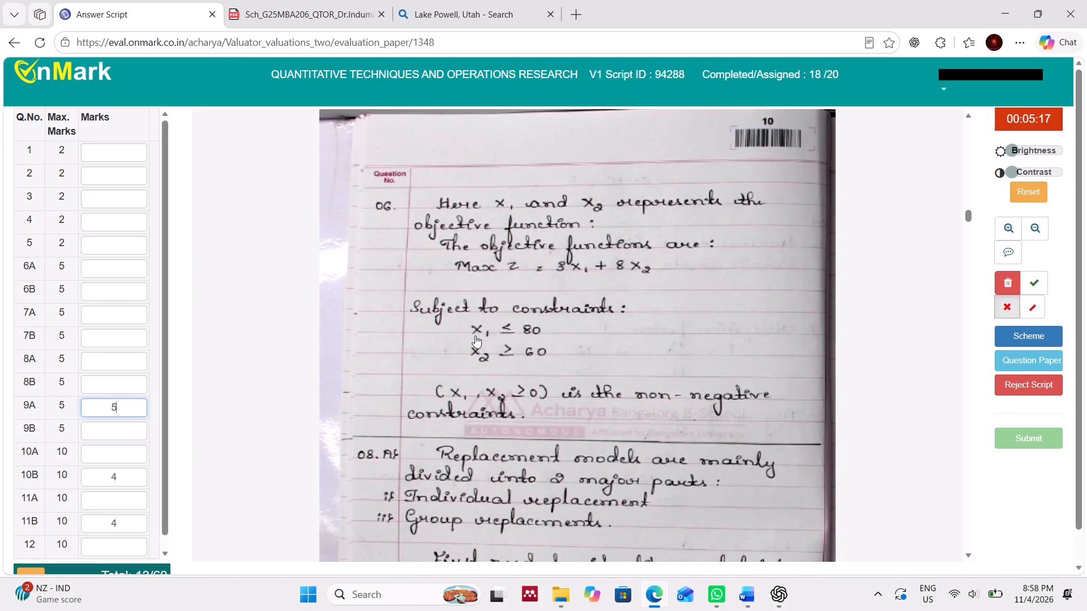
scroll(822, 343, "up", 4)
left_click(1028, 285)
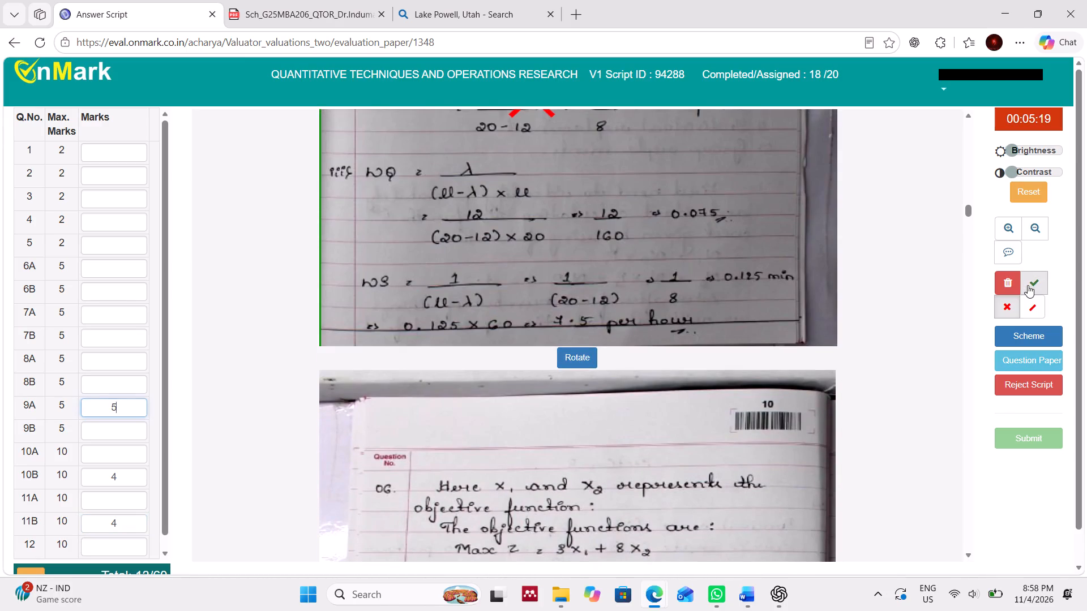
scroll(661, 340, "up", 3)
left_click(395, 273)
Review the question 6 answer on page 10 and enter 5 marks for question 6B.
scroll(398, 292, "down", 7)
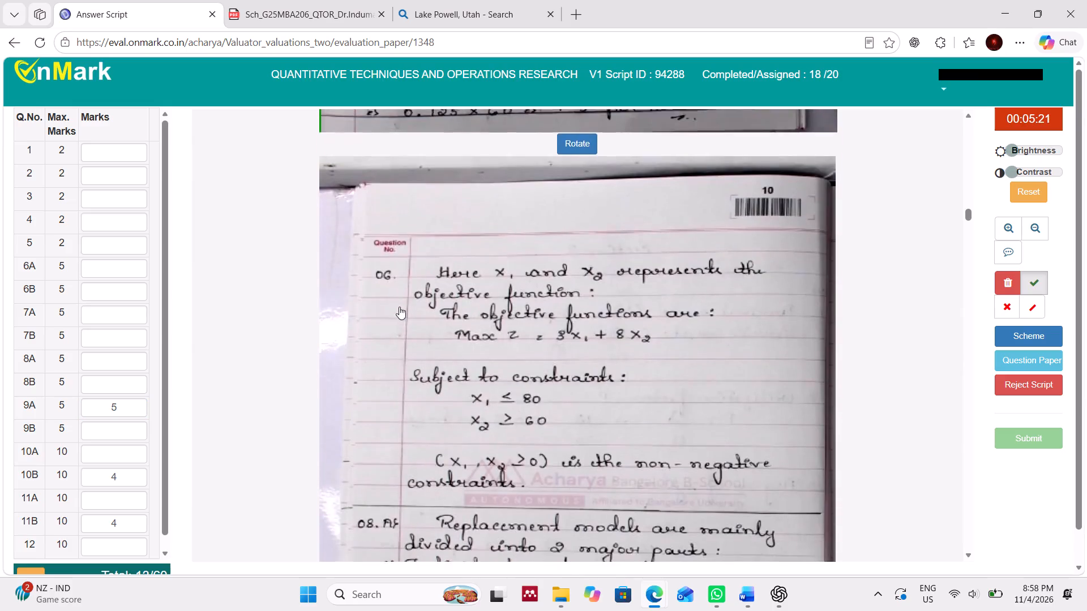
scroll(399, 307, "down", 3)
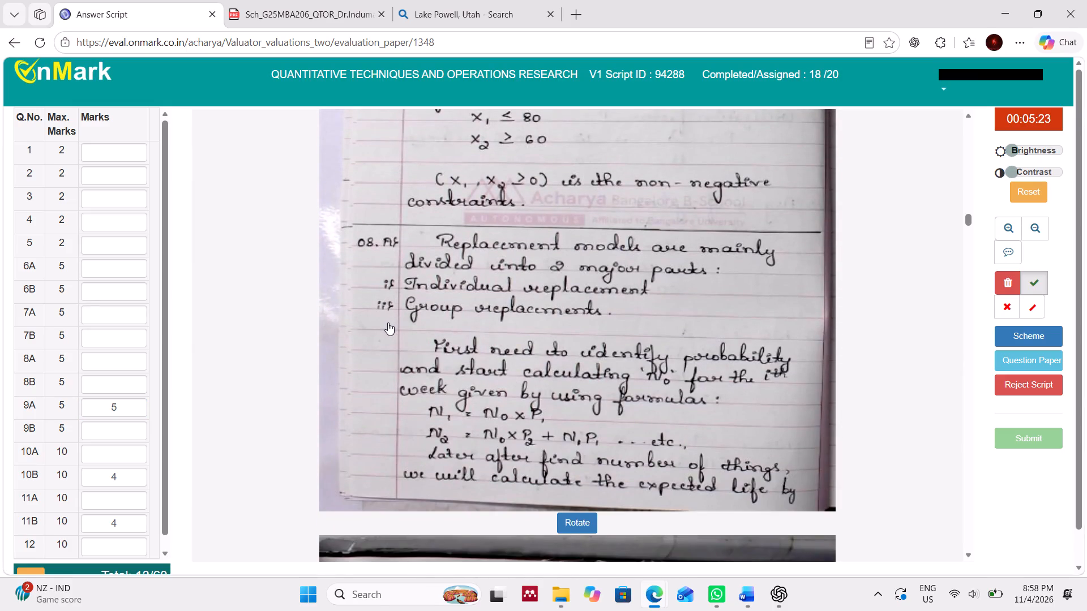
scroll(387, 323, "up", 5)
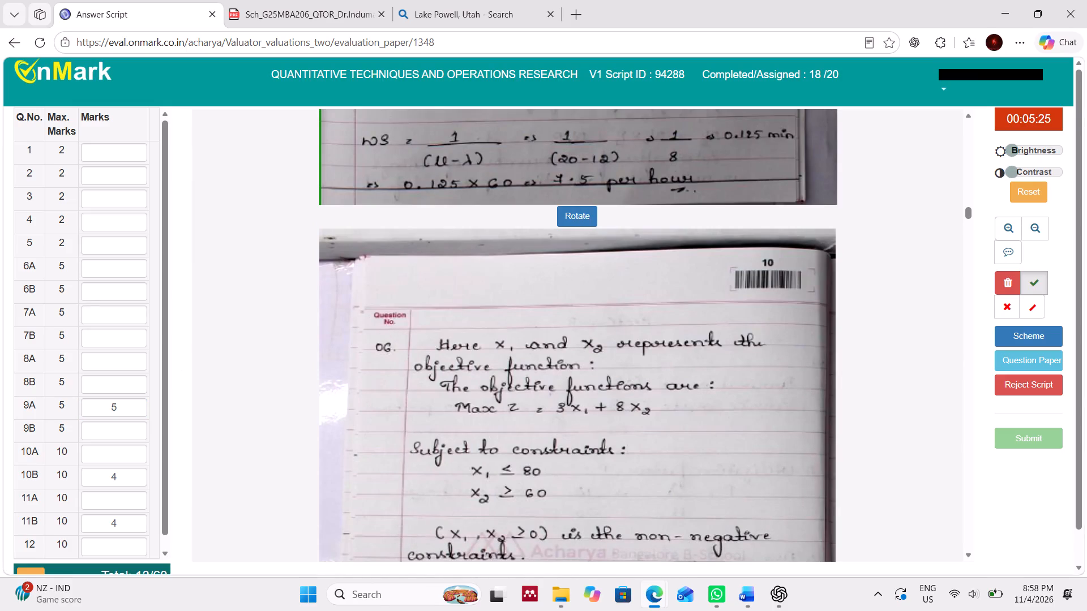
left_click(96, 295)
key("5")
Place a green tick on pages 10 and 11 over the replacement models answer and enter 3 marks for question 8B.
scroll(372, 347, "down", 5)
left_click(440, 268)
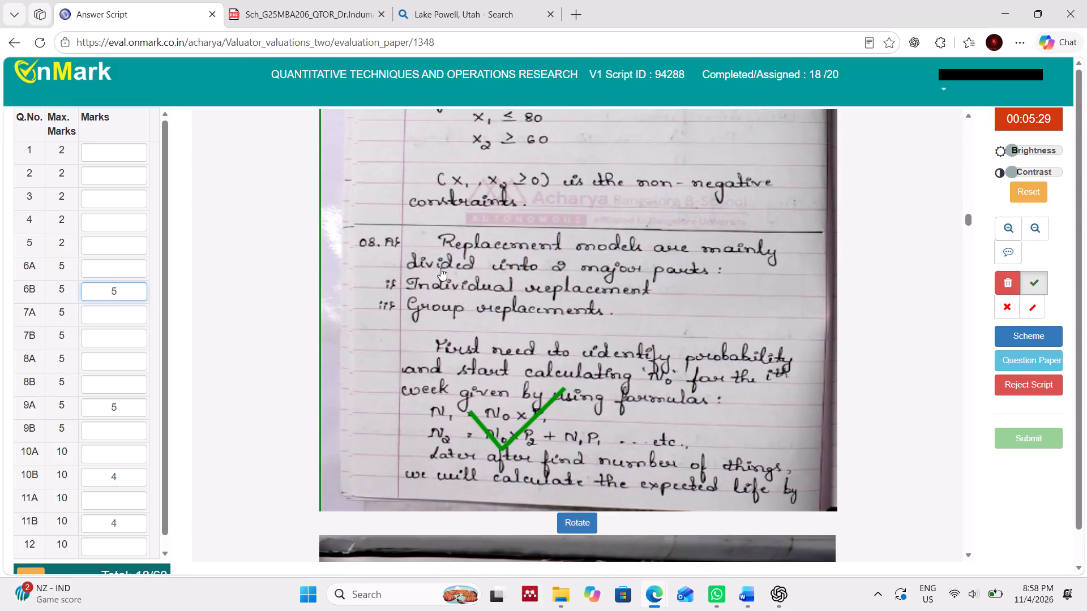
scroll(430, 286, "down", 5)
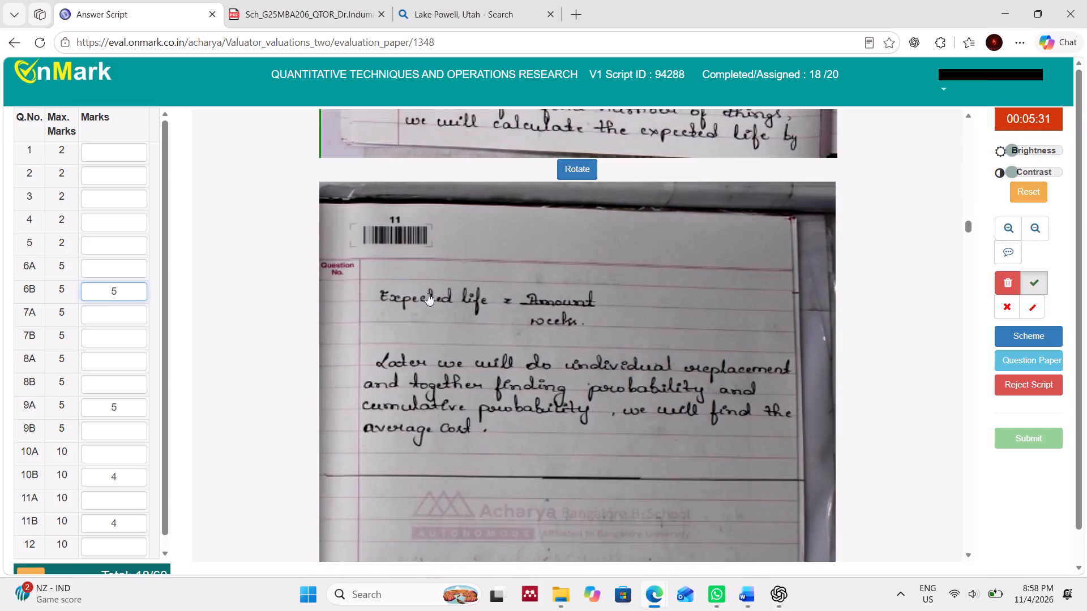
left_click(421, 316)
left_click(129, 383)
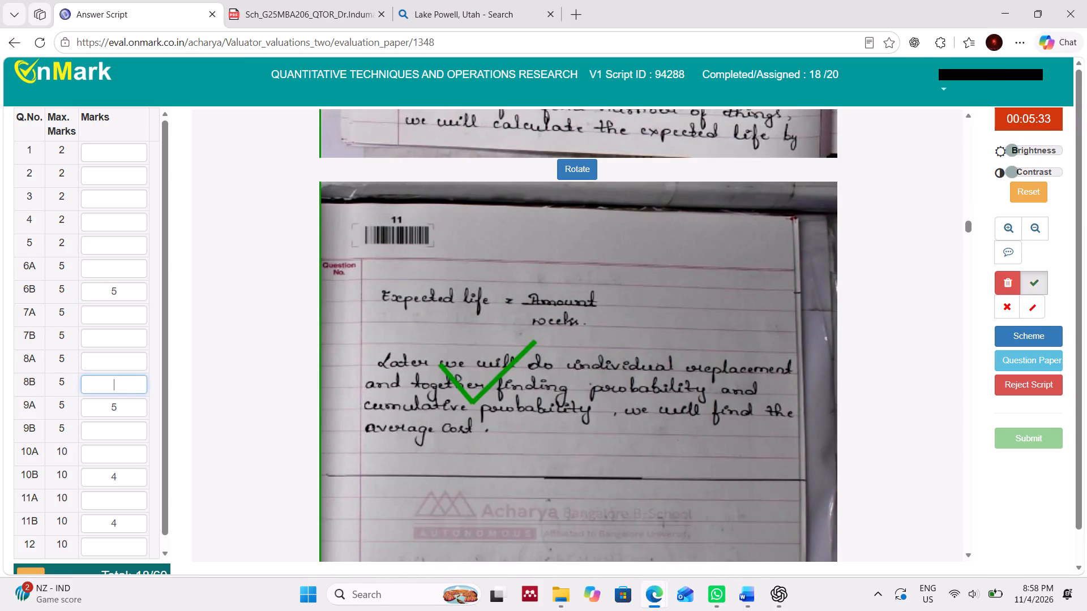
key("3")
Place a red cross on question 12 answer pages 12 and 13 and enter 2 marks for question 12.
scroll(535, 393, "down", 10)
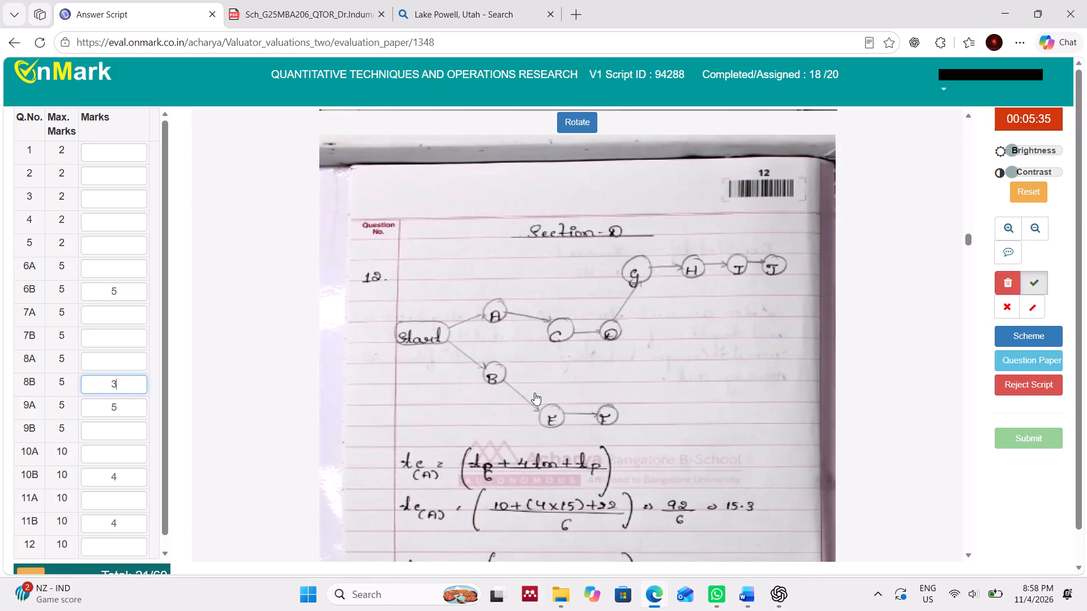
left_click(1005, 314)
left_click(534, 351)
scroll(534, 351, "down", 5)
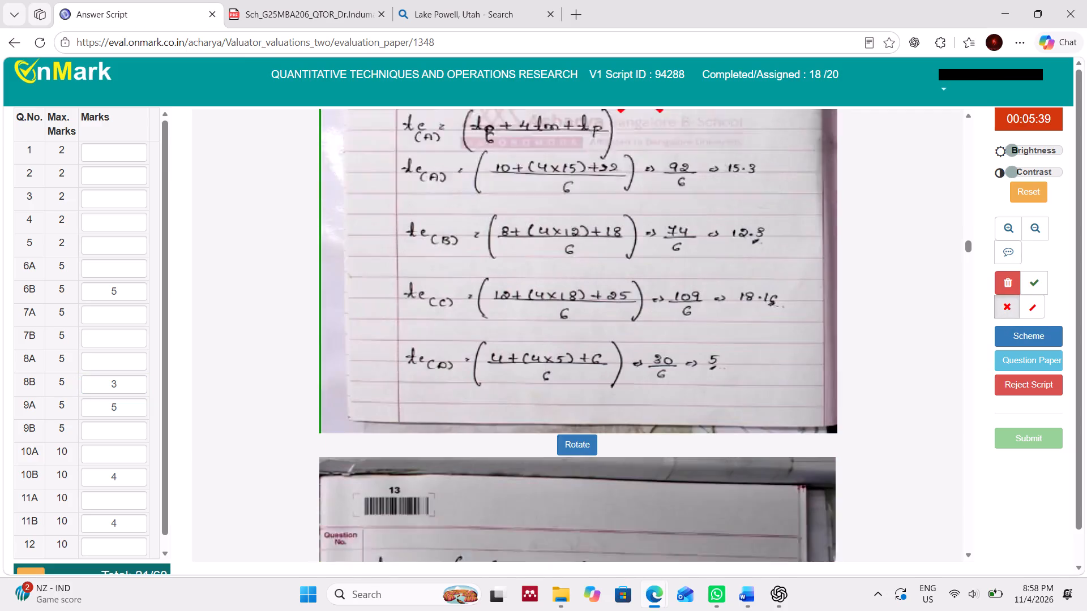
scroll(534, 351, "down", 6)
left_click(534, 351)
scroll(534, 351, "down", 11)
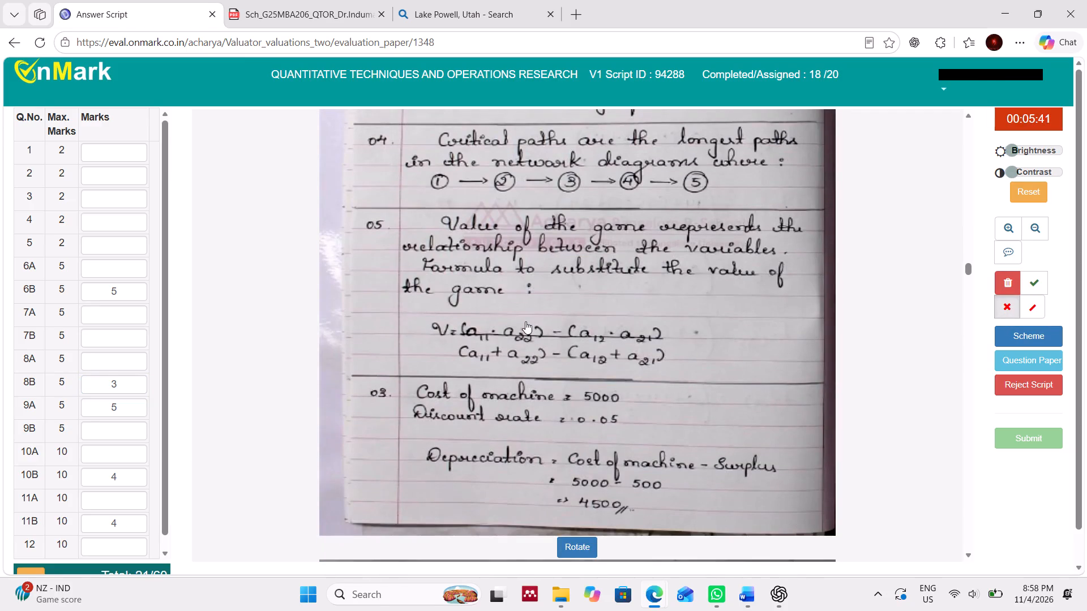
scroll(523, 322, "up", 4)
scroll(416, 331, "up", 4)
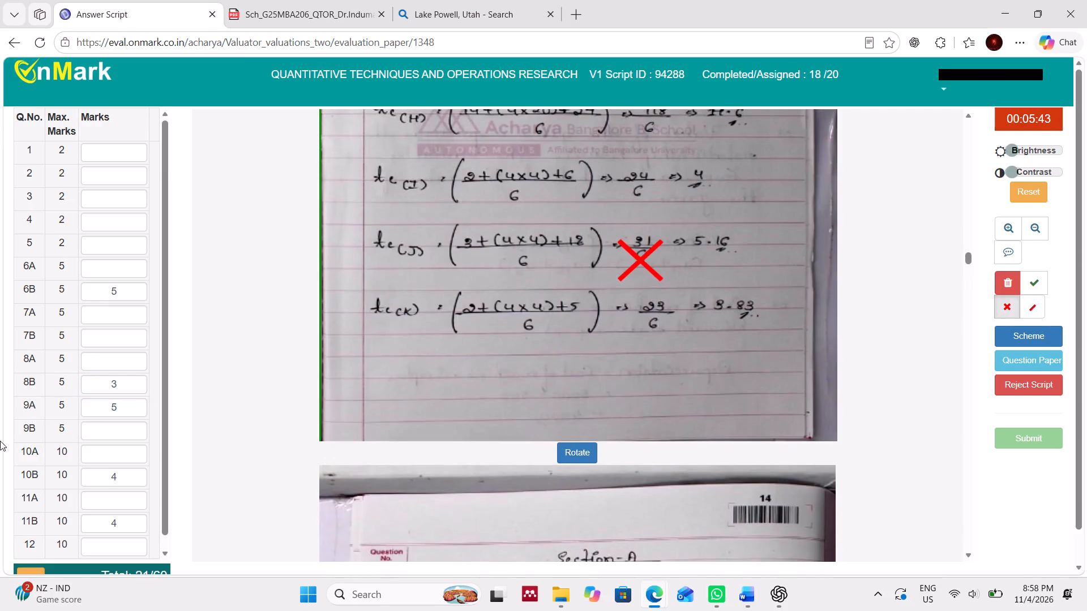
left_click(105, 523)
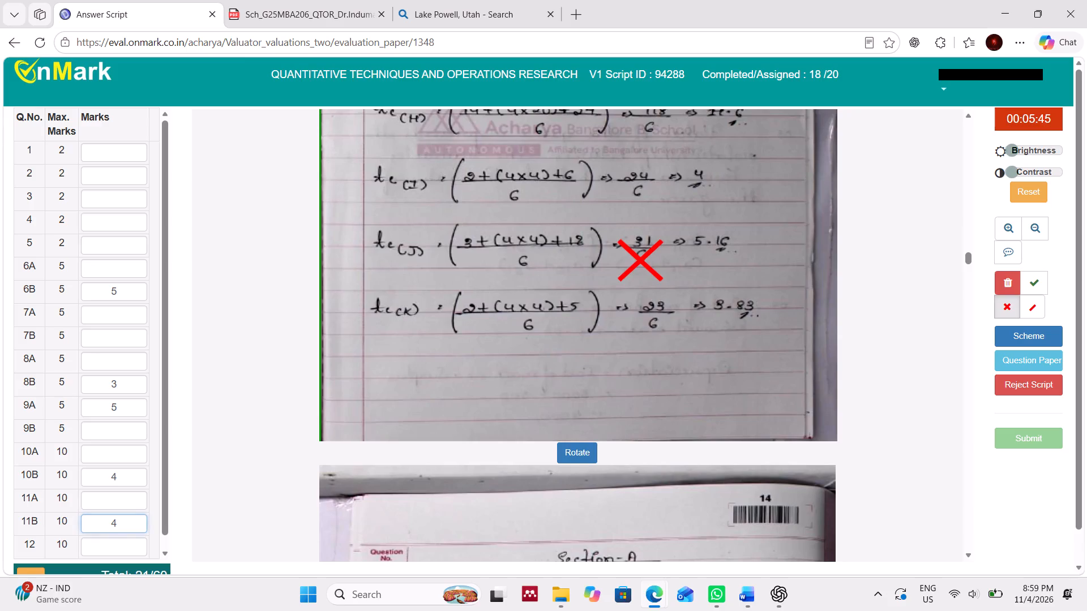
left_click(103, 545)
key("2")
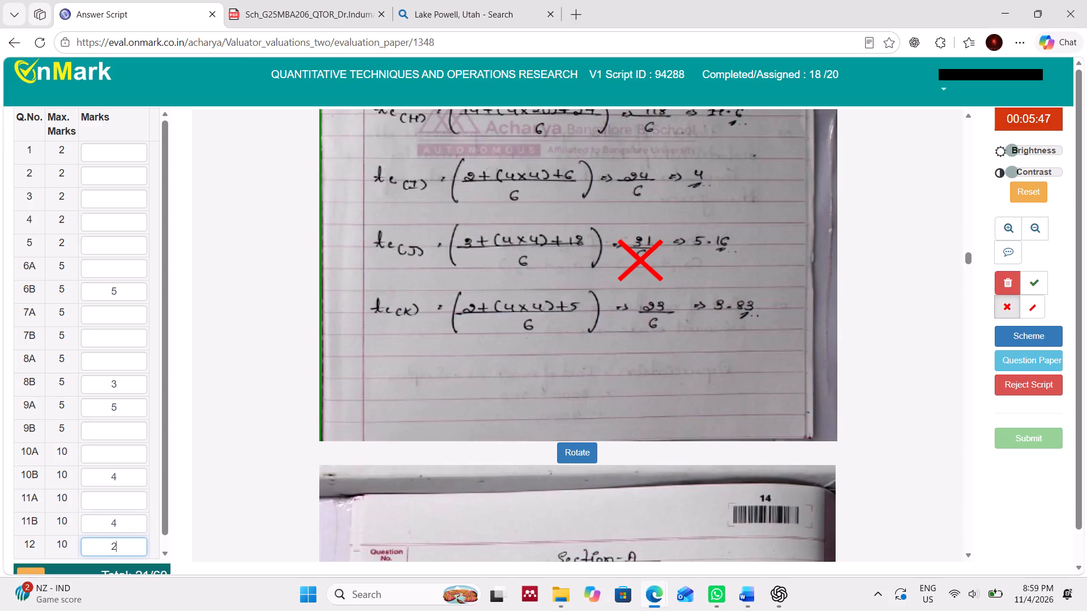
Place a red cross on the Section A answers on page 14.
scroll(302, 479, "down", 6)
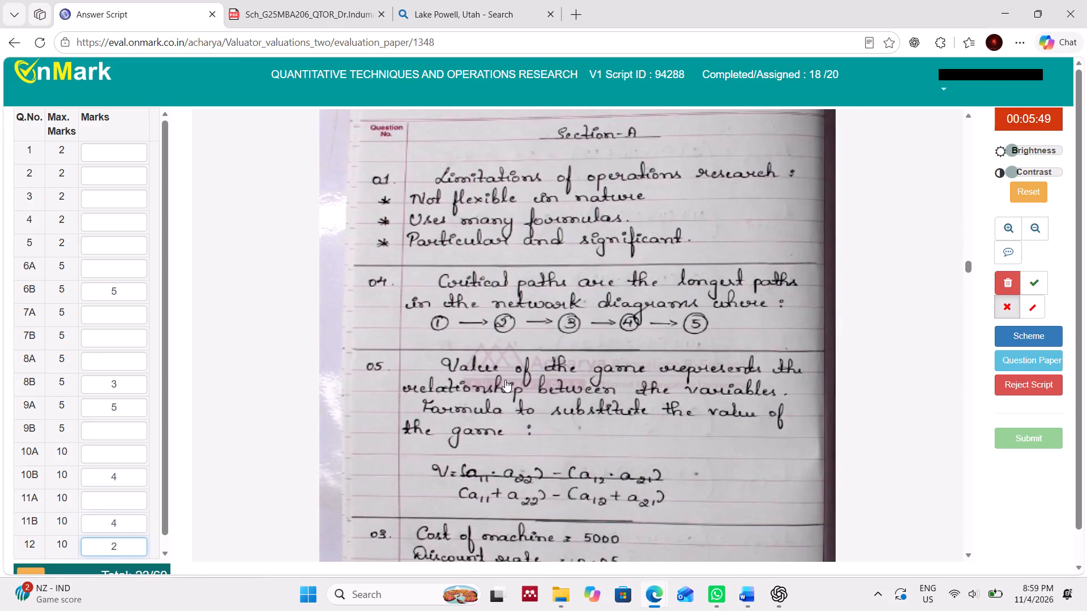
left_click(508, 191)
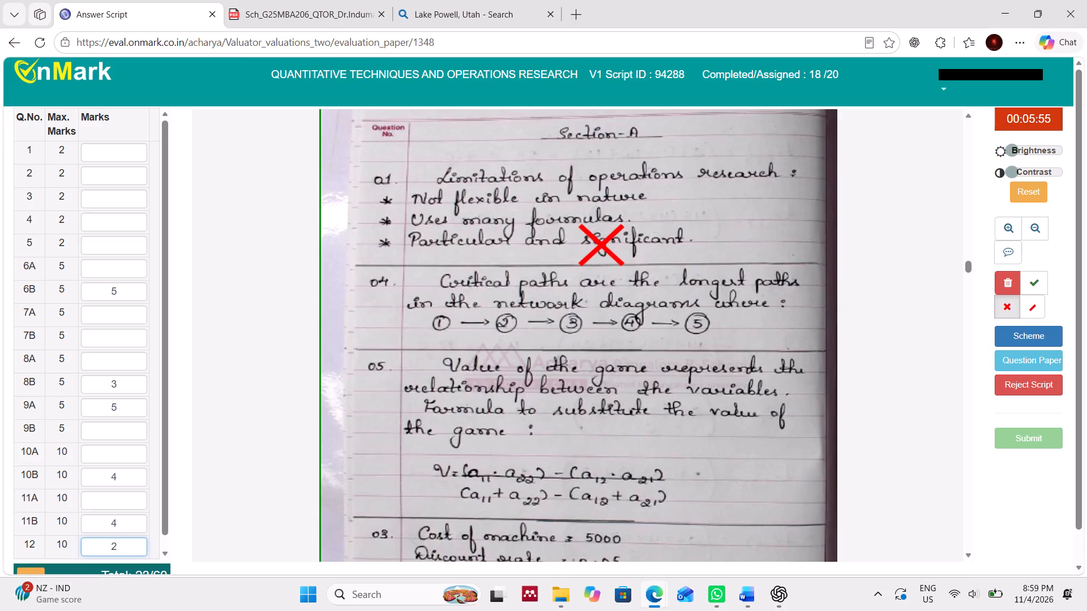
Enter marks for Section A: 0 for questions 1, 2 and 3, 2 for question 4, and 1 for question 5.
left_click(121, 156)
key("0")
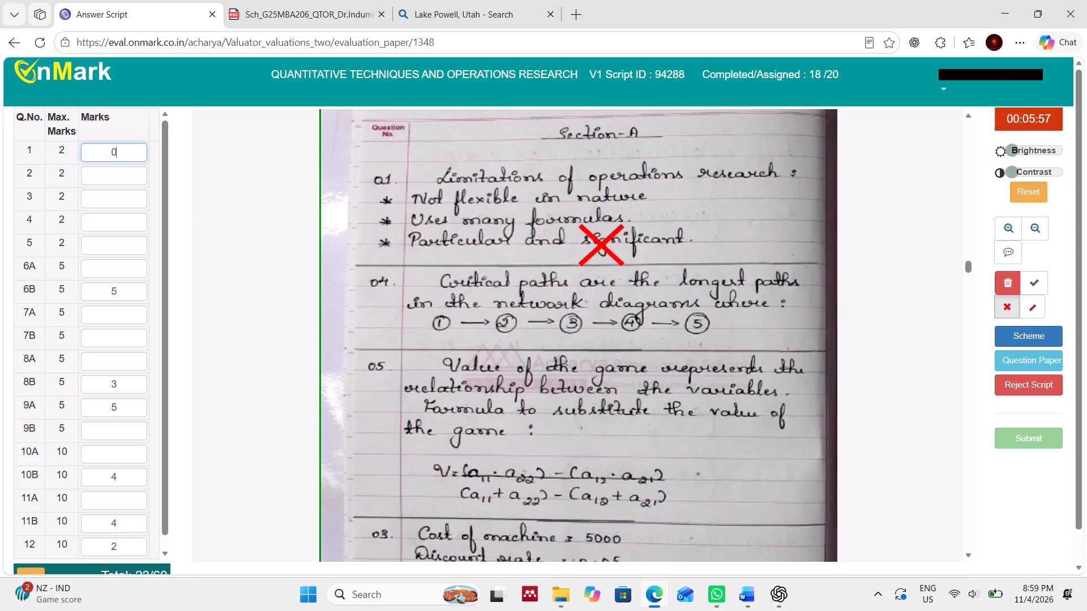
left_click(119, 179)
key("0")
left_click(117, 200)
key("0")
left_click(114, 222)
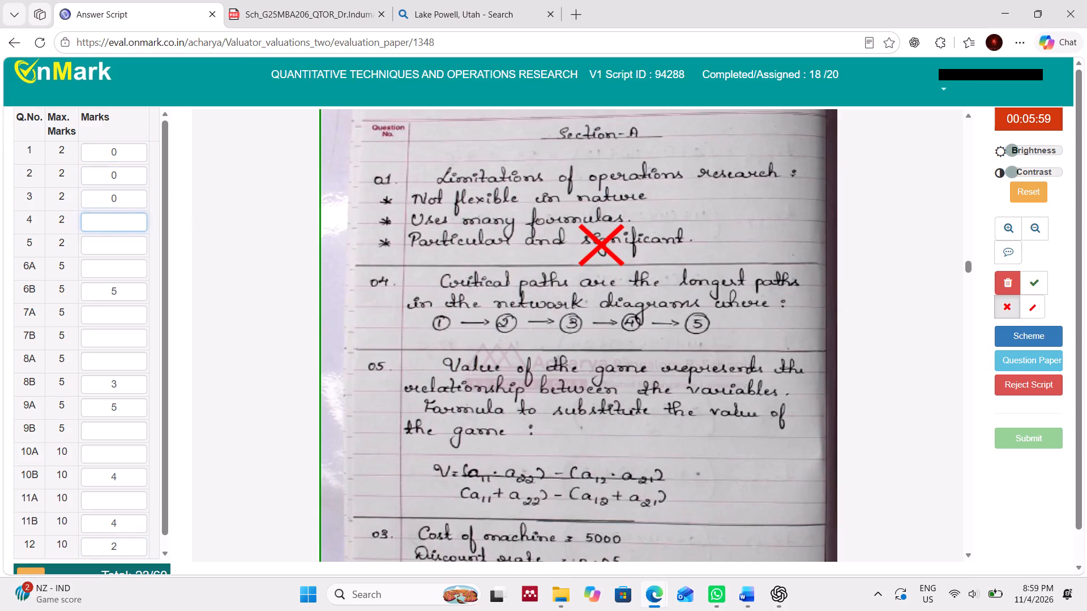
key("2")
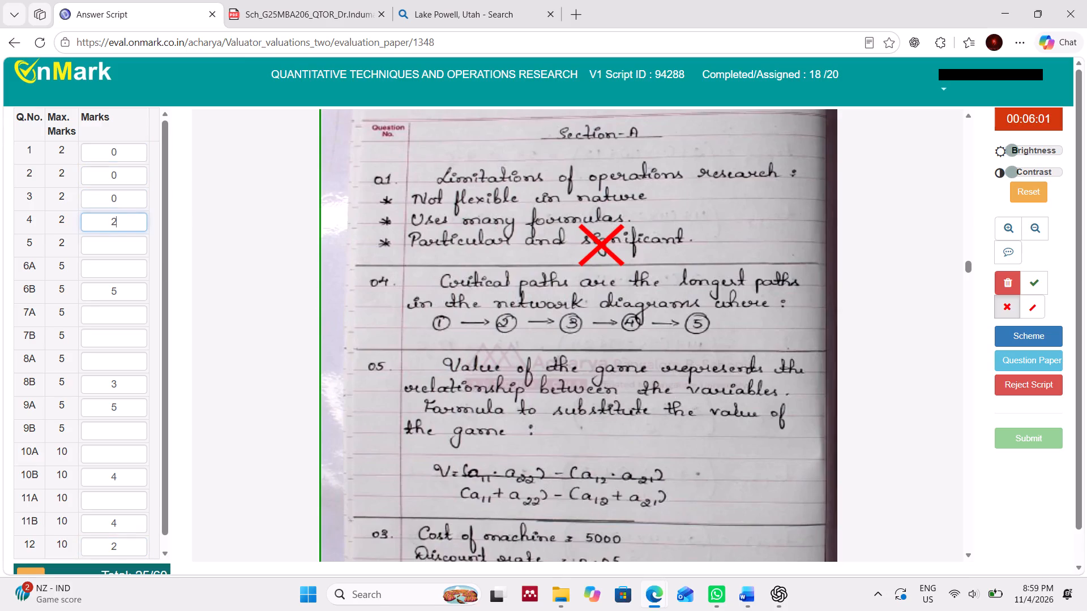
left_click(136, 243)
key("1")
Place red crosses on the lower part of page 14 and on the following pages through page 19.
scroll(414, 355, "down", 3)
left_click(467, 297)
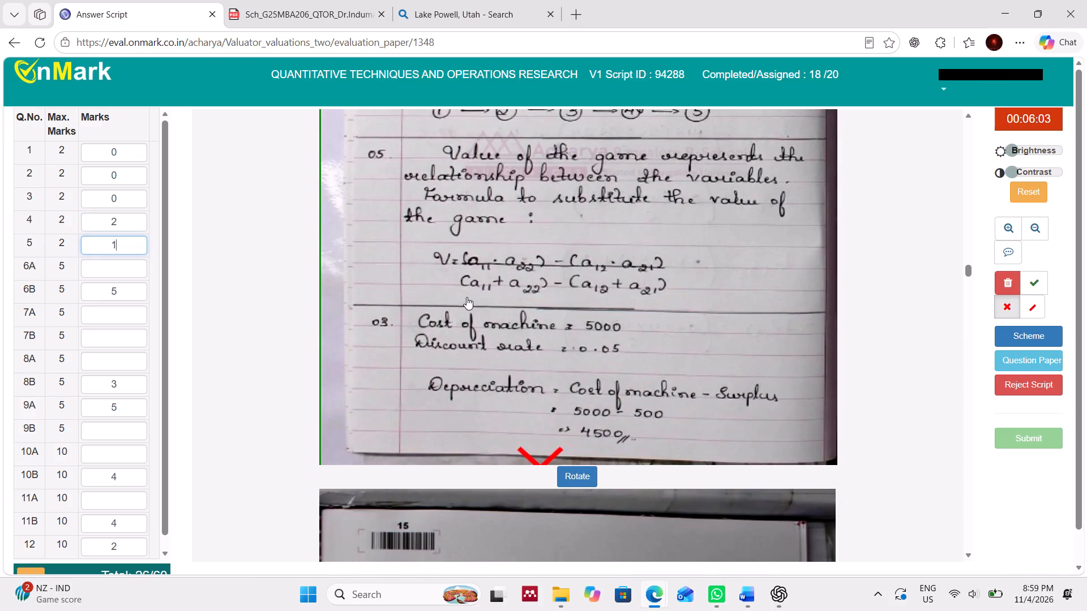
scroll(463, 305, "down", 5)
left_click(463, 308)
scroll(463, 308, "down", 11)
left_click(453, 272)
scroll(456, 275, "down", 11)
left_click(460, 289)
scroll(460, 289, "down", 6)
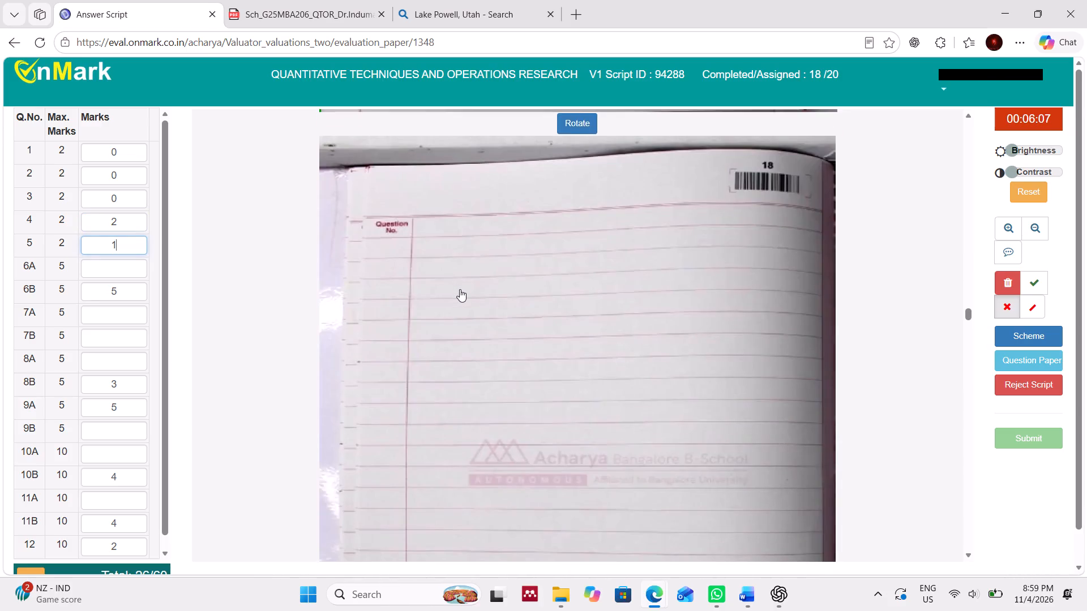
left_click(460, 289)
scroll(460, 289, "down", 10)
left_click(460, 289)
Place a red cross on each of the blank pages 20 to 23.
scroll(460, 289, "down", 9)
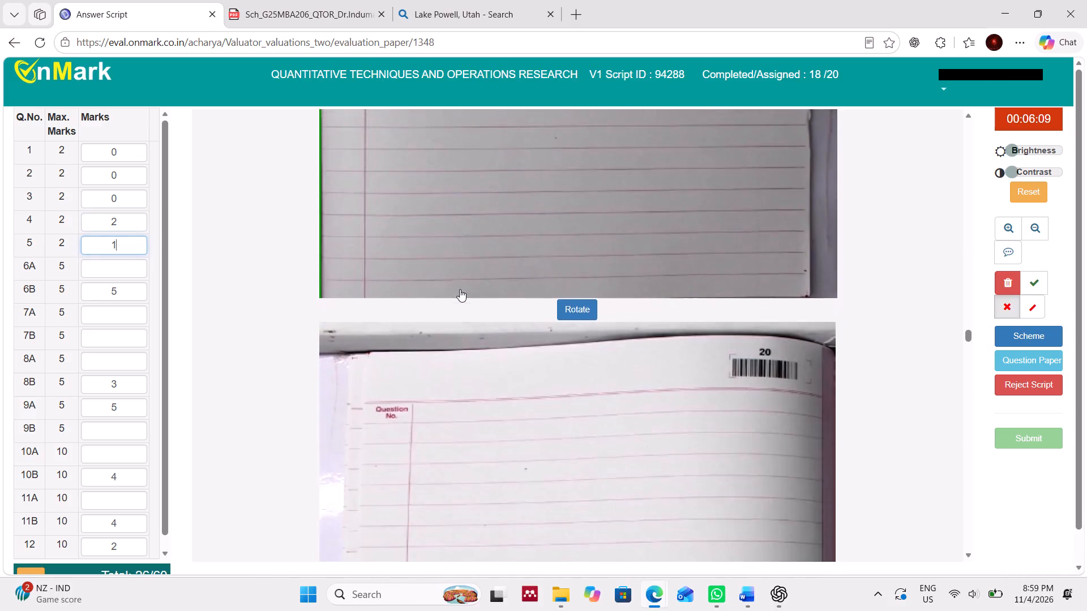
scroll(460, 289, "down", 2)
left_click(460, 289)
scroll(460, 289, "down", 11)
left_click(457, 283)
scroll(457, 283, "down", 5)
left_click(457, 283)
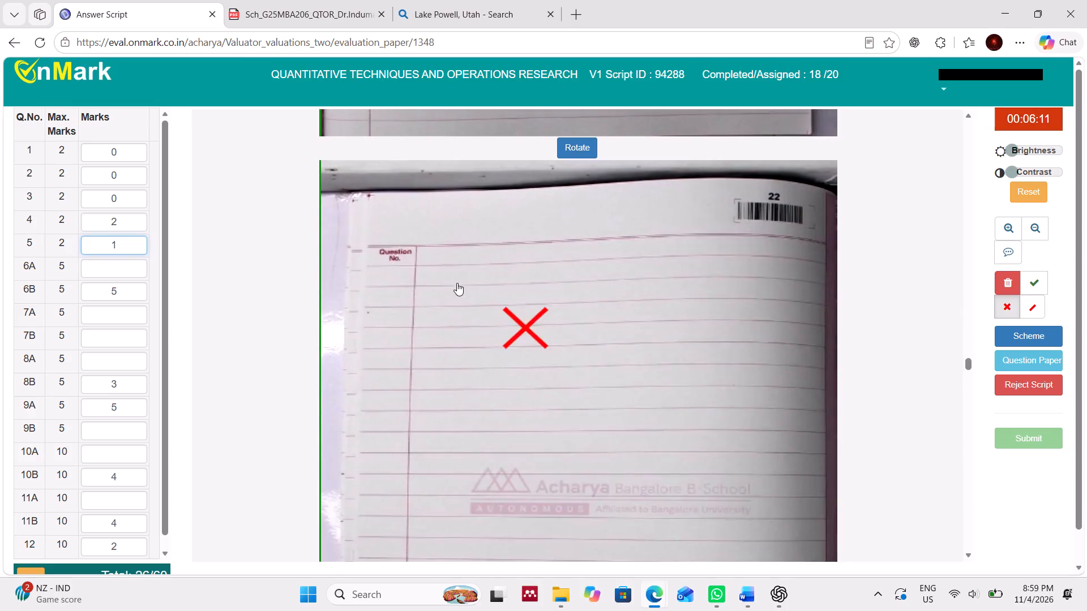
scroll(457, 283, "down", 6)
left_click(457, 283)
scroll(457, 283, "down", 5)
left_click(457, 283)
Place a red cross on each of the blank pages 24 to 28.
scroll(457, 283, "down", 6)
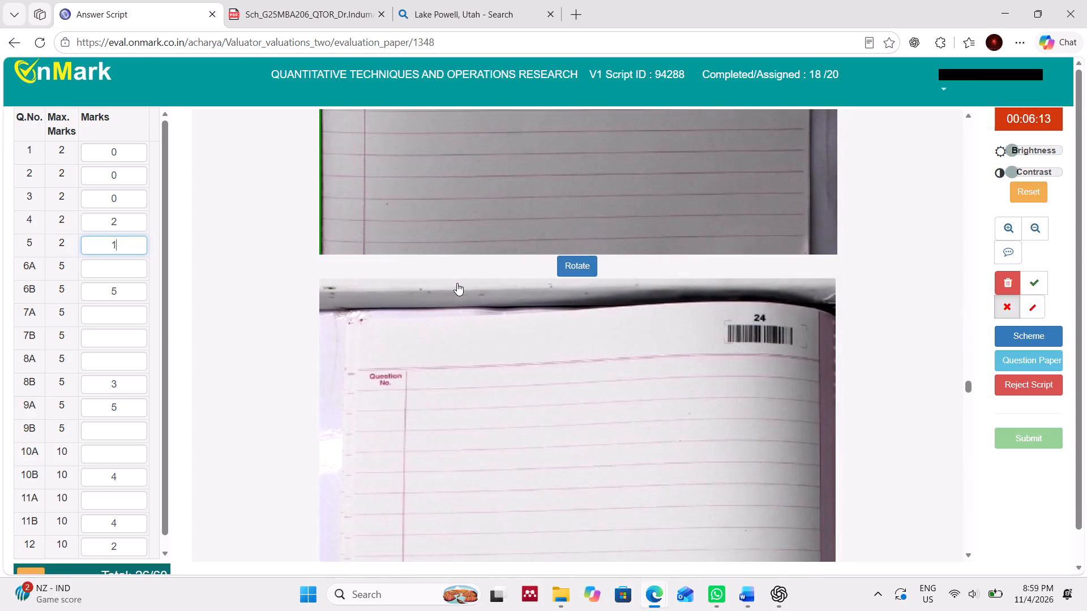
left_click(450, 357)
scroll(450, 357, "down", 10)
left_click(450, 357)
scroll(450, 357, "down", 5)
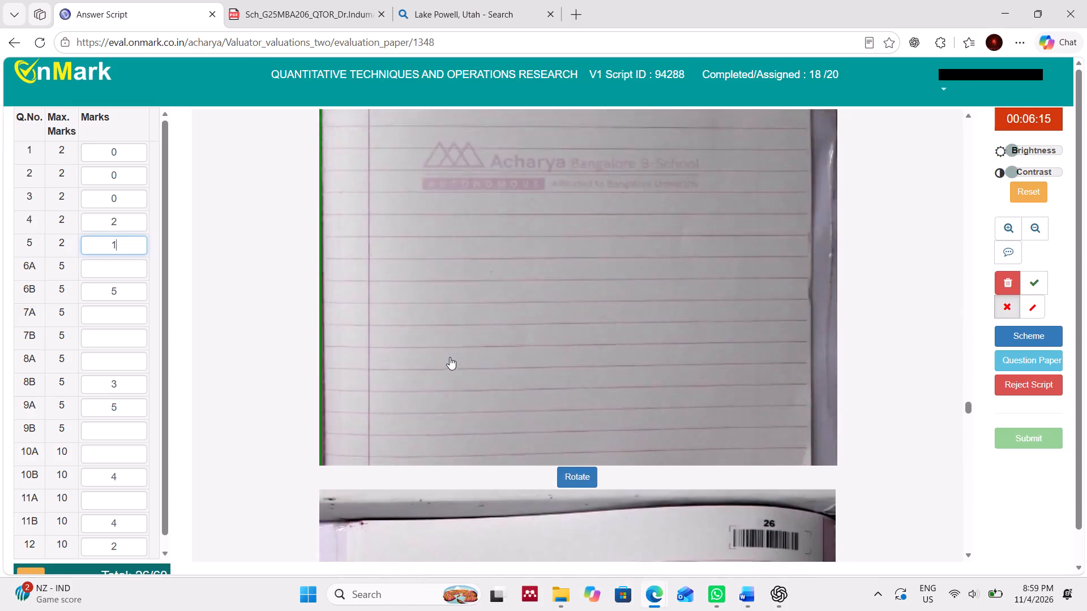
scroll(450, 357, "down", 6)
left_click(450, 357)
scroll(450, 357, "down", 9)
left_click(450, 357)
scroll(450, 357, "down", 4)
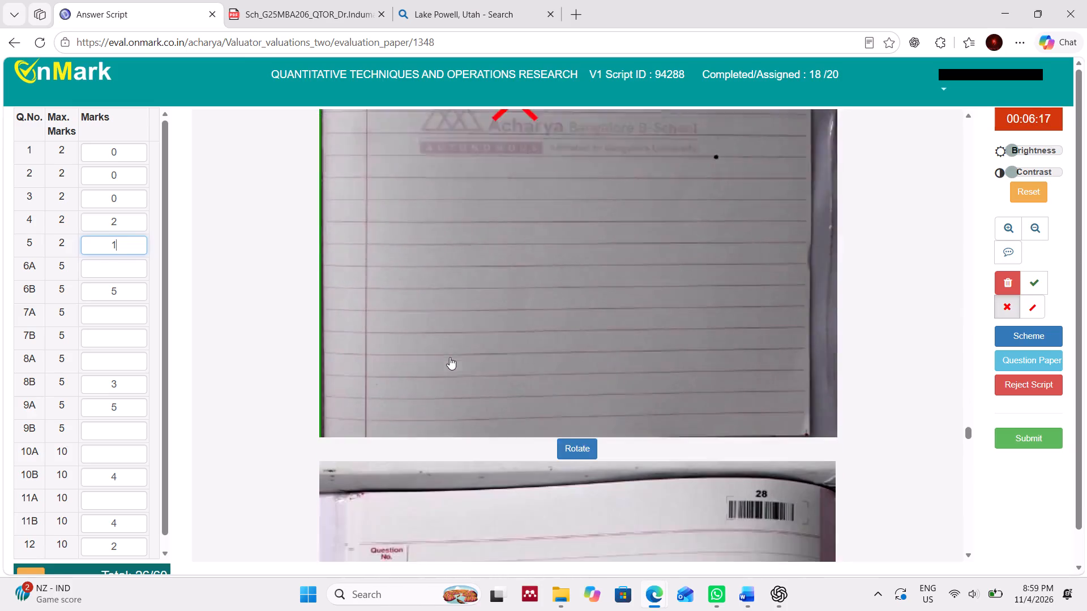
scroll(450, 357, "down", 6)
left_click(450, 357)
Place a red cross on each of the blank pages 29 to 32.
scroll(450, 357, "down", 10)
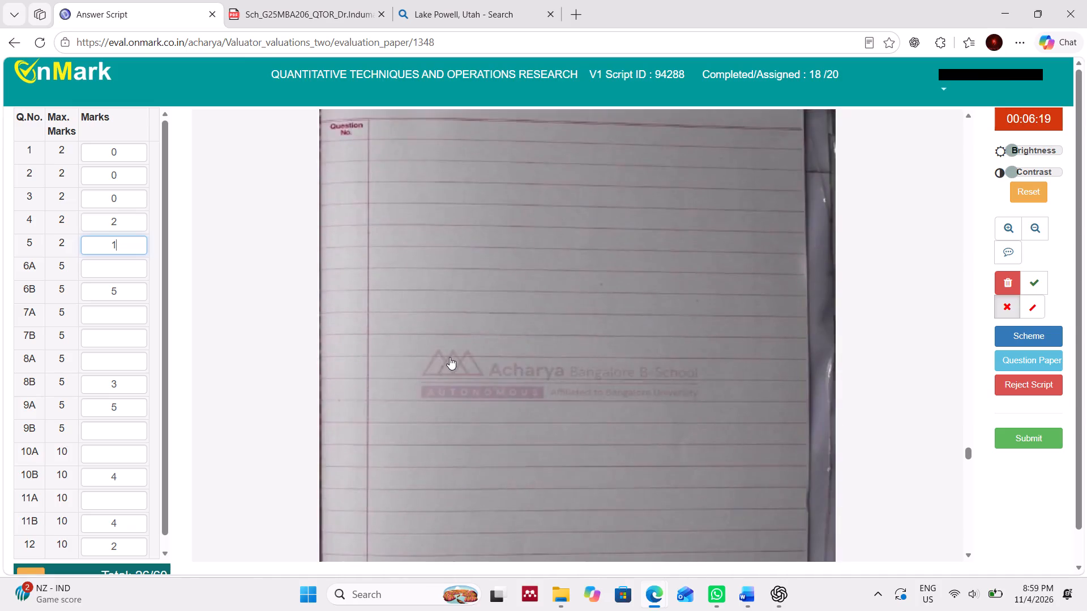
left_click(450, 357)
scroll(450, 357, "down", 11)
left_click(450, 357)
scroll(450, 357, "down", 5)
left_click(450, 357)
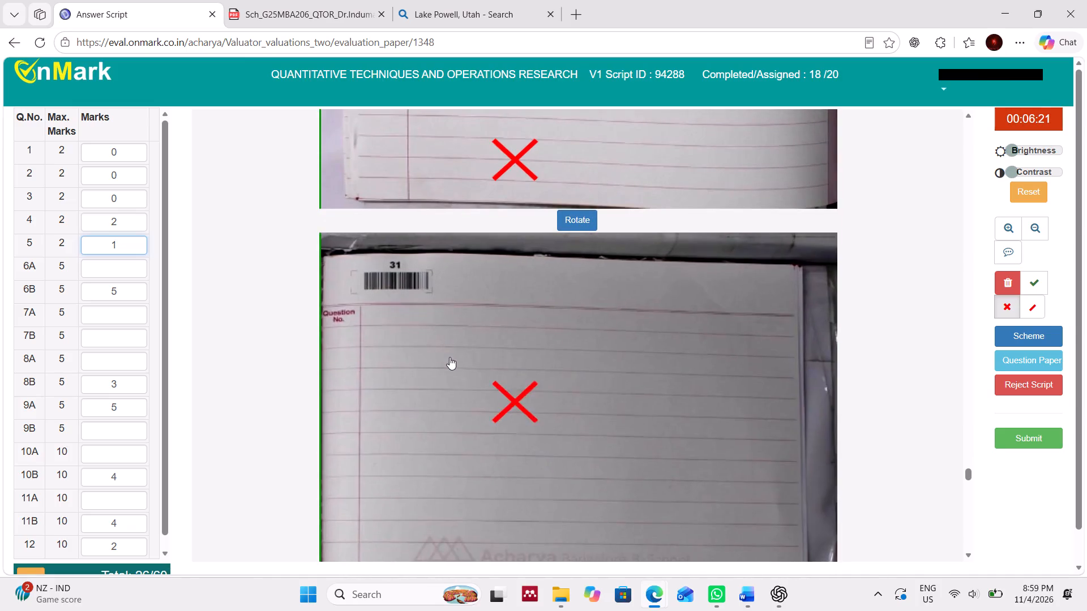
scroll(450, 357, "down", 10)
left_click(450, 357)
Place a red cross on page 33, the graph page 34 and the final semi-log graph page.
scroll(450, 357, "down", 8)
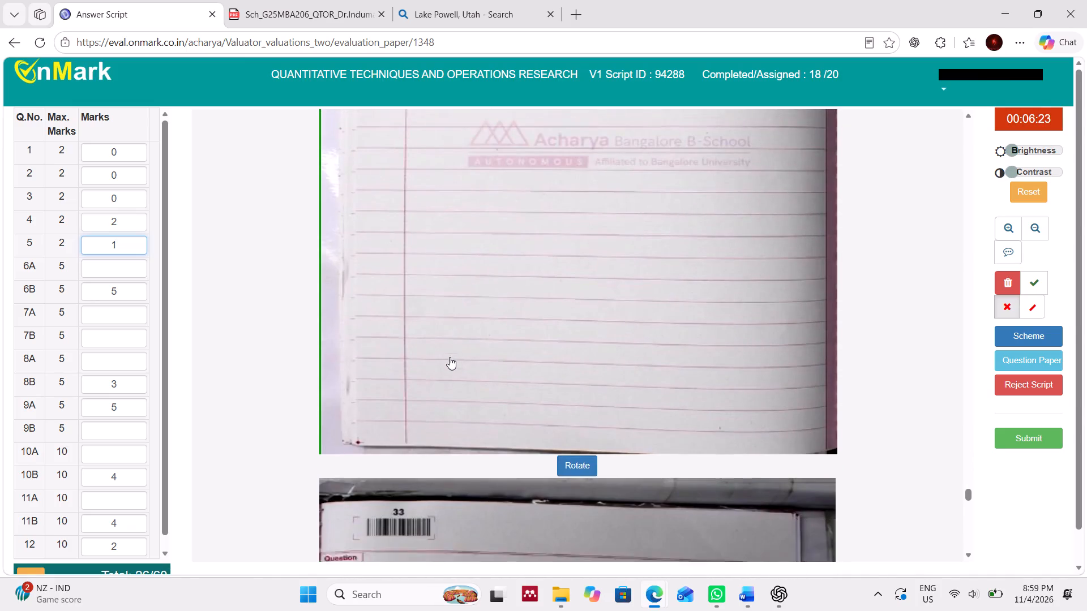
scroll(450, 357, "down", 2)
left_click(450, 357)
scroll(450, 357, "down", 9)
left_click(450, 357)
scroll(450, 357, "down", 5)
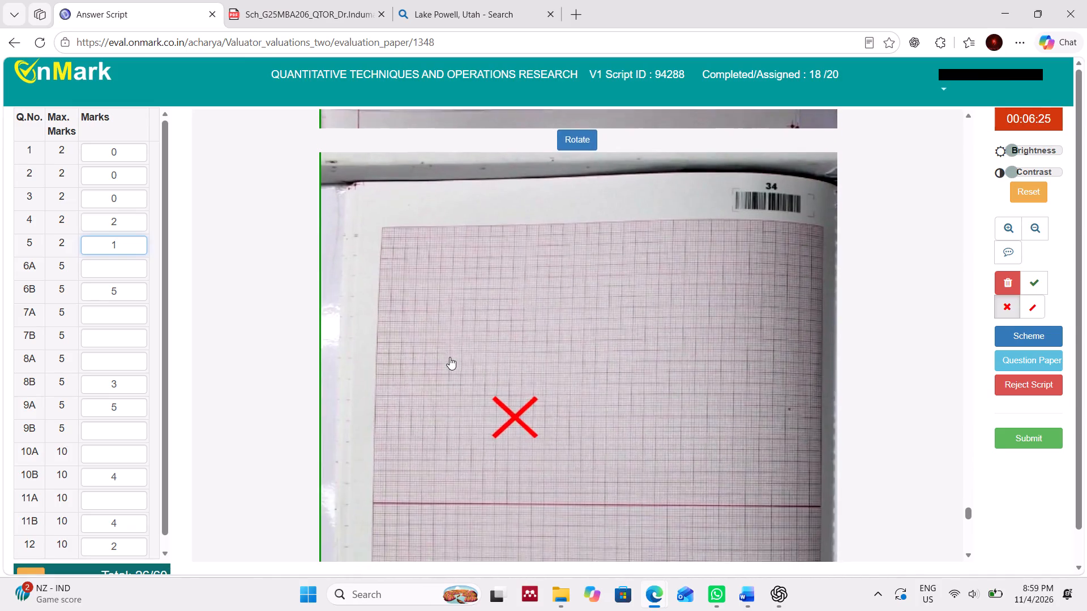
scroll(450, 357, "down", 5)
left_click(450, 357)
scroll(450, 357, "down", 5)
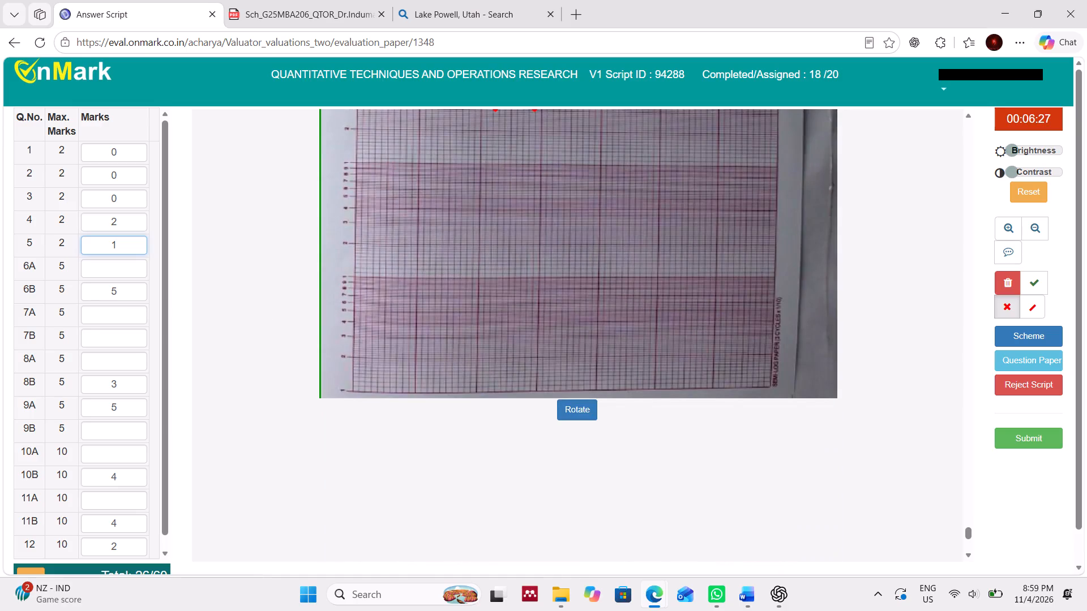
Enter 0 marks for the unanswered questions 6A, 7A, 7B, 8A, 9B, 10A and 11A.
left_click(92, 272)
key("0")
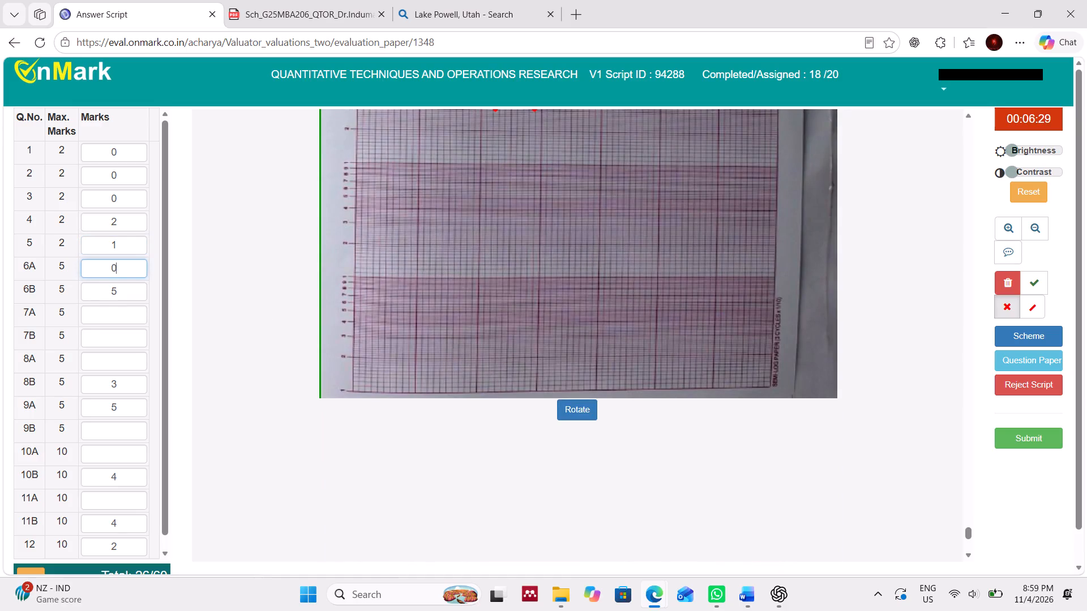
double_click(119, 324)
key("0")
double_click(120, 322)
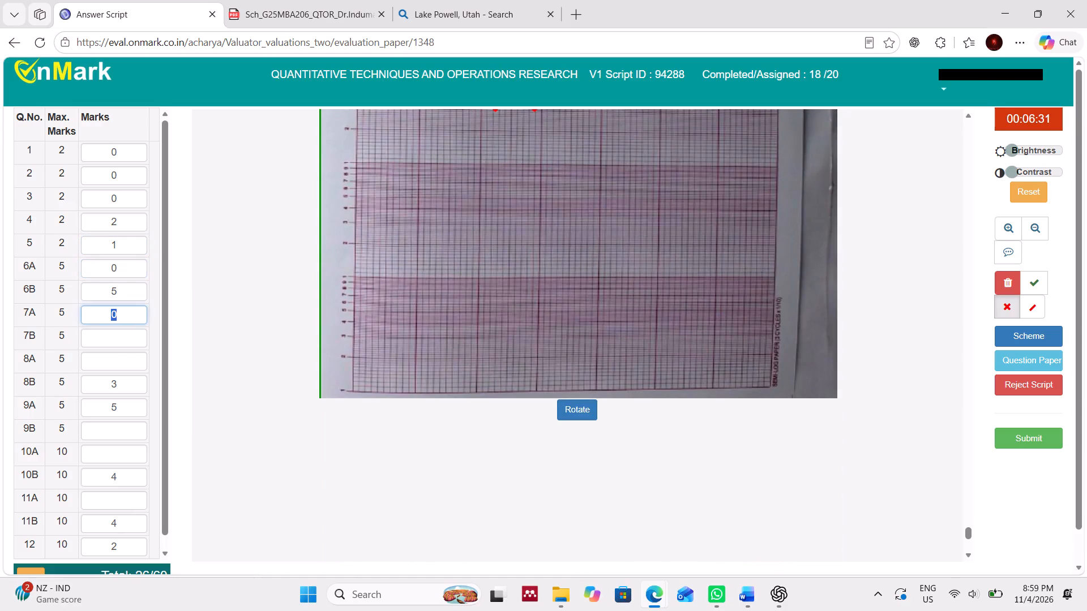
left_click(119, 332)
key("0")
left_click(92, 361)
key("0")
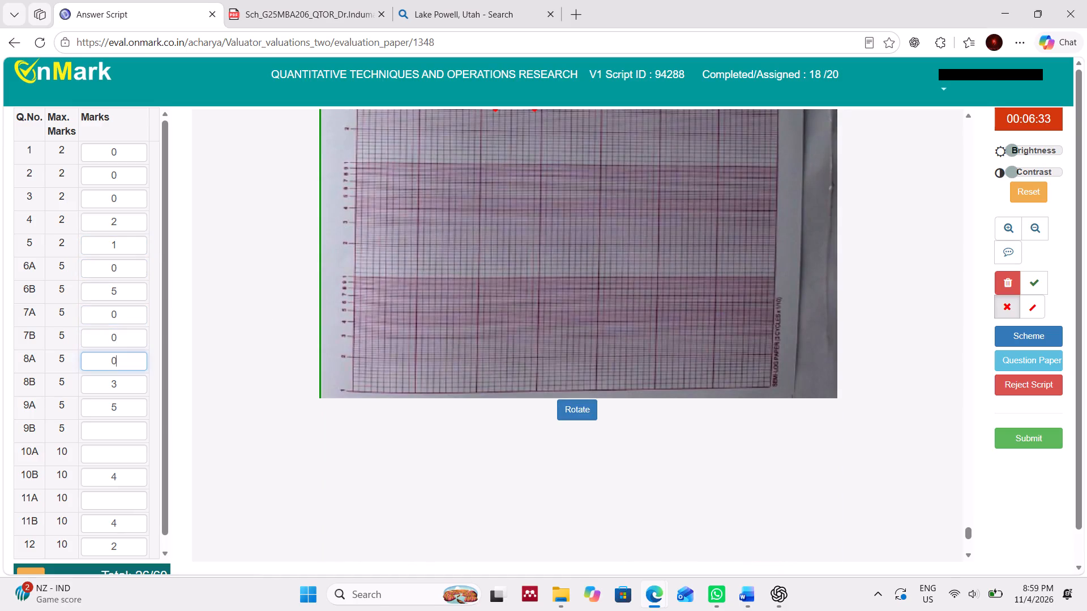
left_click(96, 438)
key("0")
left_click(108, 451)
key("0")
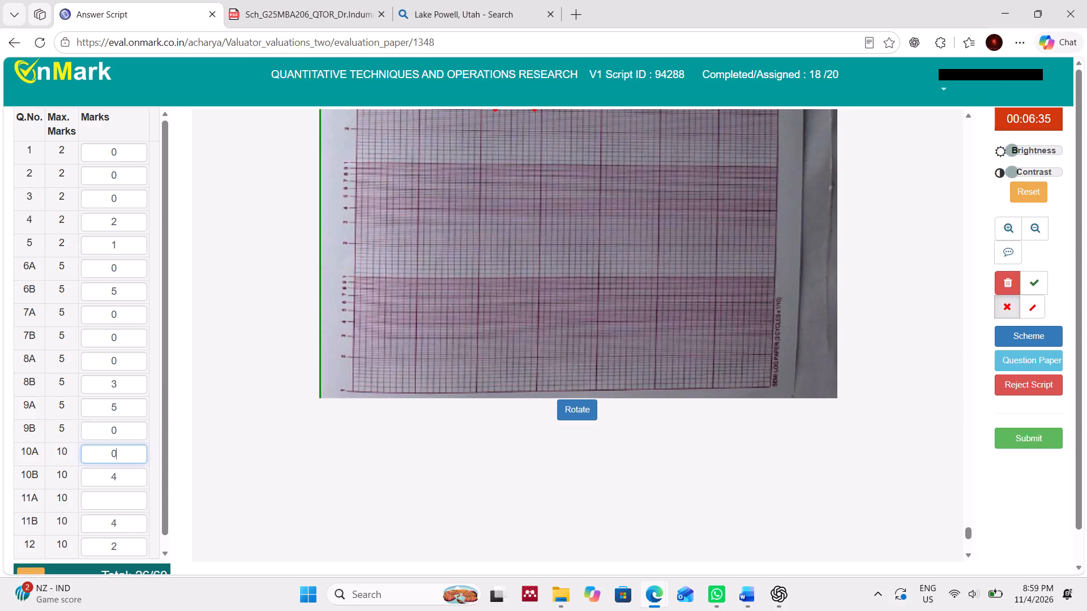
left_click(113, 509)
key("0")
Submit the evaluated script 94288 and confirm the submission.
scroll(119, 499, "down", 4)
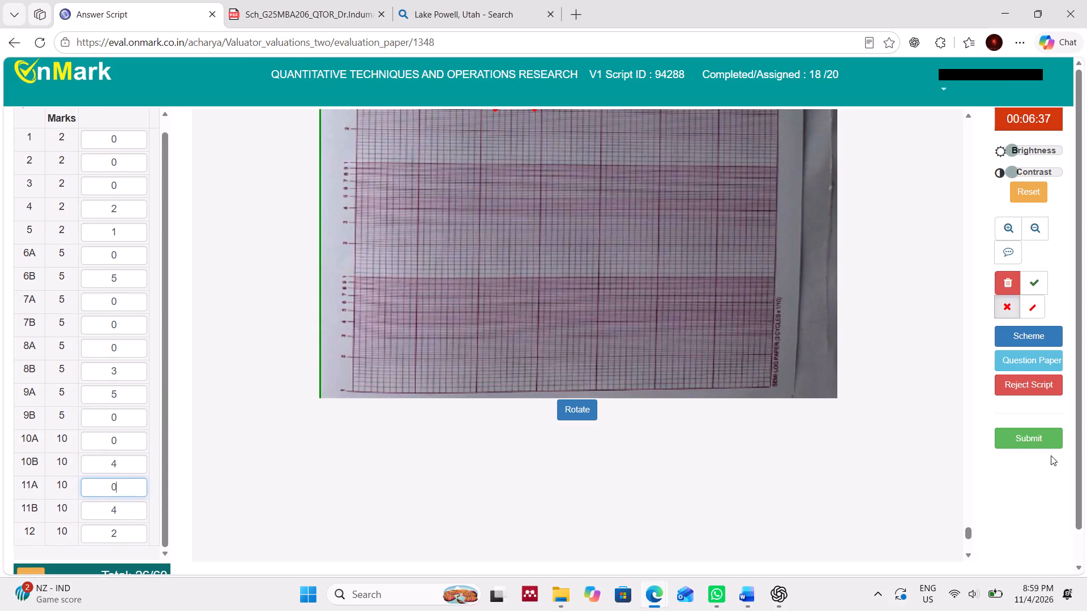
left_click(1023, 436)
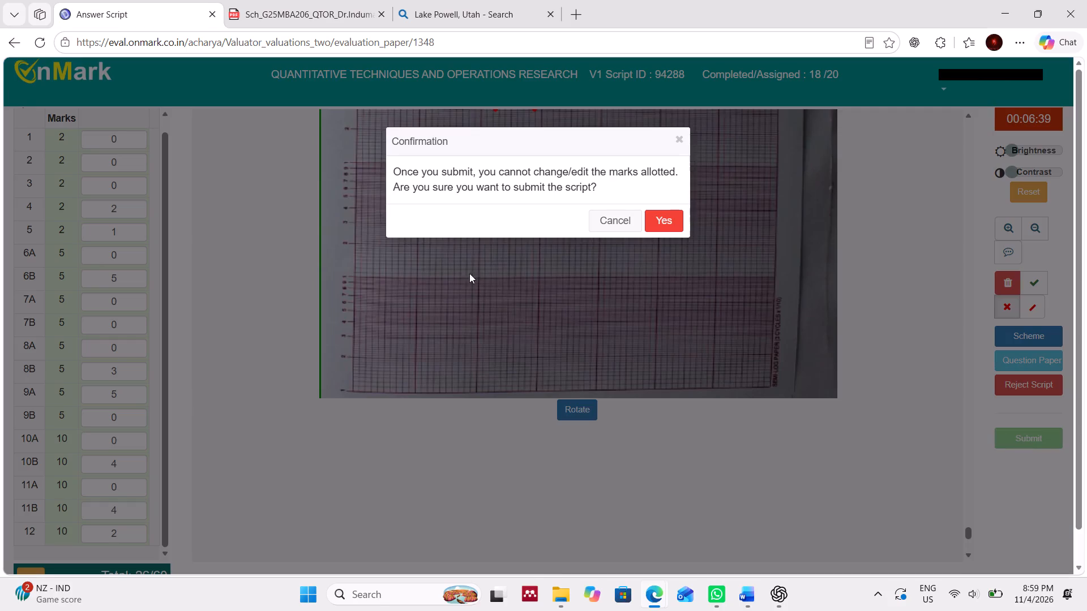
left_click(663, 223)
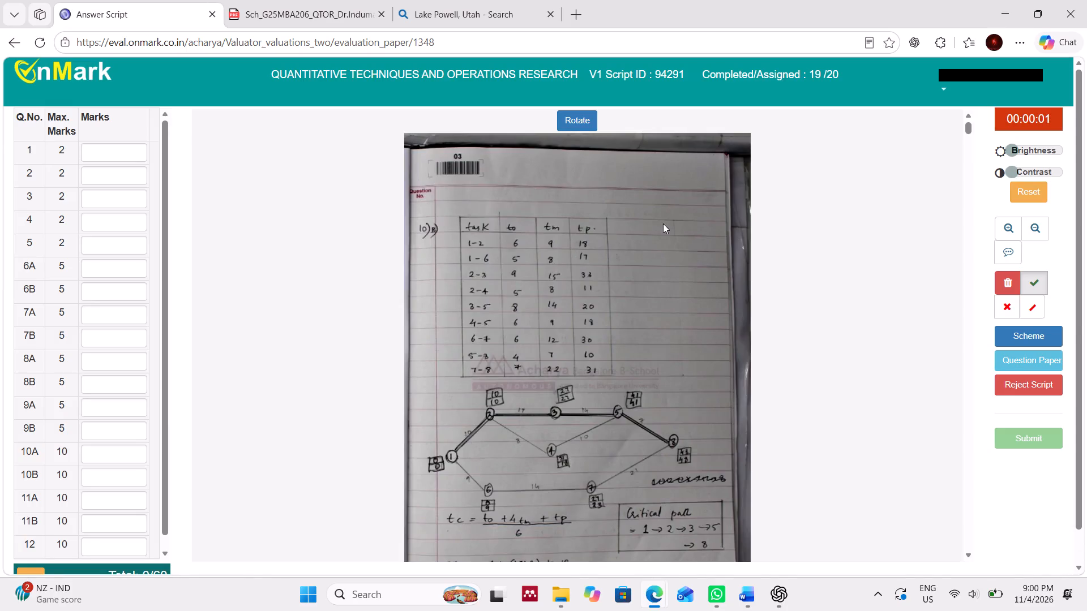
Enlarge the pages of script 94291 and place green ticks on the question 10B answer on pages 3 and 4.
triple_click(1008, 227)
triple_click(1008, 227)
double_click(1008, 227)
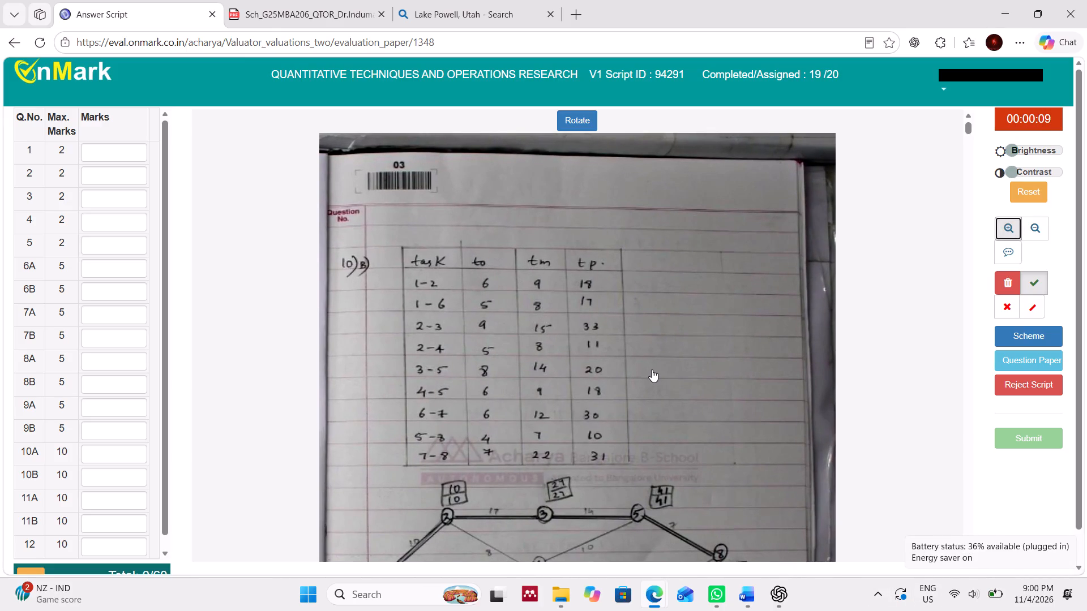
scroll(651, 369, "down", 2)
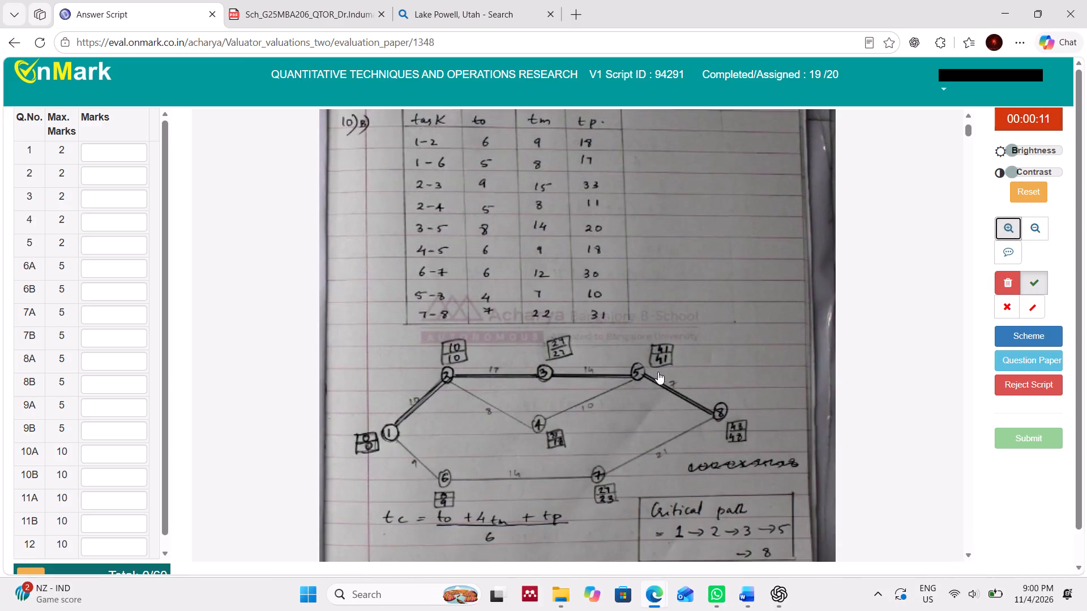
left_click(1038, 281)
left_click(375, 358)
scroll(406, 399, "down", 5)
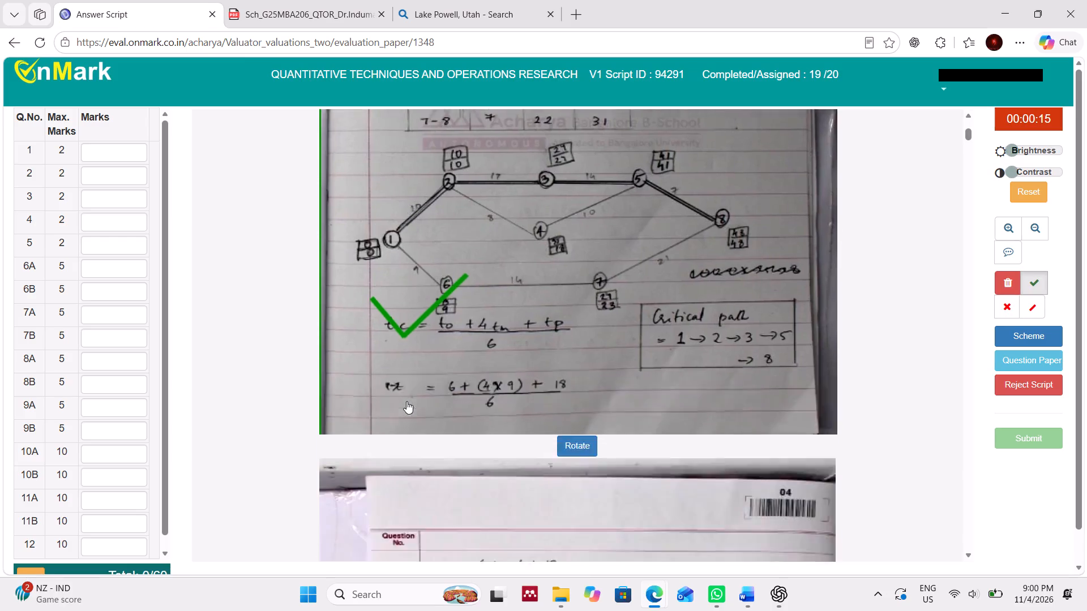
scroll(406, 406, "down", 4)
left_click(407, 411)
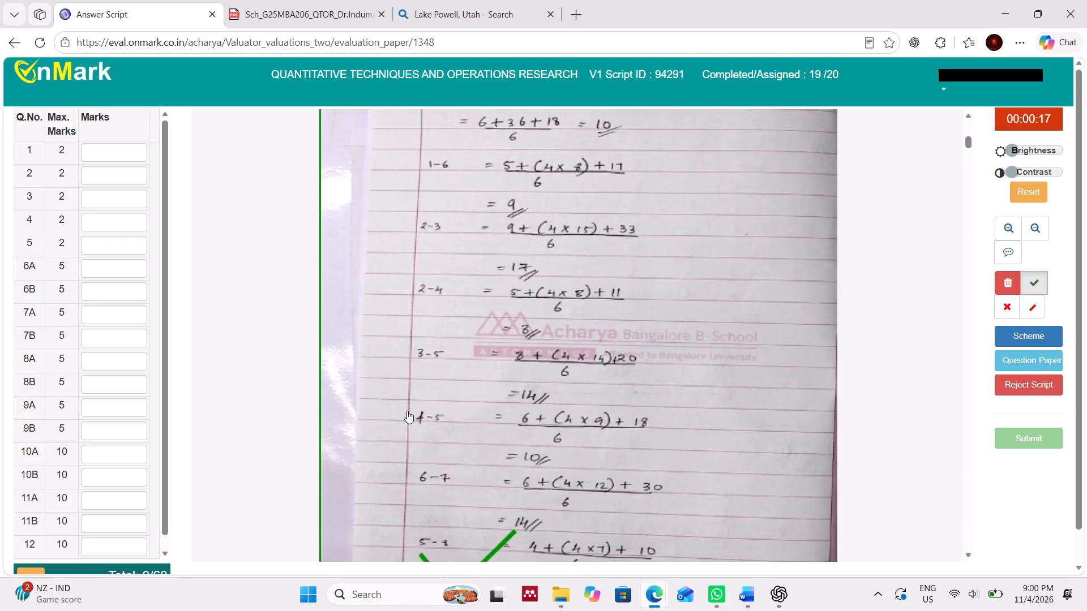
Review the rest of the question 10B answer on page 5 and enter 6 marks for question 10B.
scroll(407, 411, "down", 9)
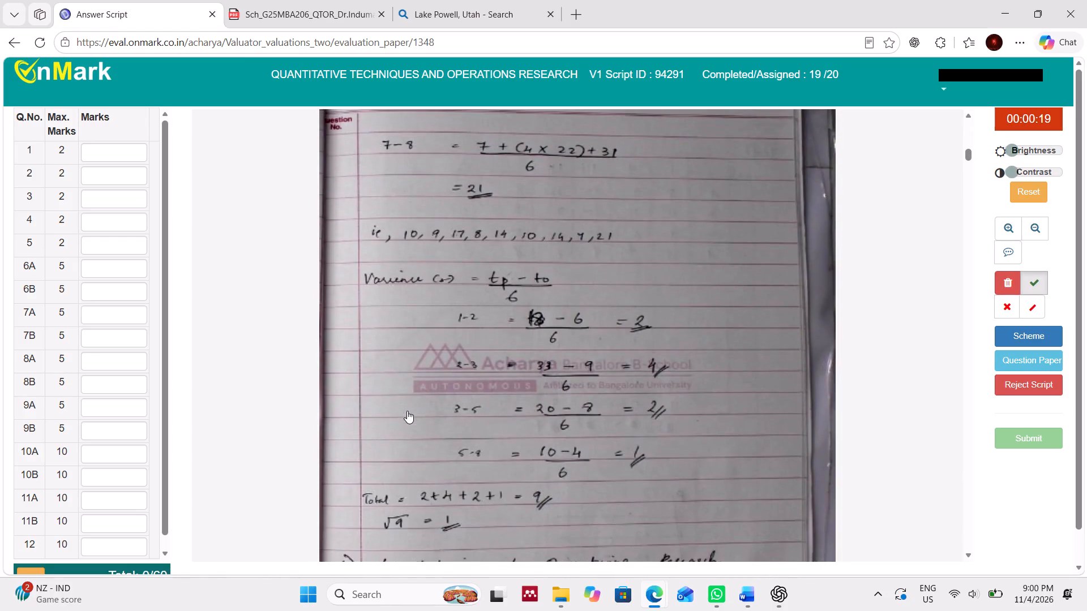
scroll(407, 411, "down", 4)
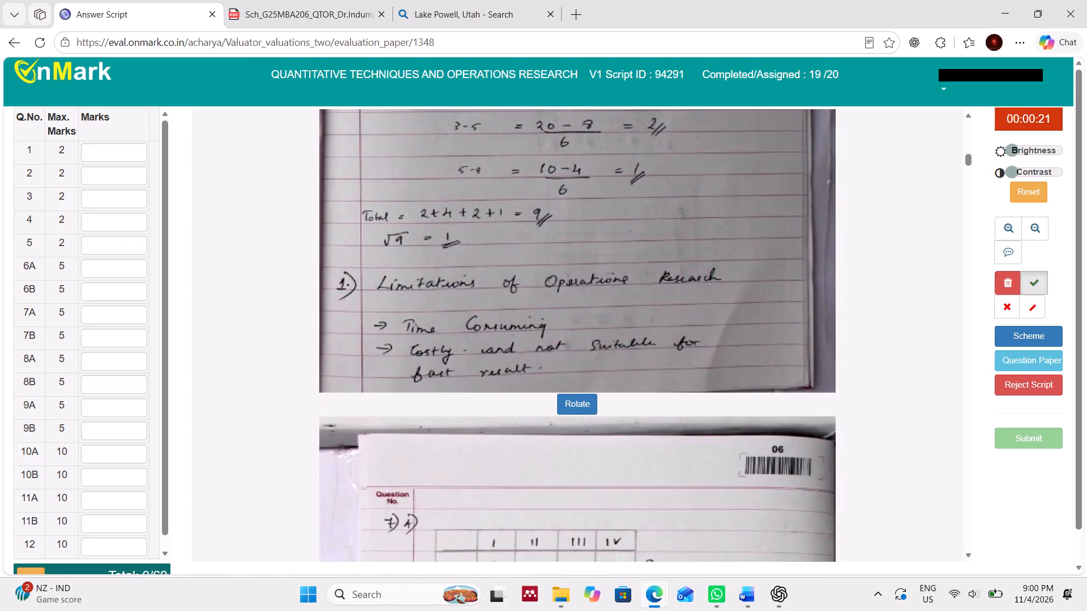
left_click(119, 477)
key("6")
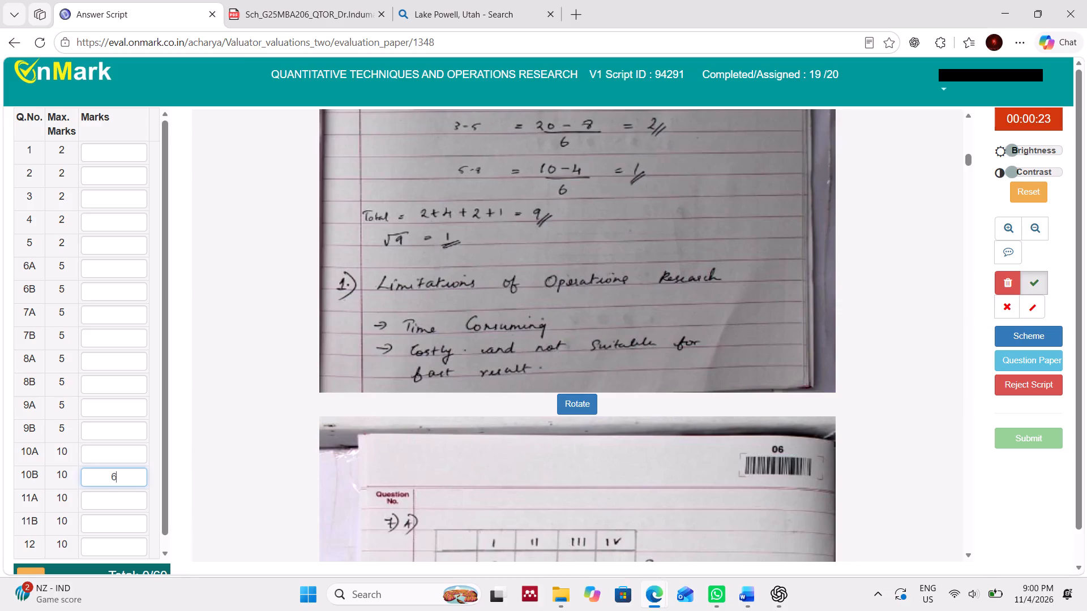
Place a red cross on page 5 with the operations research limitations answer and enter 1 mark for question 1.
scroll(374, 466, "down", 1)
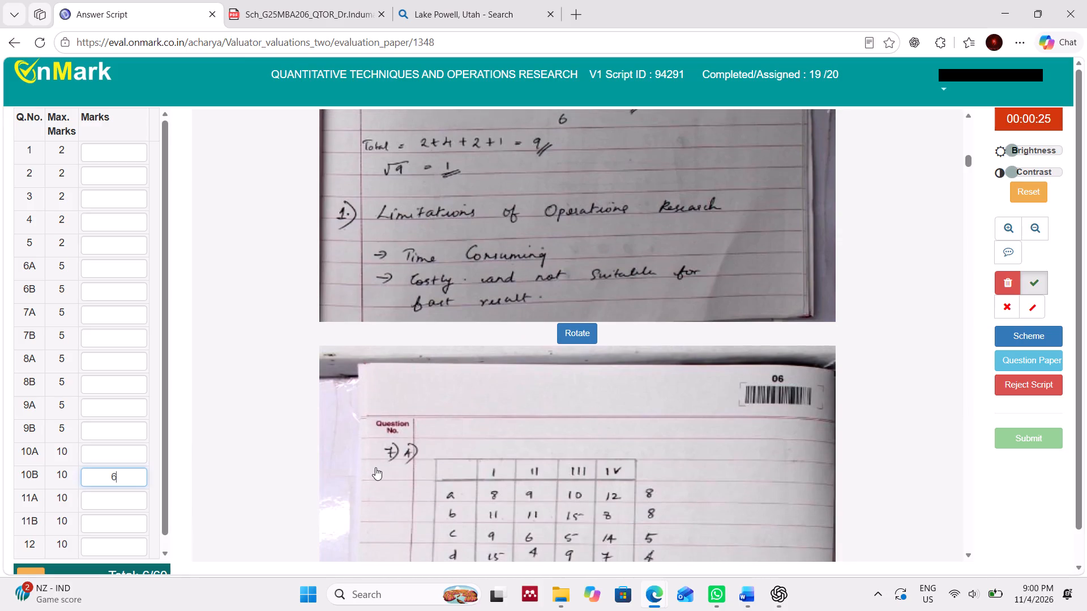
left_click(1016, 307)
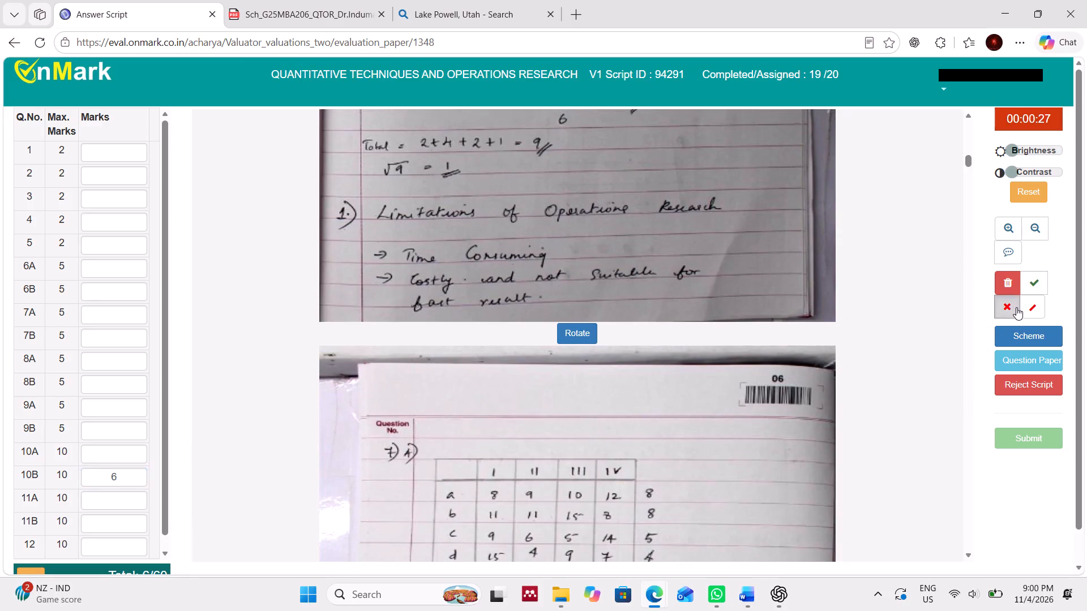
scroll(652, 362, "up", 4)
scroll(584, 399, "down", 3)
left_click(502, 280)
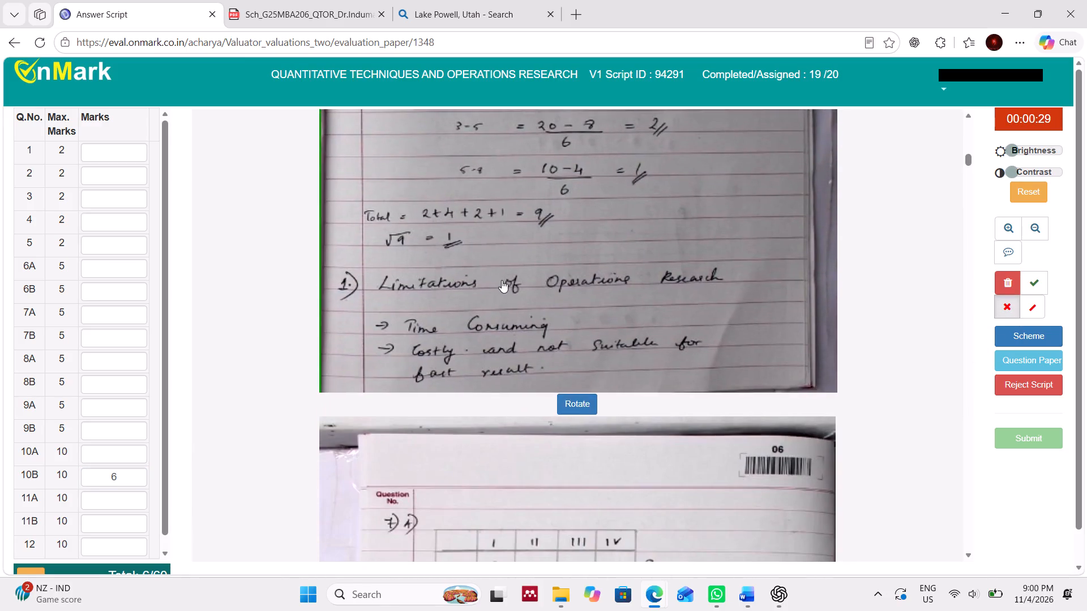
left_click(84, 140)
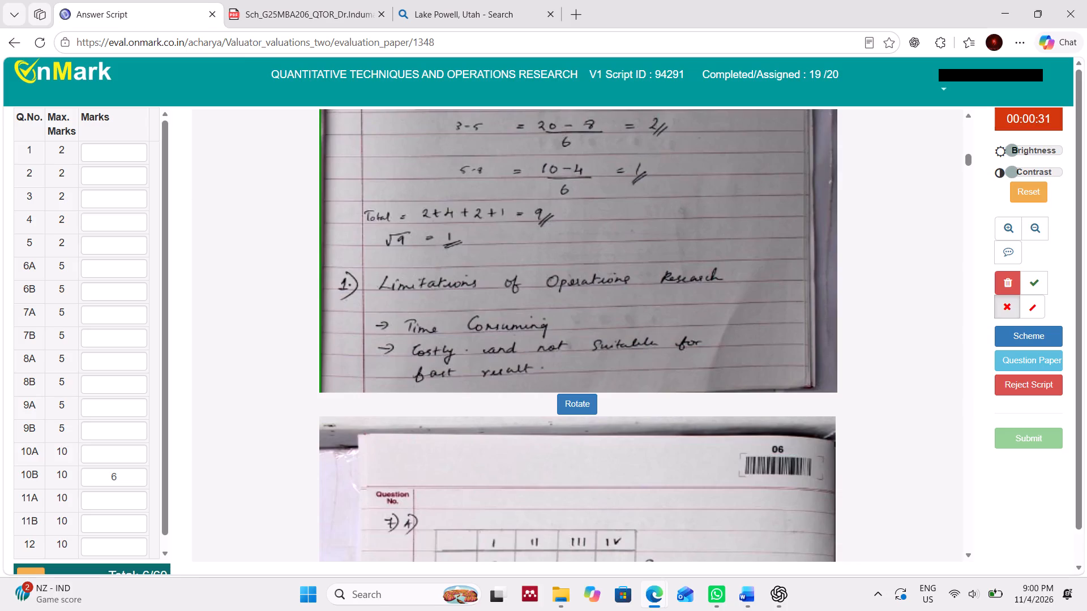
left_click(118, 156)
key("1")
left_click(447, 313)
Place a red cross on the question 7A assignment answer on page 6 and enter 1 mark for question 7A.
scroll(450, 340, "down", 6)
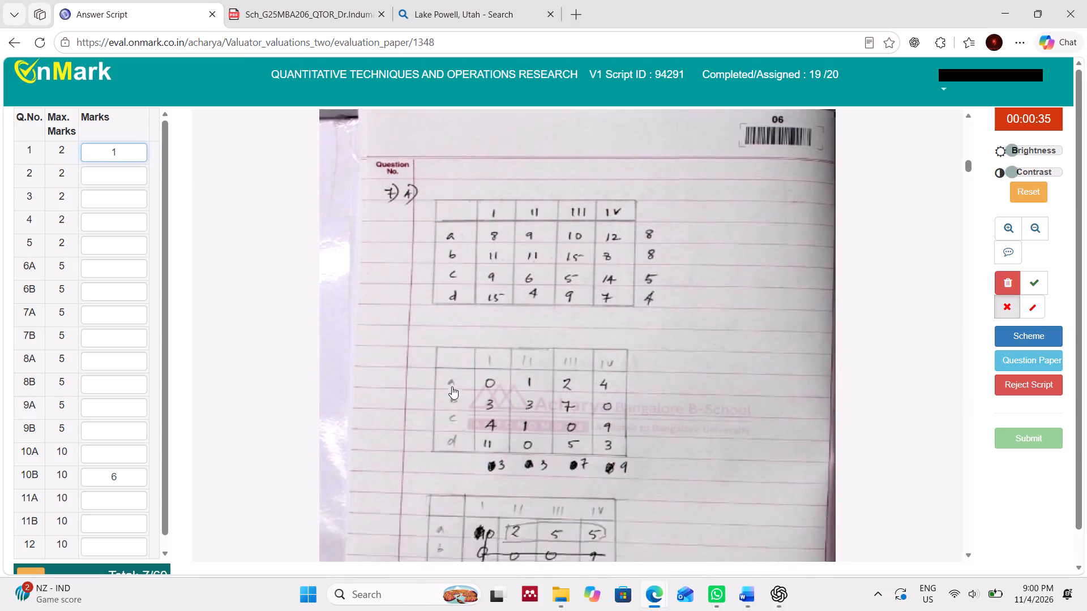
scroll(451, 391, "down", 2)
left_click(415, 270)
scroll(437, 313, "down", 5)
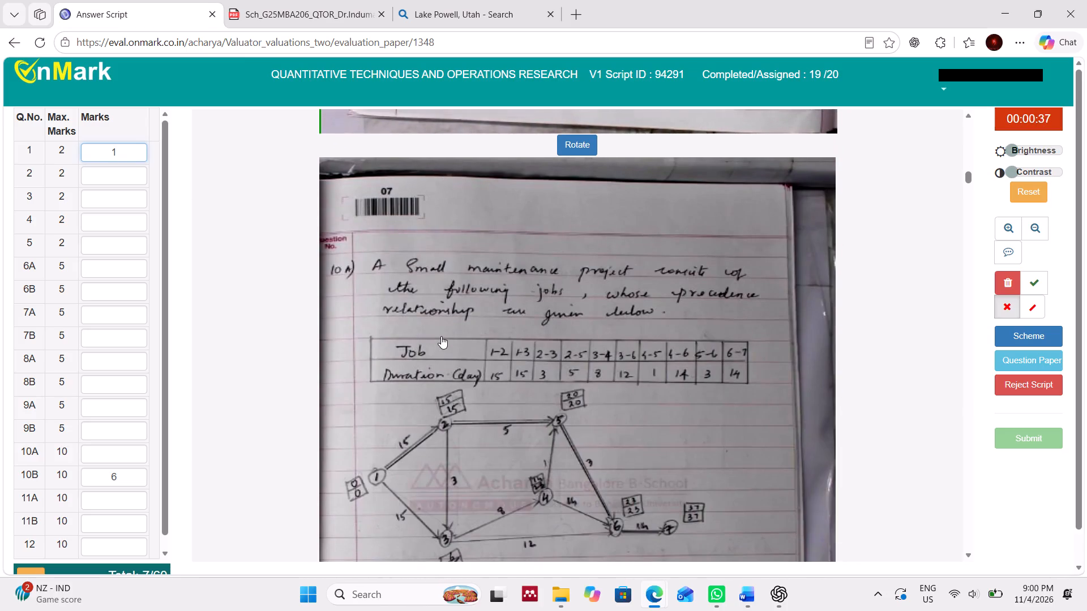
left_click(118, 309)
key("1")
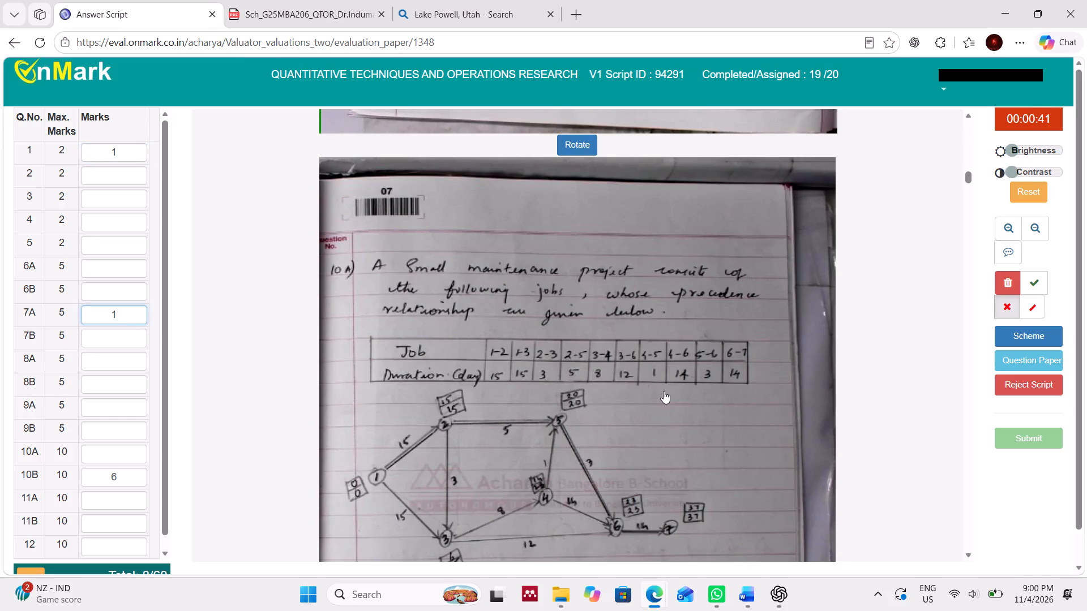
Place a red cross on the question 10A network answer on page 7, review its continuation and enter 4 marks for question 10A.
scroll(652, 393, "down", 3)
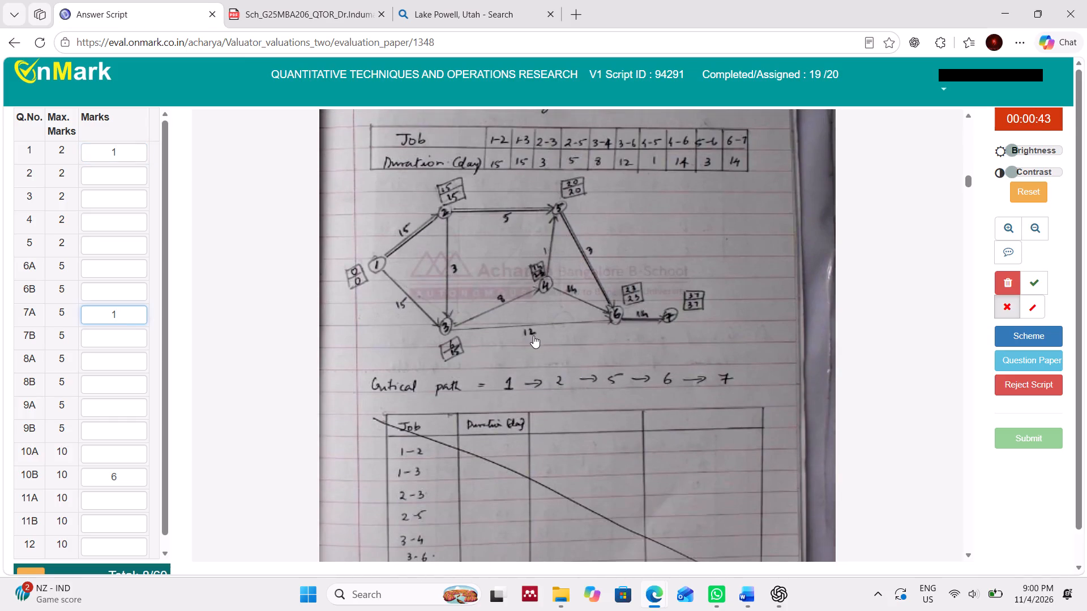
left_click(533, 335)
scroll(533, 335, "down", 10)
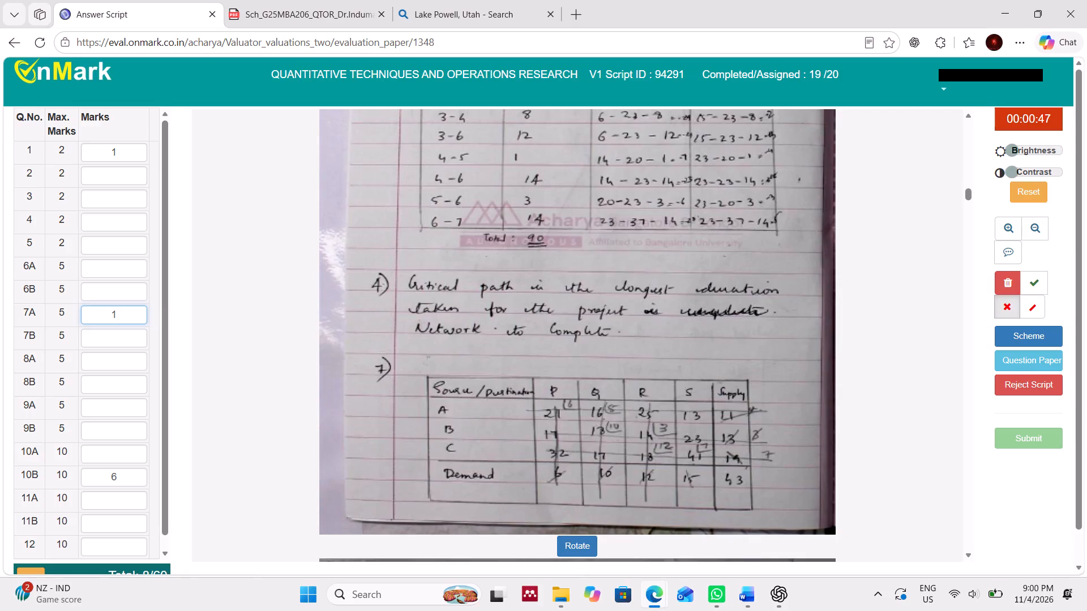
left_click(113, 451)
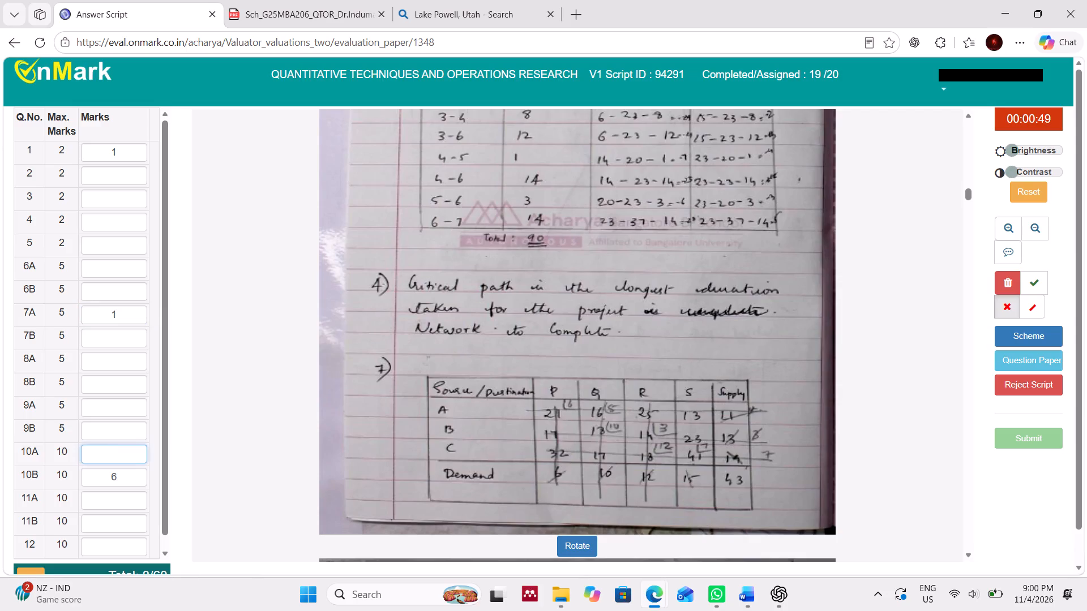
key("4")
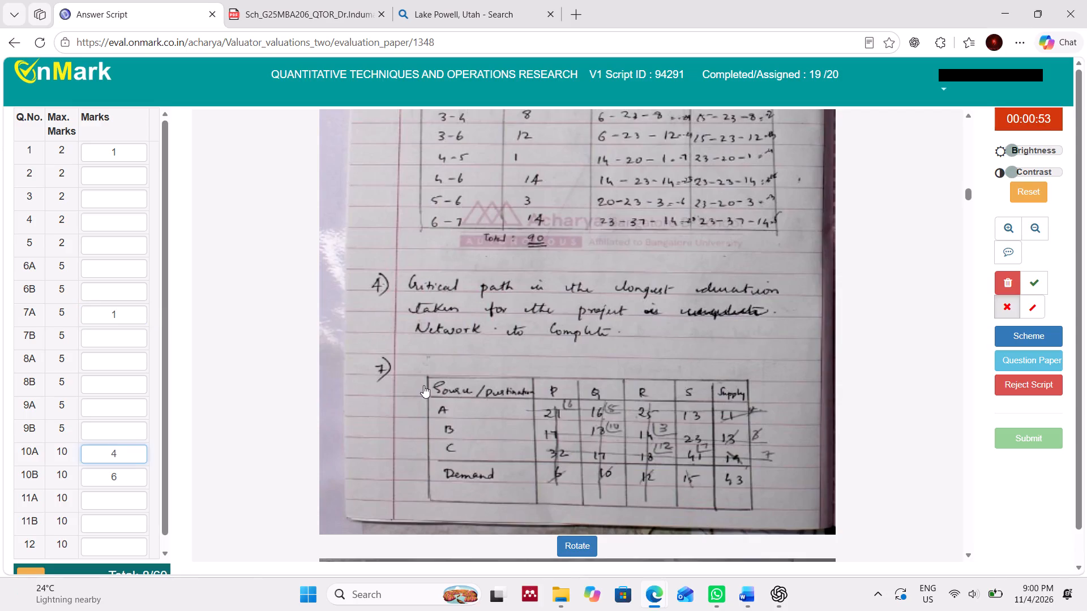
Place a green tick on page 8 with the critical path answer and enter 2 marks for question 4.
left_click(1033, 285)
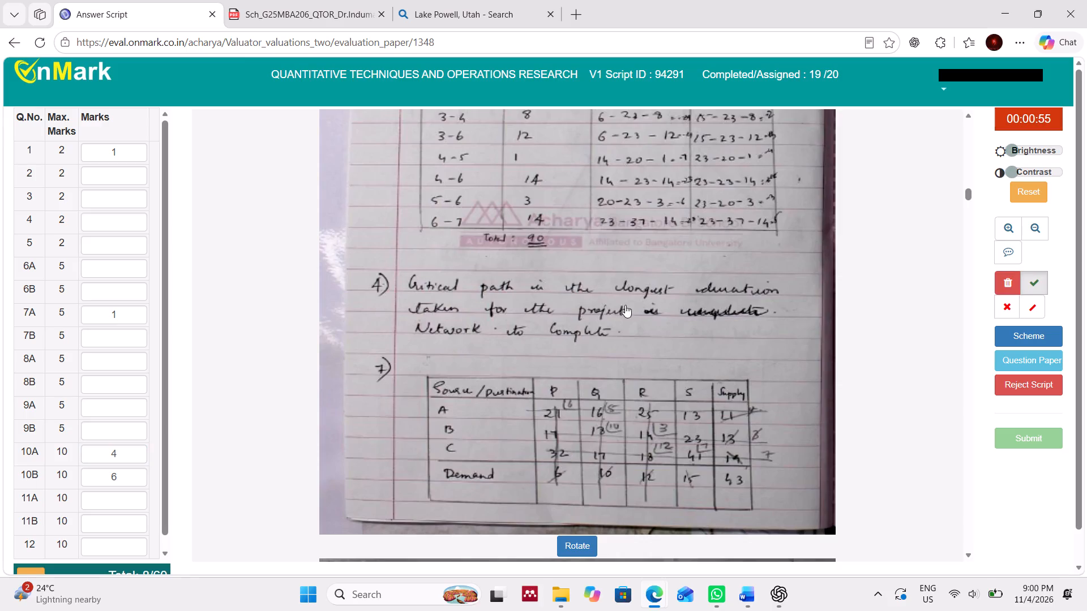
left_click(489, 273)
left_click(99, 223)
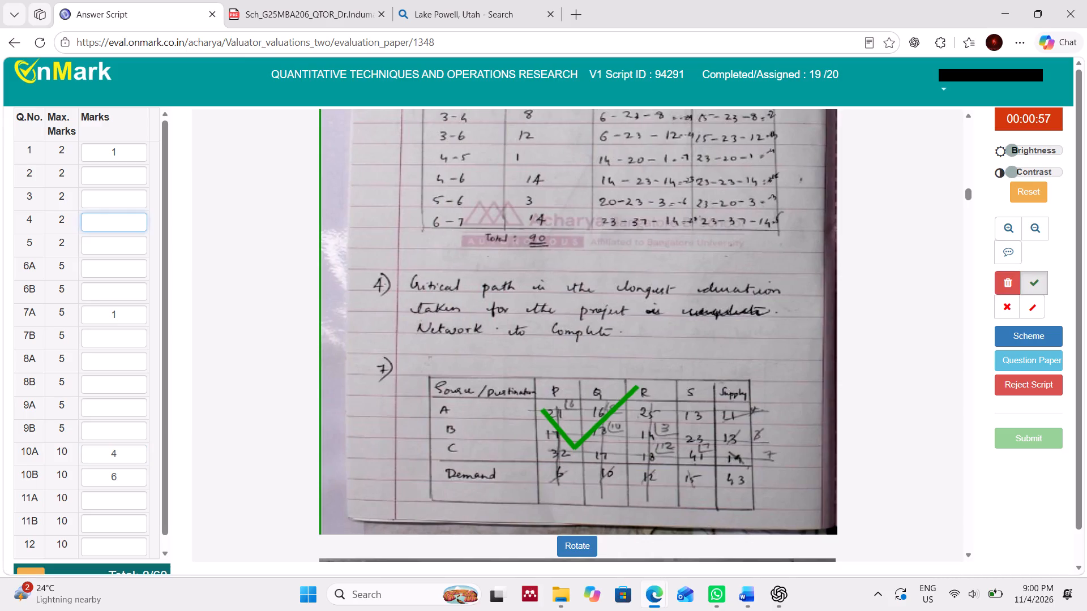
key("2")
Review the question 7 transportation answer across pages 8 and 9 and change the question 7A marks to 2.
scroll(362, 342, "down", 4)
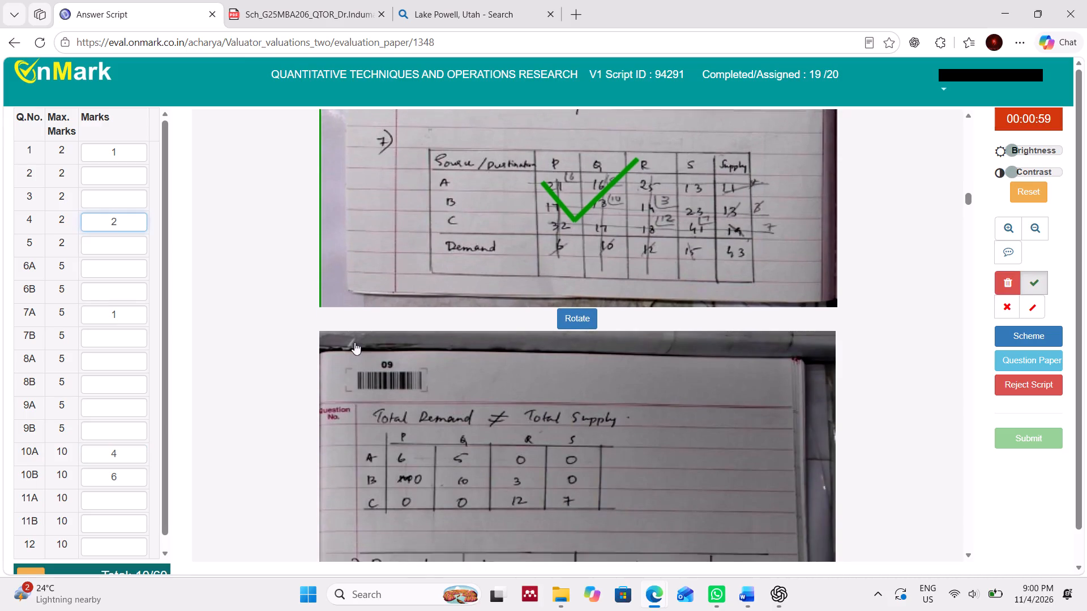
scroll(354, 342, "down", 3)
scroll(353, 345, "up", 3)
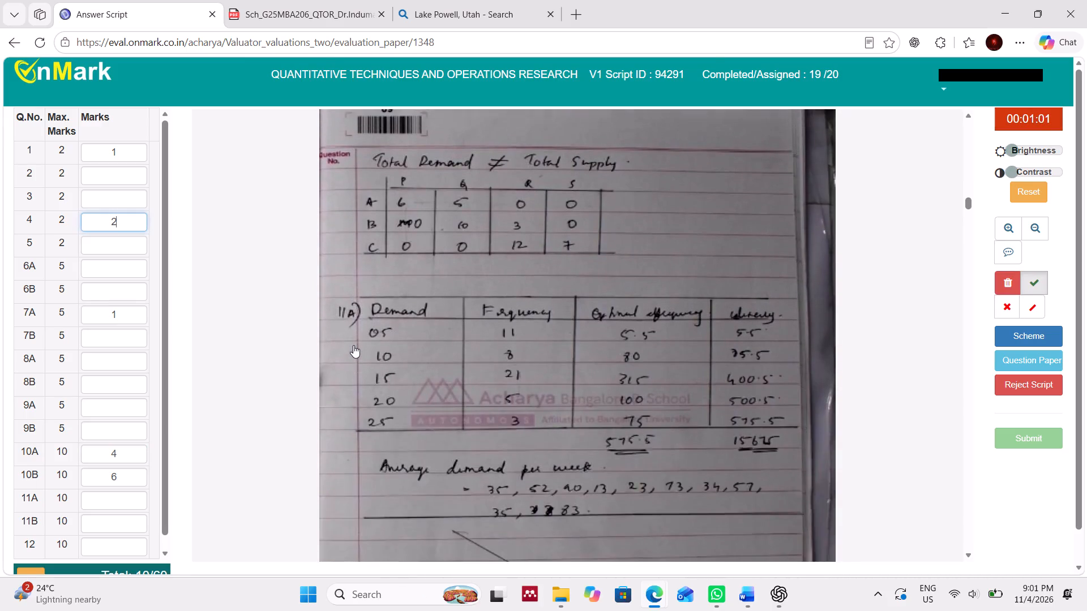
scroll(353, 345, "up", 3)
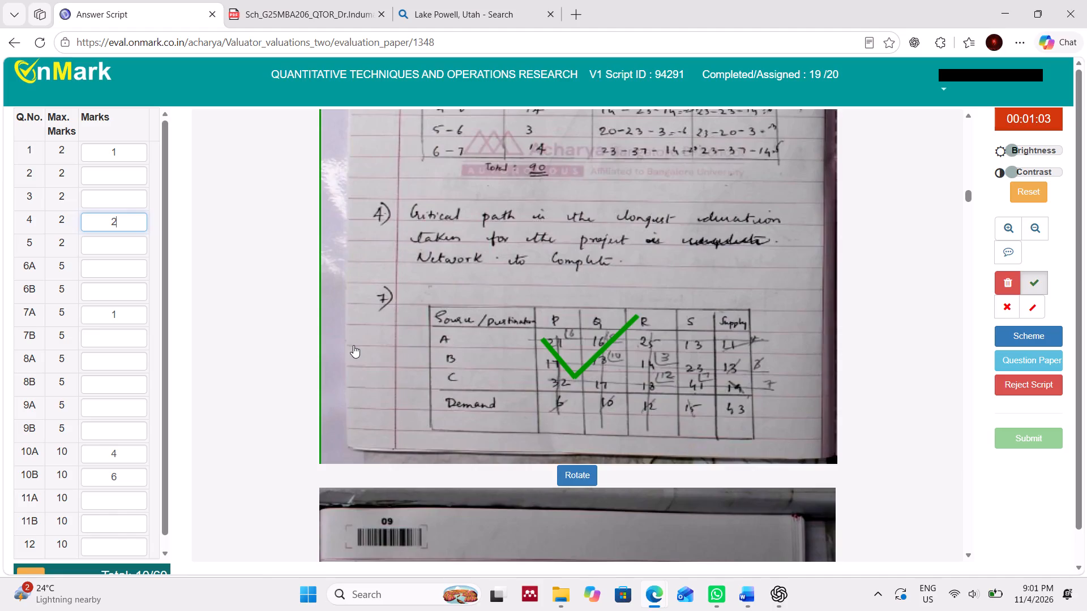
scroll(353, 345, "down", 2)
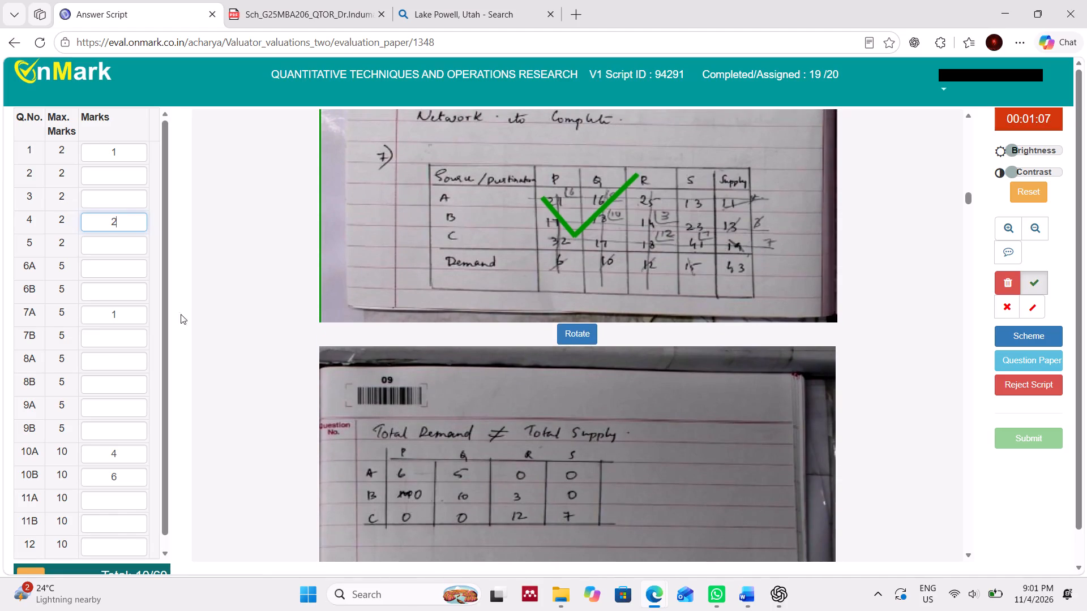
left_click(117, 312)
key("BackSpace")
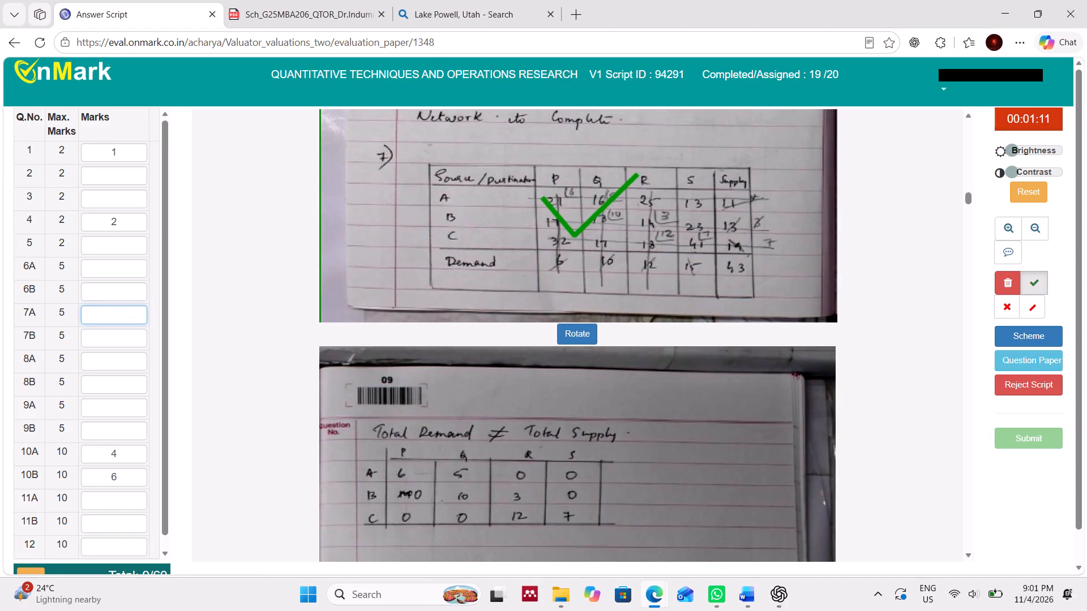
key("2")
Place a green tick on the question 11A answer and a red cross beside the transportation allocation table on page 9.
scroll(577, 429, "down", 6)
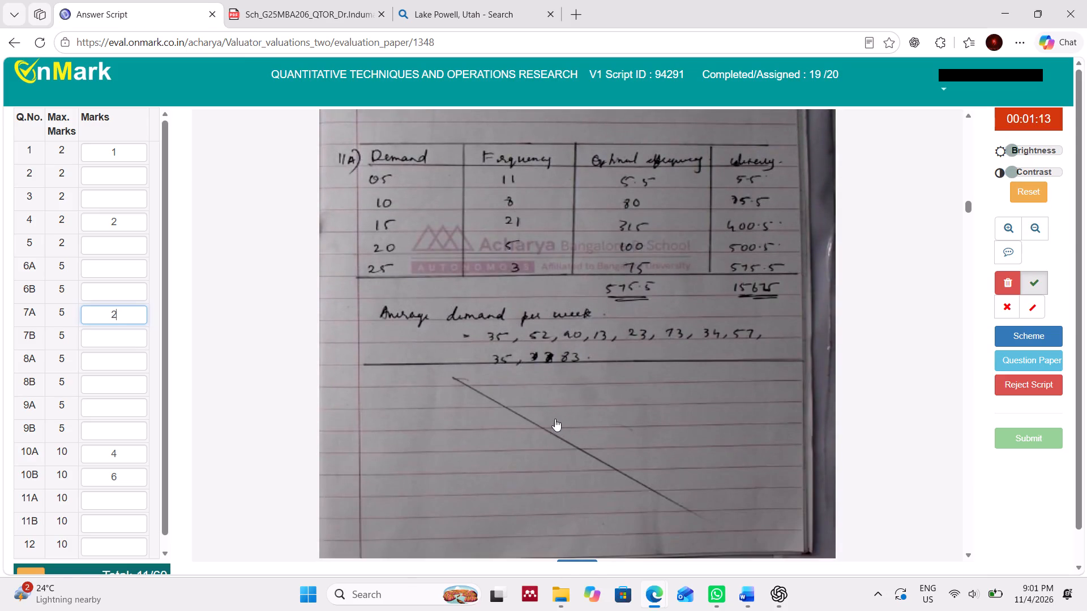
scroll(545, 416, "up", 4)
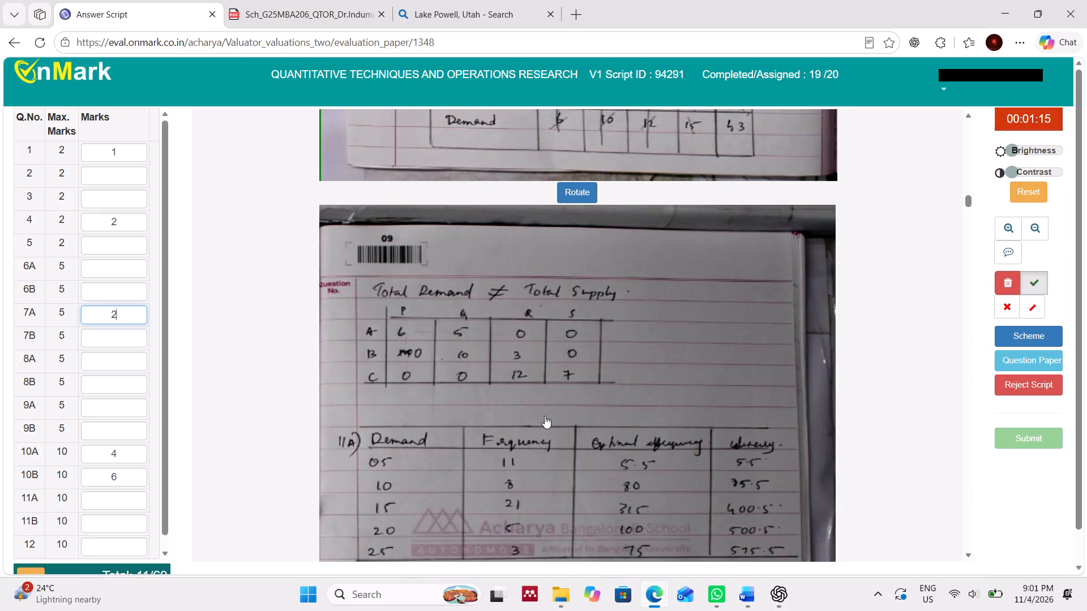
scroll(542, 419, "down", 1)
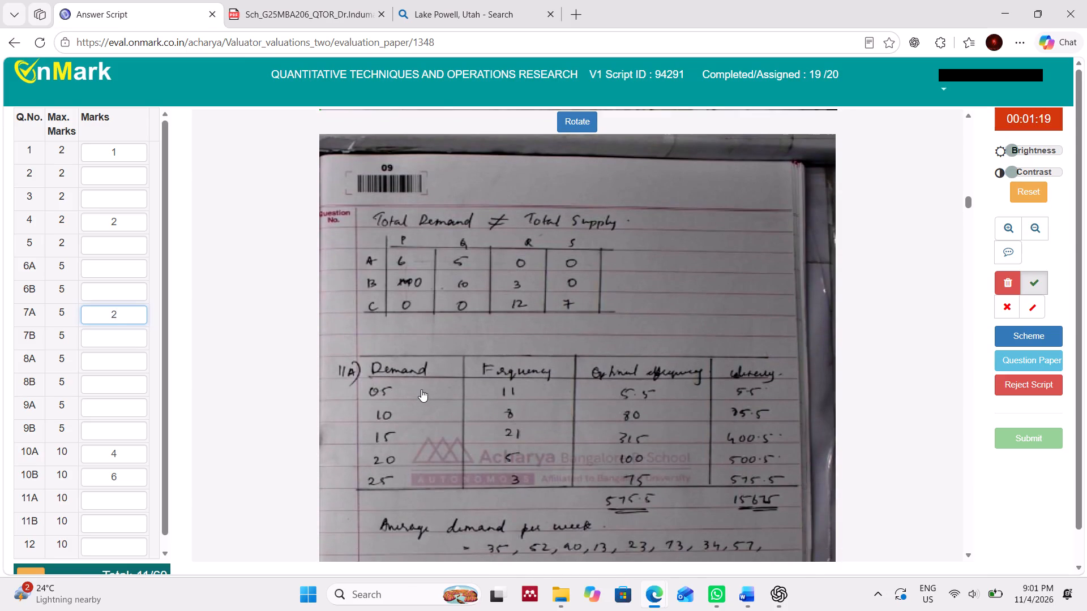
left_click(421, 389)
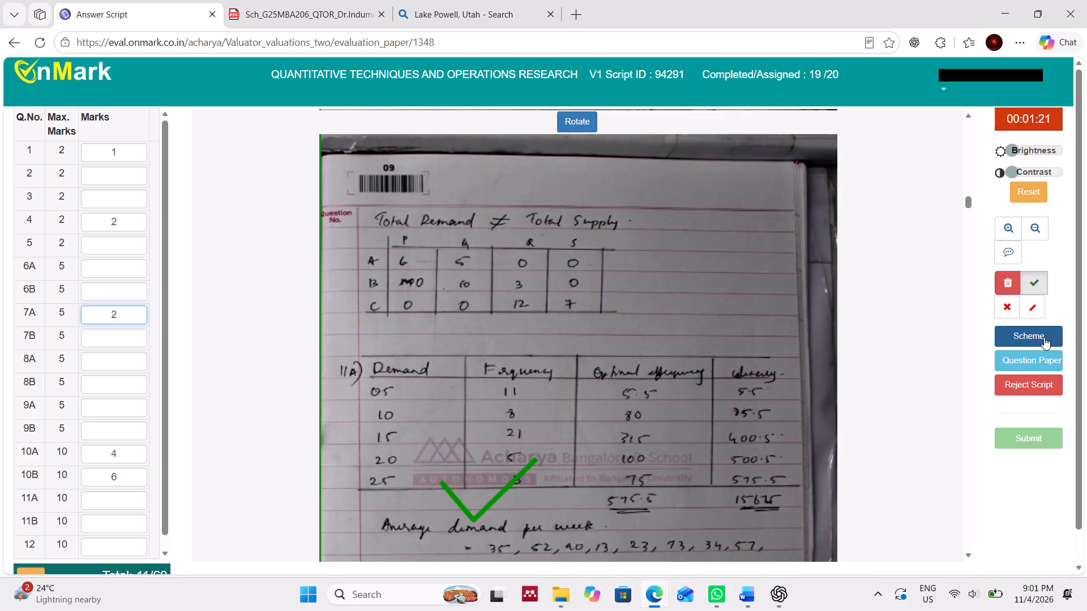
left_click(1003, 303)
left_click(529, 242)
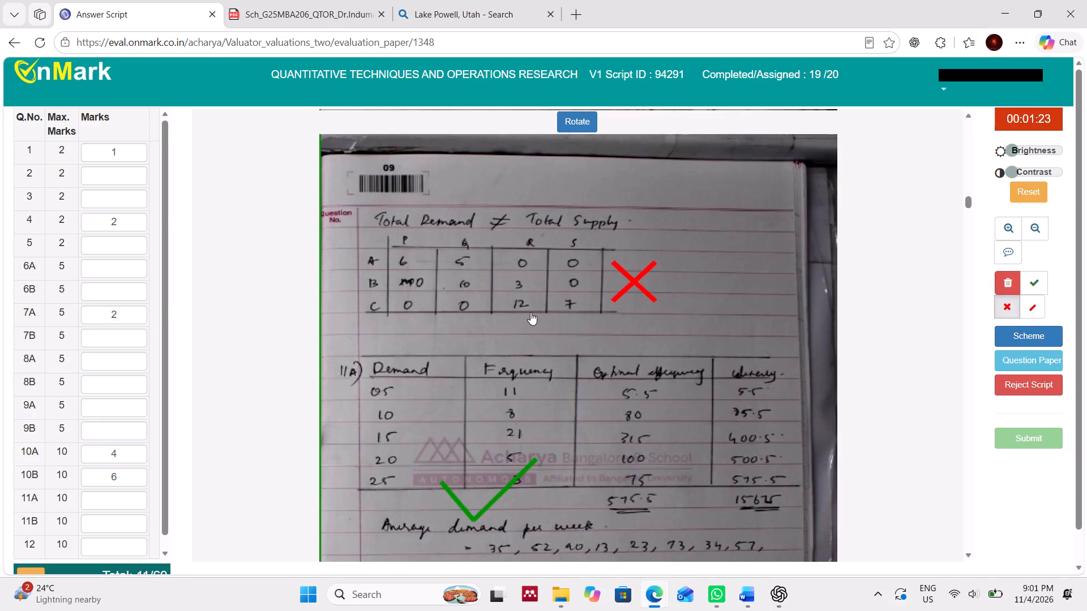
Place a red cross on the question 11A answer on page 9 and enter 1 mark for question 11A.
left_click(508, 401)
scroll(172, 484, "down", 3)
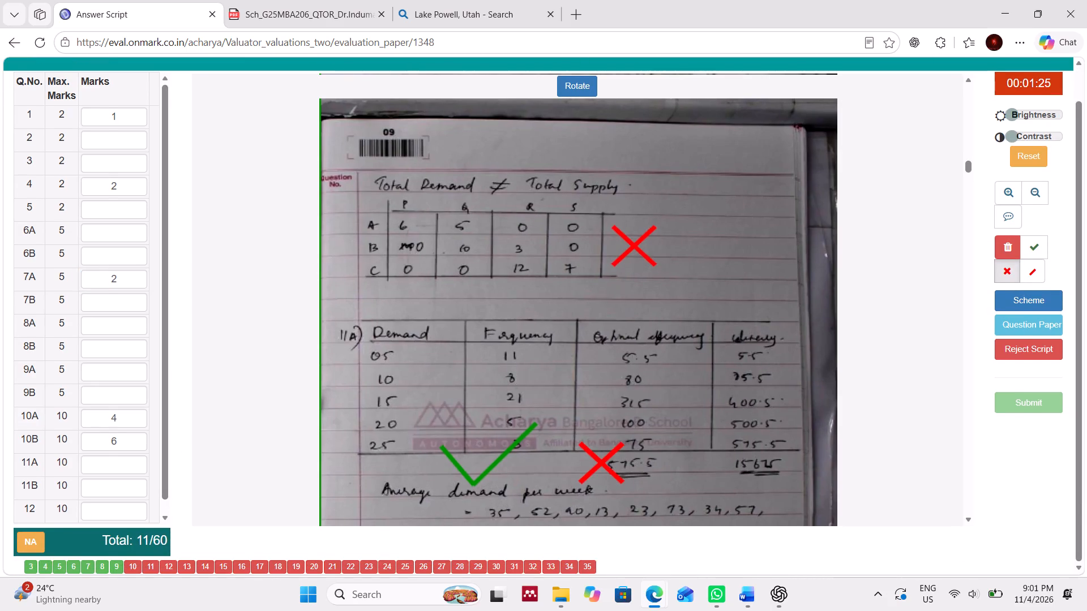
left_click_drag(144, 464, 137, 464)
key("1")
Place a red cross on each of the unanswered pages 10 to 16.
scroll(628, 489, "down", 5)
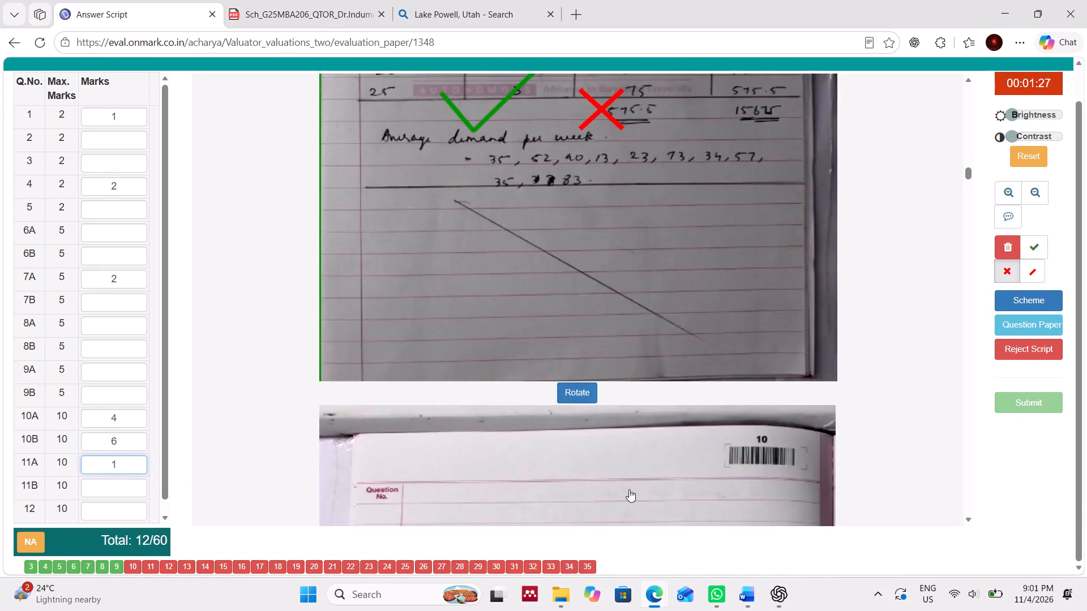
scroll(629, 489, "down", 5)
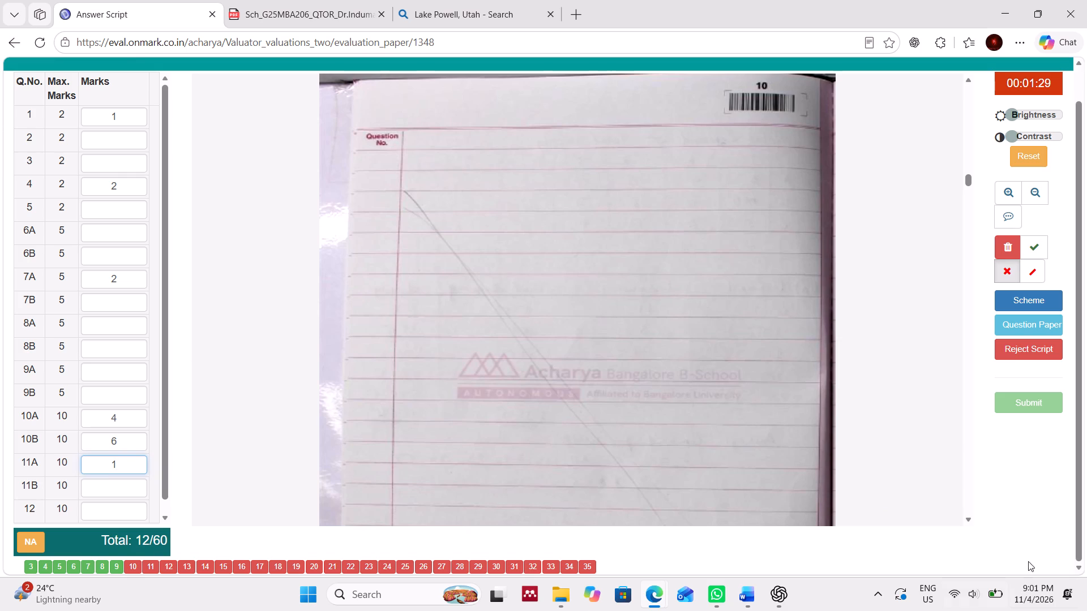
left_click(481, 245)
scroll(481, 245, "down", 10)
left_click(475, 184)
scroll(475, 184, "down", 11)
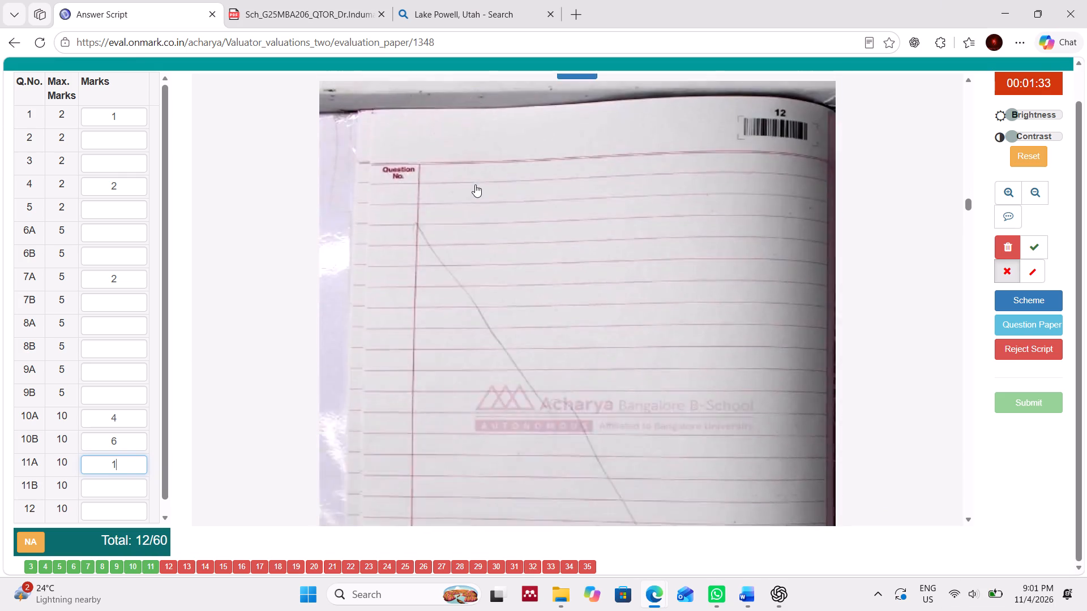
left_click(475, 184)
scroll(475, 184, "down", 9)
left_click(475, 184)
scroll(475, 184, "down", 11)
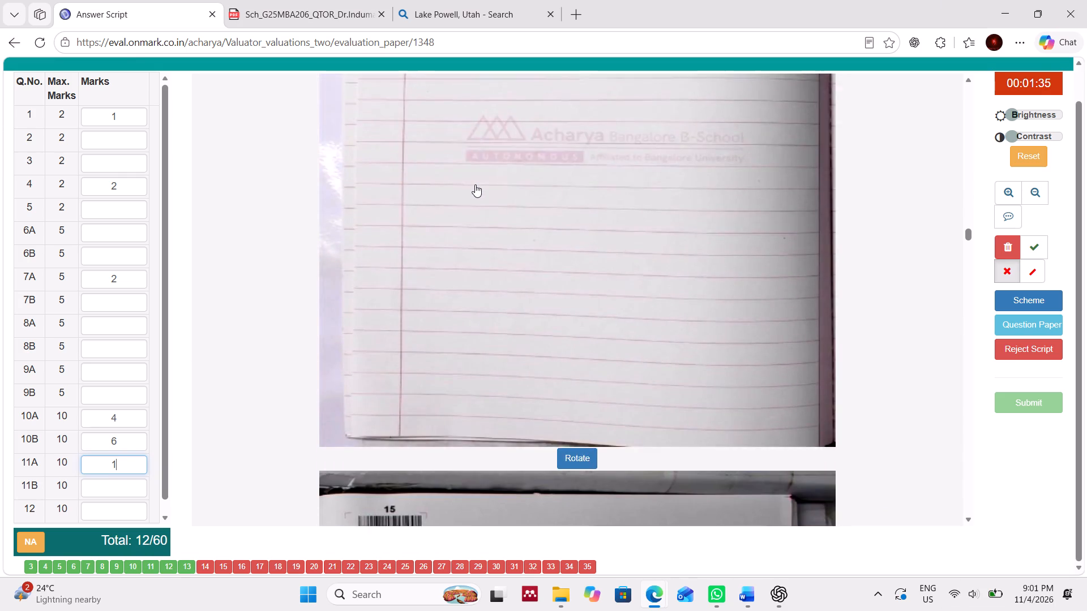
left_click(475, 184)
scroll(475, 184, "down", 6)
left_click(475, 184)
scroll(475, 184, "down", 9)
left_click(475, 184)
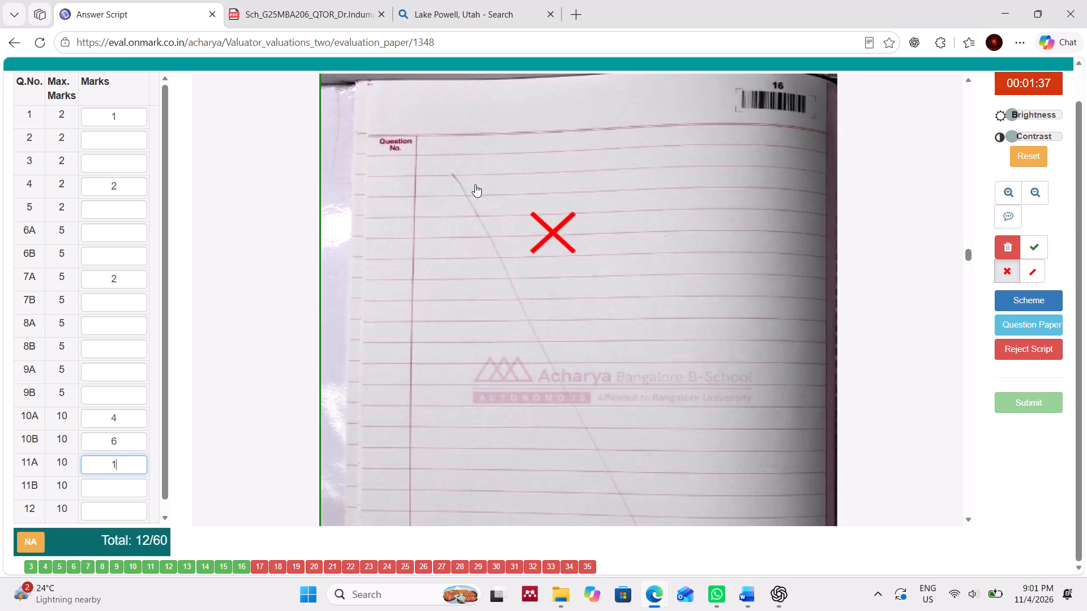
Place a red cross on each of the unanswered pages 17 to 22.
scroll(475, 184, "down", 10)
left_click(475, 184)
scroll(475, 184, "down", 11)
left_click(475, 184)
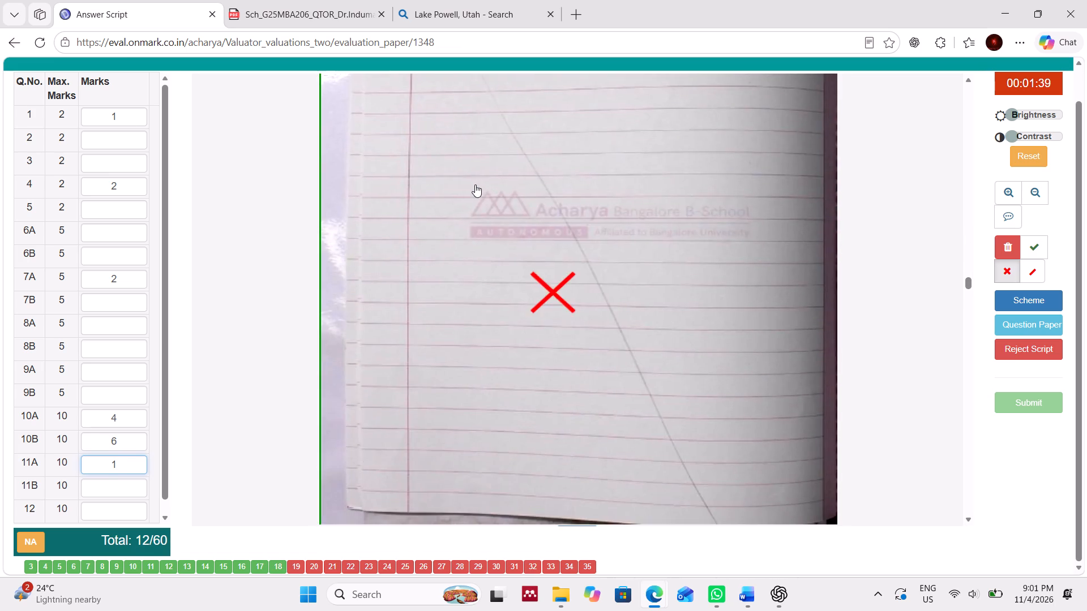
scroll(475, 184, "down", 8)
left_click(475, 184)
scroll(475, 184, "down", 8)
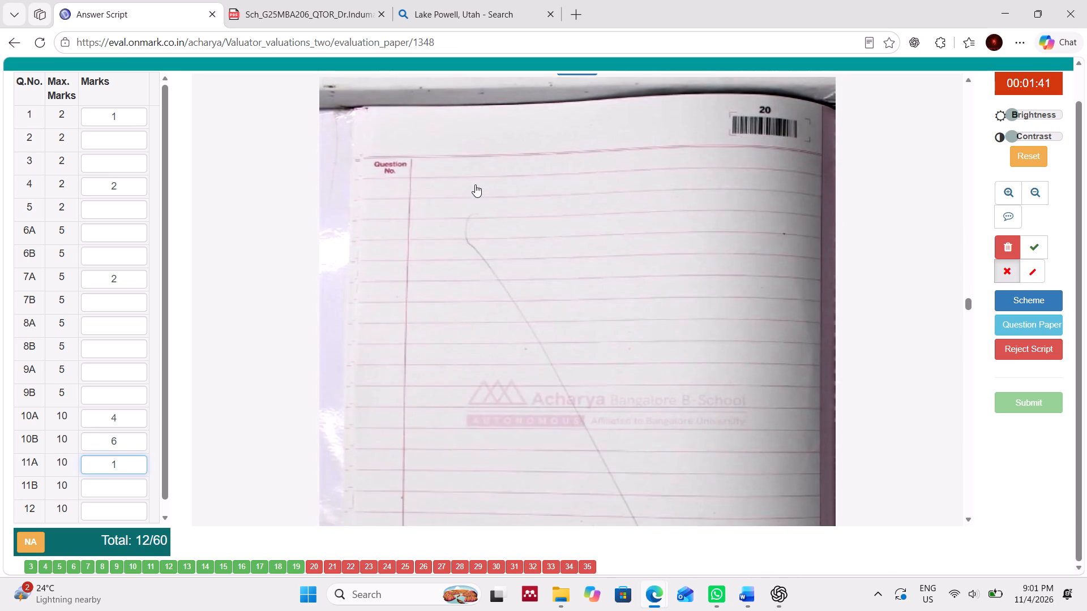
left_click(475, 184)
scroll(475, 184, "down", 11)
left_click(475, 184)
scroll(475, 184, "down", 12)
left_click(475, 184)
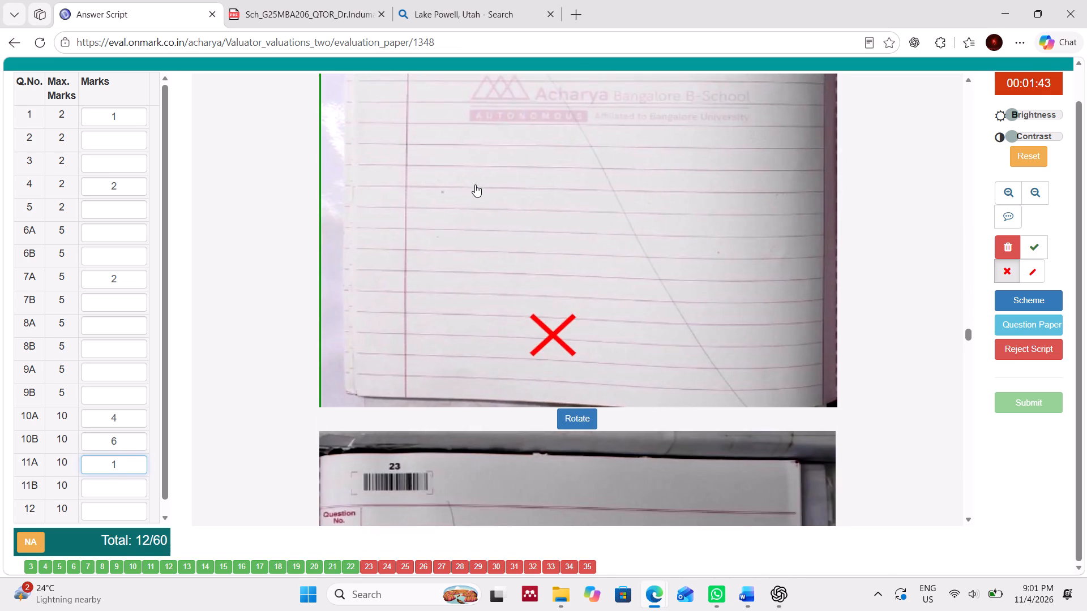
Place a red cross on each of the unanswered pages 23 to 29.
scroll(475, 184, "down", 6)
left_click(475, 184)
scroll(475, 184, "down", 9)
left_click(475, 184)
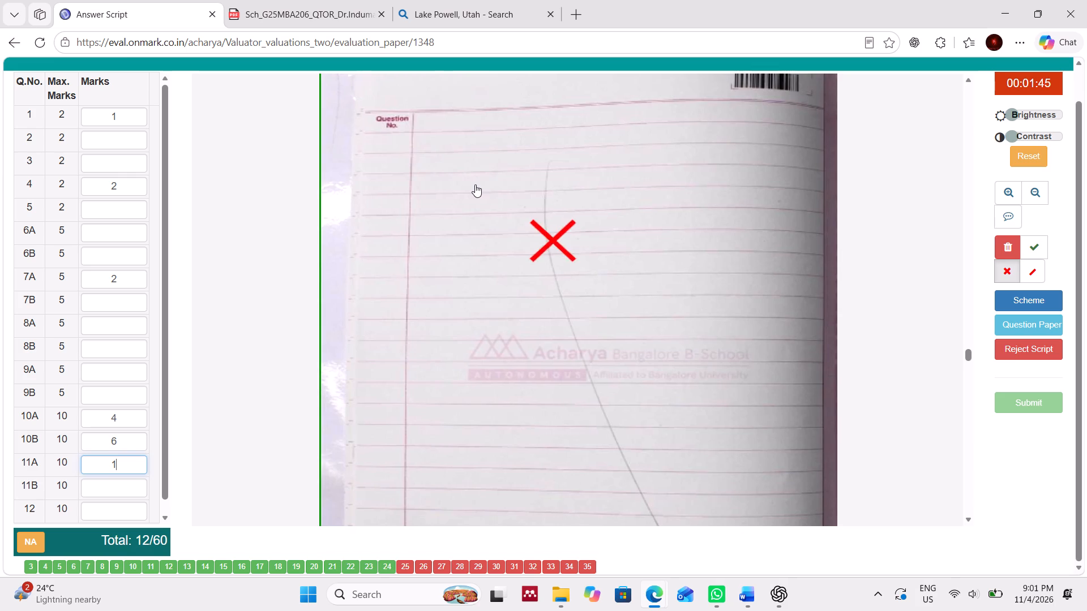
scroll(475, 184, "down", 10)
left_click(475, 184)
scroll(475, 184, "down", 11)
left_click(475, 184)
scroll(475, 184, "down", 3)
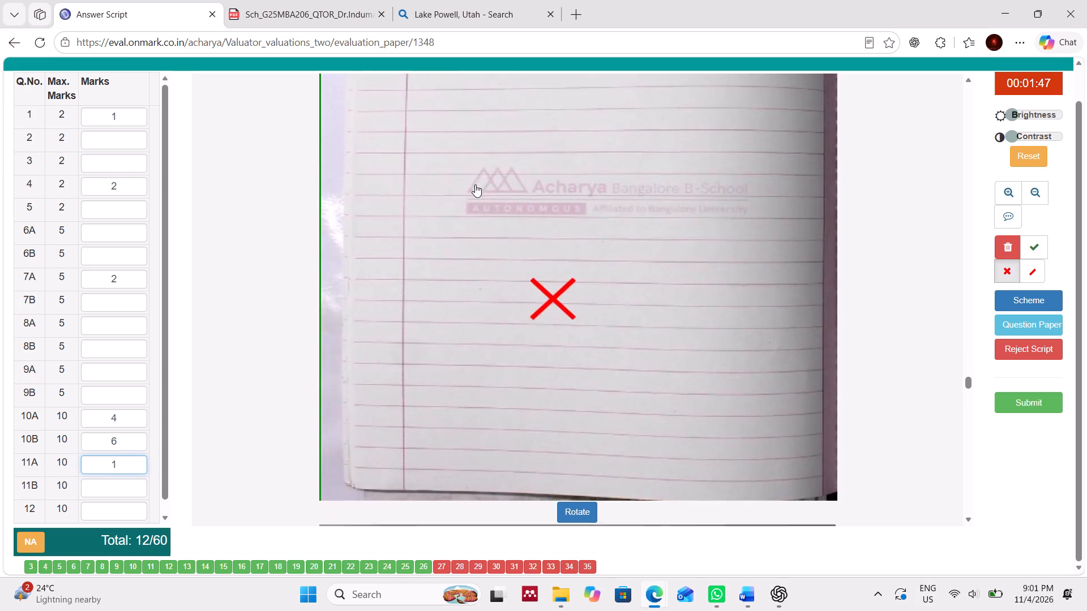
scroll(475, 184, "down", 3)
left_click(475, 184)
scroll(475, 184, "down", 13)
left_click(475, 184)
scroll(475, 184, "down", 6)
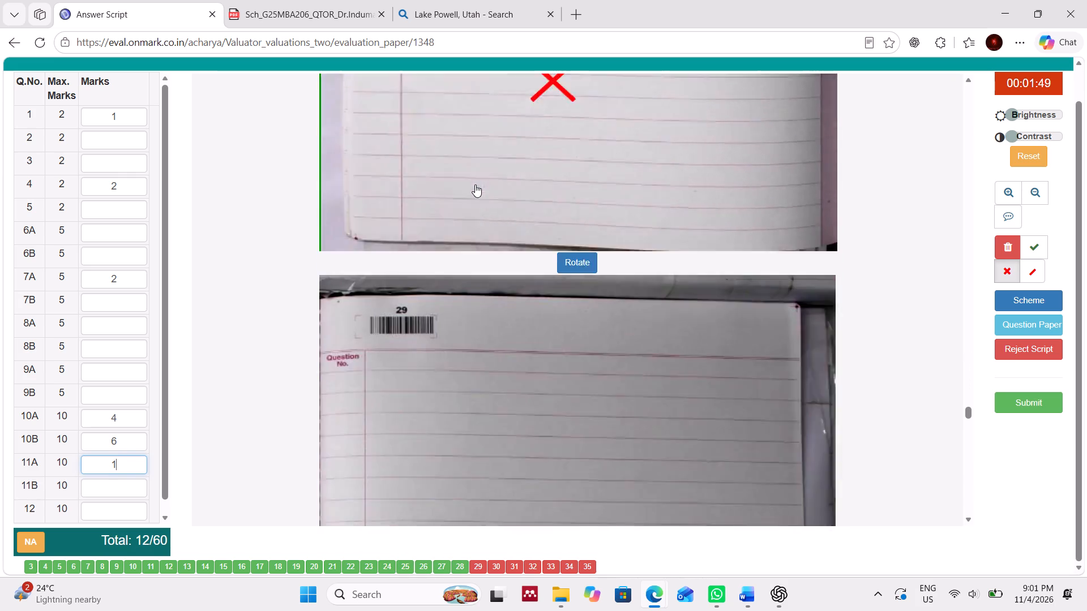
scroll(475, 184, "down", 1)
left_click(475, 184)
Place a red cross on each of the remaining unanswered pages 30 to 35, including the graph sheet.
scroll(475, 184, "down", 7)
left_click(475, 184)
scroll(475, 184, "down", 5)
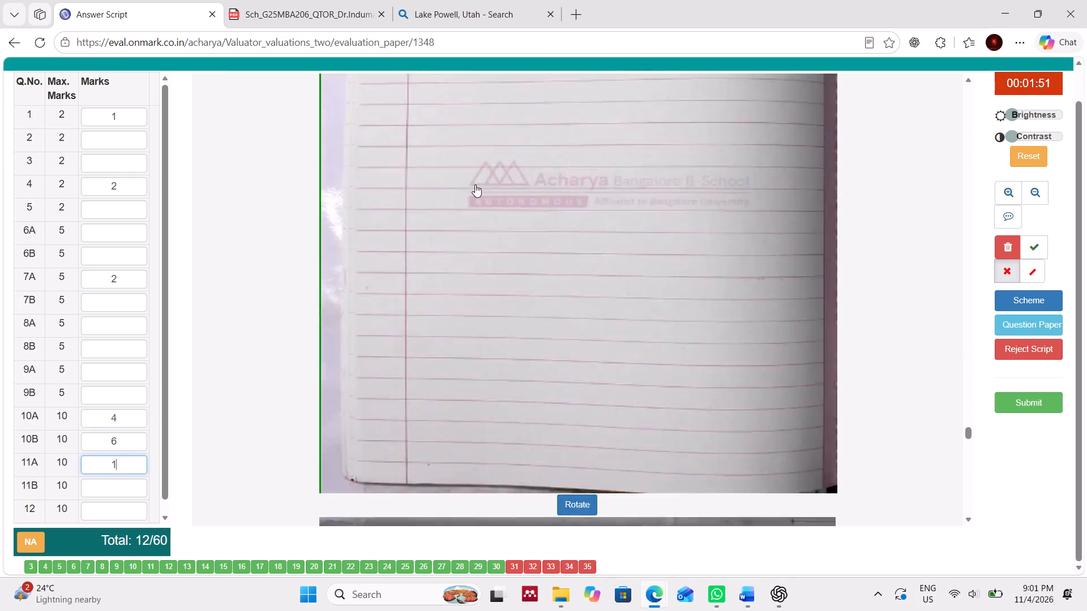
scroll(475, 184, "down", 7)
left_click(475, 184)
scroll(475, 184, "down", 7)
left_click(475, 184)
scroll(475, 184, "down", 10)
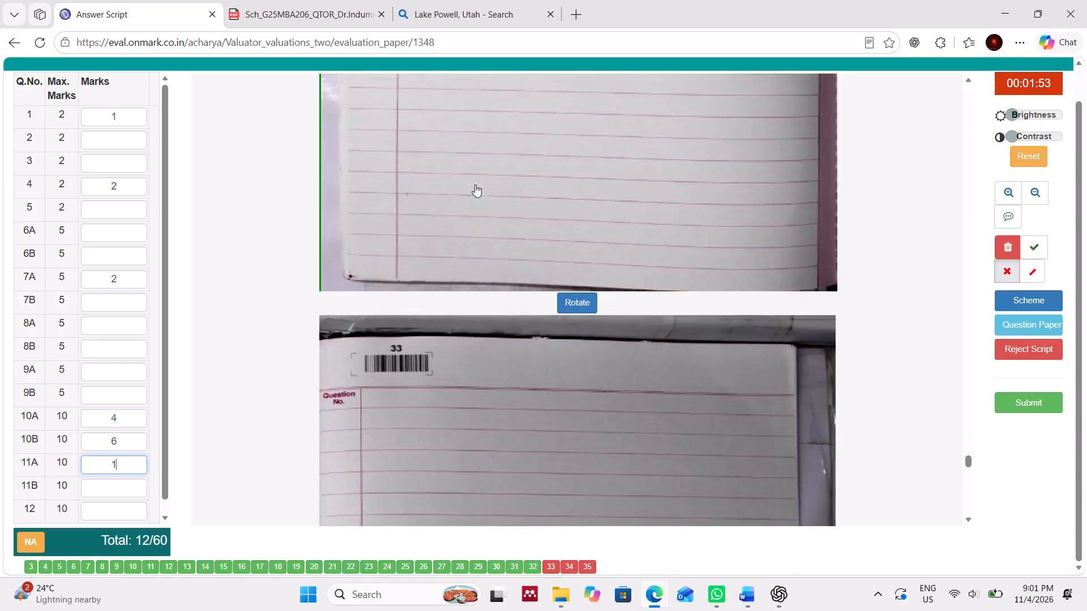
scroll(475, 184, "down", 2)
left_click(475, 184)
scroll(475, 184, "down", 12)
left_click(475, 184)
scroll(475, 184, "down", 7)
left_click(475, 184)
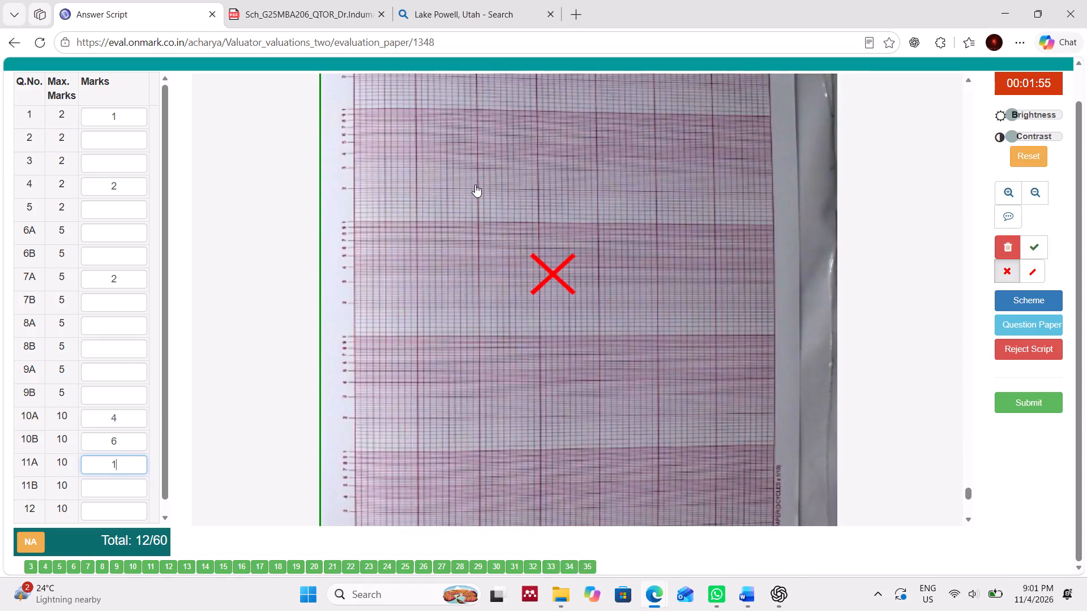
Change the mark for question 10A to 6.
scroll(475, 184, "down", 13)
scroll(135, 441, "up", 7)
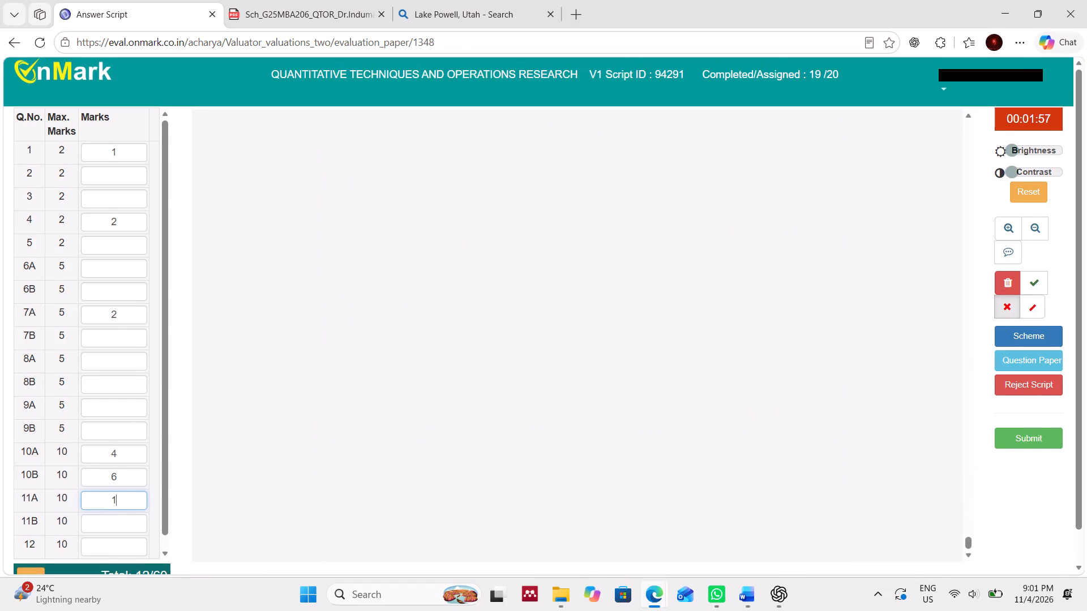
scroll(136, 444, "up", 4)
scroll(142, 427, "down", 4)
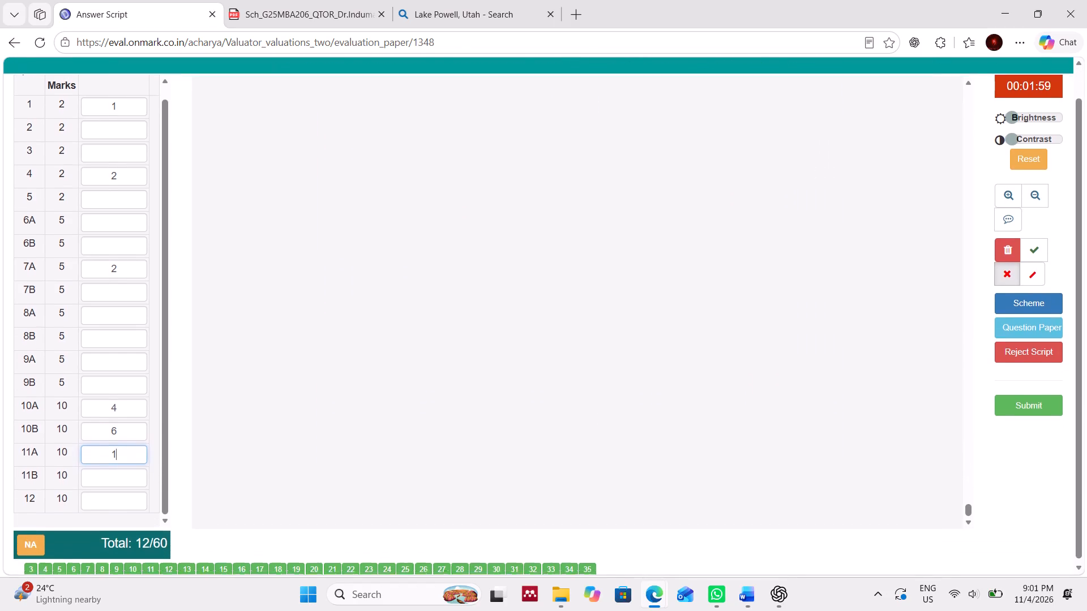
left_click(119, 397)
key("BackSpace")
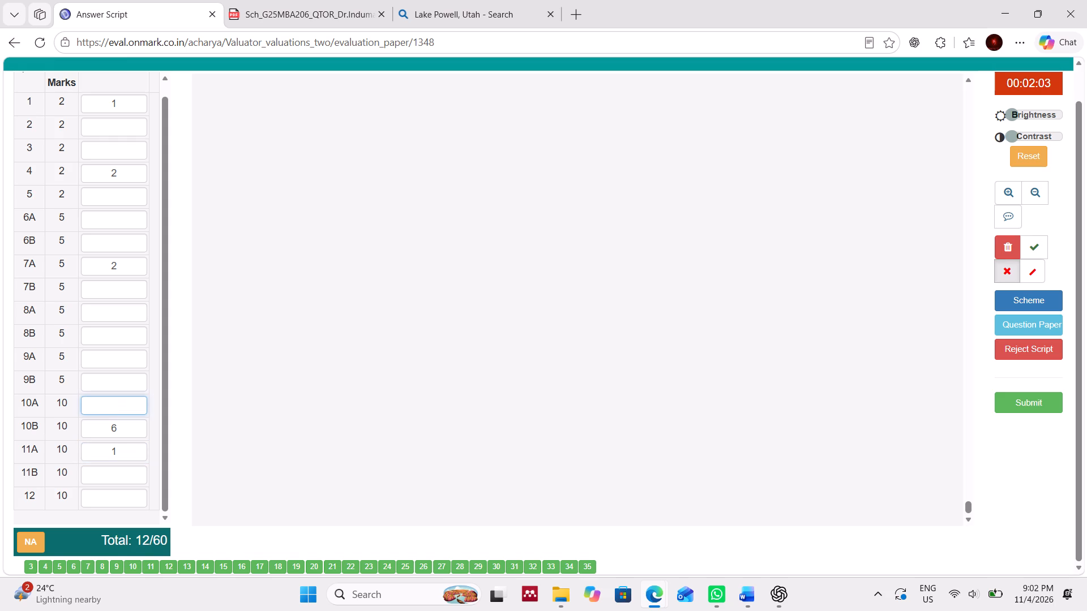
key("6")
Enter 0 marks for the unanswered questions 2, 3, 5, 6A and 6B.
scroll(128, 433, "up", 6)
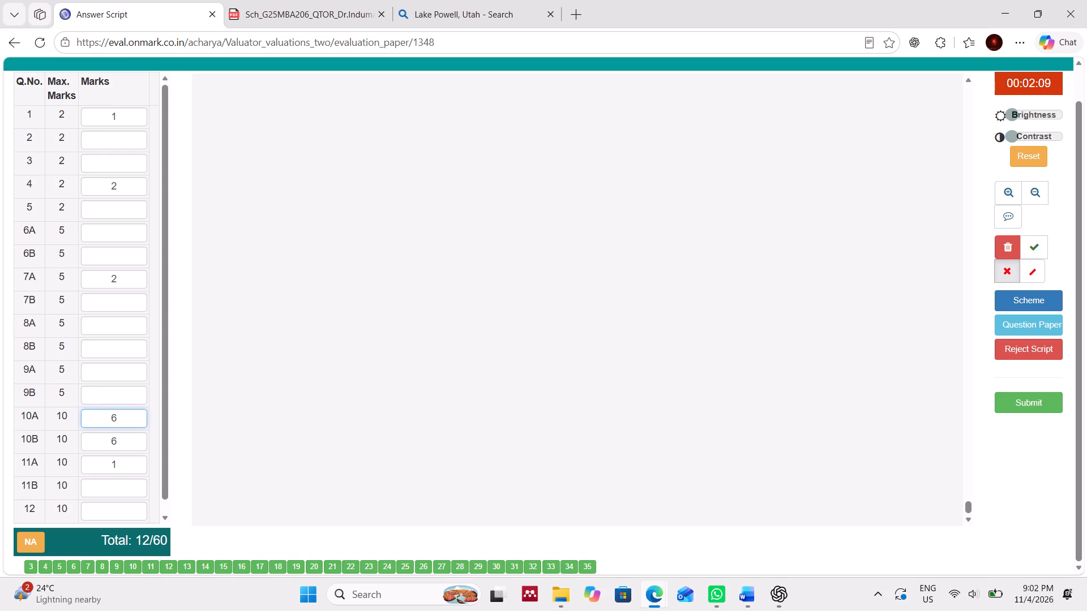
left_click(115, 140)
key("0")
left_click(116, 158)
key("0")
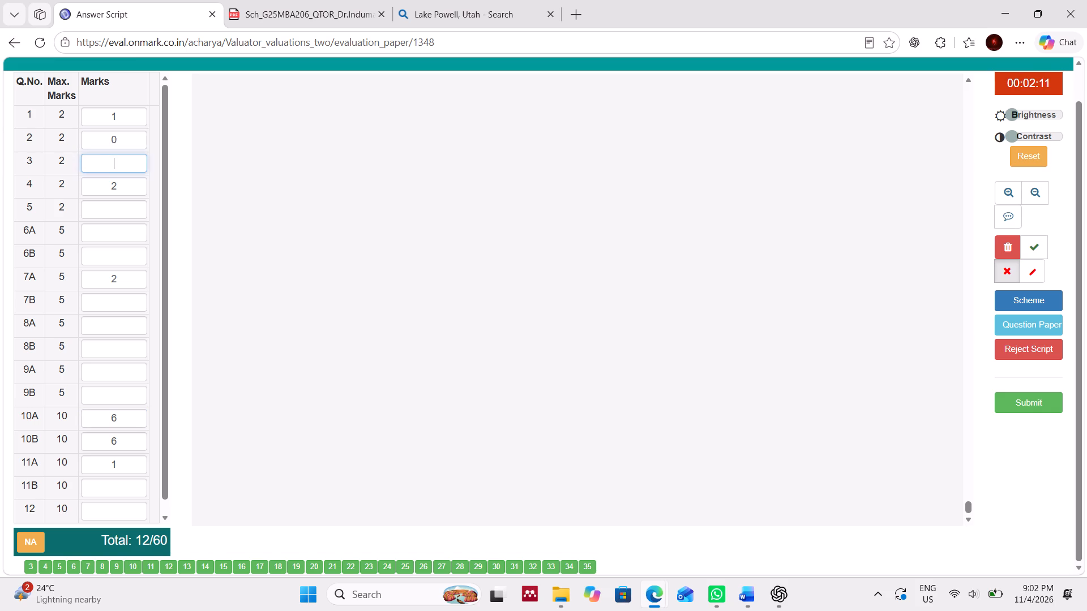
left_click(122, 203)
key("0")
left_click(122, 223)
key("0")
left_click(123, 256)
key("0")
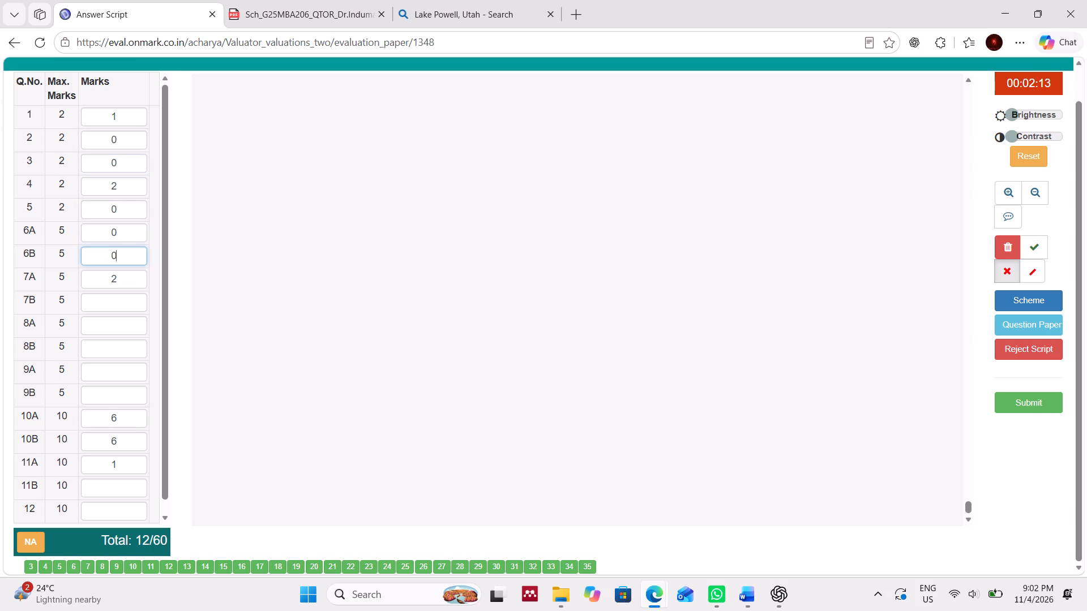
Enter 0 marks for the unanswered questions 7B, 8A, 8B, 9A and 9B.
left_click(117, 307)
key("0")
left_click(115, 320)
key("0")
left_click(109, 350)
key("0")
left_click(110, 367)
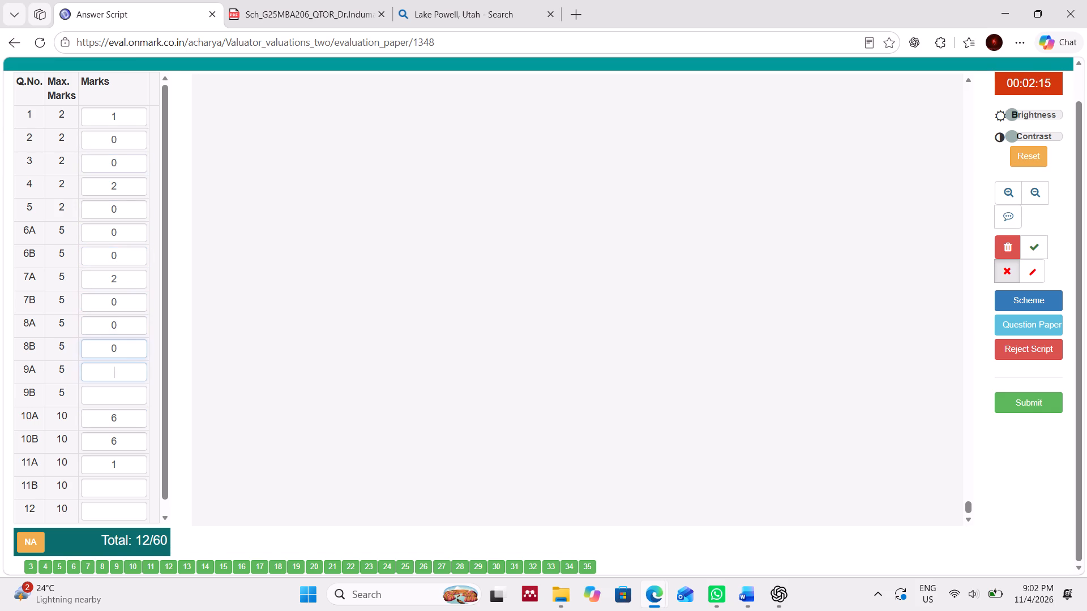
key("0")
left_click(110, 401)
key("0")
Enter 0 marks for the remaining blank questions 11B and 12.
left_click(117, 497)
left_click_drag(117, 498, 123, 496)
key("0")
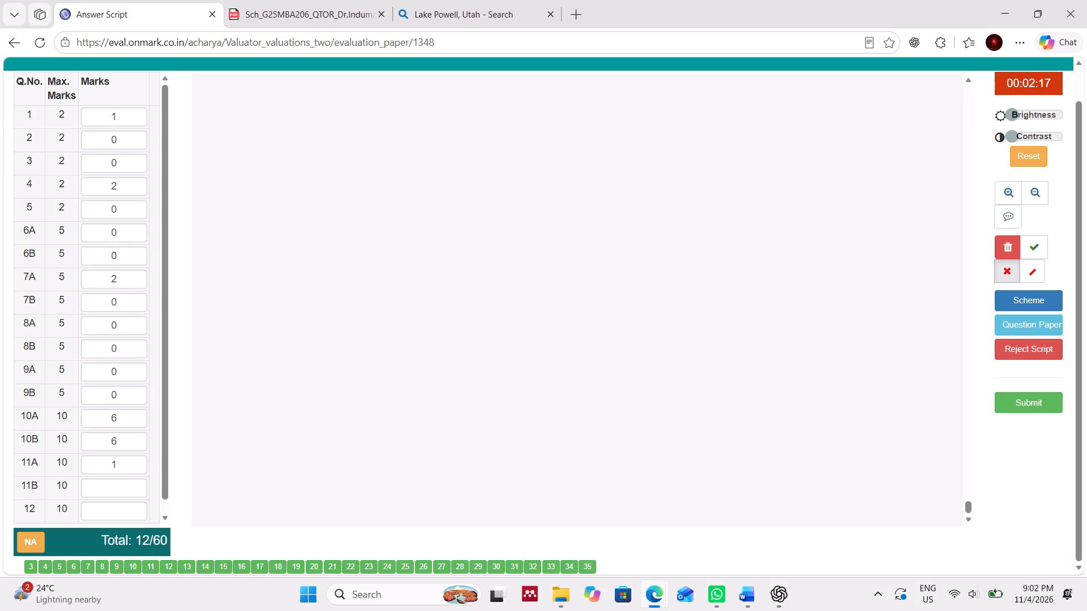
left_click(123, 496)
key("0")
left_click(123, 513)
key("0")
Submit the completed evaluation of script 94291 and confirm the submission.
scroll(145, 484, "down", 4)
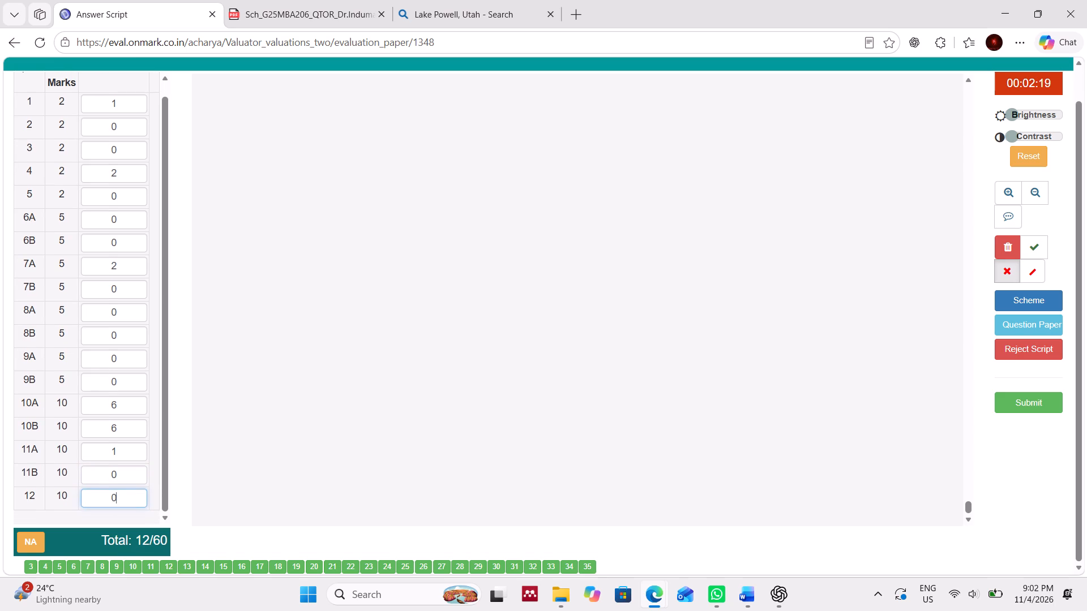
scroll(893, 448, "up", 2)
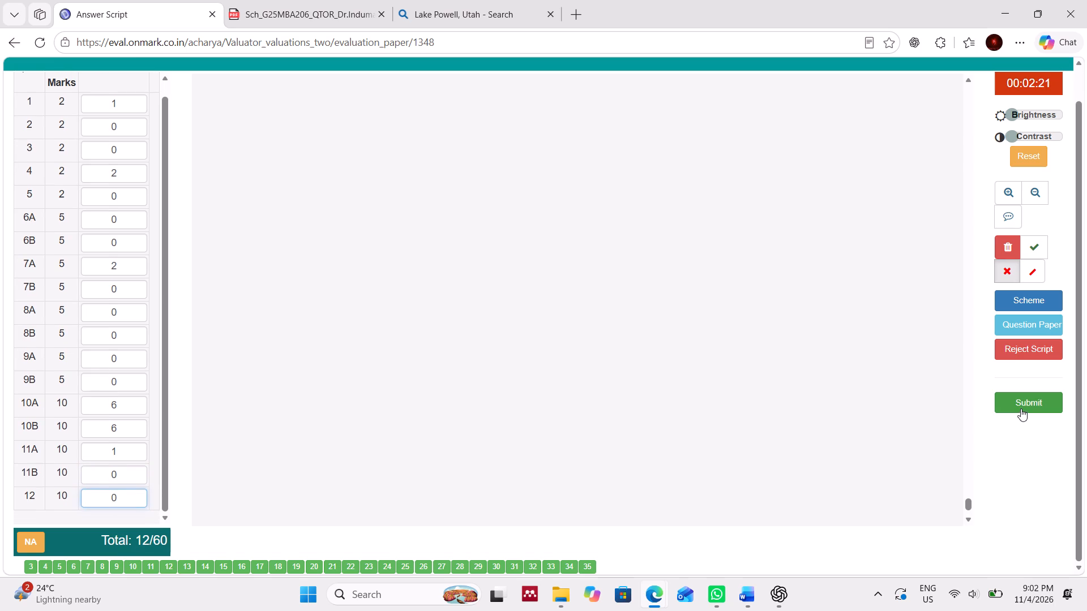
left_click(1021, 402)
left_click(655, 180)
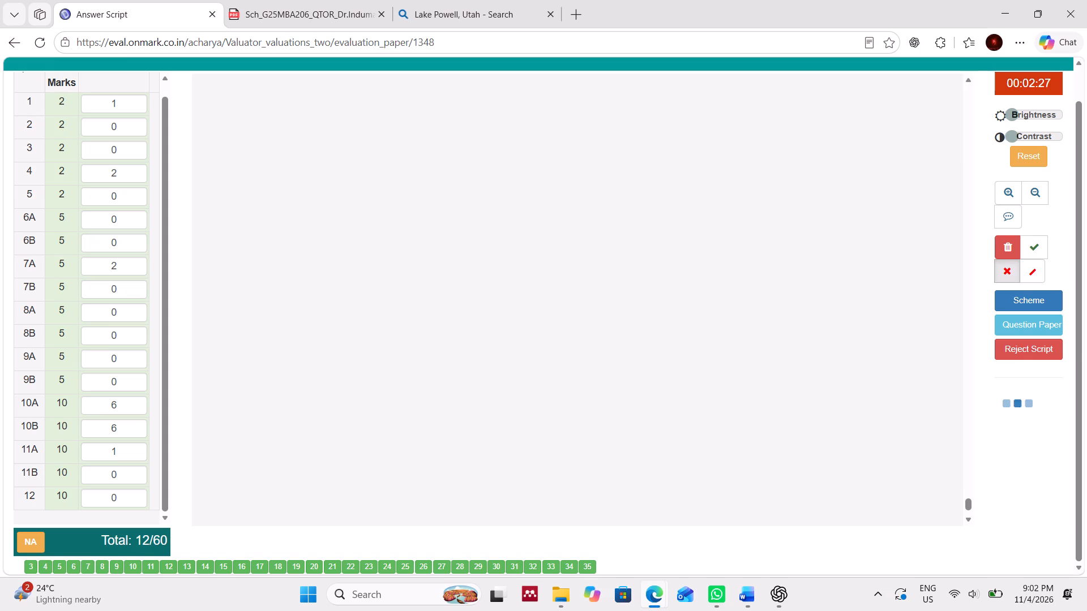
scroll(655, 180, "up", 9)
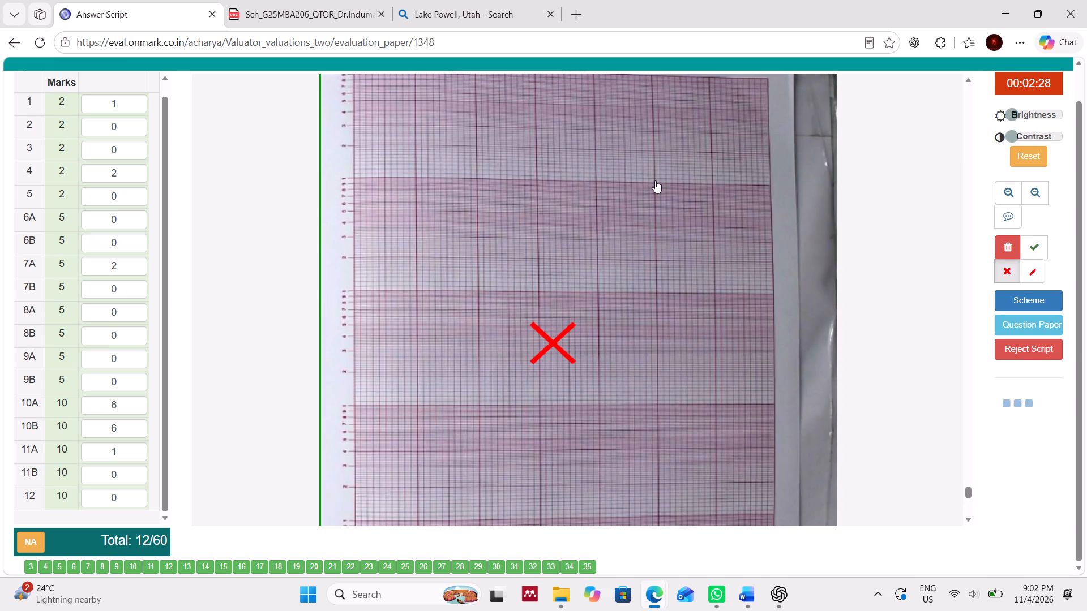
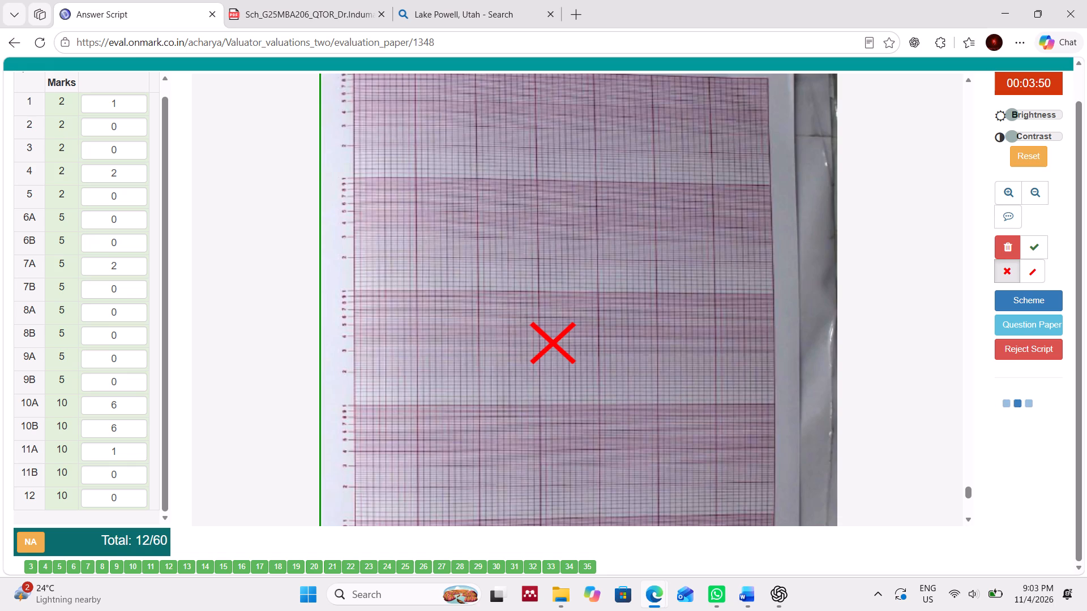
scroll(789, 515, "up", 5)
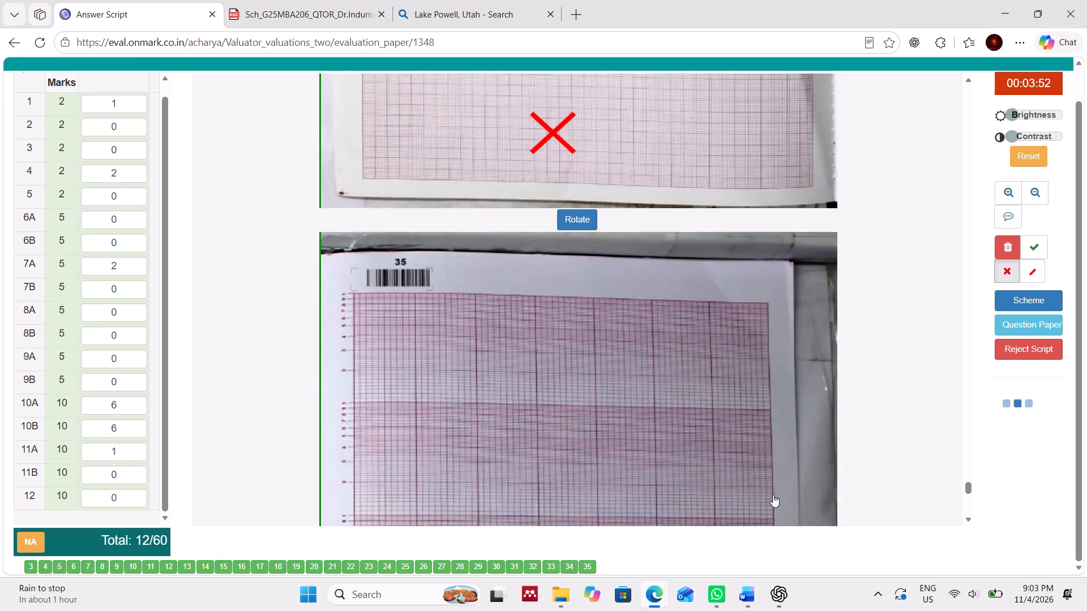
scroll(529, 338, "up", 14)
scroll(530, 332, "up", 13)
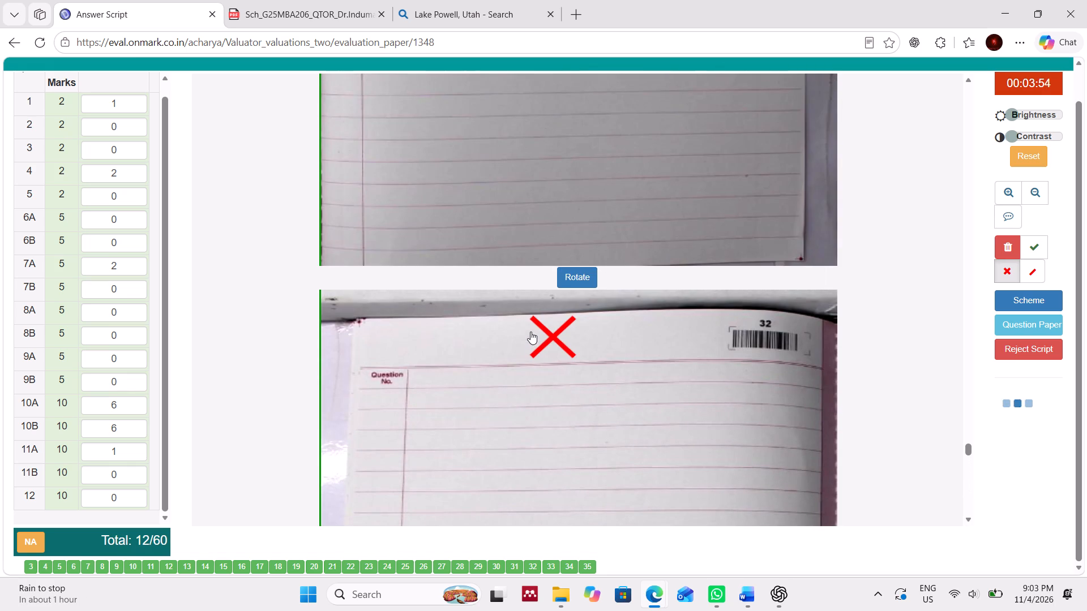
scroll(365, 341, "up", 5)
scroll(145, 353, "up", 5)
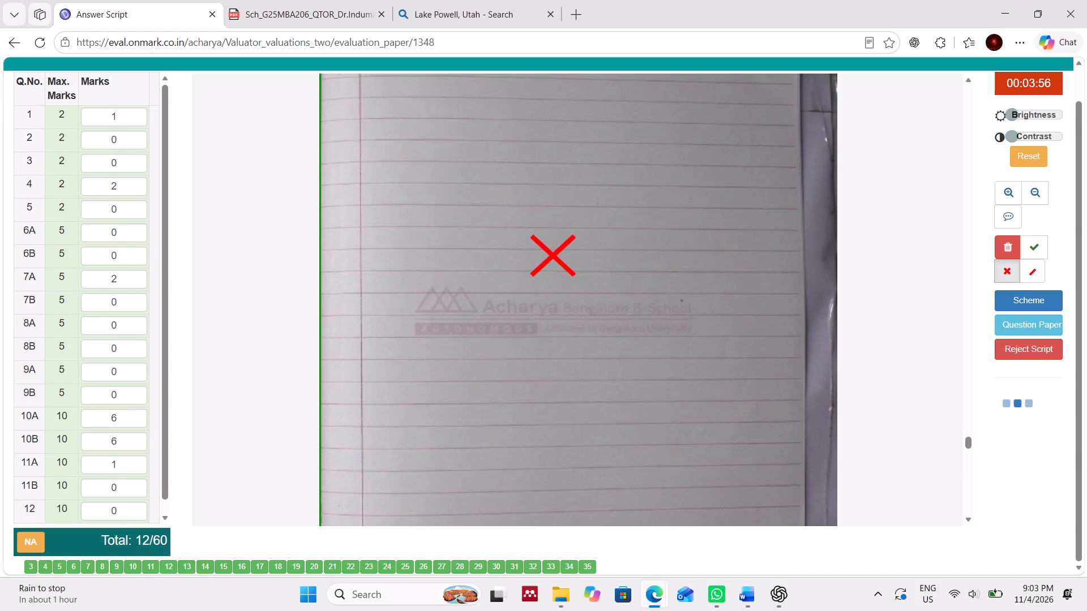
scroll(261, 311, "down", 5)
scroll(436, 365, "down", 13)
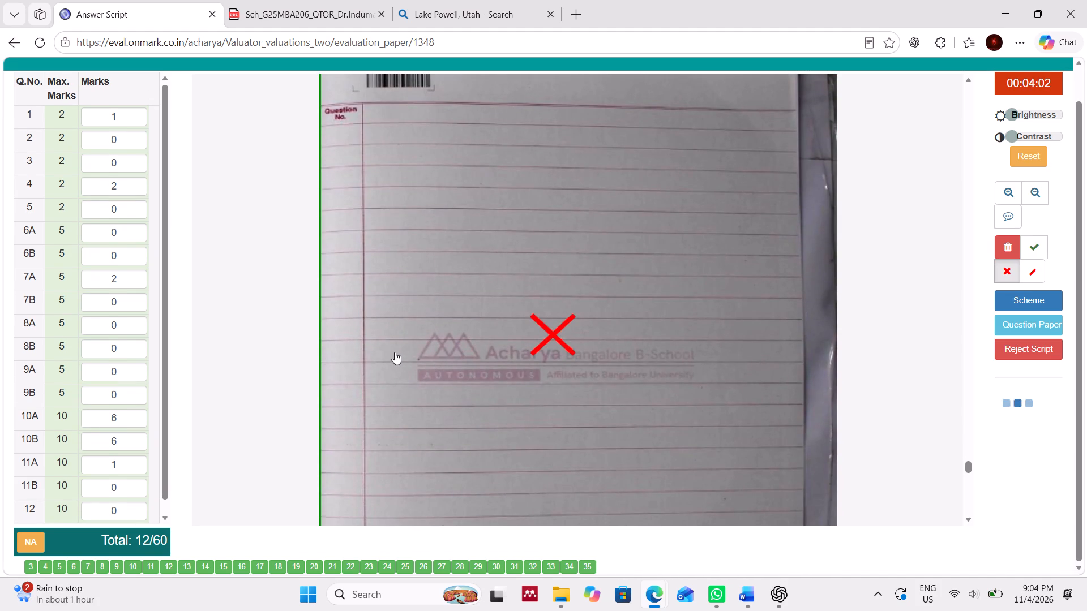
Disconnect the Wi-Fi from the Galaxy M32 hotspot and switch the connection to the iQOO 12 network.
scroll(372, 347, "up", 3)
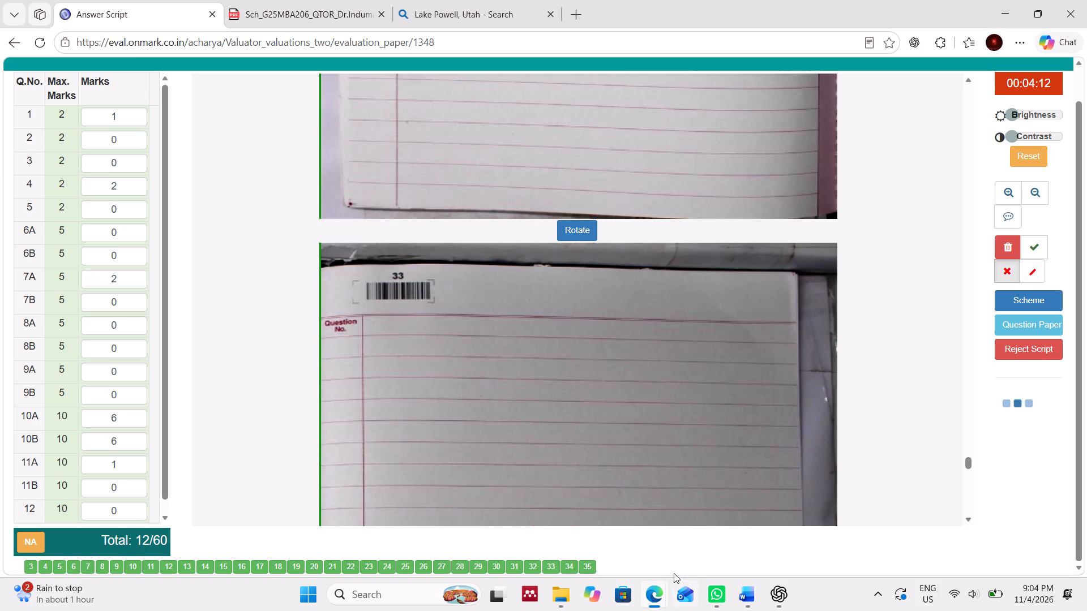
left_click(952, 590)
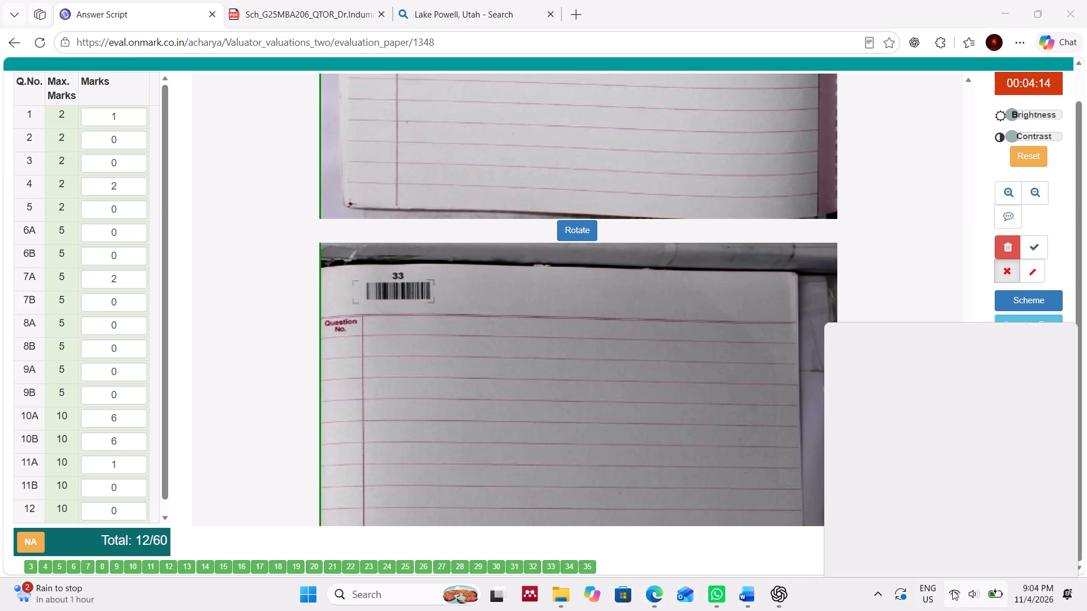
left_click_drag(888, 330, 884, 317)
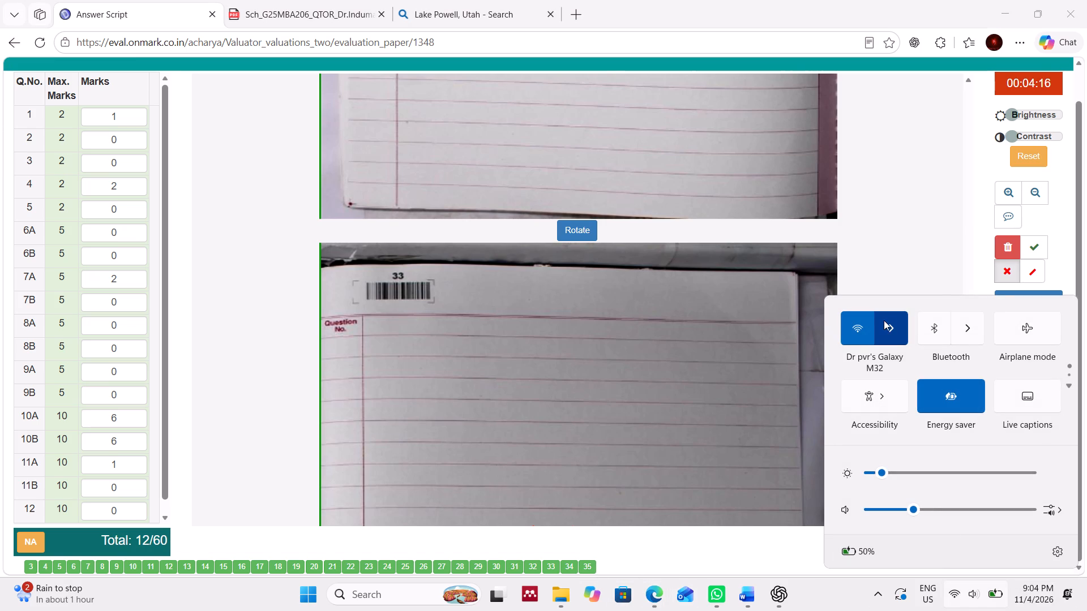
left_click(886, 328)
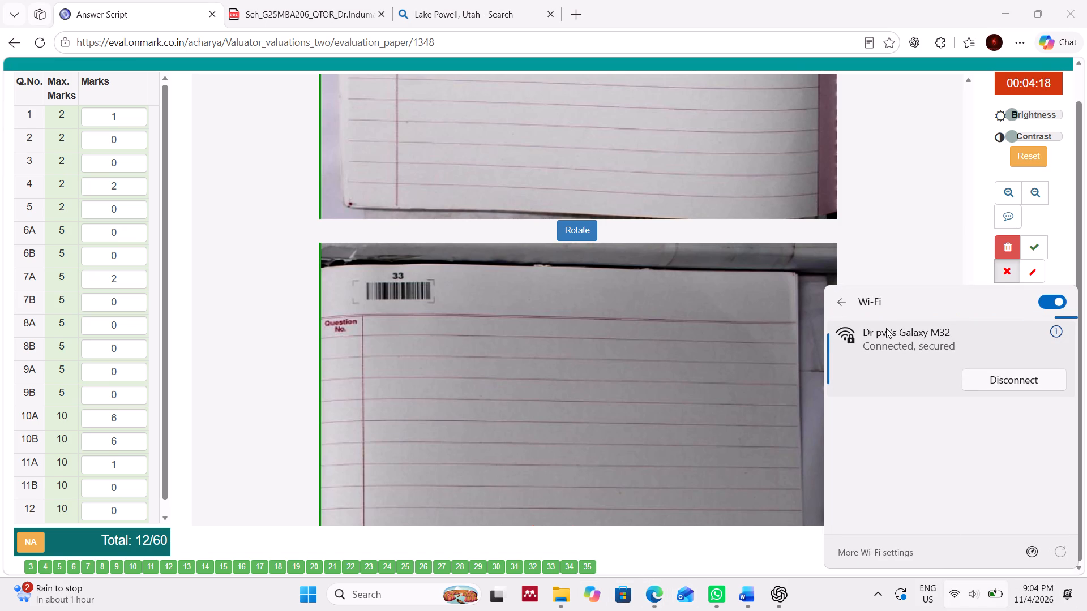
left_click(998, 379)
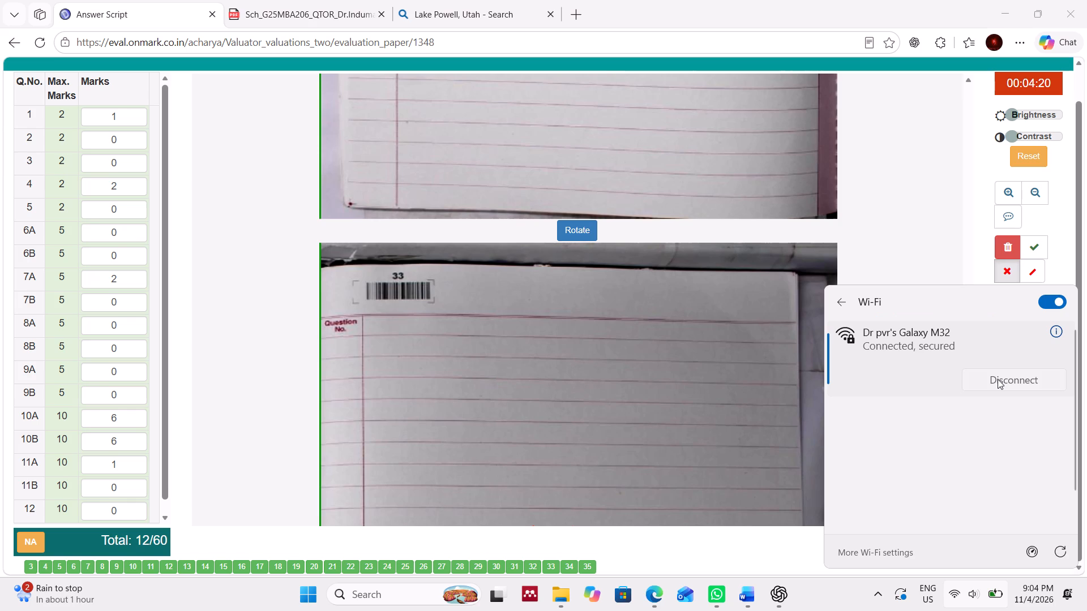
left_click(918, 433)
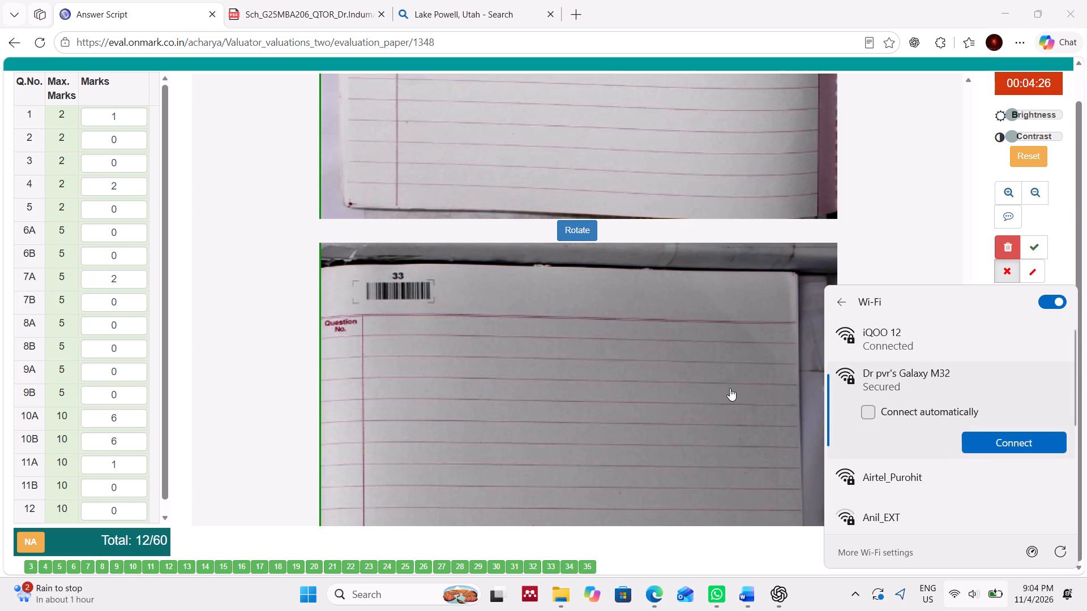
left_click(895, 212)
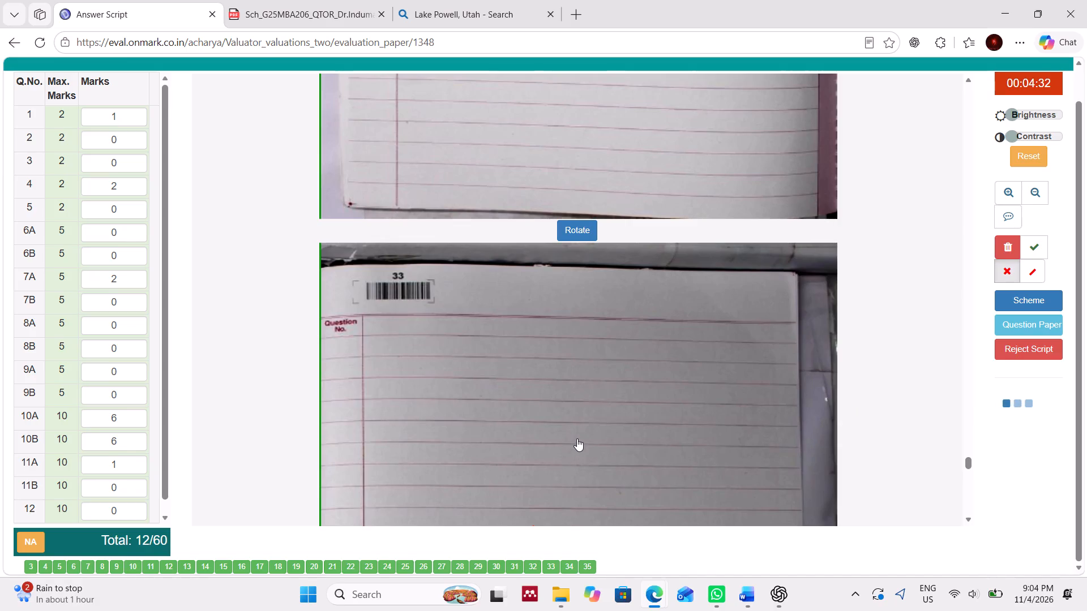
Reload the stalled evaluation page and agree to resubmit the form.
key("F5")
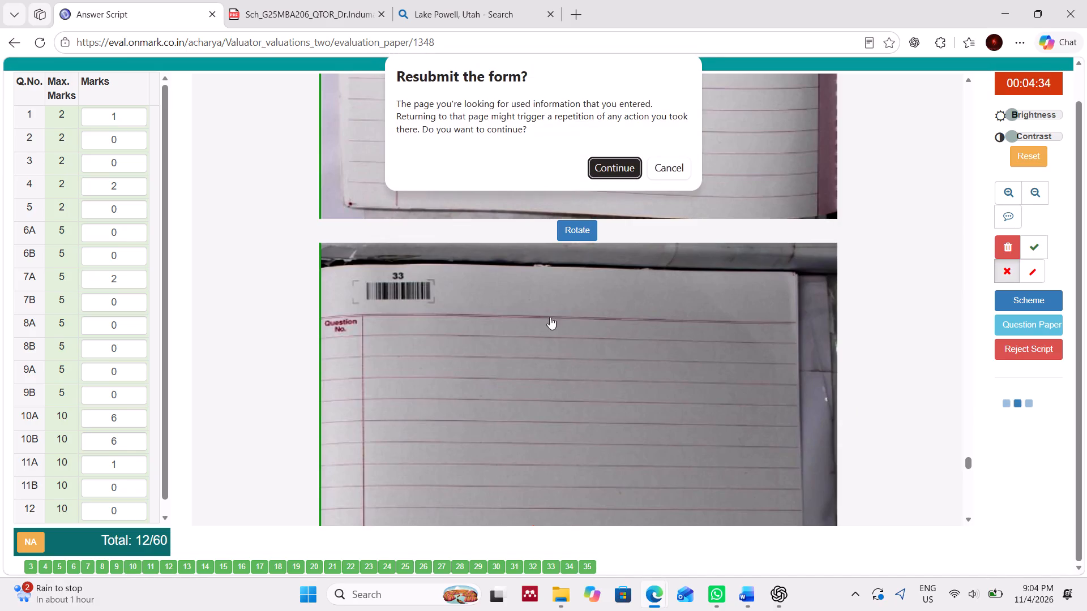
left_click(612, 159)
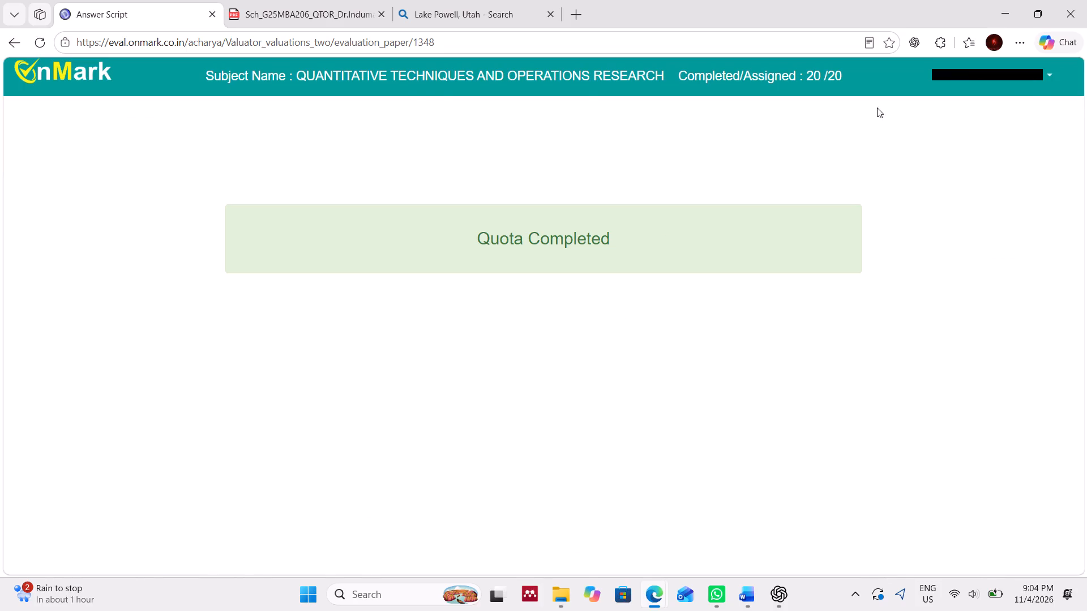
Return to the evaluation dashboard and examine the assigned, completed and pending scripts for each course.
left_click(1033, 78)
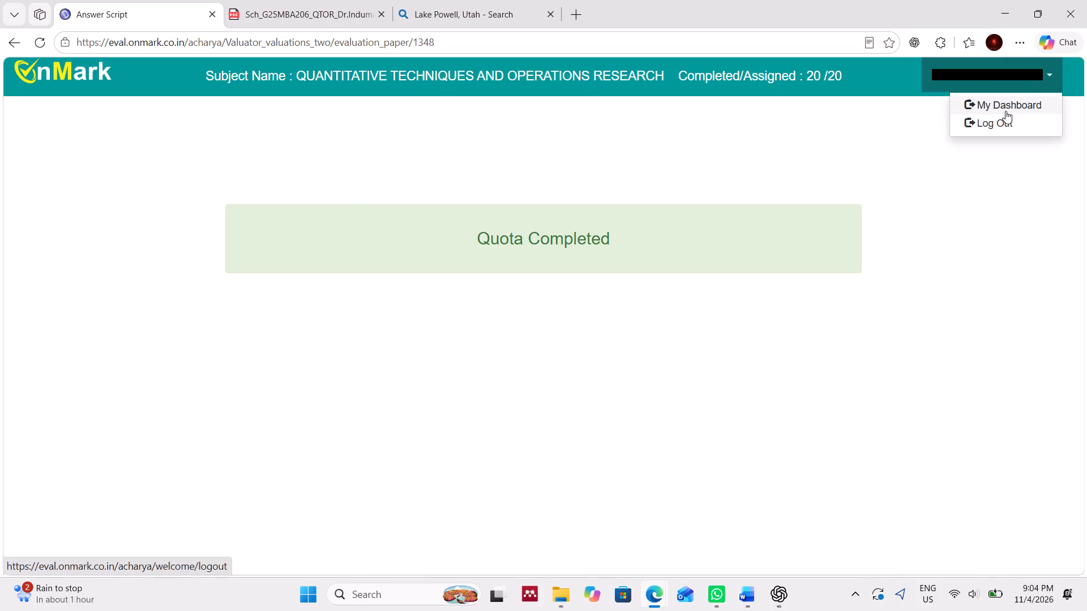
left_click(1007, 106)
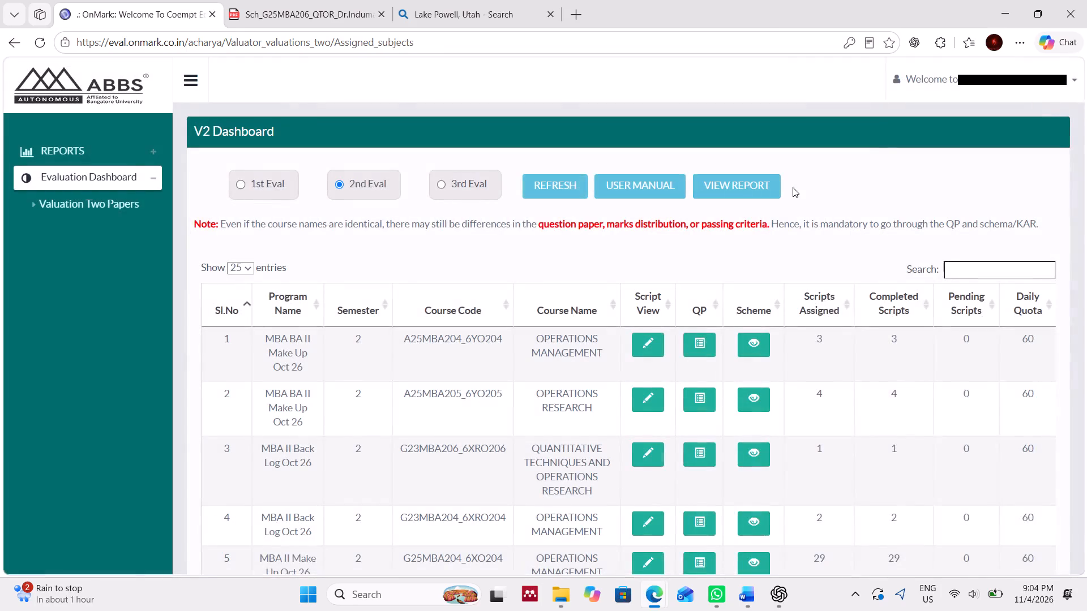
scroll(740, 320, "down", 3)
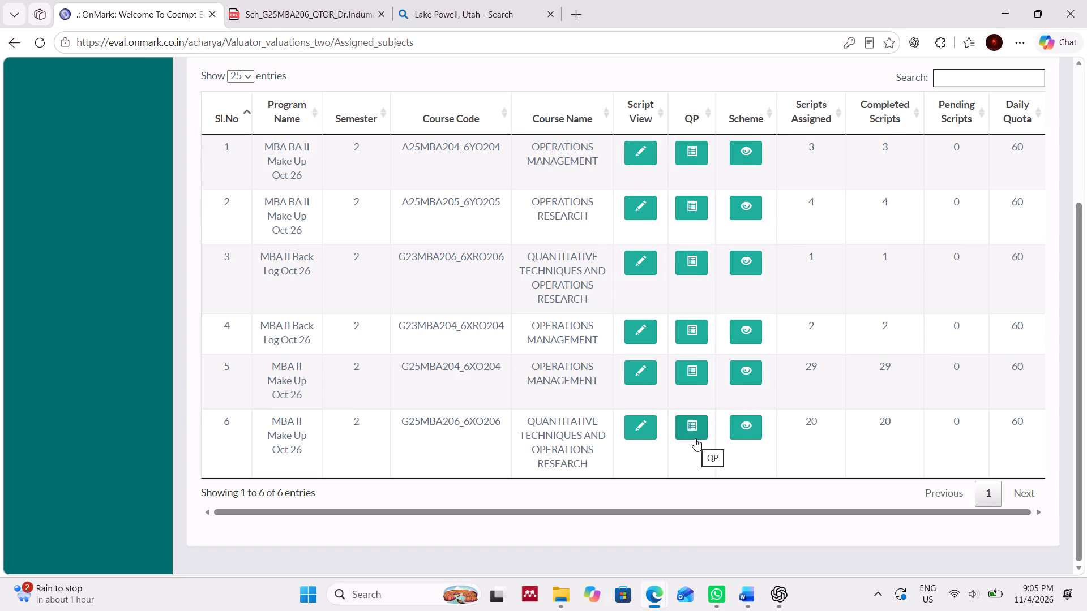
scroll(699, 438, "up", 5)
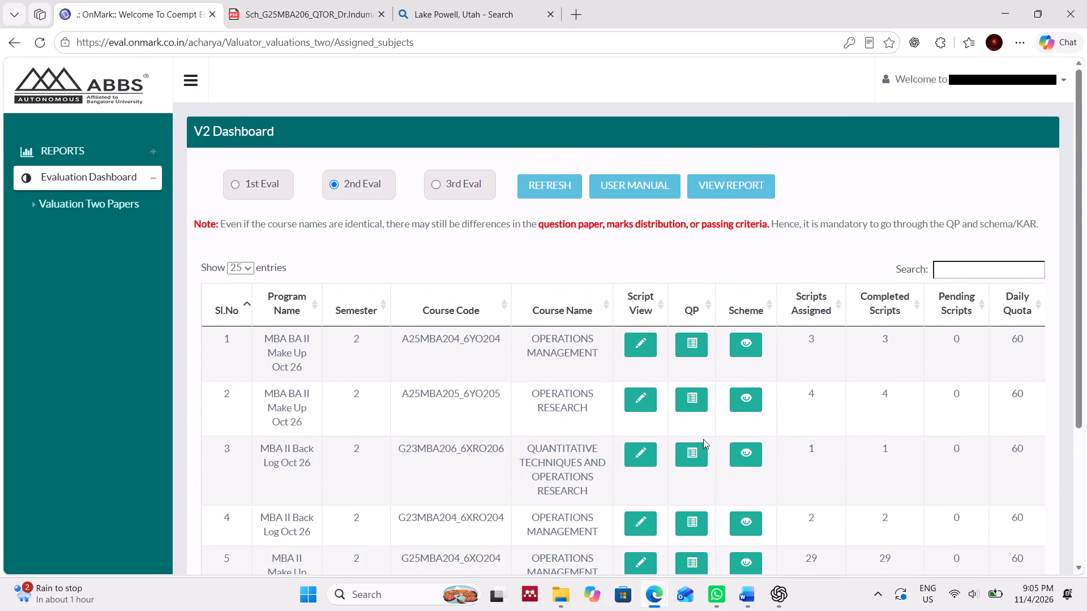
Open the valuation report from the dashboard and look through the scripts valued on each date.
left_click(704, 186)
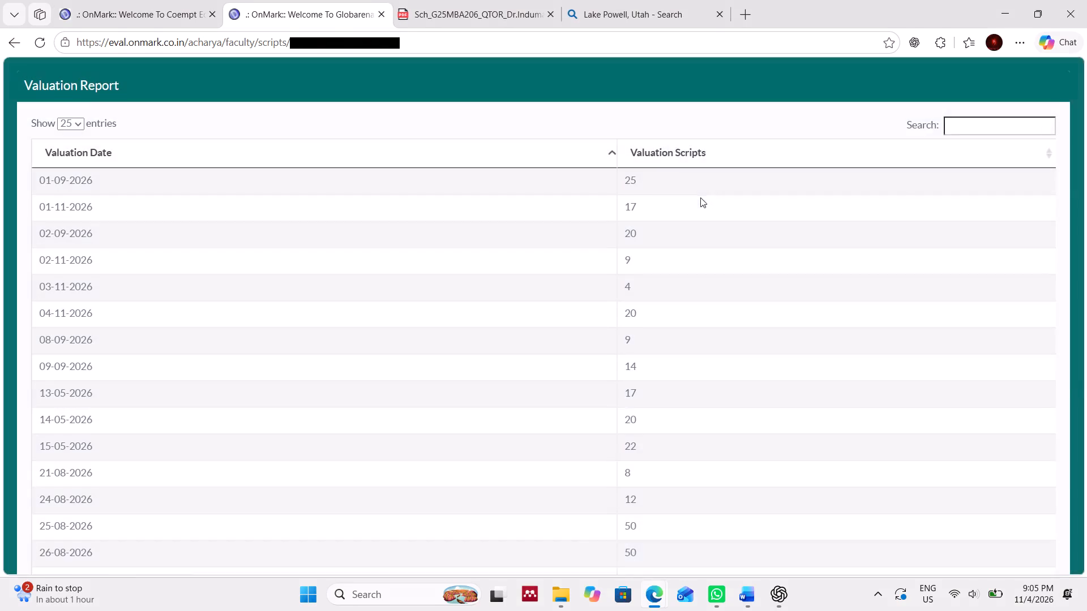
scroll(695, 251, "down", 4)
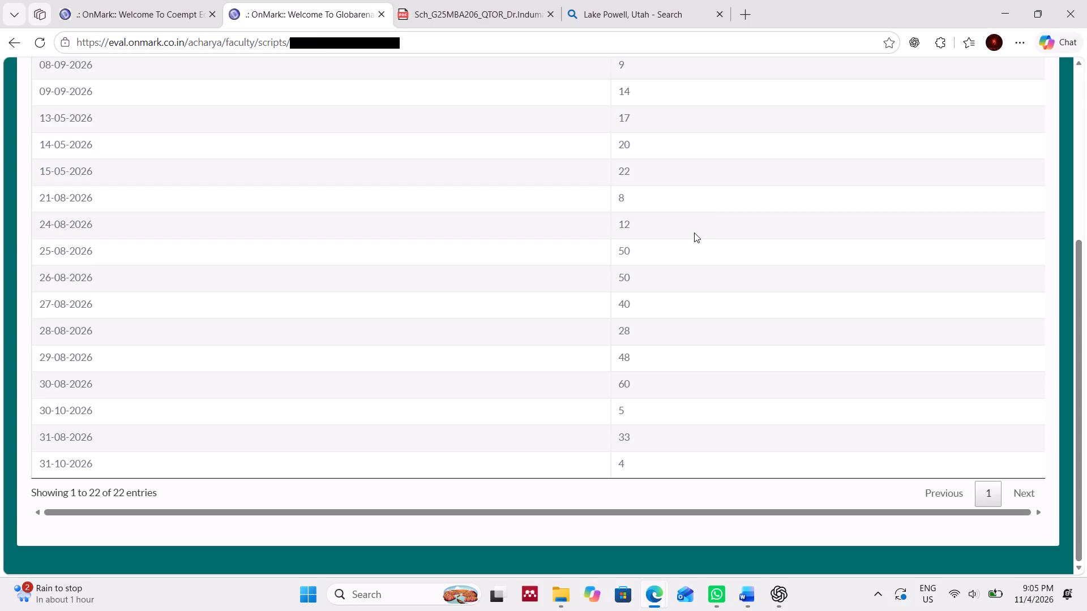
scroll(694, 233, "up", 3)
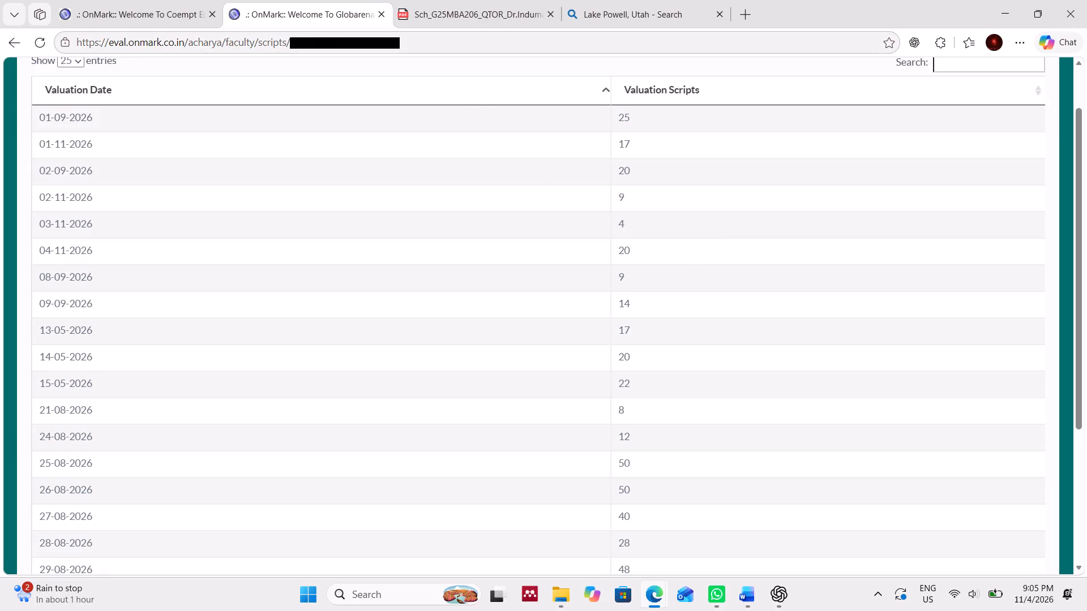
Sign out of the evaluation portal and close its tabs along with the marking scheme PDF and search tabs.
left_click(463, 17)
scroll(500, 185, "up", 5)
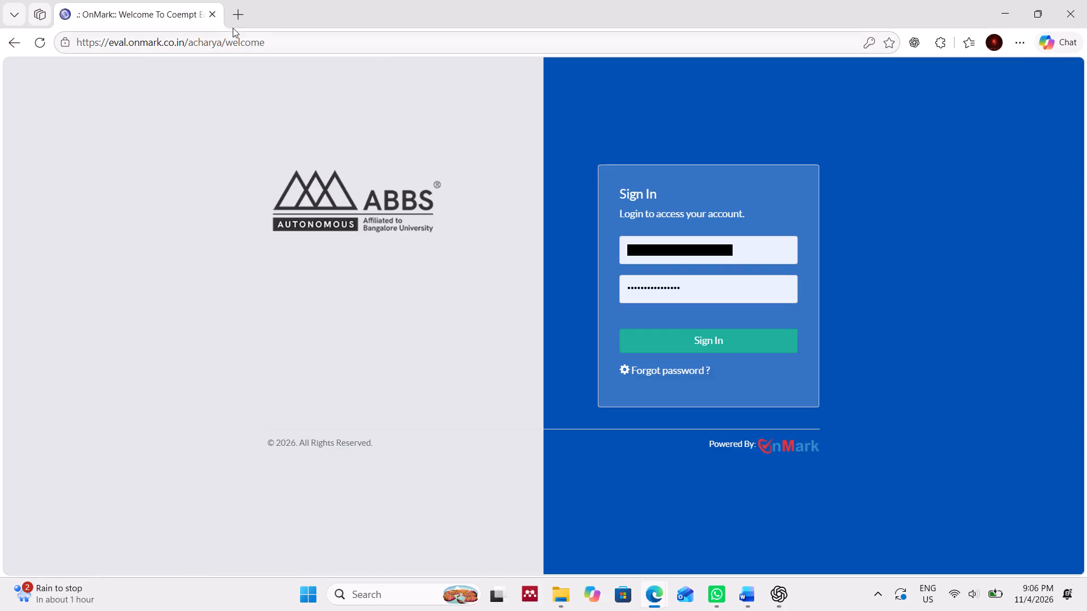
left_click(214, 15)
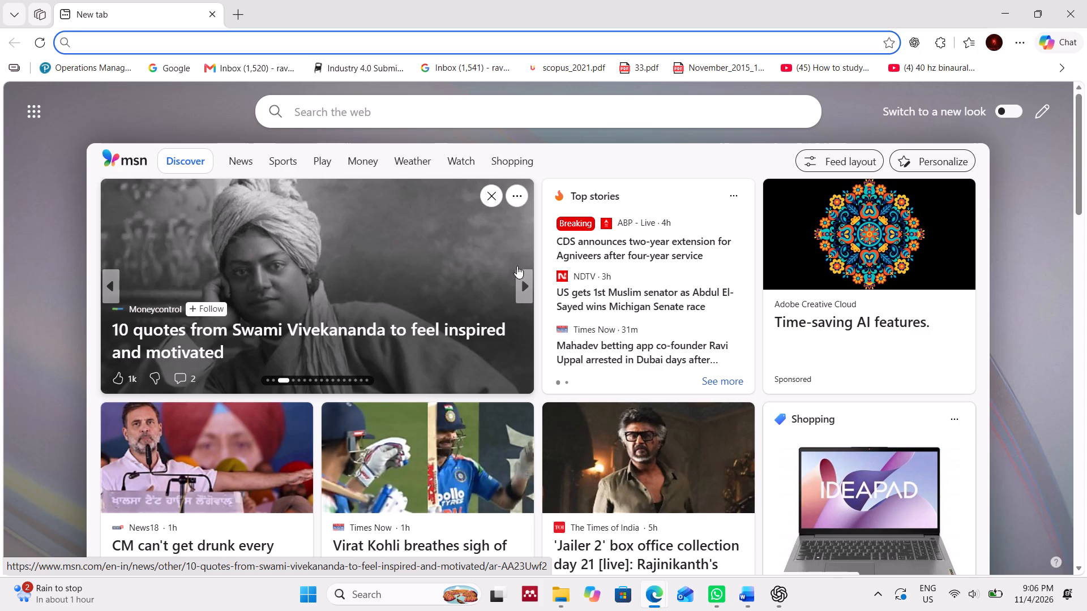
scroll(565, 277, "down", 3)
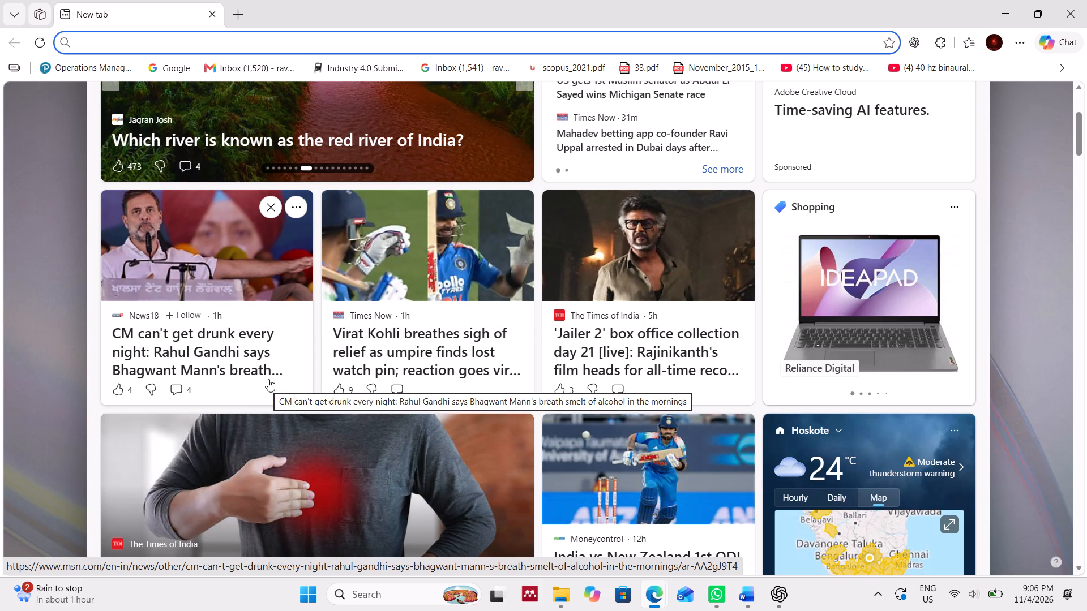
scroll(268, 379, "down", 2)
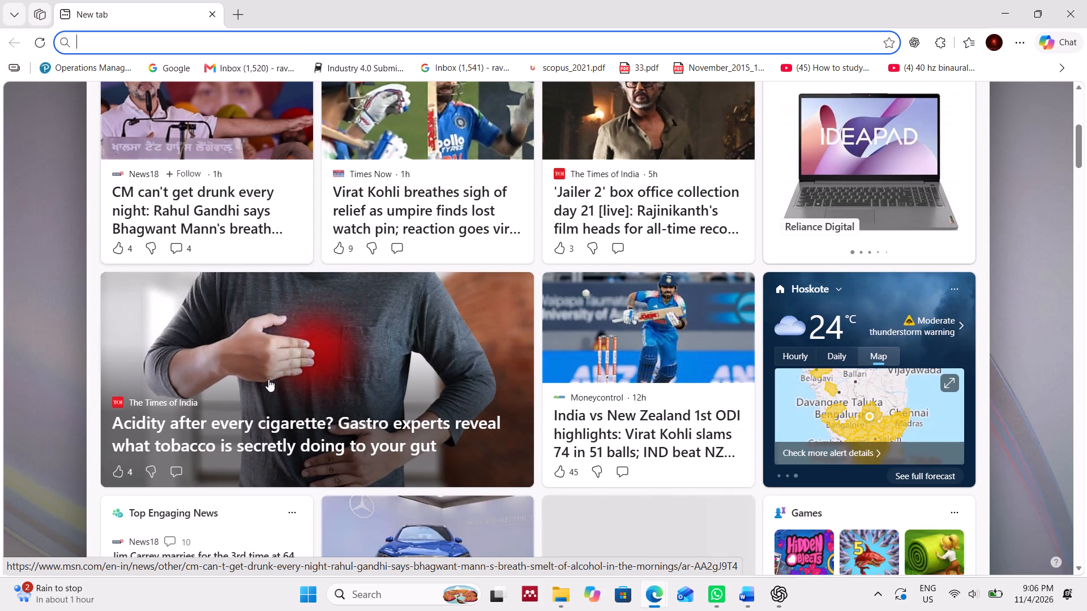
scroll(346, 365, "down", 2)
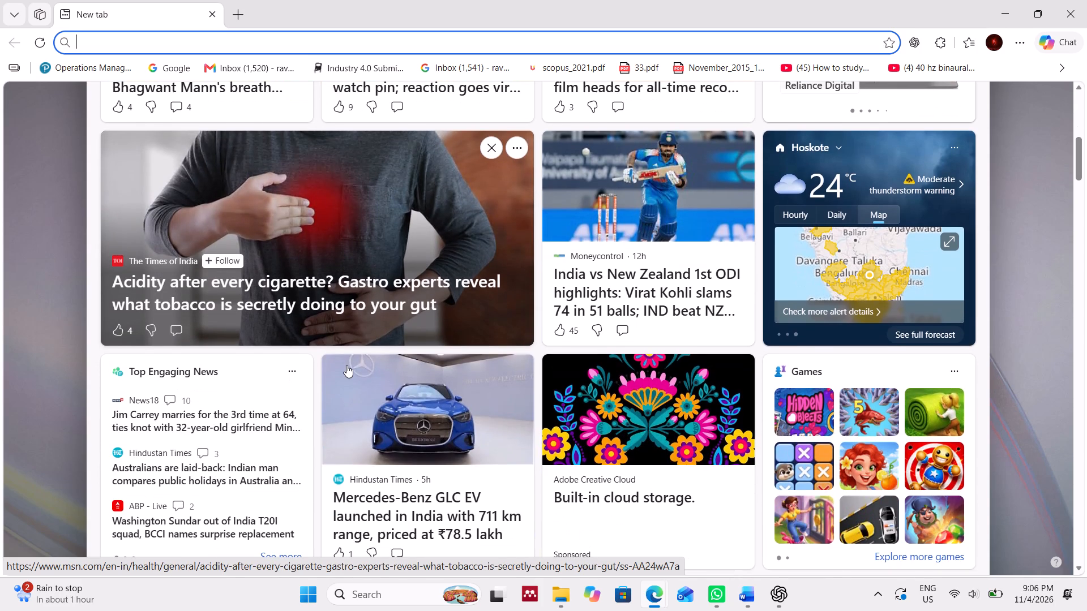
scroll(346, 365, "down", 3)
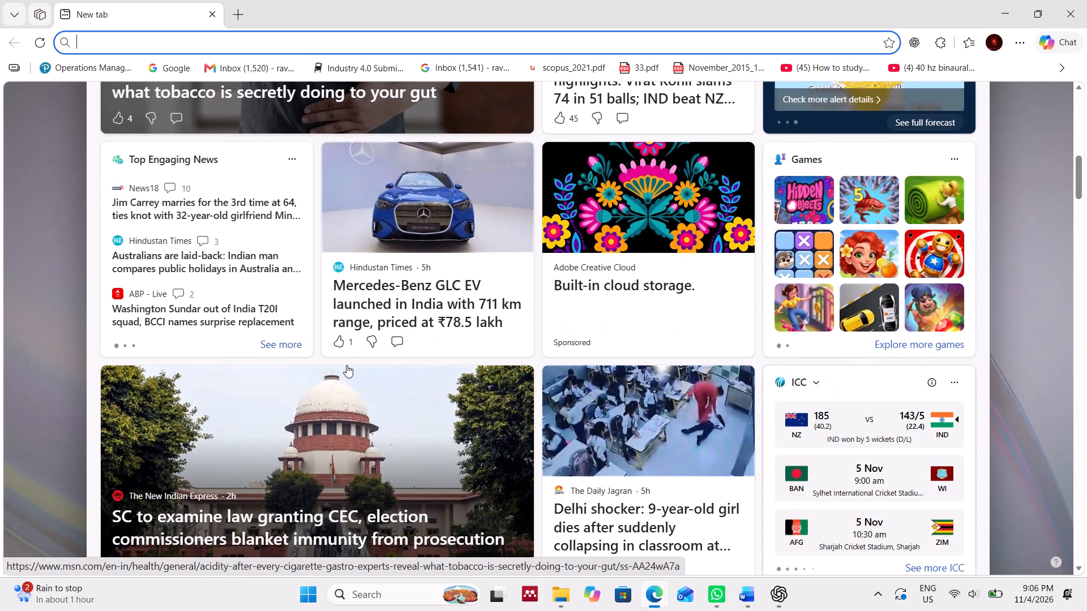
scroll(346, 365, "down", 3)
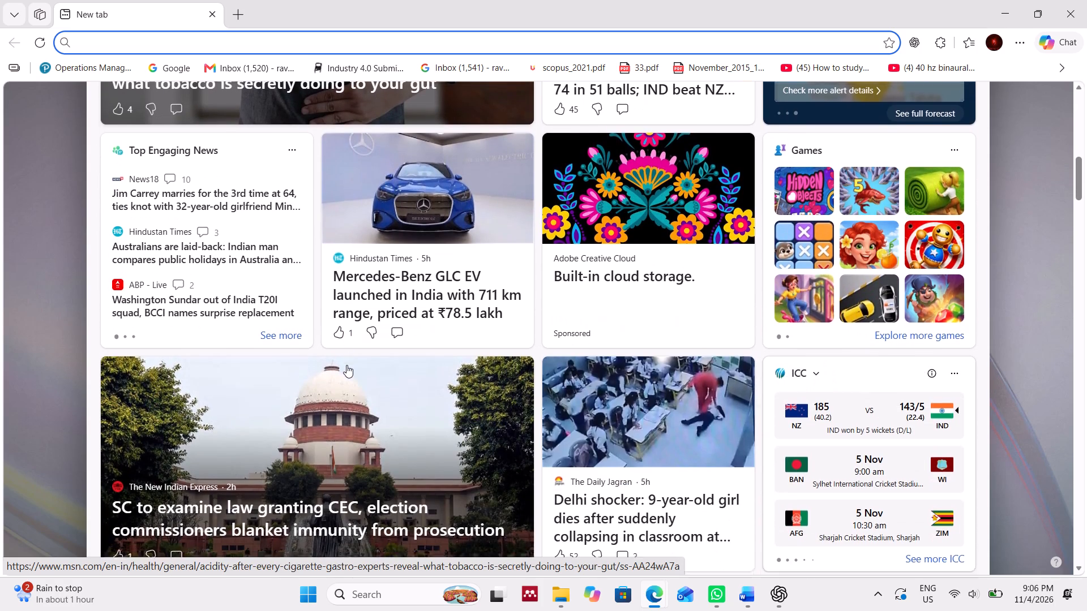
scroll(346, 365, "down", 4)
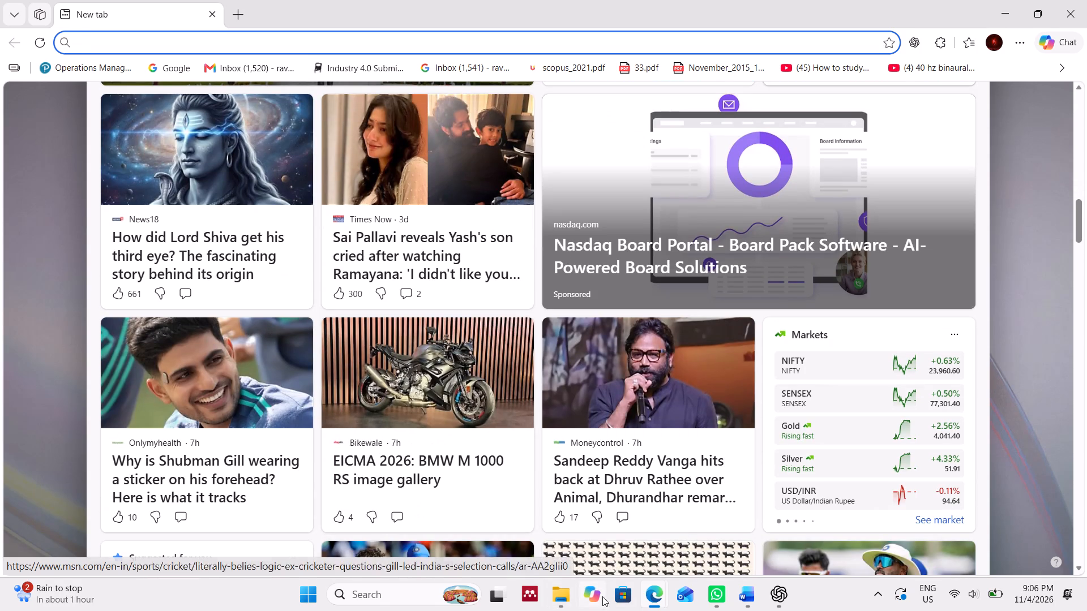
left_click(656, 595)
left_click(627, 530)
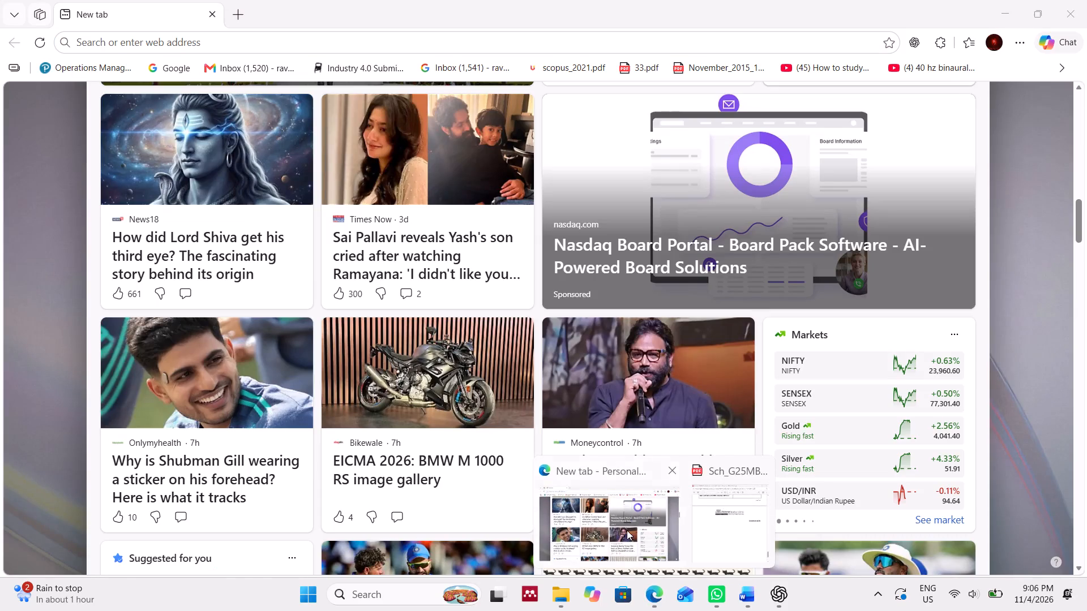